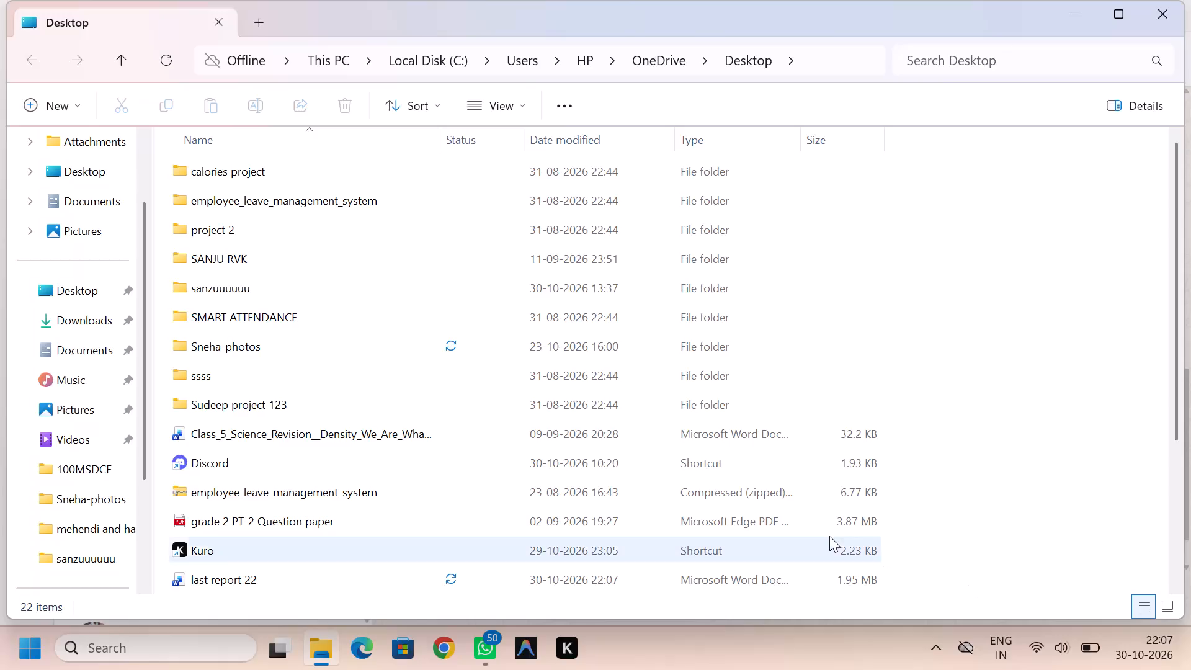
# Look through the files in the Desktop folder for the saved Word report "last report 22".
pyautogui.scroll(-1, 609, 537)
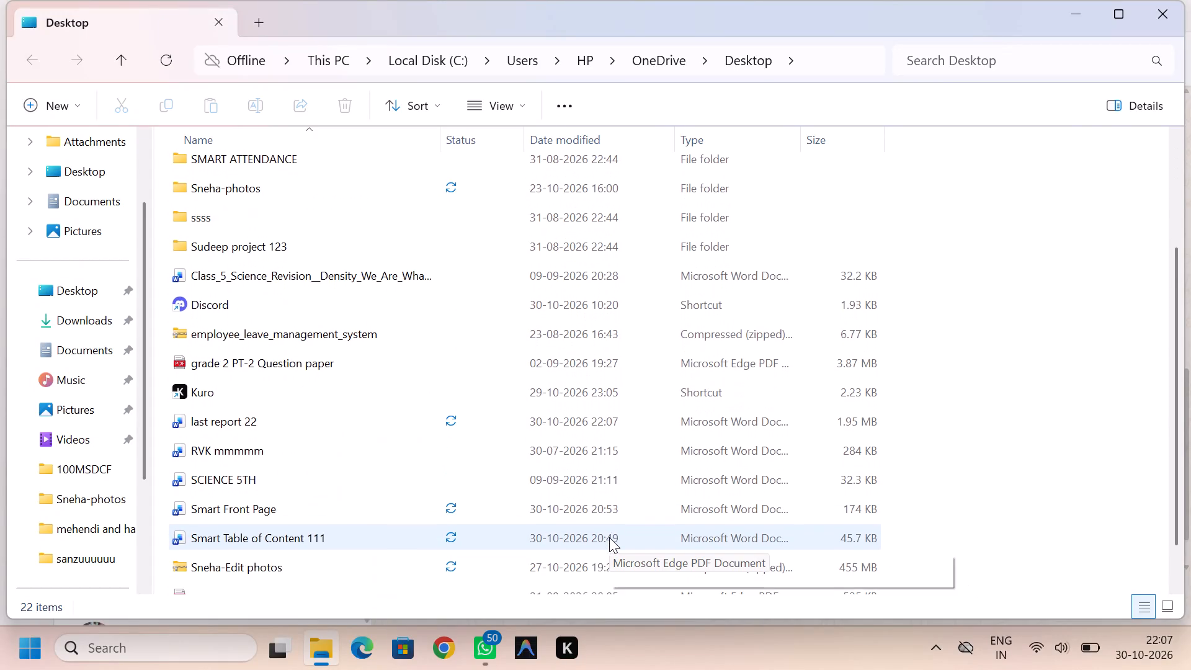
pyautogui.scroll(-1, 609, 537)
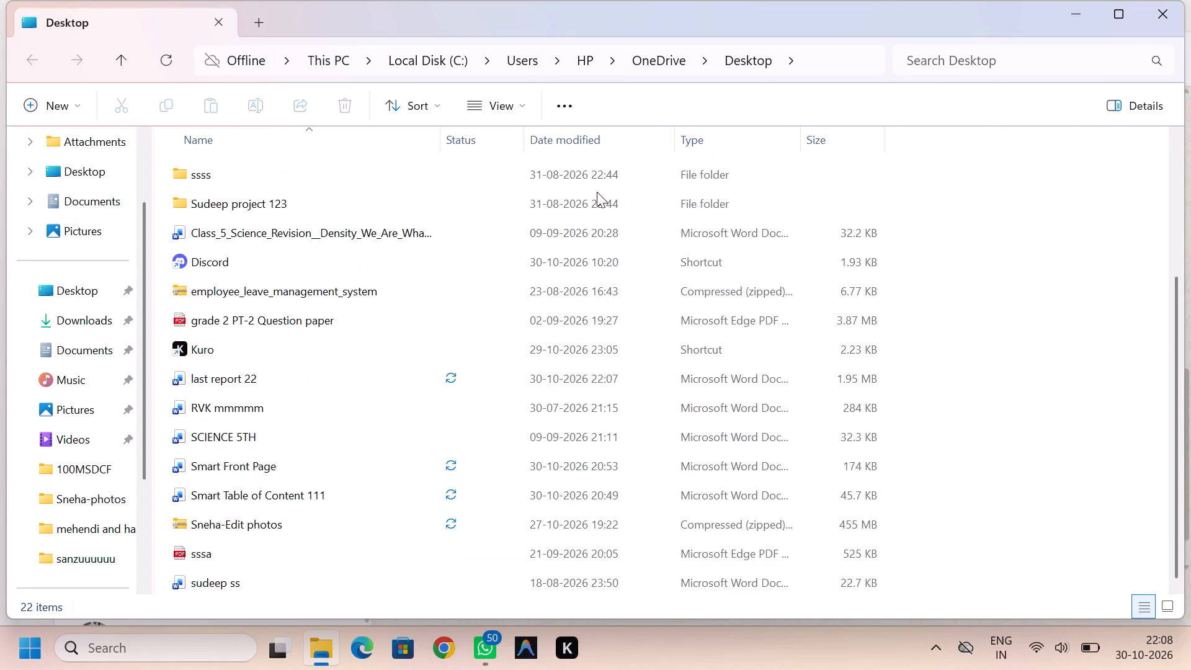
pyautogui.doubleClick(65, 288)
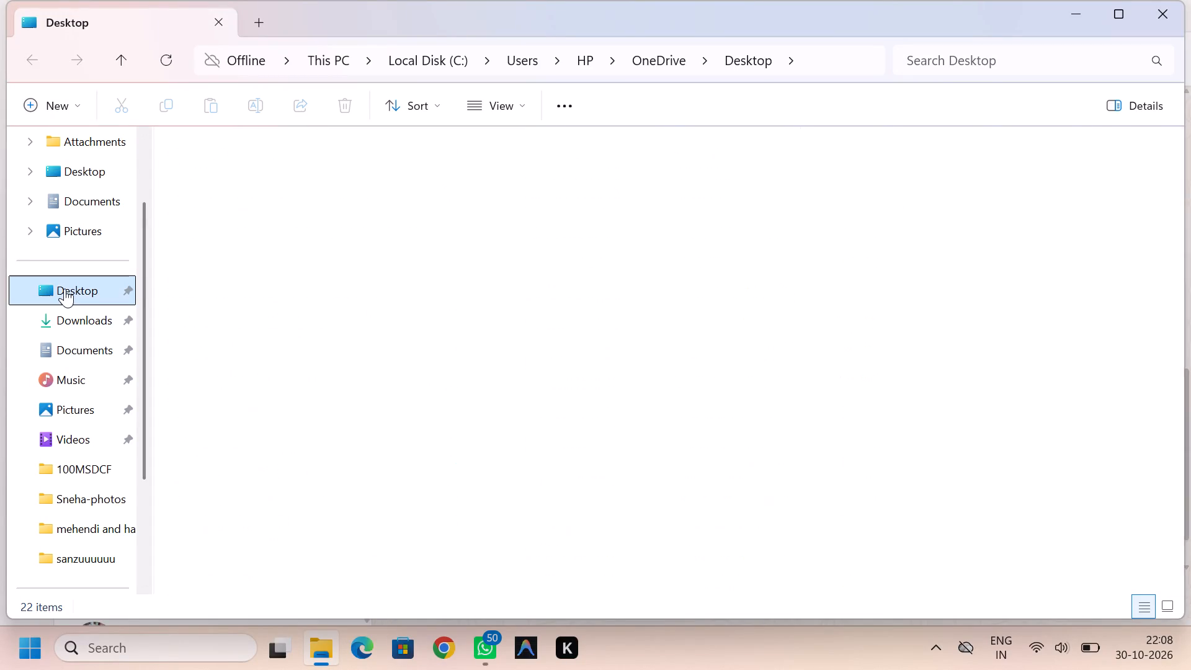
pyautogui.scroll(-1, 303, 324)
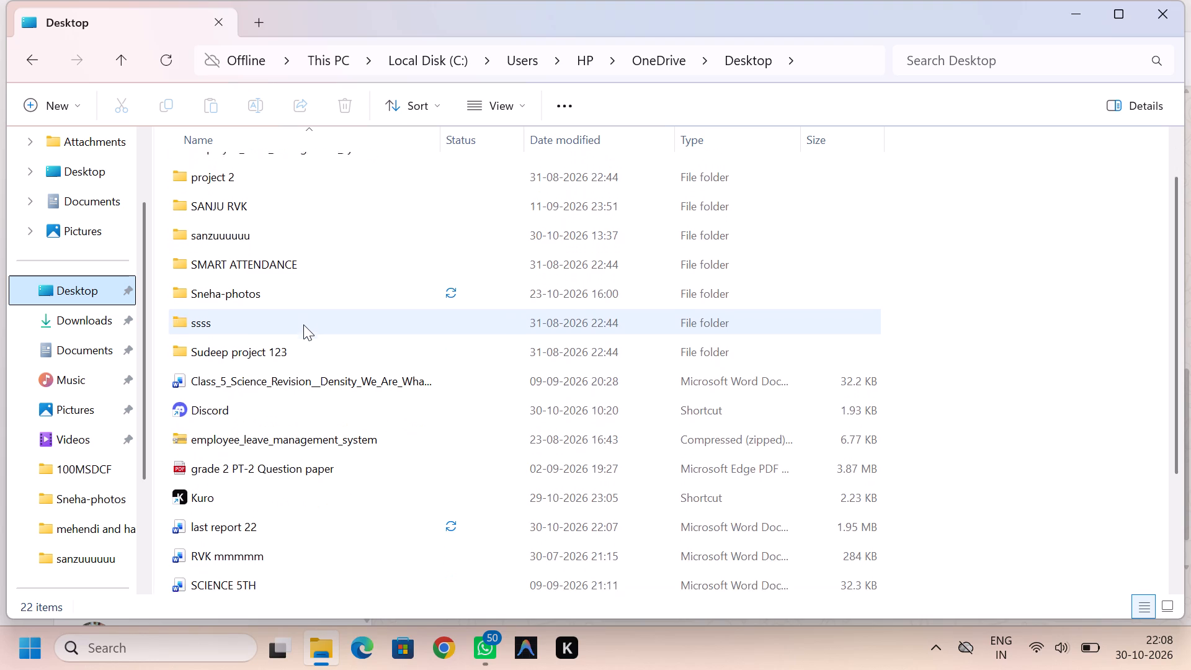
pyautogui.scroll(-2, 303, 324)
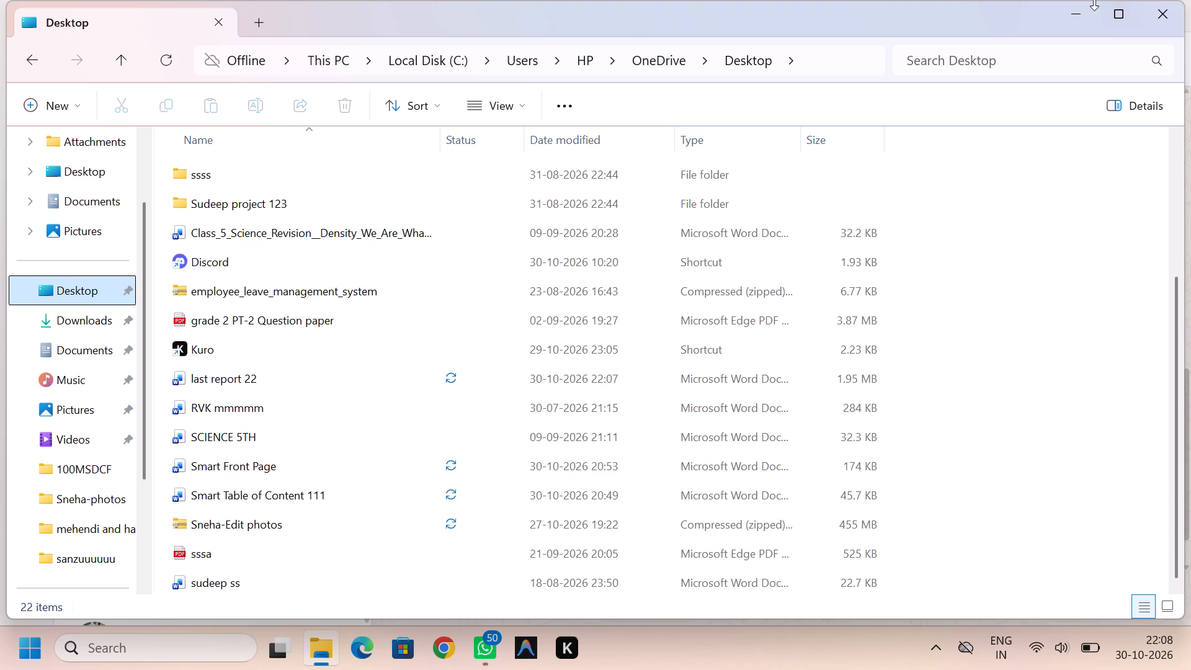
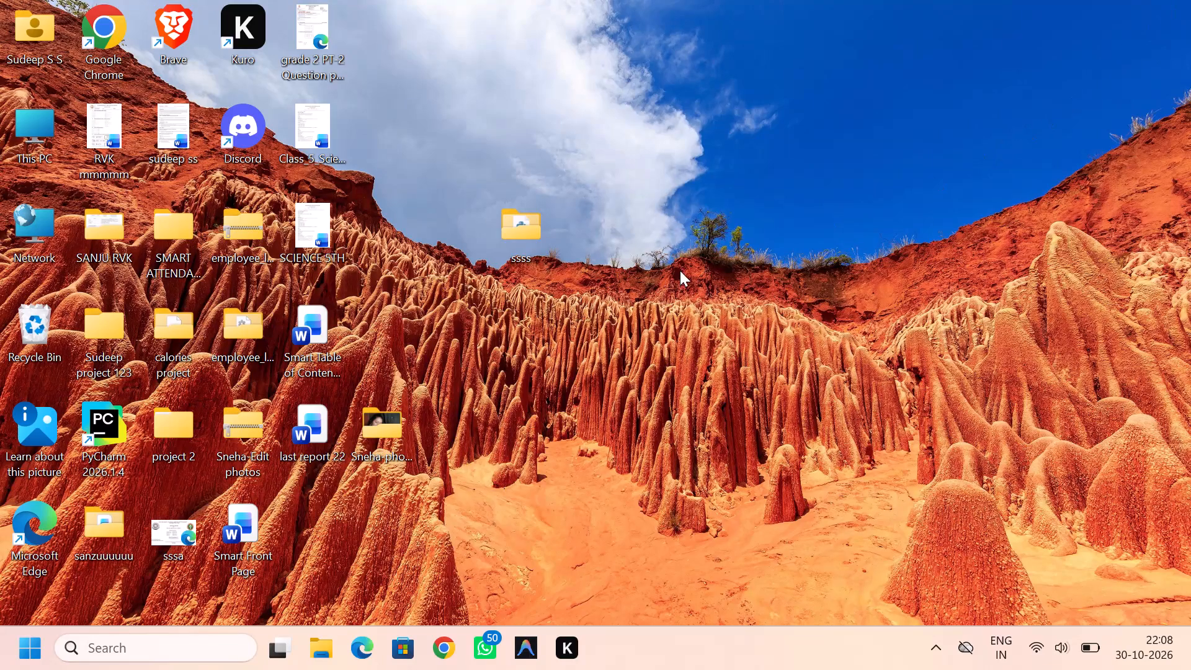
# Open the "last report 22" document from the desktop.
pyautogui.doubleClick(306, 423)
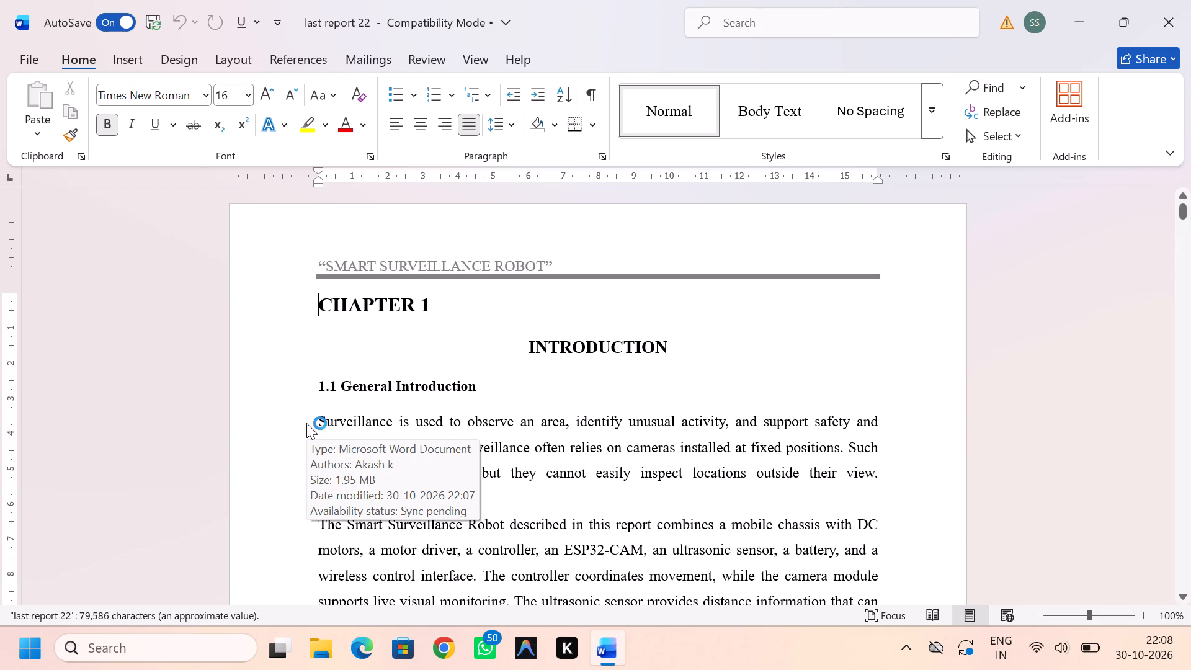
# Open the footer at the bottom of page 1 for editing.
pyautogui.scroll(-2, 568, 355)
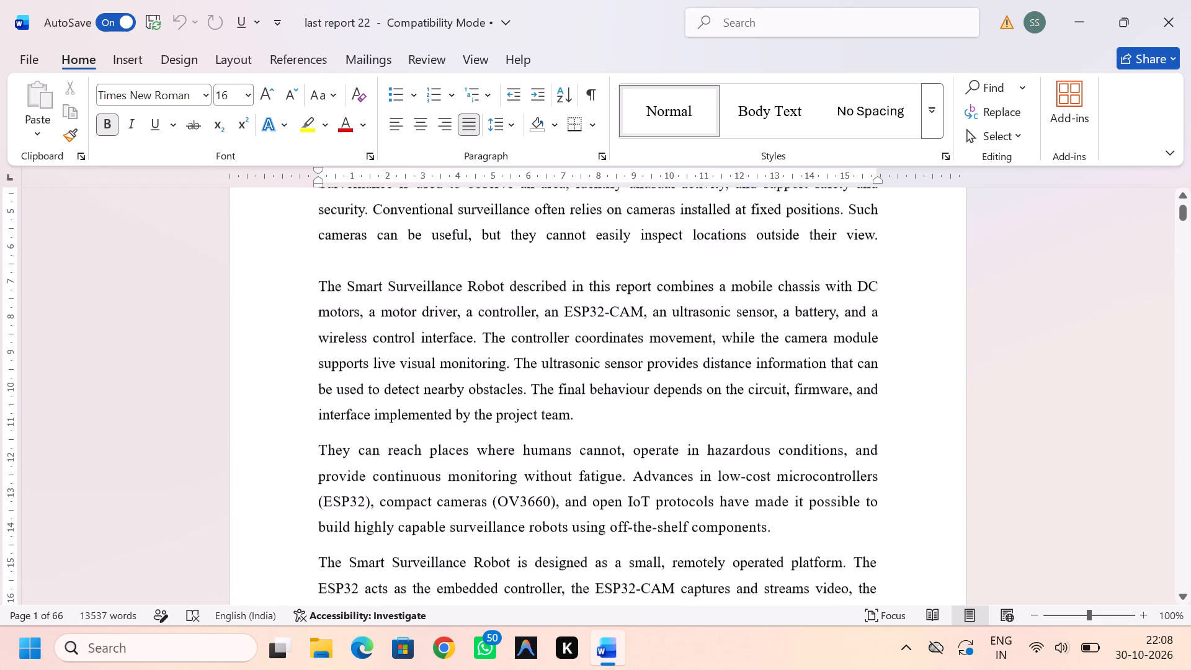
pyautogui.scroll(-3, 568, 355)
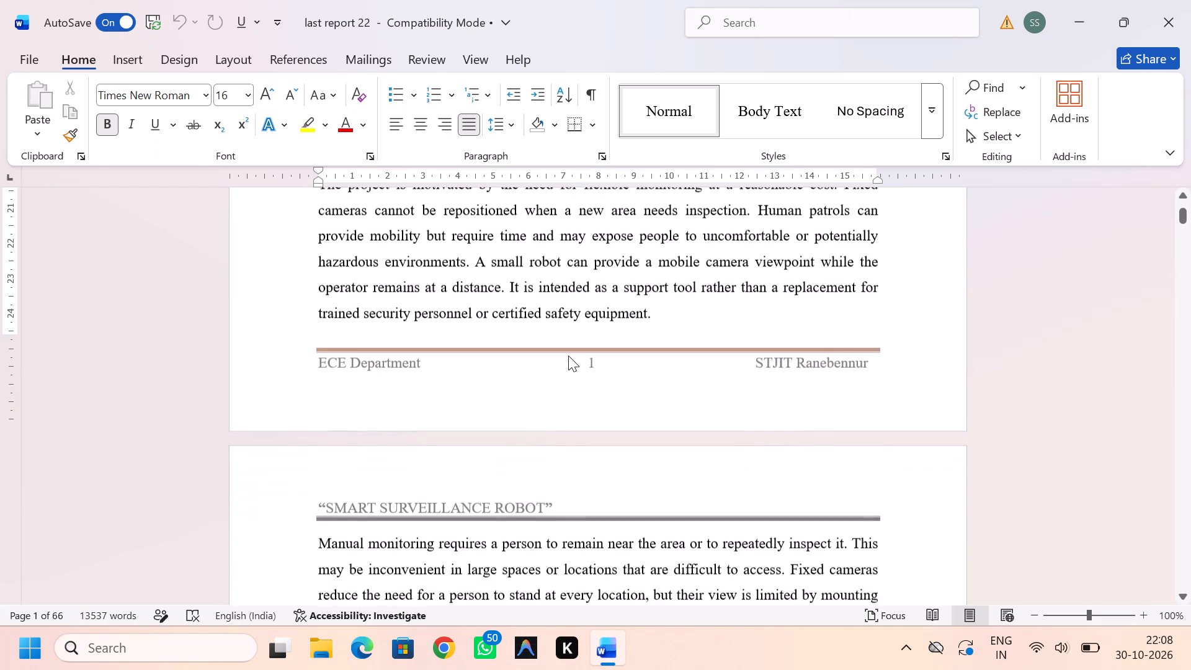
pyautogui.scroll(-1, 568, 355)
pyautogui.doubleClick(546, 336)
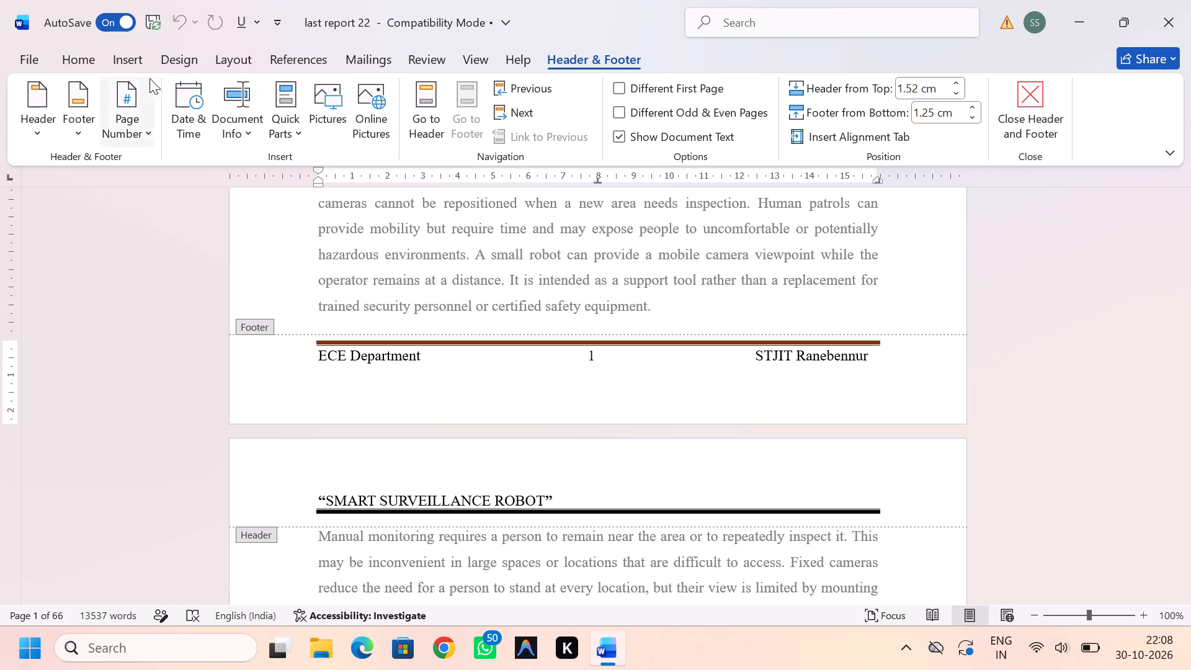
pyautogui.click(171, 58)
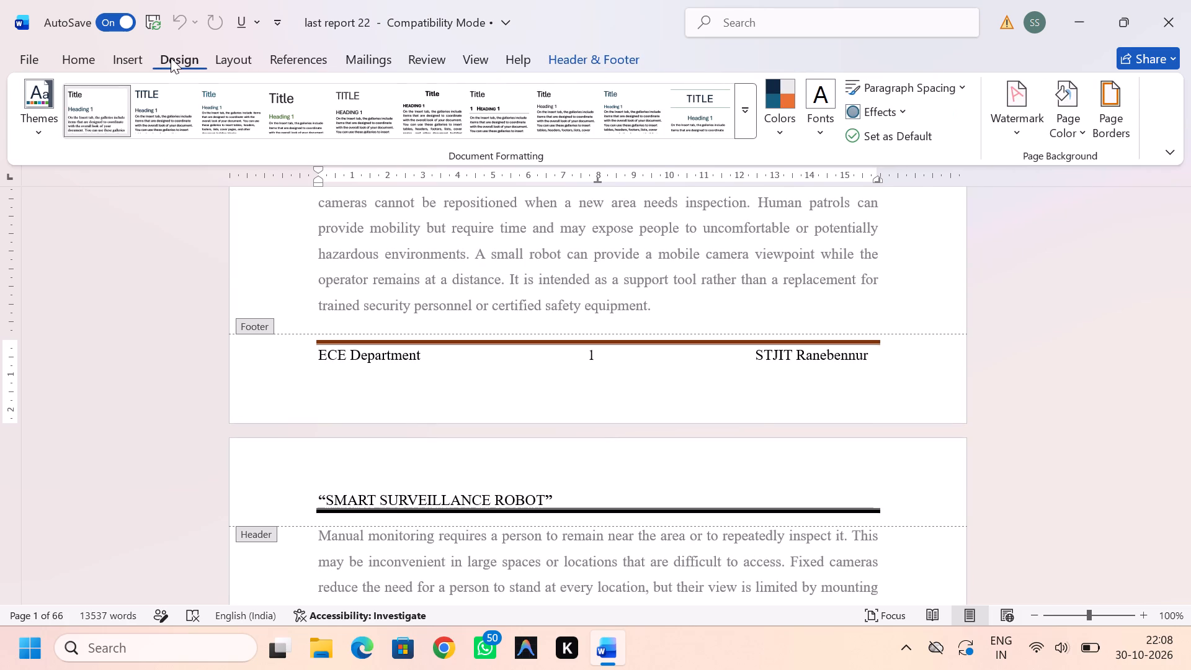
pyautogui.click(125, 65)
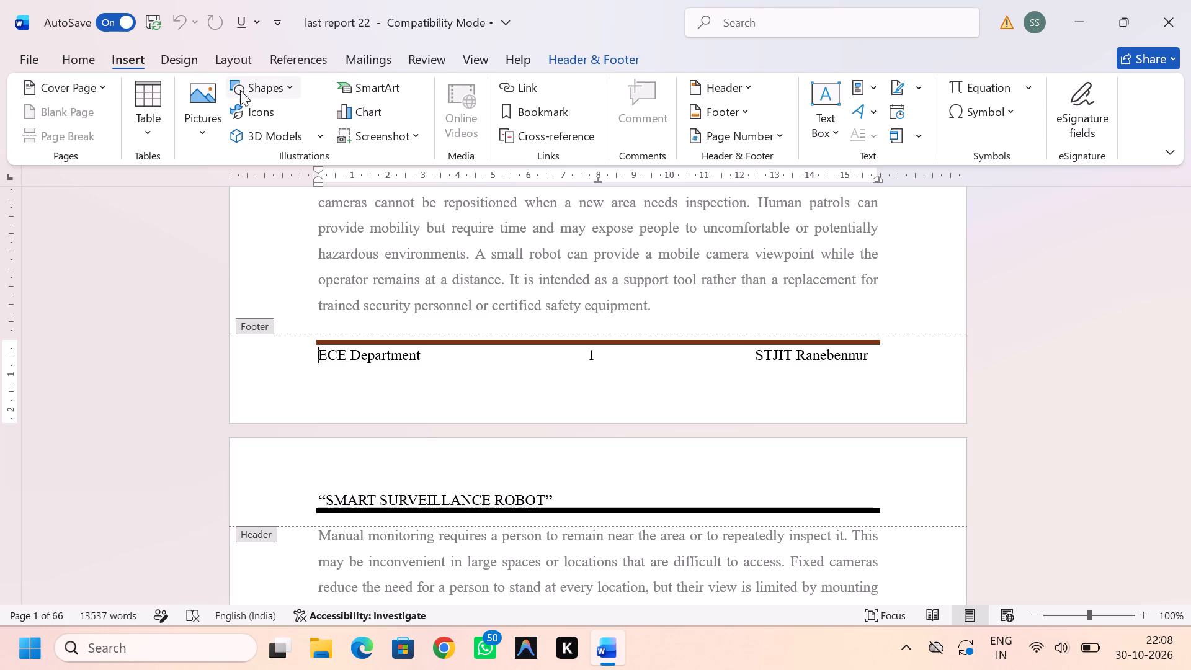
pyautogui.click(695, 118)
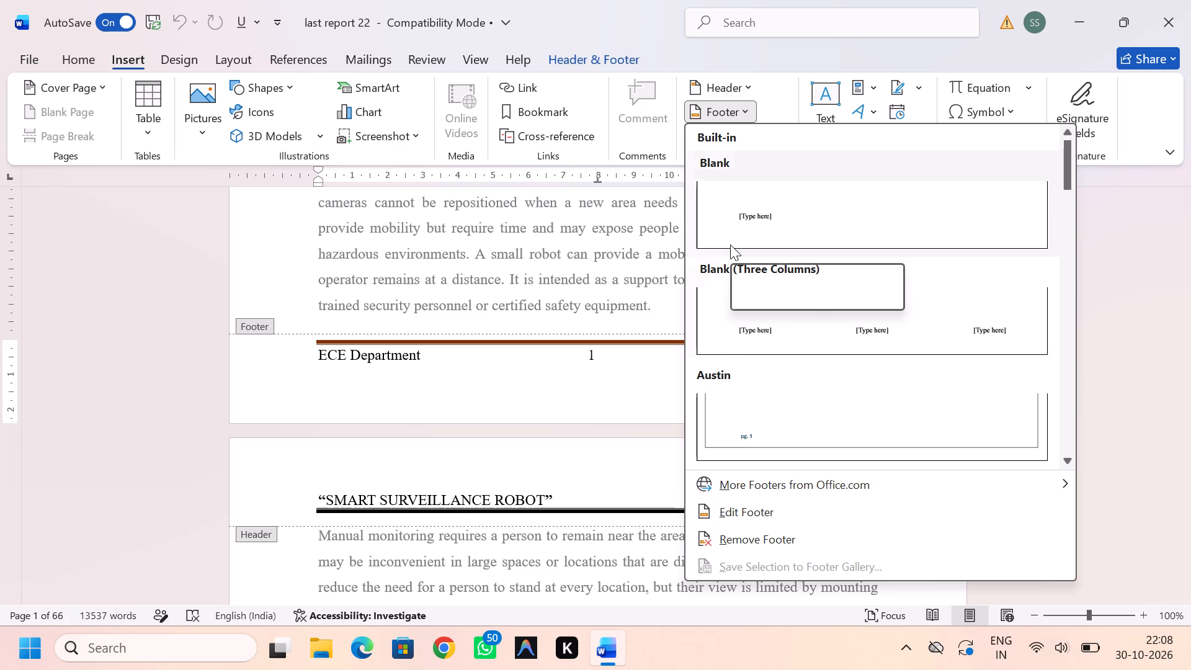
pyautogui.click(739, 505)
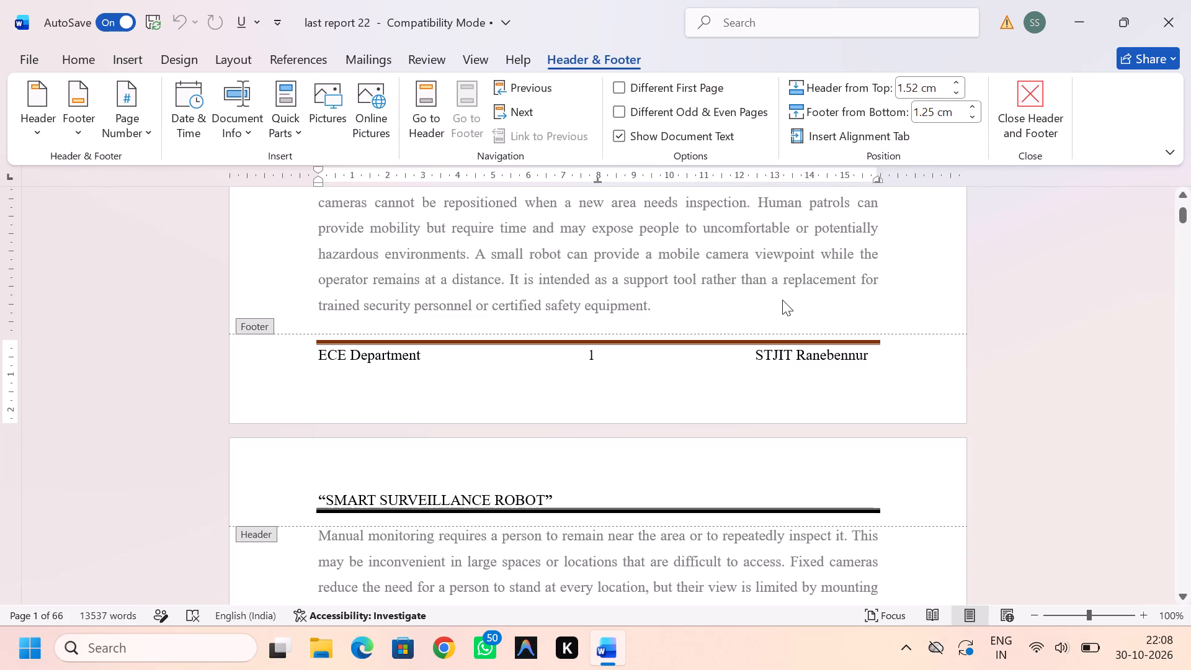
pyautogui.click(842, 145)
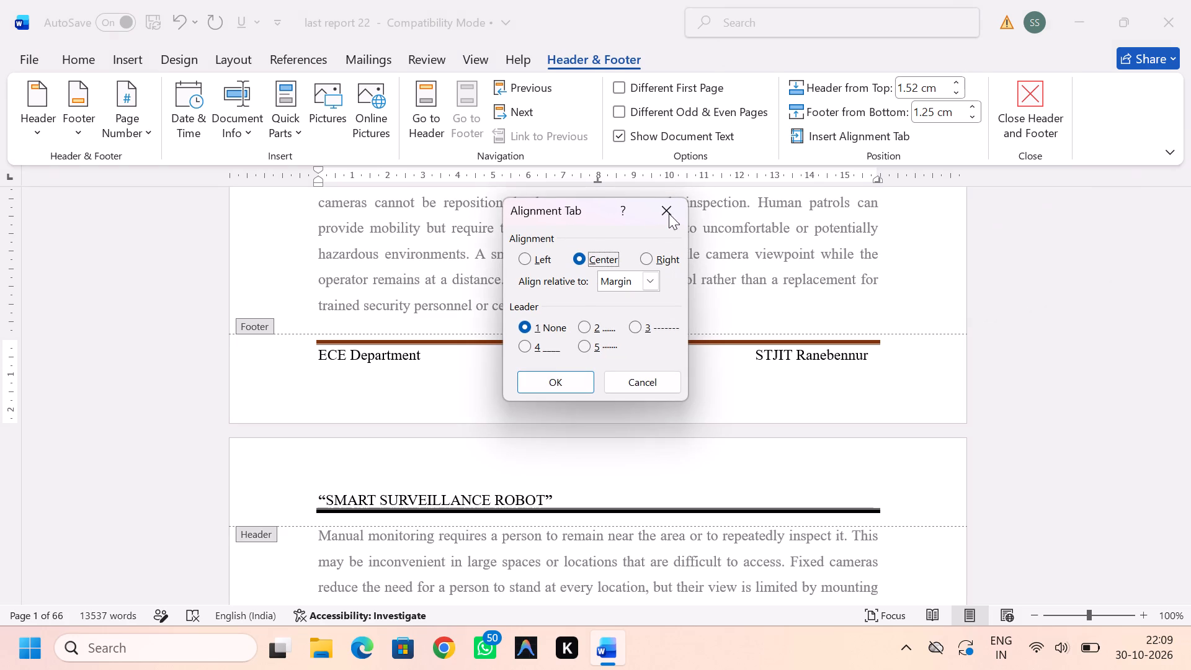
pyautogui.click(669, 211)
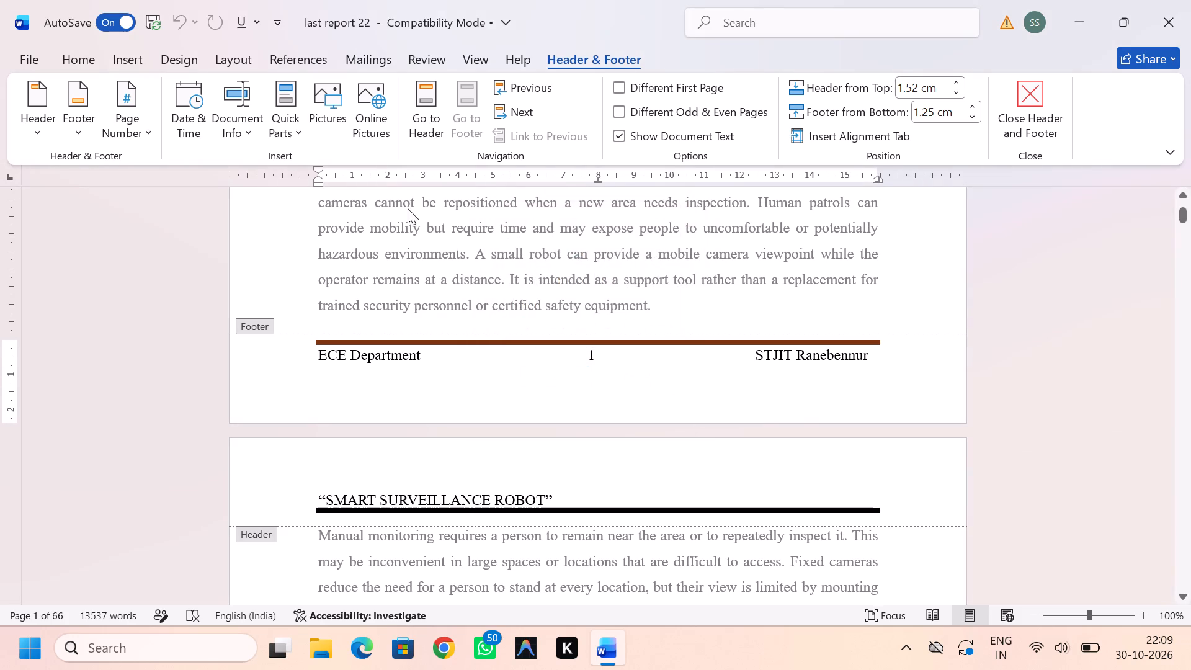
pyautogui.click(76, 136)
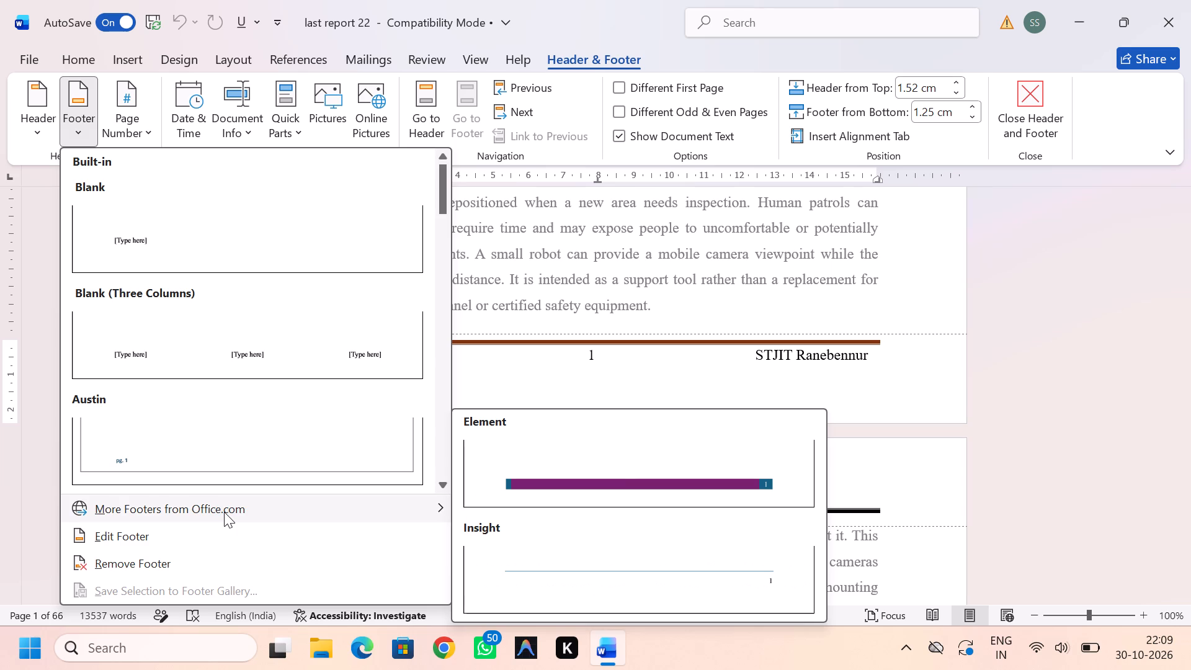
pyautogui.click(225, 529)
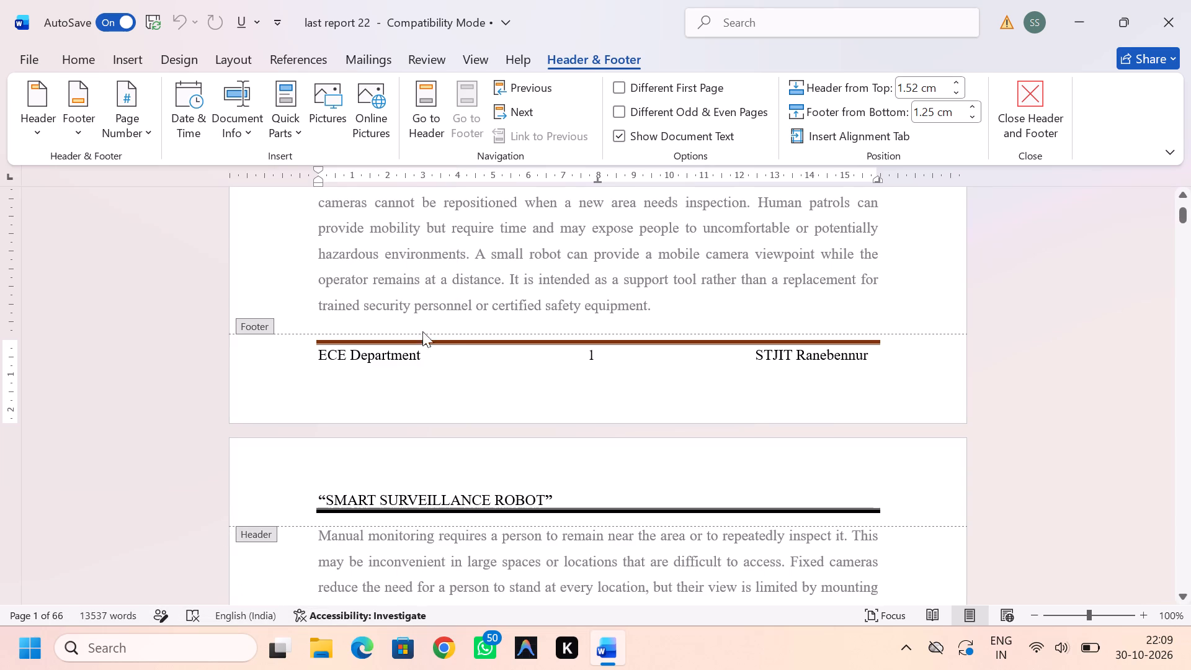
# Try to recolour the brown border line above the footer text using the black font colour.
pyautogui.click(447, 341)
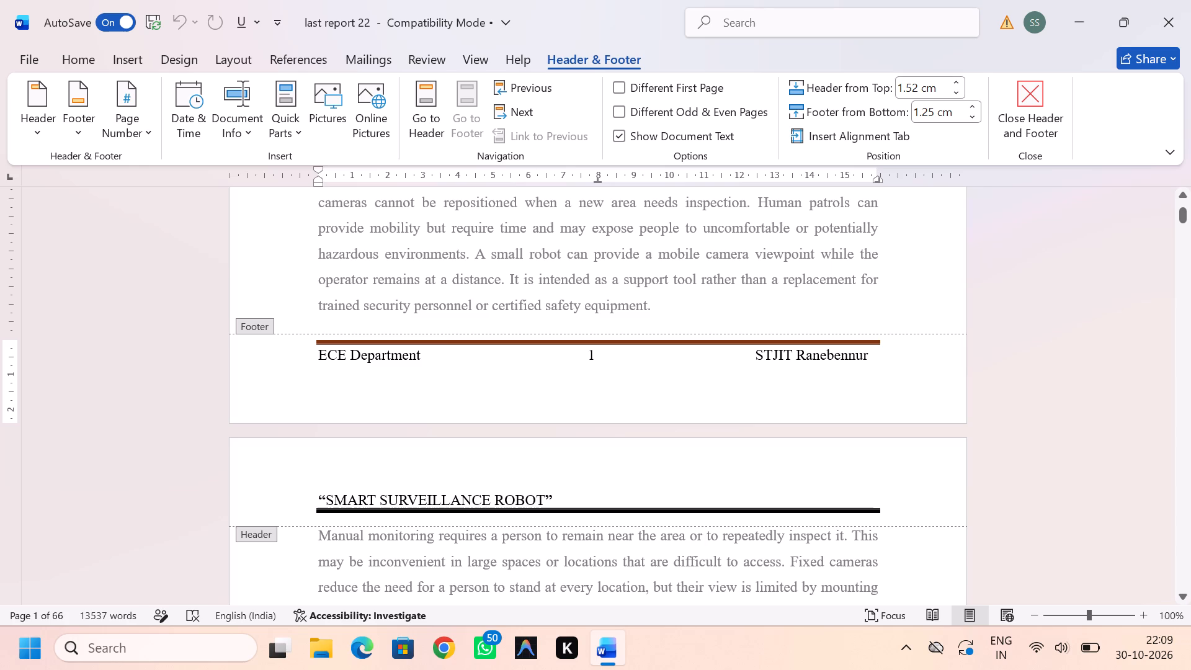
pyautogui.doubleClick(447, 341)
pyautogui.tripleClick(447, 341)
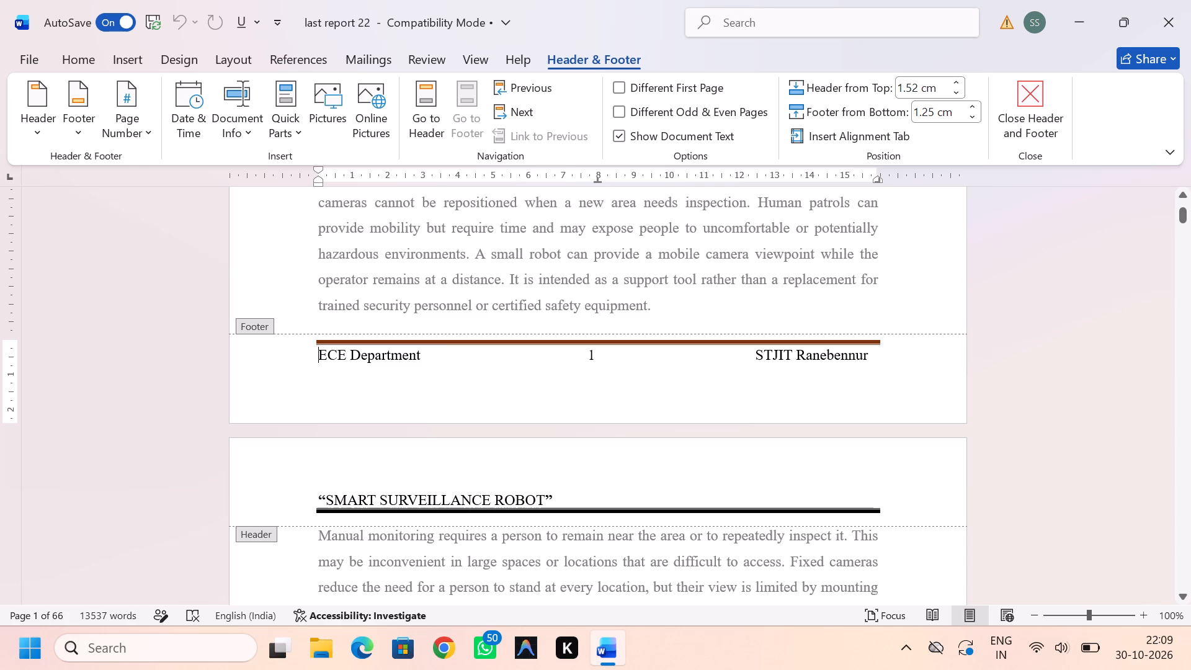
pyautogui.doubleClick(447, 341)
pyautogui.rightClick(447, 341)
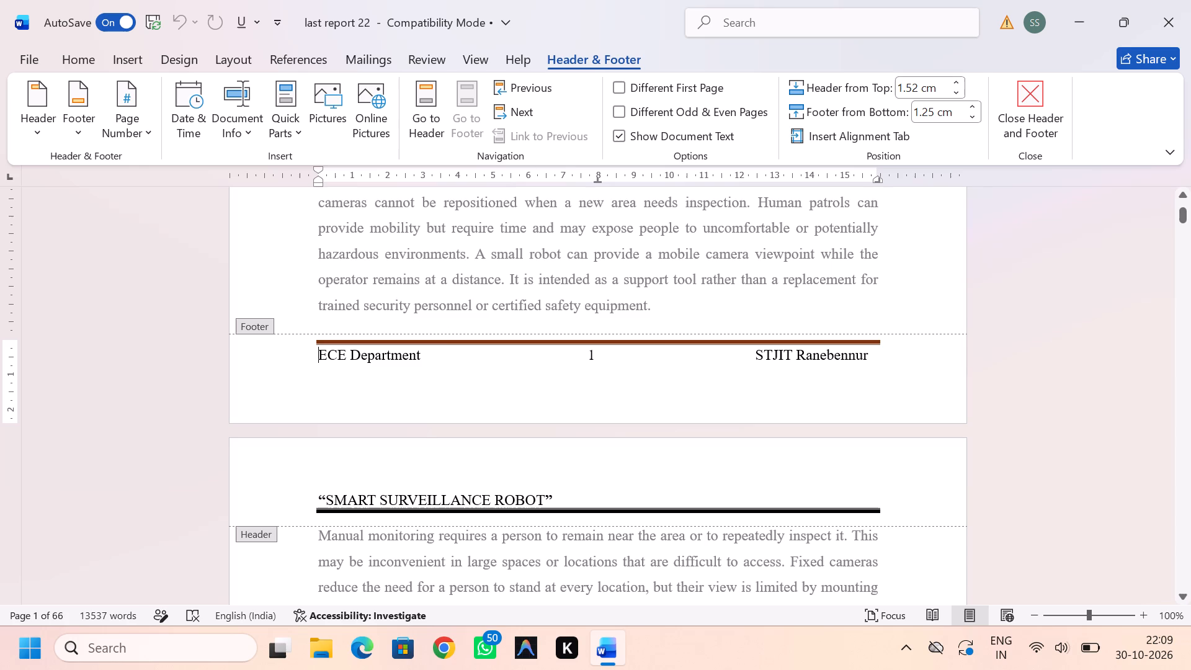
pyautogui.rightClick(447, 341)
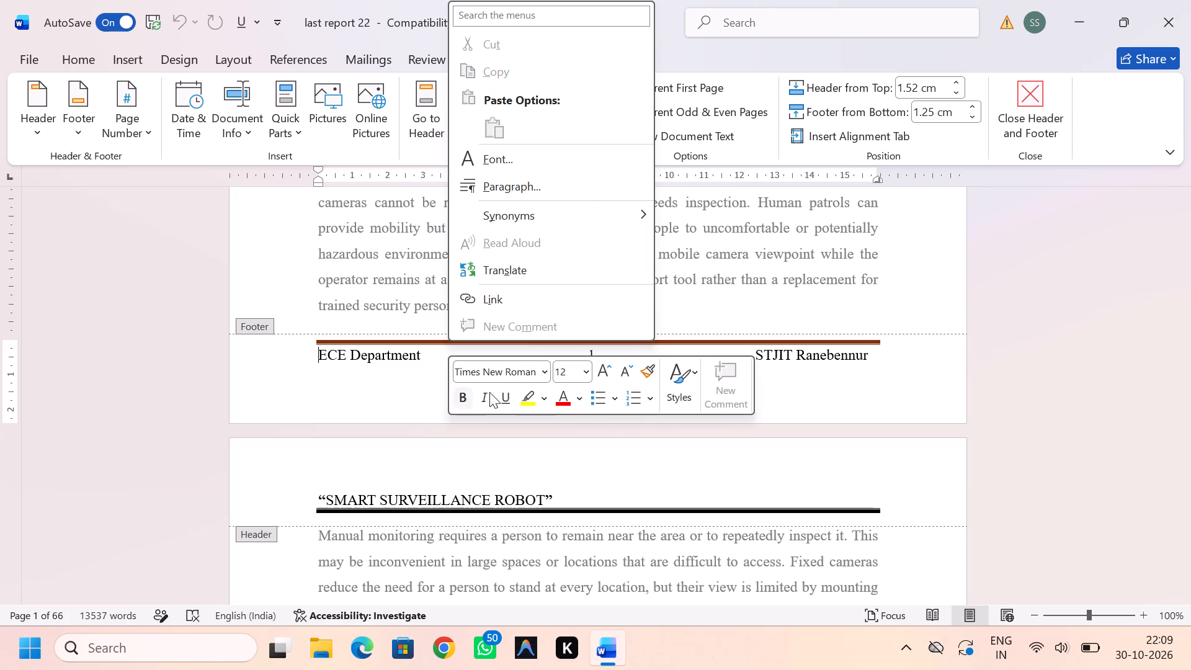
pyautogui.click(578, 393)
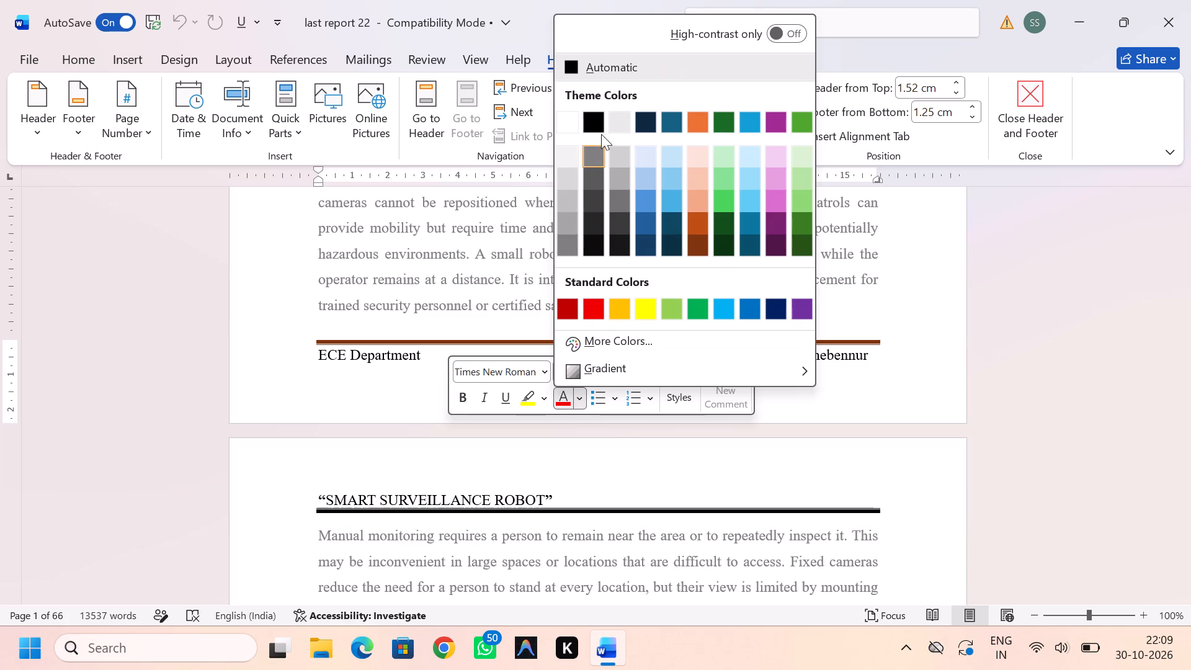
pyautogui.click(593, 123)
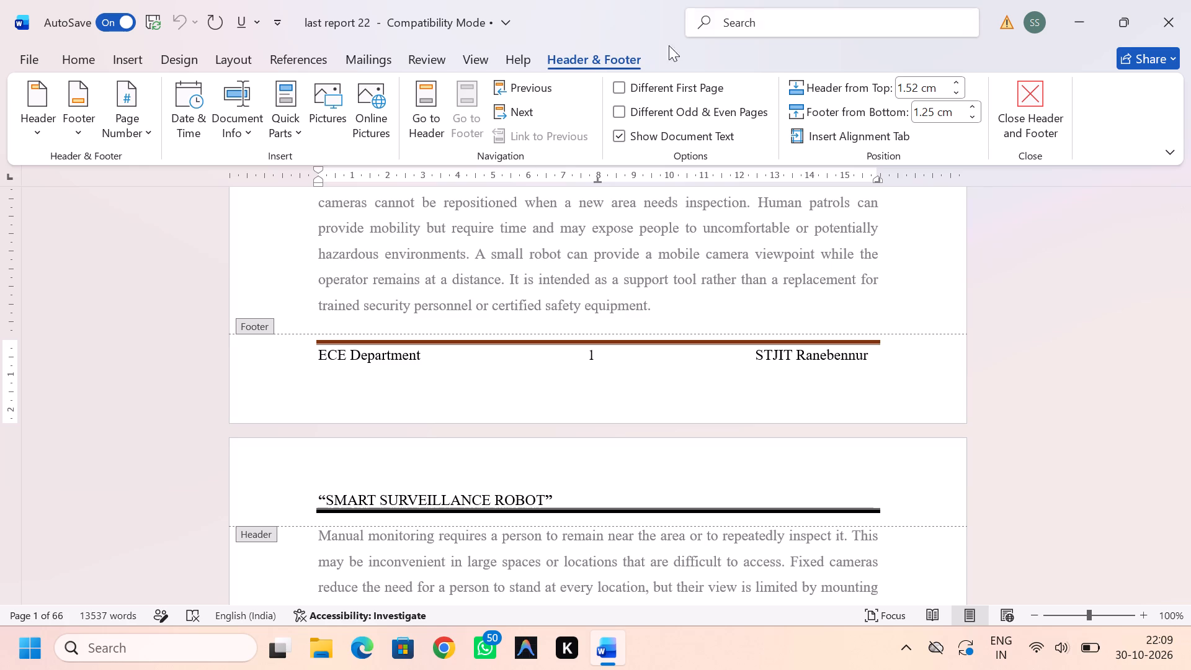
# Set the font colour of the entire footer line, from "ECE Department" to "STJIT Ranebennur", to Automatic.
pyautogui.click(510, 341)
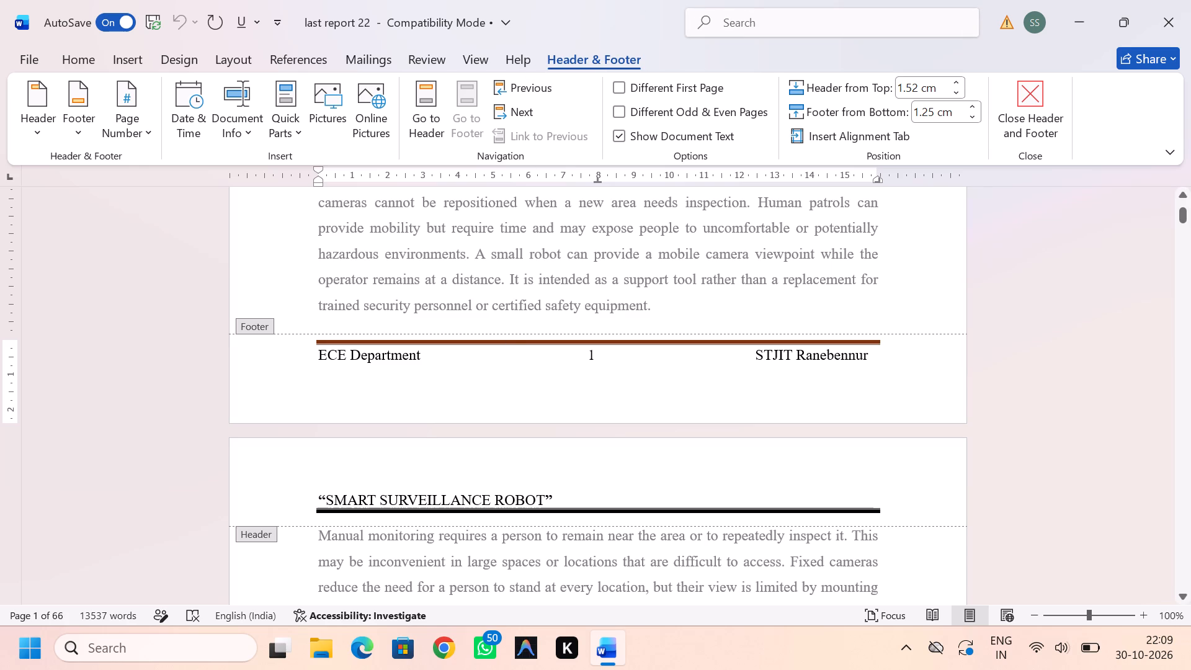
pyautogui.rightClick(510, 341)
pyautogui.doubleClick(510, 341)
pyautogui.moveTo(313, 347); pyautogui.dragTo(720, 352)
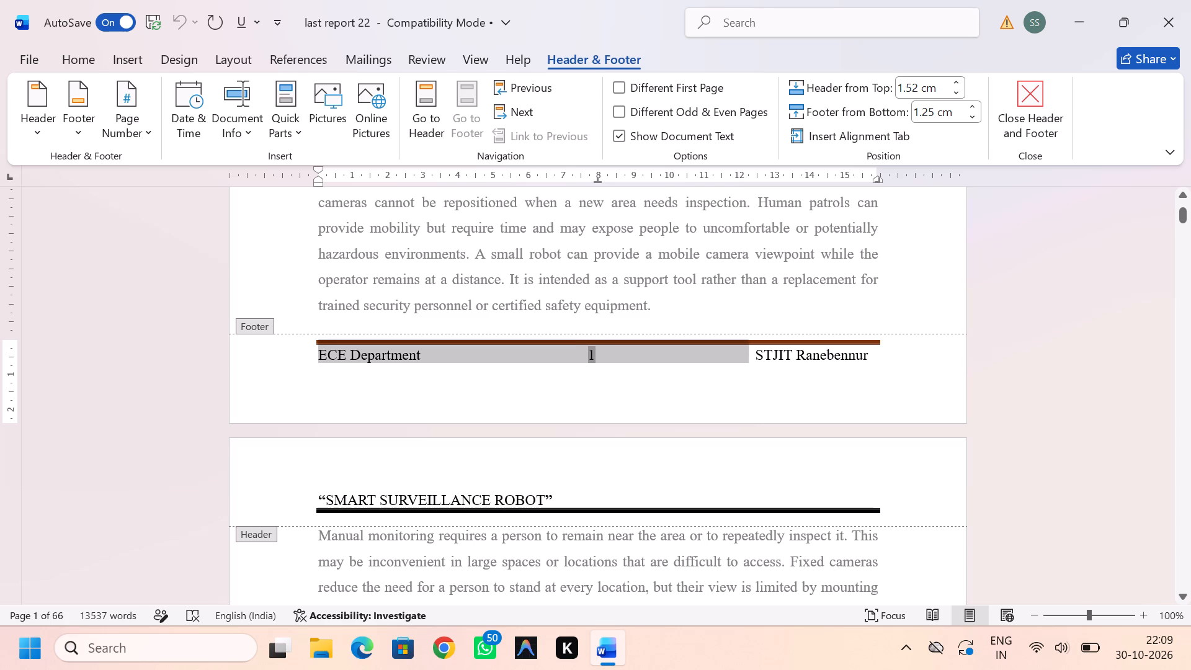
pyautogui.moveTo(720, 352); pyautogui.dragTo(883, 342)
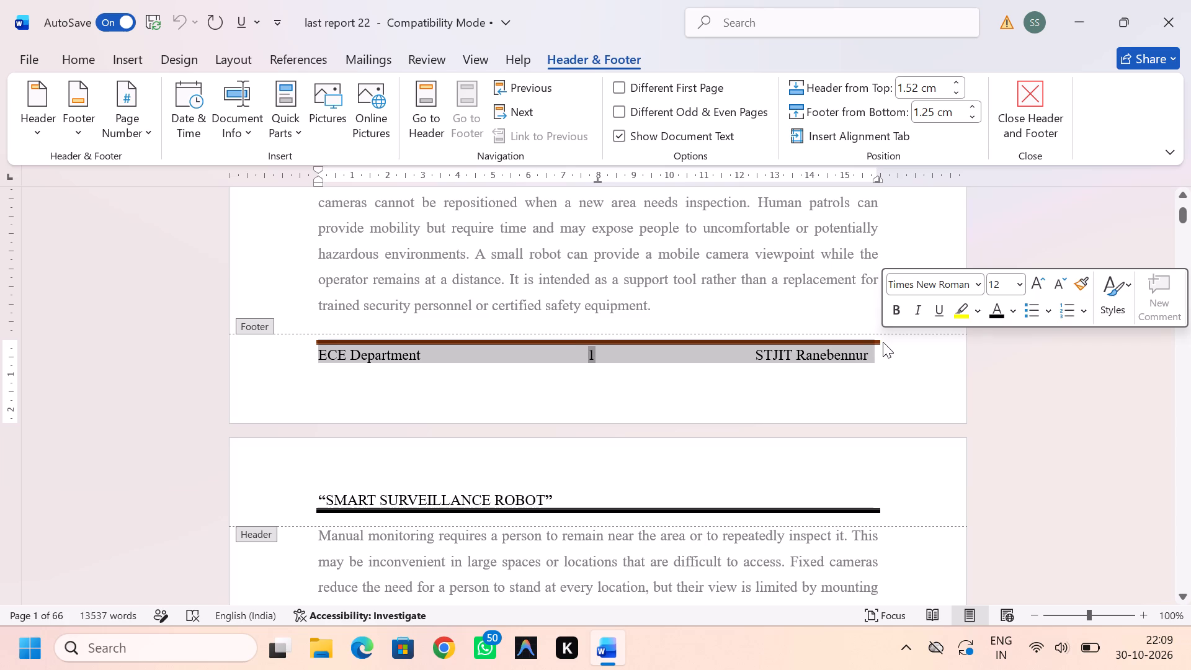
pyautogui.click(1002, 314)
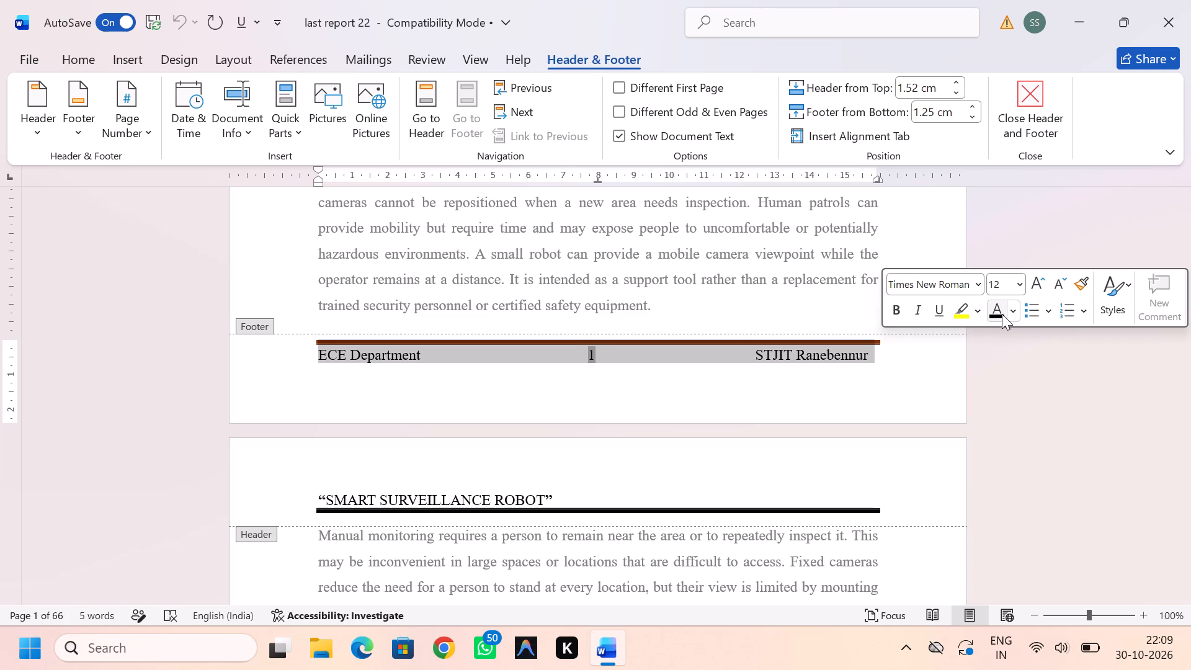
pyautogui.click(1010, 315)
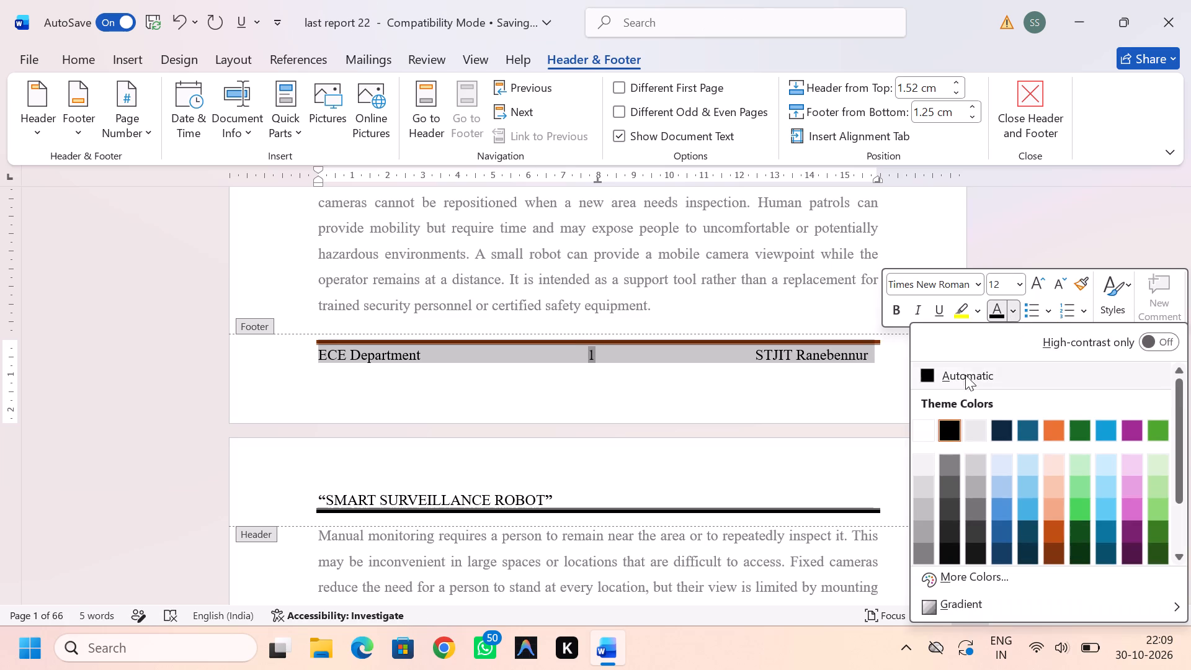
pyautogui.click(927, 372)
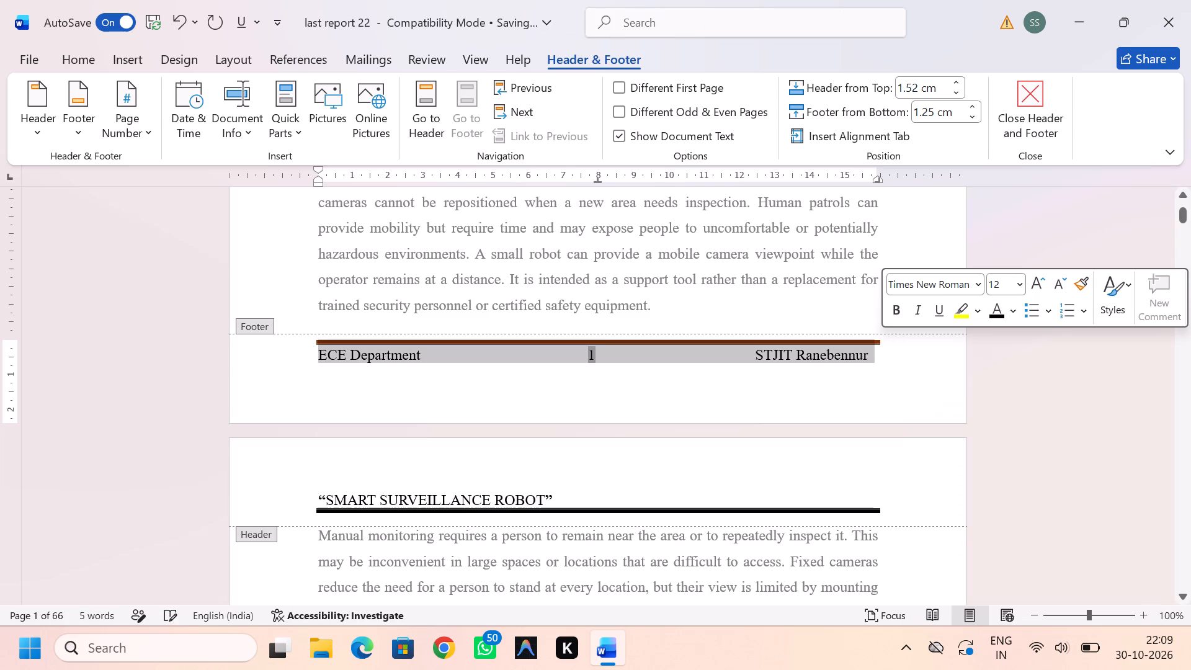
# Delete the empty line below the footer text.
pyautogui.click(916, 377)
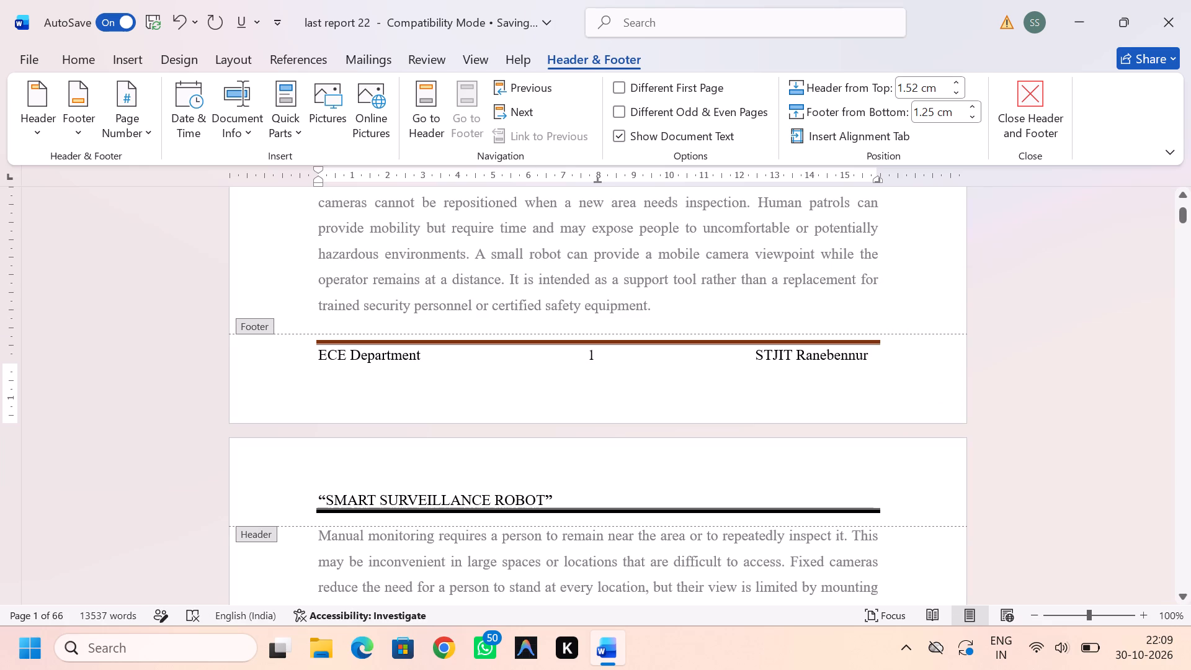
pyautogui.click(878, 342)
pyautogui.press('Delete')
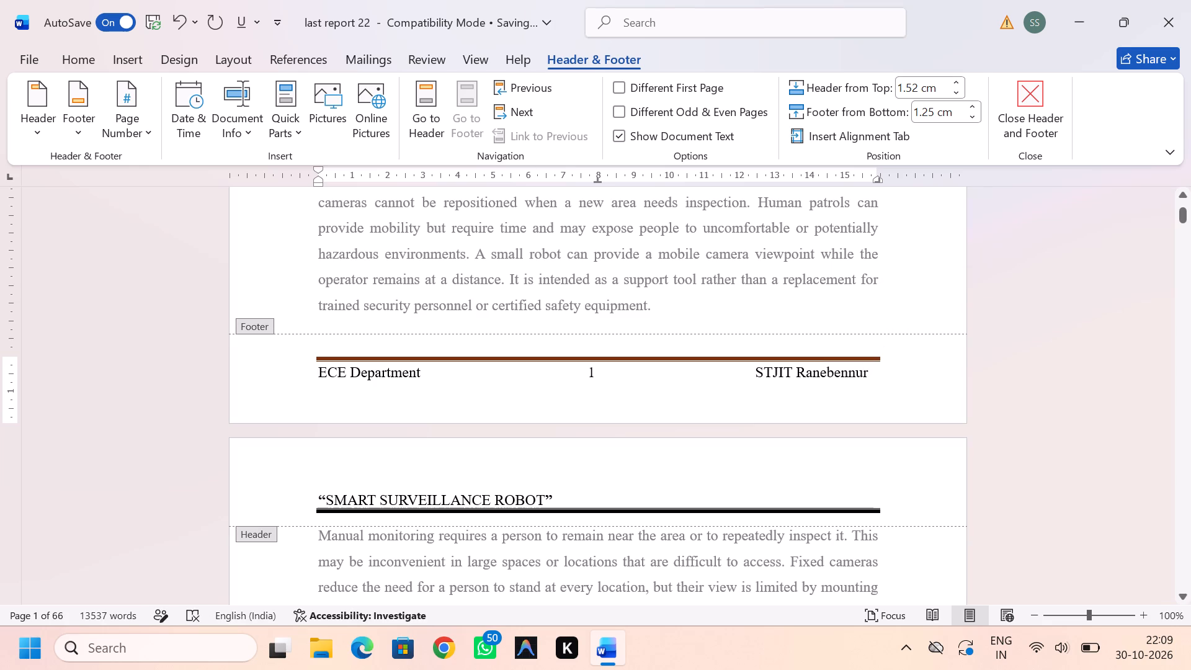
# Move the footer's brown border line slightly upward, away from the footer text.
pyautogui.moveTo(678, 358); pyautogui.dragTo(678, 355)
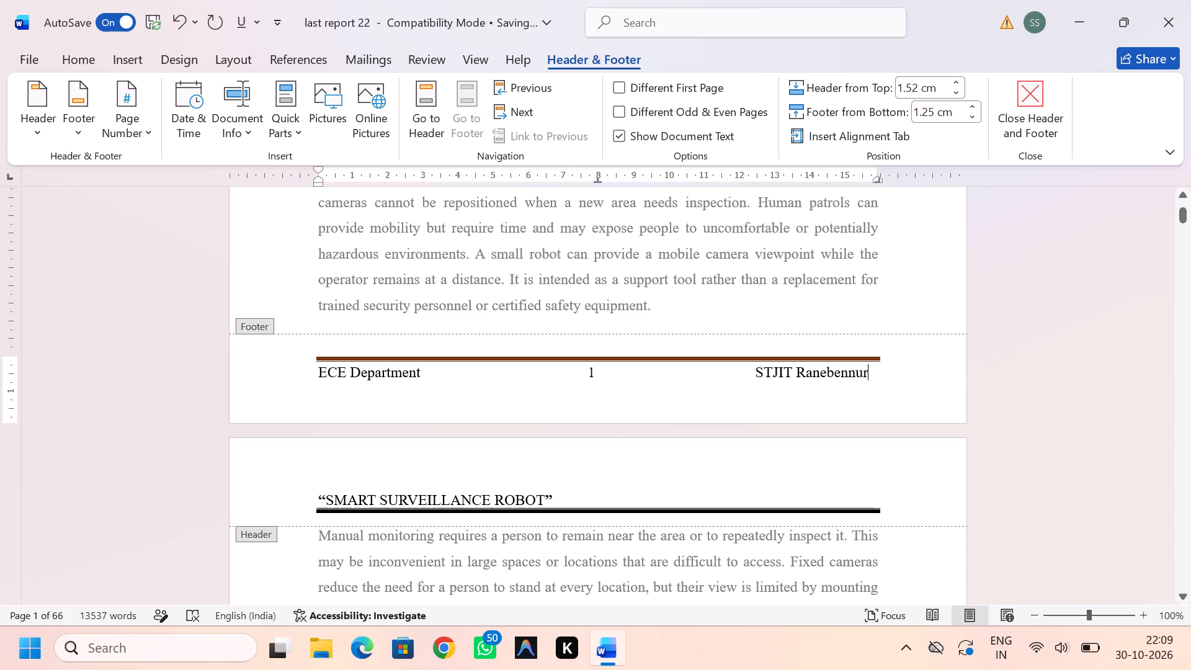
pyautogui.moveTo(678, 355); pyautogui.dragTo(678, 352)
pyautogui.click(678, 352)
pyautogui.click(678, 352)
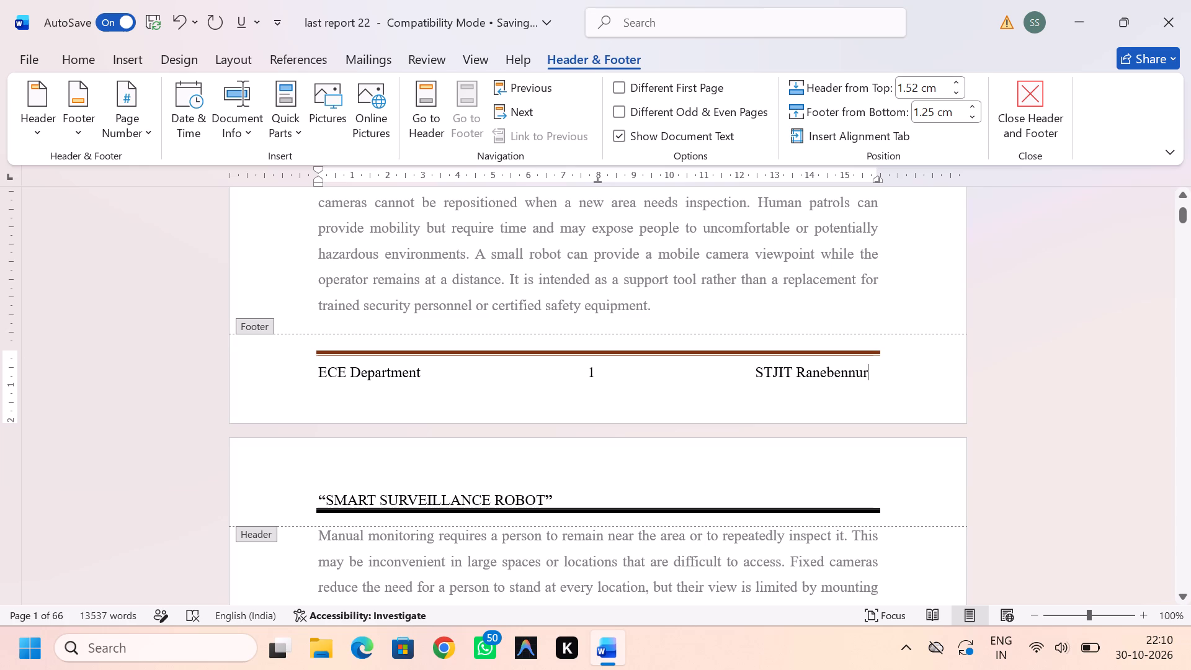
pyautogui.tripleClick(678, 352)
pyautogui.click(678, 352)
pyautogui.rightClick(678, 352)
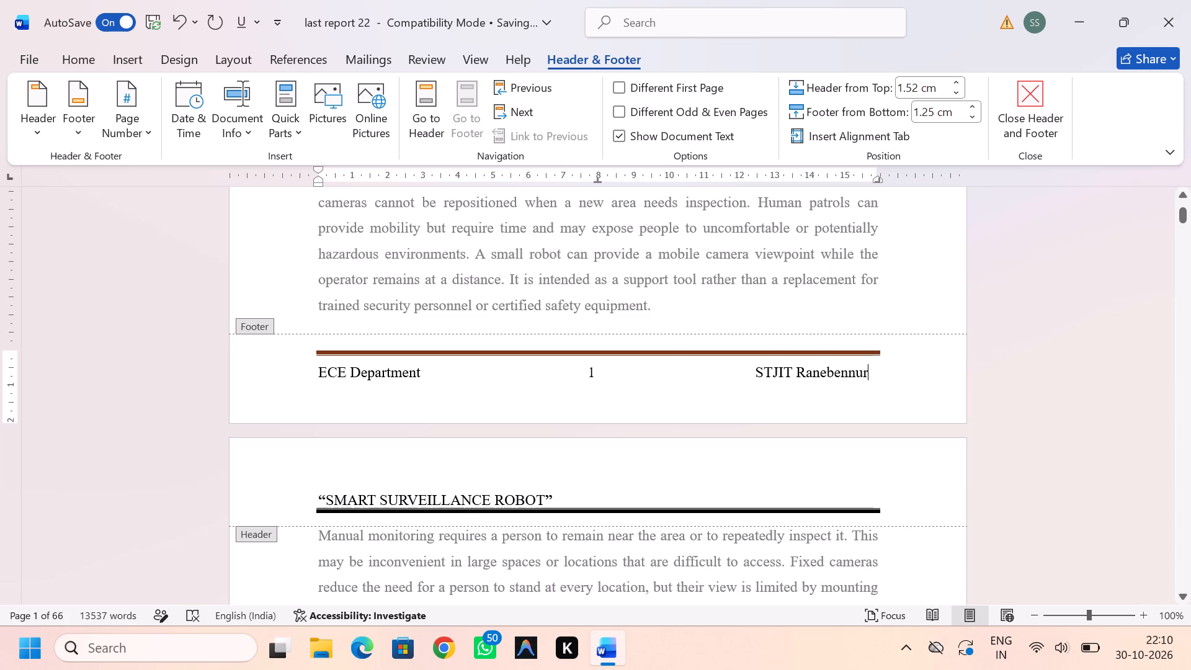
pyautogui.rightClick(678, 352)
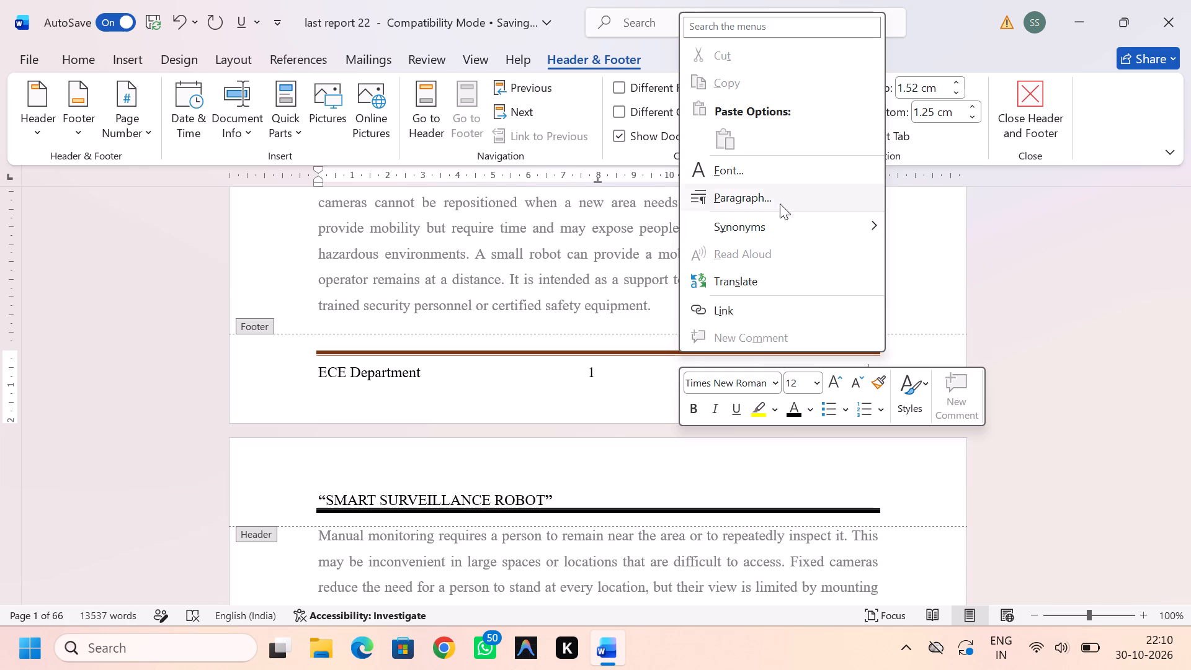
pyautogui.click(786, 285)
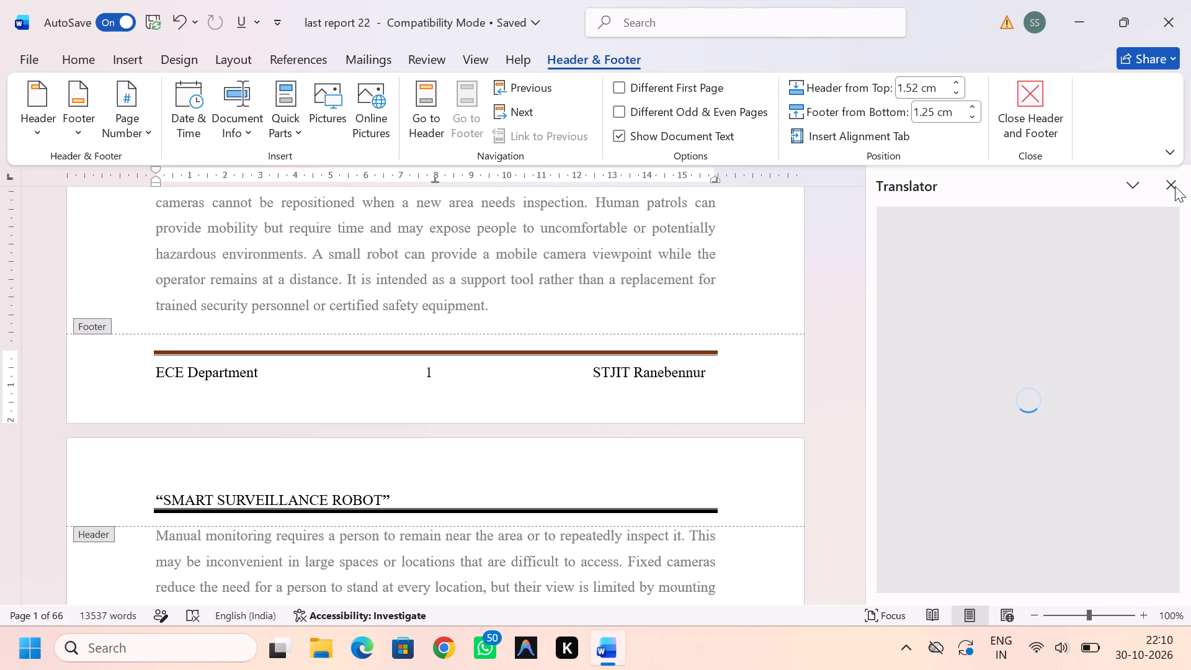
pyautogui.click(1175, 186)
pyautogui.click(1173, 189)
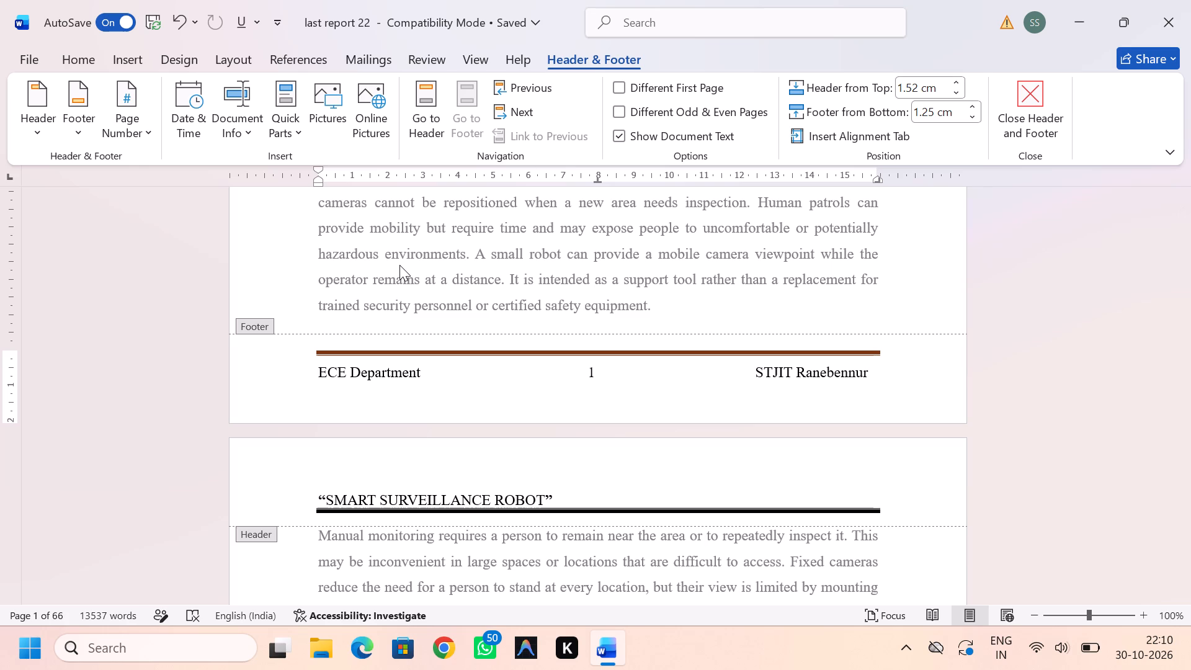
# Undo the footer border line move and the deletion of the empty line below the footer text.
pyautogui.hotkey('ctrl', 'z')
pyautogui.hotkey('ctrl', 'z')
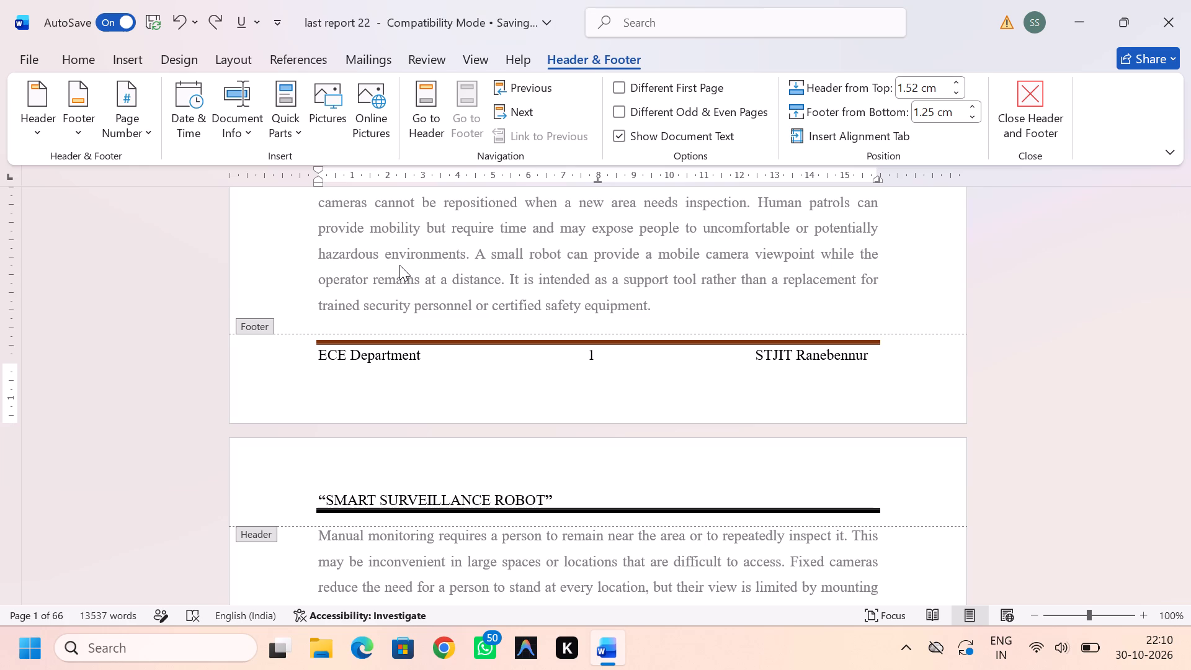
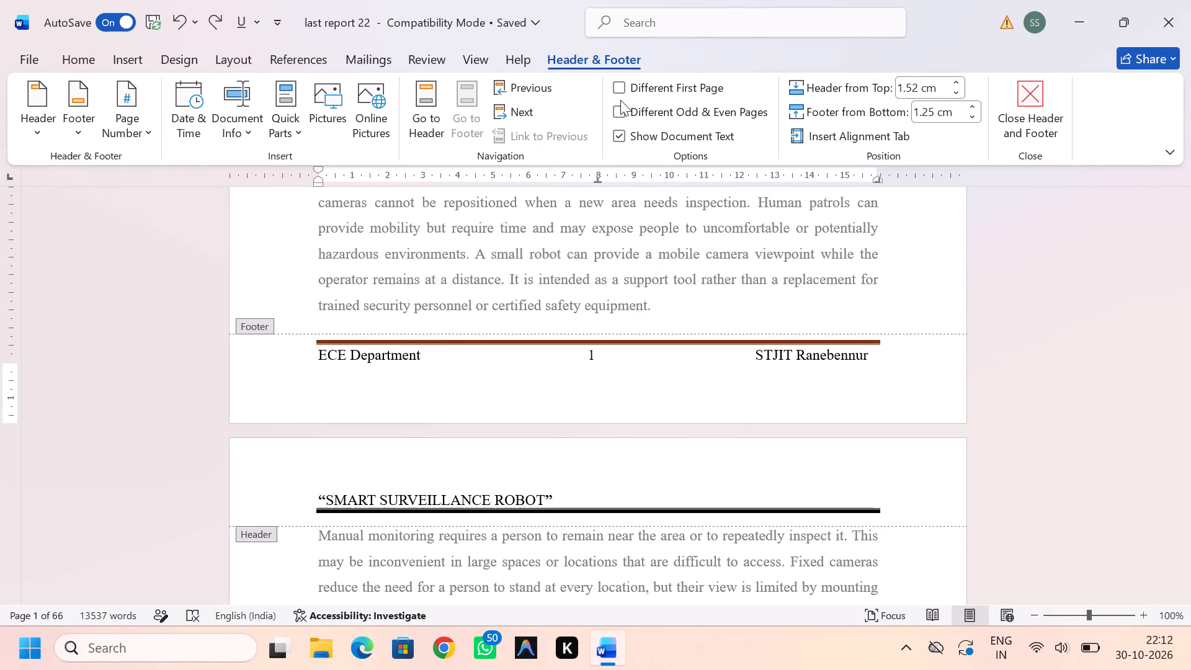
# Examine the Borders, Page Border and Shading settings and the page border's margin options for a way to restyle the footer line.
pyautogui.click(187, 56)
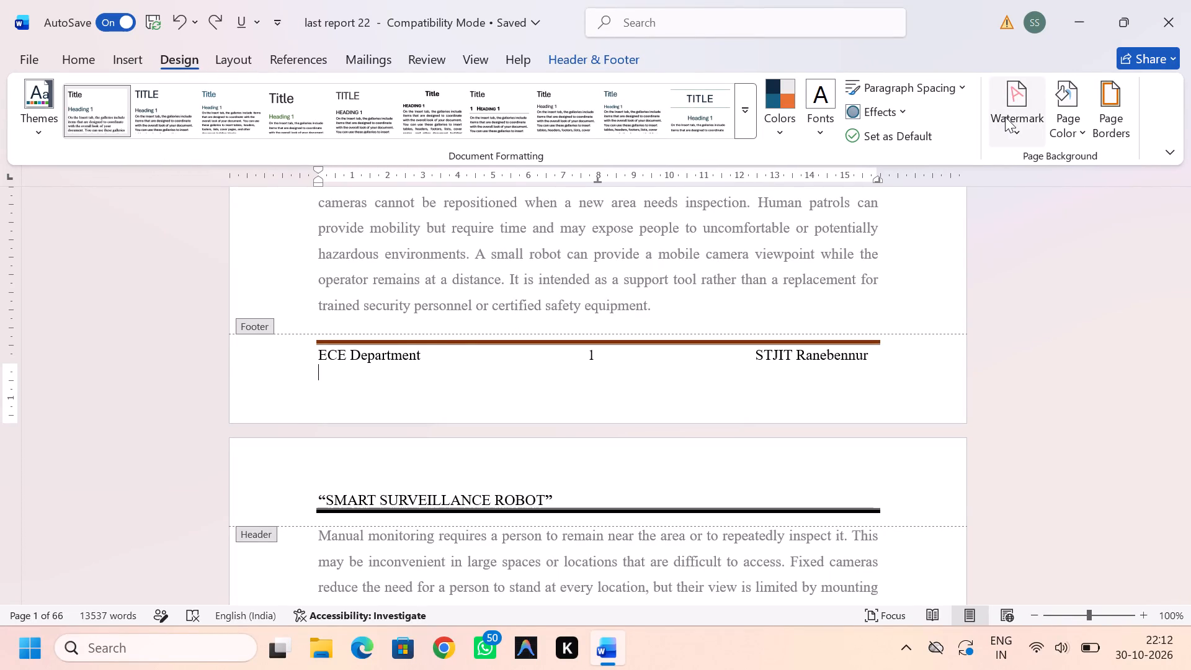
pyautogui.click(1101, 104)
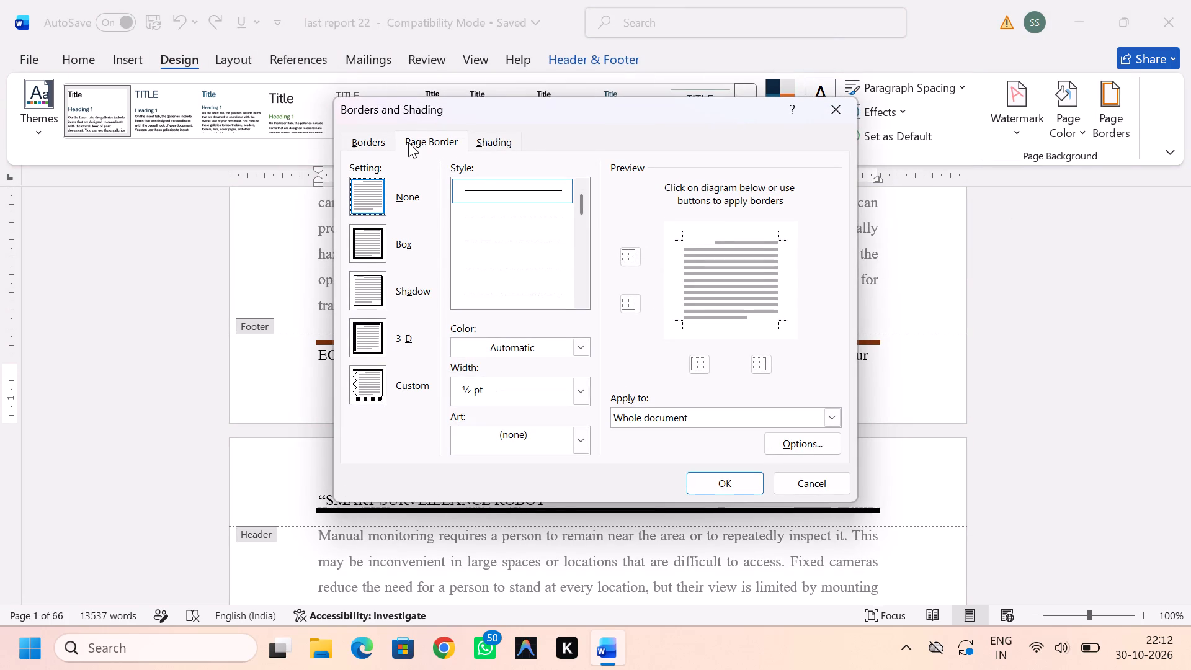
pyautogui.click(378, 140)
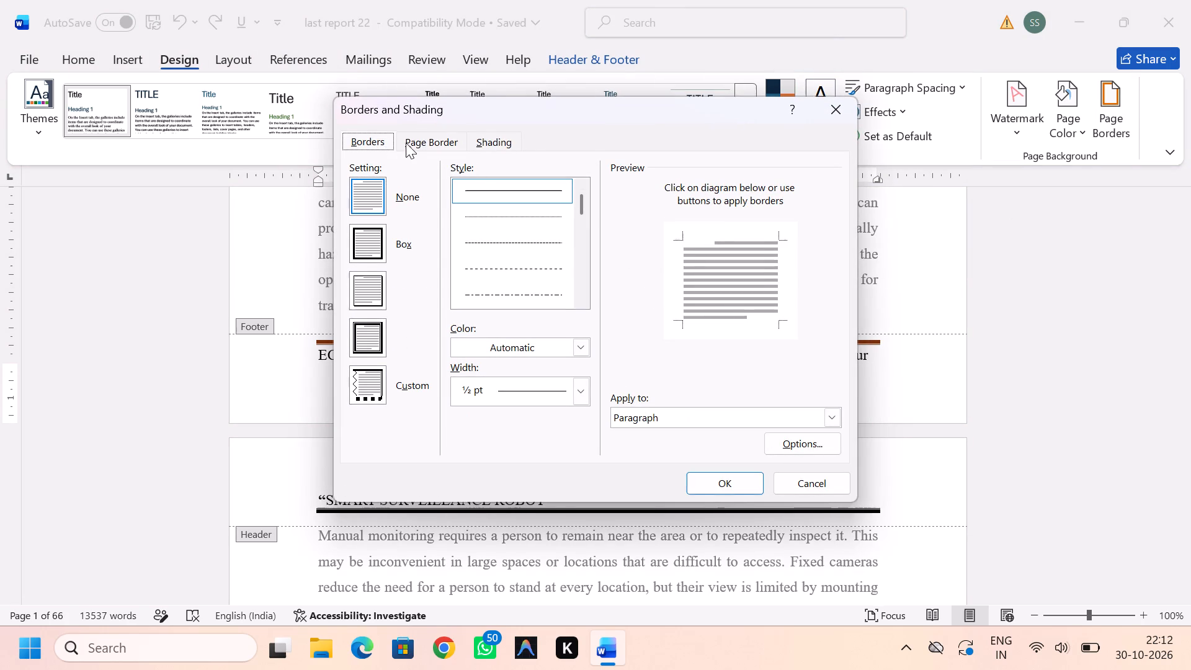
pyautogui.click(414, 143)
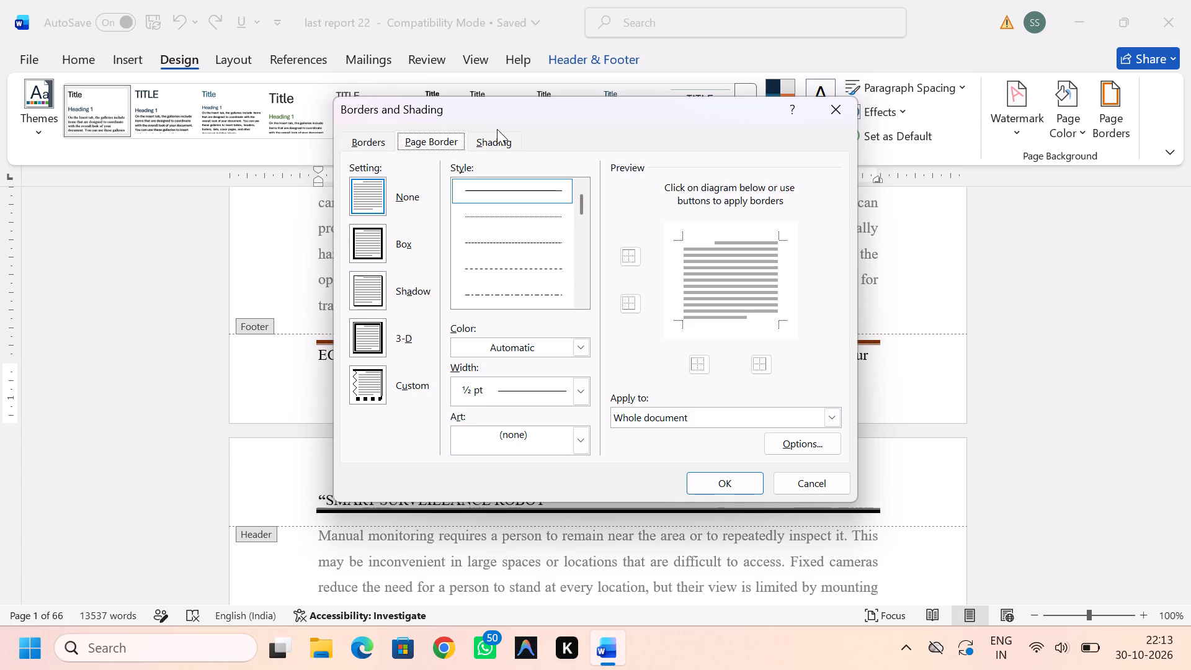
pyautogui.click(497, 140)
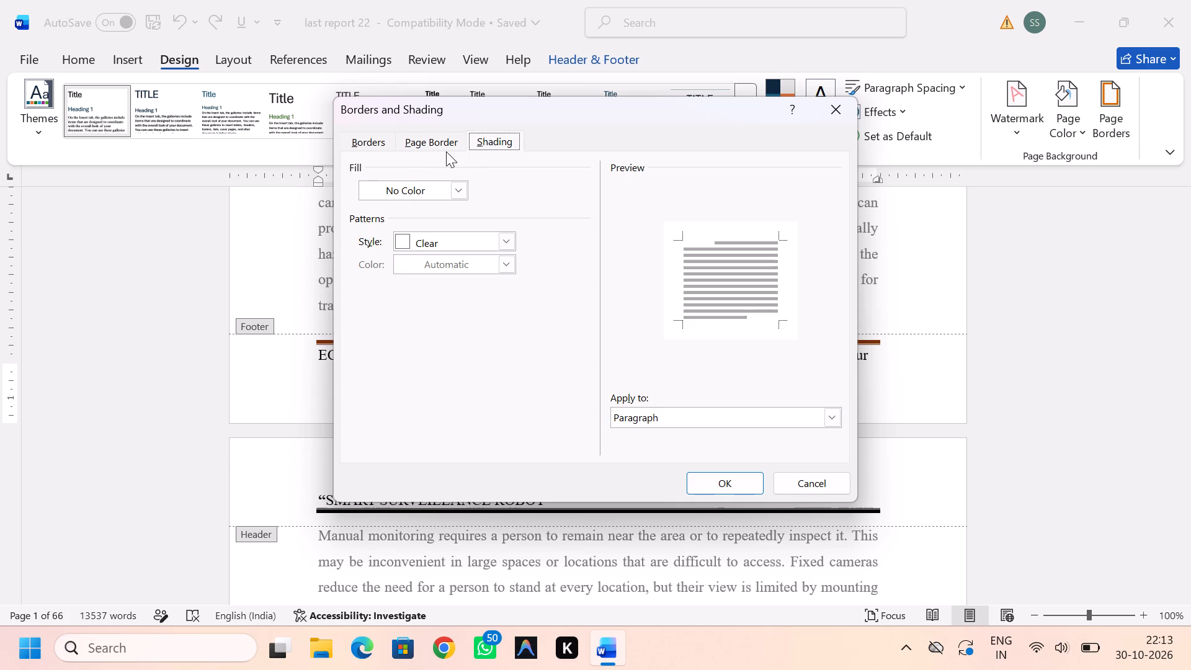
pyautogui.click(435, 150)
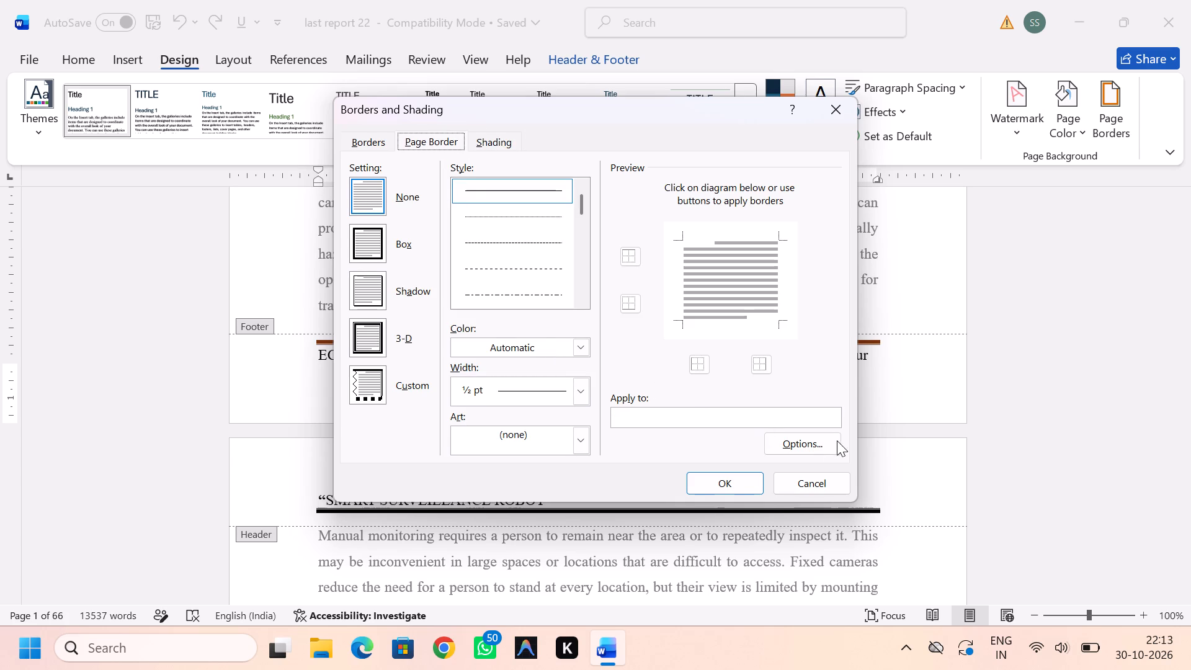
pyautogui.click(829, 422)
pyautogui.click(829, 422)
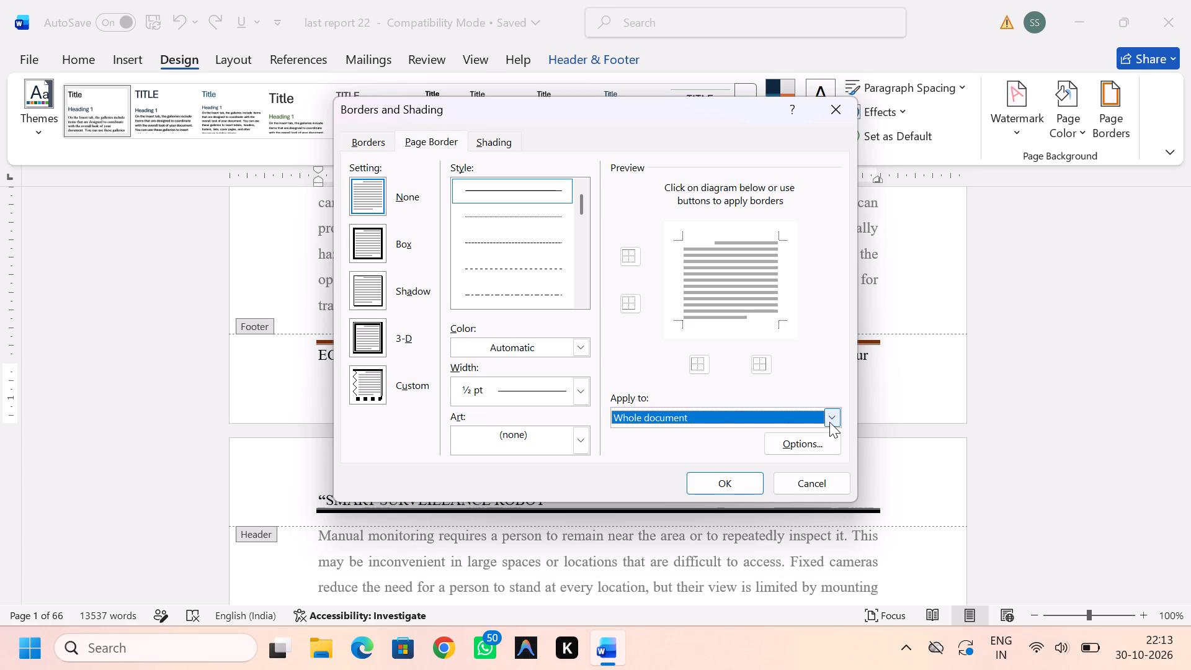
pyautogui.click(823, 444)
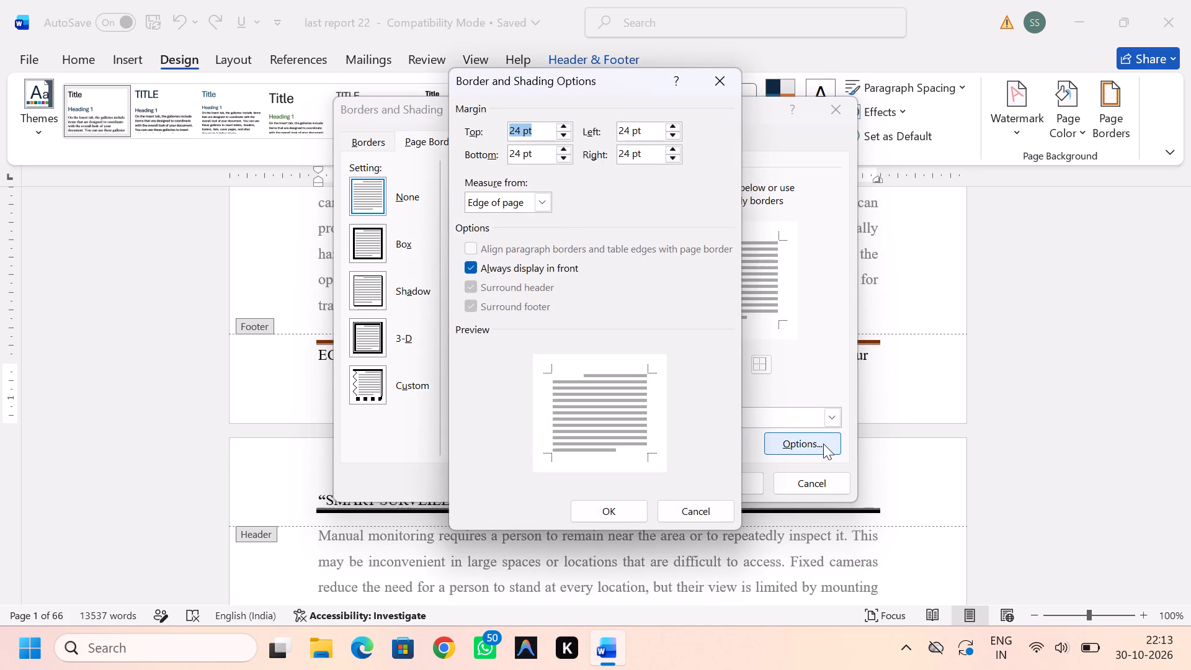
pyautogui.click(716, 85)
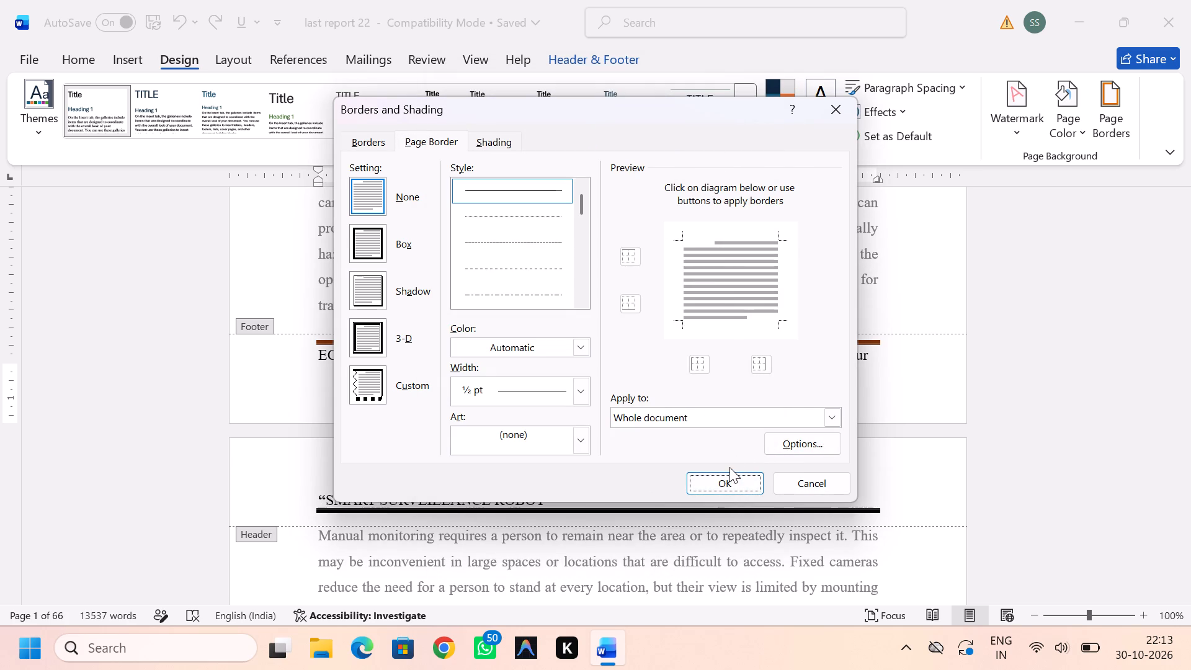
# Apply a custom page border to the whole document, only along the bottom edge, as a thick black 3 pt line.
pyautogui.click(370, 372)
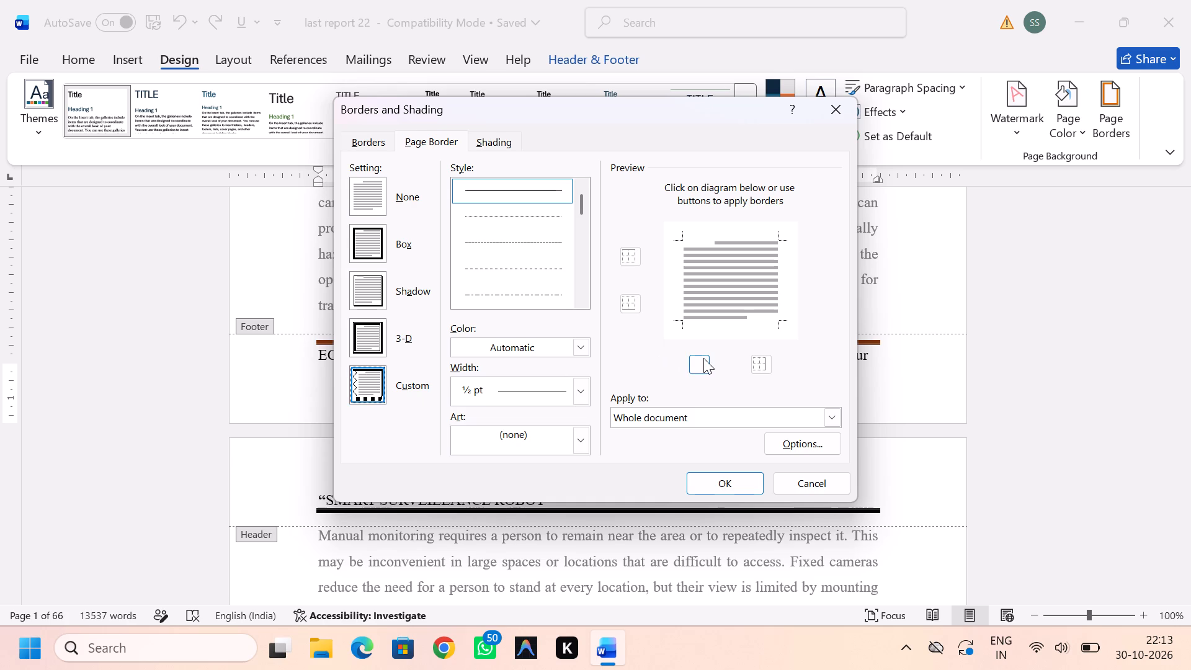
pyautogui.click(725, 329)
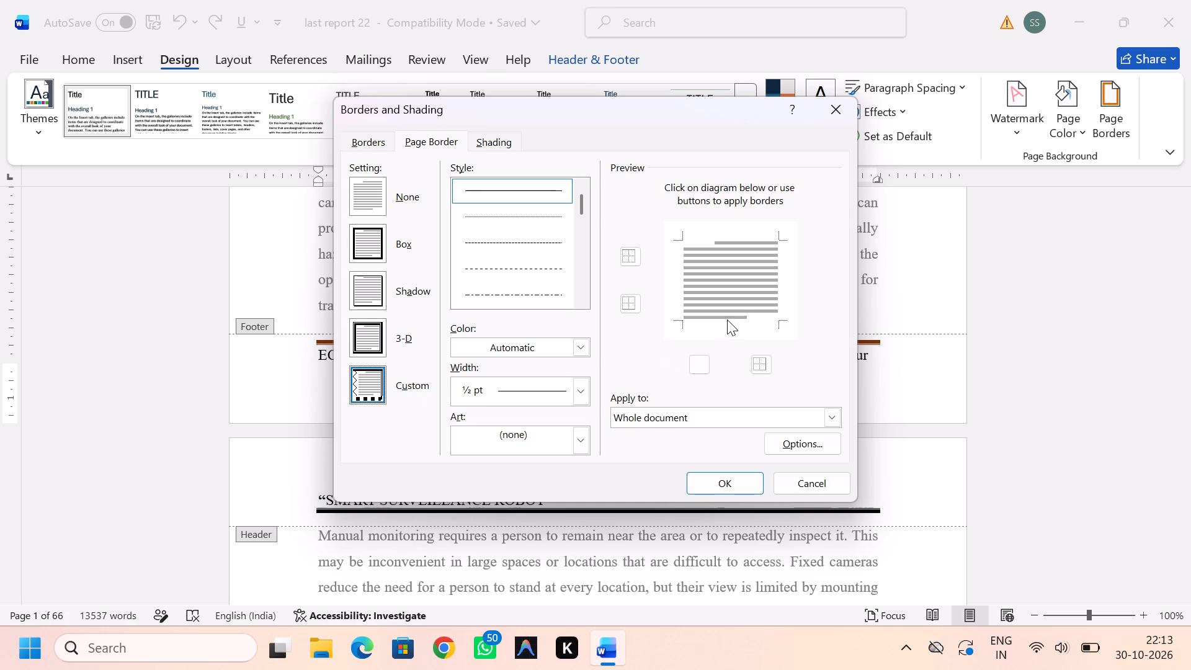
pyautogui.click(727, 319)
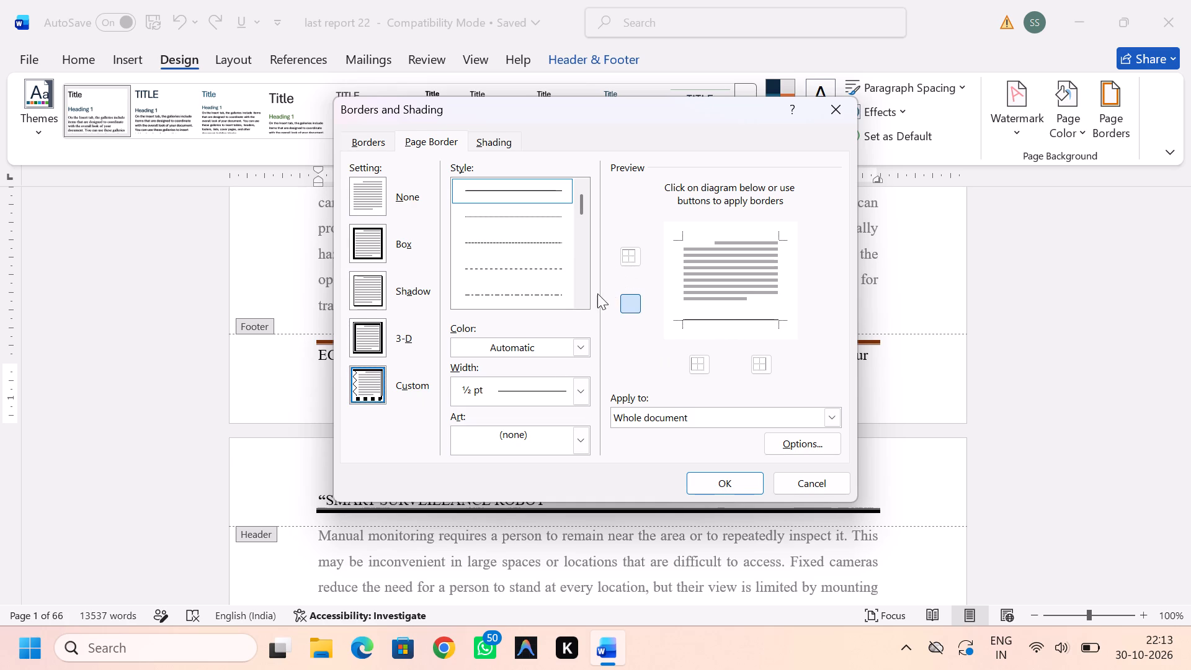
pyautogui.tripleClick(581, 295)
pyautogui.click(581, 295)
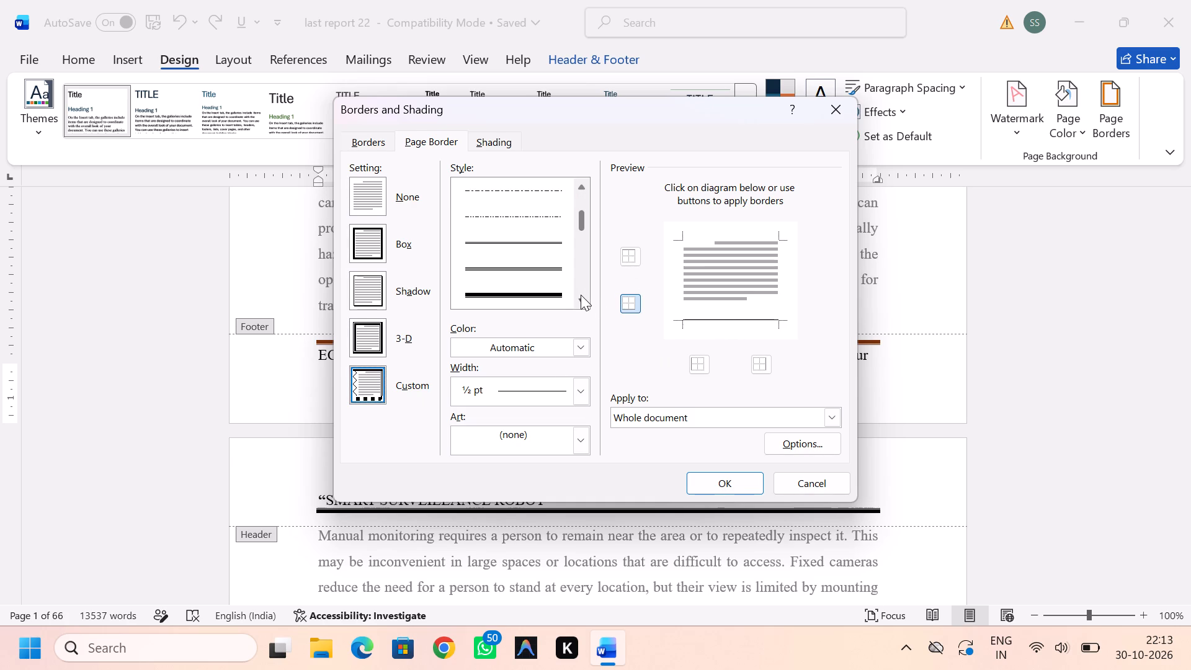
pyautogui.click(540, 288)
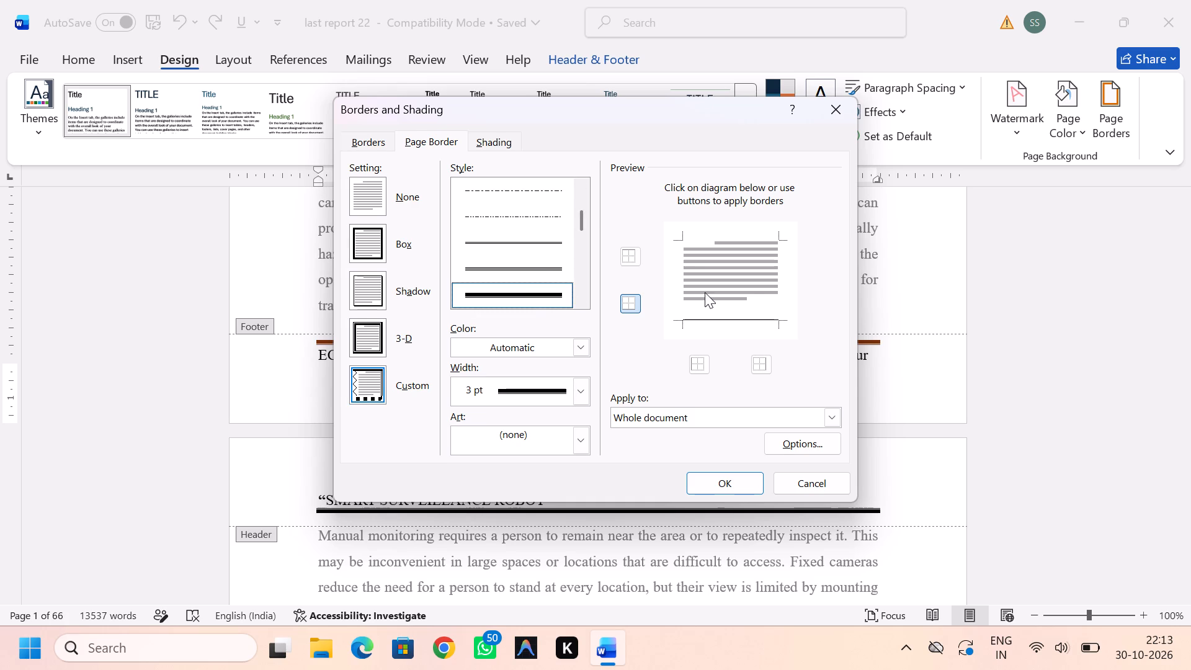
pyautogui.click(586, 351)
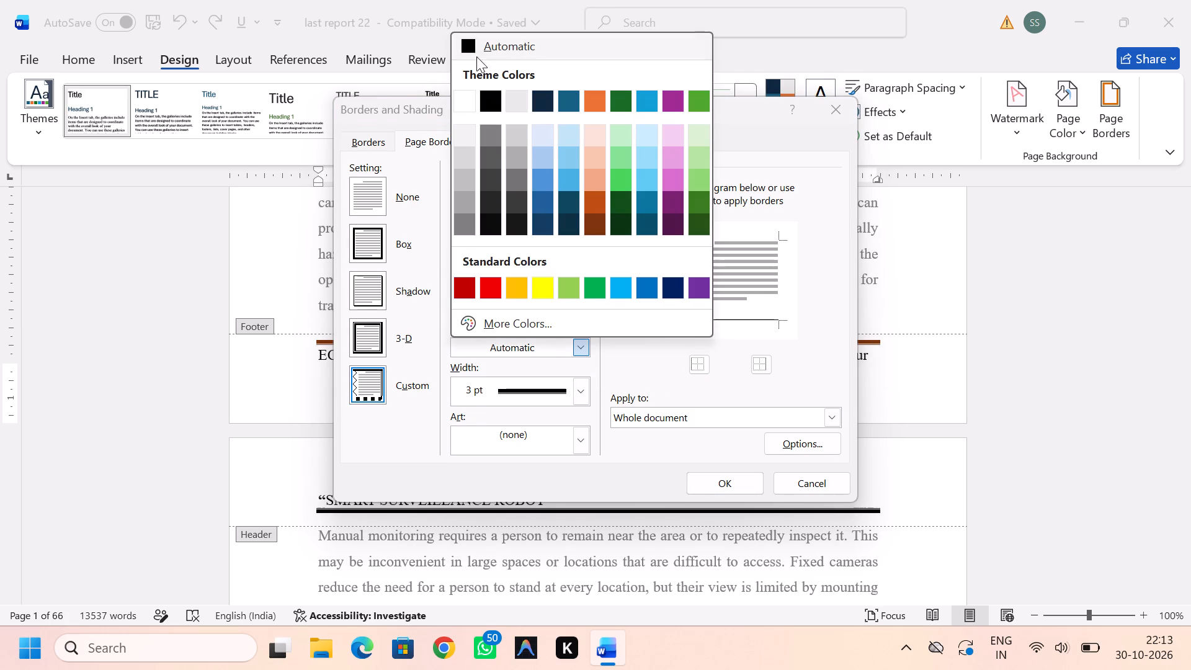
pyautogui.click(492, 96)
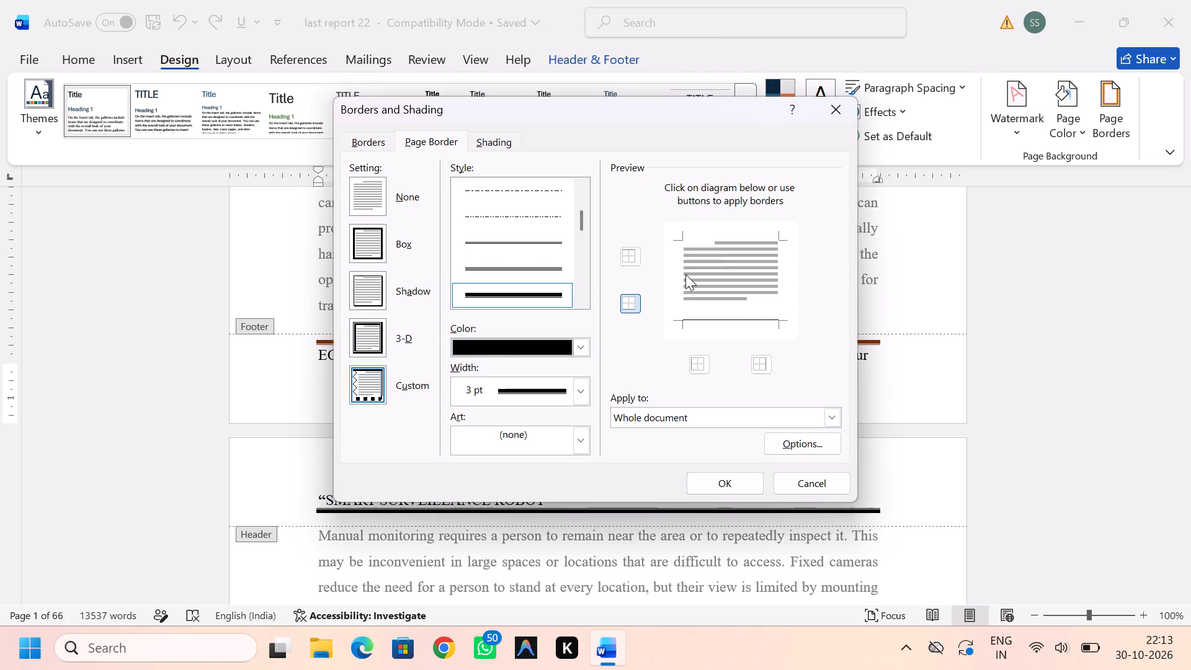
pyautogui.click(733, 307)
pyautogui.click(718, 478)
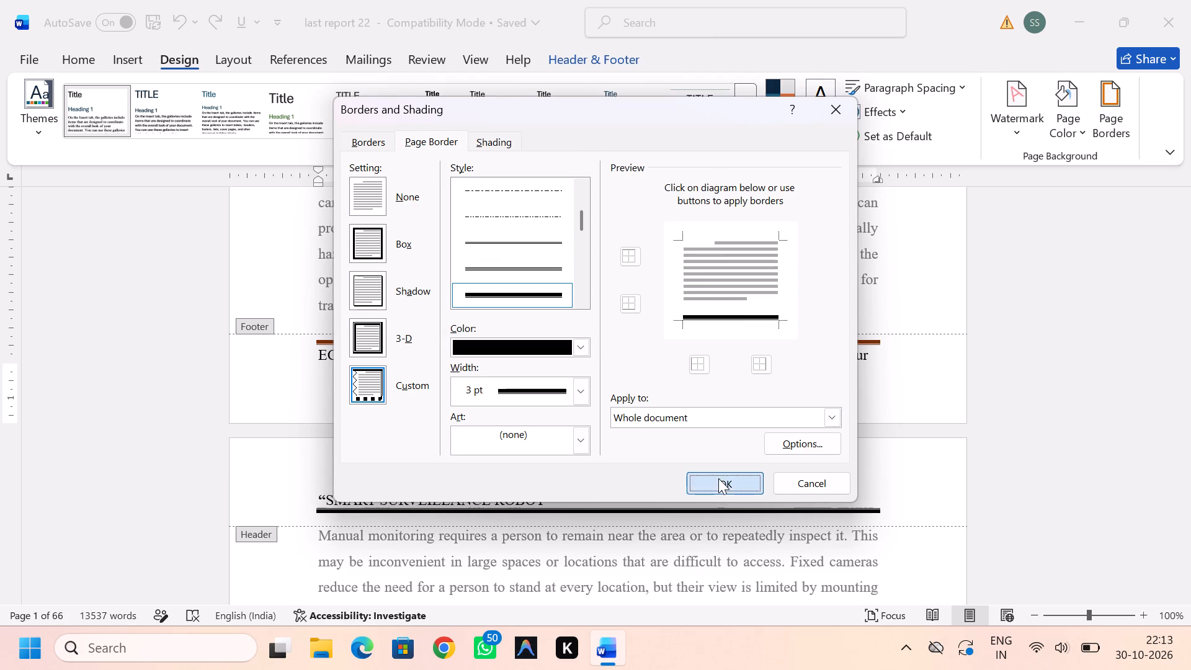
# Review how the bottom page border sits relative to the header and footer lines on the first pages.
pyautogui.scroll(1, 718, 478)
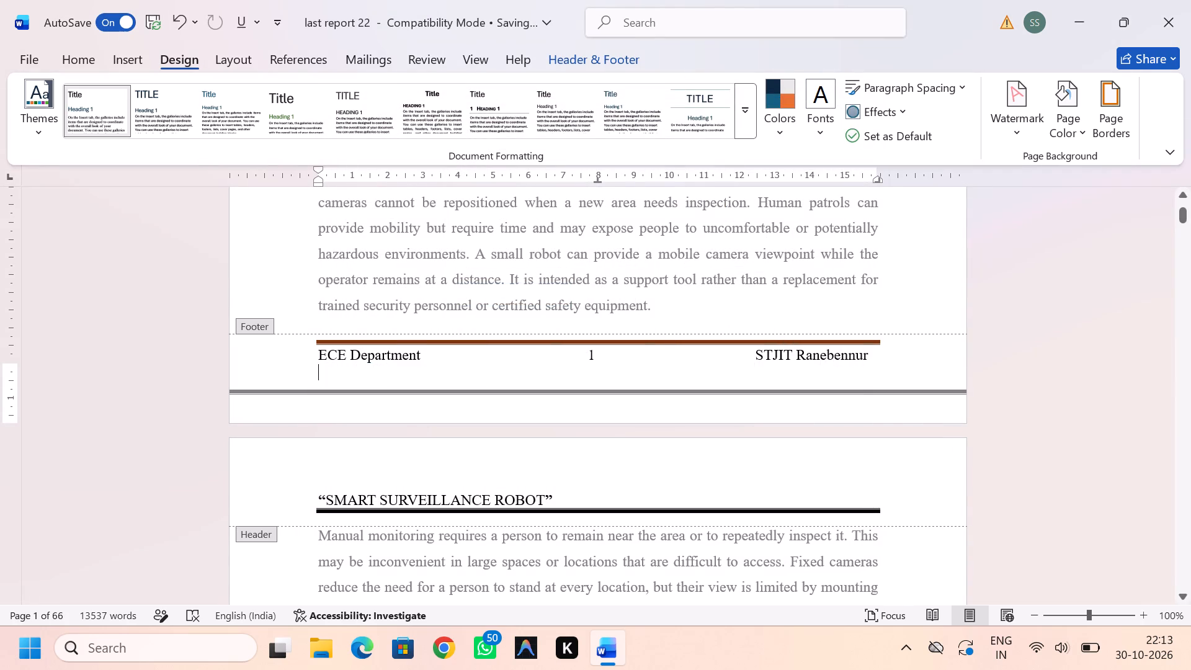
pyautogui.scroll(6, 718, 478)
pyautogui.scroll(-5, 718, 478)
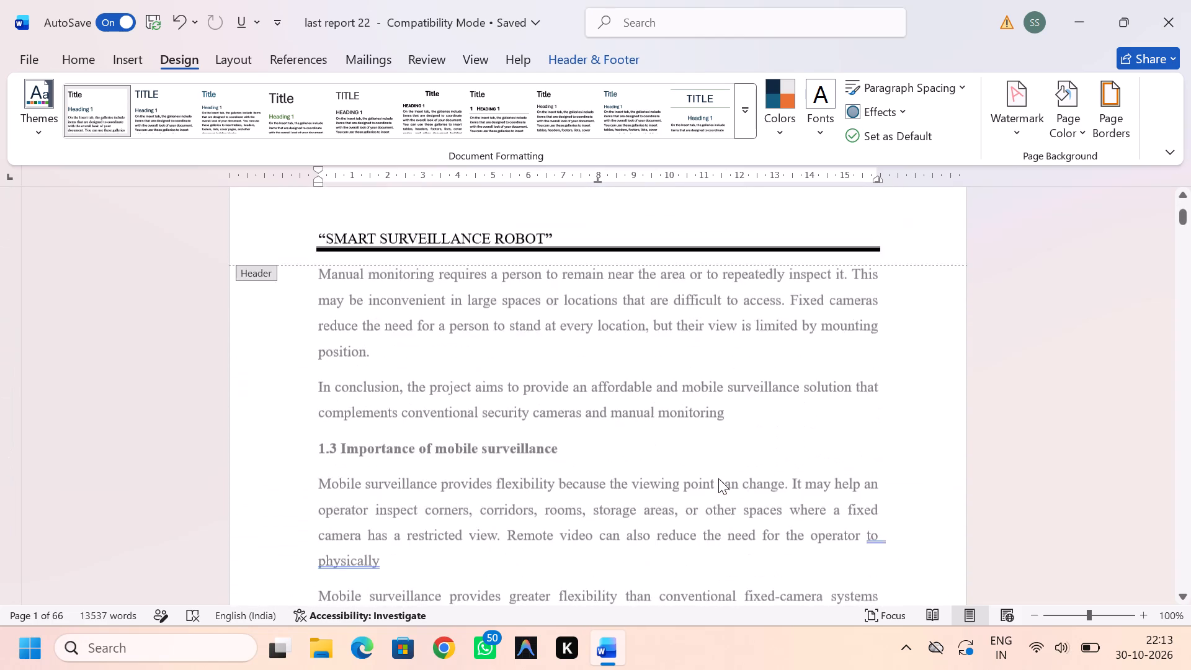
pyautogui.scroll(-2, 718, 478)
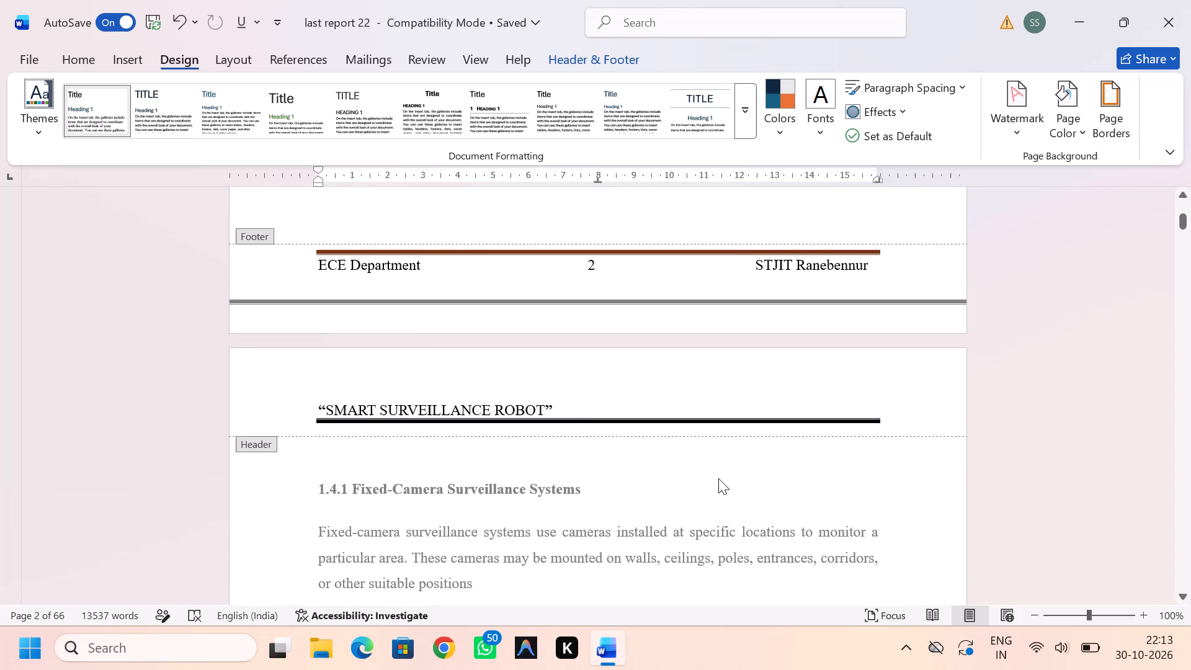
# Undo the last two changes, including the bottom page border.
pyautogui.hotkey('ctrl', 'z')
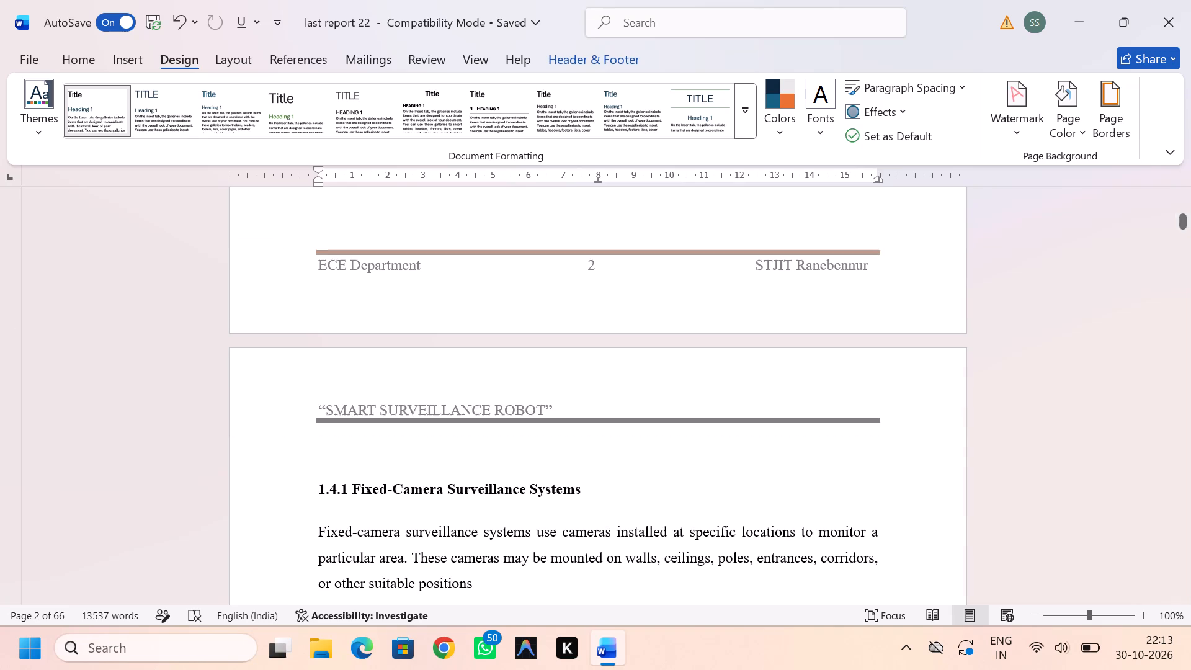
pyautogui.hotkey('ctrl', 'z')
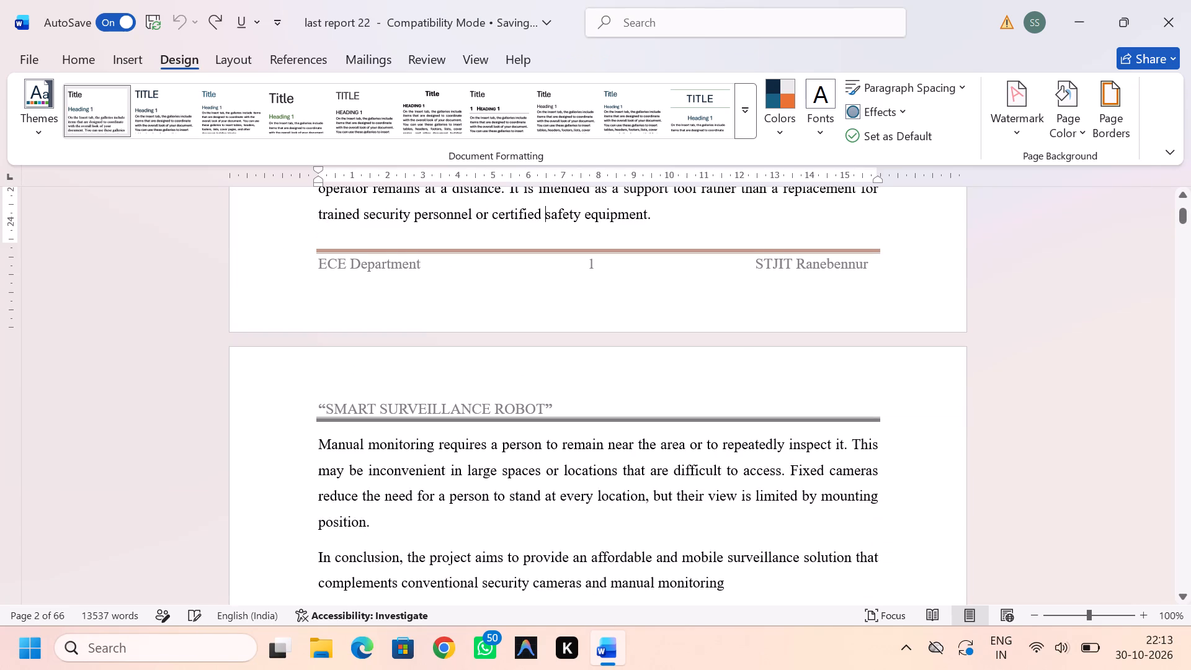
# Reopen the page 1 footer for editing and try to select its brown border line.
pyautogui.scroll(1, 718, 478)
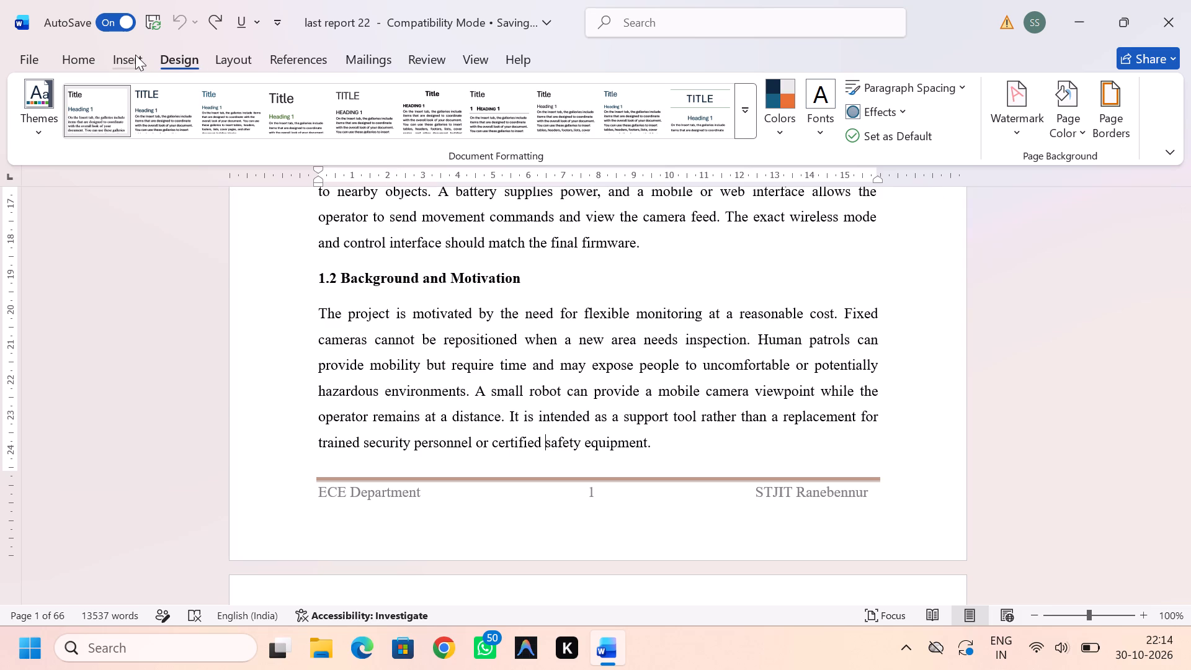
pyautogui.doubleClick(427, 486)
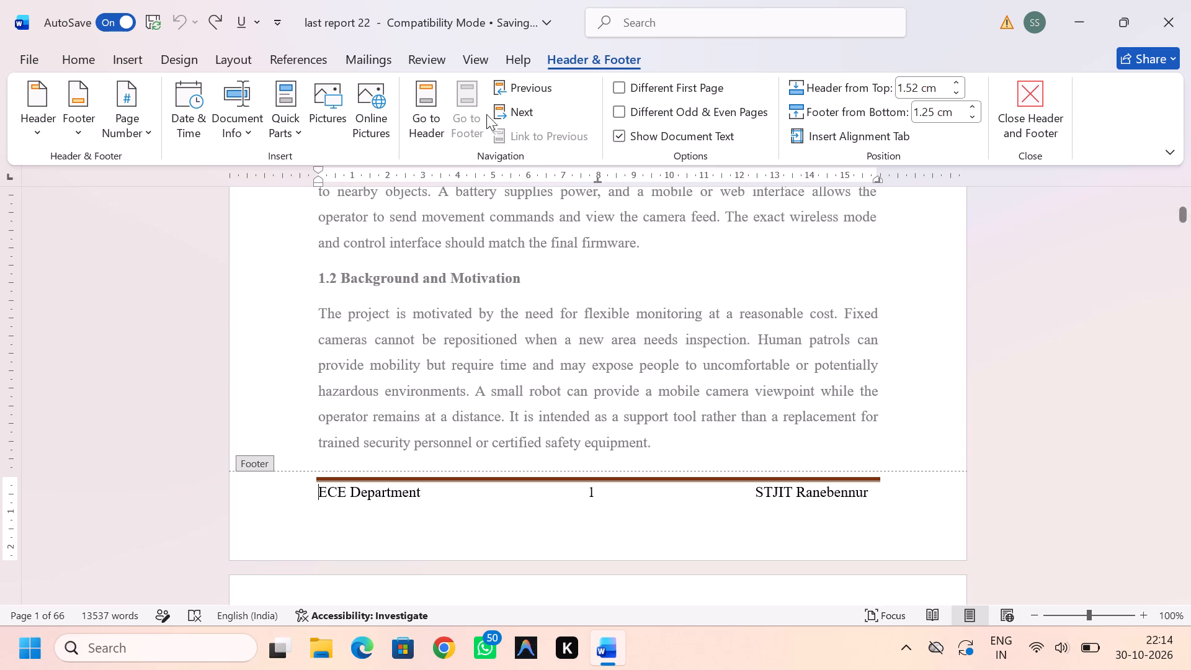
pyautogui.click(434, 101)
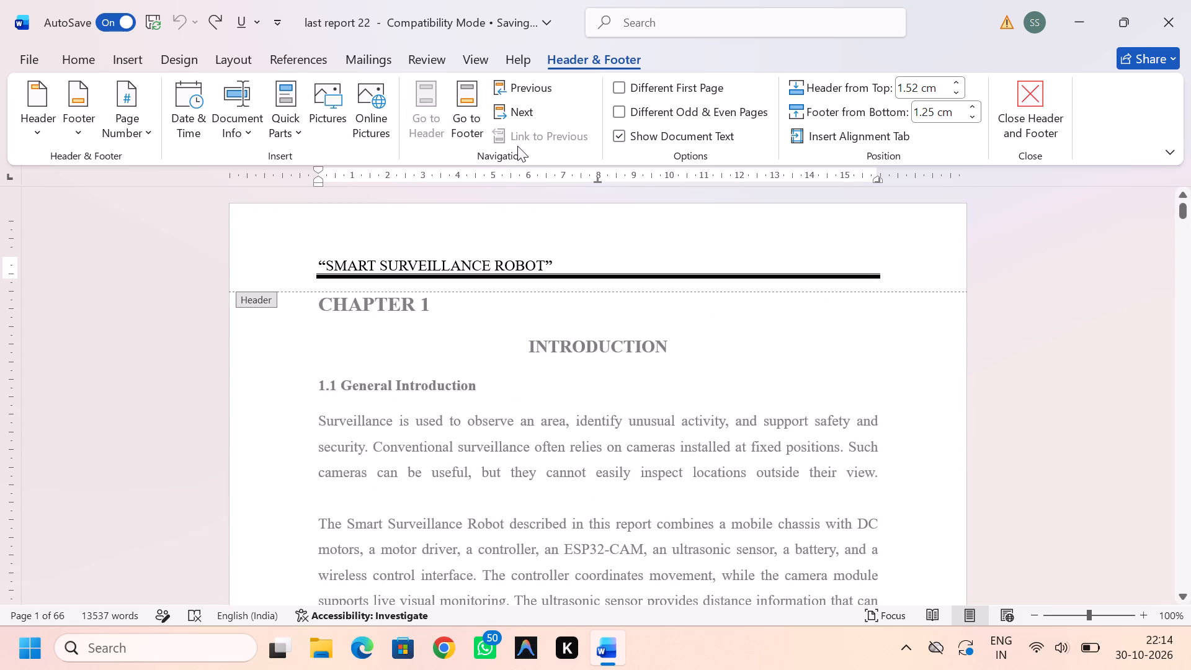
pyautogui.click(462, 124)
pyautogui.click(440, 115)
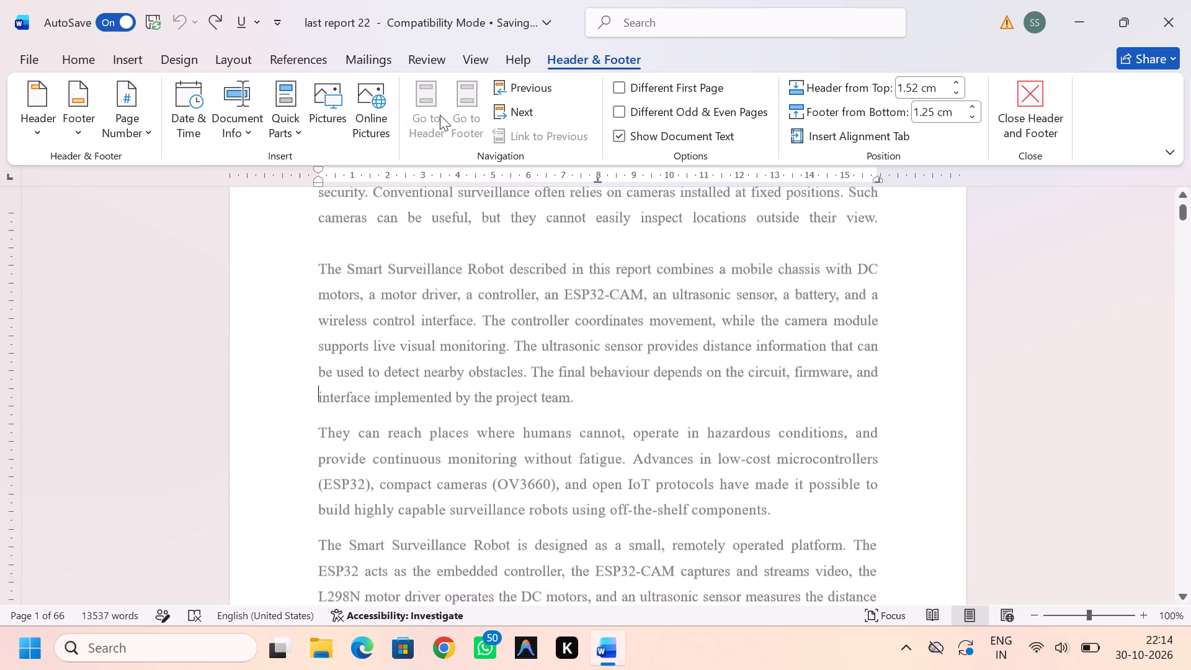
pyautogui.doubleClick(568, 271)
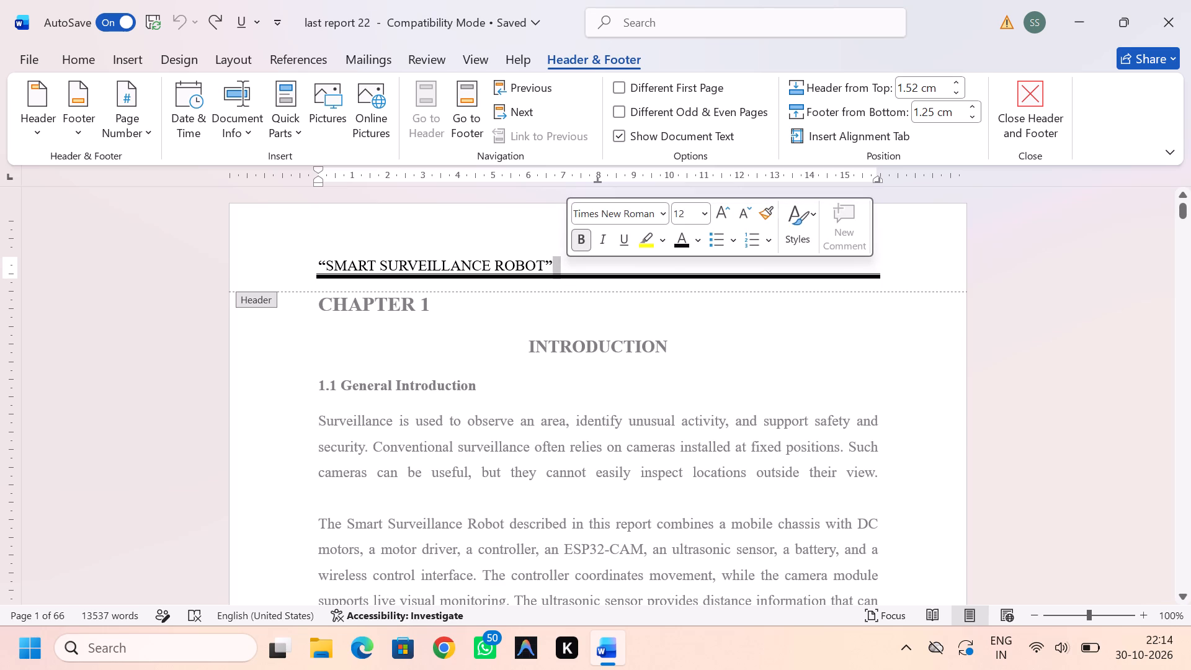
pyautogui.click(462, 108)
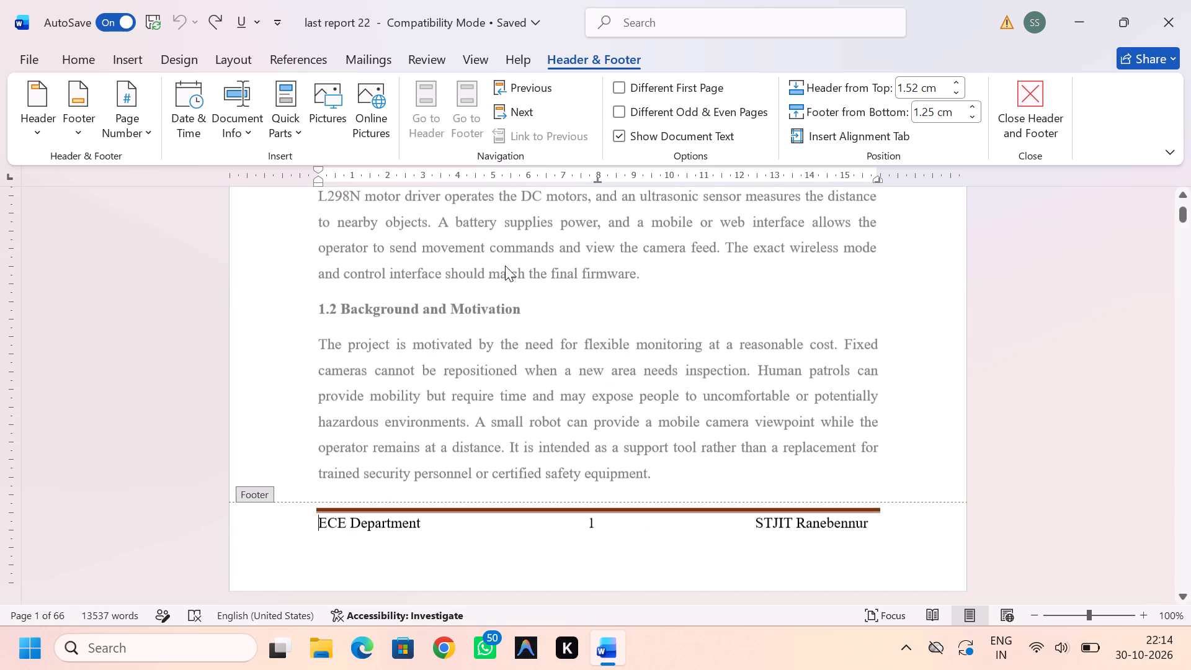
pyautogui.click(578, 511)
pyautogui.click(578, 511)
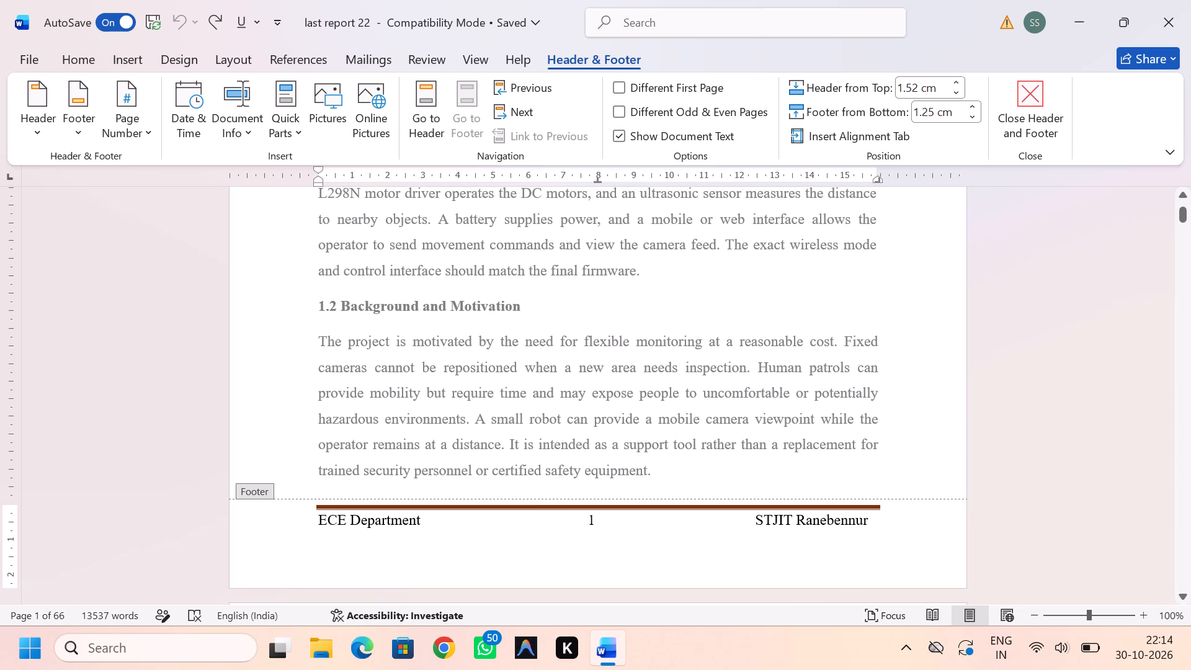
pyautogui.rightClick(550, 507)
pyautogui.click(550, 507)
# Browse the built-in footer designs through to the end of the gallery.
pyautogui.click(74, 133)
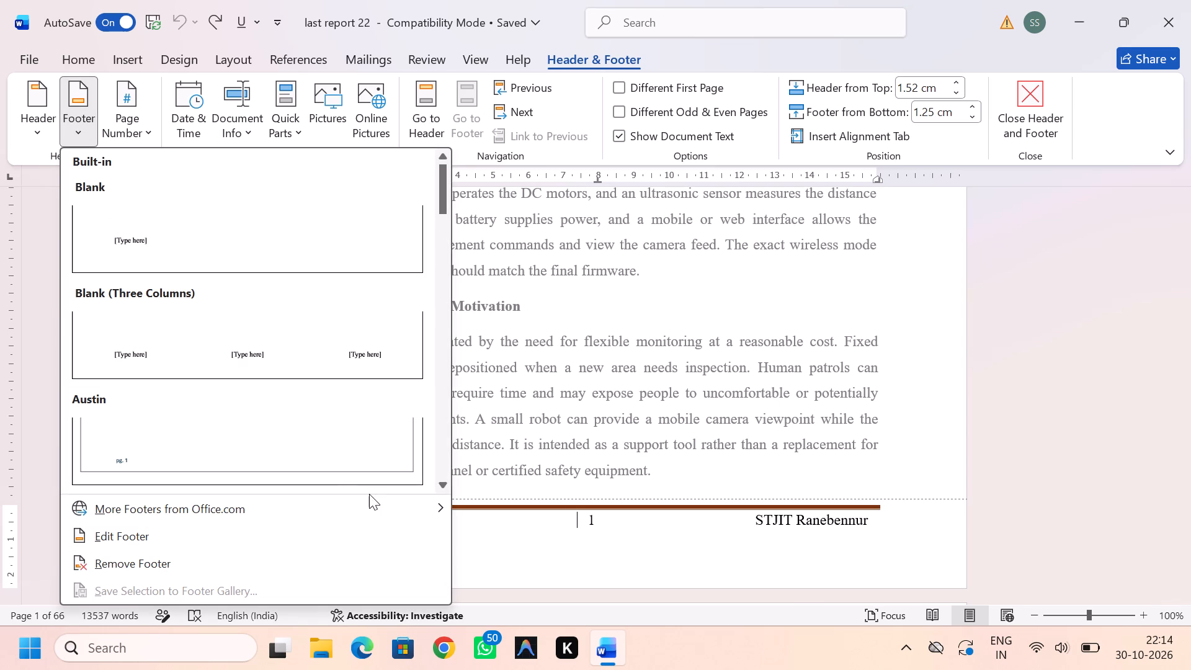
pyautogui.click(442, 483)
pyautogui.click(442, 483)
pyautogui.click(442, 483)
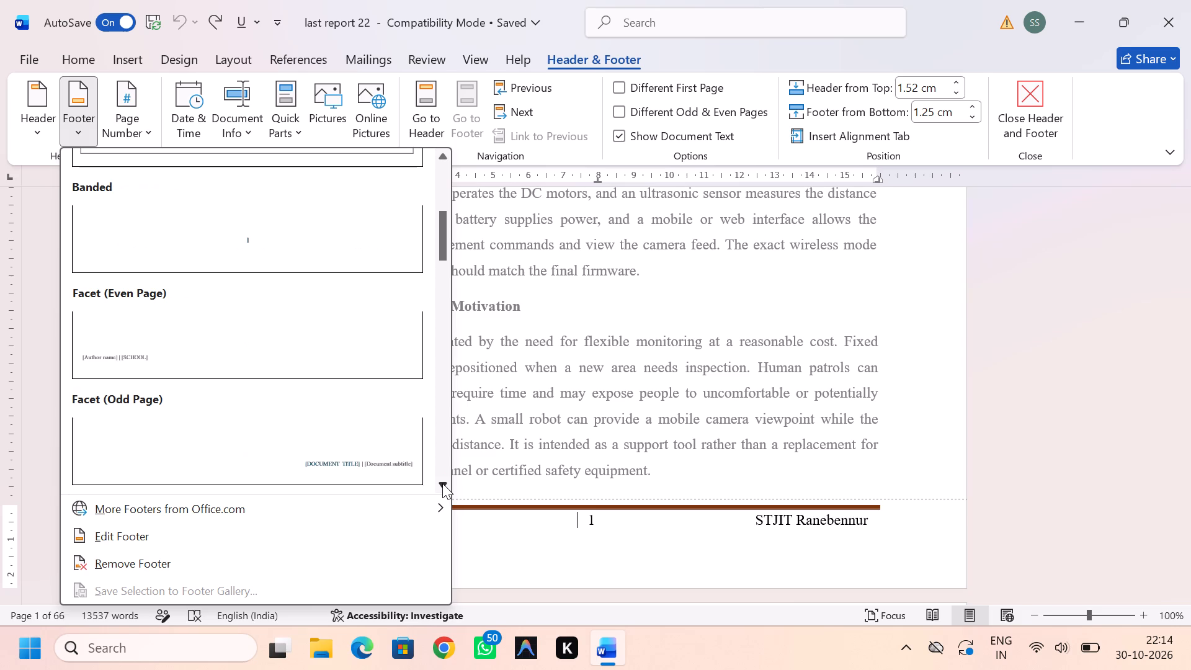
pyautogui.click(442, 483)
pyautogui.click(442, 483)
pyautogui.tripleClick(442, 483)
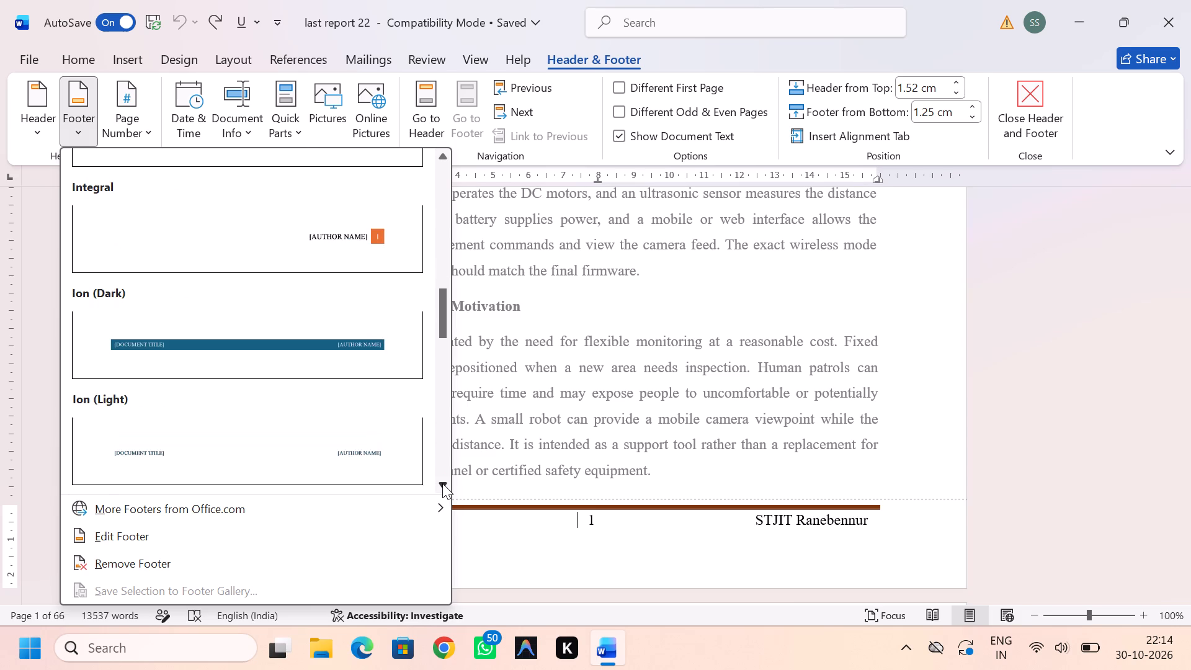
pyautogui.click(442, 483)
pyautogui.click(442, 483)
pyautogui.doubleClick(442, 483)
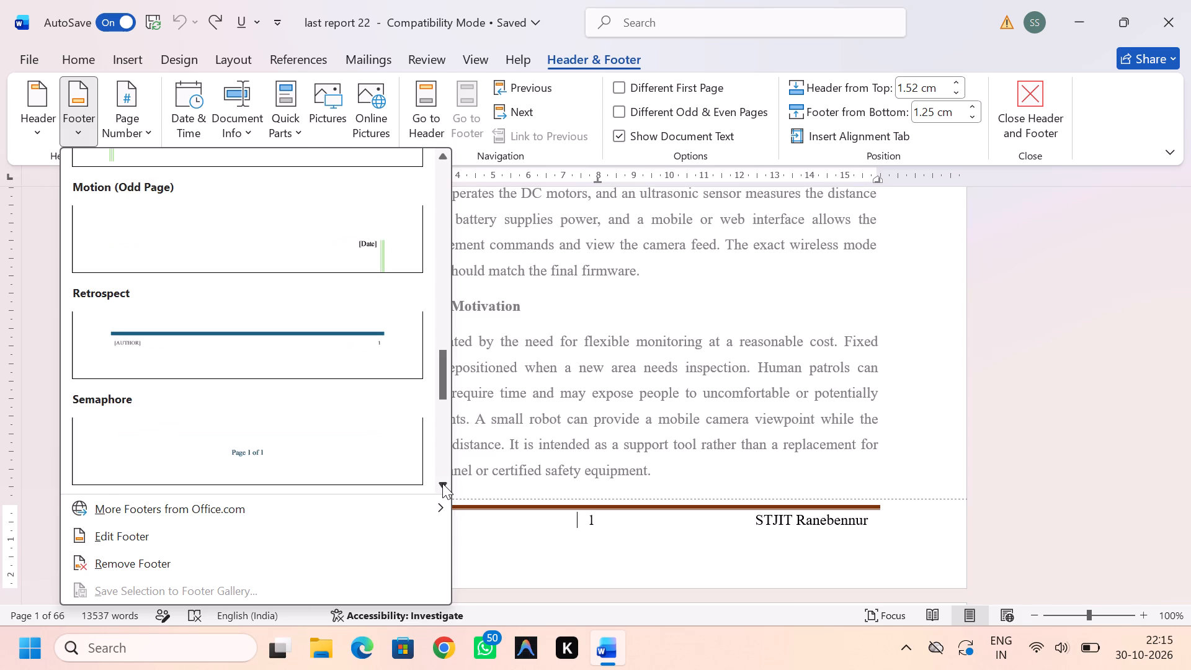
pyautogui.click(442, 483)
pyautogui.click(442, 483)
pyautogui.doubleClick(442, 483)
pyautogui.click(442, 483)
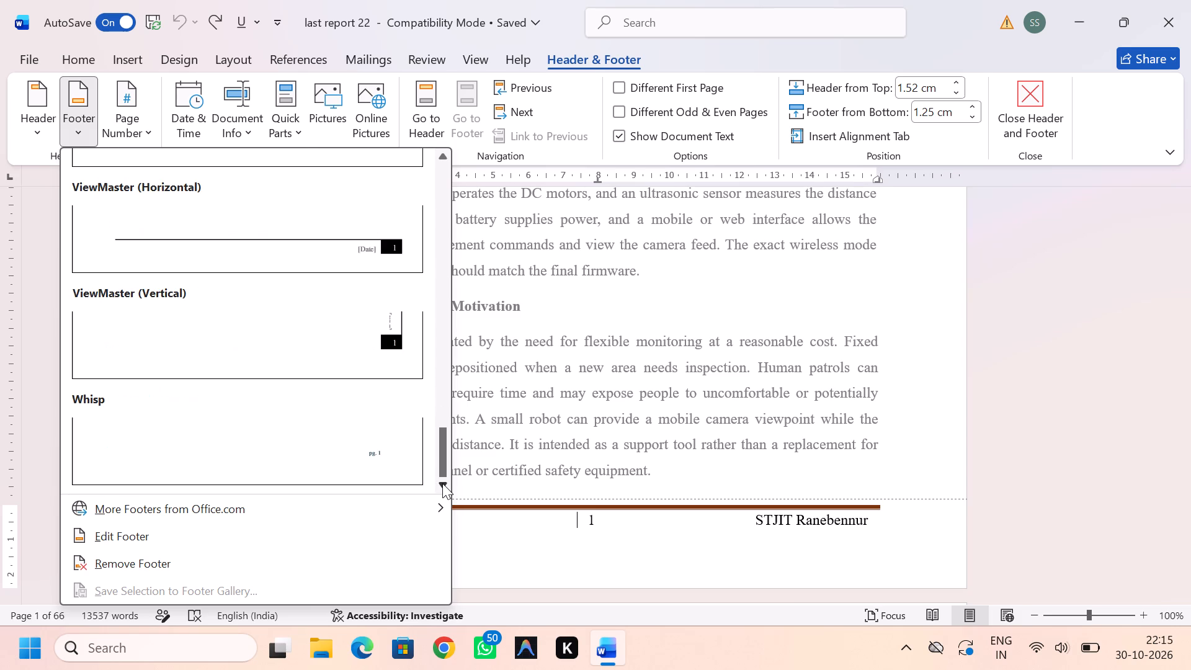
pyautogui.click(442, 483)
pyautogui.click(442, 483)
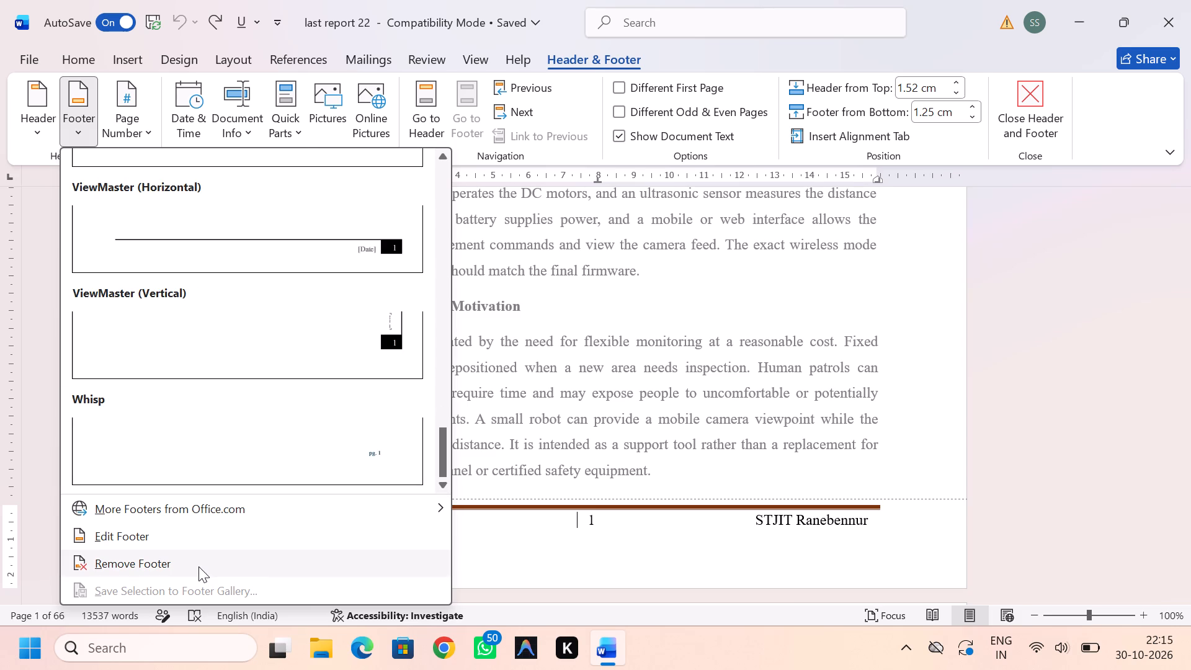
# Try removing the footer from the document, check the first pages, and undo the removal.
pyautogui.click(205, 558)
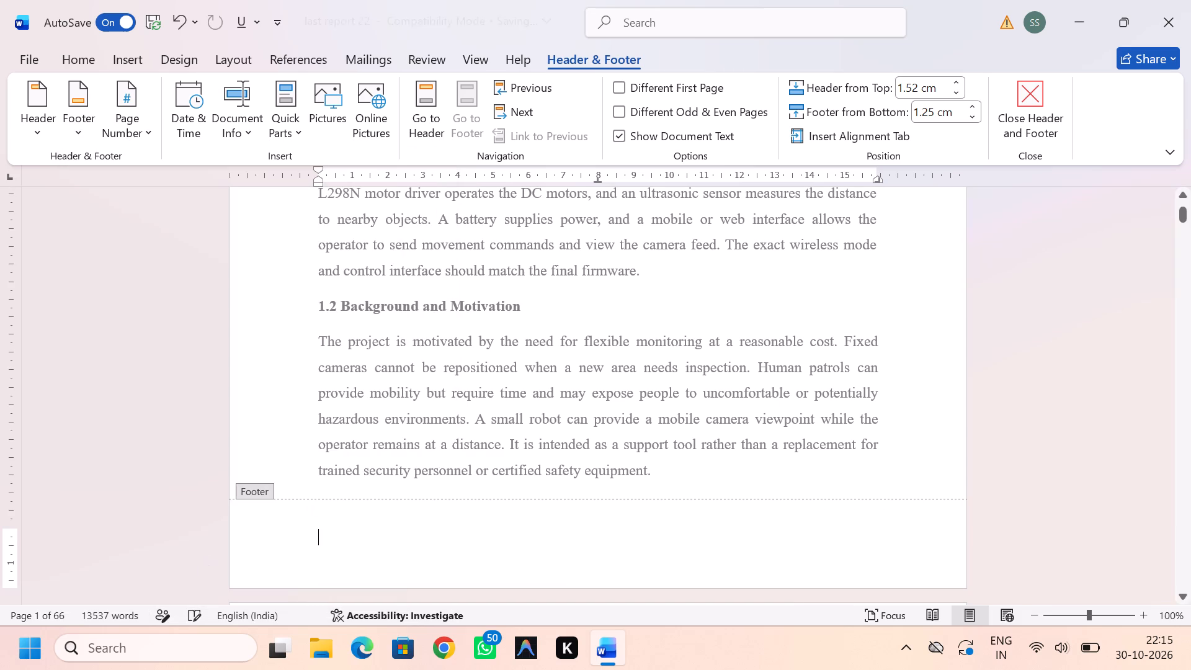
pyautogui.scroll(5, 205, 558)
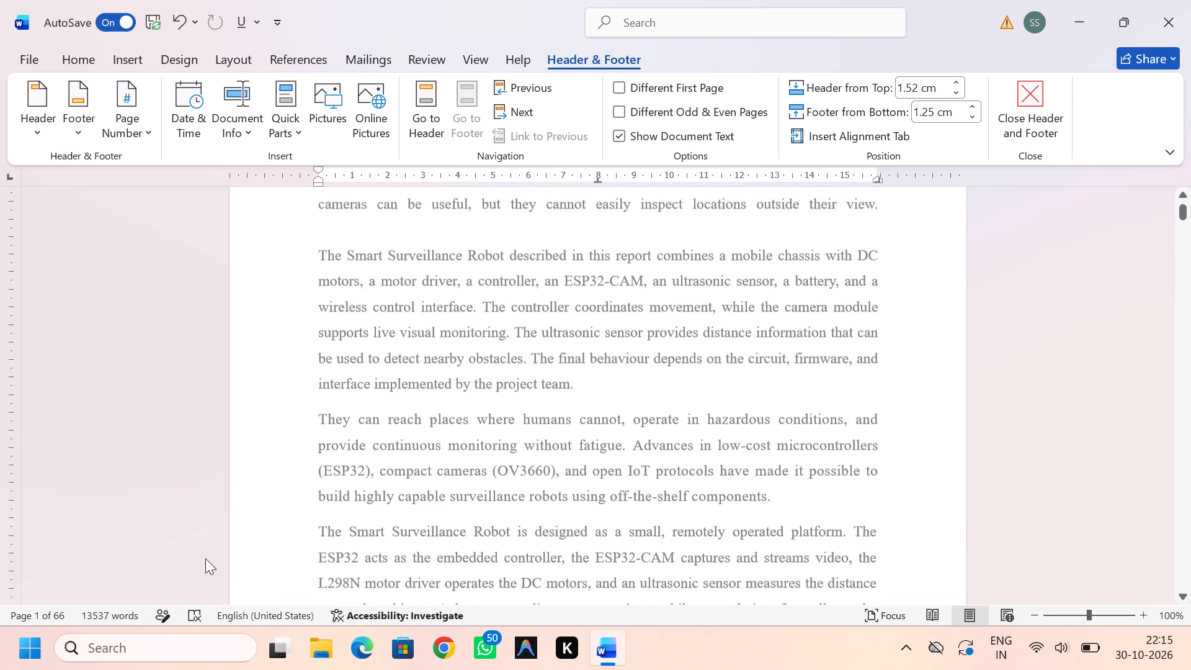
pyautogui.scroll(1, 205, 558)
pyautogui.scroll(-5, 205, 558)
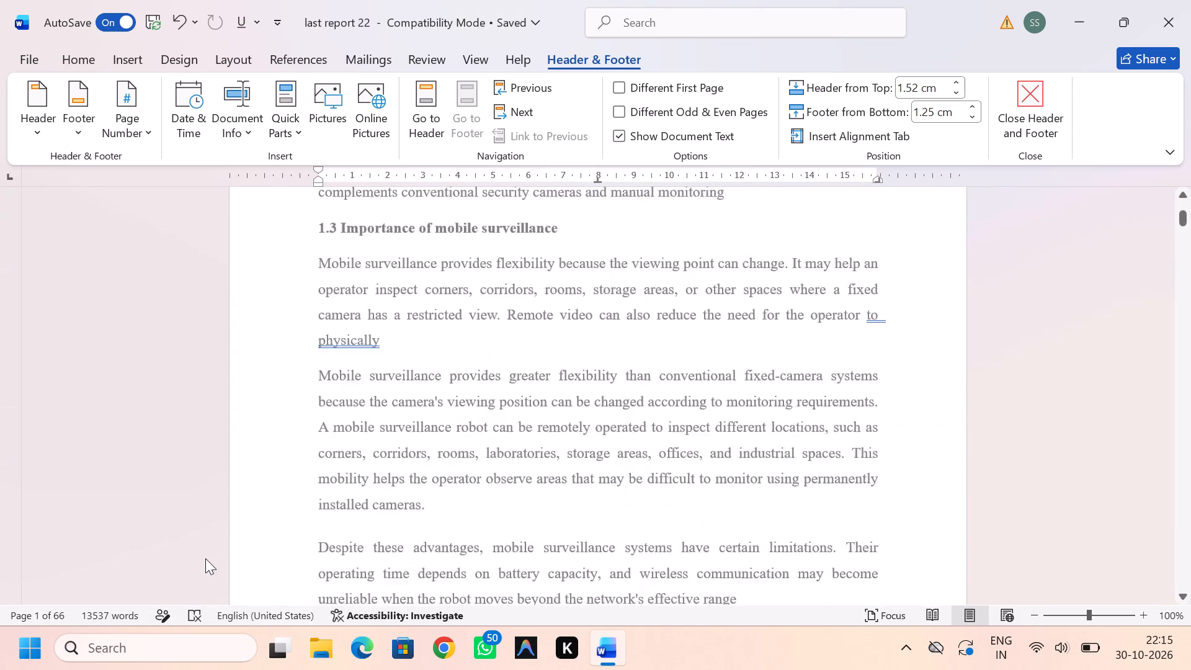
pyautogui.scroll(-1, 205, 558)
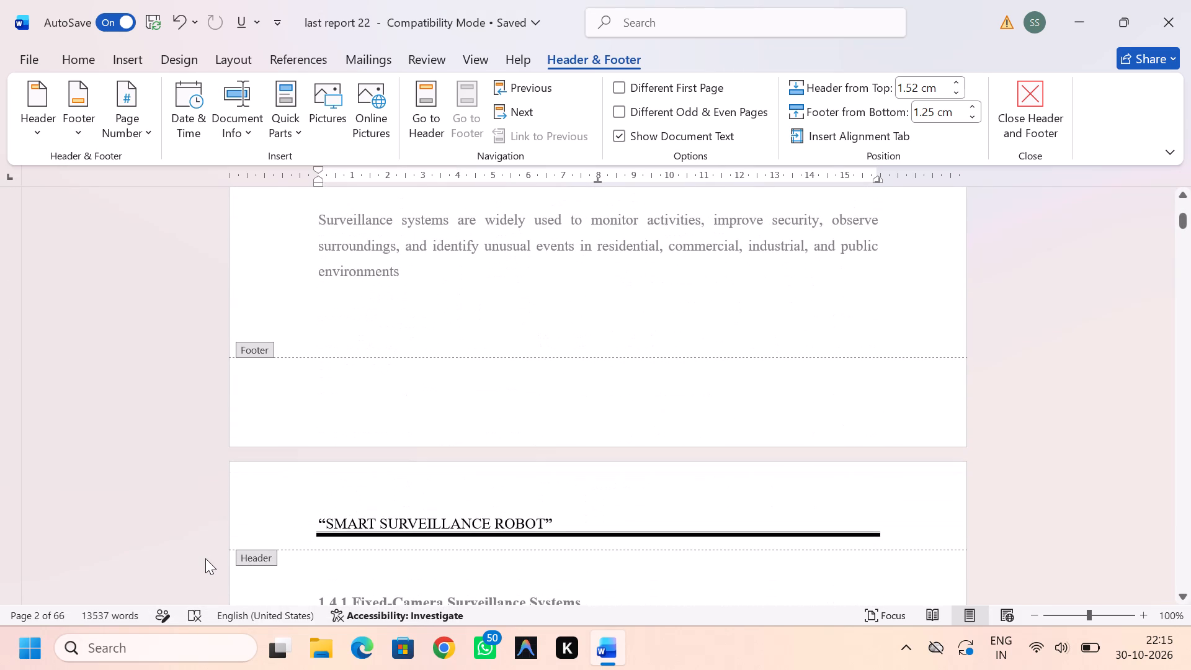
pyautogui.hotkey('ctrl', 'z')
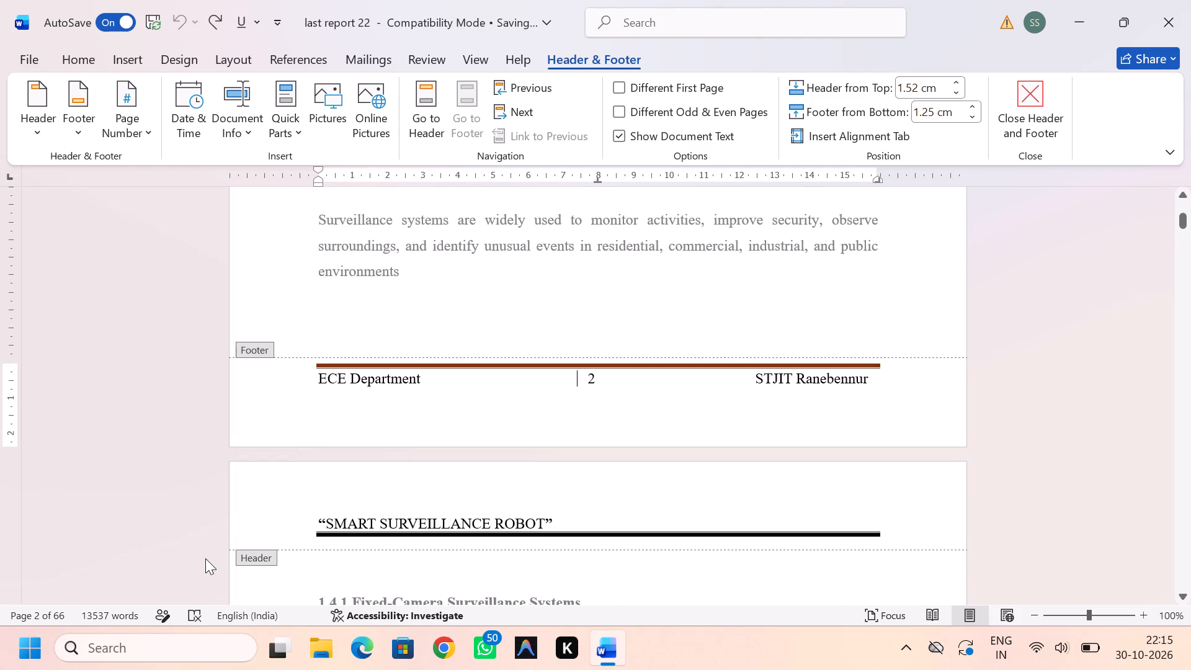
# Replace the existing footer with the built-in Blank (Three Columns) design.
pyautogui.scroll(4, 205, 558)
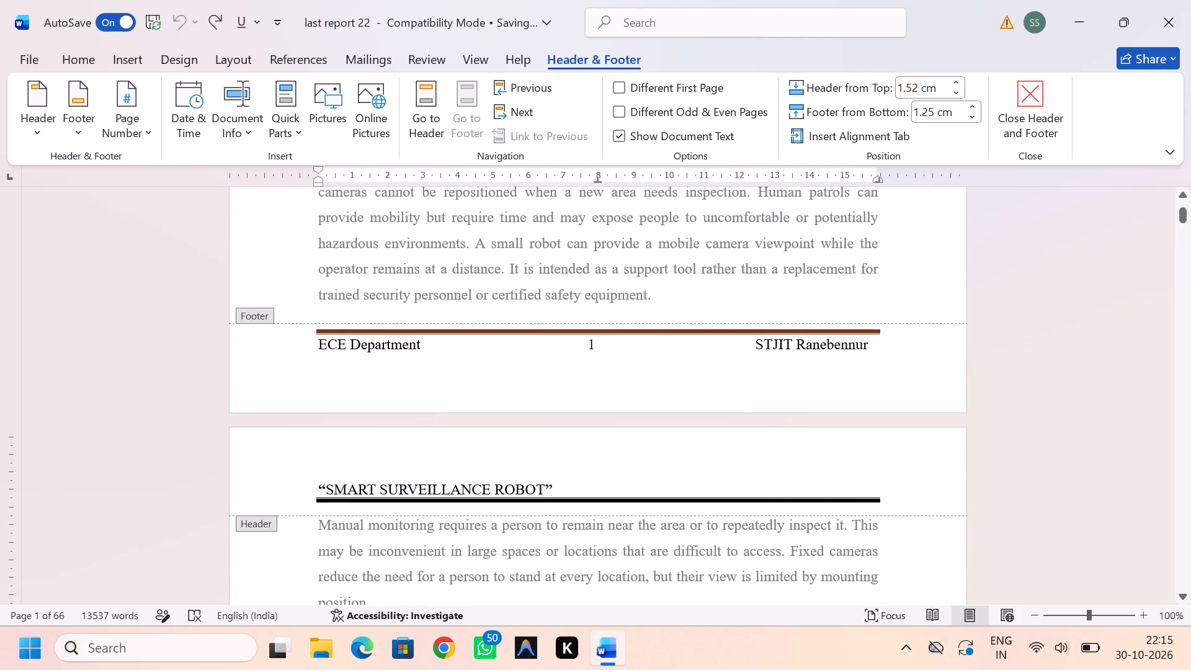
pyautogui.doubleClick(324, 331)
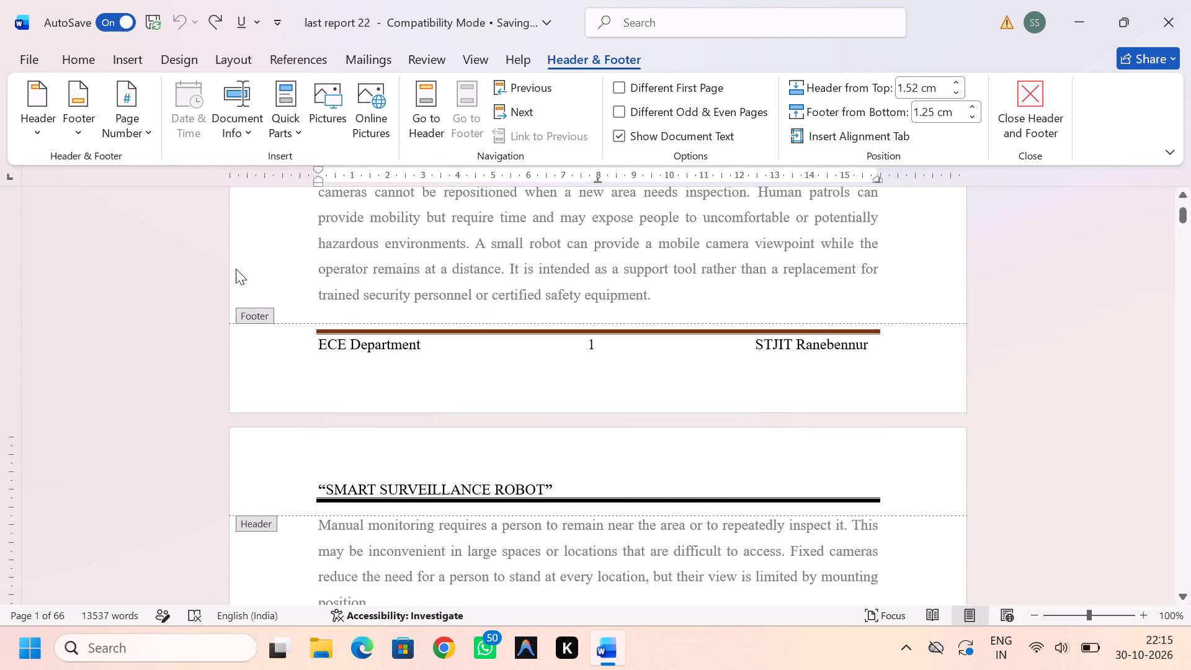
pyautogui.click(90, 127)
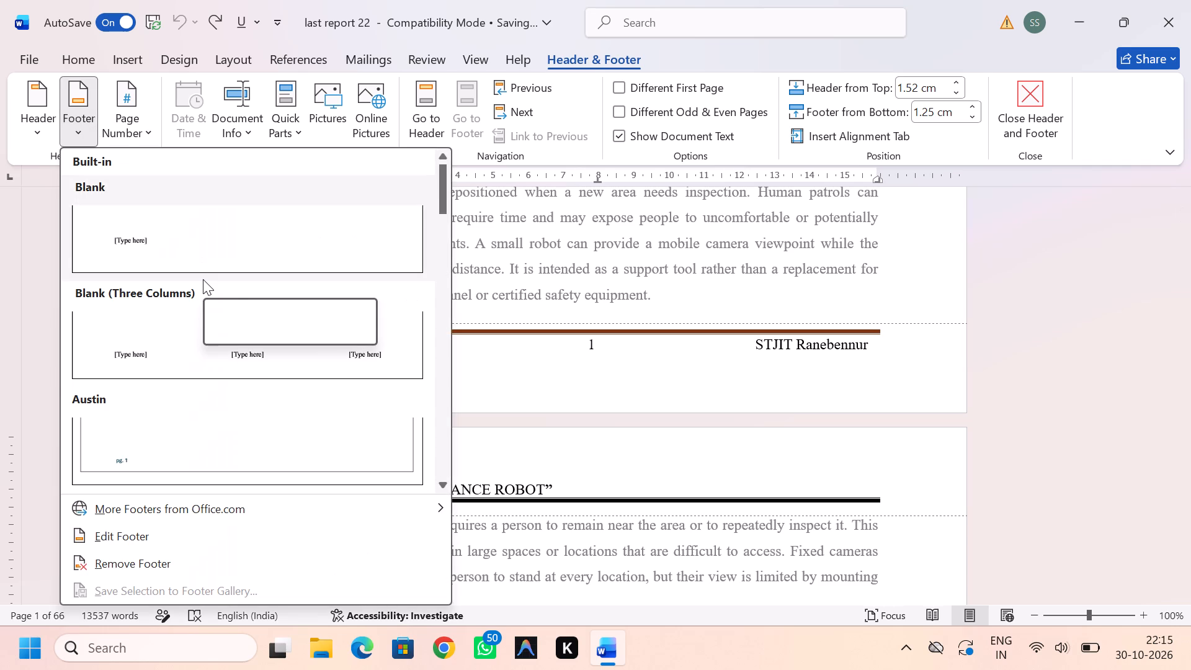
pyautogui.click(184, 339)
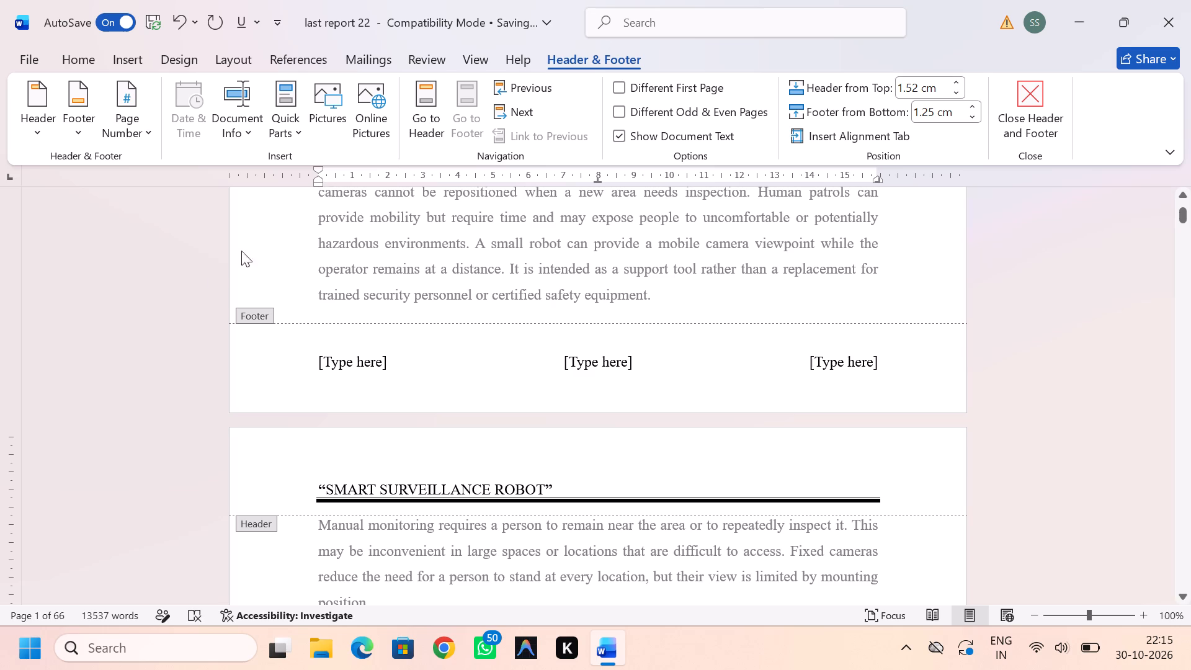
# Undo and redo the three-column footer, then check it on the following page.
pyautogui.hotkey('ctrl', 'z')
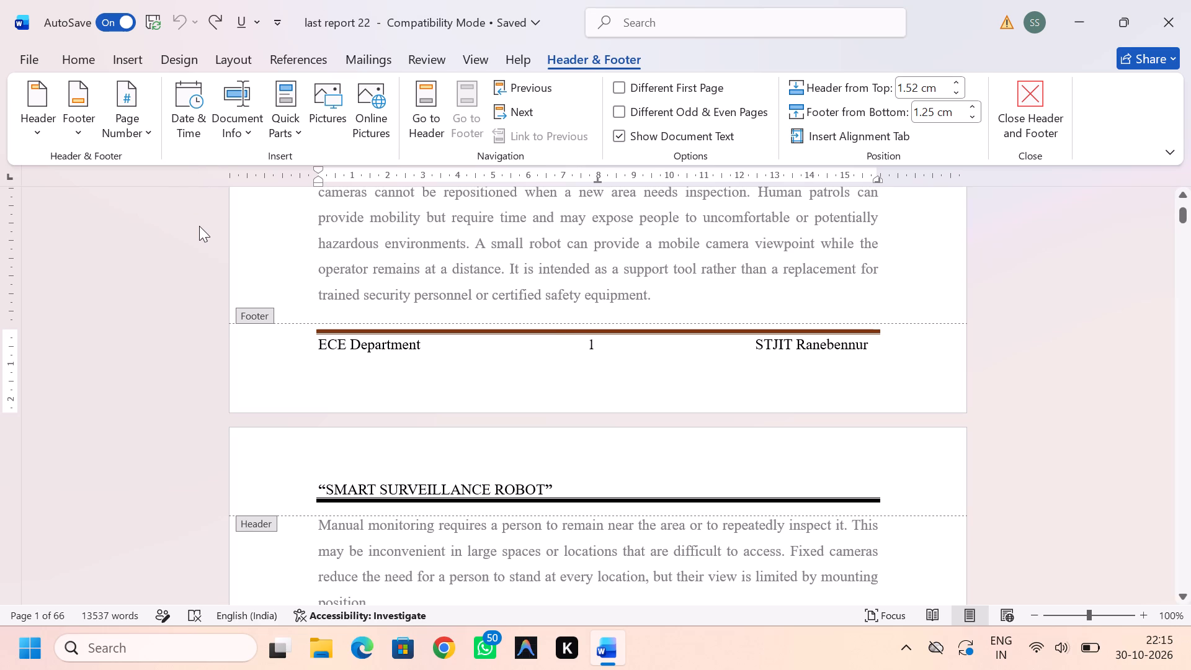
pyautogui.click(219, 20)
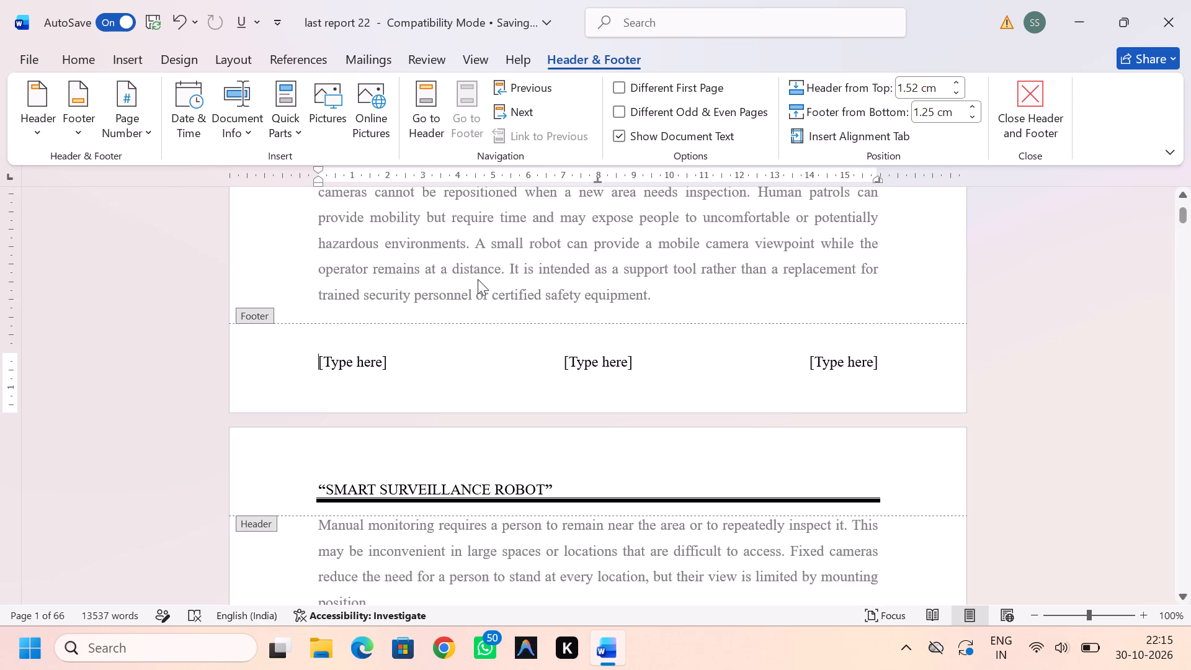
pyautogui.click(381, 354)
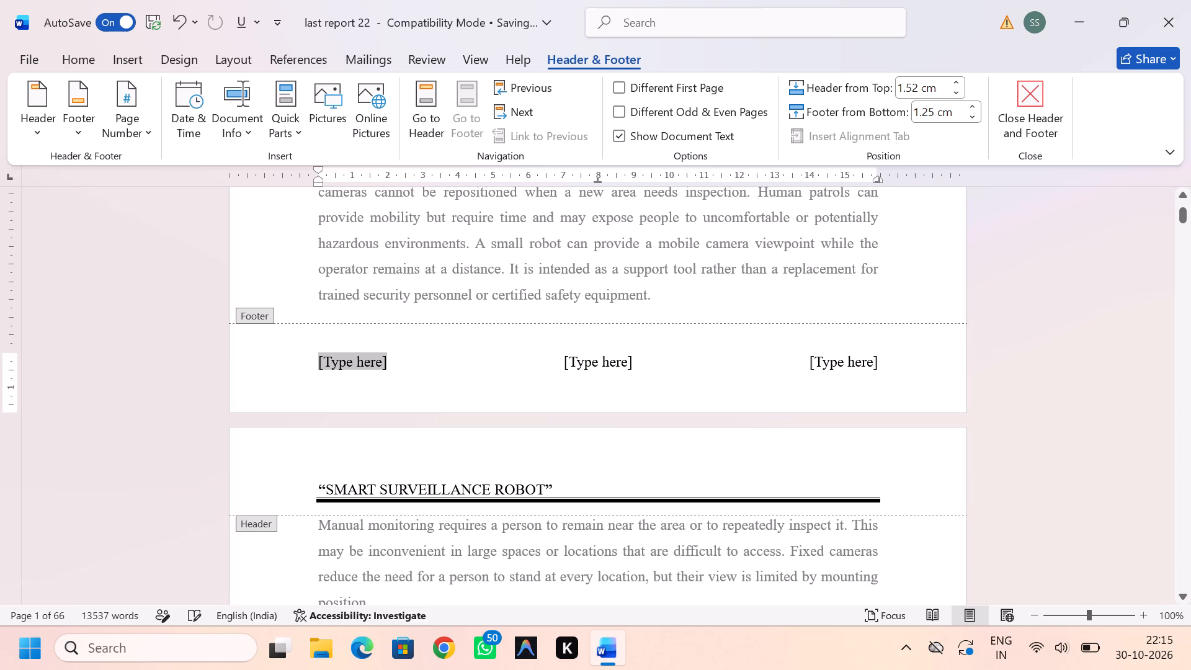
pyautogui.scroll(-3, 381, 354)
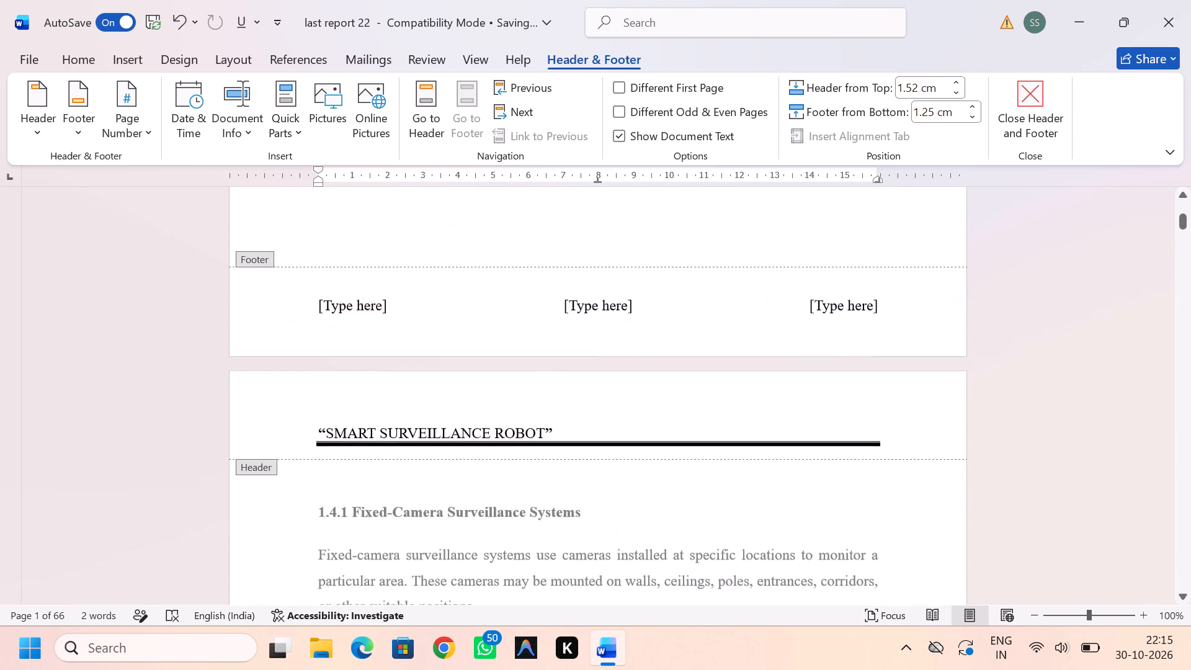
# Undo the three-column footer and copy the whole original footer text, including the page number, from page 2.
pyautogui.hotkey('ctrl', 'z')
pyautogui.scroll(1, 381, 354)
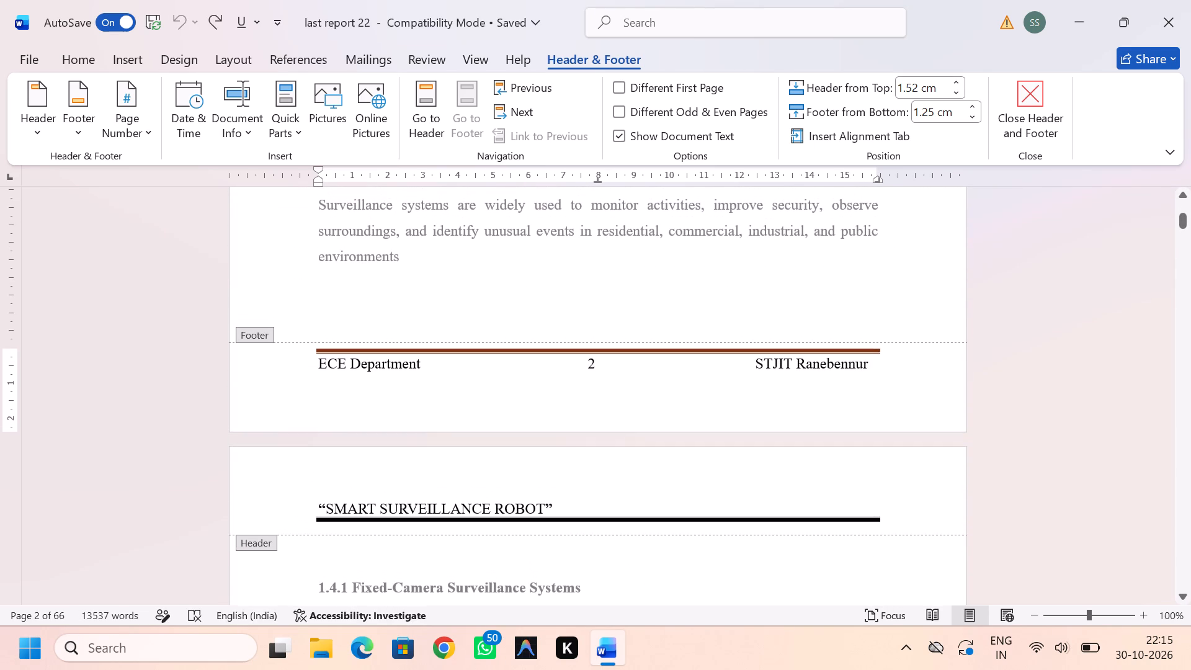
pyautogui.moveTo(314, 365); pyautogui.dragTo(527, 402)
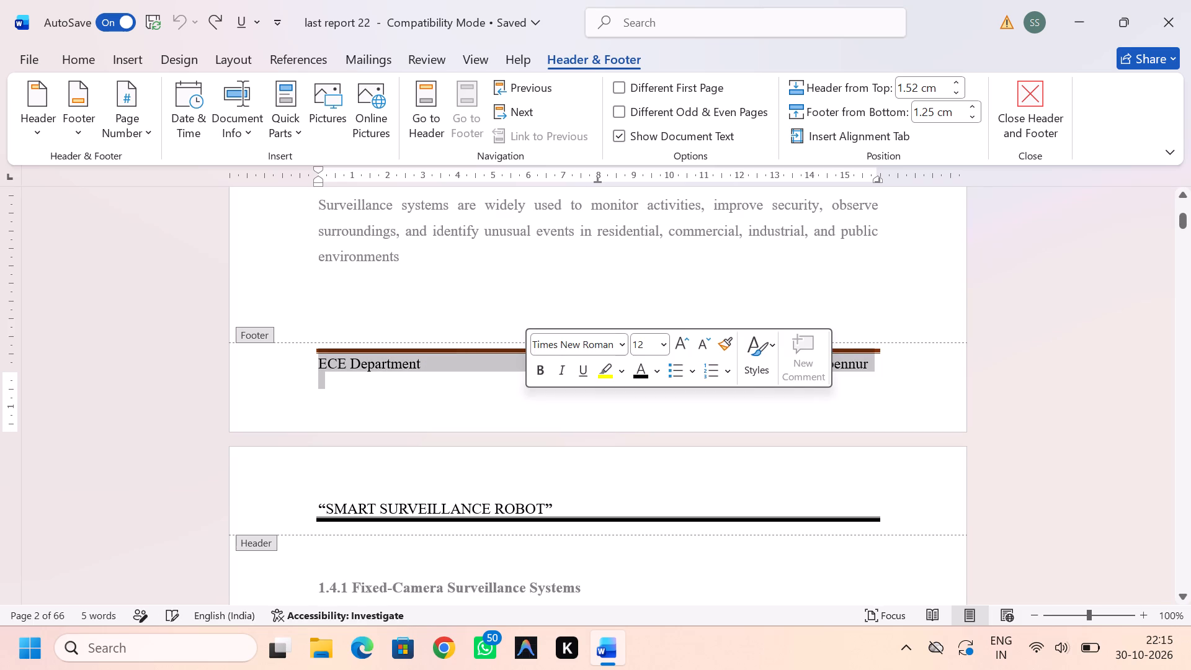
pyautogui.hotkey('ctrl', 'c')
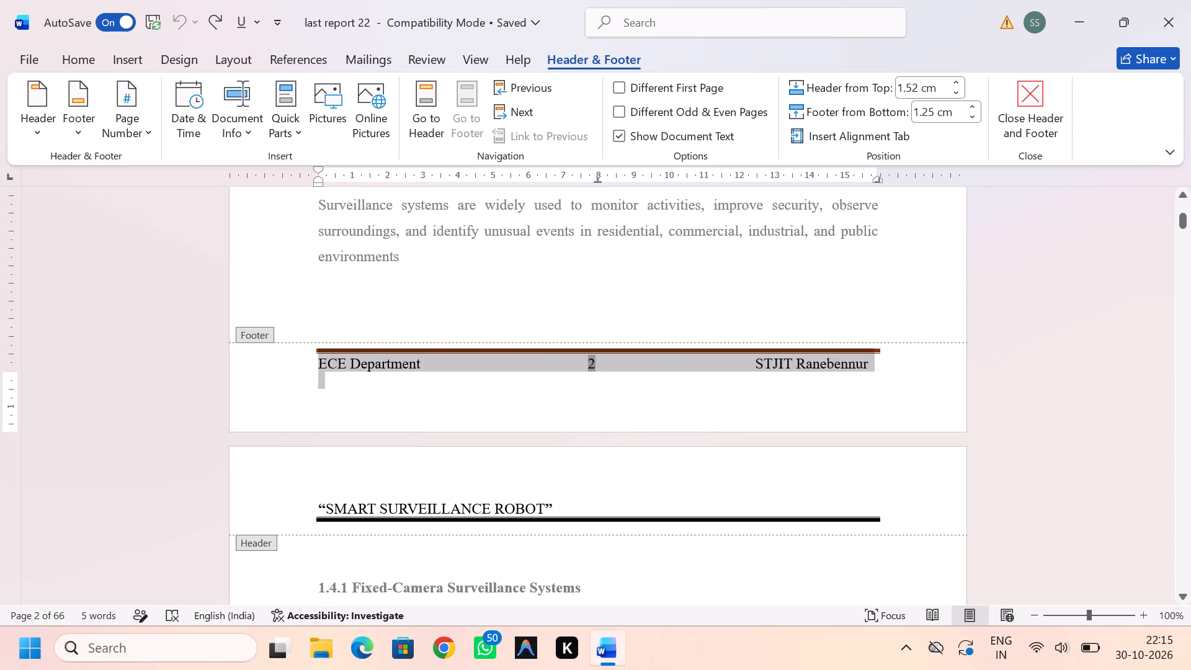
# Redo the three-column footer and paste the copied footer content over its first [Type here] placeholder.
pyautogui.scroll(1, 527, 402)
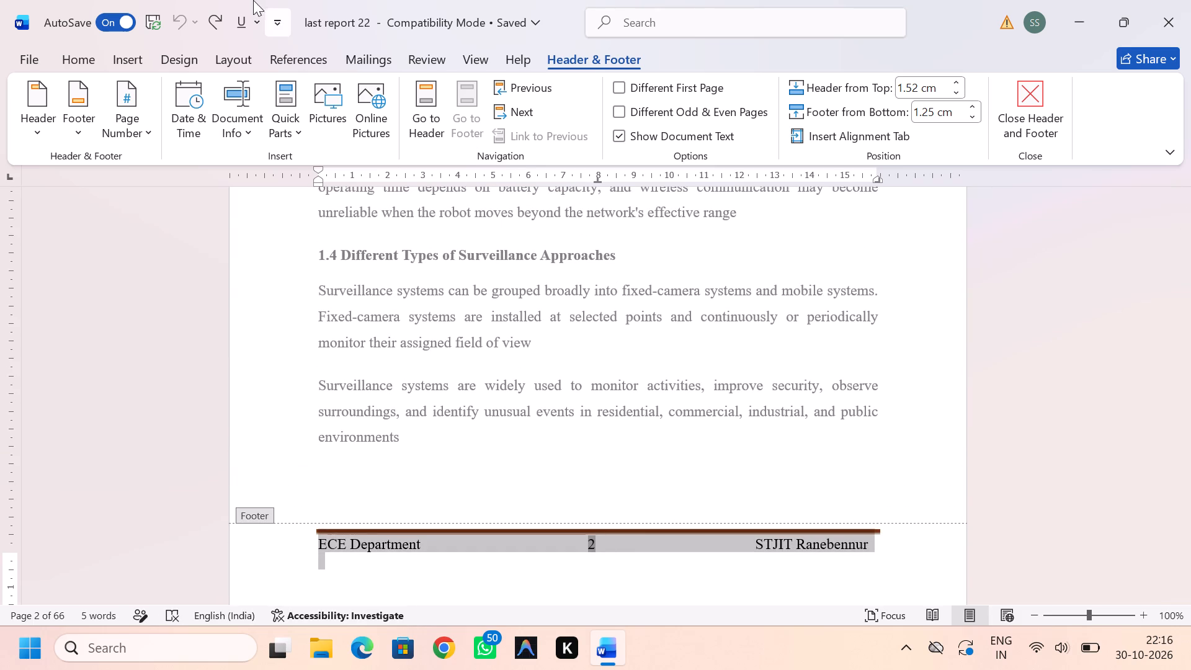
pyautogui.click(225, 16)
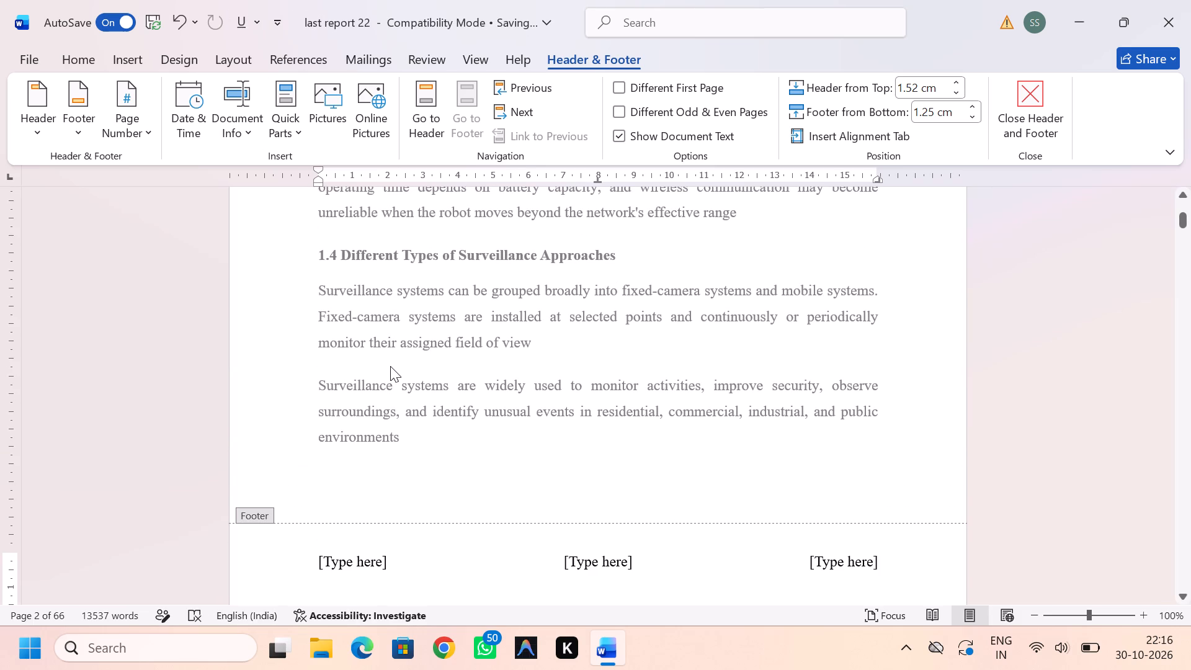
pyautogui.click(353, 555)
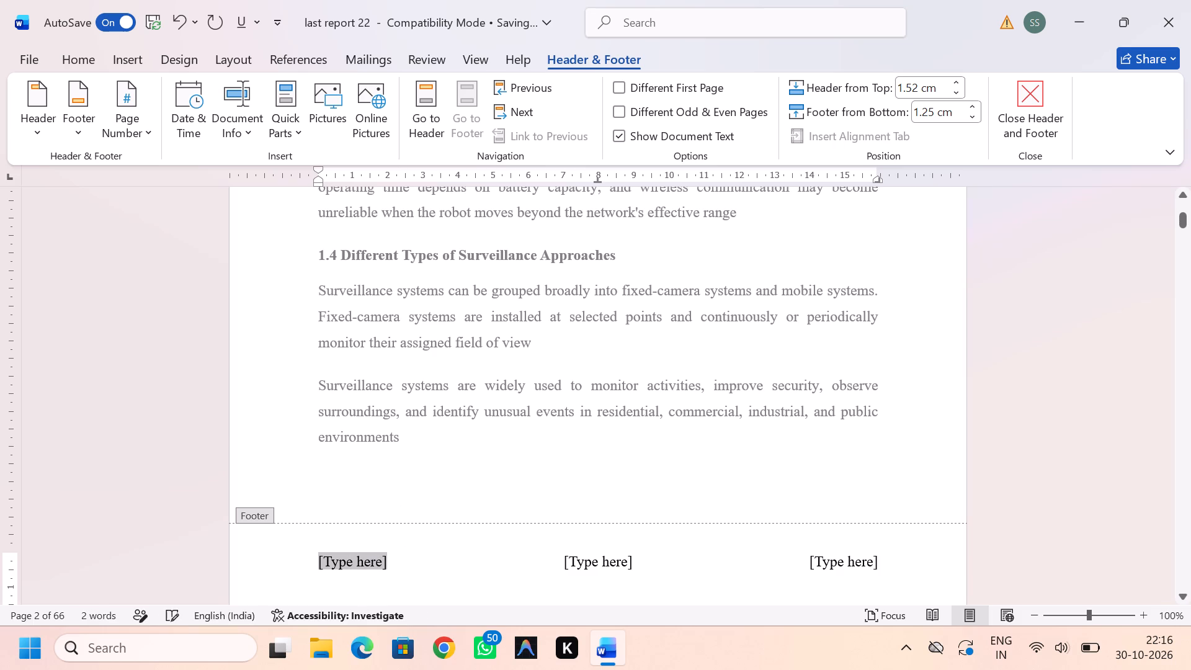
pyautogui.hotkey('ctrl', 'v')
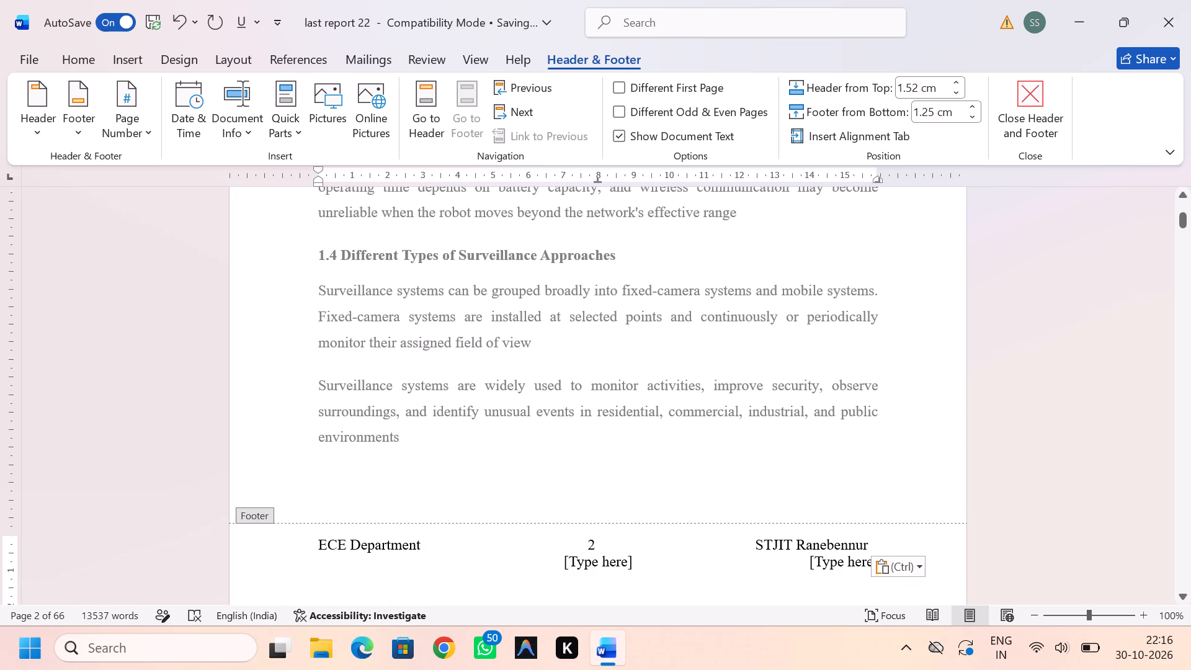
# Delete the two remaining [Type here] placeholders from the footer.
pyautogui.click(627, 563)
pyautogui.press('Delete')
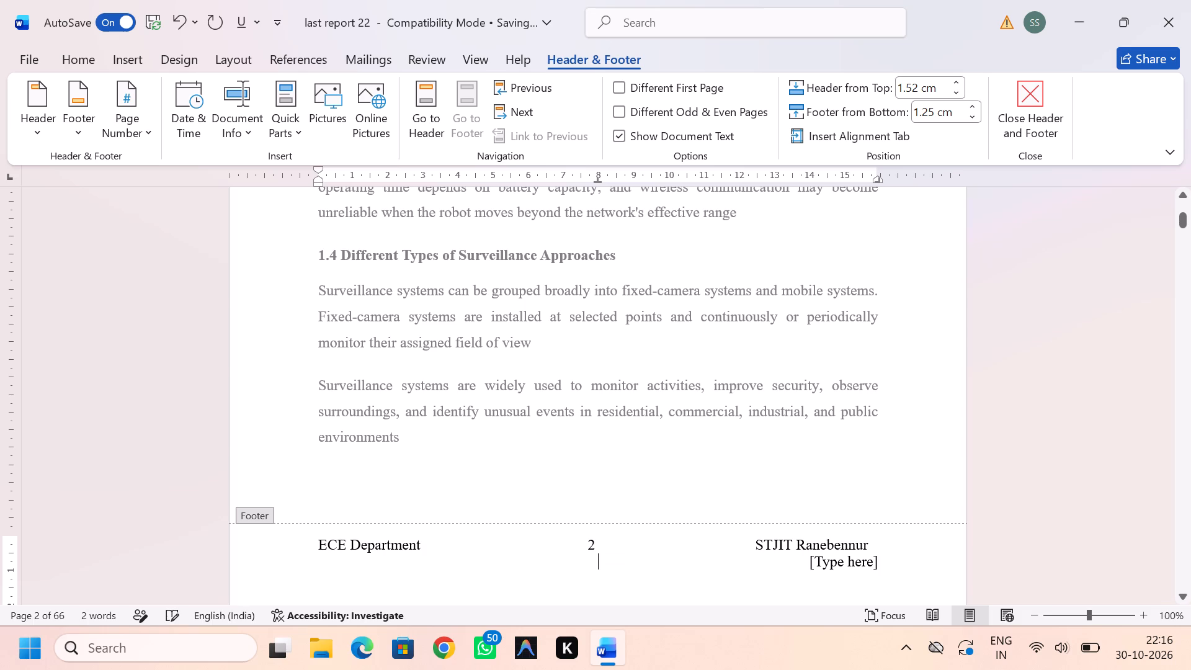
pyautogui.click(876, 563)
pyautogui.press('Delete')
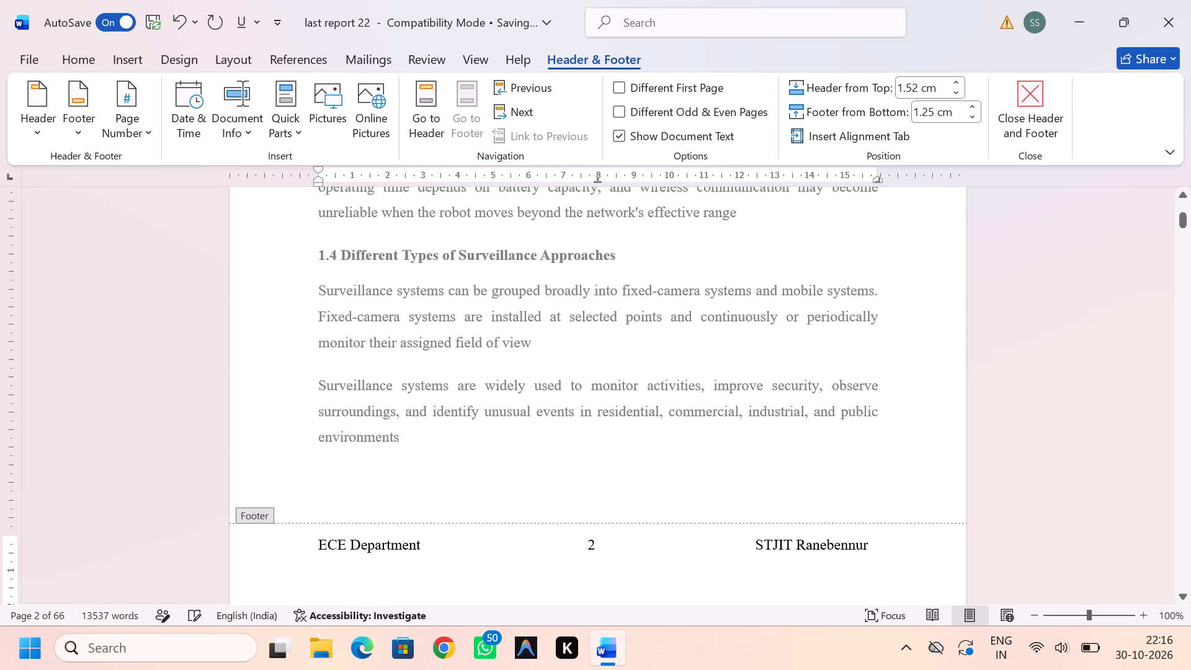
# Review the rebuilt footer across the first few pages of the report.
pyautogui.scroll(6, 722, 530)
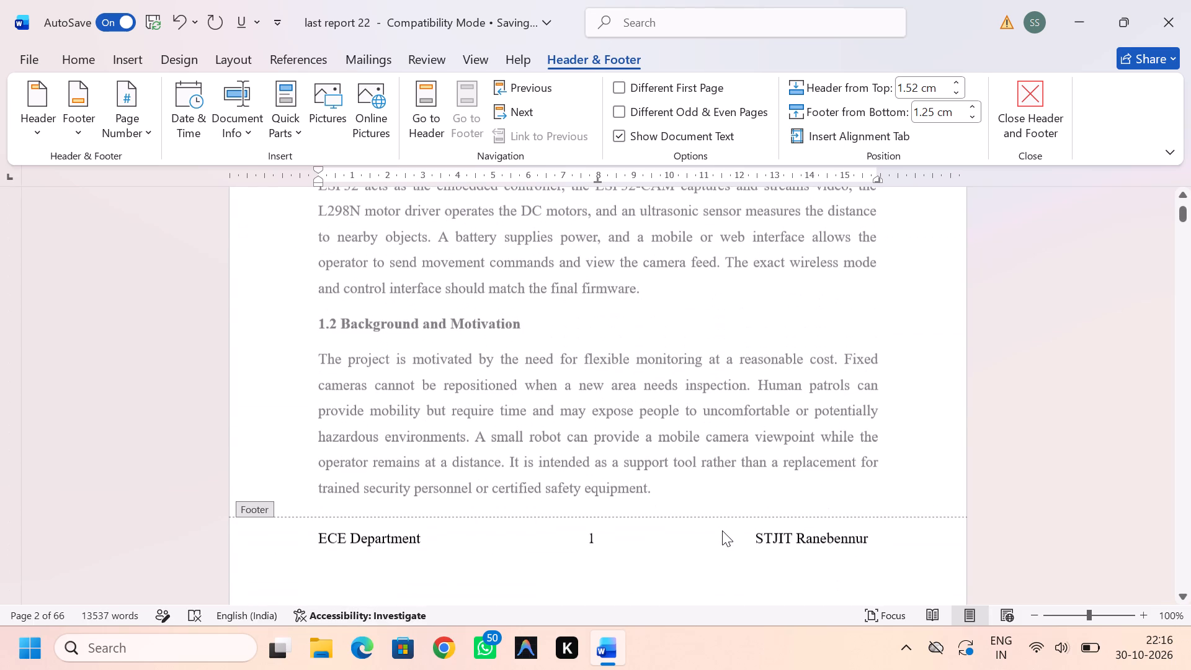
pyautogui.scroll(-2, 722, 530)
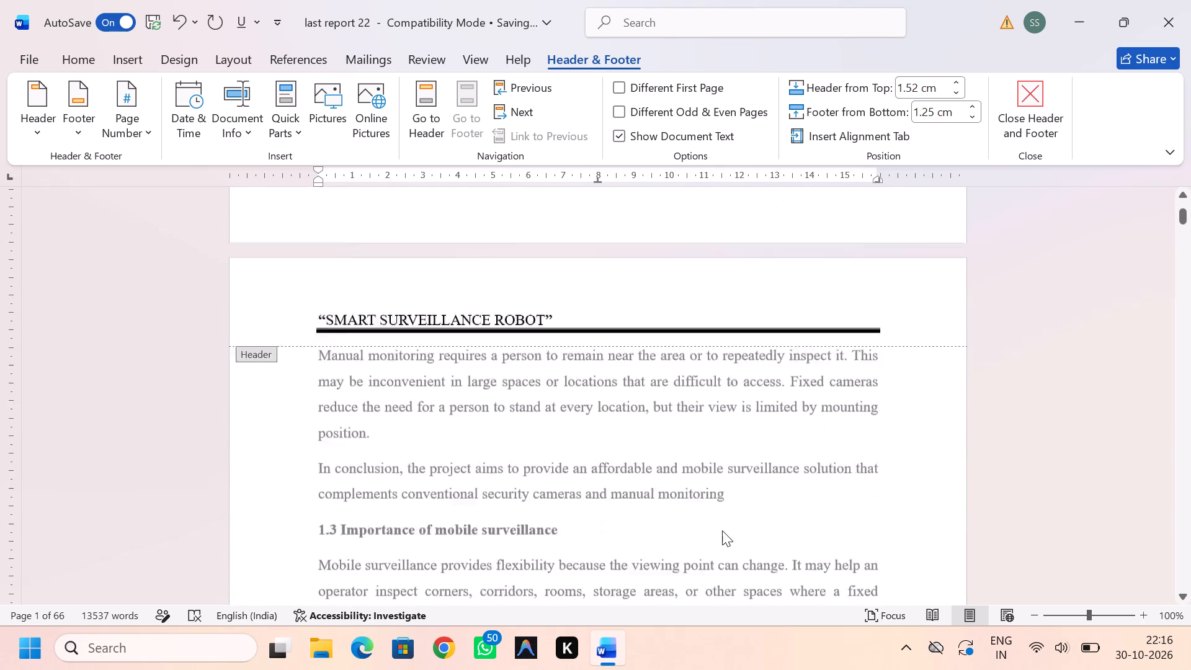
pyautogui.scroll(-4, 722, 530)
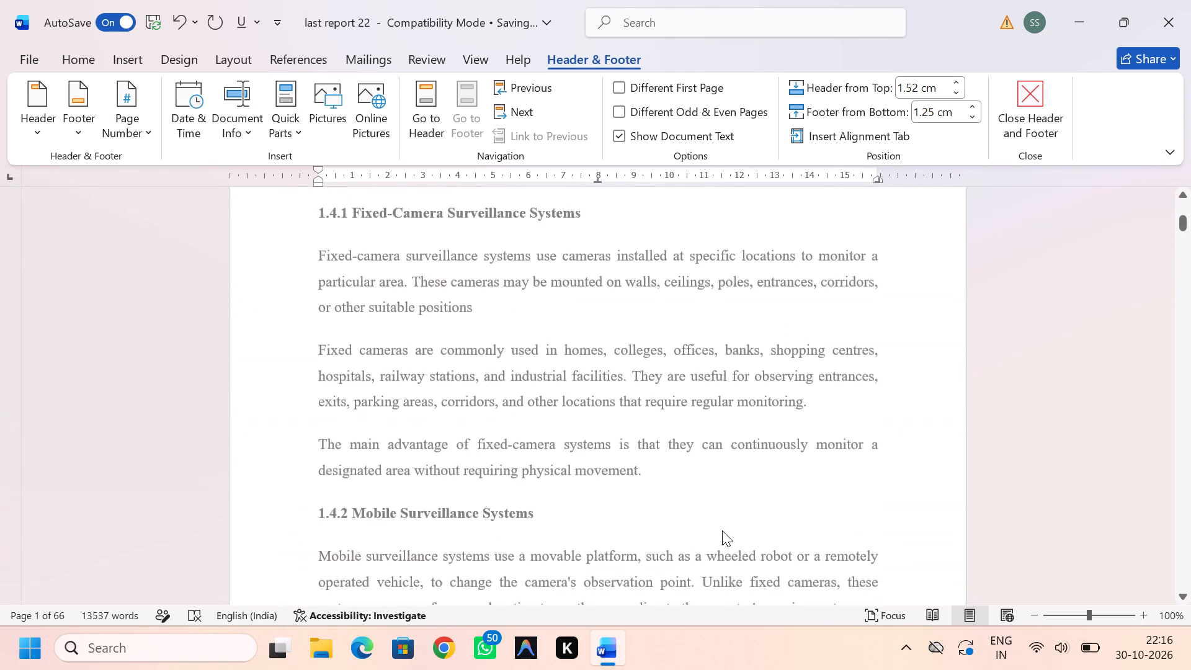
pyautogui.scroll(-2, 722, 530)
pyautogui.scroll(3, 722, 530)
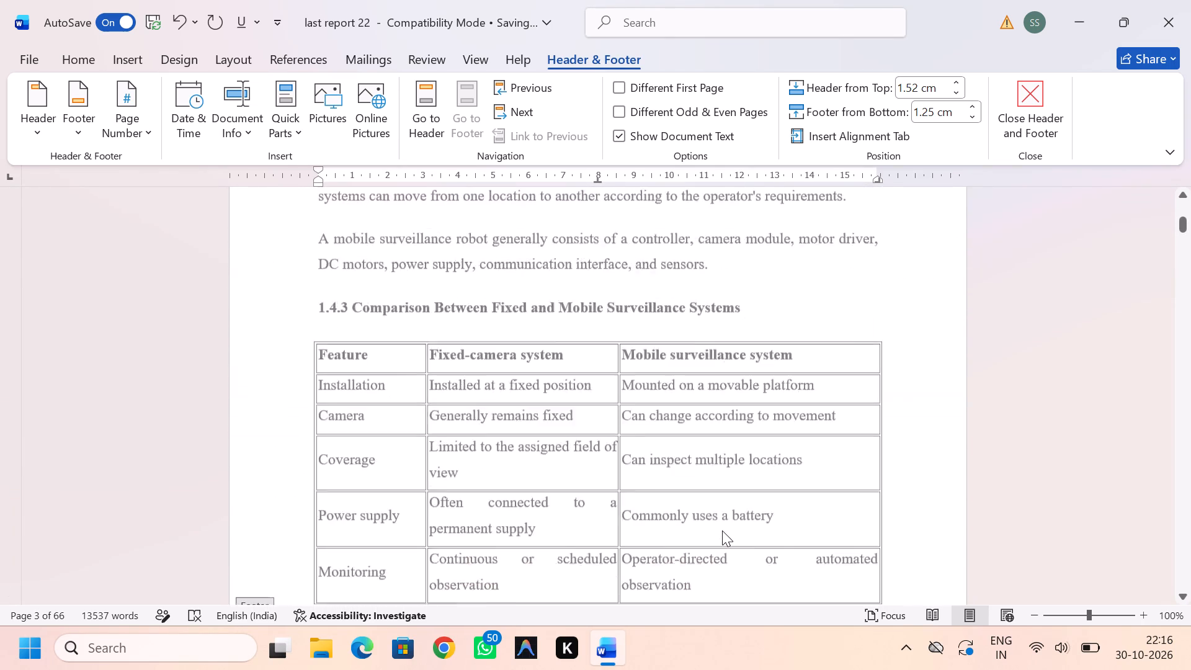
pyautogui.scroll(3, 722, 530)
pyautogui.scroll(-2, 722, 530)
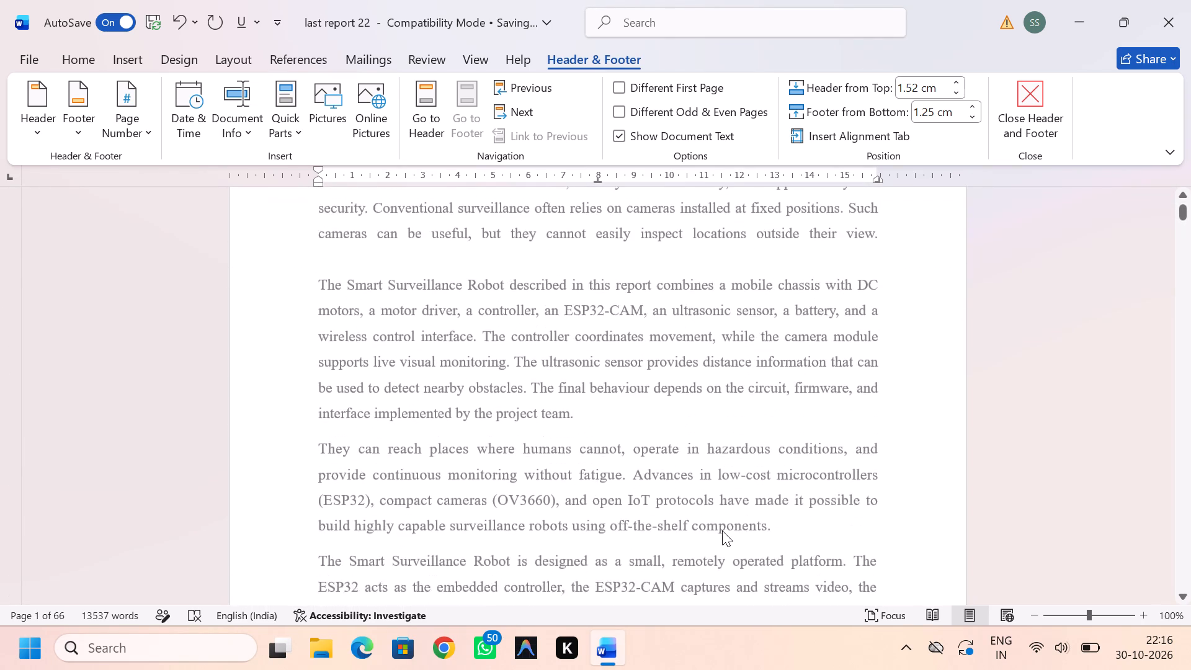
pyautogui.scroll(-3, 722, 530)
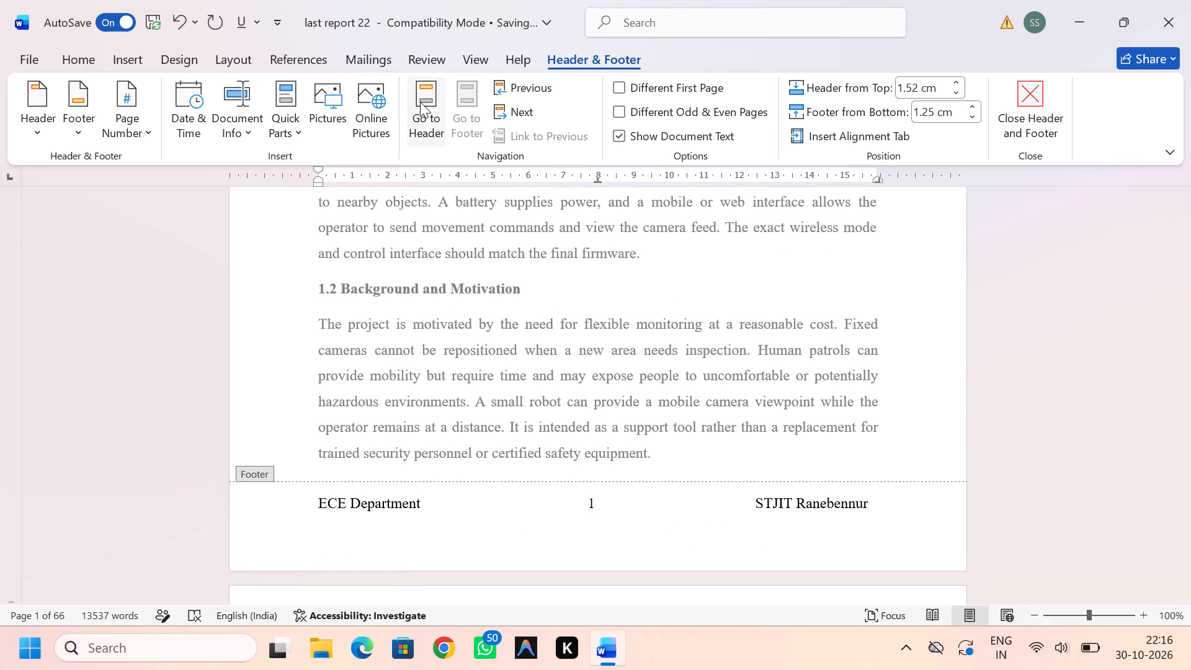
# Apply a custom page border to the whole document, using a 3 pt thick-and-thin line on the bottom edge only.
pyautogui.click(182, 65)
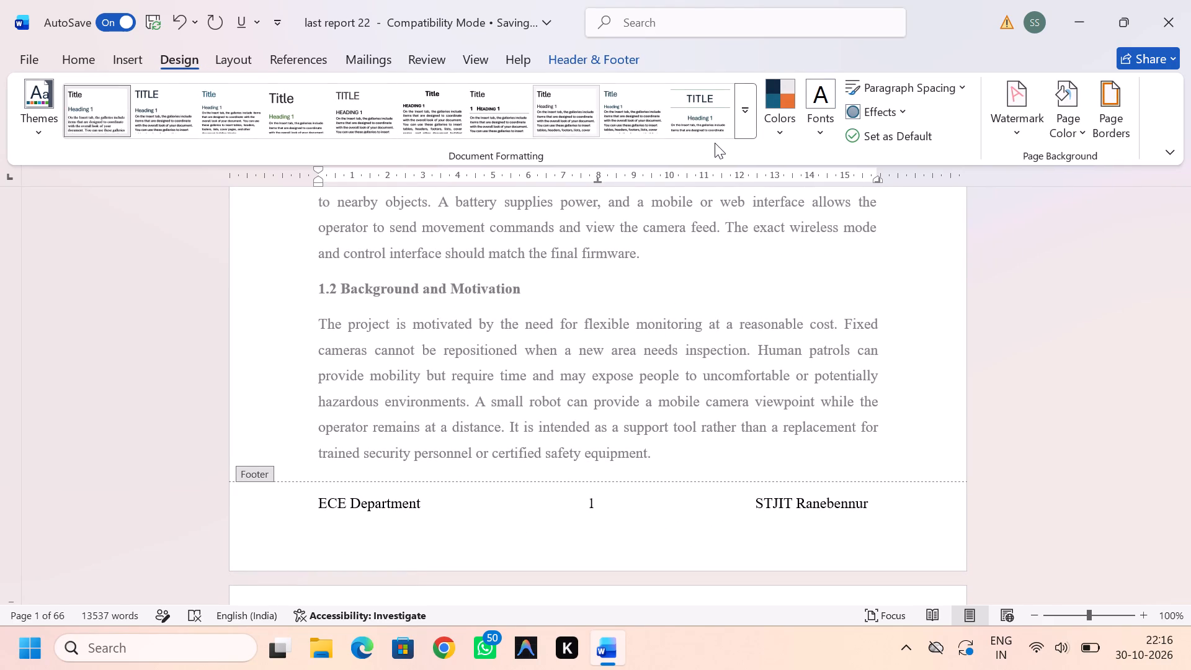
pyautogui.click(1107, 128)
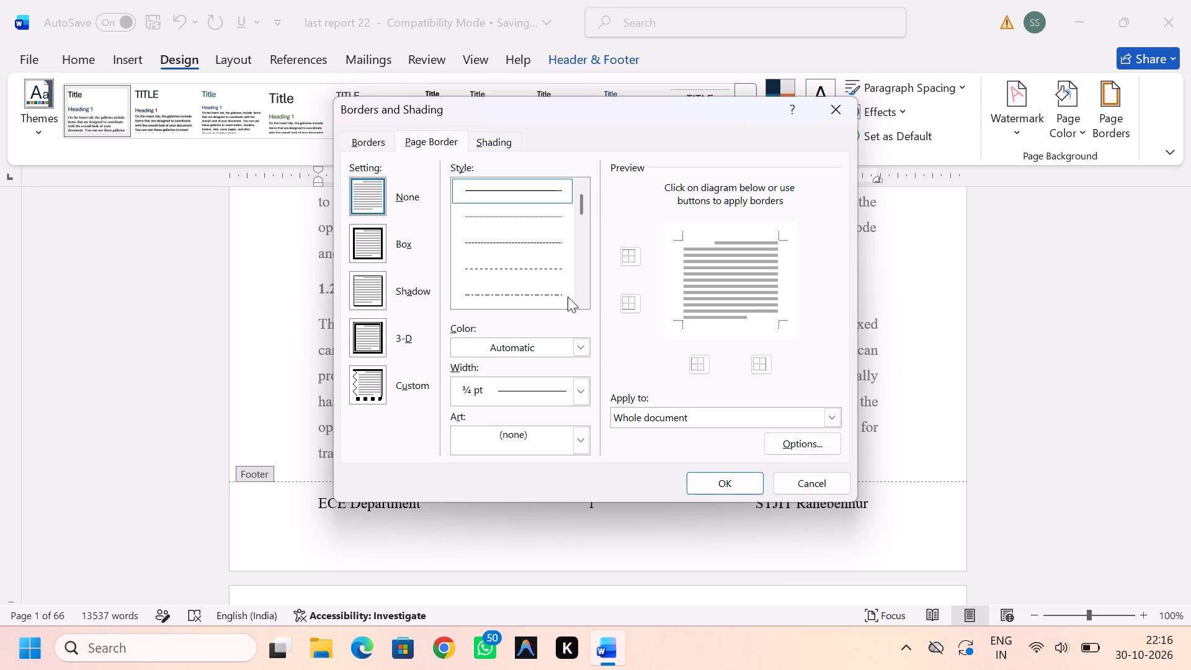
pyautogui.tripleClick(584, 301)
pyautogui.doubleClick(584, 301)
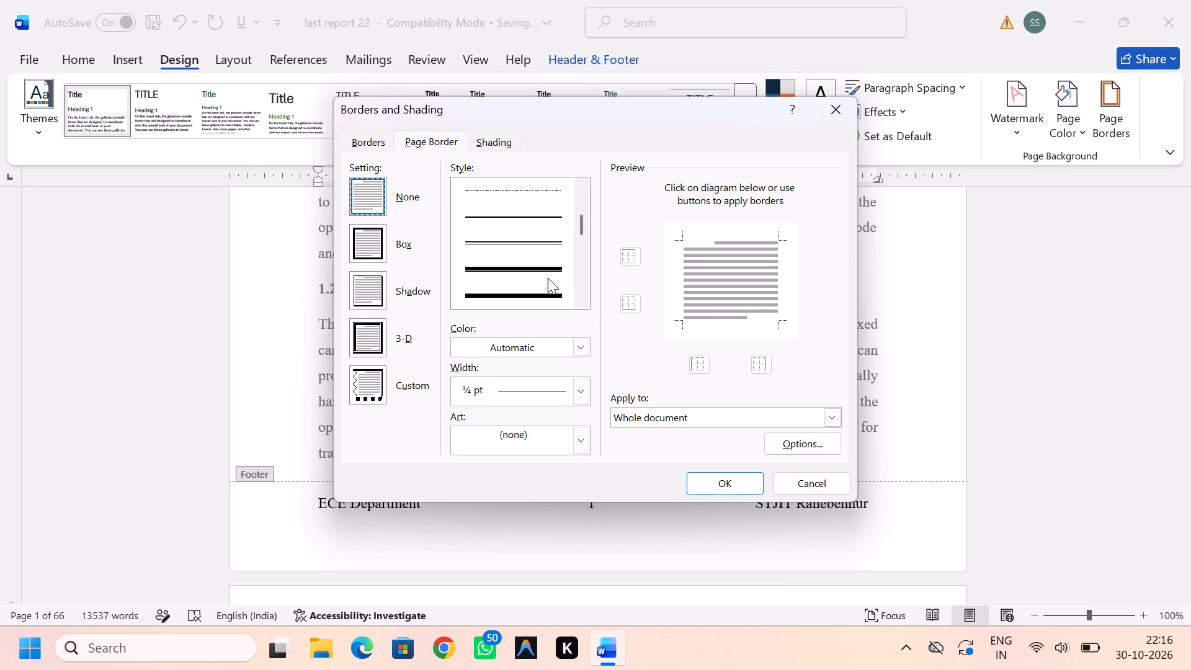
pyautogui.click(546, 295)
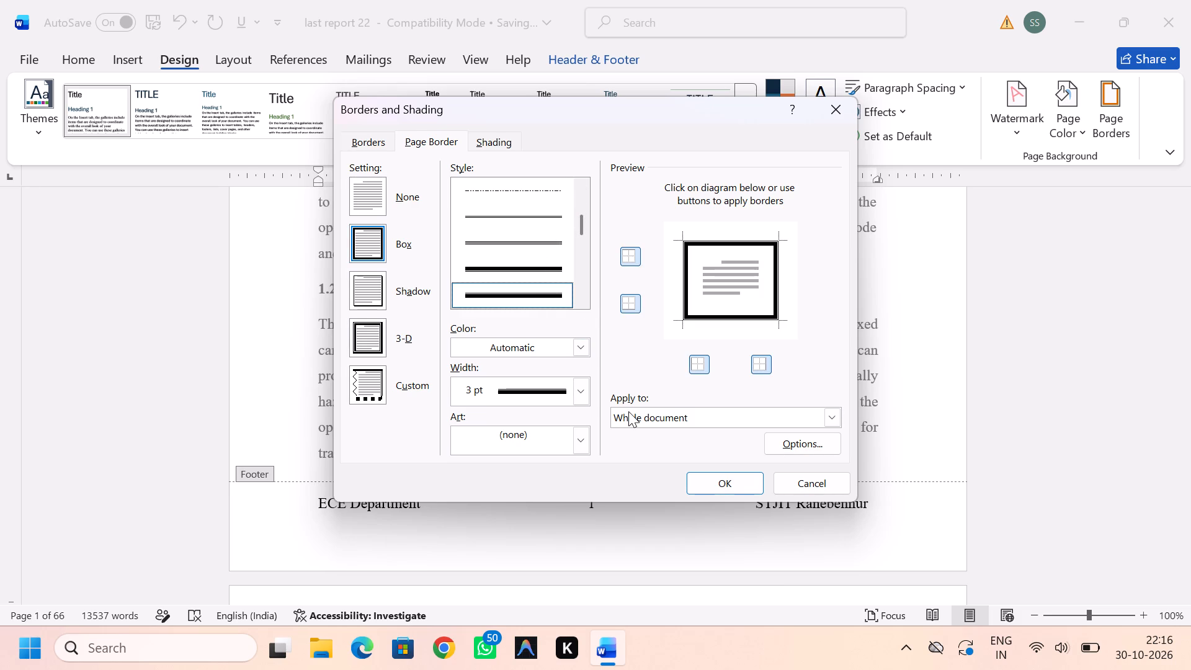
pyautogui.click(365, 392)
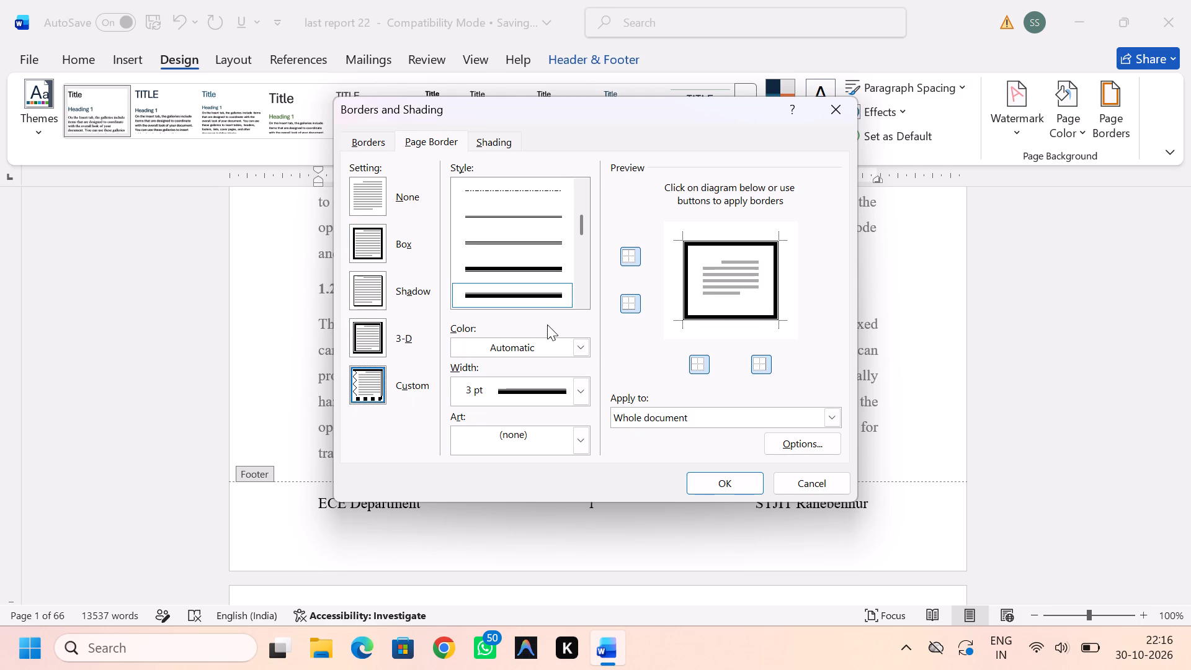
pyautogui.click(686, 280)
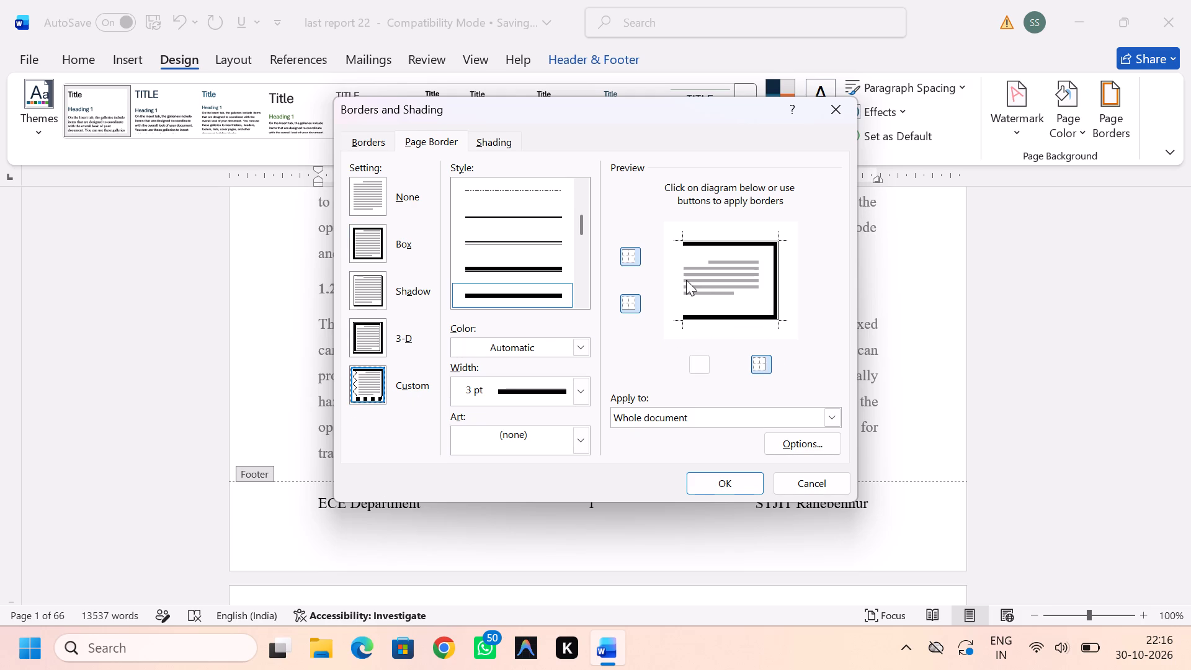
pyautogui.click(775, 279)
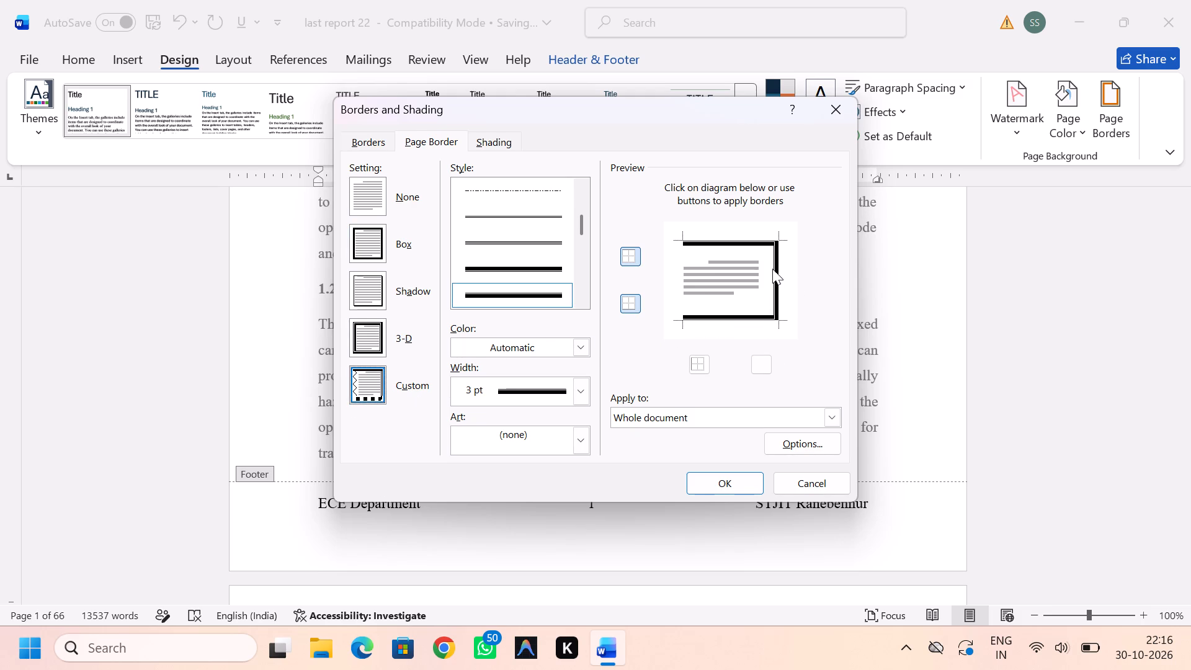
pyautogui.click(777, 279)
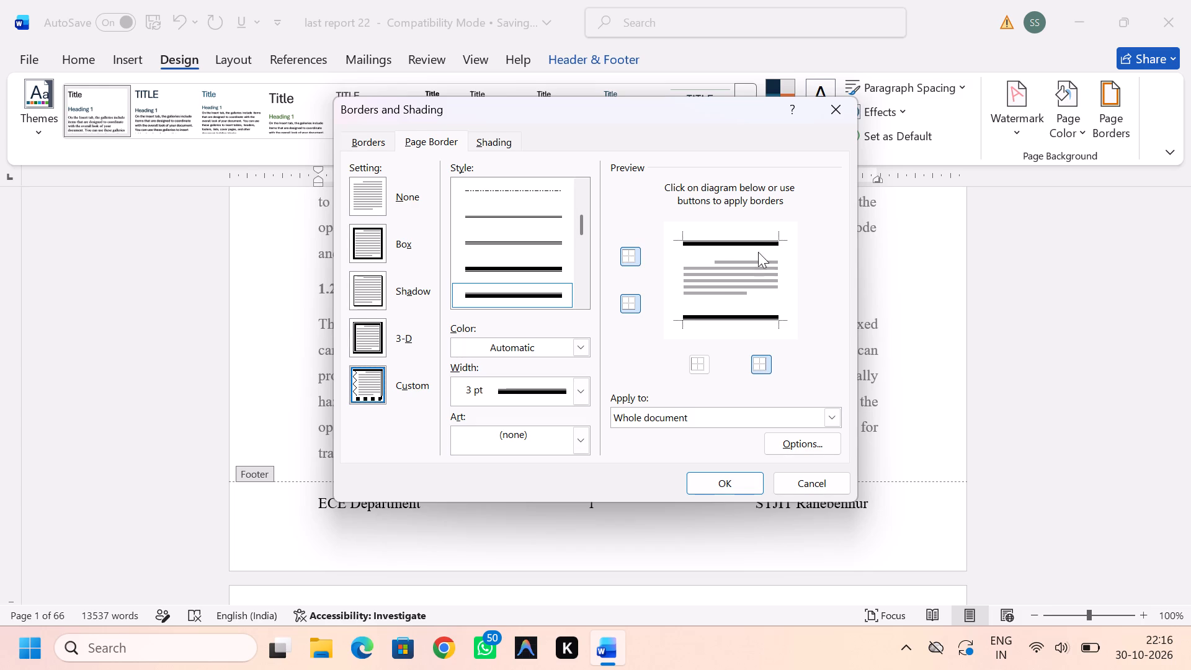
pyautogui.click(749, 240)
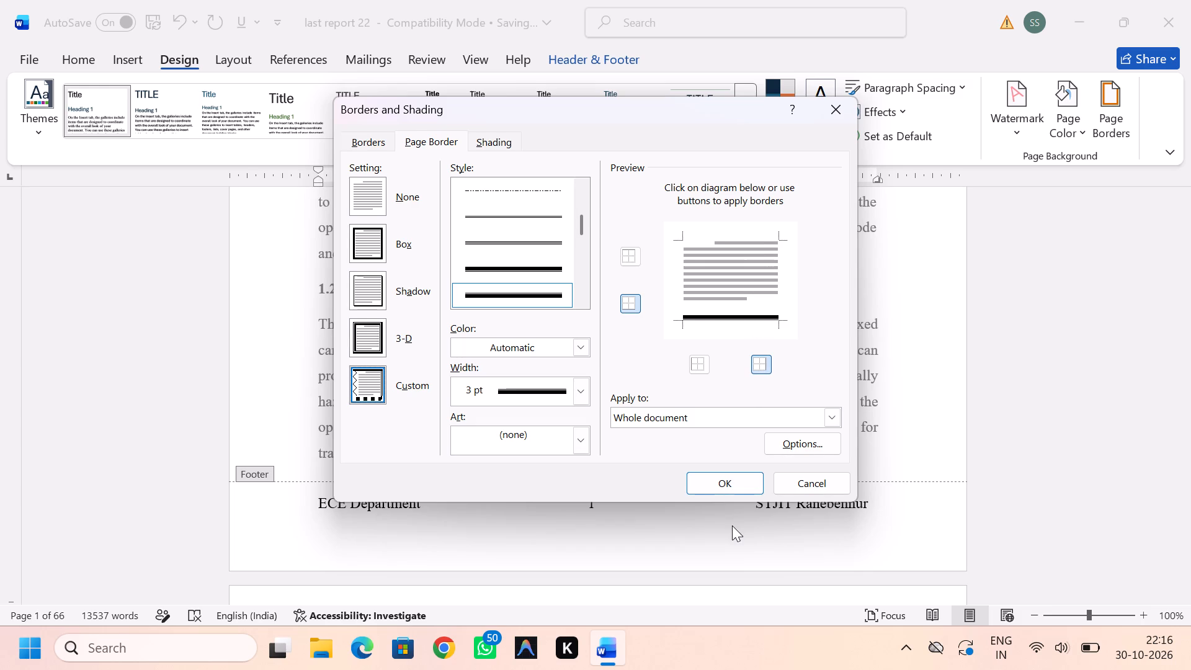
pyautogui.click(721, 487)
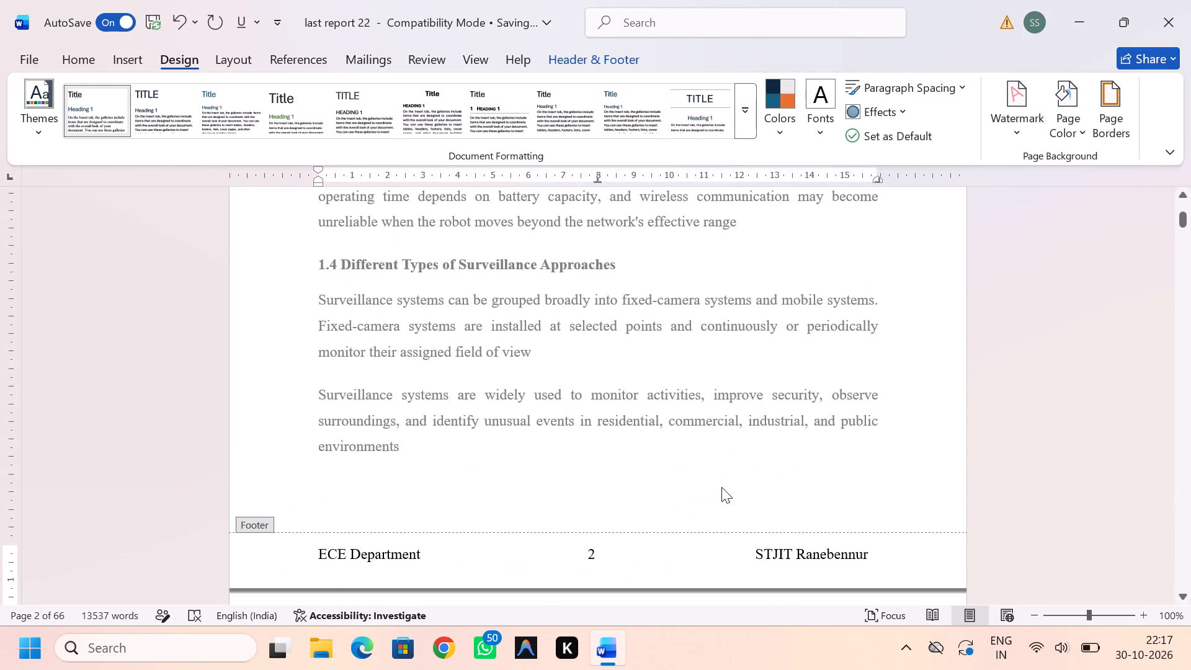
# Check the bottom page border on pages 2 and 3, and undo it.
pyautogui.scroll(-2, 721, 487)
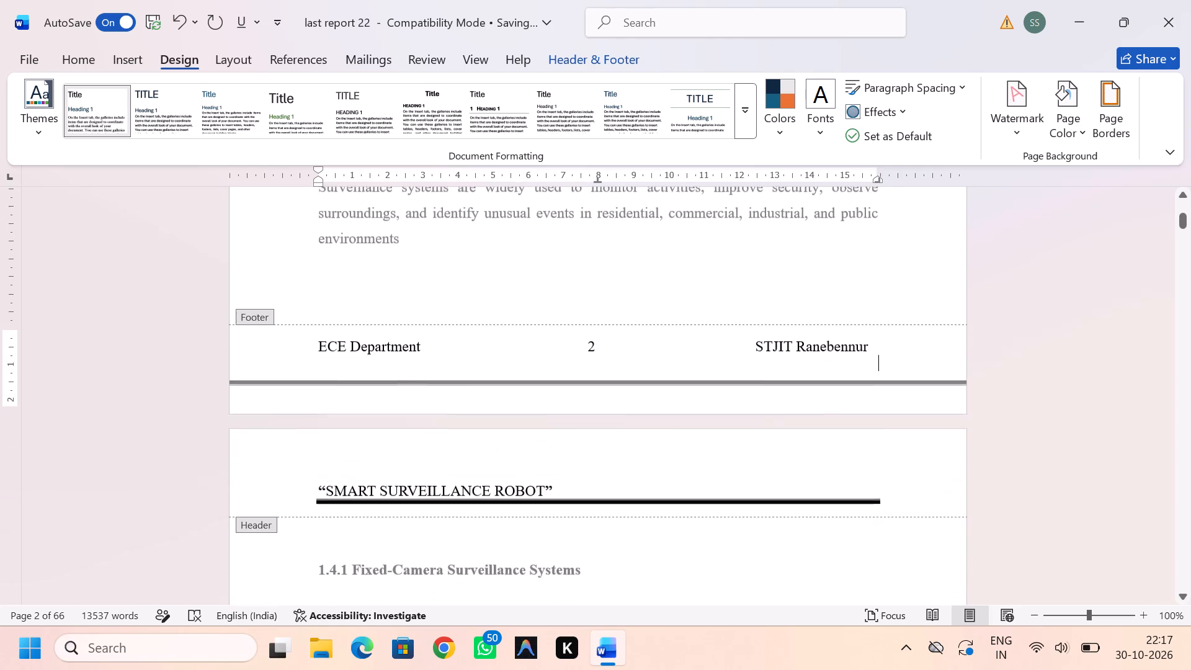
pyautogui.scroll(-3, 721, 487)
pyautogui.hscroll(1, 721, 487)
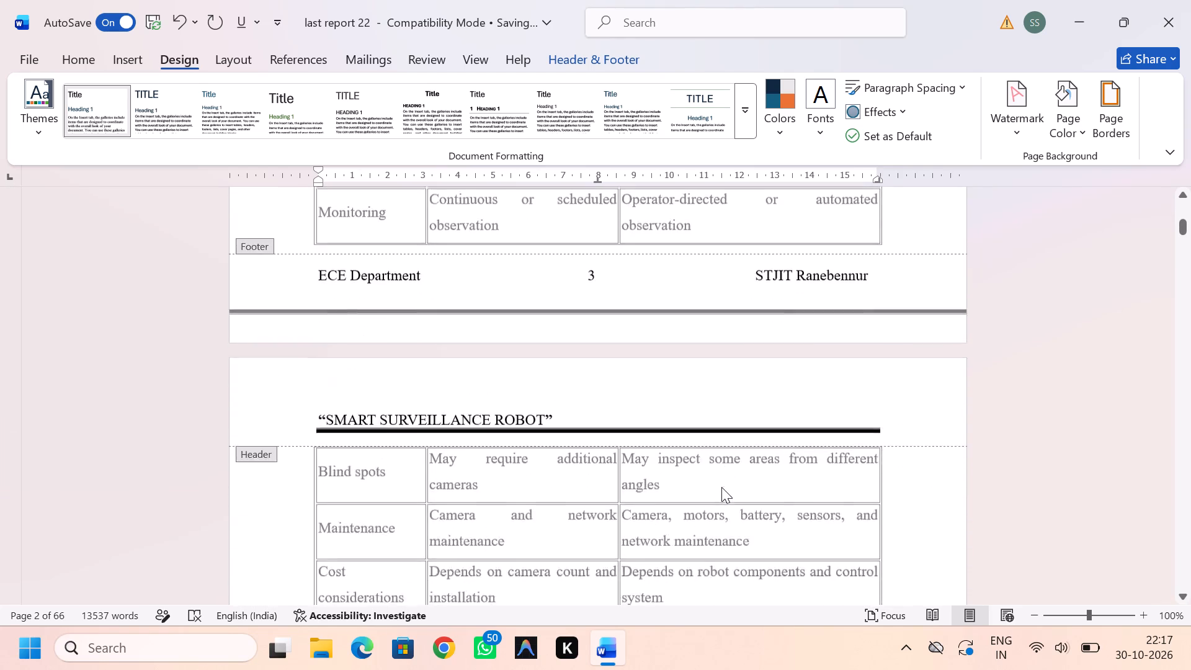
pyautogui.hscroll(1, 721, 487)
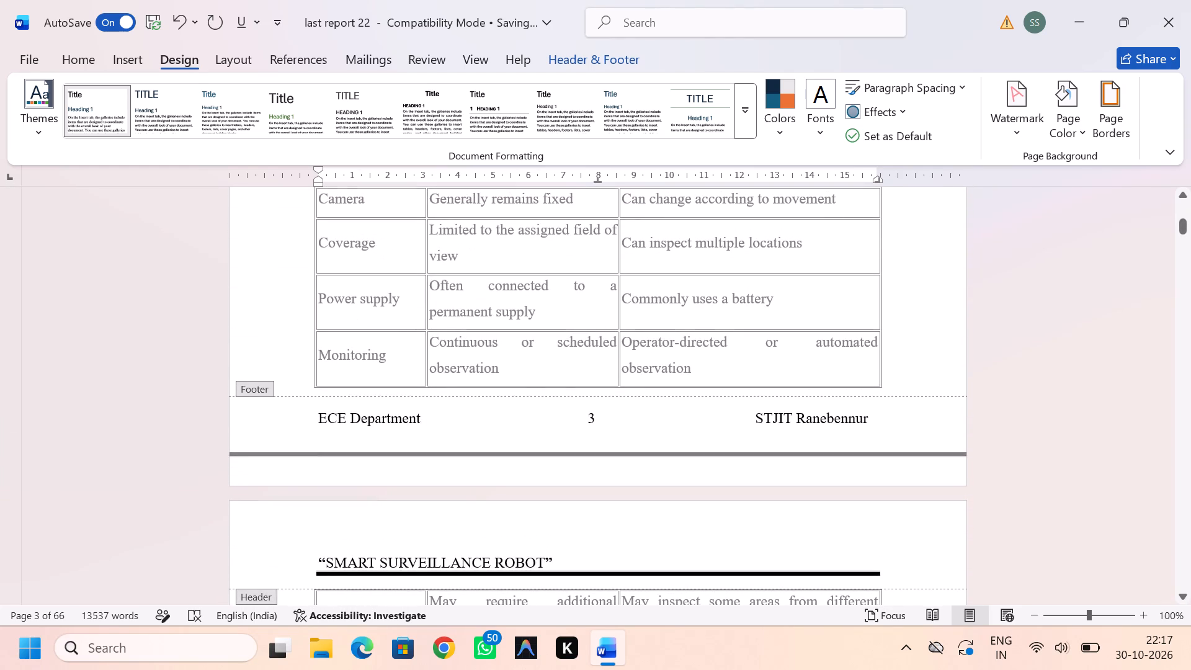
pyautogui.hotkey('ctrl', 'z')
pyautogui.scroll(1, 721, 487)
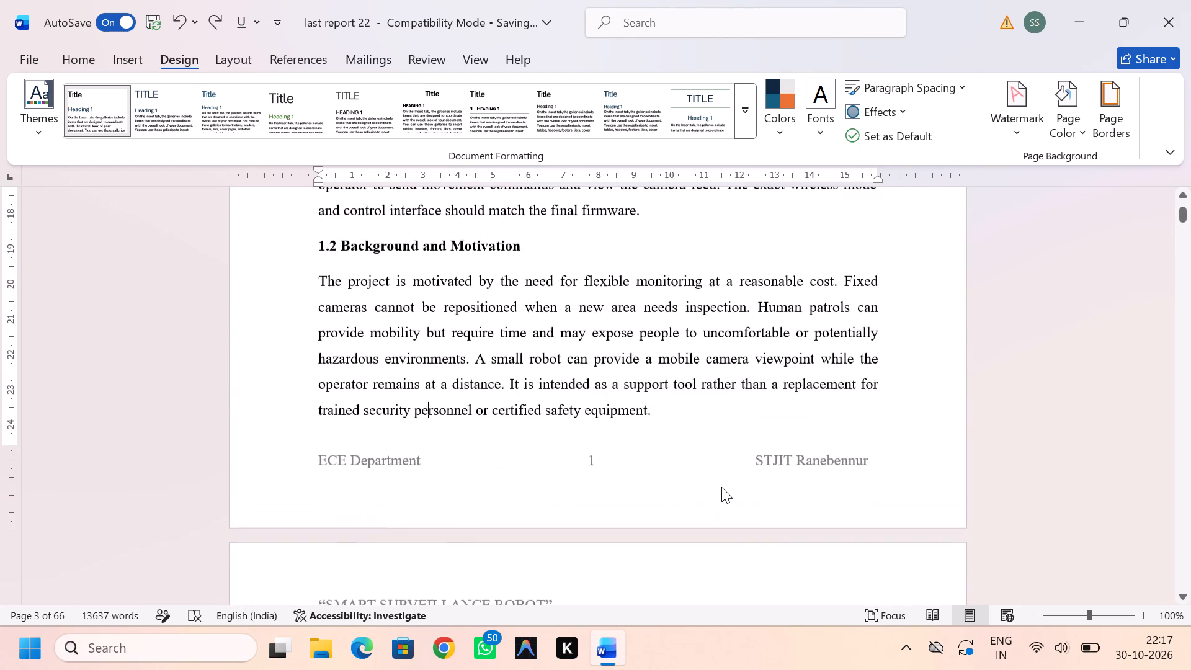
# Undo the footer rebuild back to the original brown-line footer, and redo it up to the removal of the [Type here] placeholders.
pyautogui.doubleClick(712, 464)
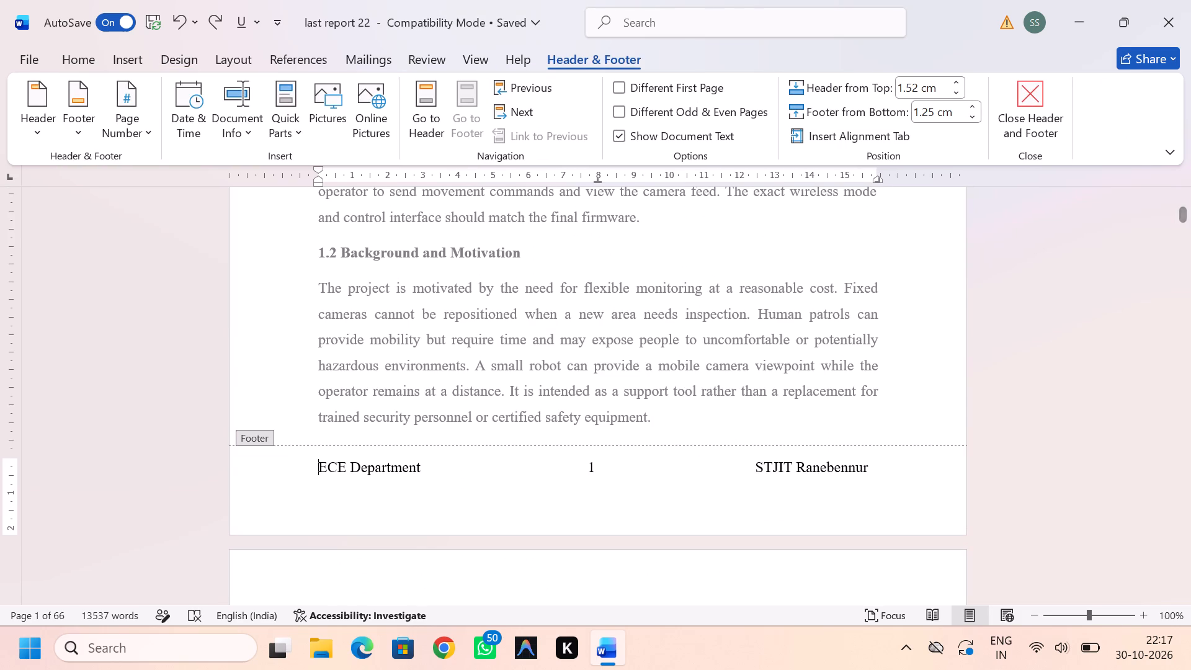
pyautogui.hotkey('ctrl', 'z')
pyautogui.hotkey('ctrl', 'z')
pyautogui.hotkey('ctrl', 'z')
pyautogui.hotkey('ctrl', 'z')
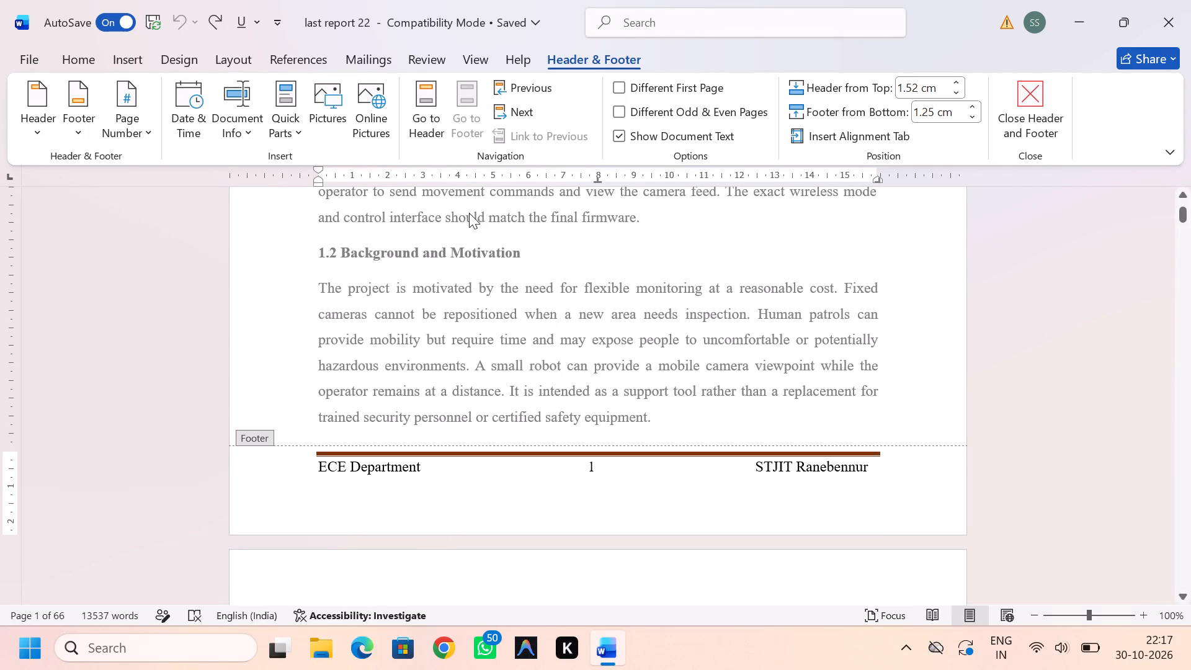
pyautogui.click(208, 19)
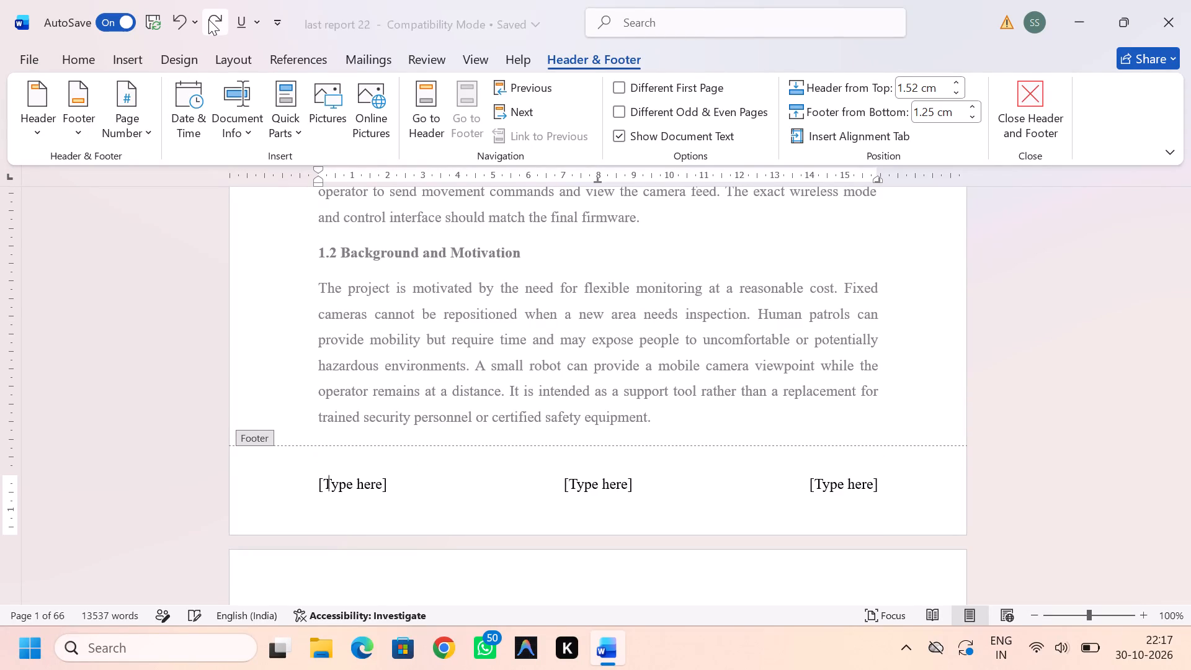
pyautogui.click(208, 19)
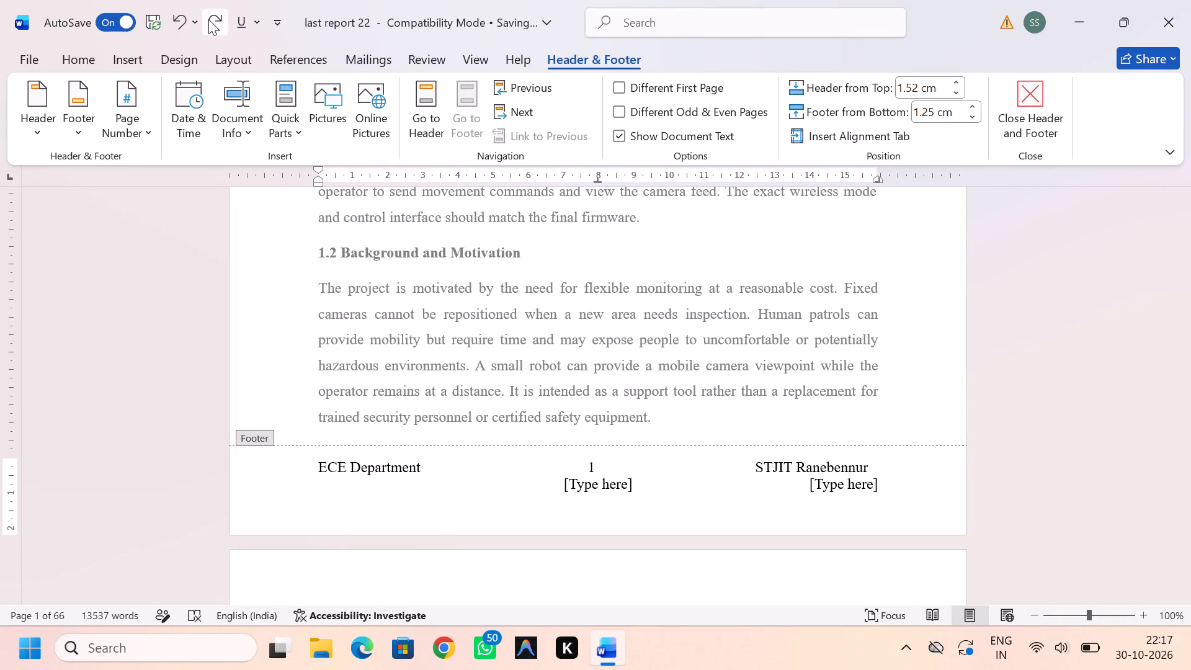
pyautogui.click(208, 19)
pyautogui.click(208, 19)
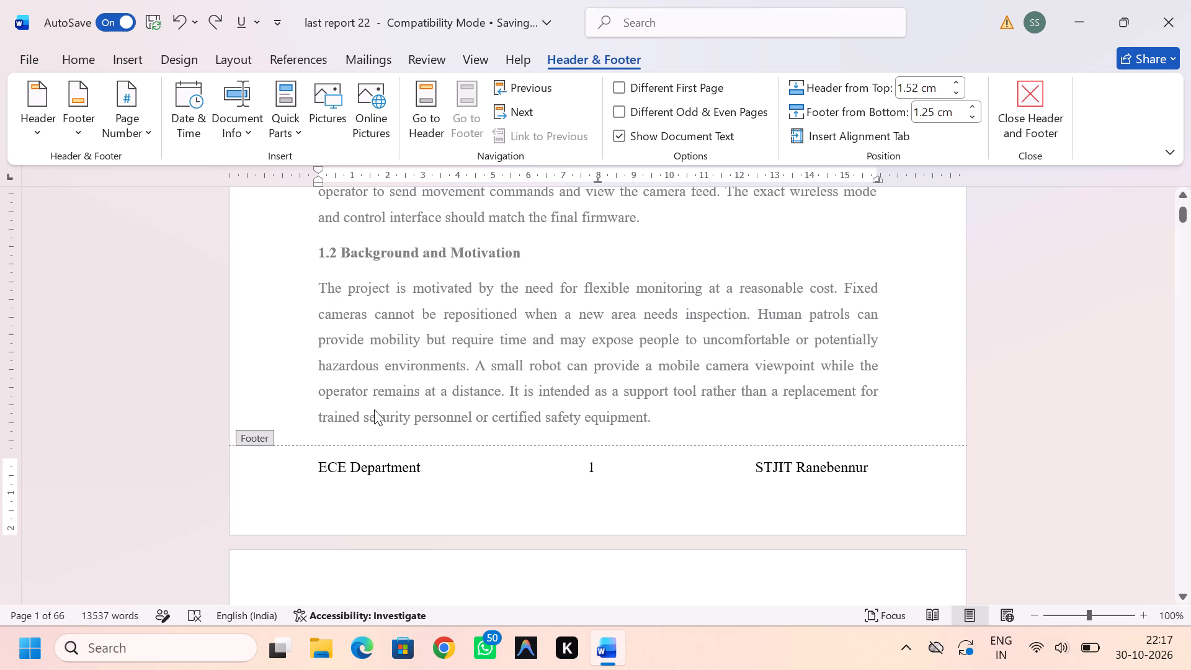
# Insert three blank lines above the ECE Department footer text on page 1 and place the cursor on the middle one.
pyautogui.click(318, 454)
pyautogui.click(316, 473)
pyautogui.press('Return')
pyautogui.press('Return')
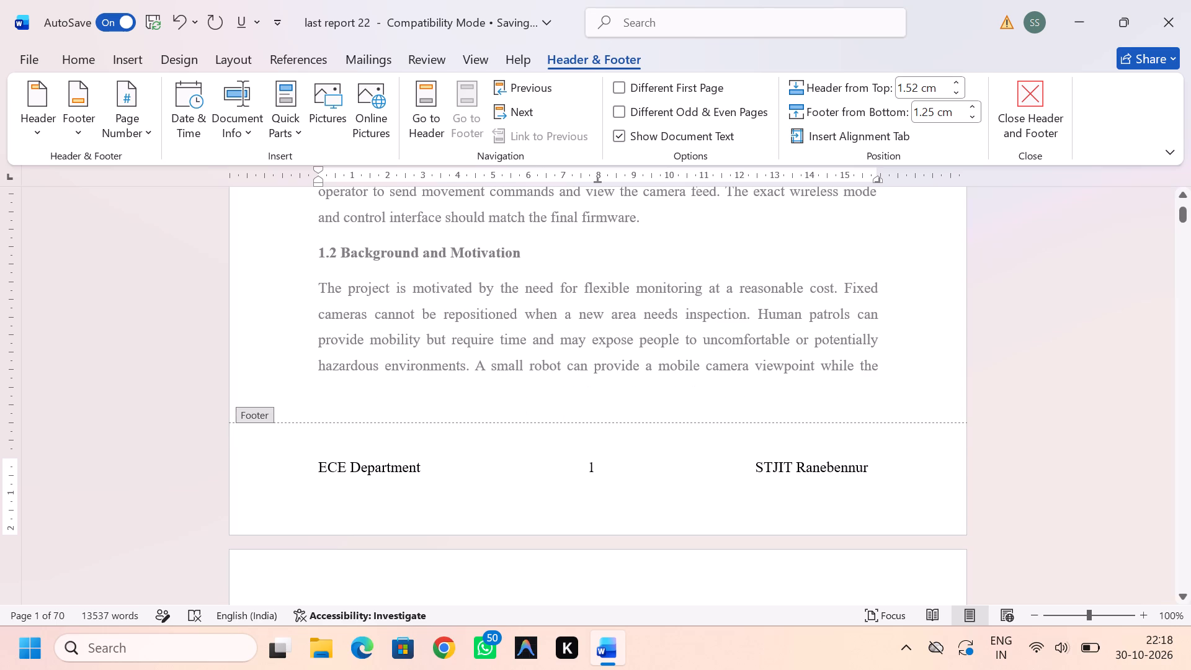
pyautogui.hotkey('ctrl', 'z')
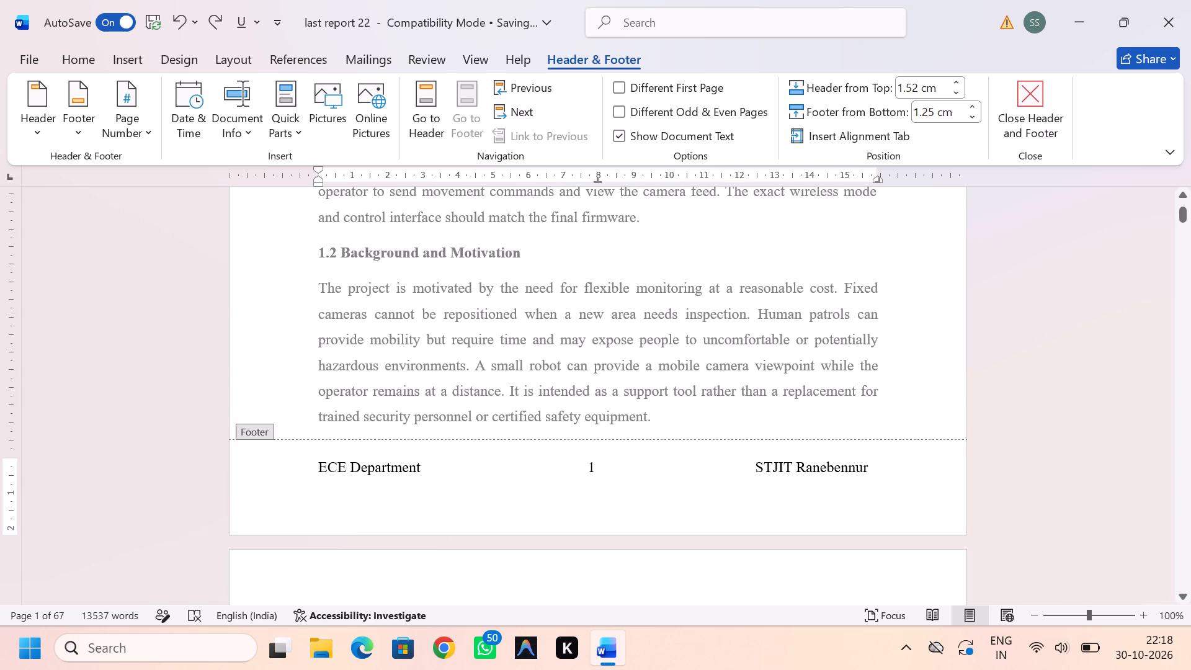
pyautogui.press('BackSpace')
pyautogui.press('Return')
pyautogui.press('Return')
pyautogui.press('Return')
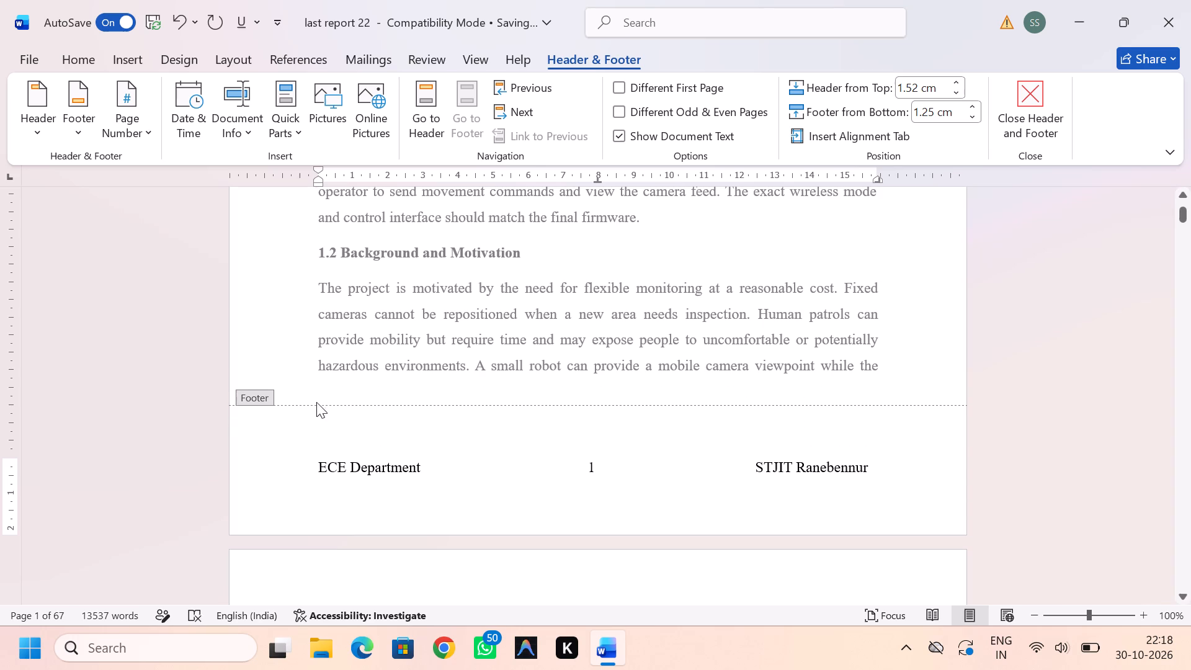
pyautogui.click(311, 432)
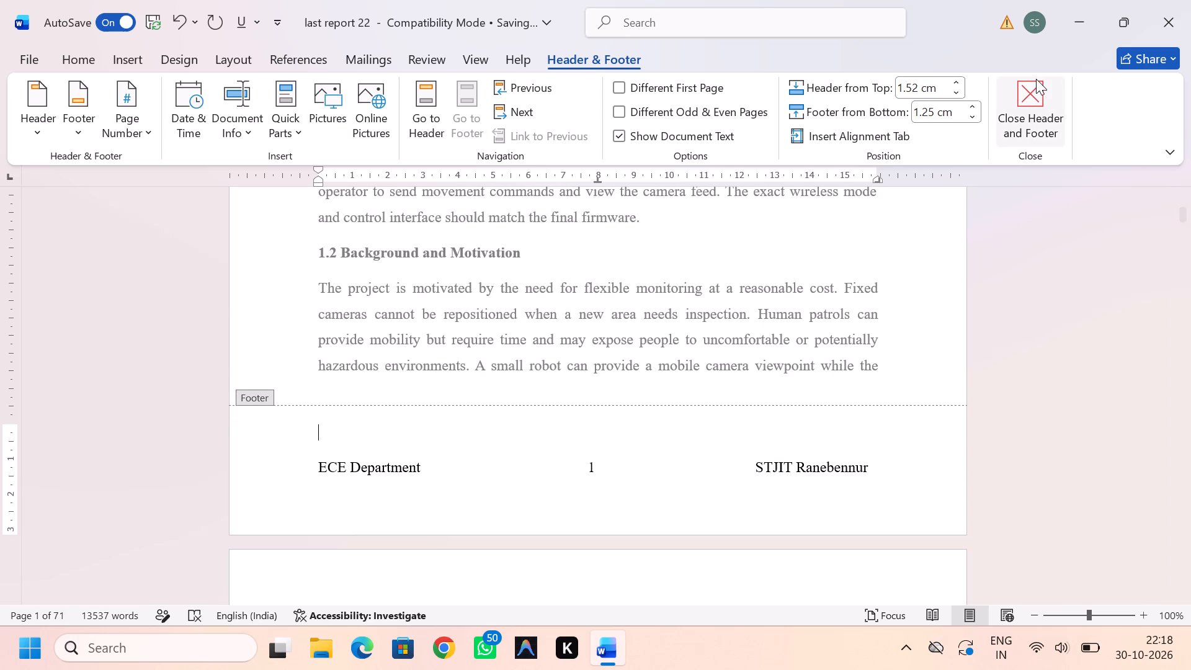
# Apply a whole-document page border with a 3 pt thick-and-thin line, keeping only the bottom edge.
pyautogui.click(183, 55)
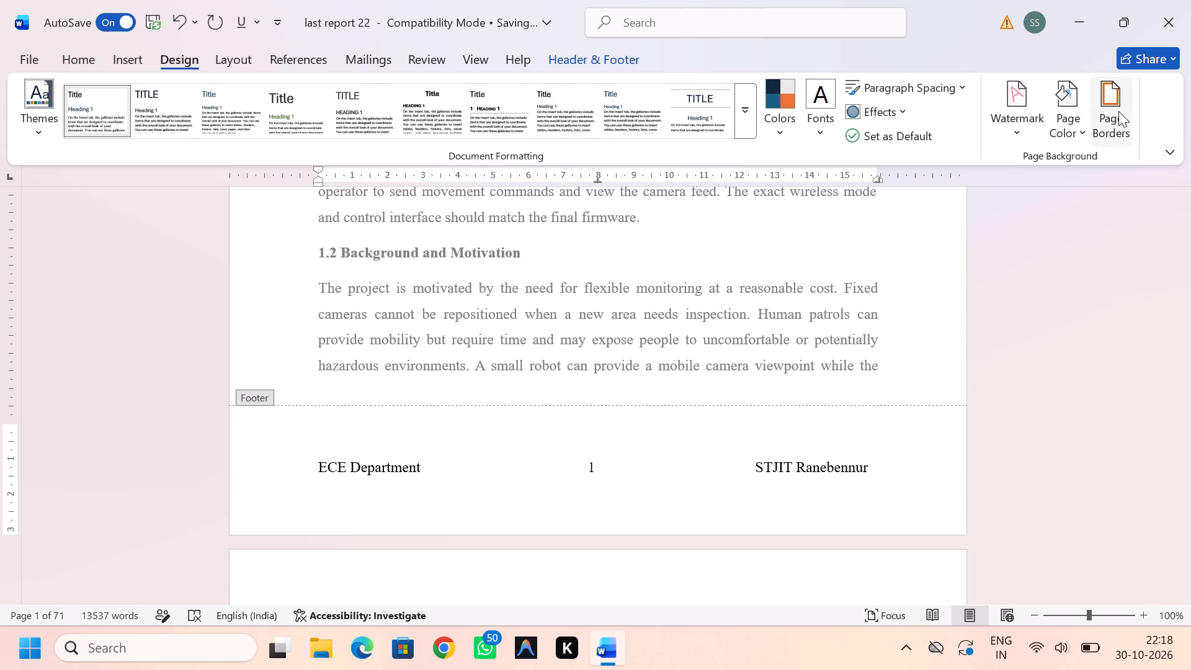
pyautogui.click(1118, 111)
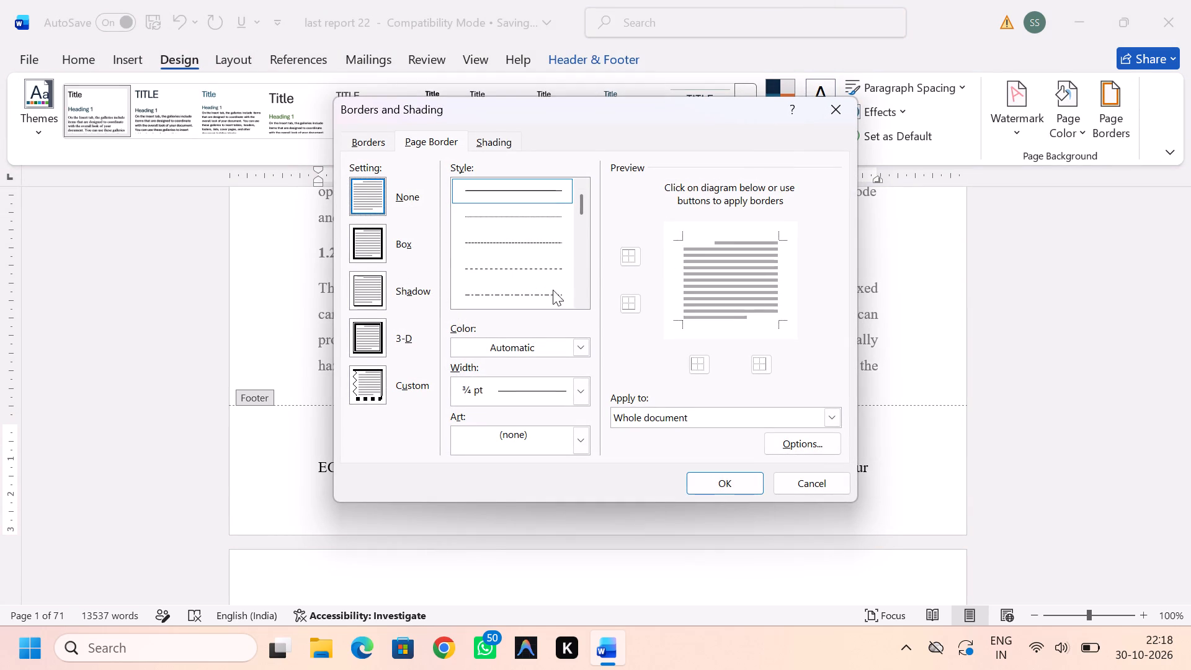
pyautogui.tripleClick(584, 299)
pyautogui.click(584, 299)
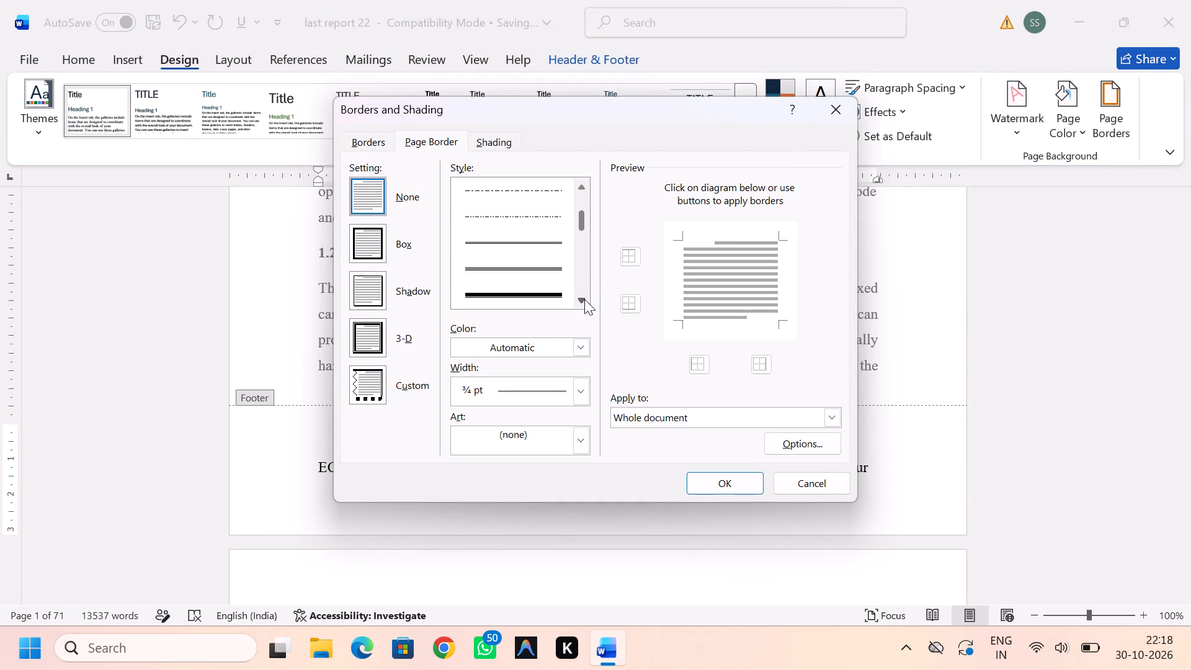
pyautogui.click(584, 299)
pyautogui.click(533, 295)
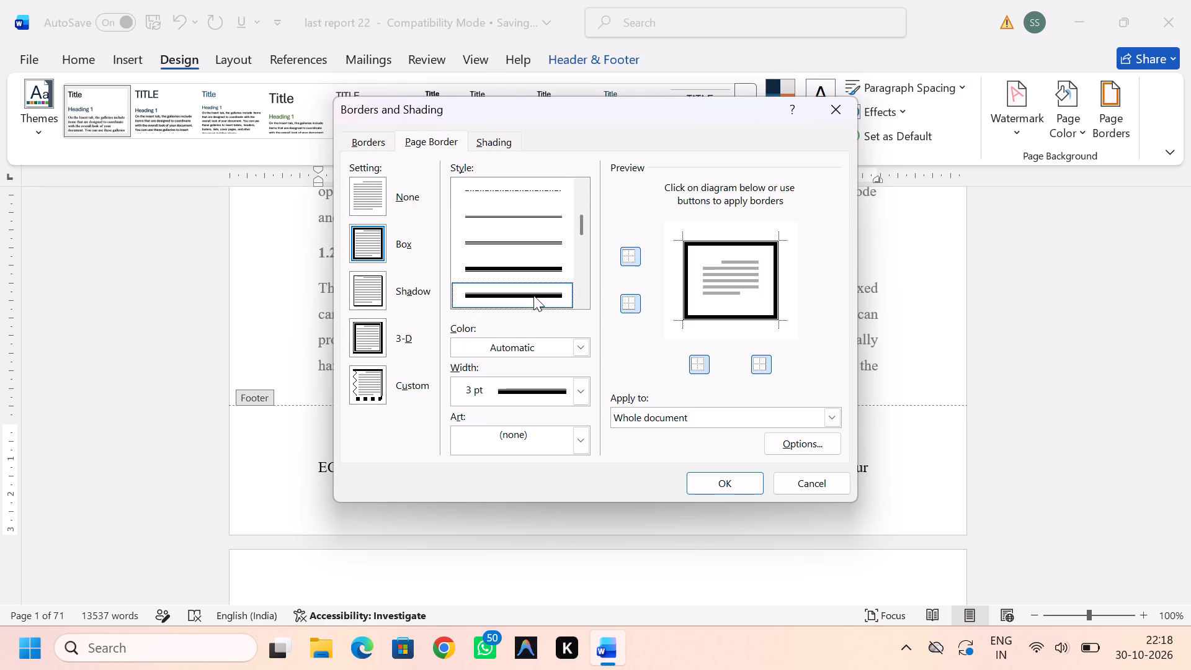
pyautogui.click(685, 282)
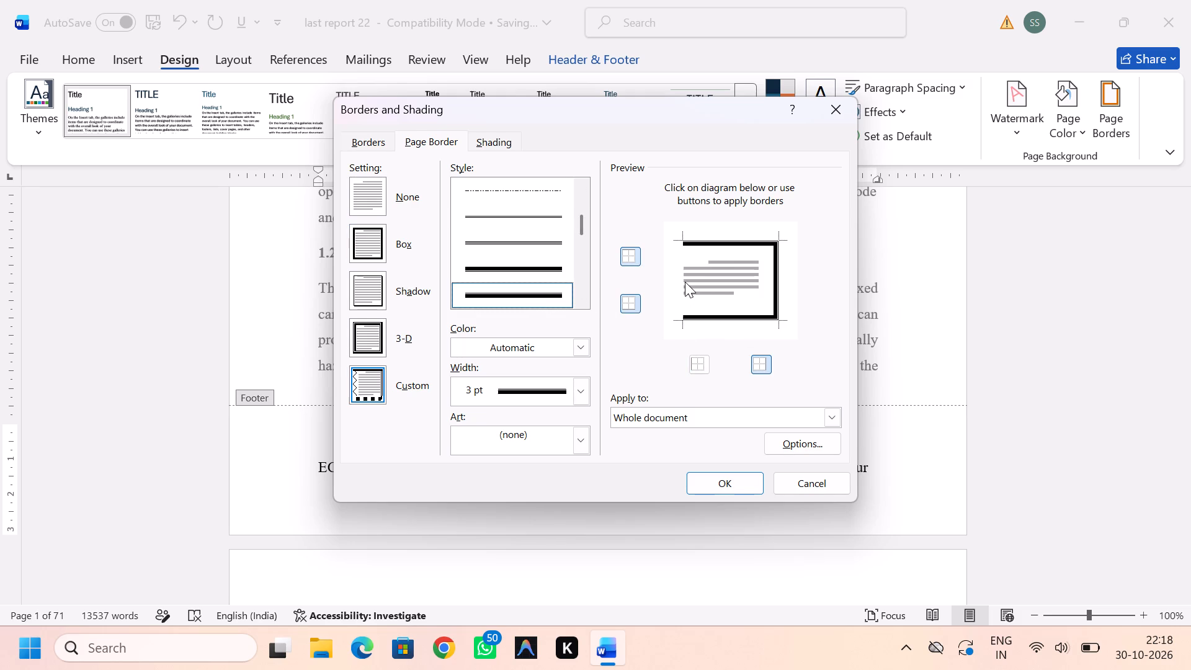
pyautogui.click(718, 241)
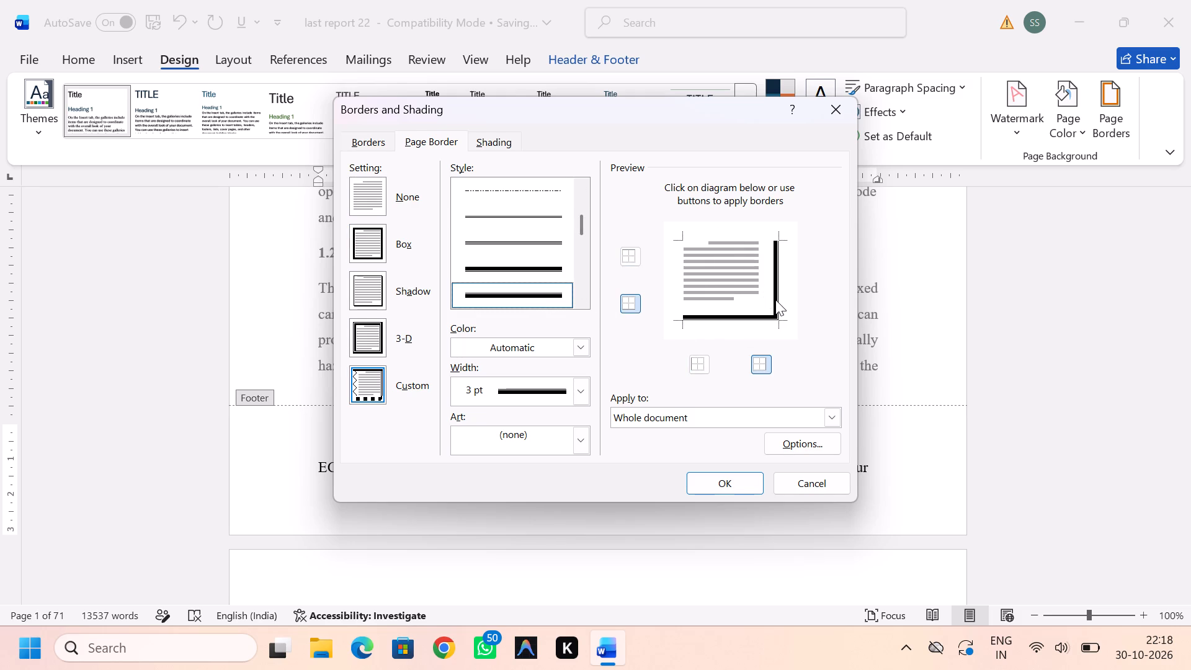
pyautogui.click(775, 300)
pyautogui.click(775, 300)
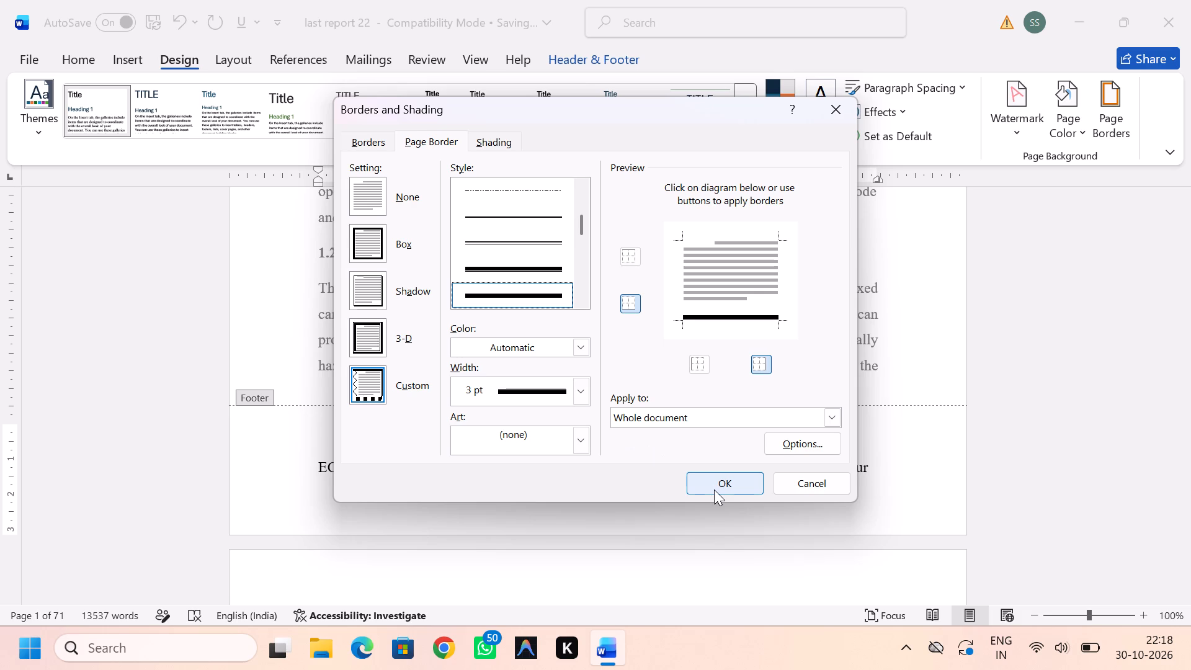
pyautogui.click(714, 489)
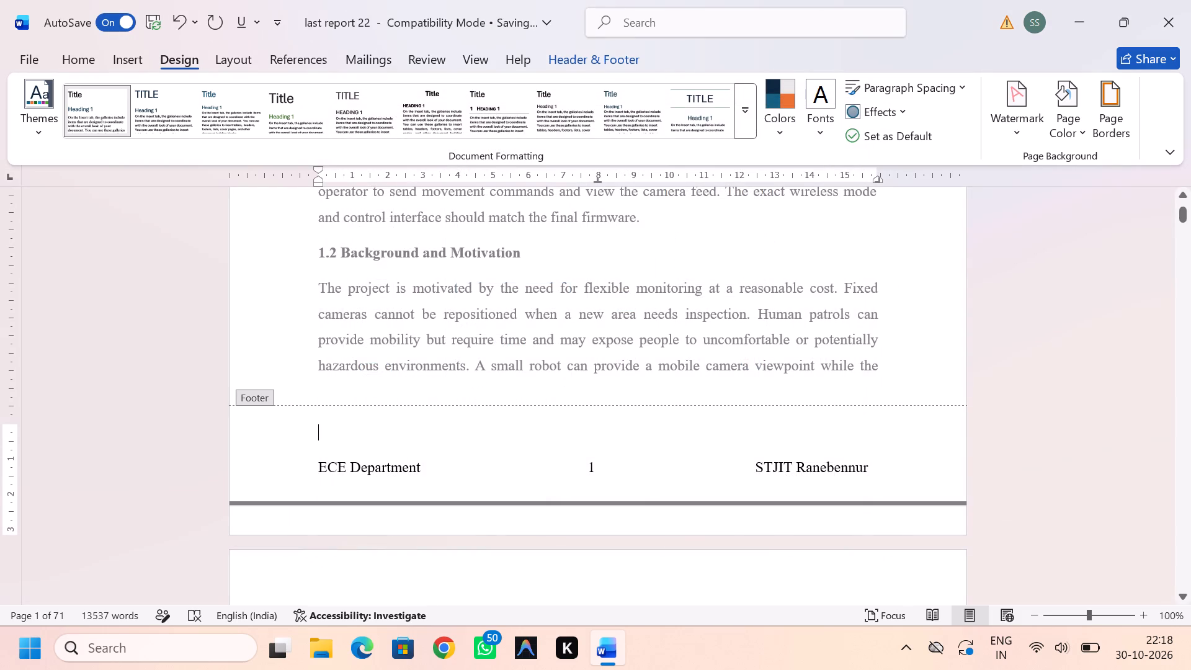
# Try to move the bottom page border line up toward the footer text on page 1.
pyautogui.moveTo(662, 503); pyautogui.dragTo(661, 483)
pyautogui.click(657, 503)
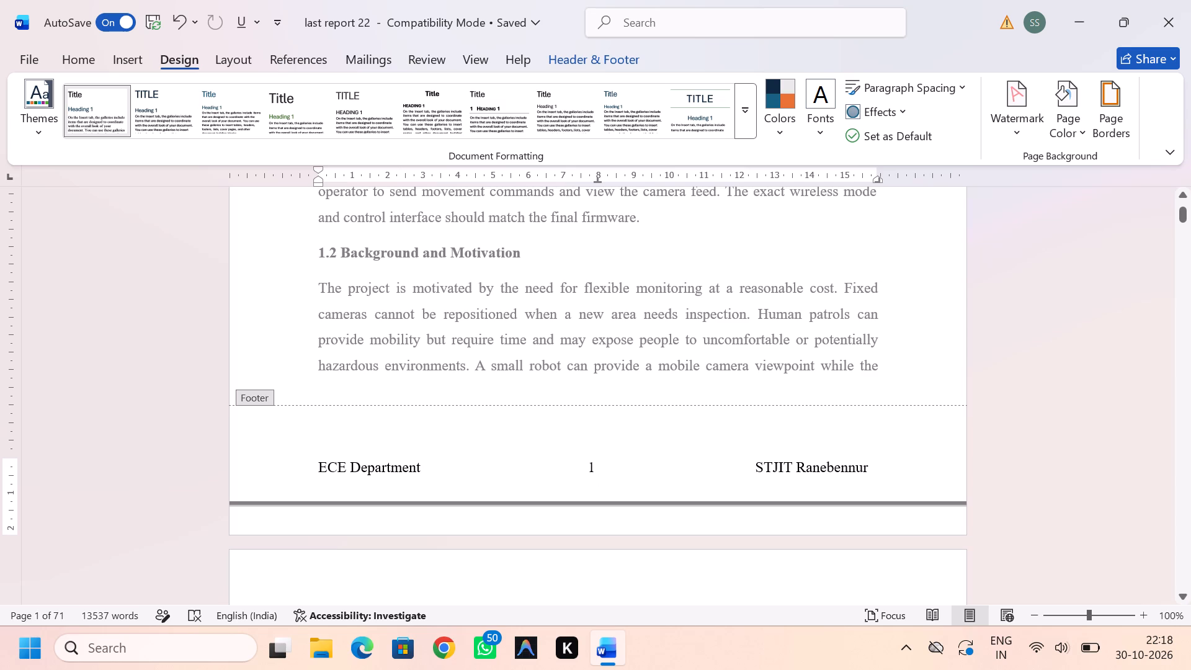
# Undo the bottom page border, the blank lines and the footer rebuild, back to the original brown-line footer.
pyautogui.hotkey('ctrl', 'z')
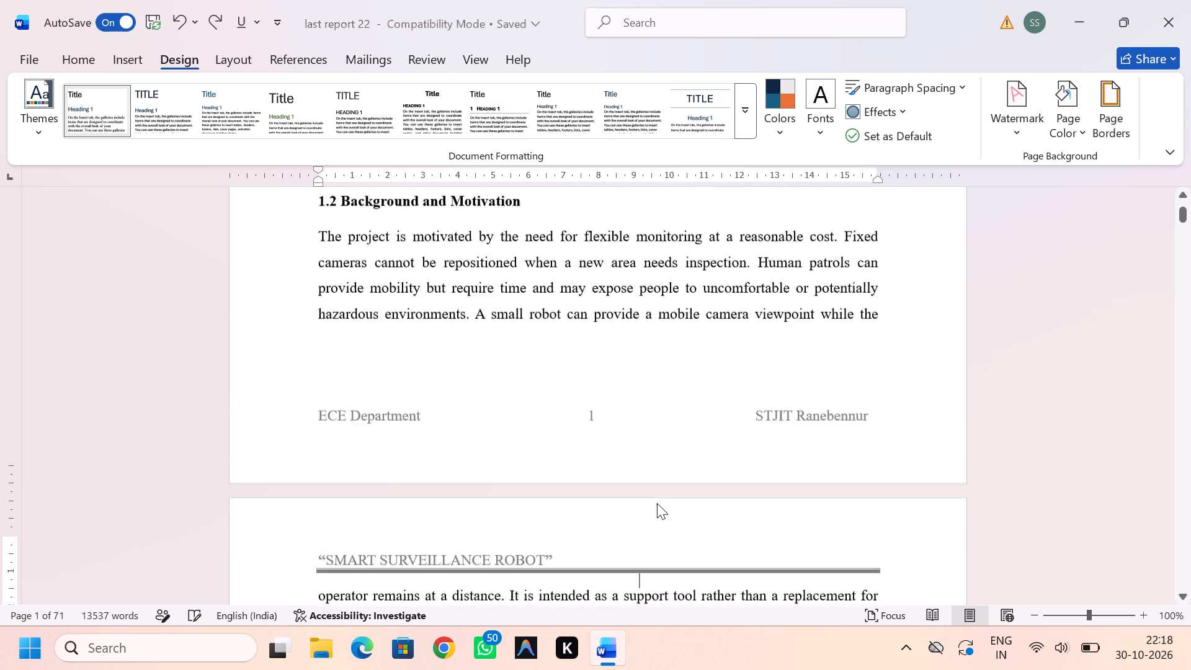
pyautogui.hotkey('ctrl', 'z')
pyautogui.hotkey('ctrl', 'z')
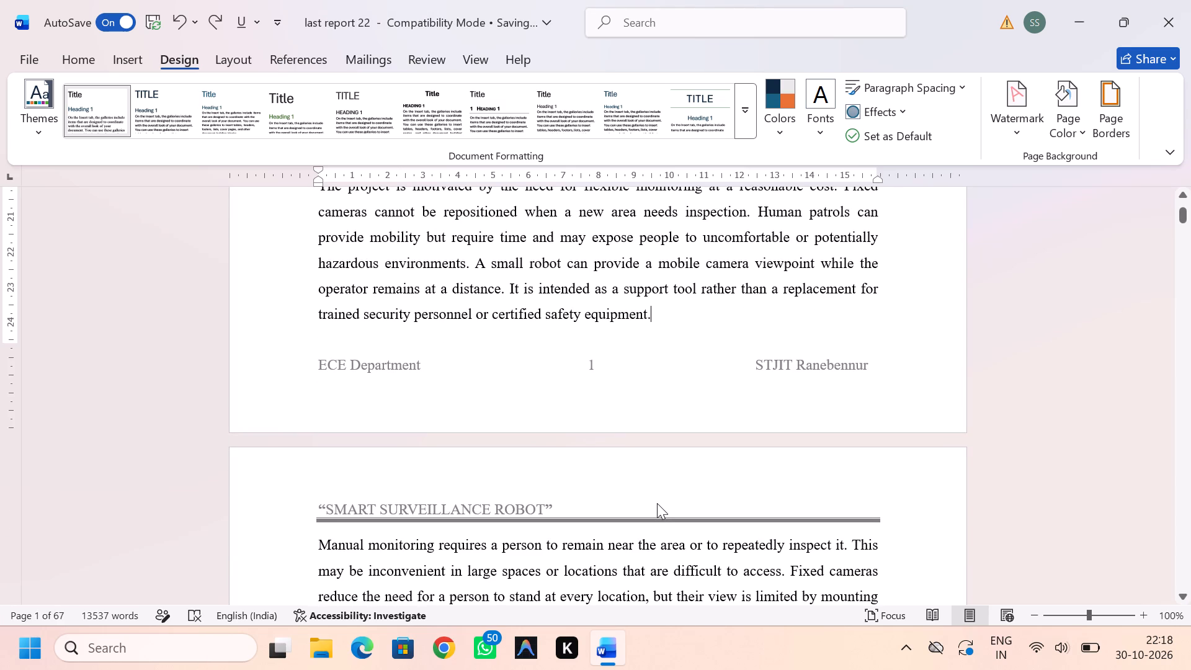
pyautogui.hotkey('ctrl', 'z')
pyautogui.hotkey('ctrl', 'z')
pyautogui.hotkey('ctrl', 'z')
pyautogui.hotkey('ctrl', 'z')
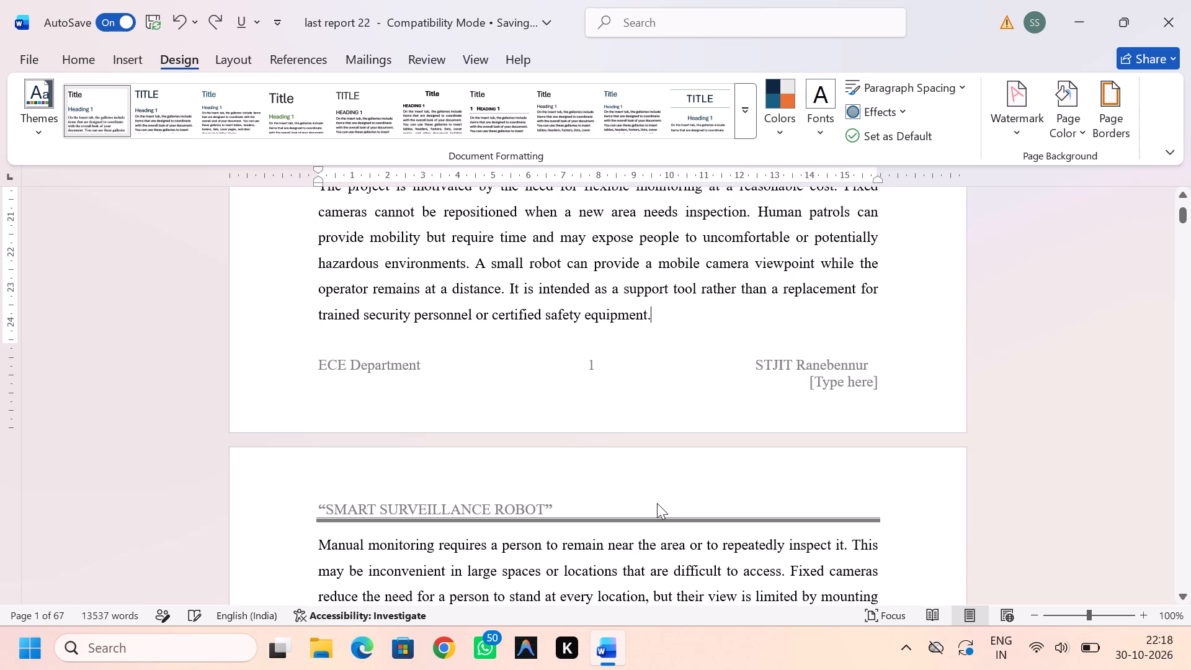
pyautogui.hotkey('ctrl', 'z')
pyautogui.hotkey('ctrl', 'z')
pyautogui.hotkey('ctrl', 'z')
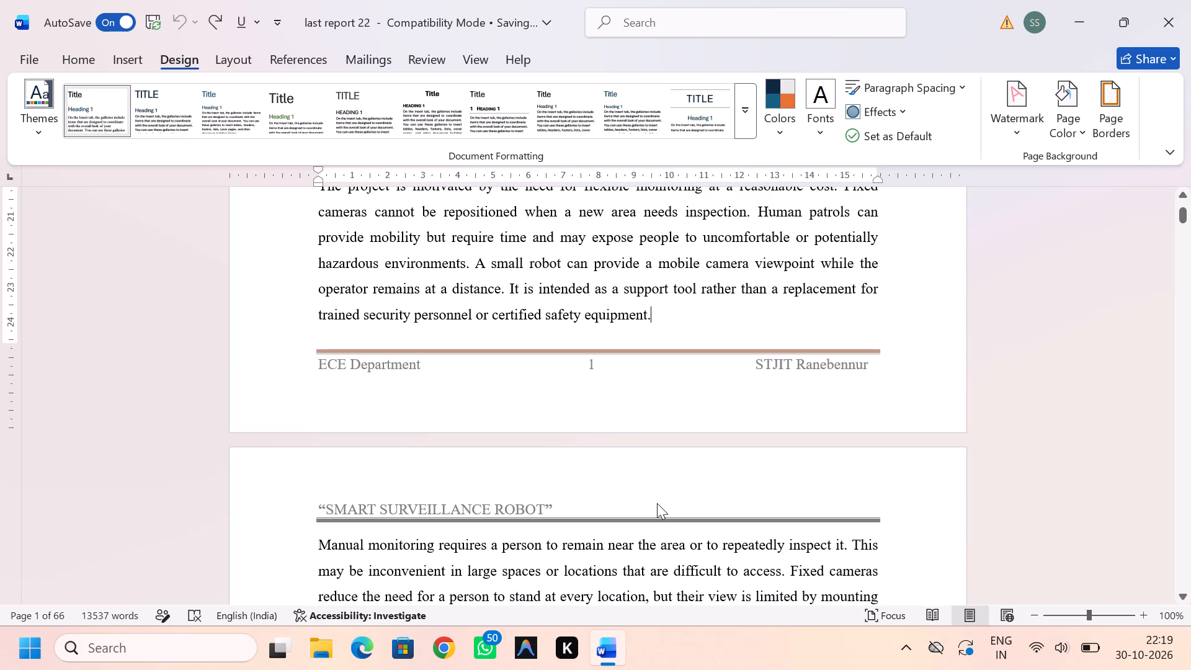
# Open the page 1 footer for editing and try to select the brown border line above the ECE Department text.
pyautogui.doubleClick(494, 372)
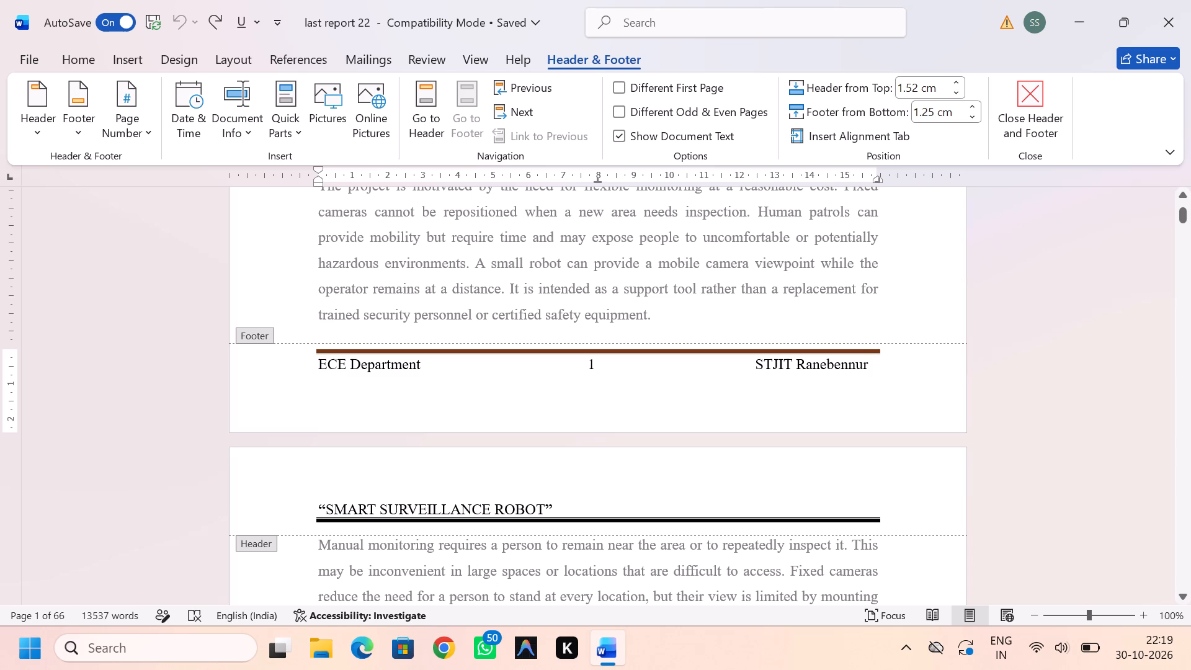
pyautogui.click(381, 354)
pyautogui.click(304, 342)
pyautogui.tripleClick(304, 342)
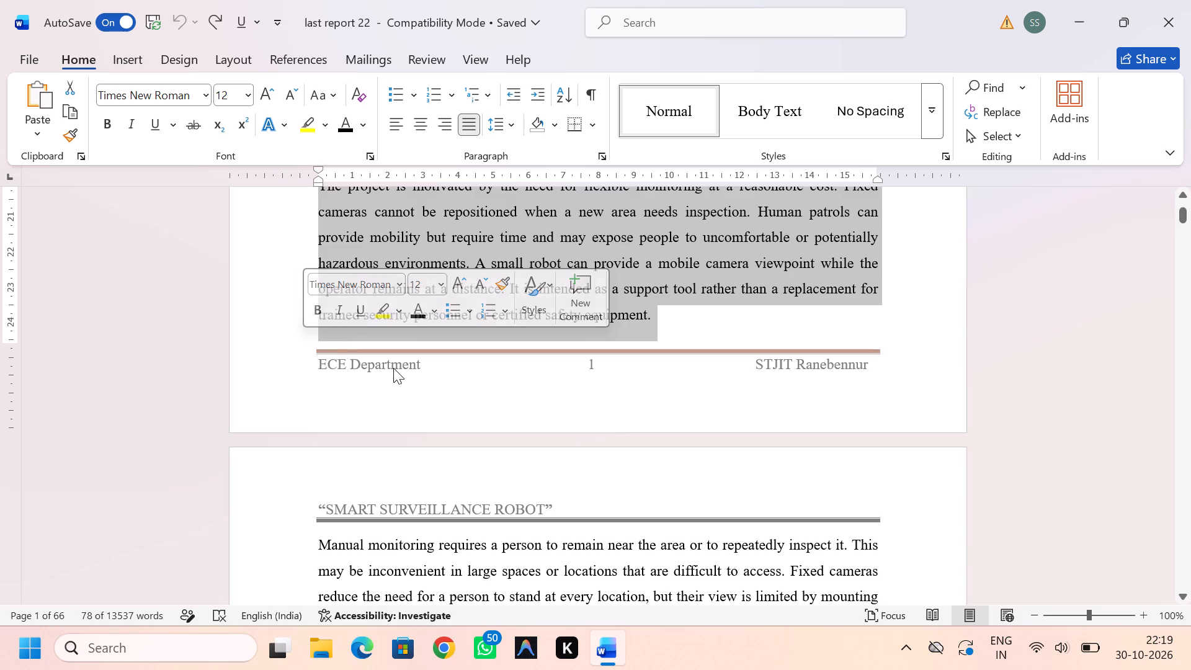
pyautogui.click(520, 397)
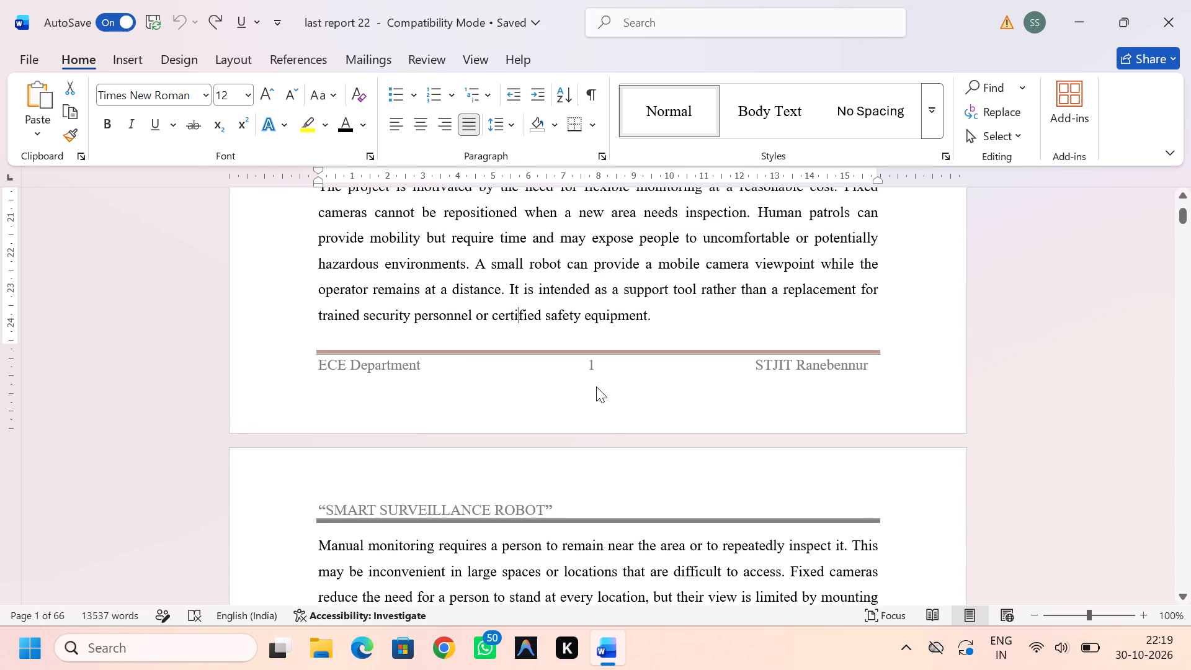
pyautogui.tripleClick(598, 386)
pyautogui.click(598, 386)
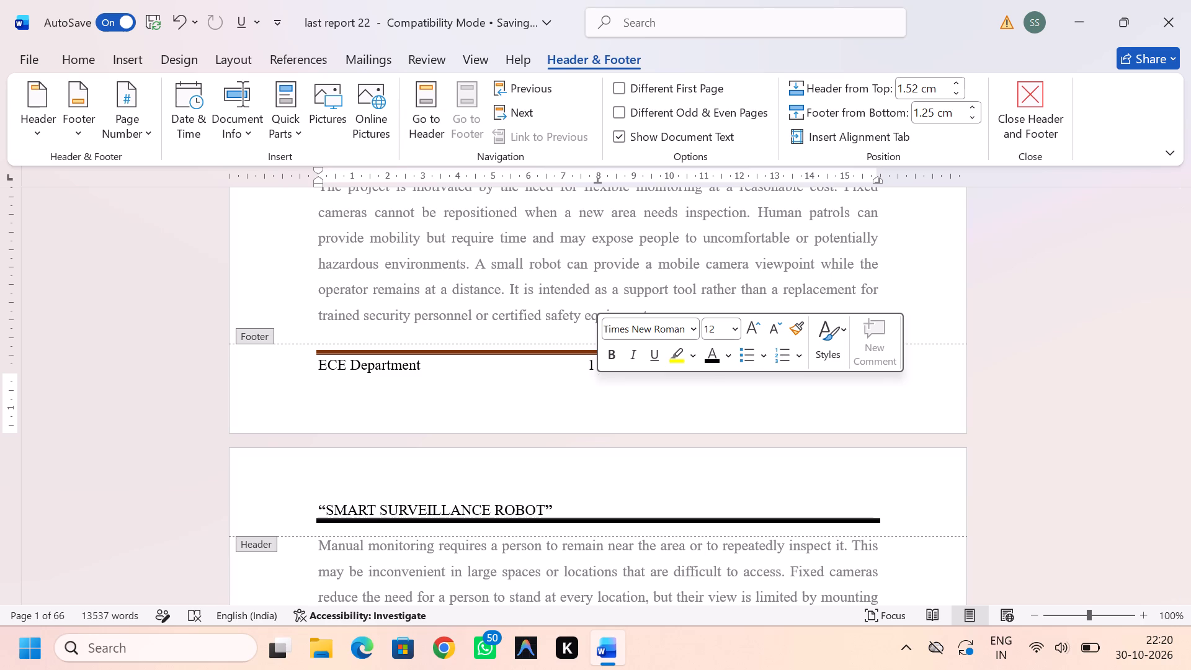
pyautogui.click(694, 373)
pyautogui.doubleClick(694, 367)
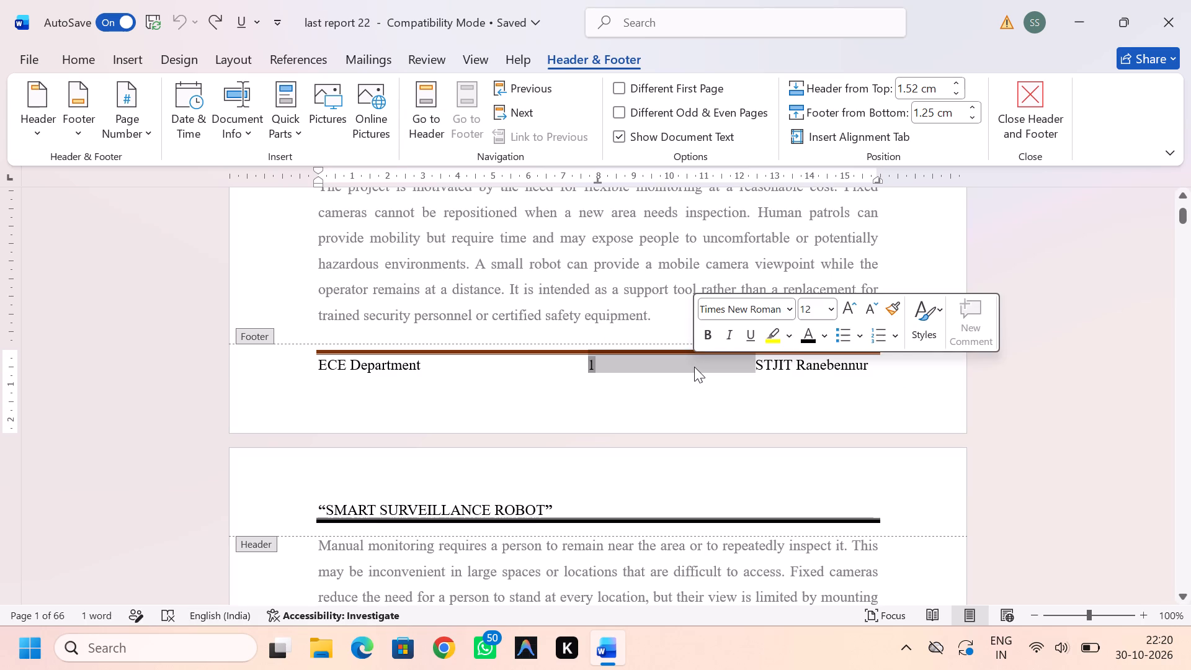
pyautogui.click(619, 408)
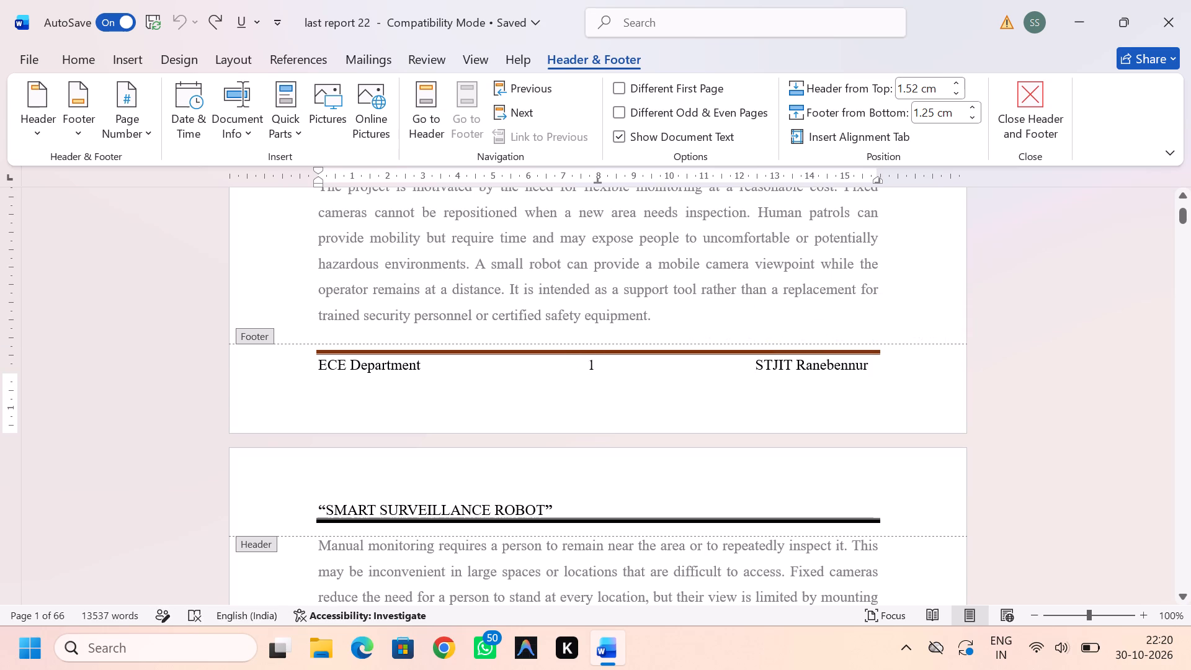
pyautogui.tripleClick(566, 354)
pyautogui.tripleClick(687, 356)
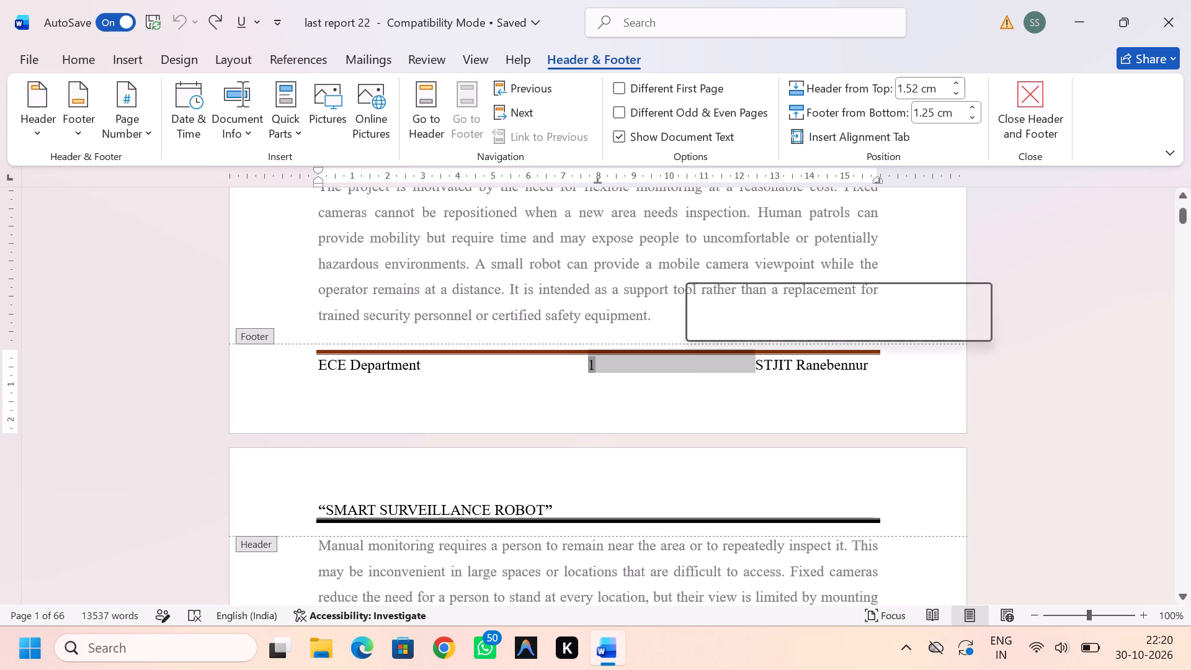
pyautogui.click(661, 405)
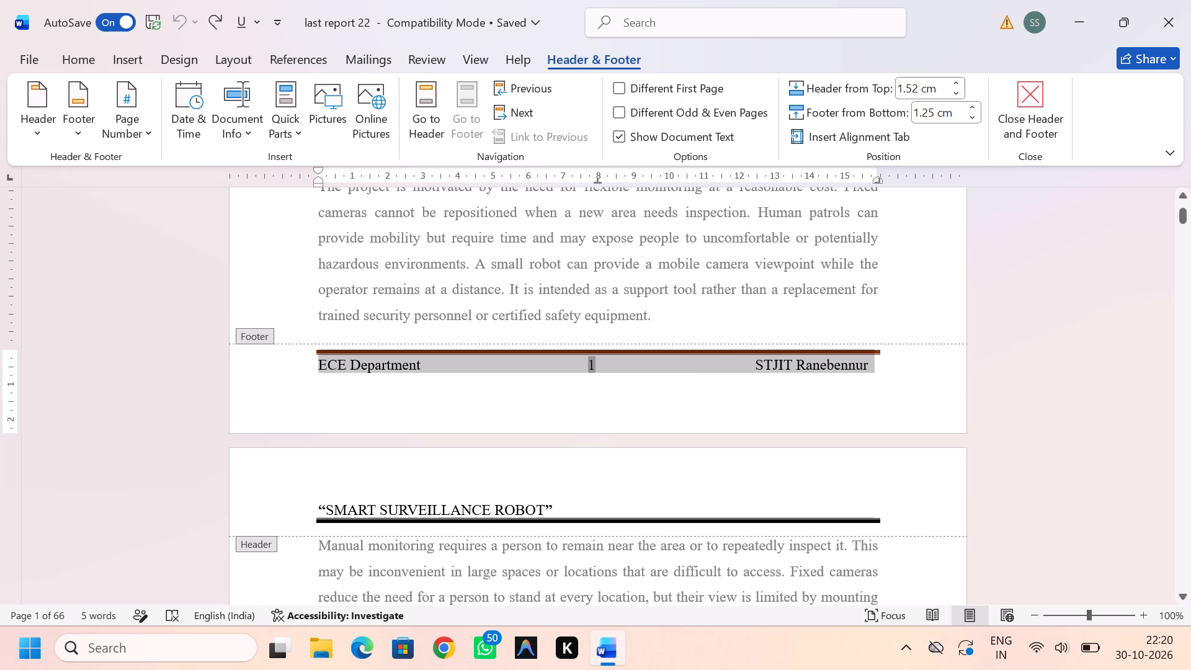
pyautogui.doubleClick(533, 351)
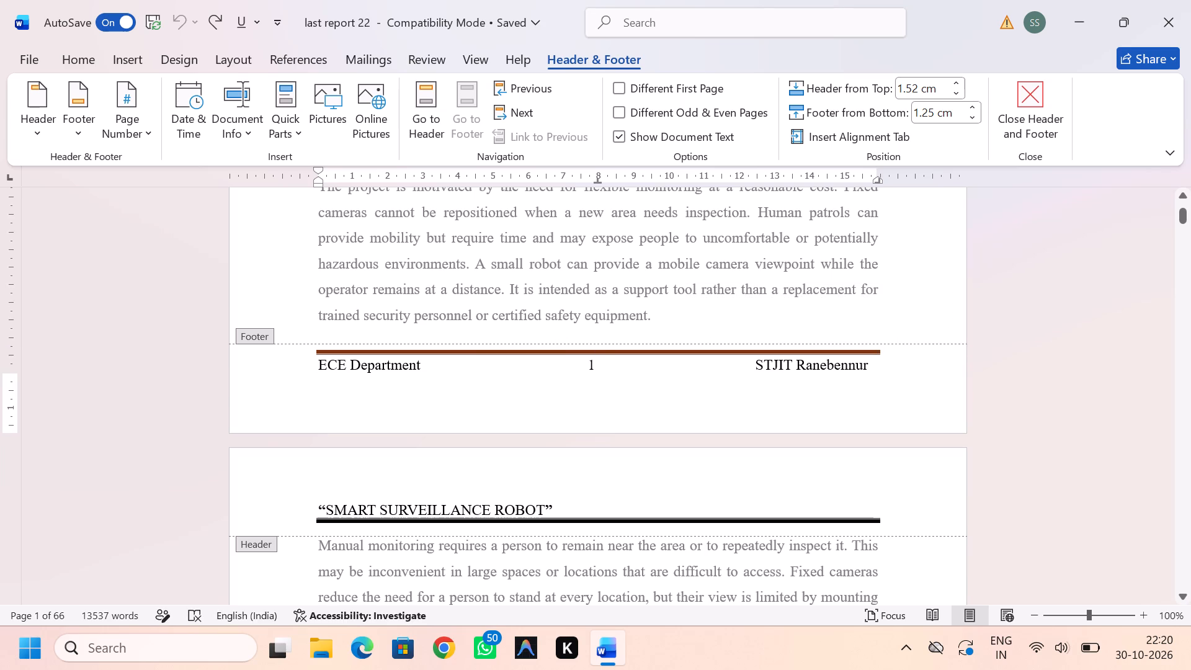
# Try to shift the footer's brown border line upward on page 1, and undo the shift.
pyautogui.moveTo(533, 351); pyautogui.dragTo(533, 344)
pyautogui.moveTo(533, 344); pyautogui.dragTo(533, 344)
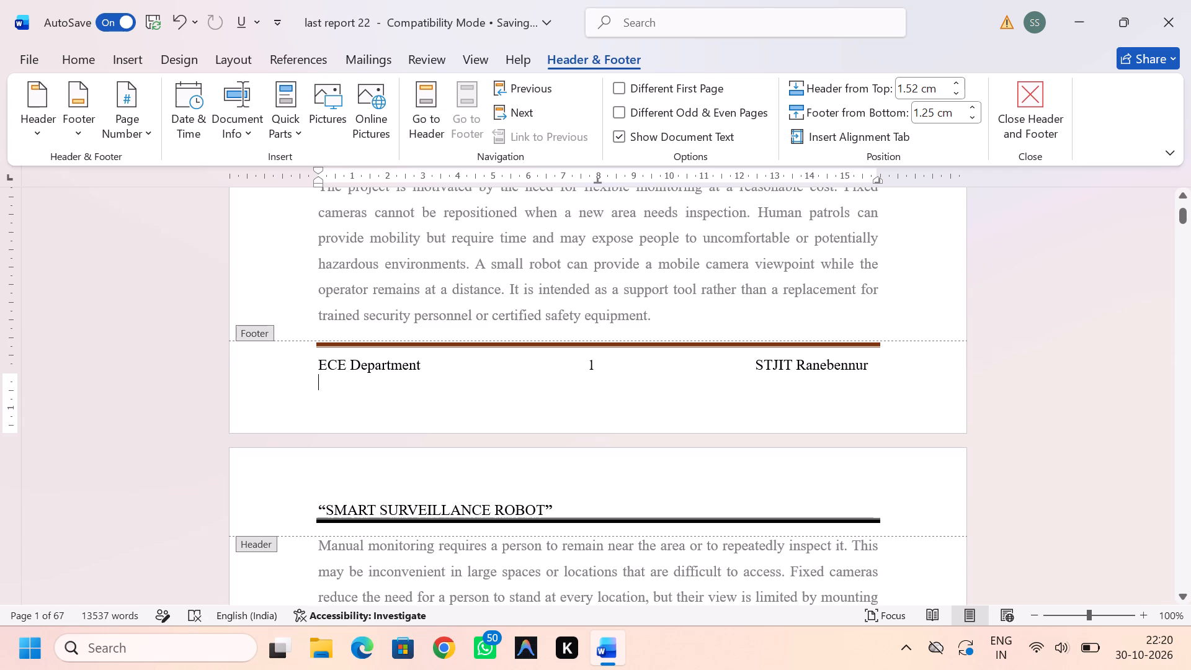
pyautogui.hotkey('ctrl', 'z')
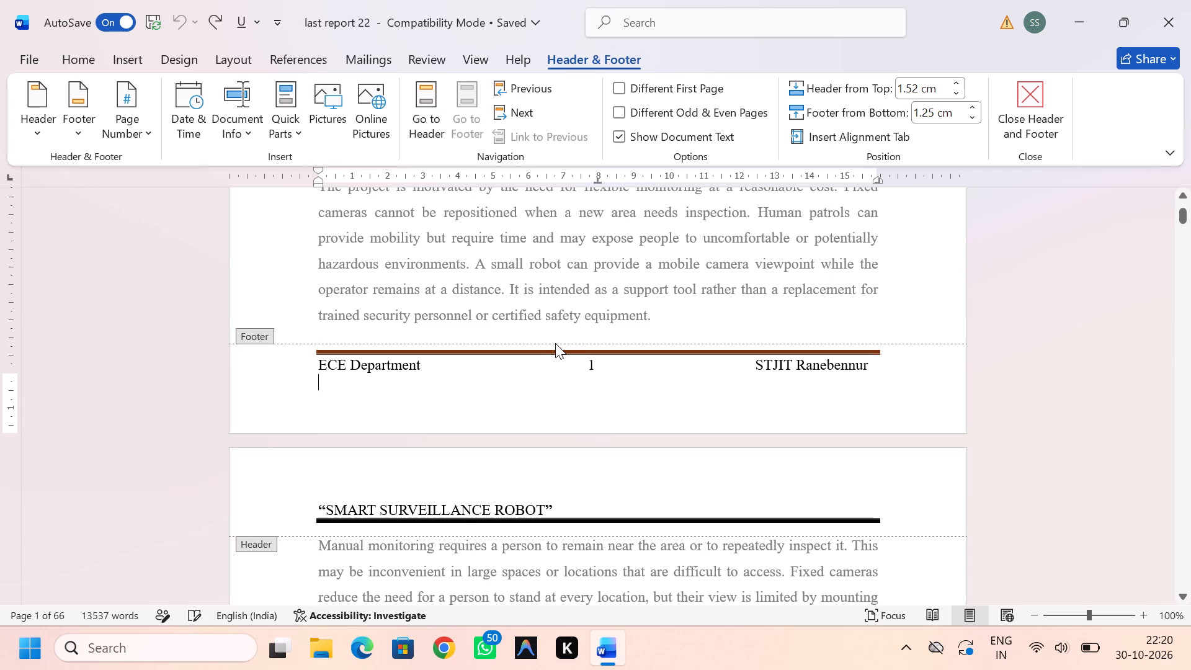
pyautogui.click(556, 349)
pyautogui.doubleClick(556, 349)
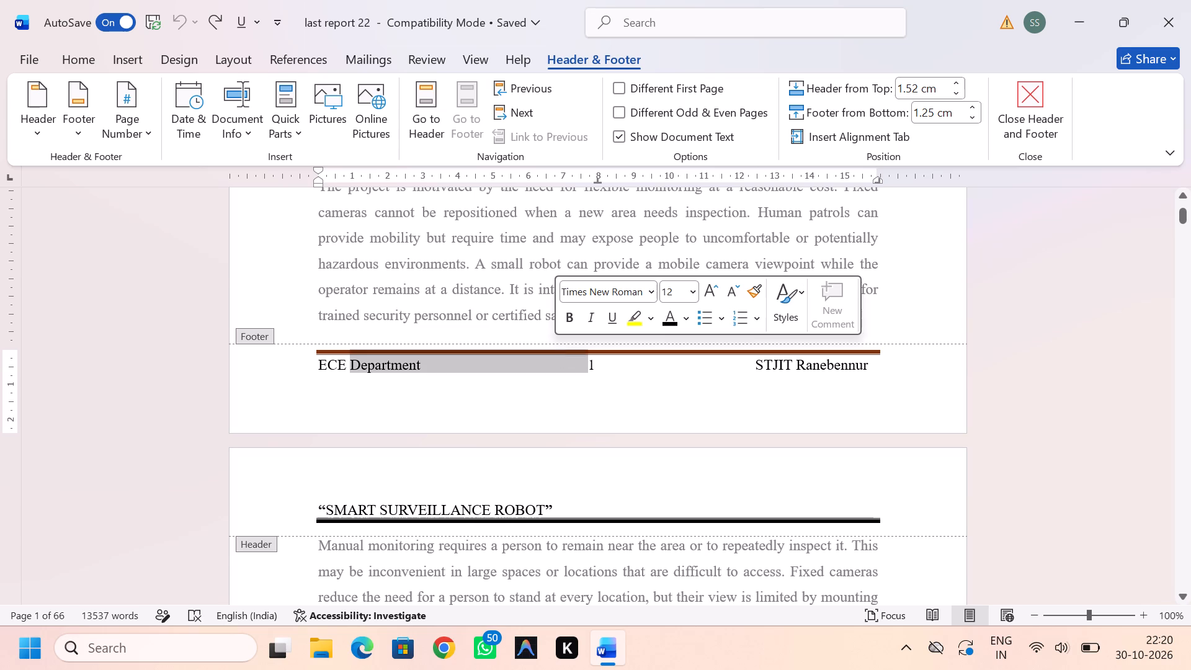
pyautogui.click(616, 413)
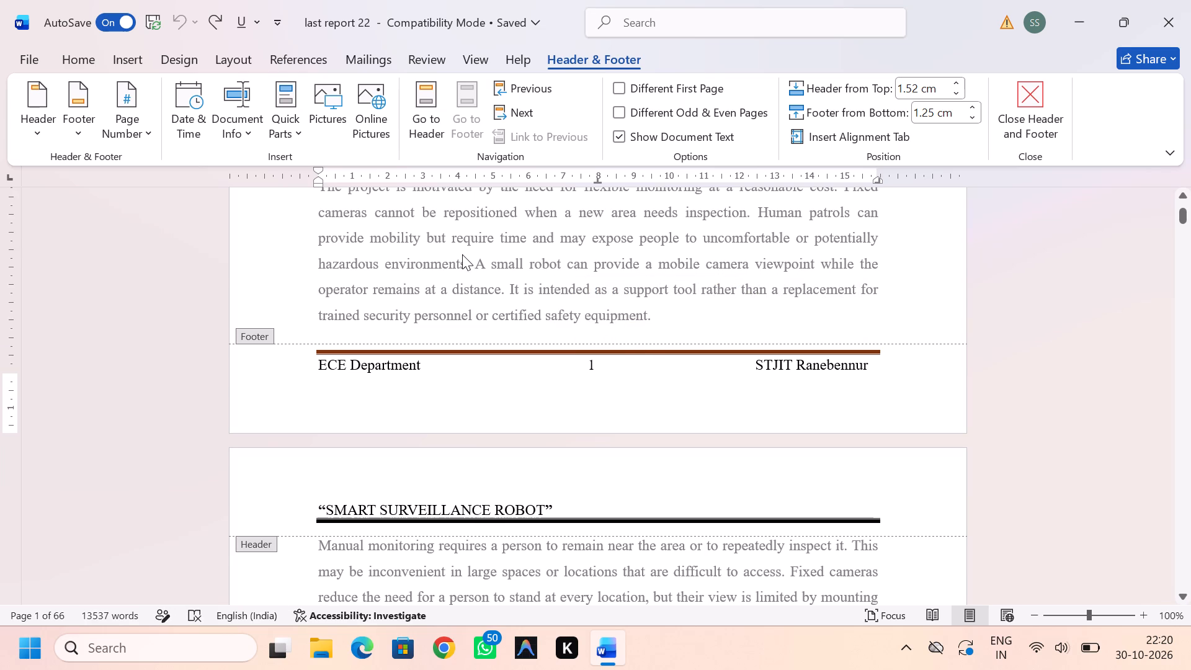
# Examine the built-in footer designs for one that could replace the brown-line footer, keeping the footer open for editing.
pyautogui.click(74, 86)
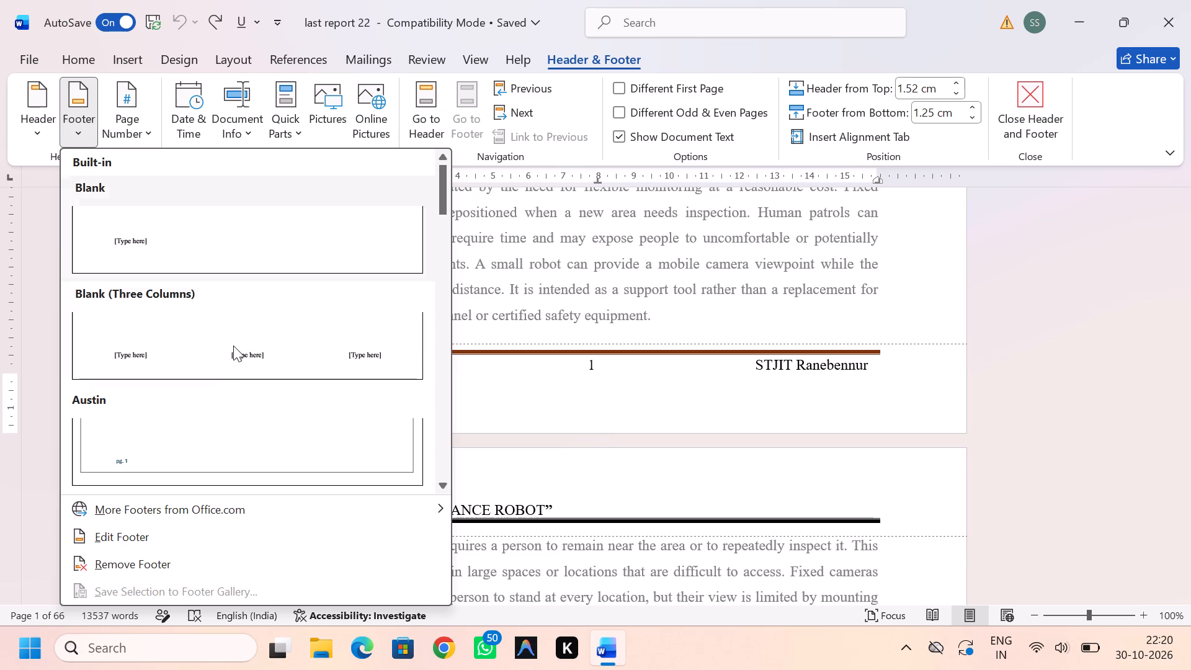
pyautogui.scroll(-1, 249, 426)
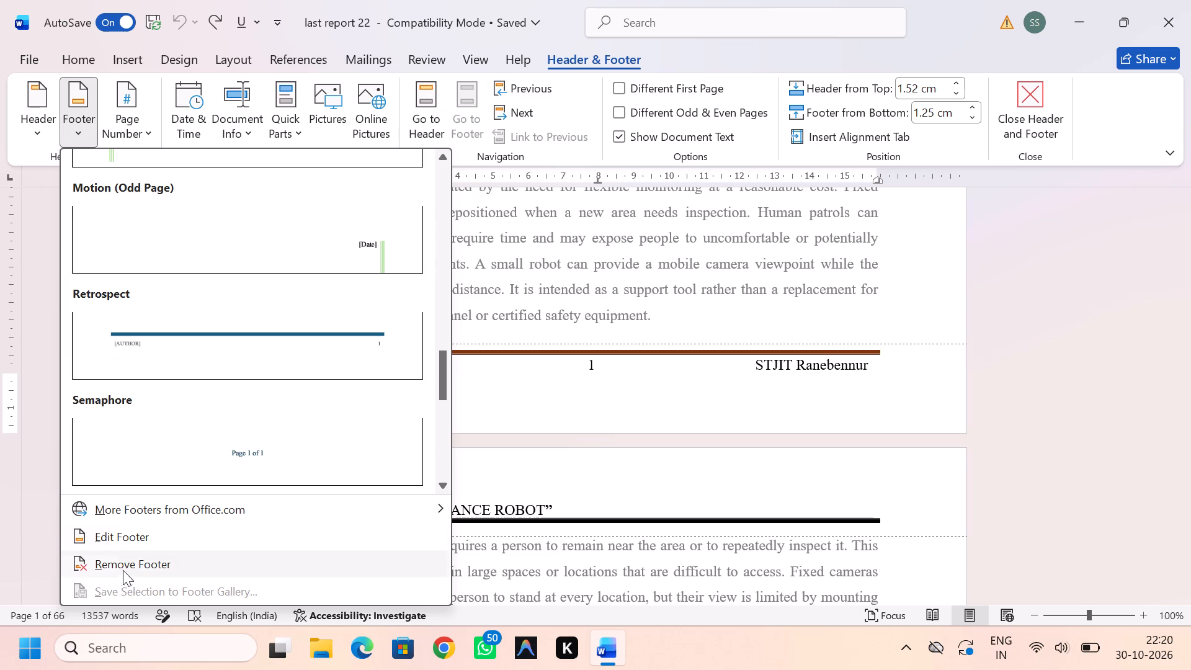
pyautogui.click(108, 540)
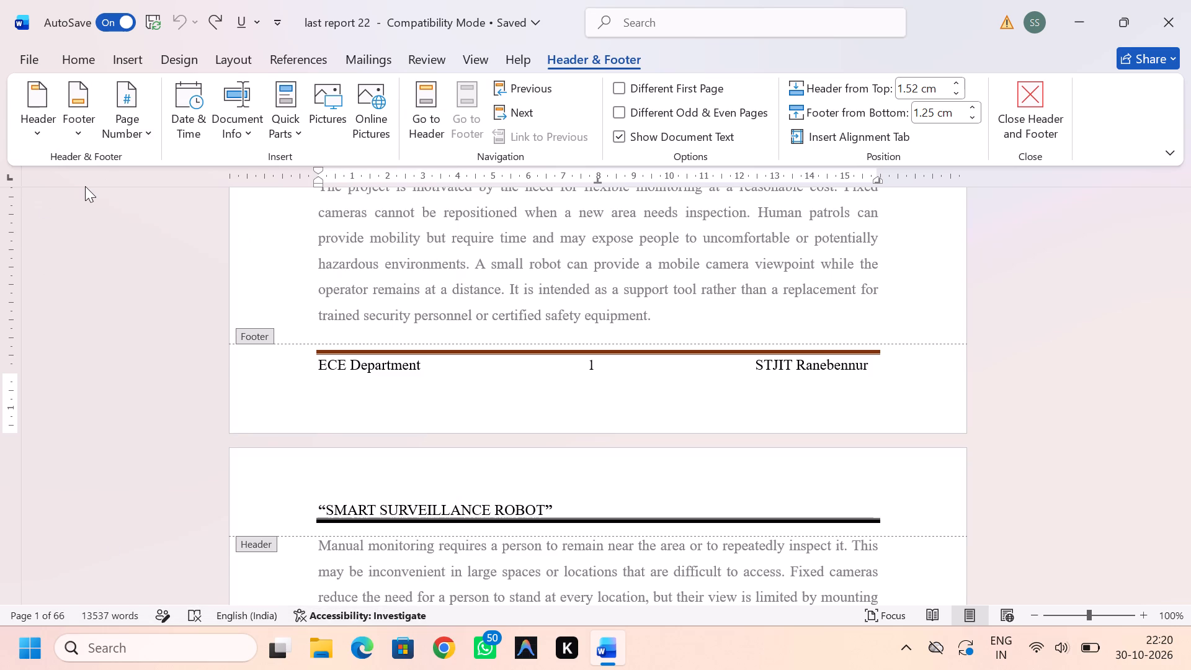
pyautogui.click(120, 59)
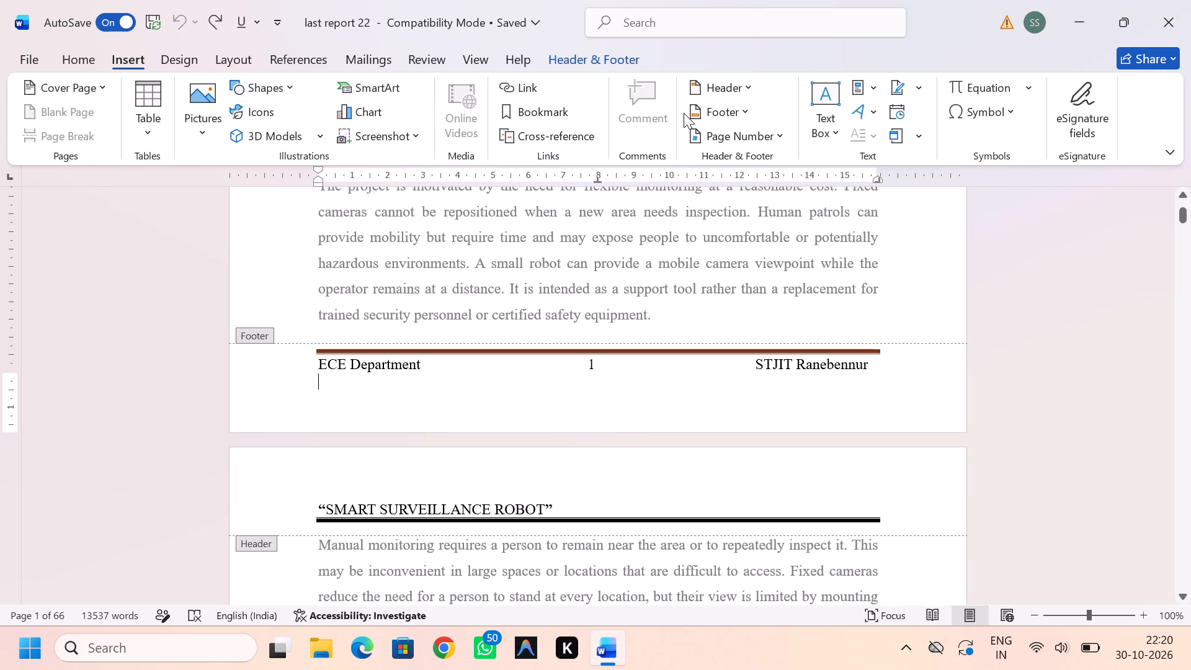
pyautogui.click(725, 115)
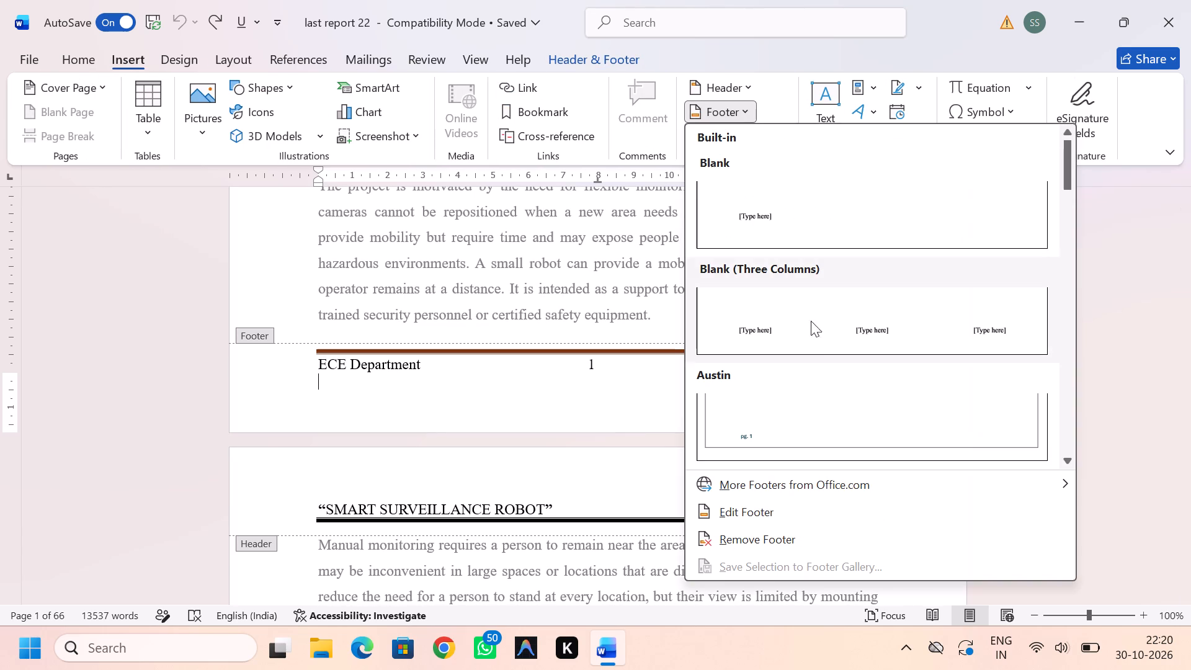
pyautogui.scroll(-6, 821, 334)
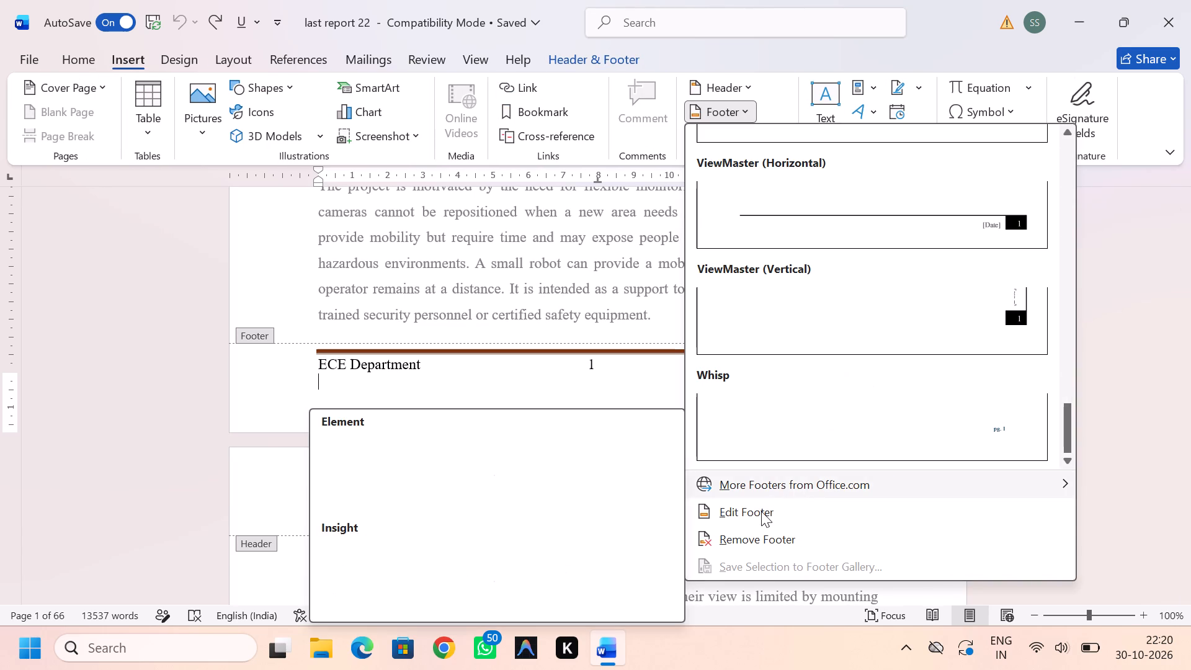
pyautogui.click(761, 511)
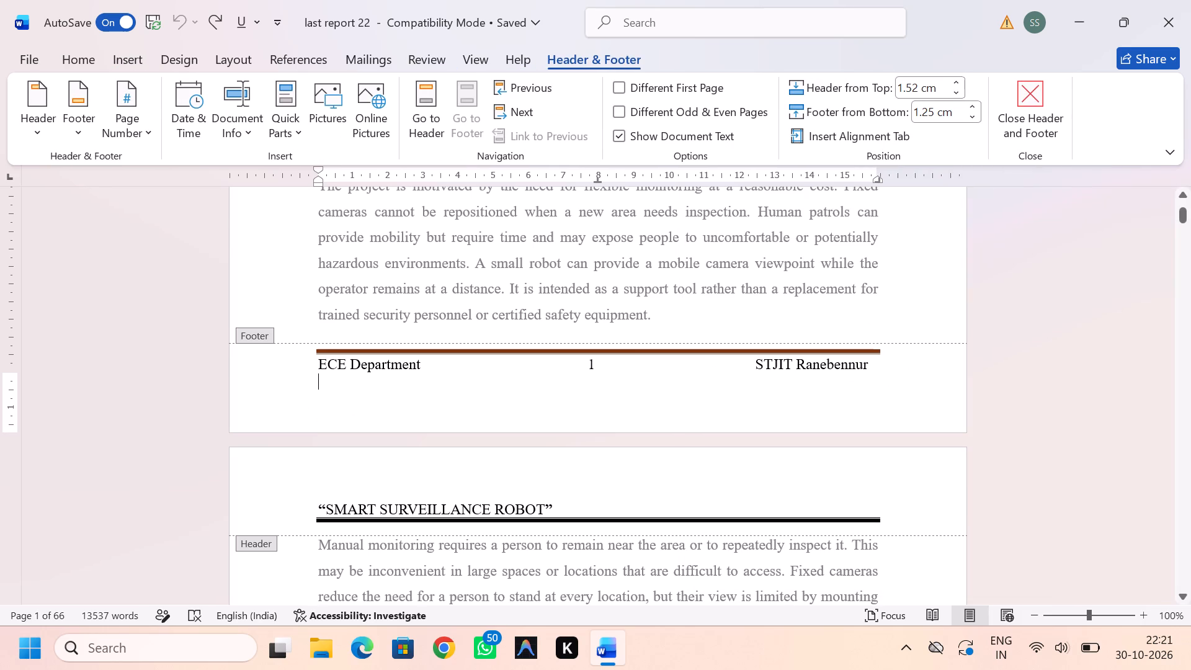
pyautogui.click(752, 352)
pyautogui.click(133, 57)
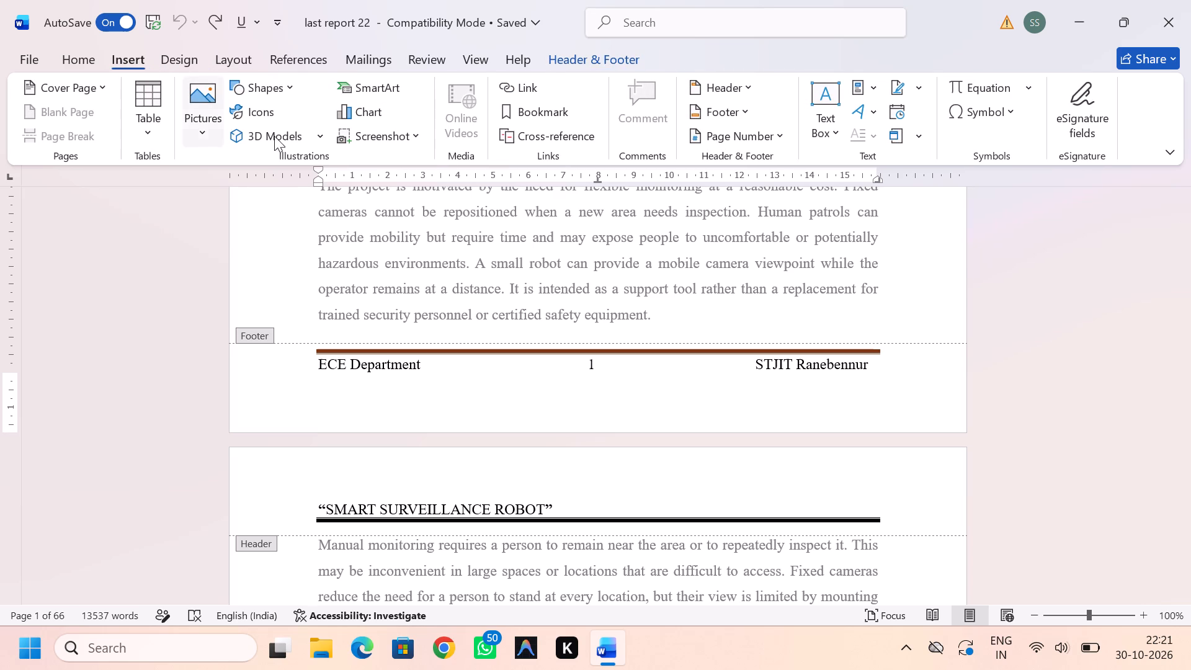
pyautogui.click(706, 109)
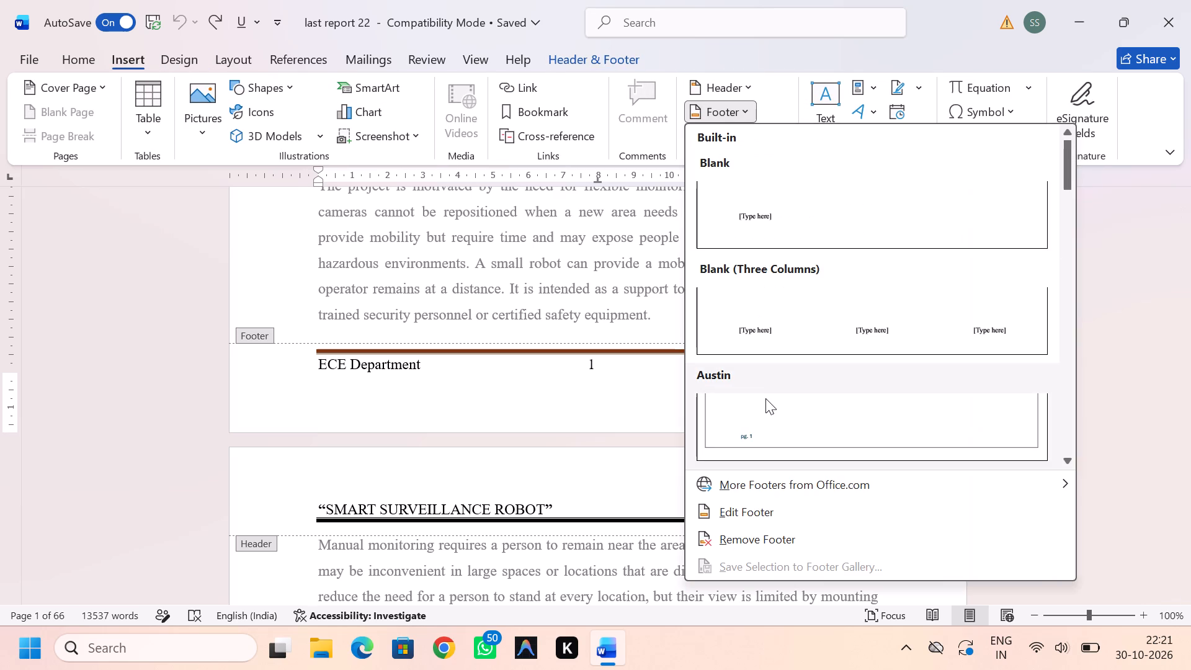
pyautogui.click(417, 390)
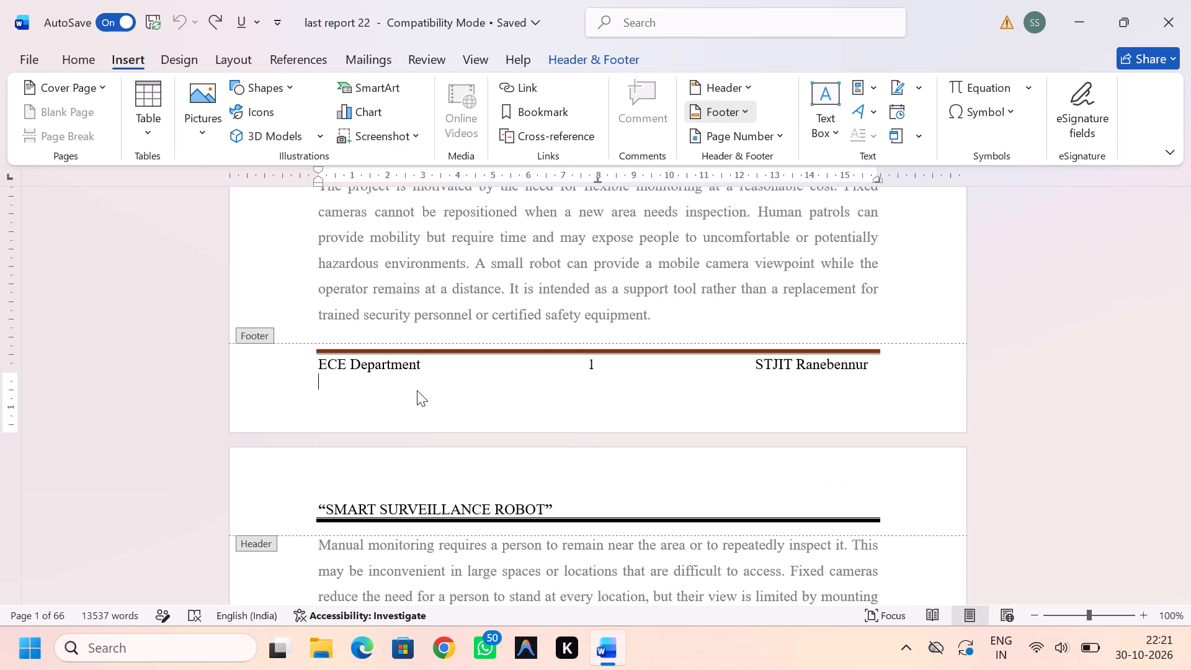
# Remove the existing brown-line footer with the ECE Department, page number and STJIT Ranebennur text.
pyautogui.click(402, 358)
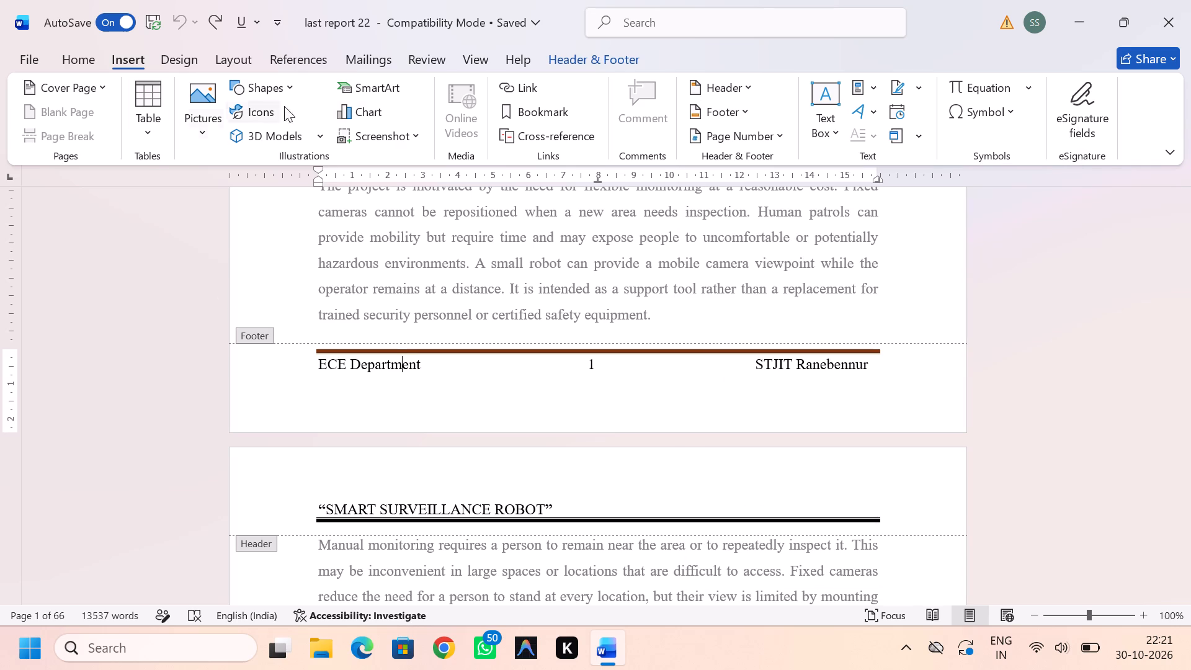
pyautogui.click(747, 110)
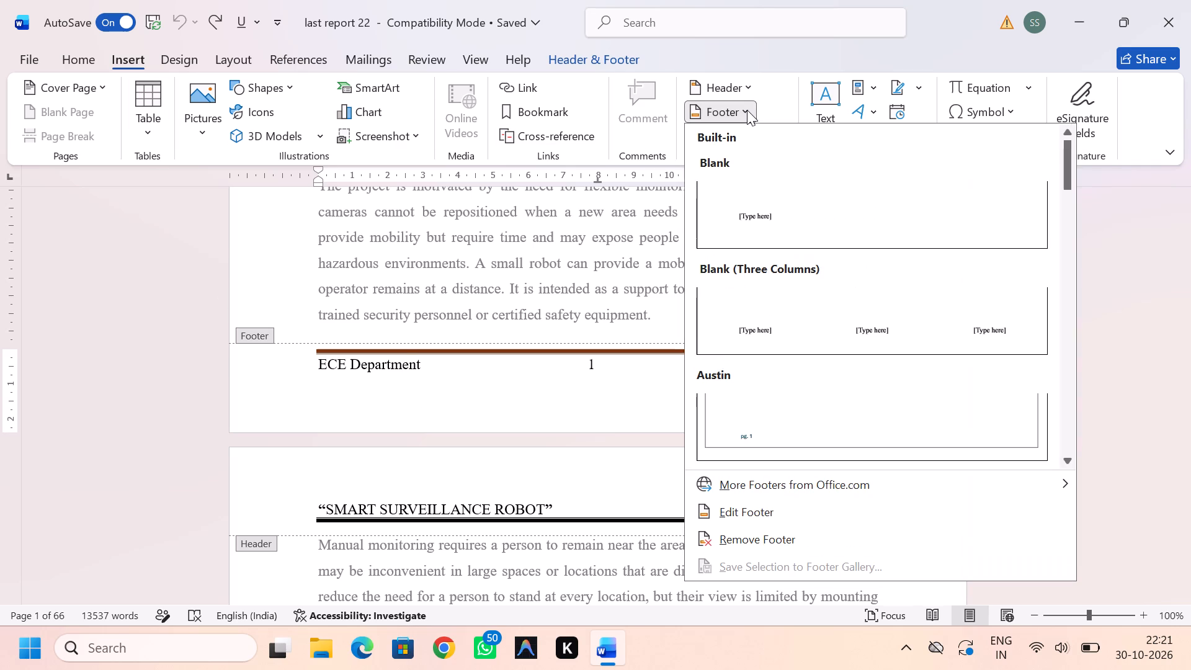
pyautogui.click(800, 533)
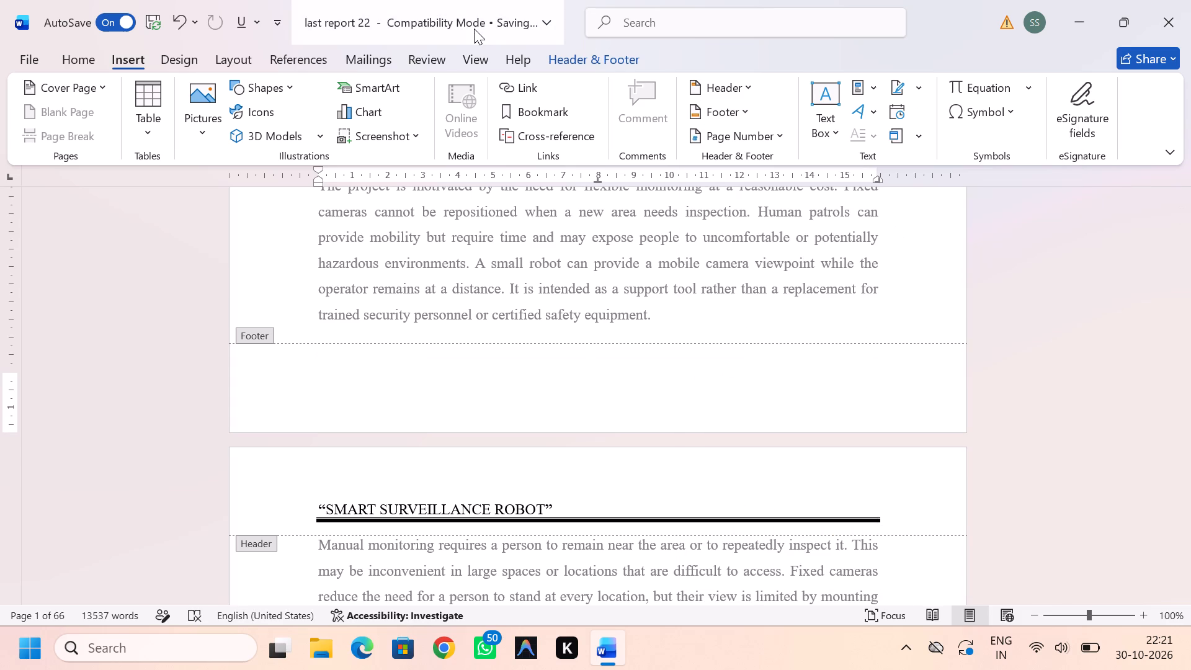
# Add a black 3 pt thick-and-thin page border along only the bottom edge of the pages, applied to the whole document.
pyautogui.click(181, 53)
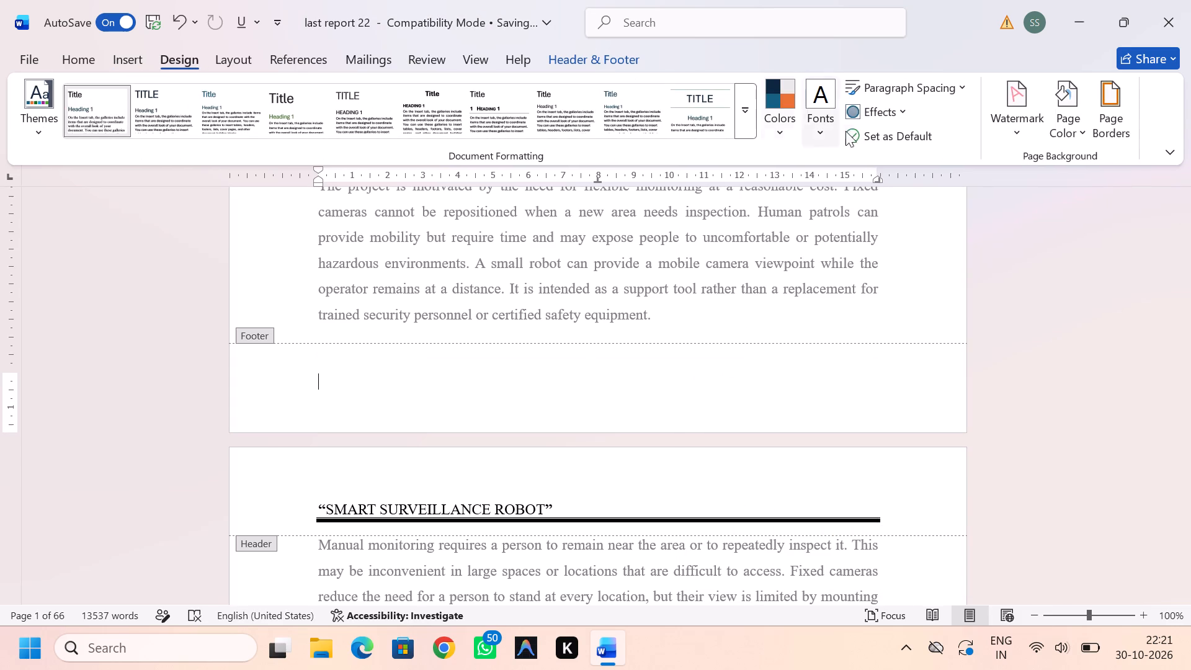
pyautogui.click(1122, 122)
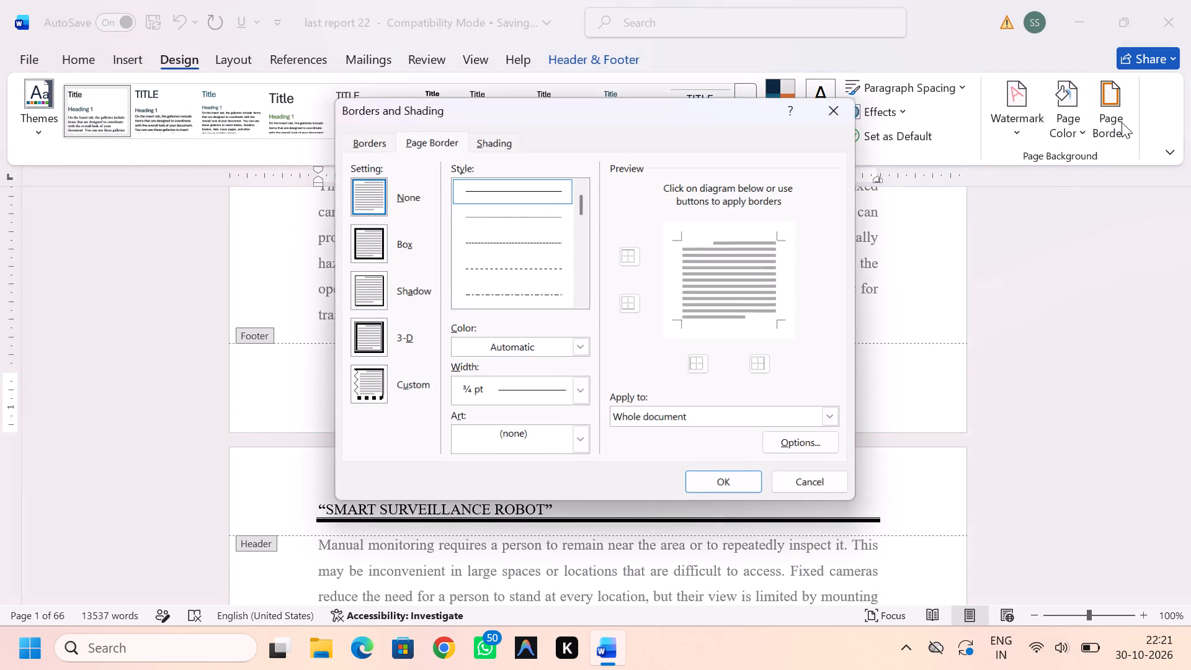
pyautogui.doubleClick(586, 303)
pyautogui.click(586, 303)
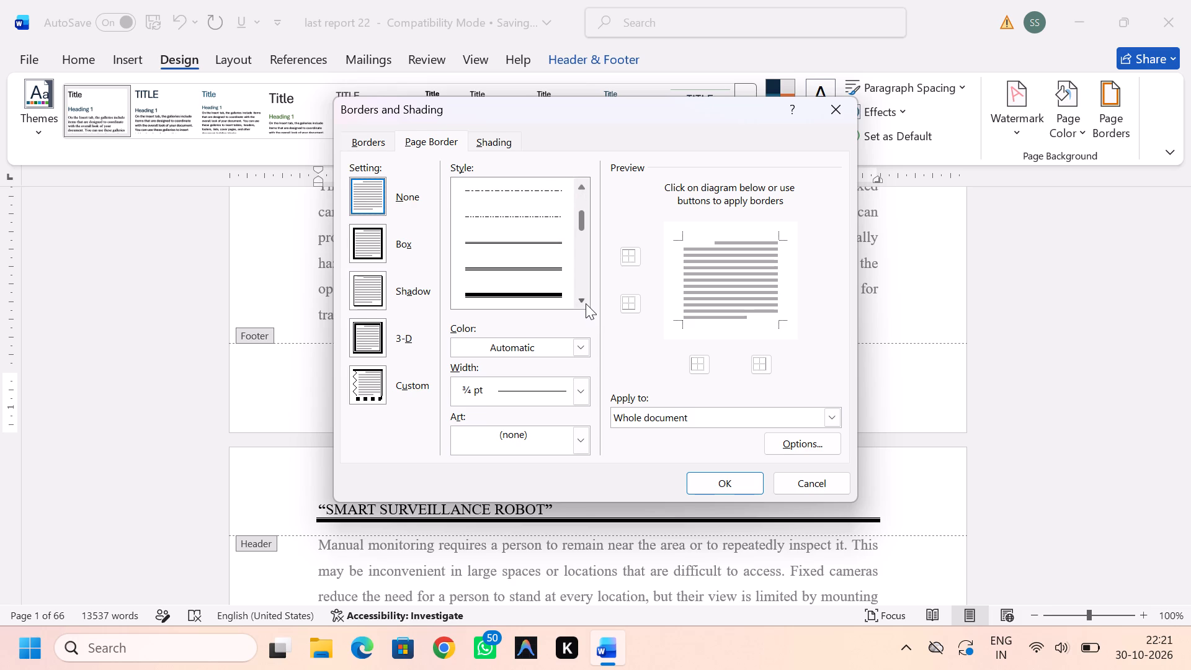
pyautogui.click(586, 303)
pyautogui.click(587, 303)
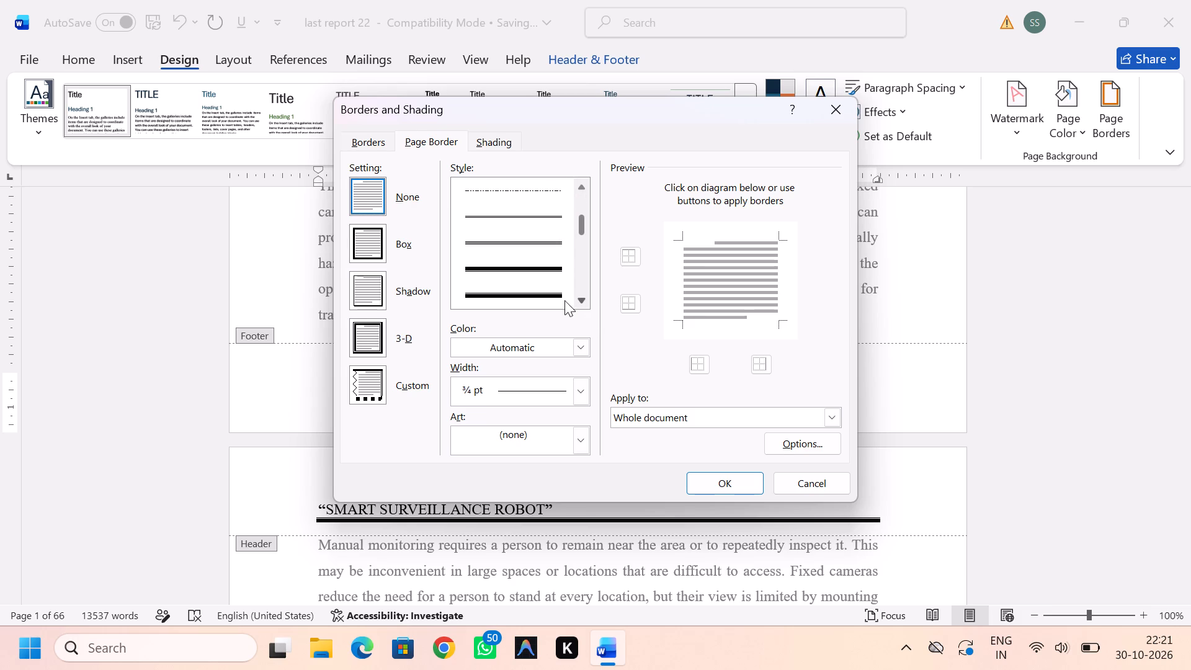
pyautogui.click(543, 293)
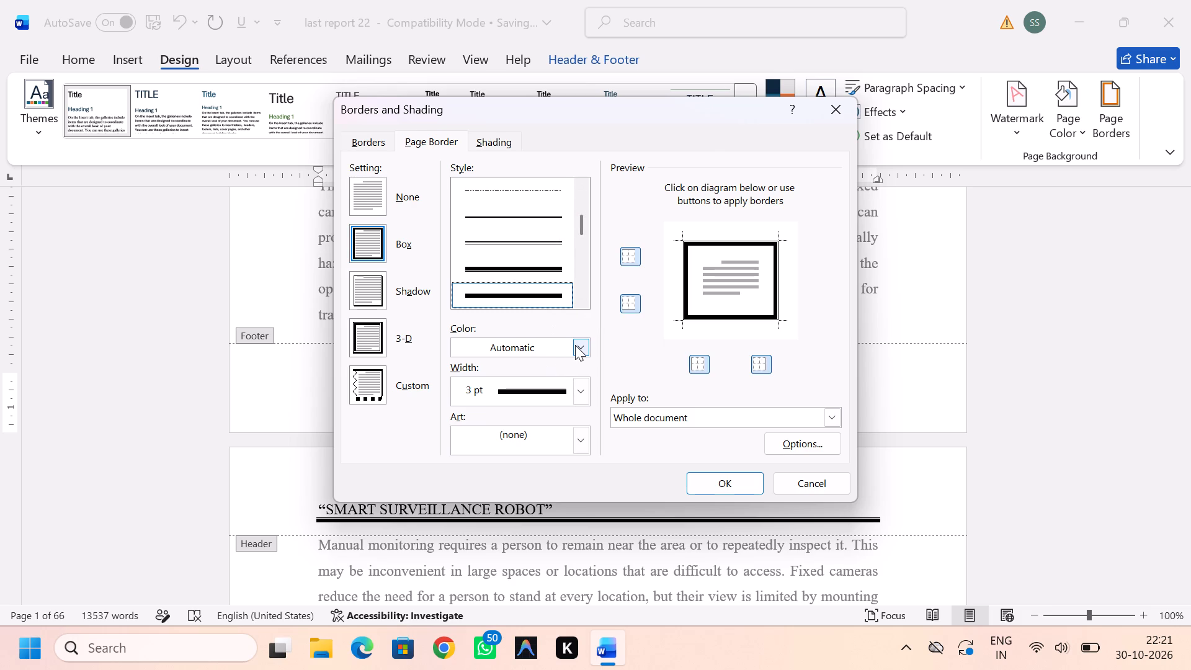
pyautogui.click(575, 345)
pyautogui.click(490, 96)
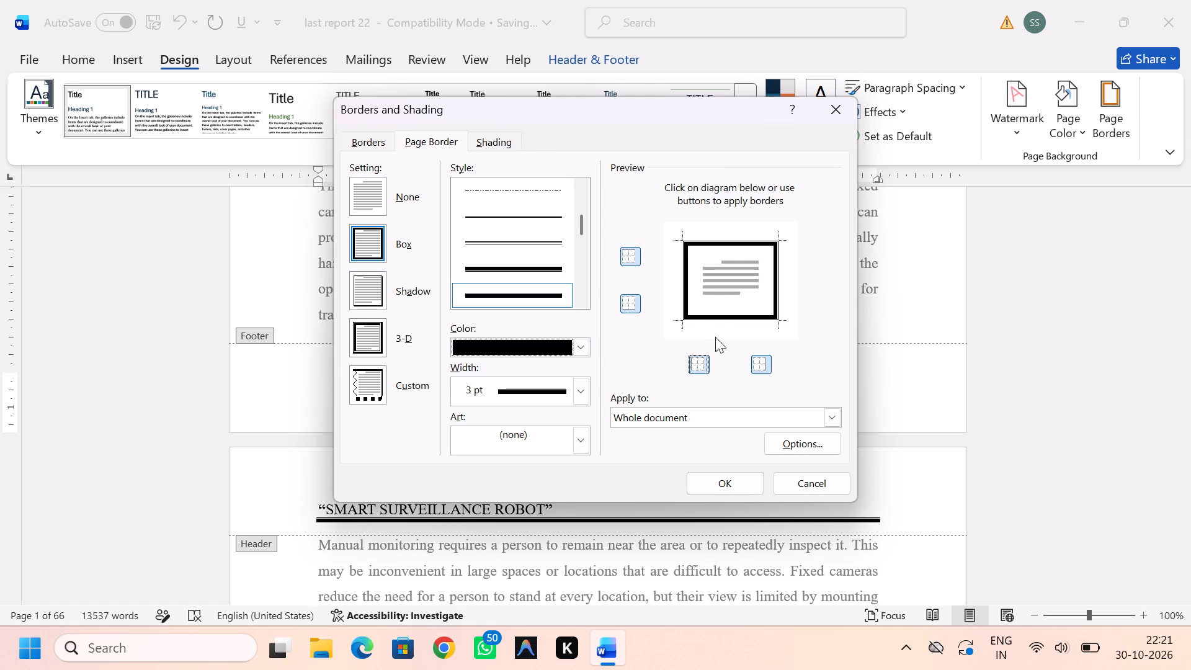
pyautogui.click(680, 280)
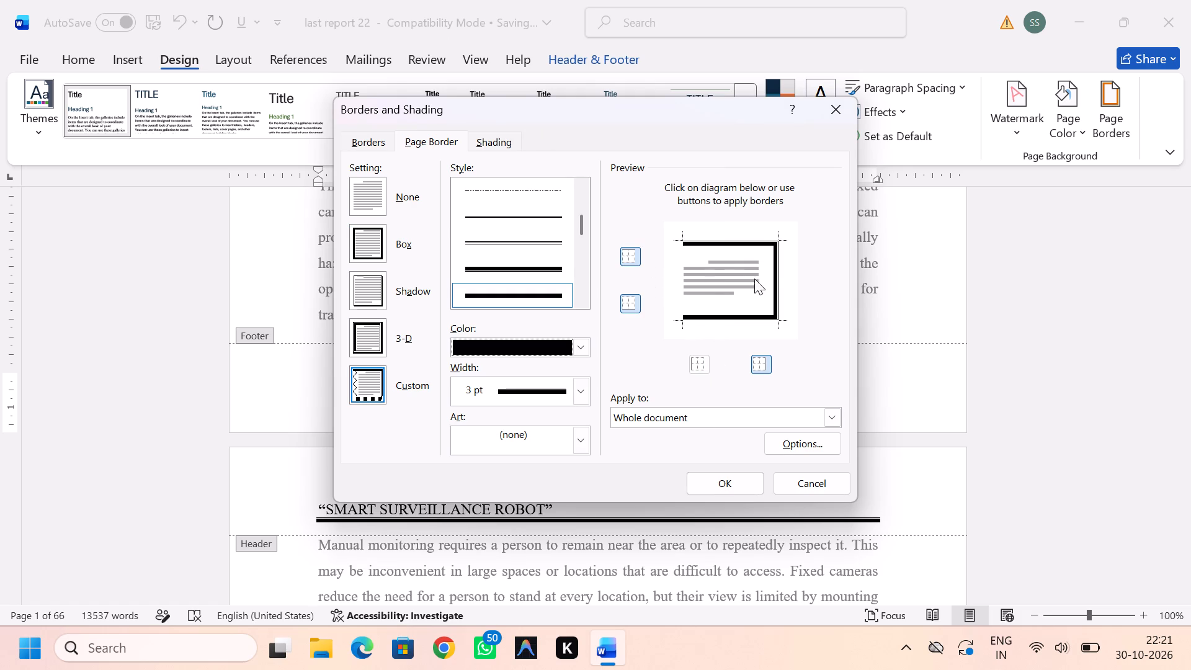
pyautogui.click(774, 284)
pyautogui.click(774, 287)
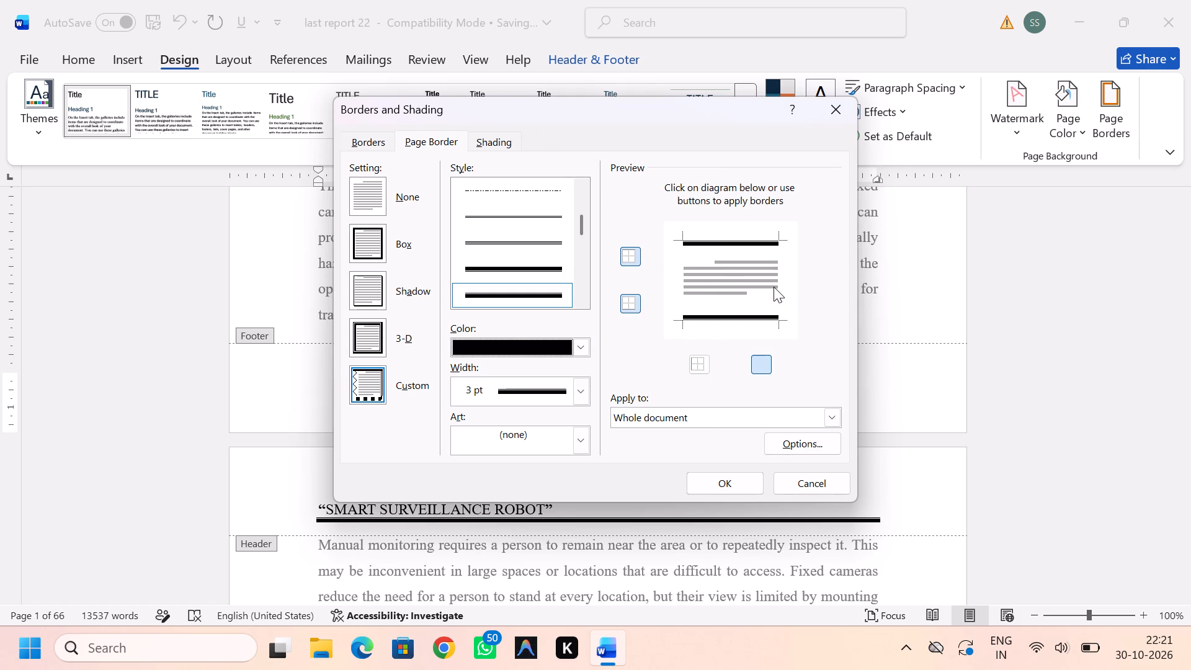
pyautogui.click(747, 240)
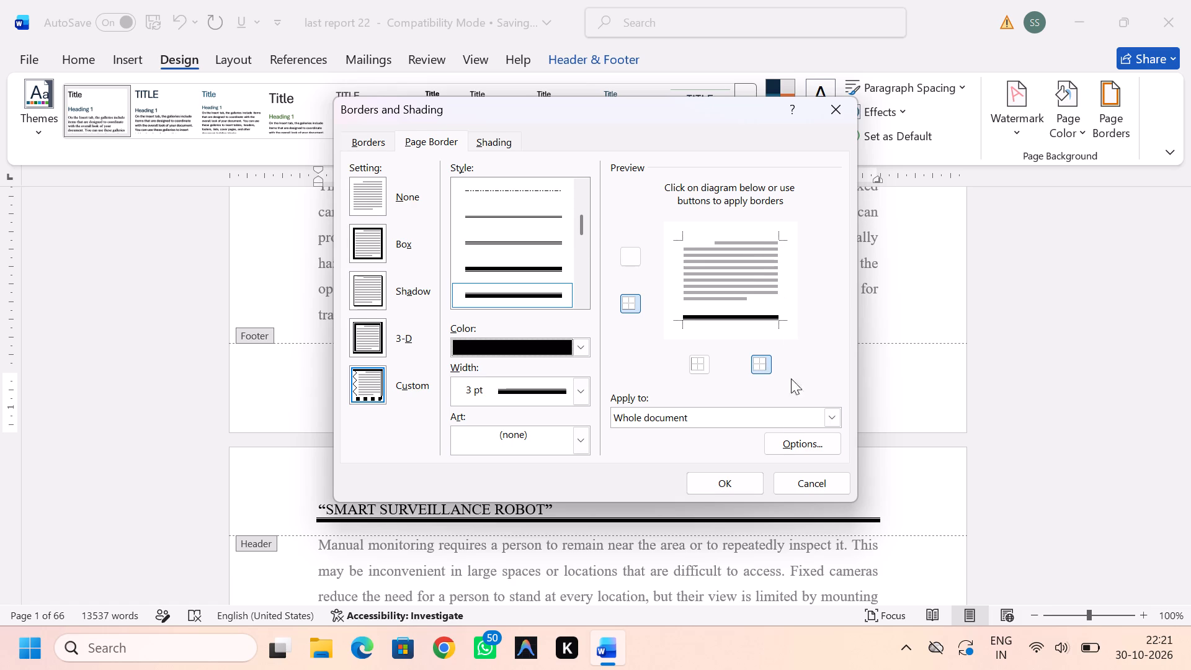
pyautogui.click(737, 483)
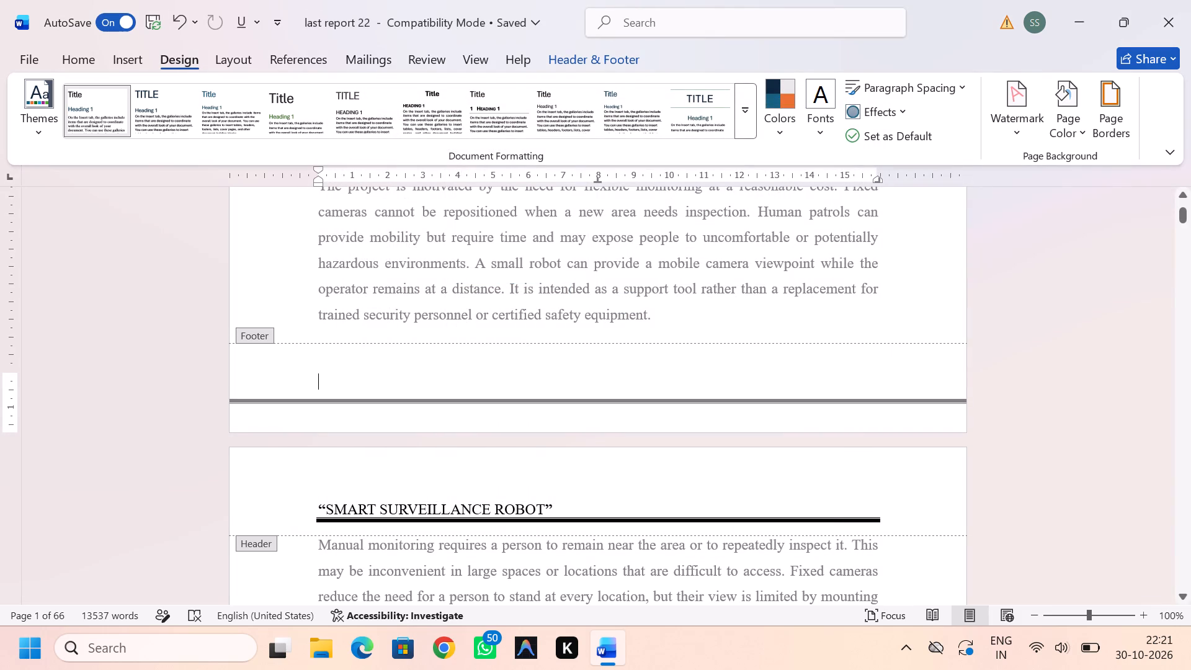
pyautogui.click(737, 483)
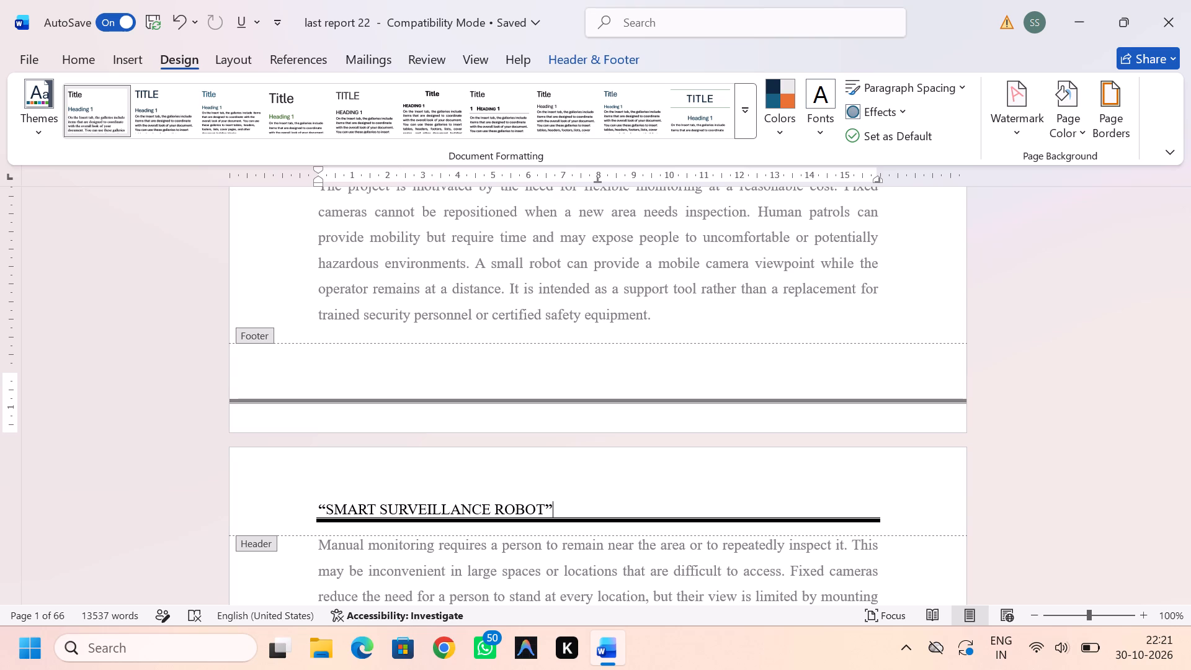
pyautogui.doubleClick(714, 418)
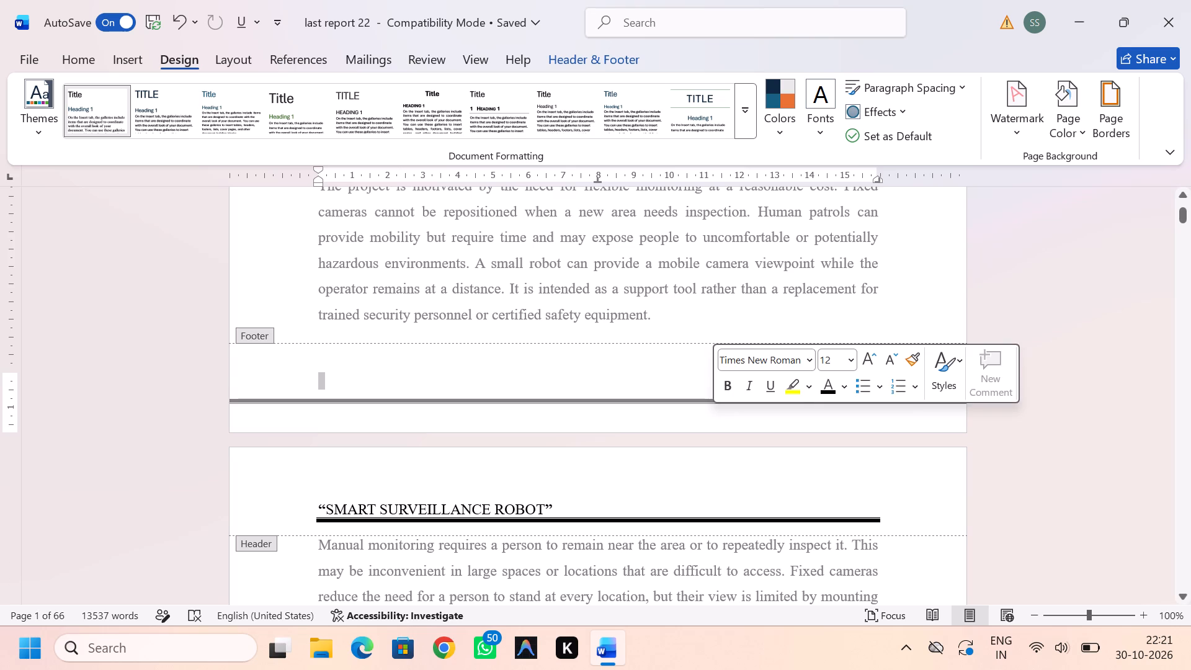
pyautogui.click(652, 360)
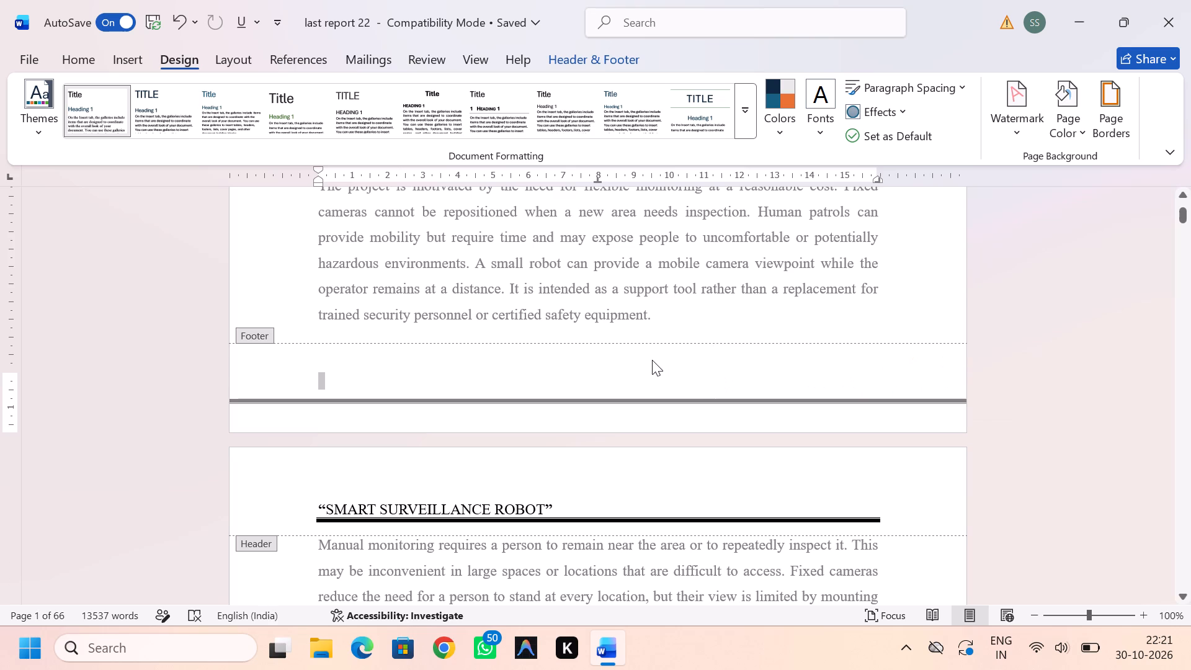
# Undo the bottom page border and the footer removal.
pyautogui.hotkey('ctrl', 'z')
pyautogui.hotkey('ctrl', 'z')
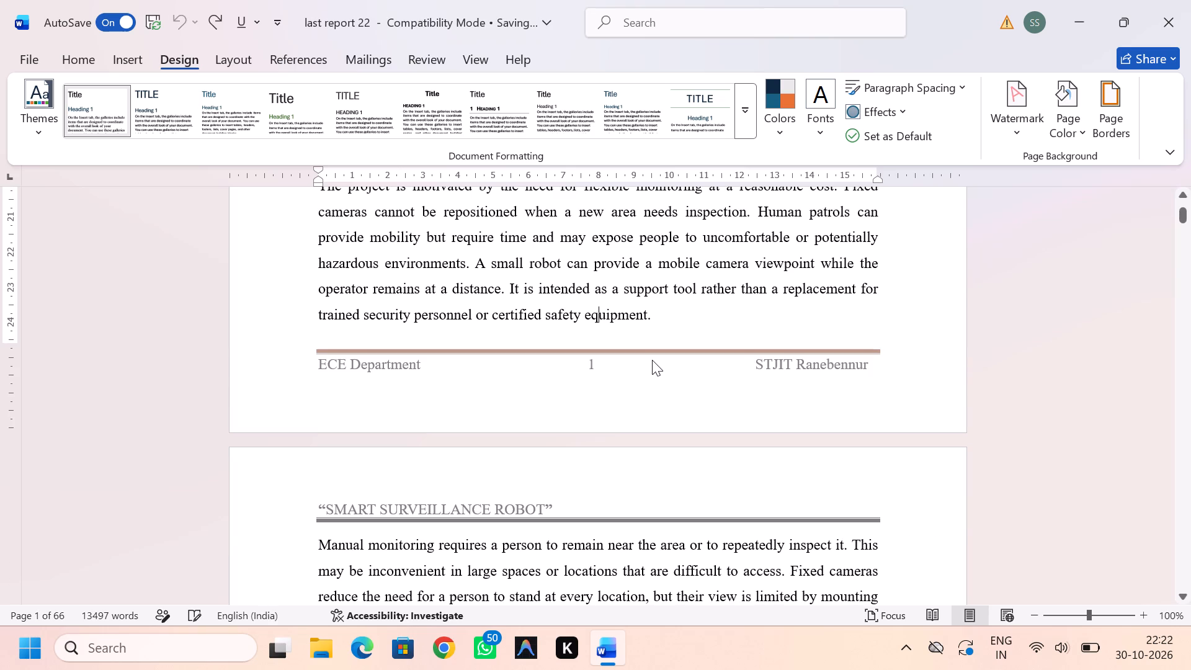
# Open the page 1 footer with the brown line for editing.
pyautogui.doubleClick(629, 374)
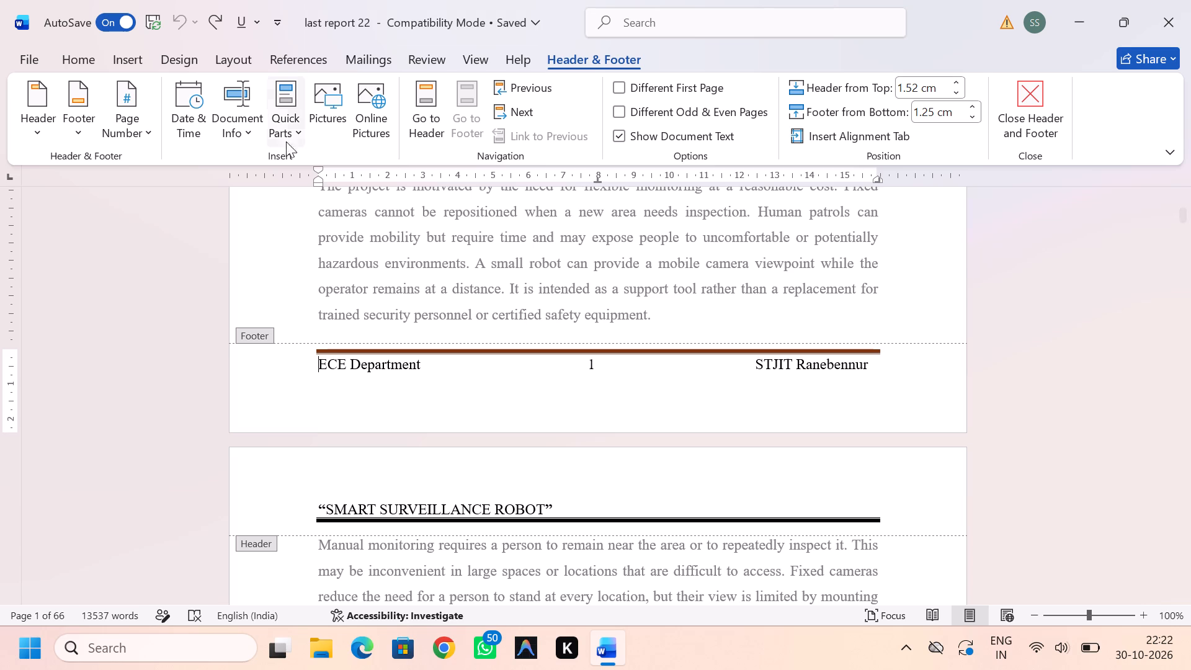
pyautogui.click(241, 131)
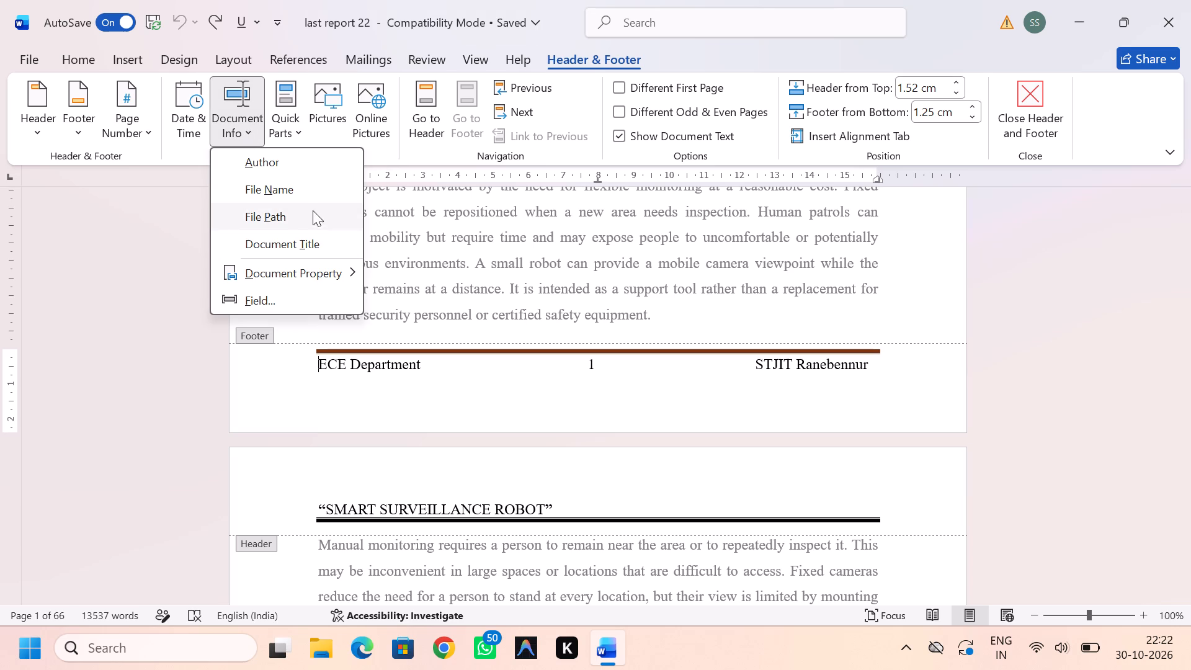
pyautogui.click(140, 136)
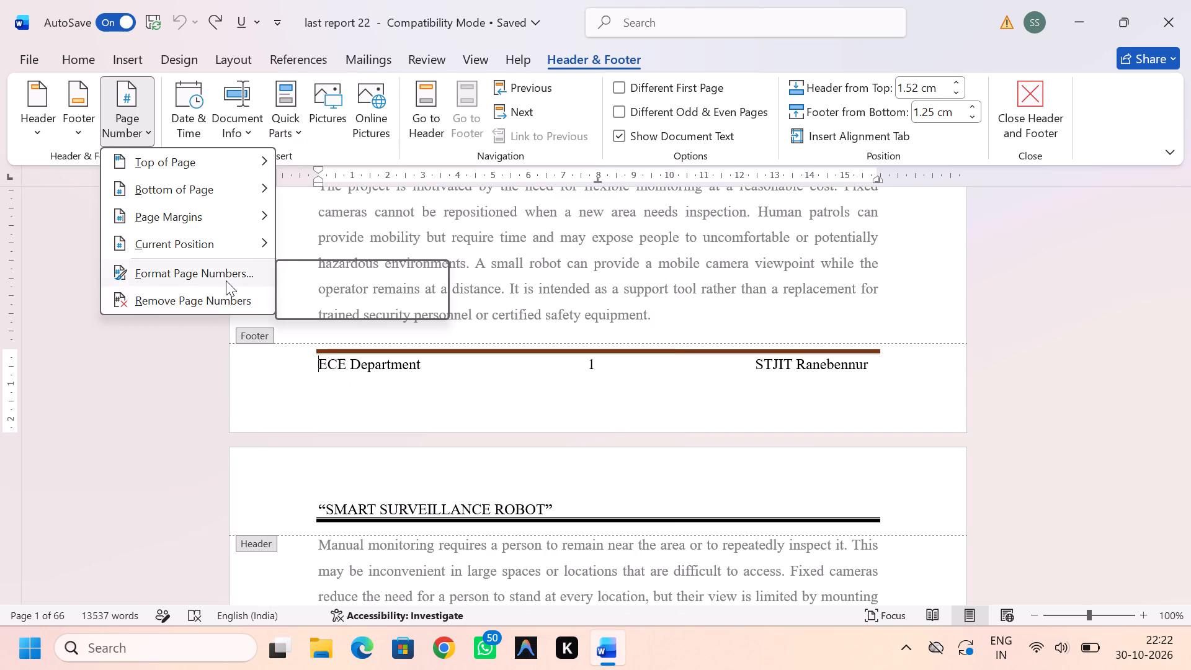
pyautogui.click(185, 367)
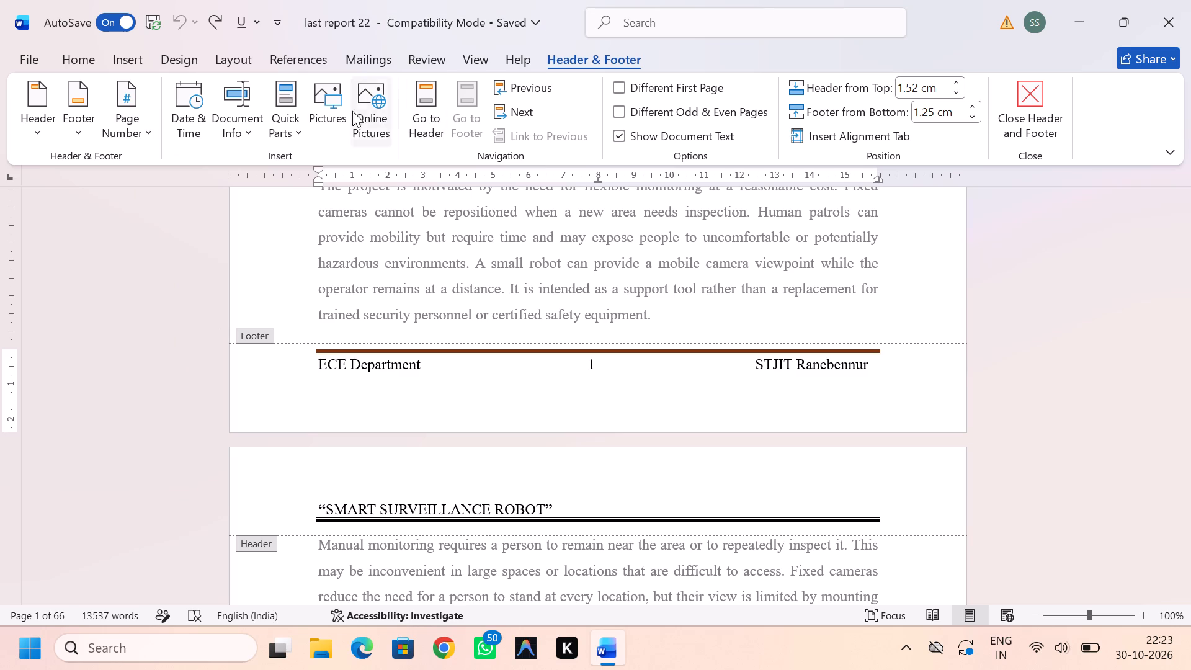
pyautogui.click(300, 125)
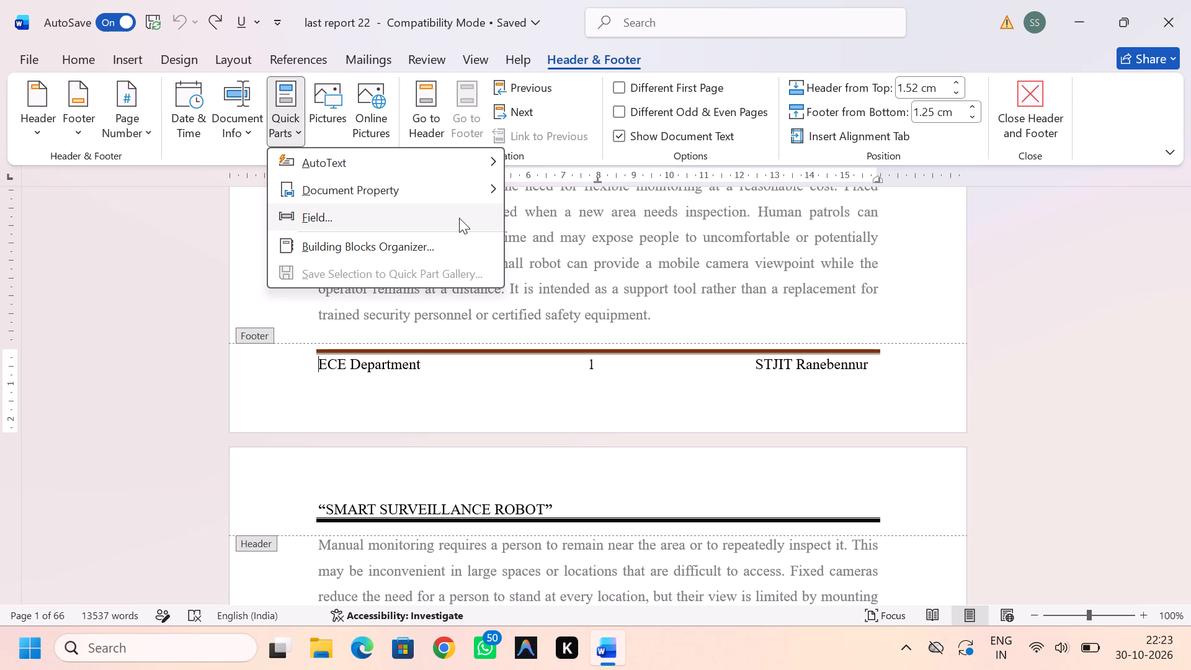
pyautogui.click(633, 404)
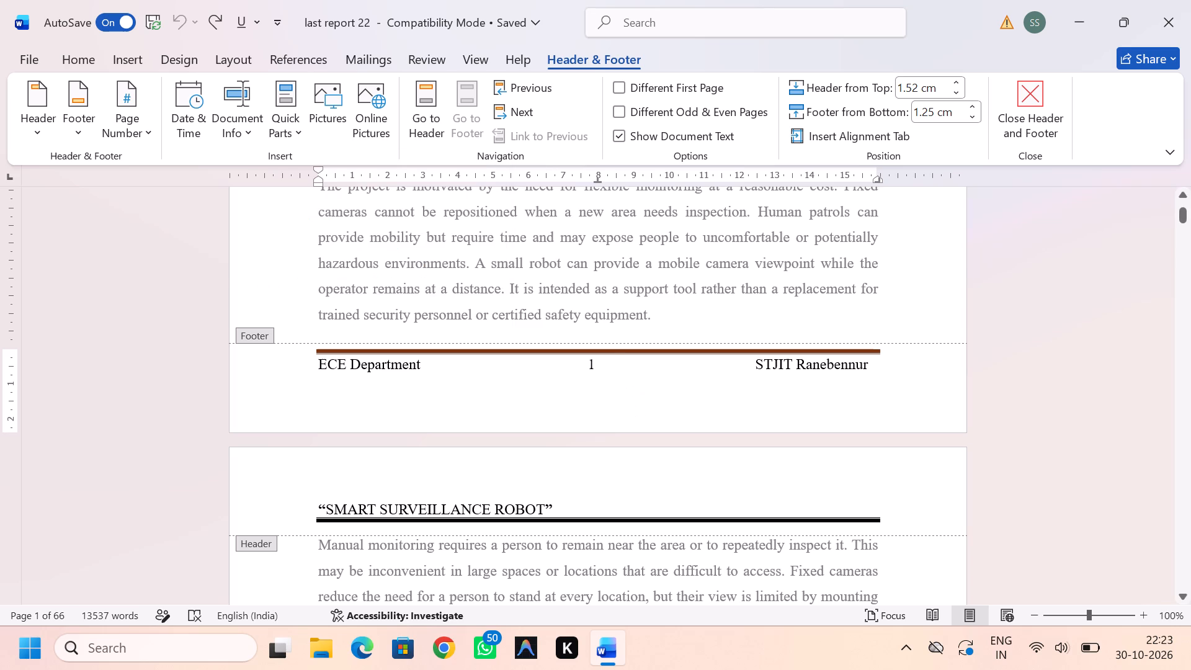
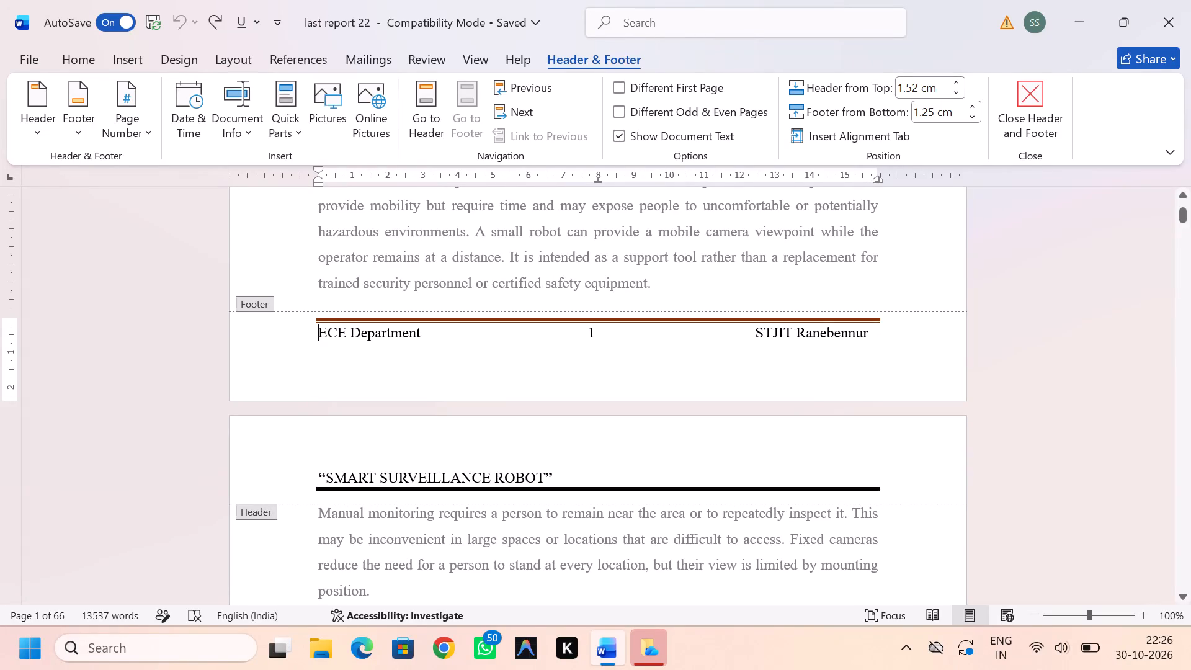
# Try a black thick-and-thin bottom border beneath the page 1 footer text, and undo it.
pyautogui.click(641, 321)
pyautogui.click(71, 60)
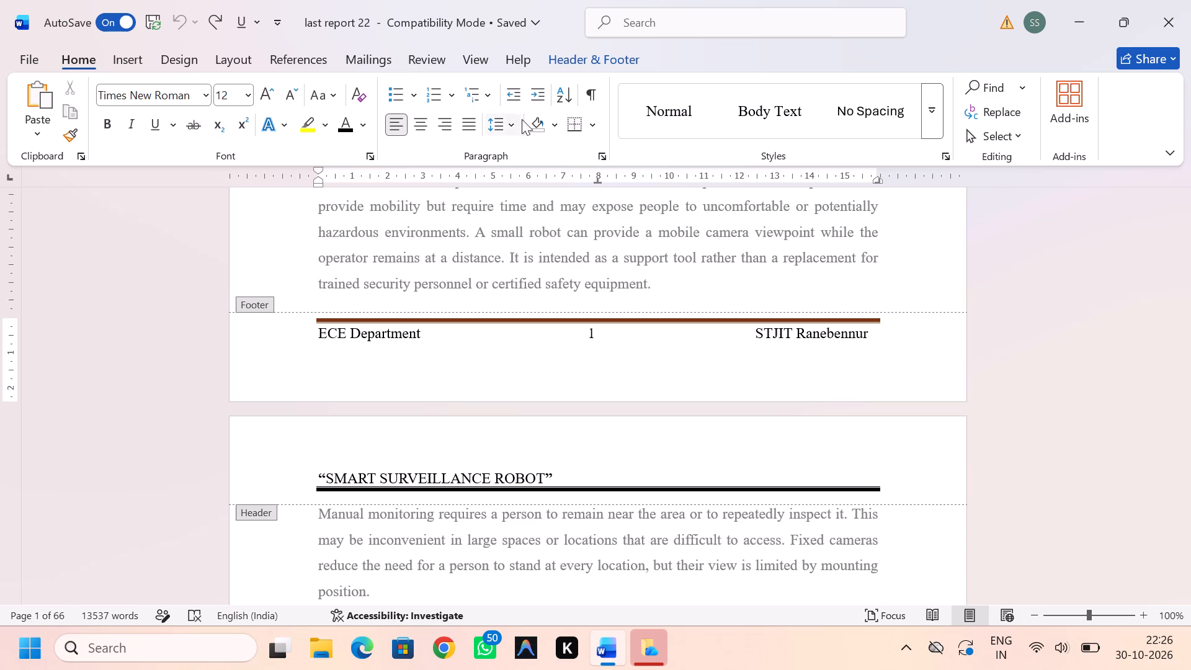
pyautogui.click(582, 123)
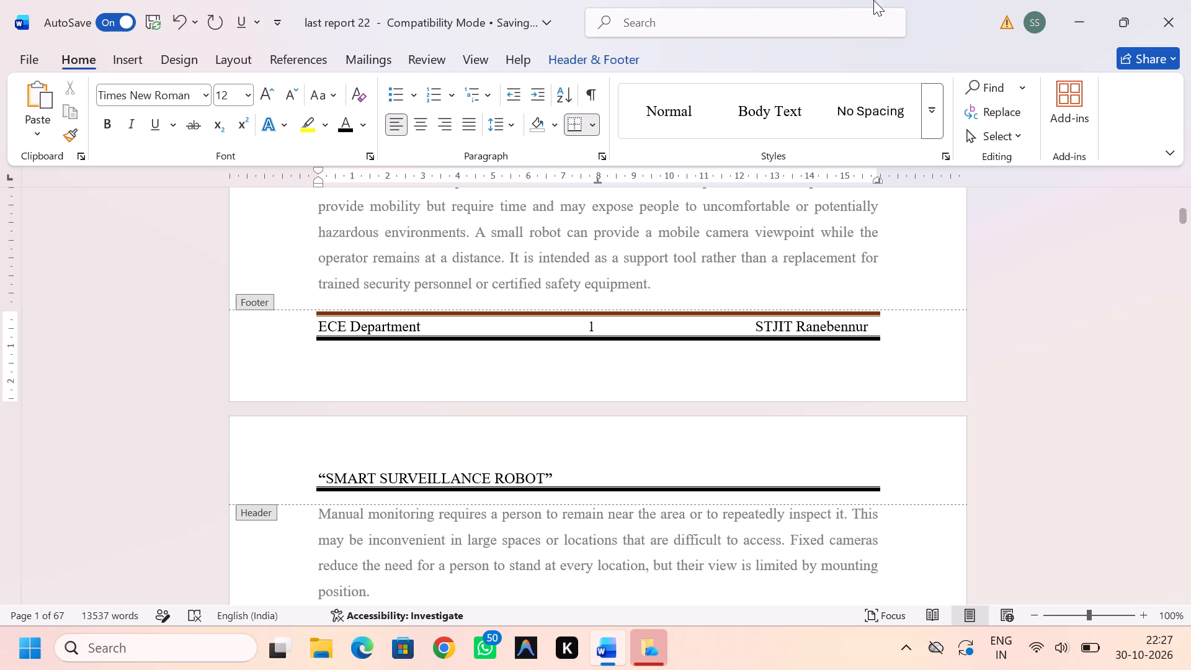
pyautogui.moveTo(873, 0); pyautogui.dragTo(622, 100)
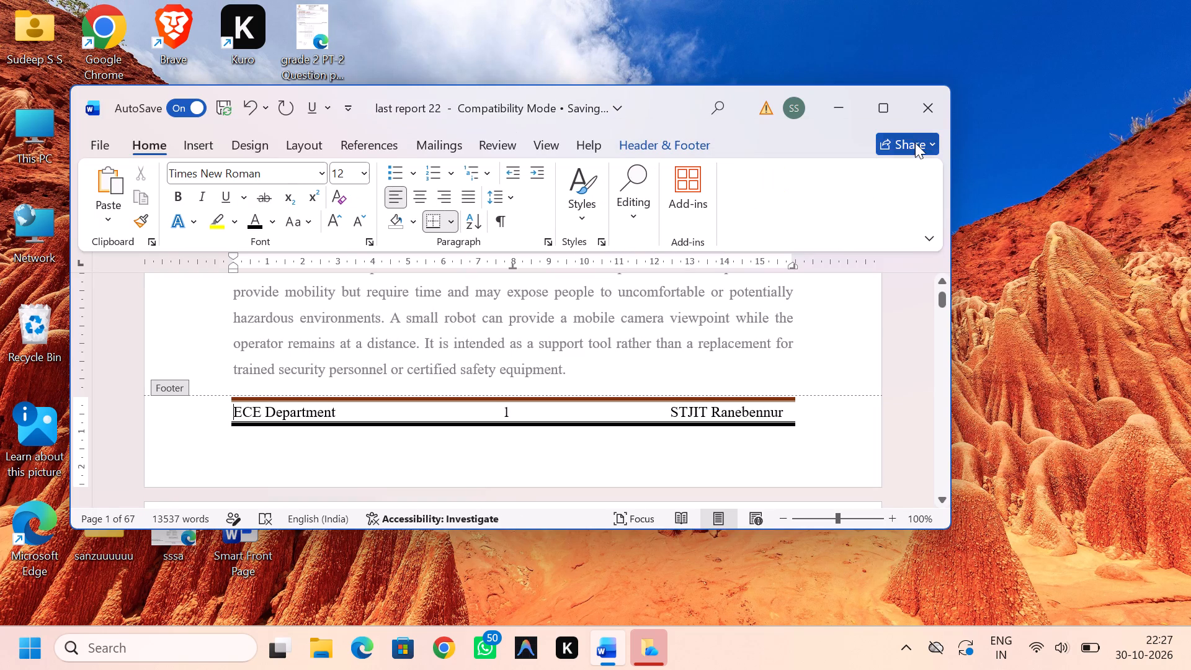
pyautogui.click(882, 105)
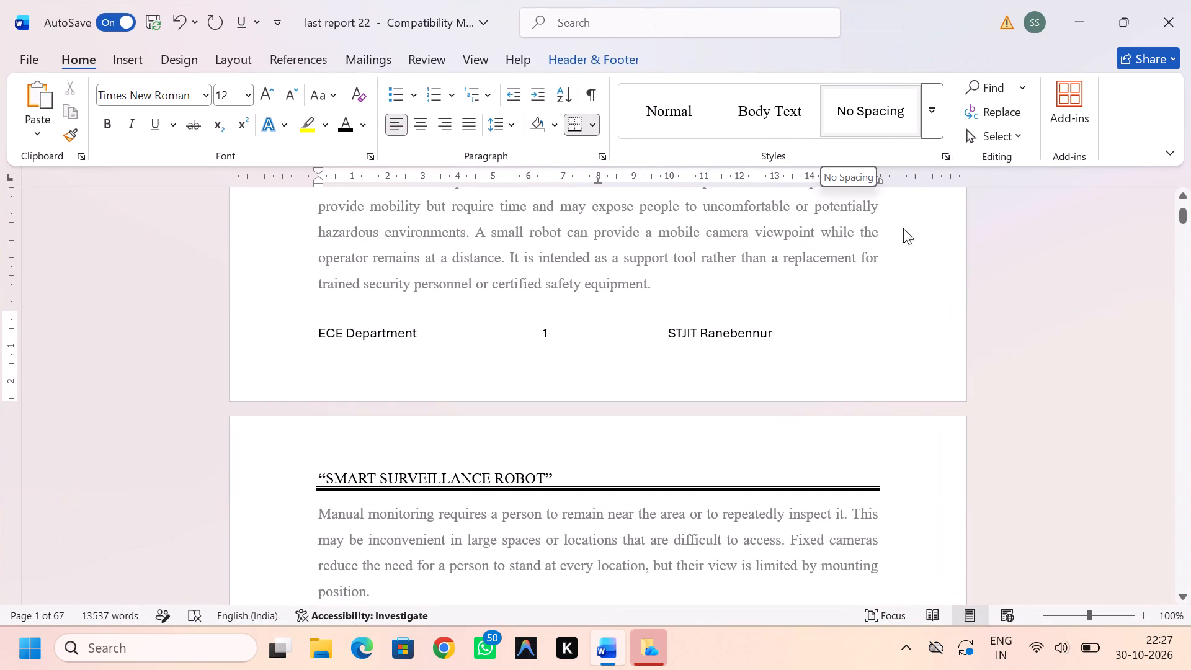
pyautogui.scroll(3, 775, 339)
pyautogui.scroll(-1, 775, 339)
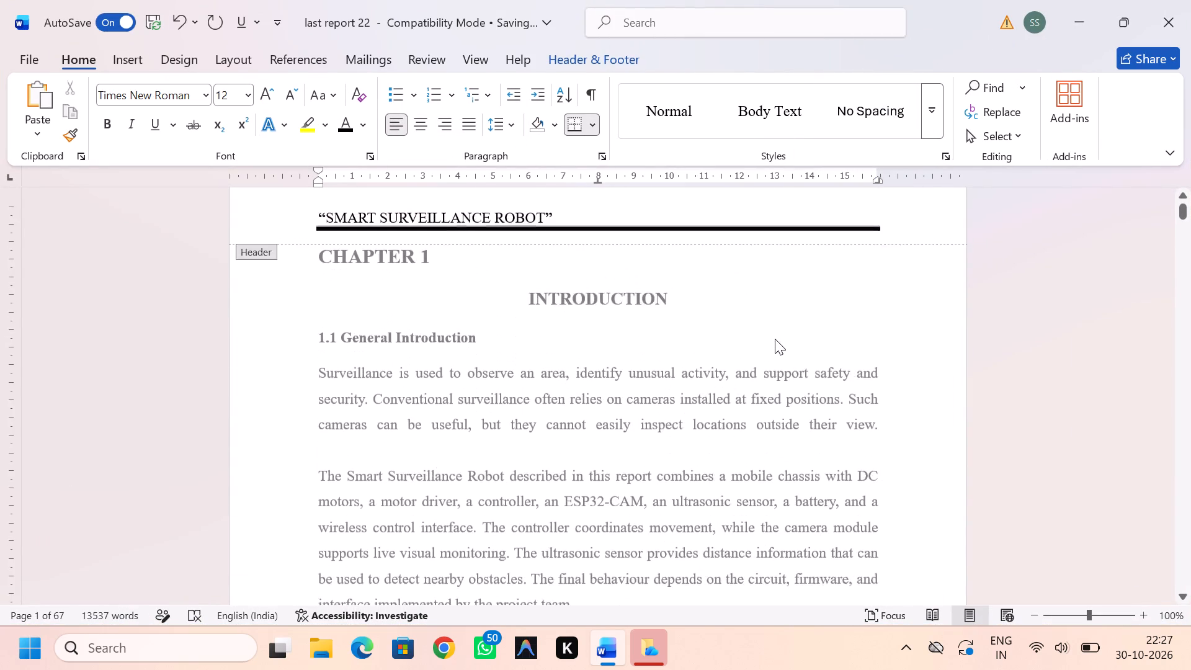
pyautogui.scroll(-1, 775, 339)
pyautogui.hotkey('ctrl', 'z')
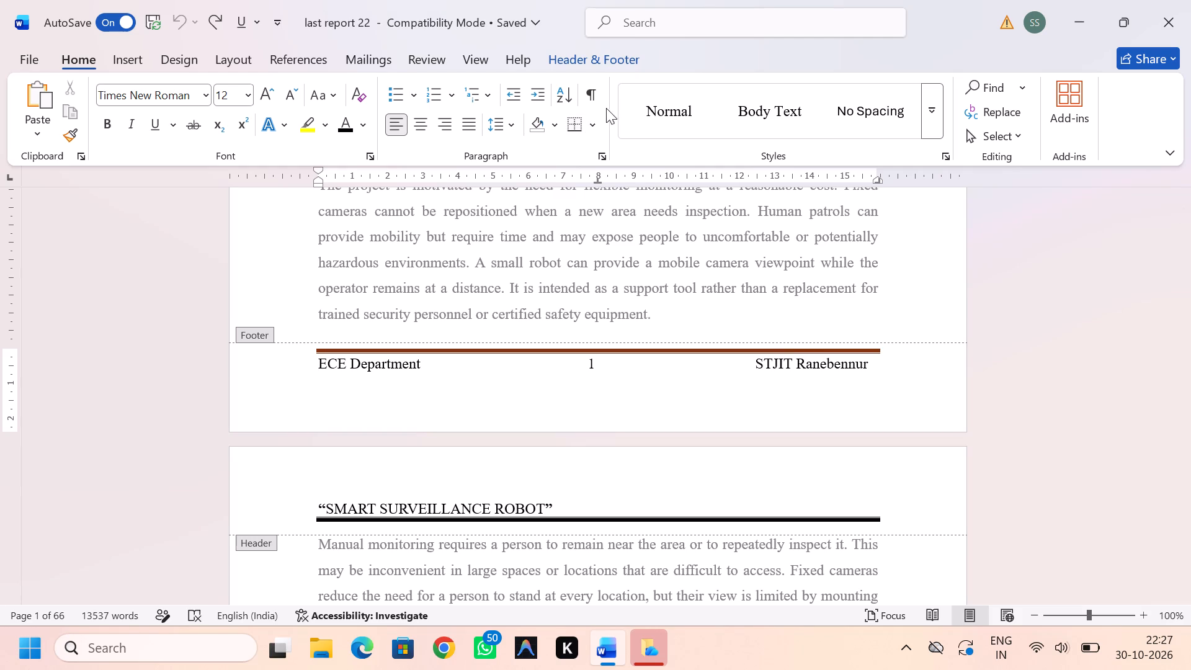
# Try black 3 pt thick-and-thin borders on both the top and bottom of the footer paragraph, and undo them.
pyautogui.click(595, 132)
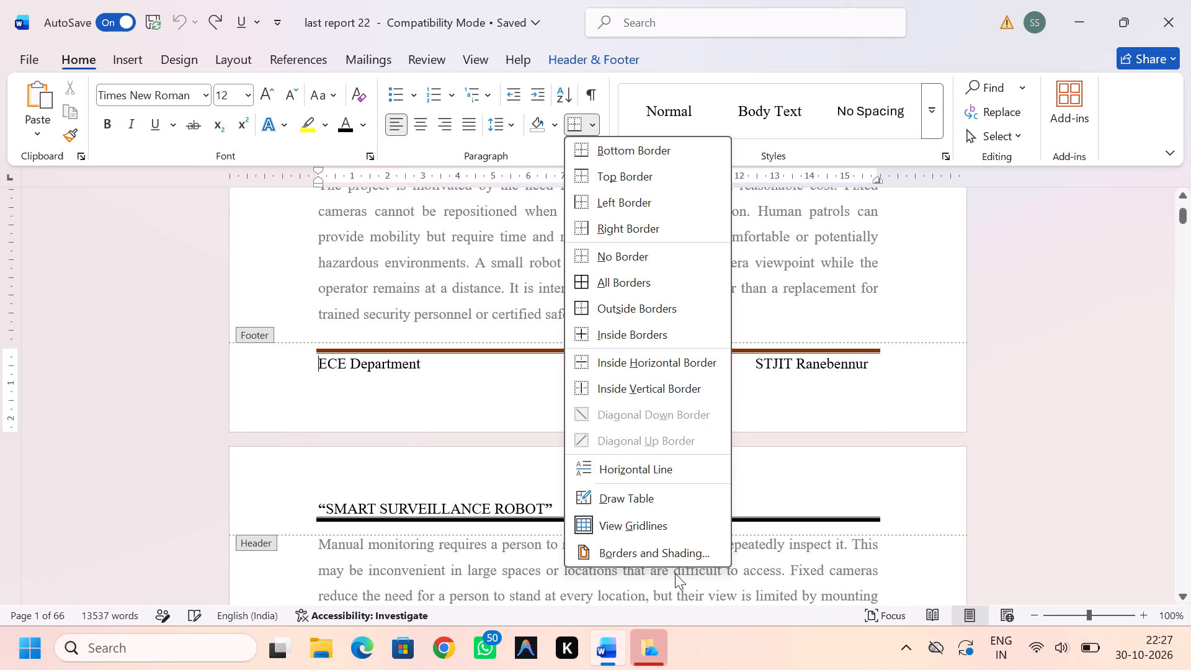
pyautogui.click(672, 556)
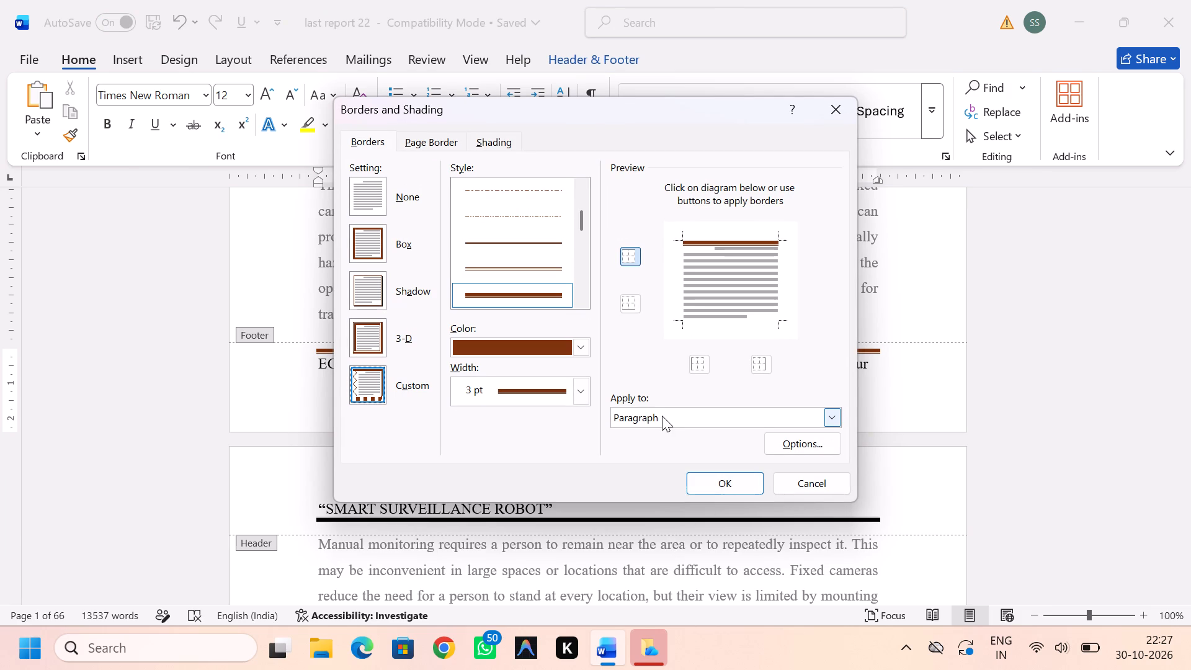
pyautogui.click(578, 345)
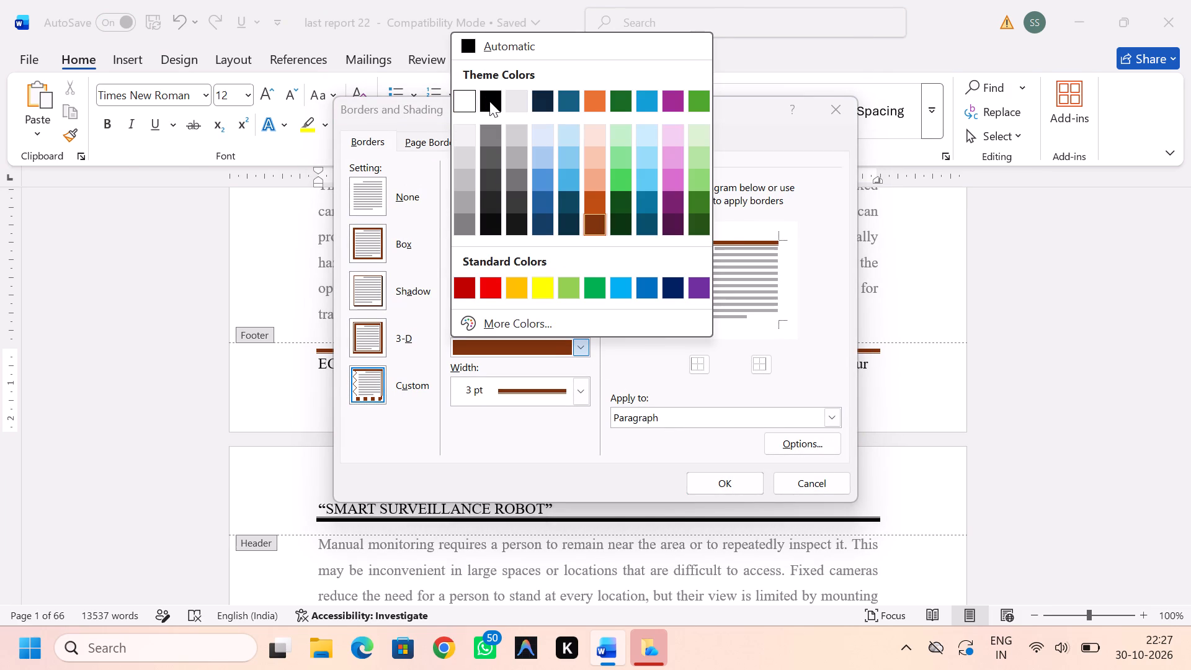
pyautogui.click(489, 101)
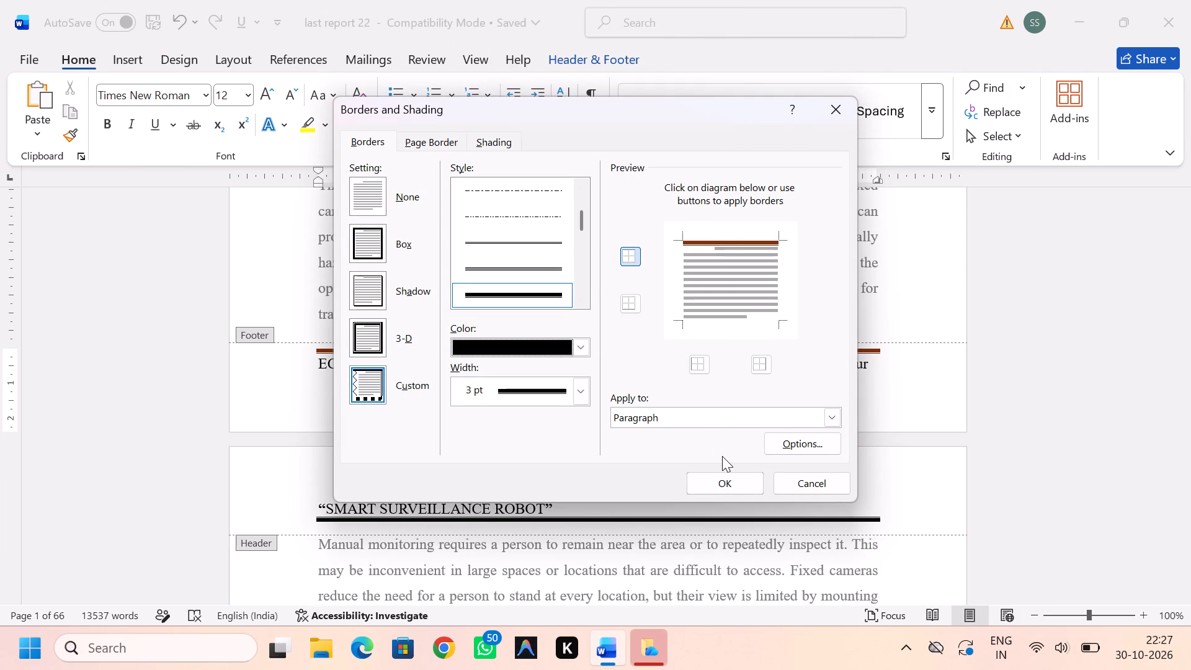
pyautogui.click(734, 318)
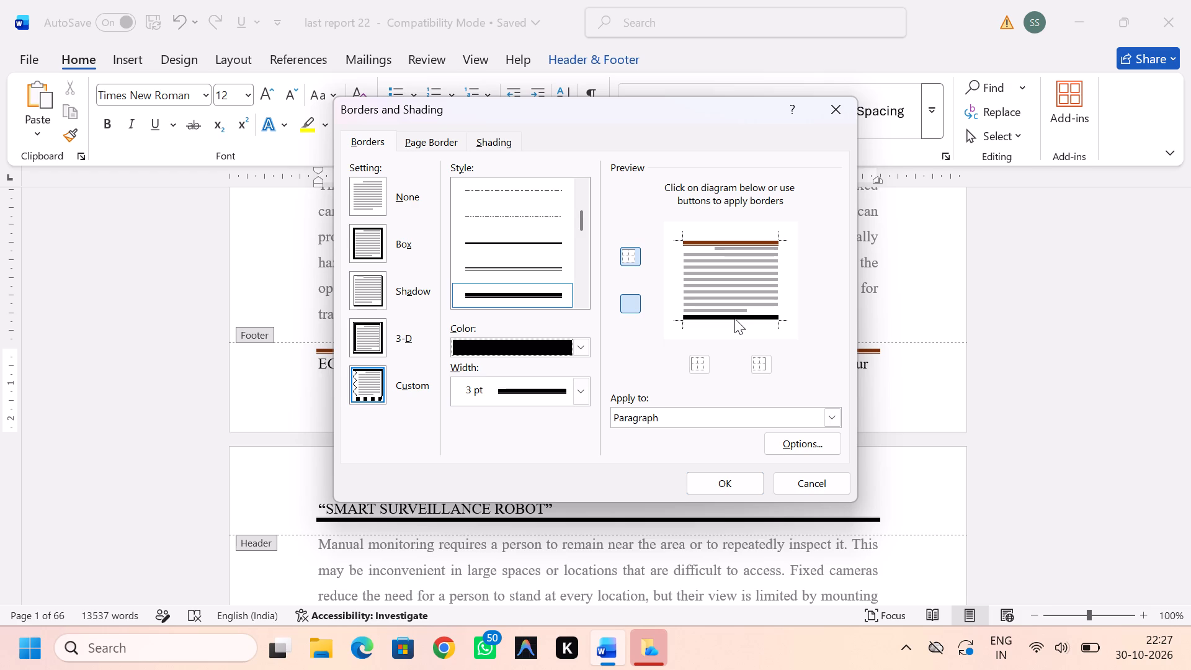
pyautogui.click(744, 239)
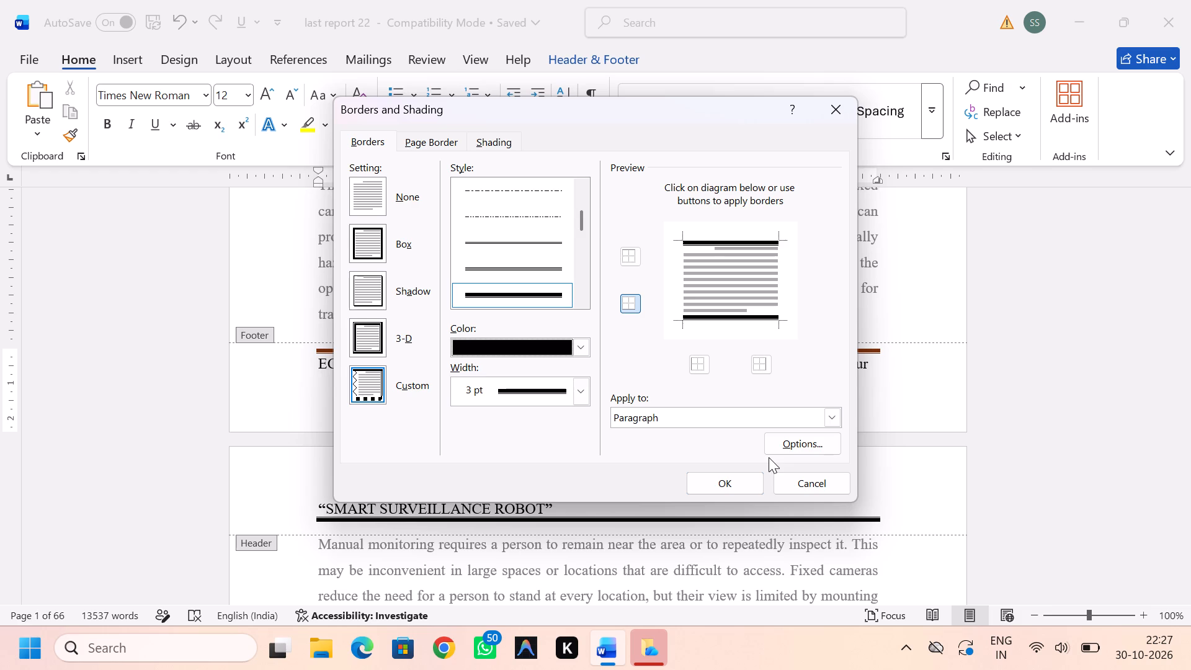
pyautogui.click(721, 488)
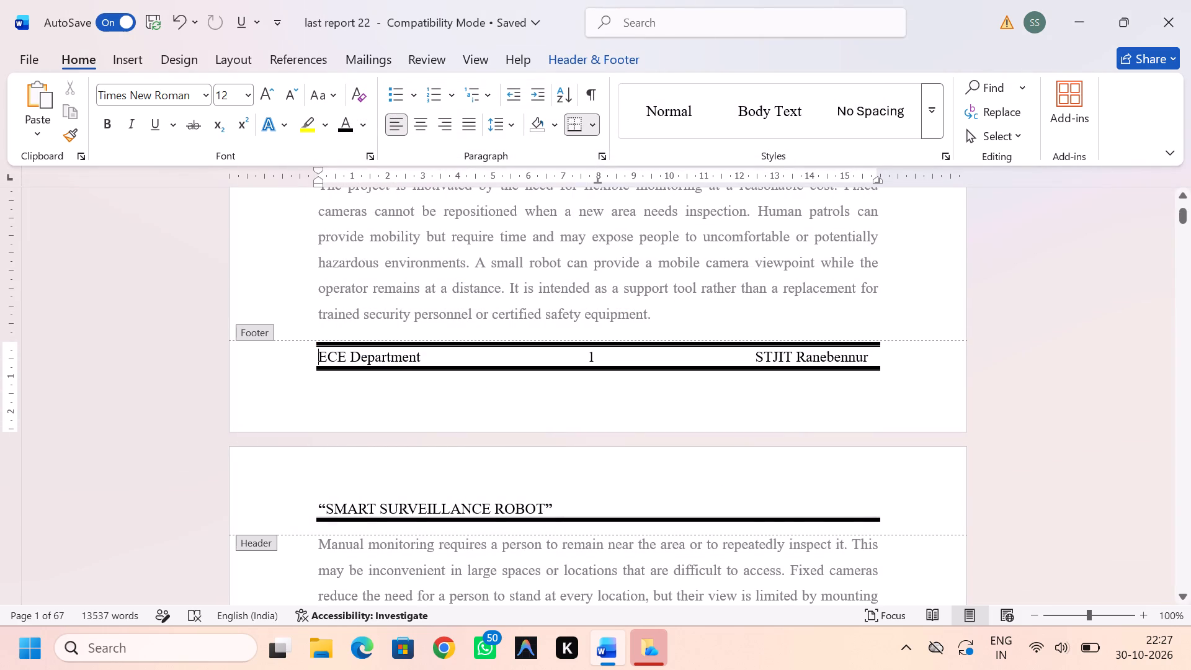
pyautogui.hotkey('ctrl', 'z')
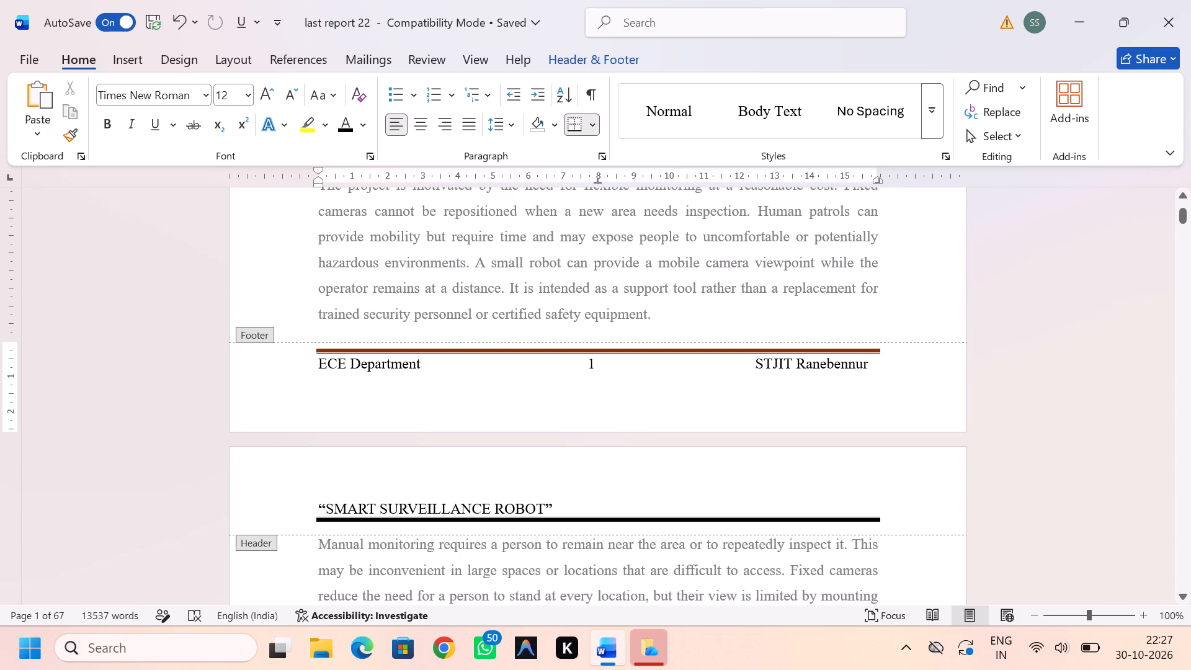
# Recolour only the top border line of the footer paragraph black, keeping the 3 pt thick-and-thin style.
pyautogui.click(589, 124)
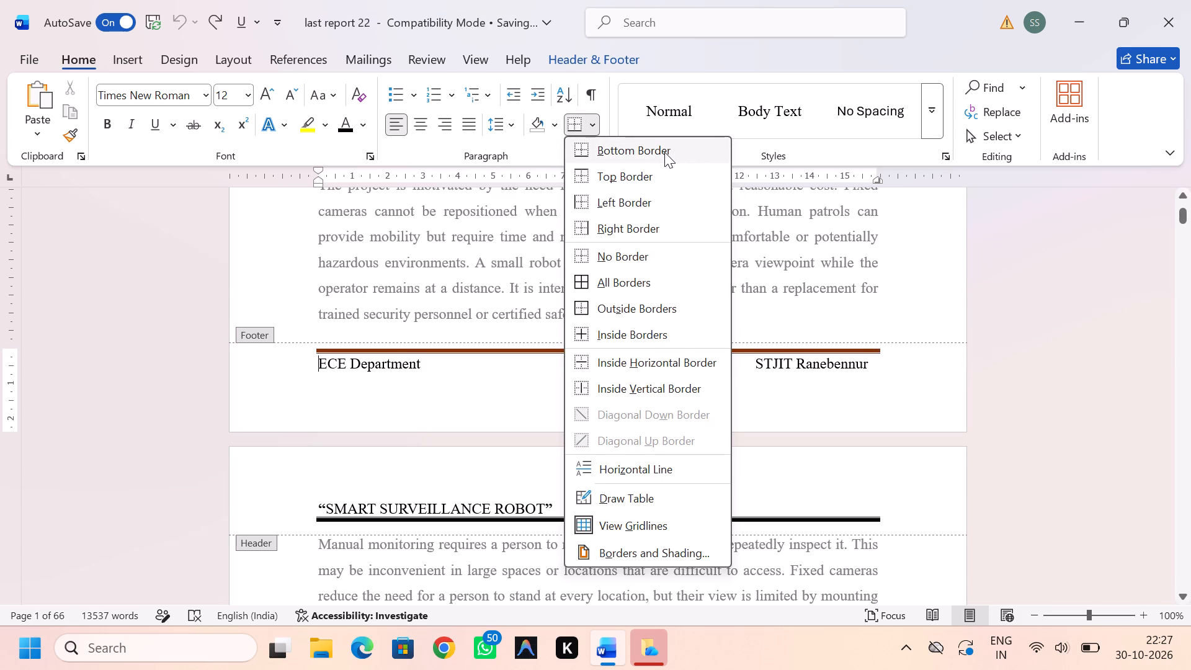
pyautogui.click(670, 555)
pyautogui.click(582, 346)
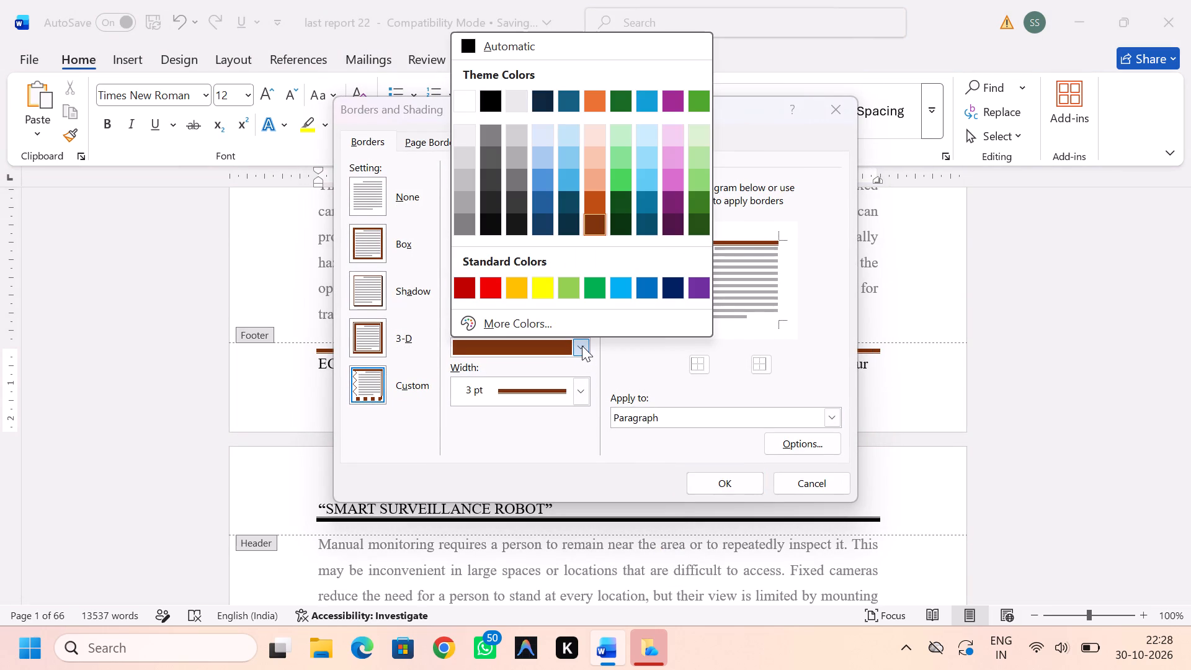
pyautogui.click(489, 95)
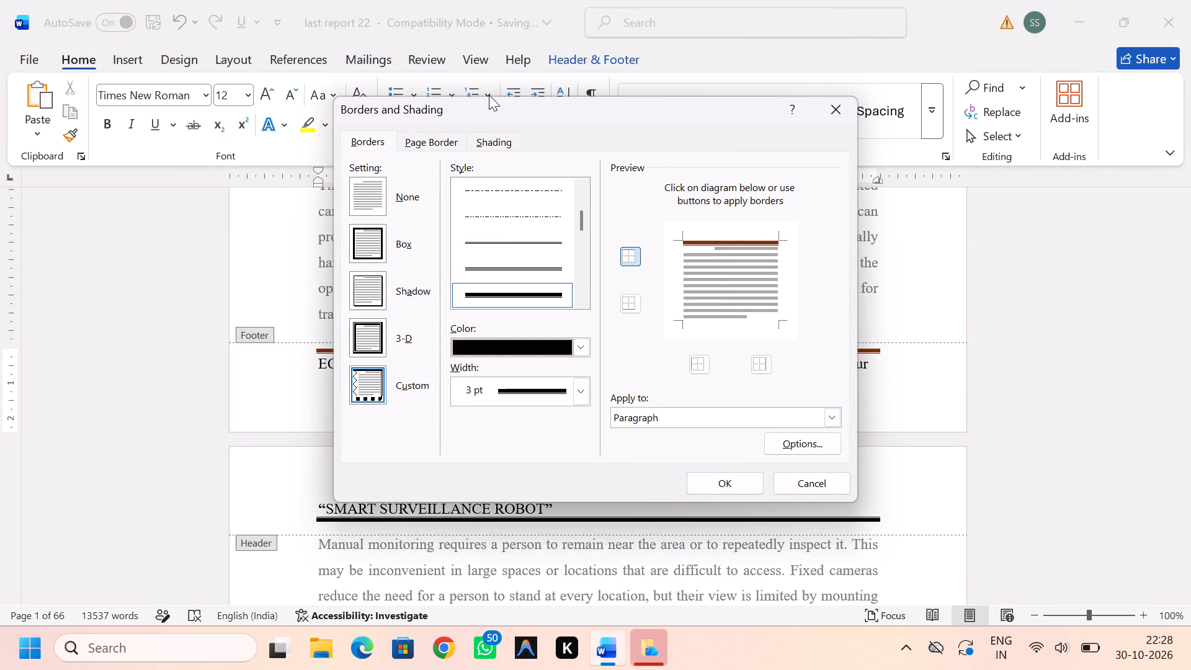
pyautogui.click(743, 236)
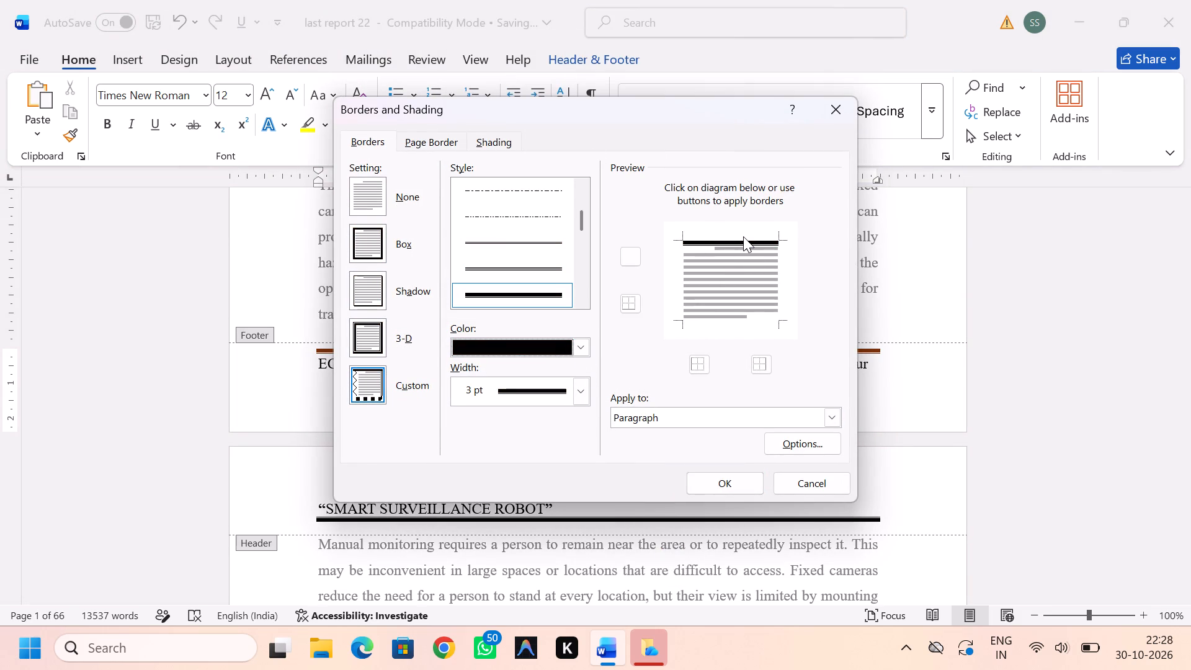
pyautogui.click(742, 486)
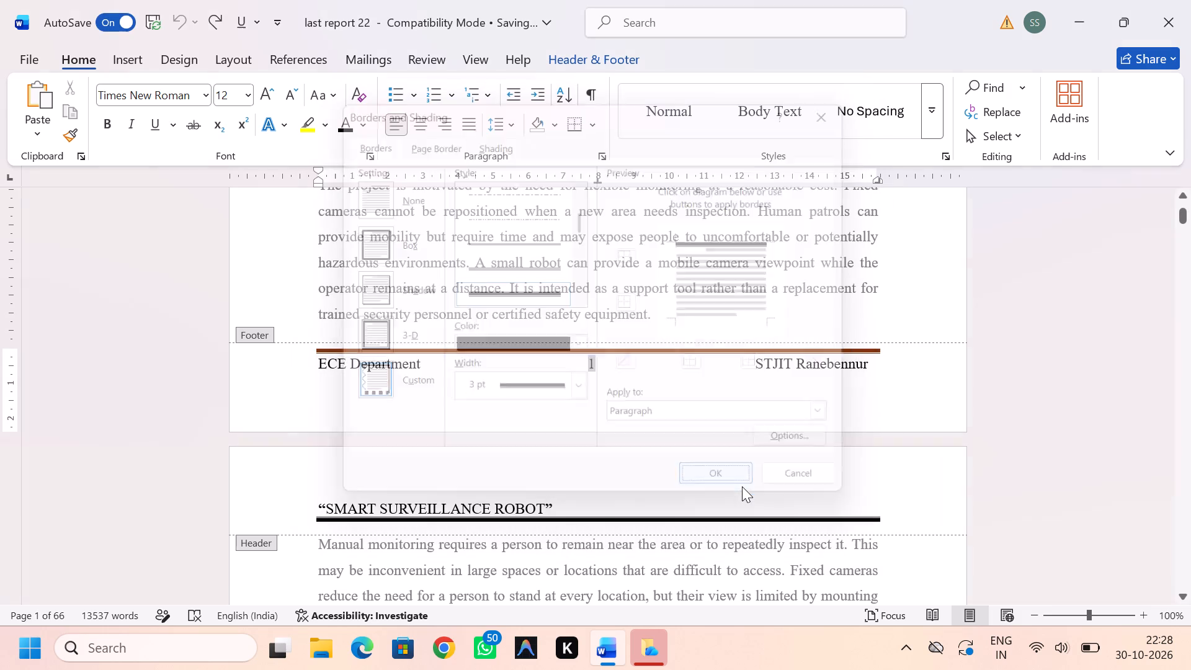
# Check the footer line on the following pages through page 5.
pyautogui.scroll(-1, 742, 486)
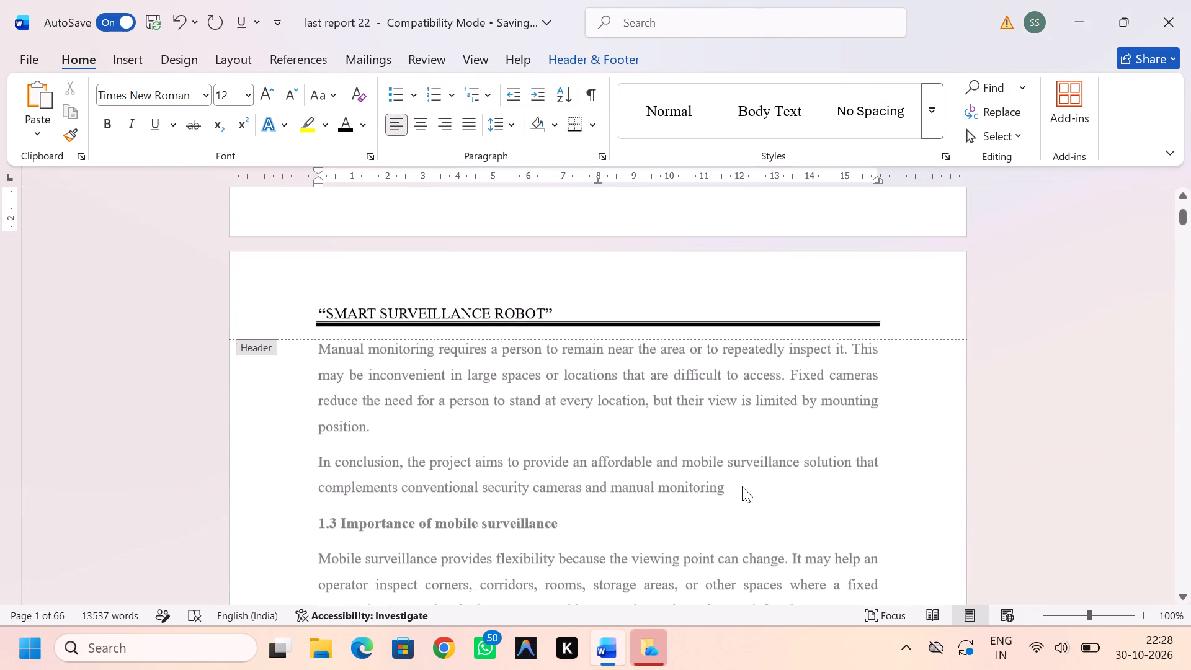
pyautogui.scroll(-3, 742, 486)
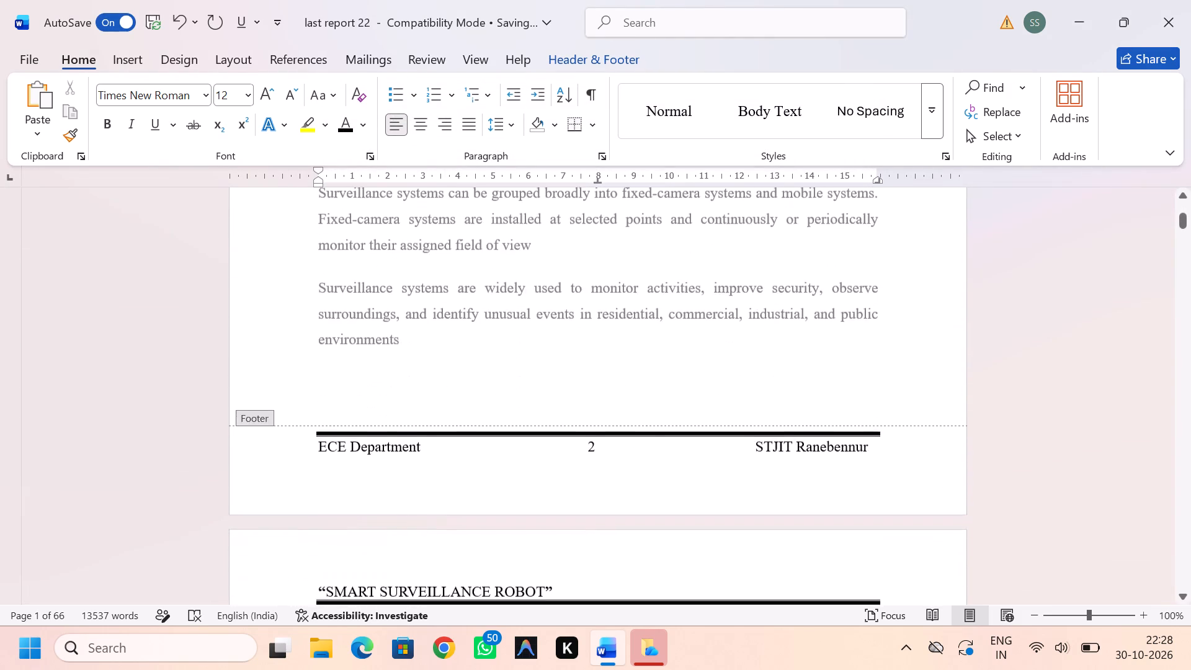
pyautogui.scroll(-6, 742, 486)
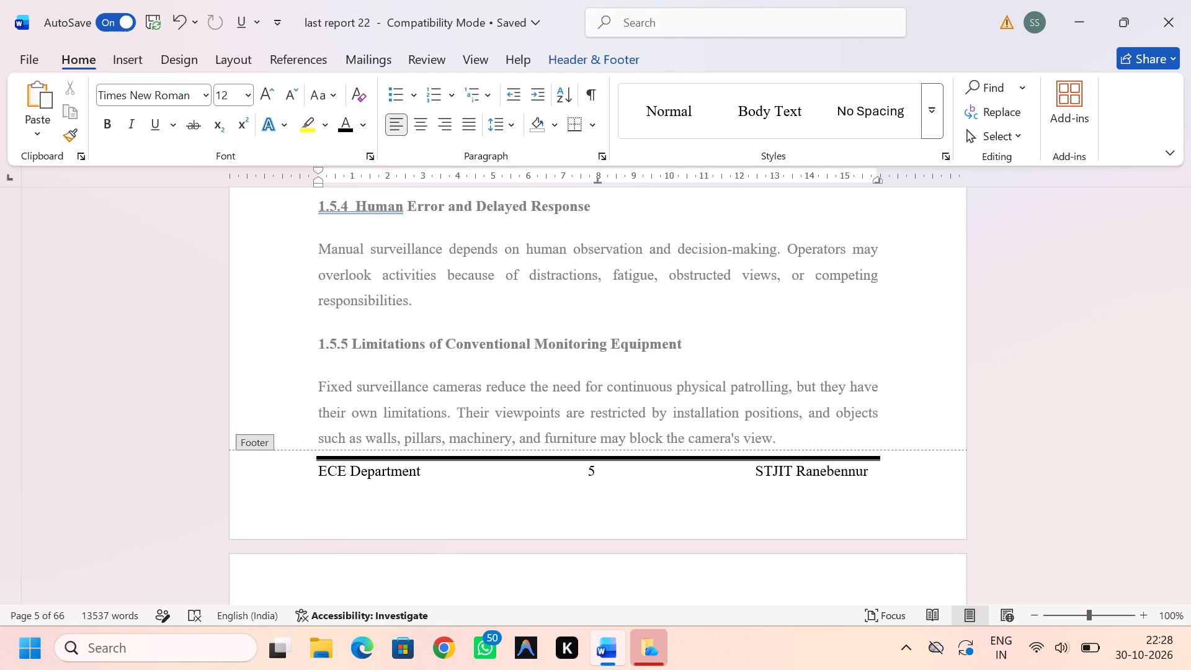
# Close footer editing and return to the body text on page 5.
pyautogui.click(908, 354)
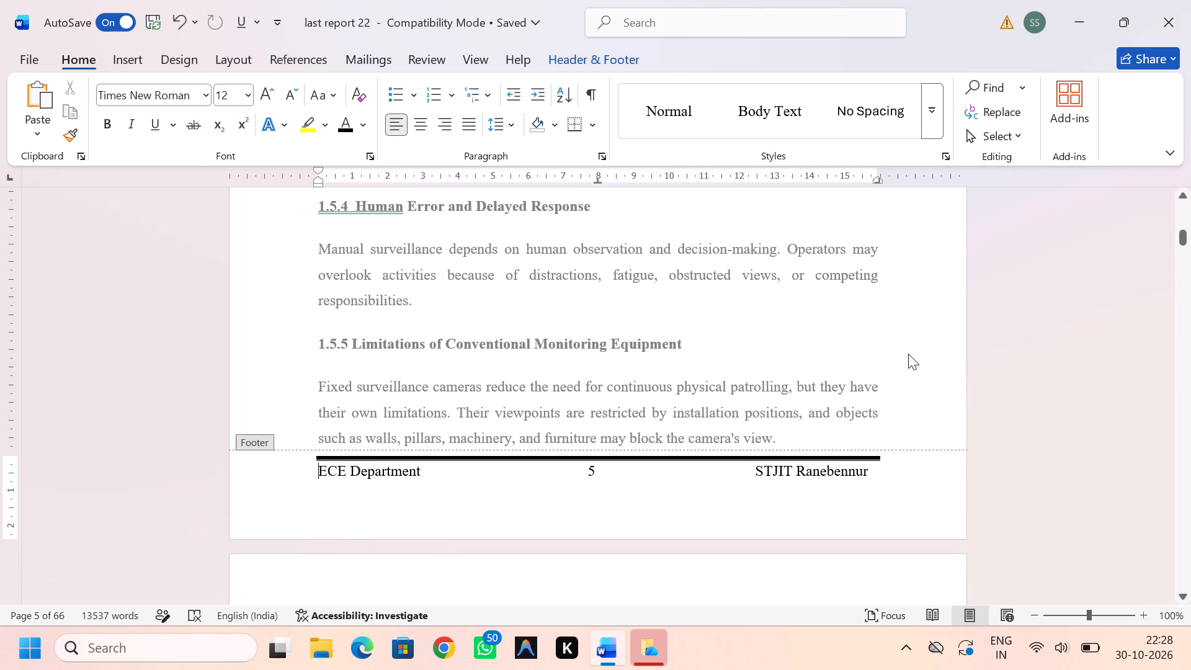
pyautogui.doubleClick(908, 354)
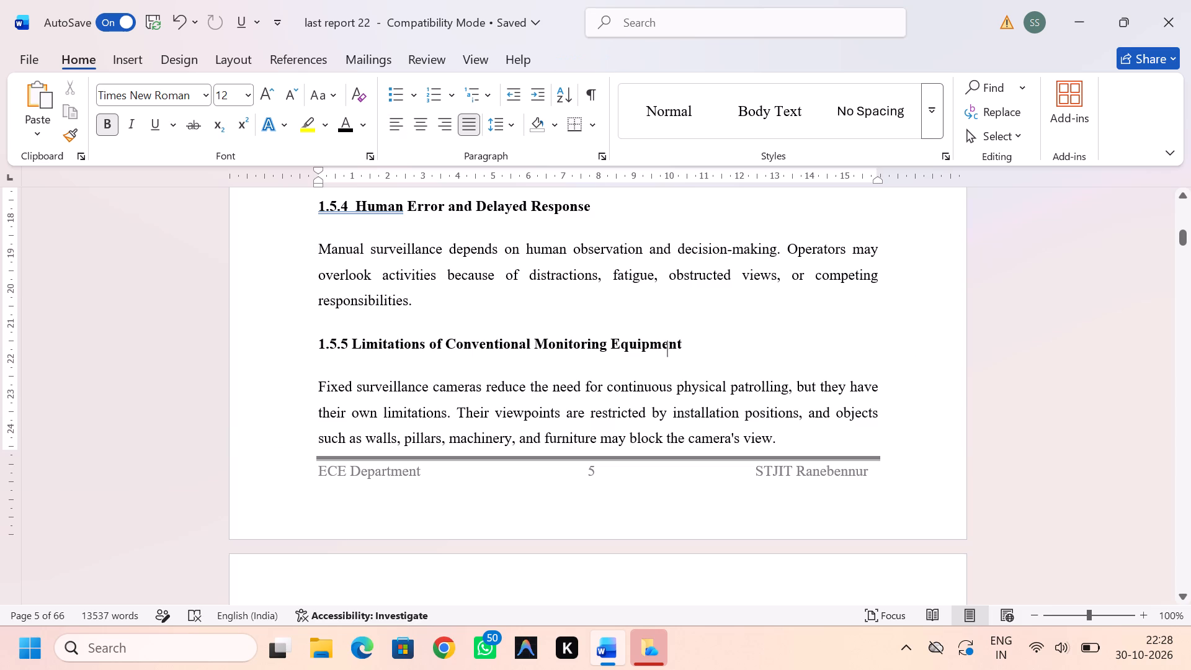
# Review the header and footer lines from page 5 back to page 1, including the page 1 footer against the page 2 header.
pyautogui.scroll(3, 908, 354)
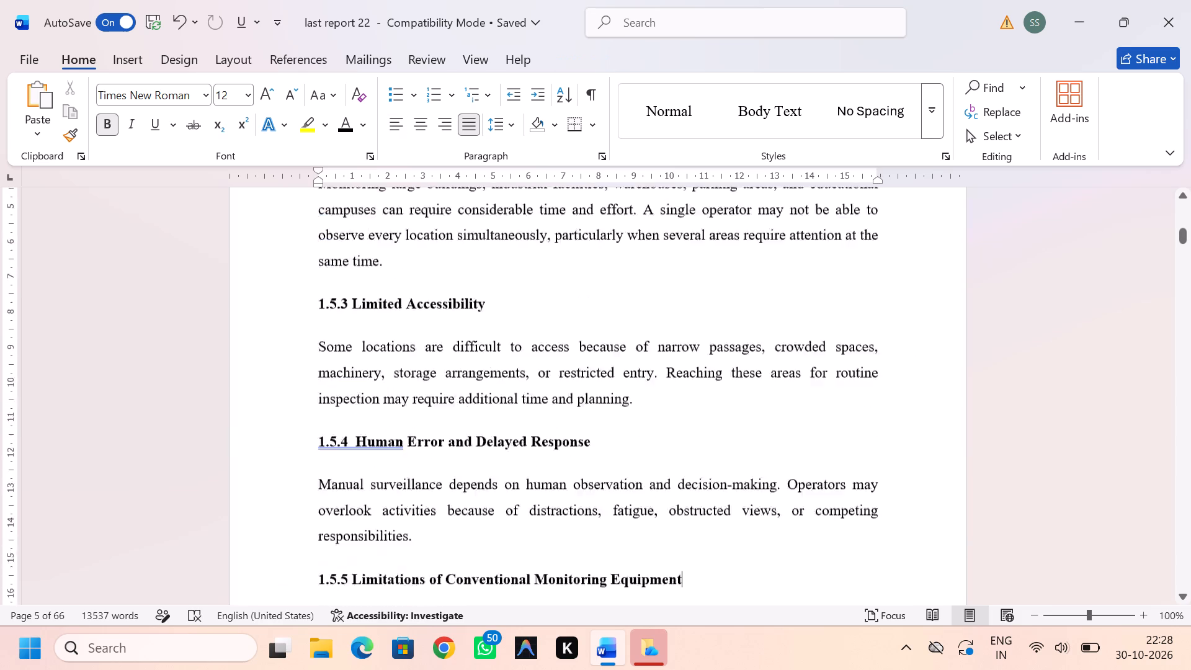
pyautogui.scroll(5, 908, 354)
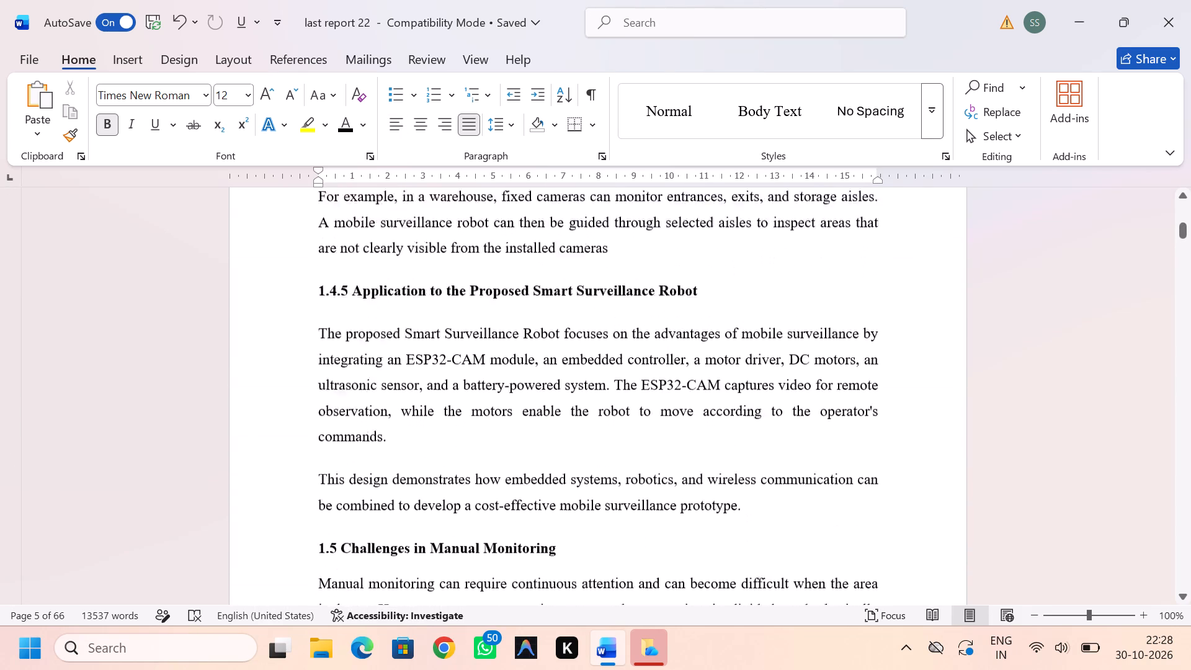
pyautogui.scroll(3, 908, 354)
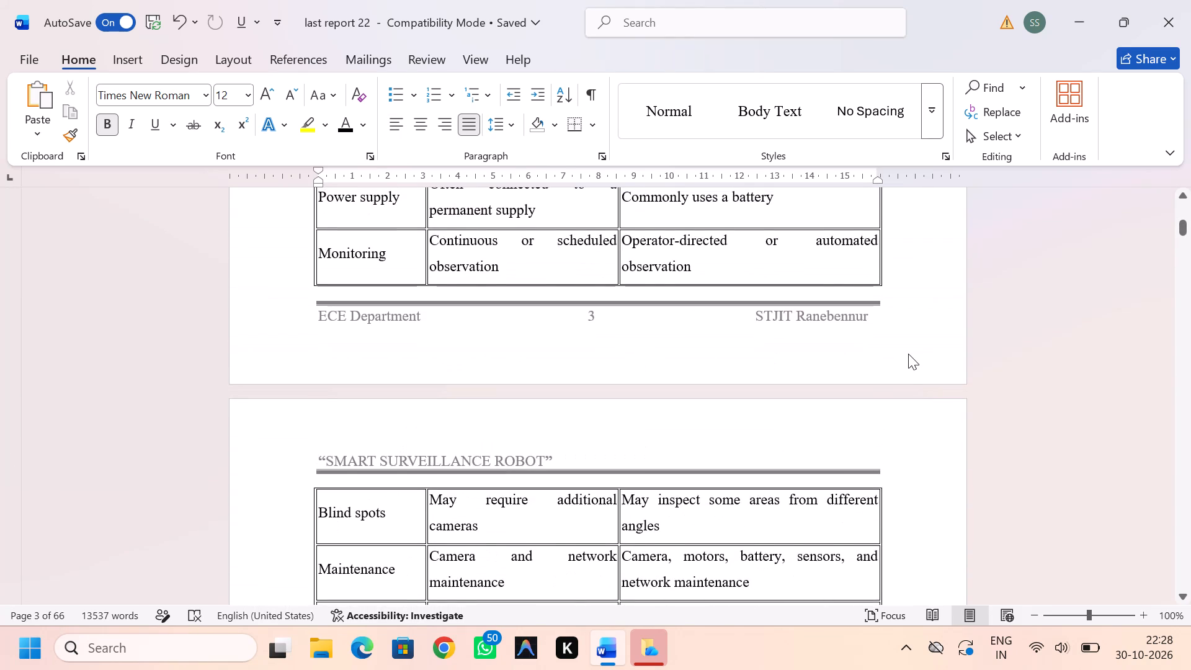
pyautogui.scroll(5, 908, 354)
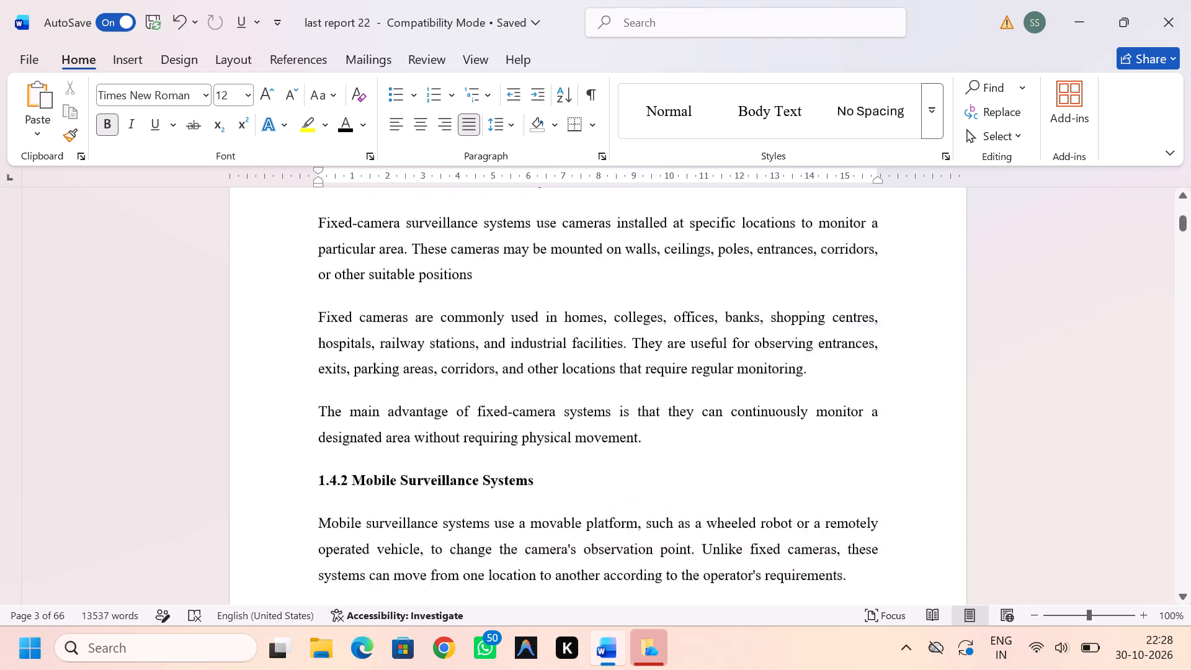
pyautogui.scroll(2, 1003, 309)
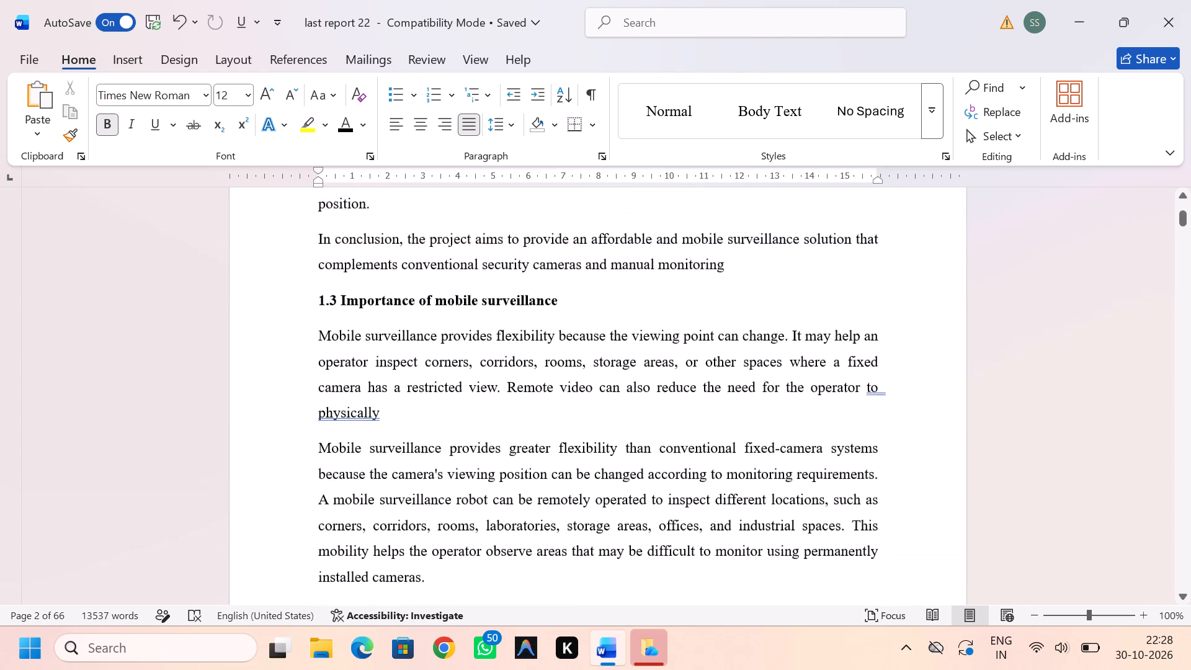
pyautogui.scroll(5, 1003, 309)
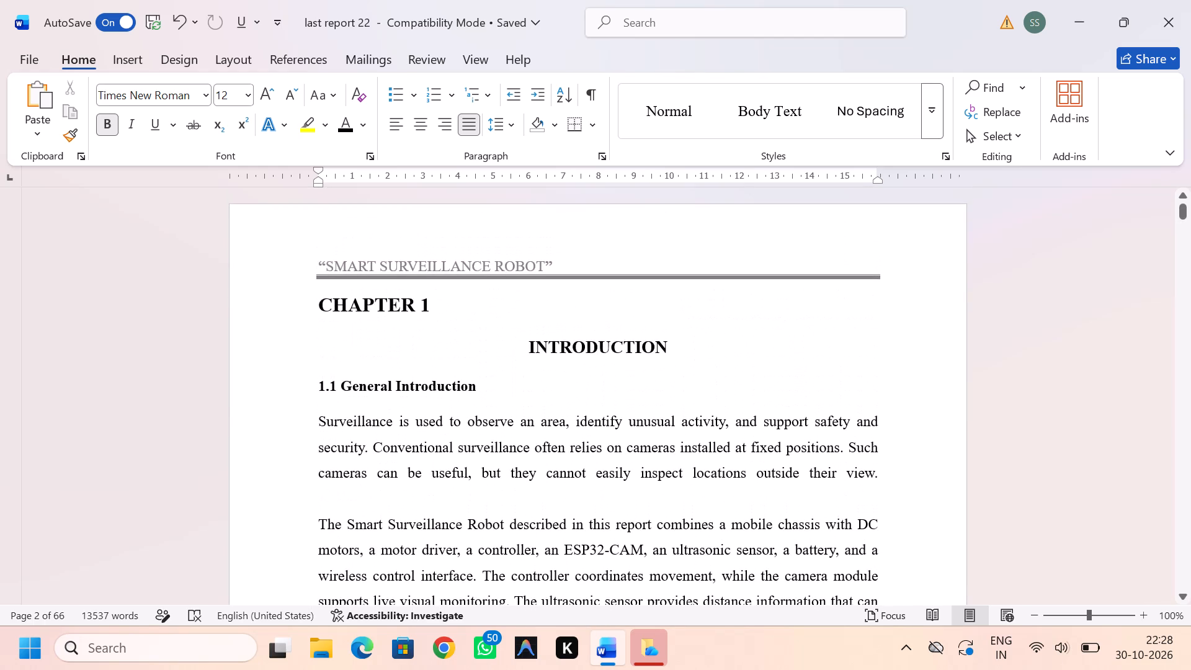
pyautogui.click(950, 354)
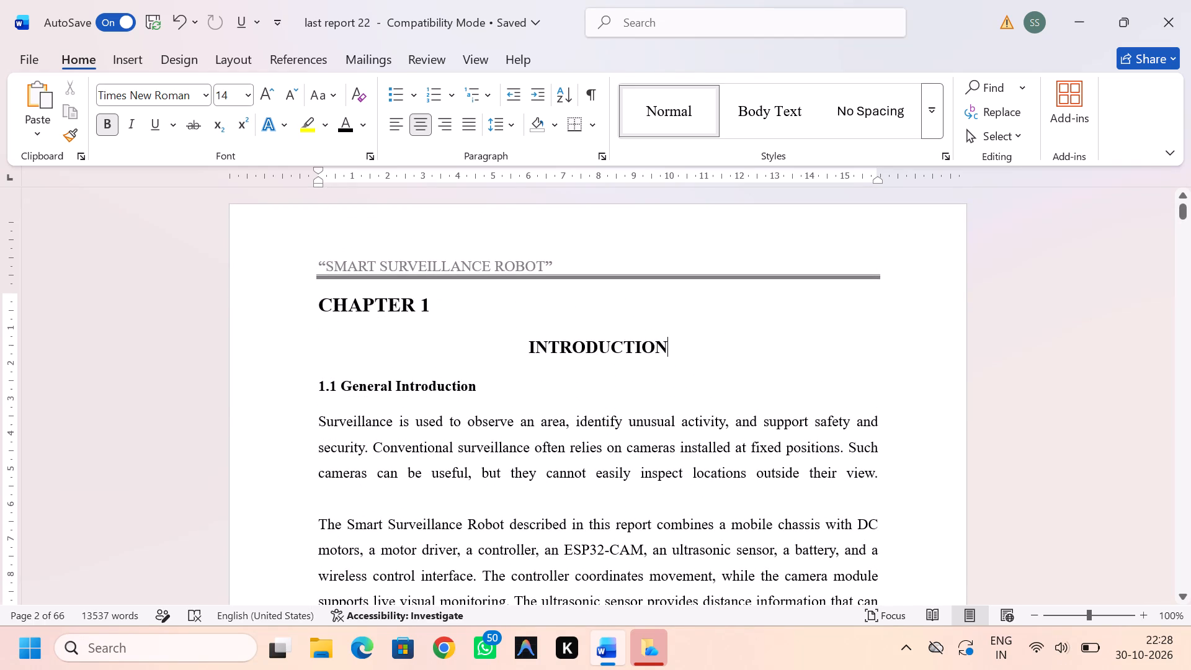
pyautogui.scroll(-4, 986, 349)
pyautogui.scroll(1, 986, 349)
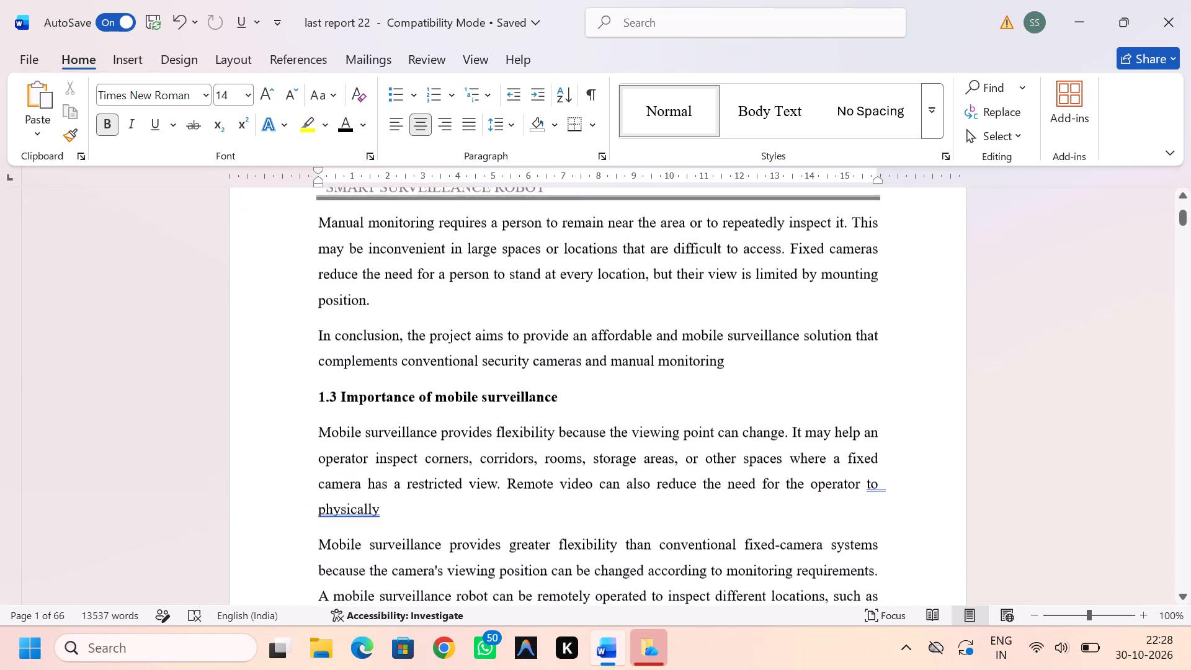
pyautogui.scroll(1, 986, 349)
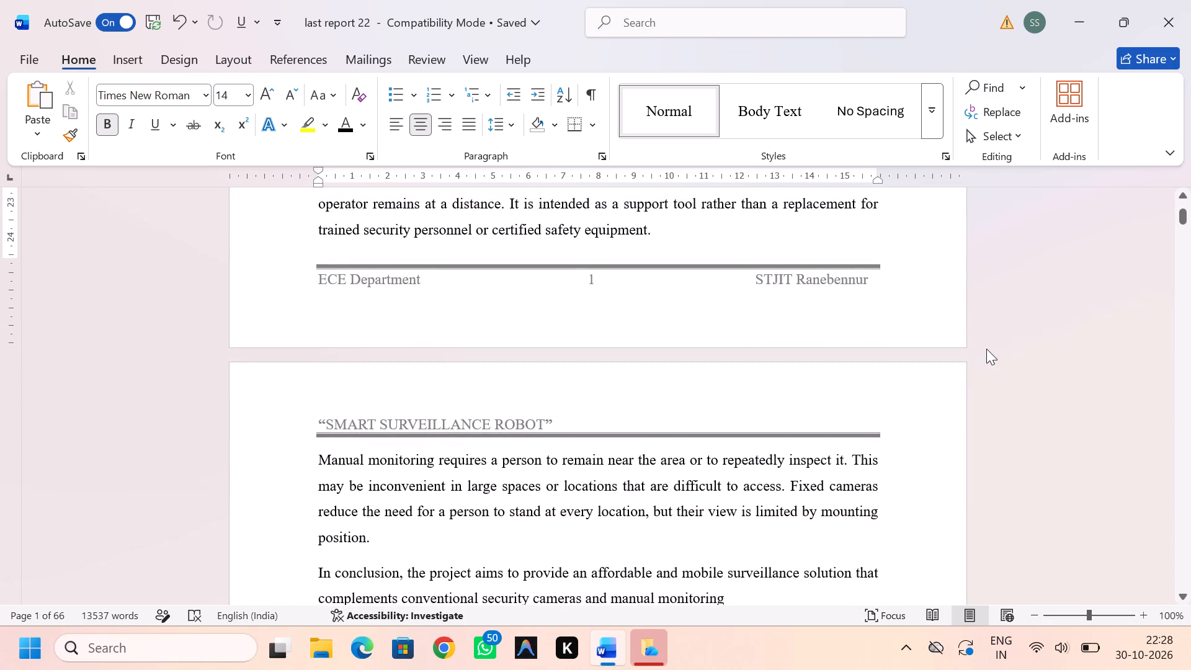
# Undo the black recolouring of the footer's top border line and check the footer at the end of page 1.
pyautogui.hotkey('ctrl', 'z')
pyautogui.scroll(2, 986, 349)
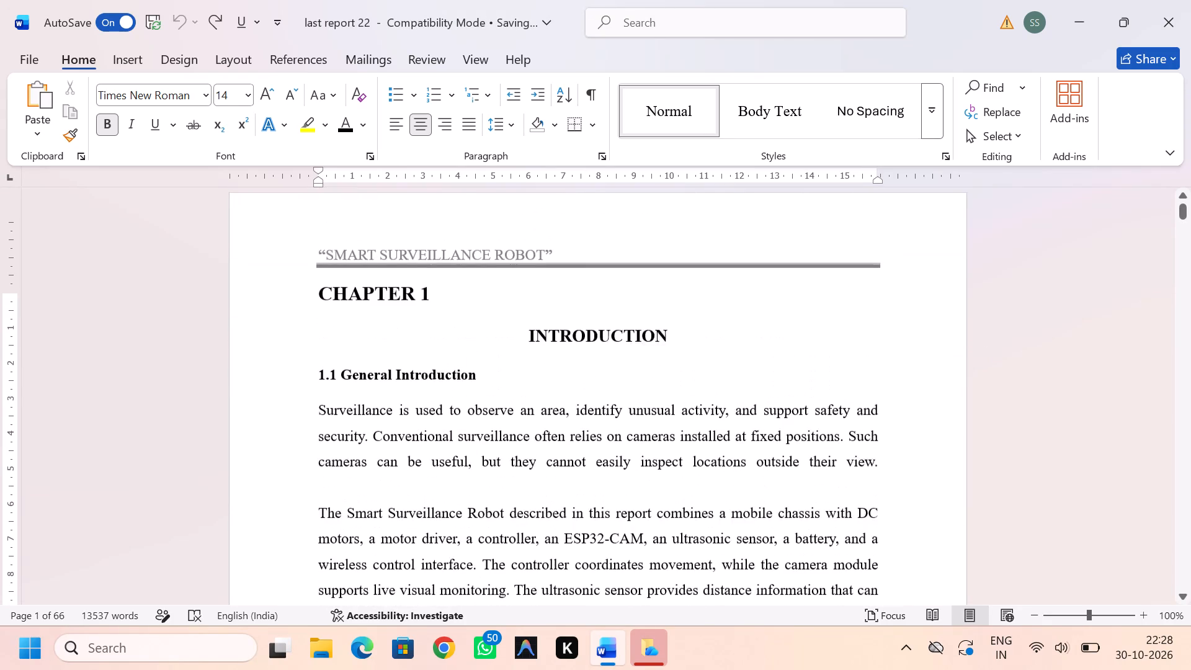
pyautogui.scroll(-5, 986, 349)
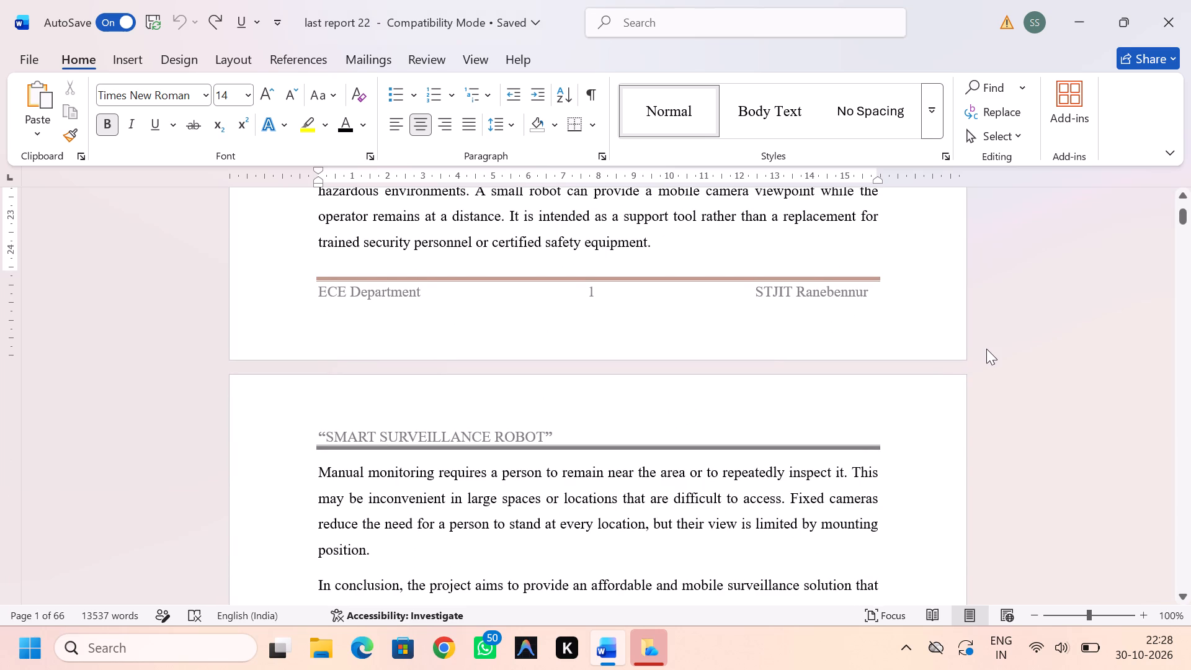
# Open the page 1 footer for editing, with its thick-and-thin top line shown enlarged.
pyautogui.click(595, 132)
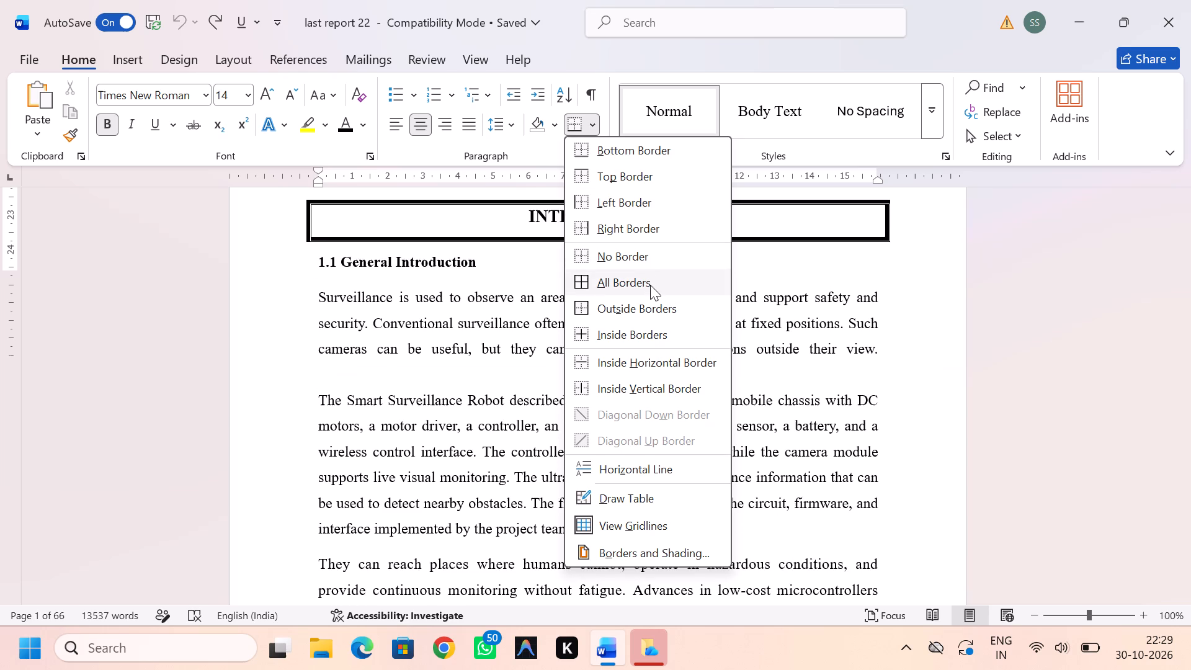
pyautogui.click(138, 283)
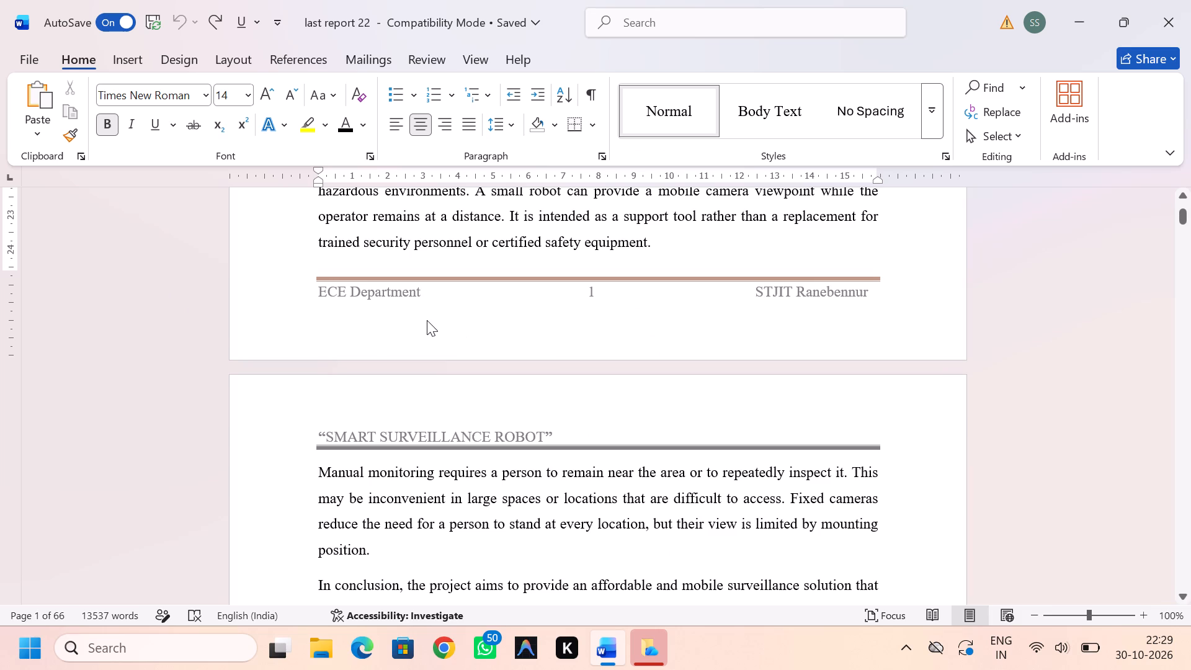
pyautogui.keyDown('ctrl'); pyautogui.scroll(11, 427, 320); pyautogui.keyUp('ctrl')
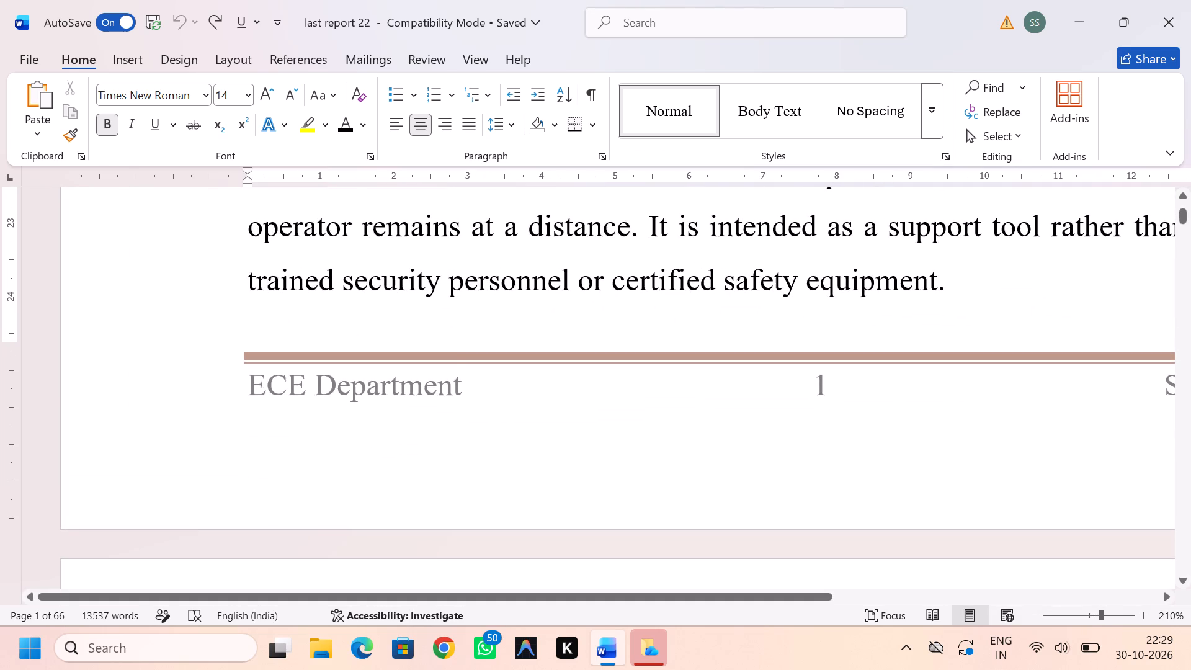
pyautogui.doubleClick(485, 373)
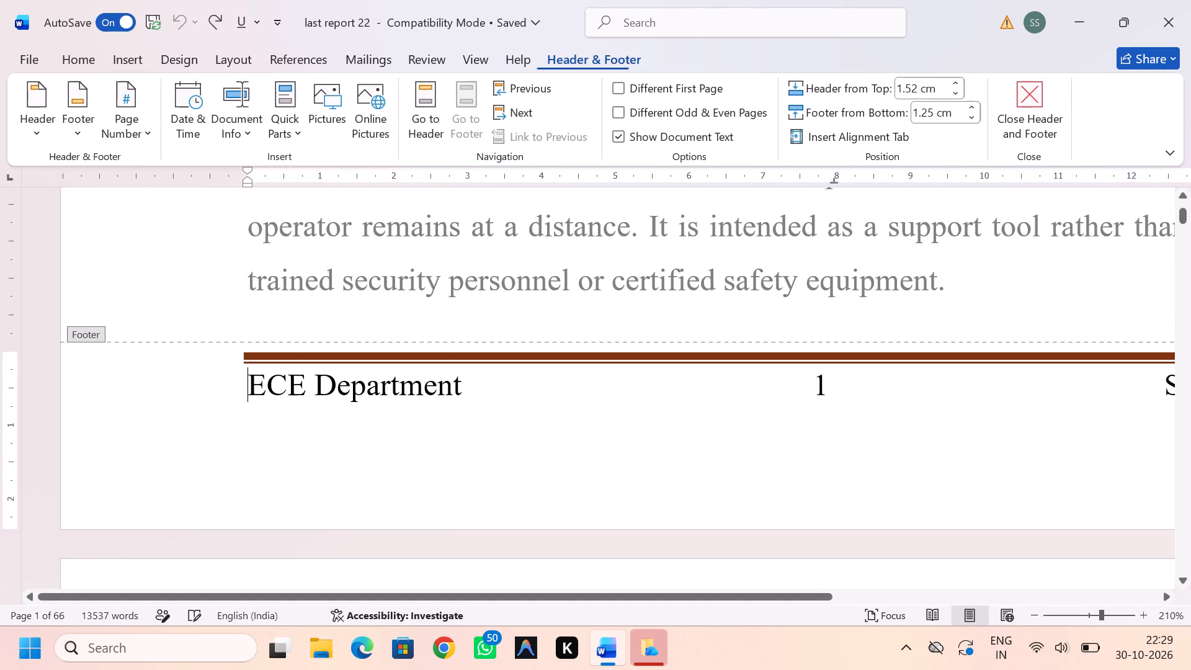
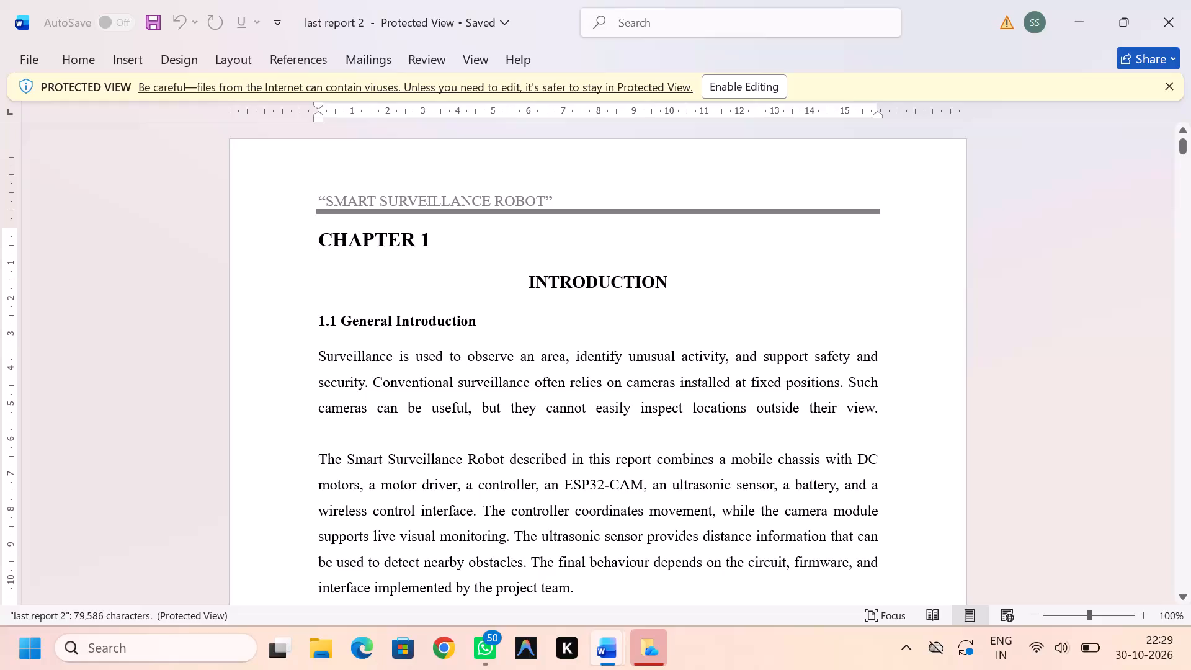
# Examine the footer line at the end of page 1 against the page 2 header line in the "last report 2" document.
pyautogui.scroll(-1, 502, 537)
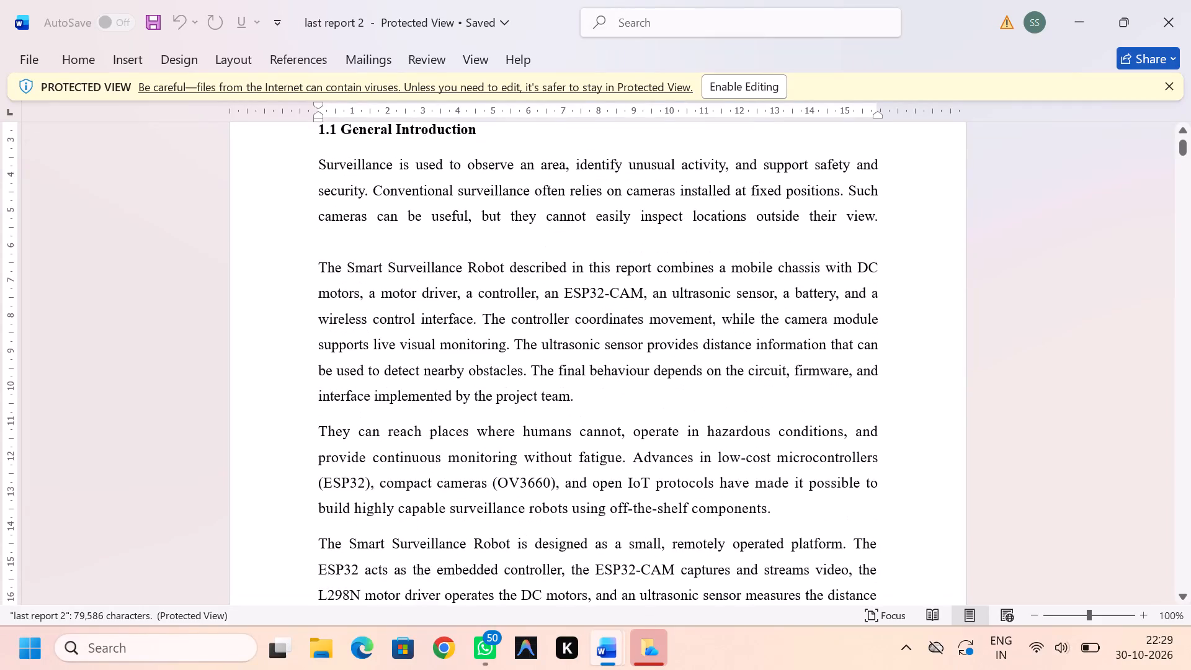
pyautogui.scroll(-3, 502, 537)
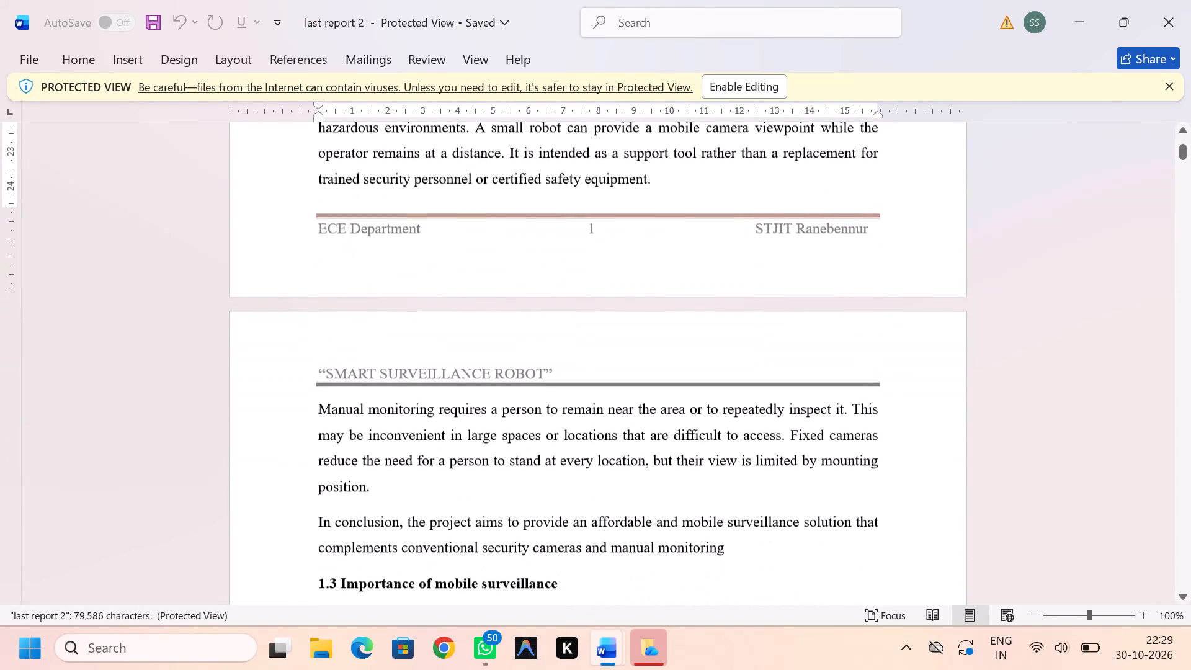
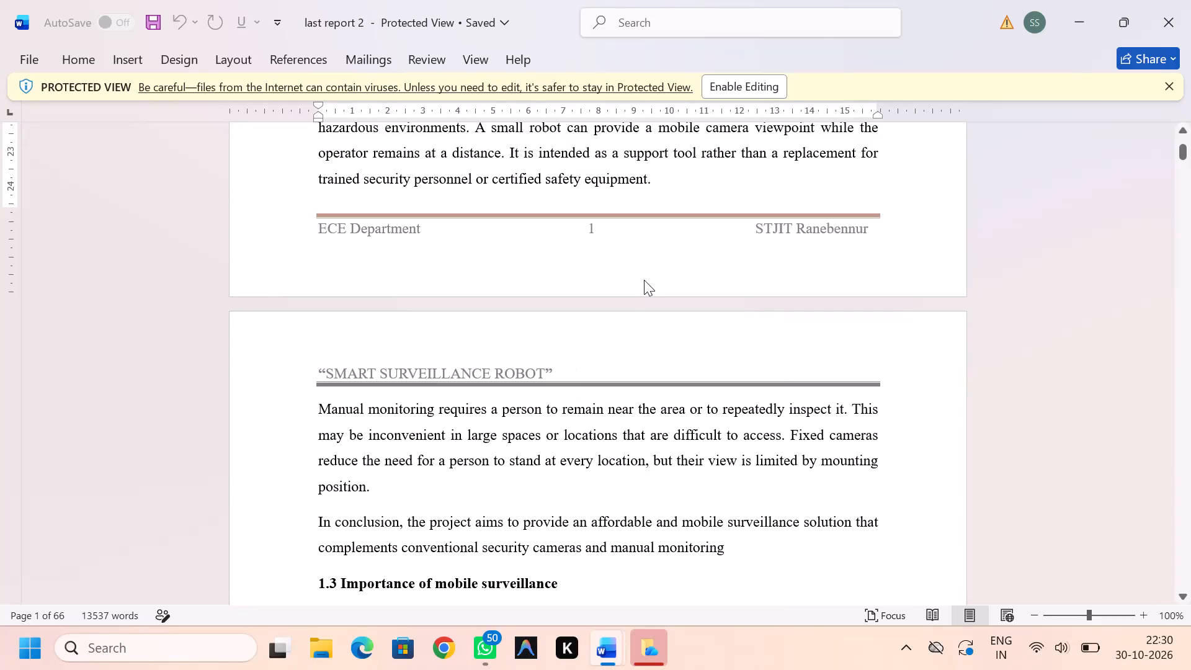
# Enable editing in the protected "last report 2" document, and close it to return to the footer in "last report 22".
pyautogui.click(769, 77)
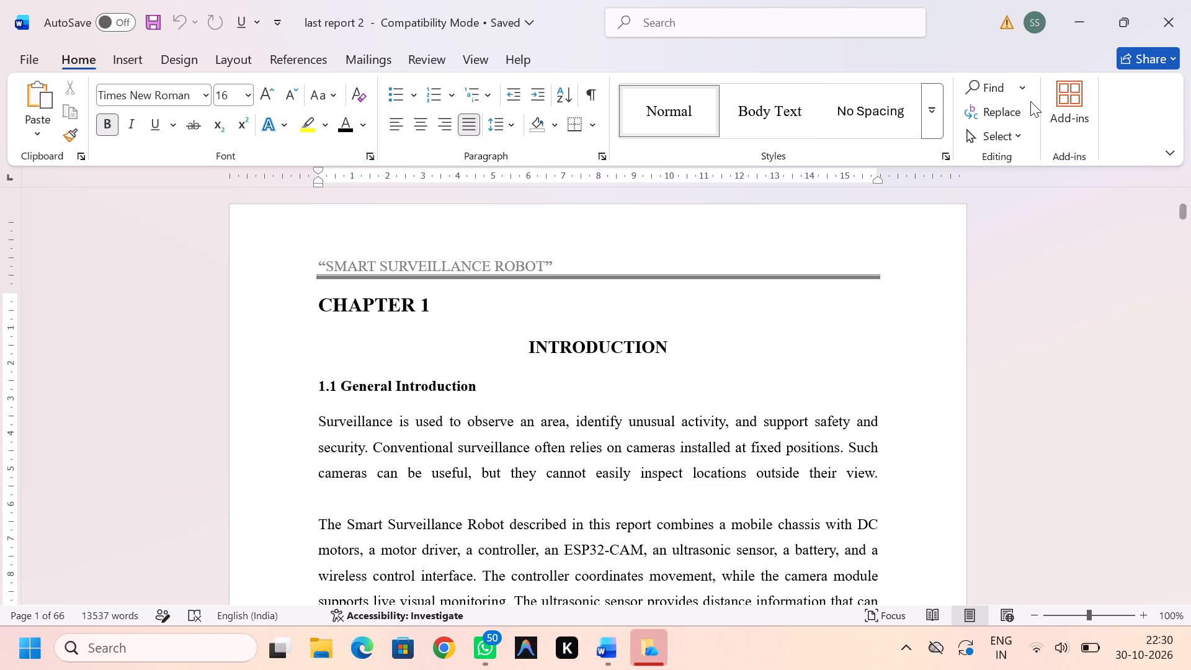
pyautogui.click(1180, 19)
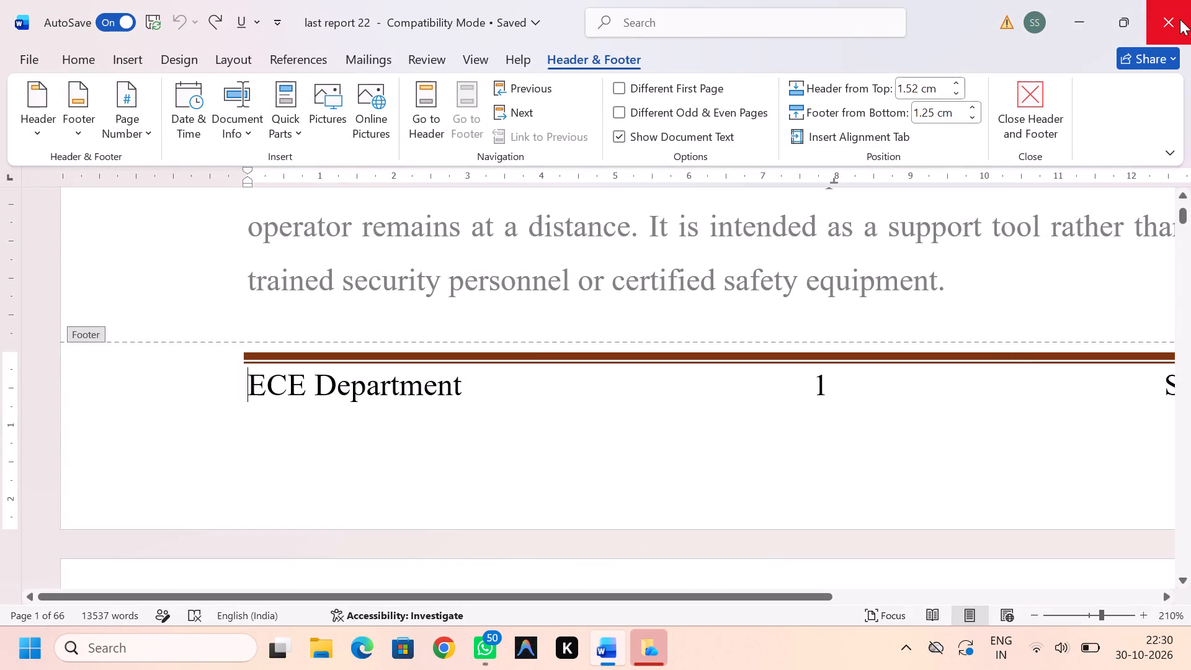
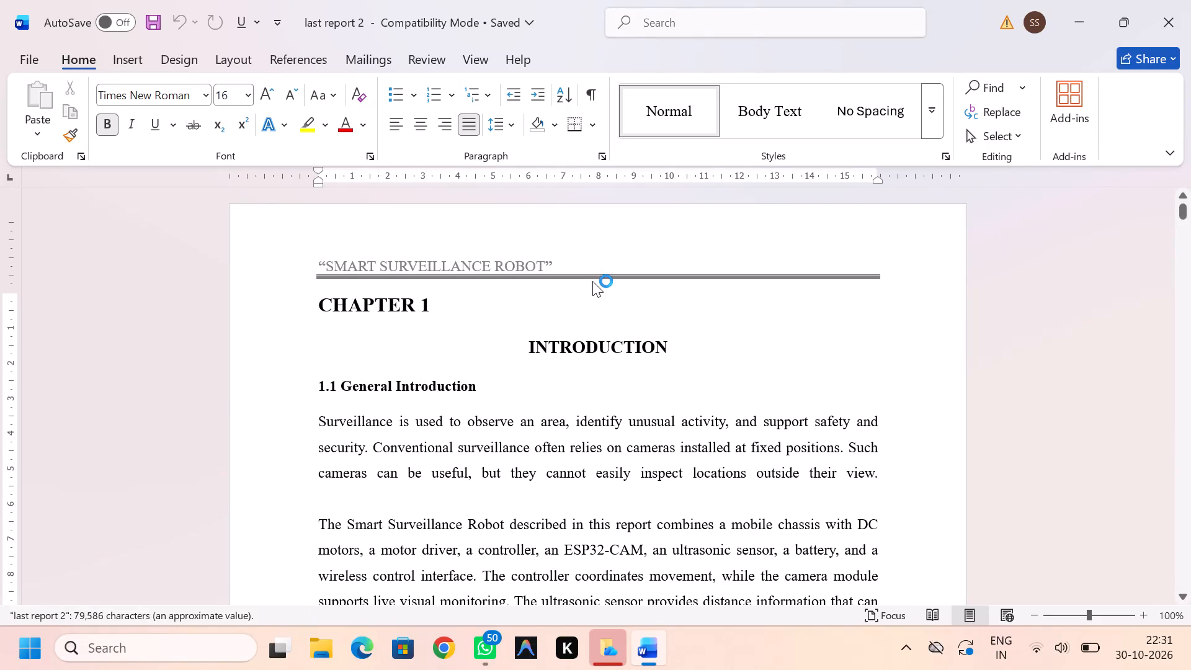
# Open the page 1 header of "last report 2" for editing and go to its footer.
pyautogui.click(592, 281)
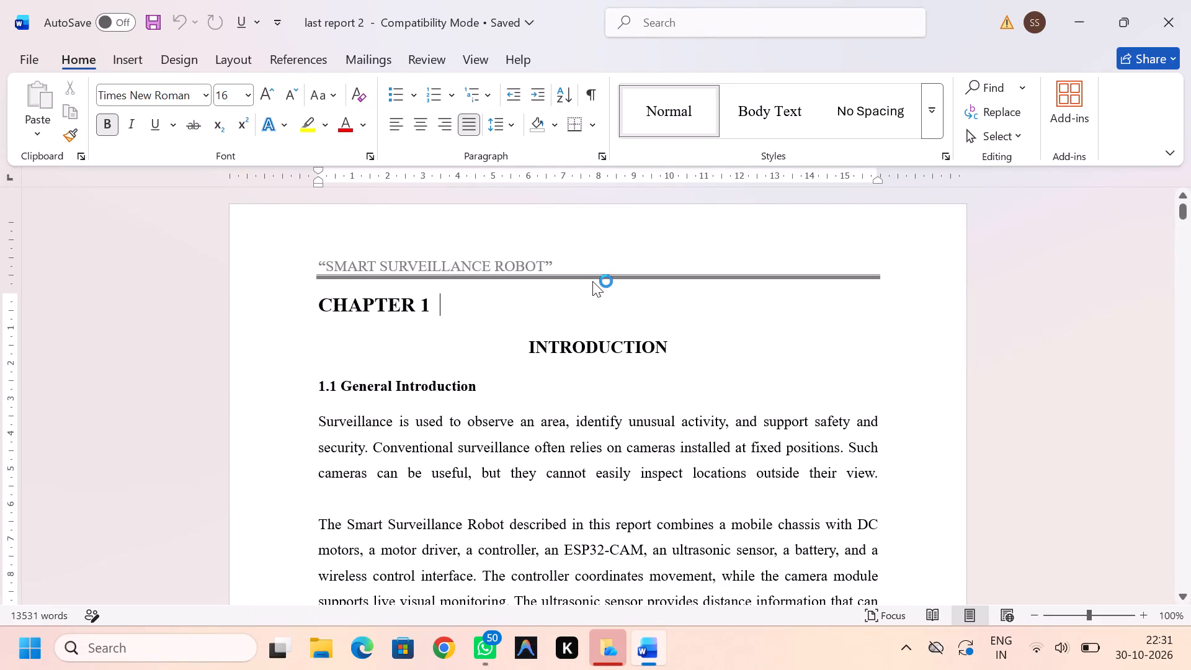
pyautogui.doubleClick(592, 273)
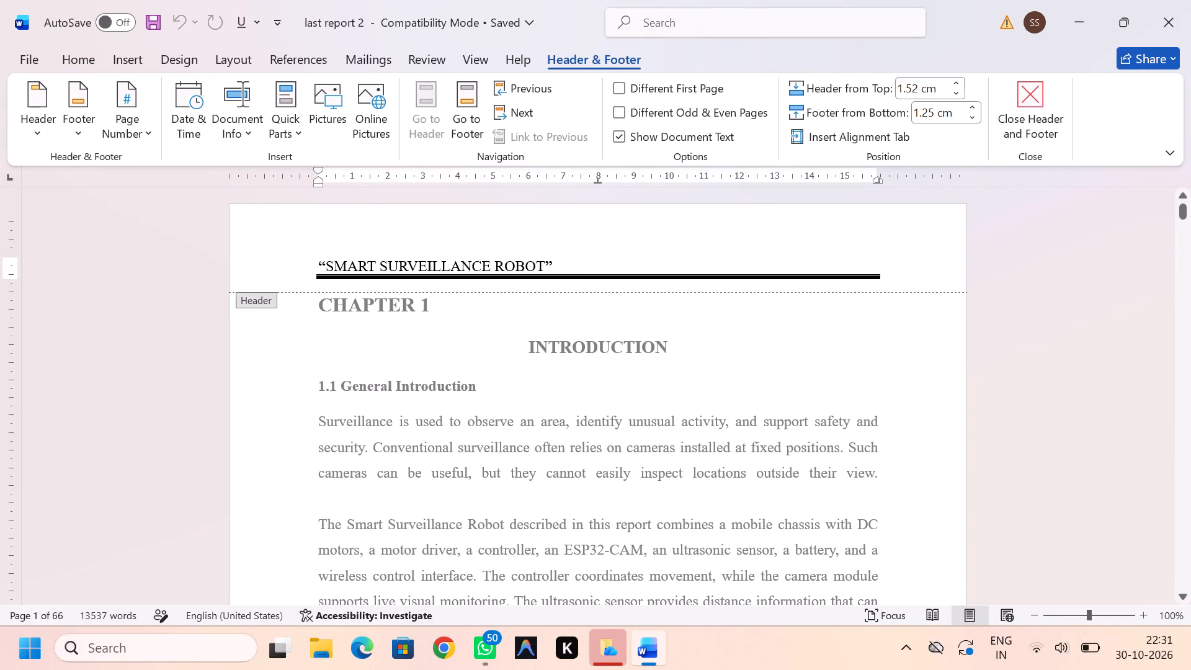
pyautogui.click(592, 273)
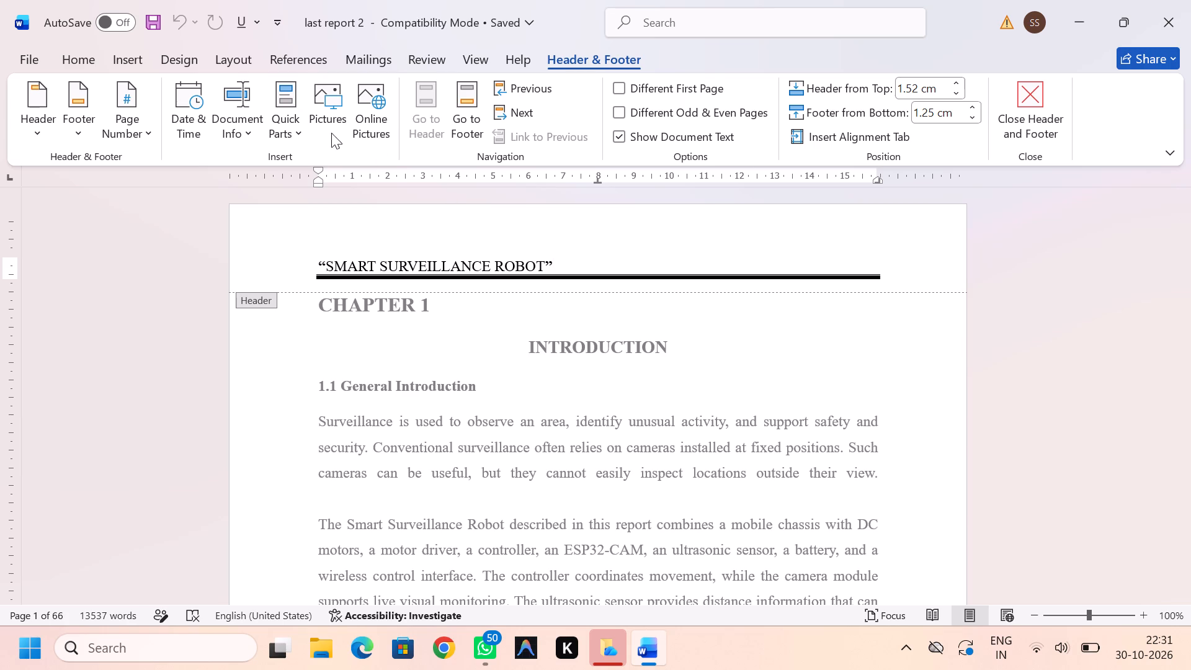
pyautogui.click(87, 127)
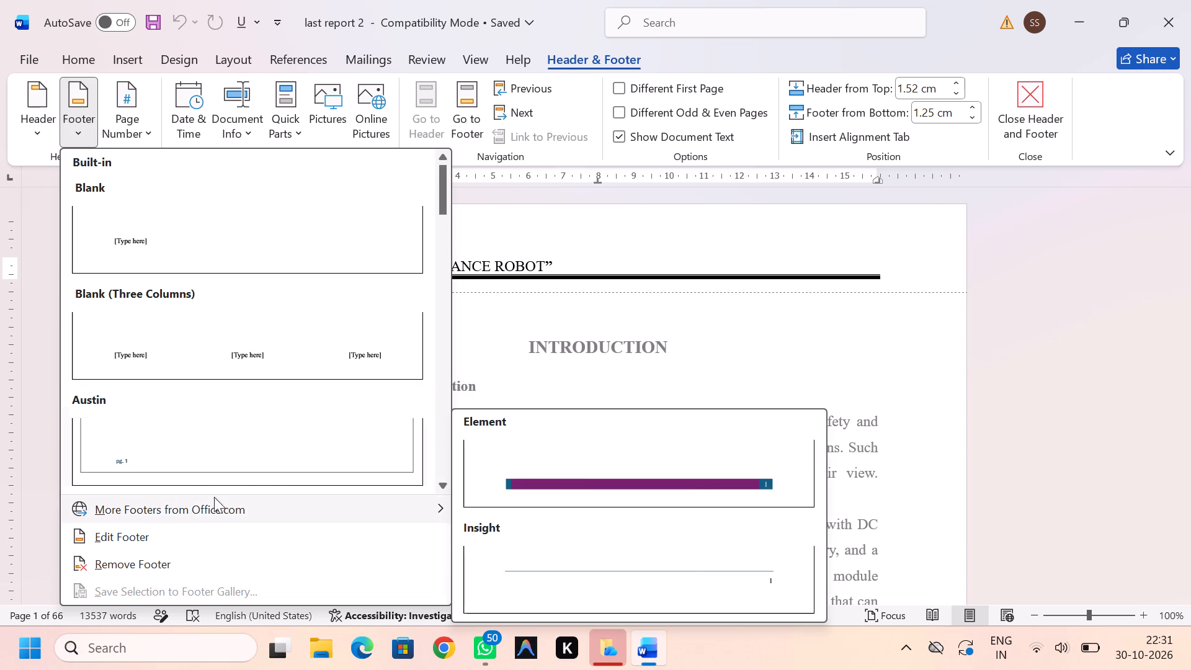
pyautogui.click(393, 541)
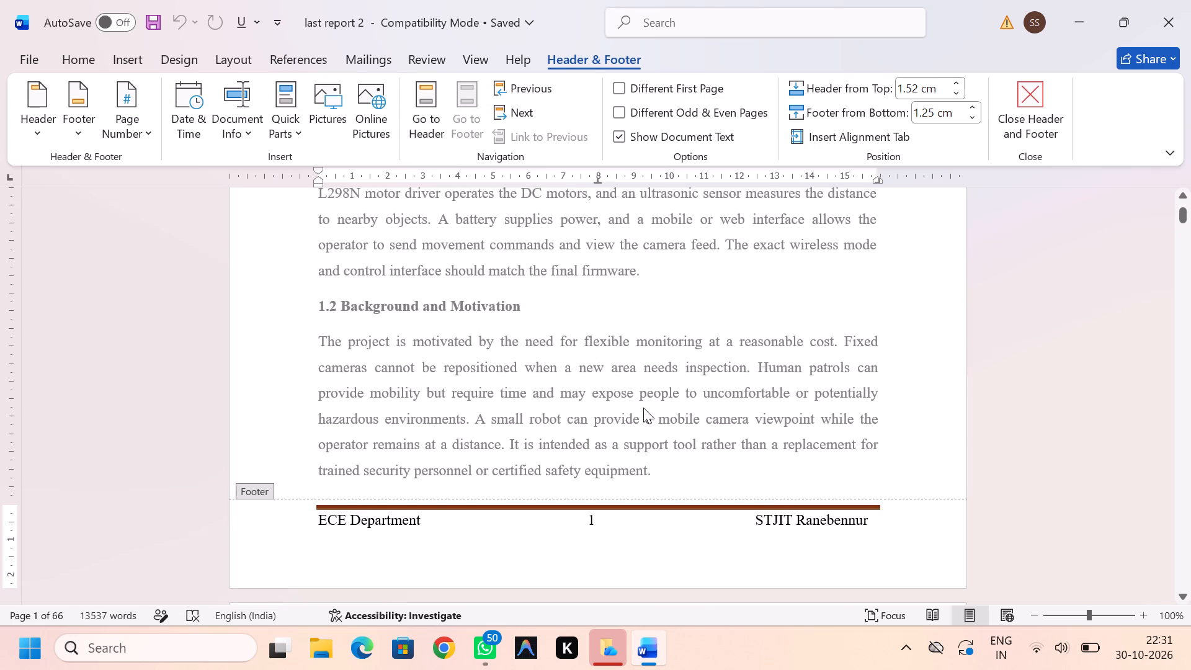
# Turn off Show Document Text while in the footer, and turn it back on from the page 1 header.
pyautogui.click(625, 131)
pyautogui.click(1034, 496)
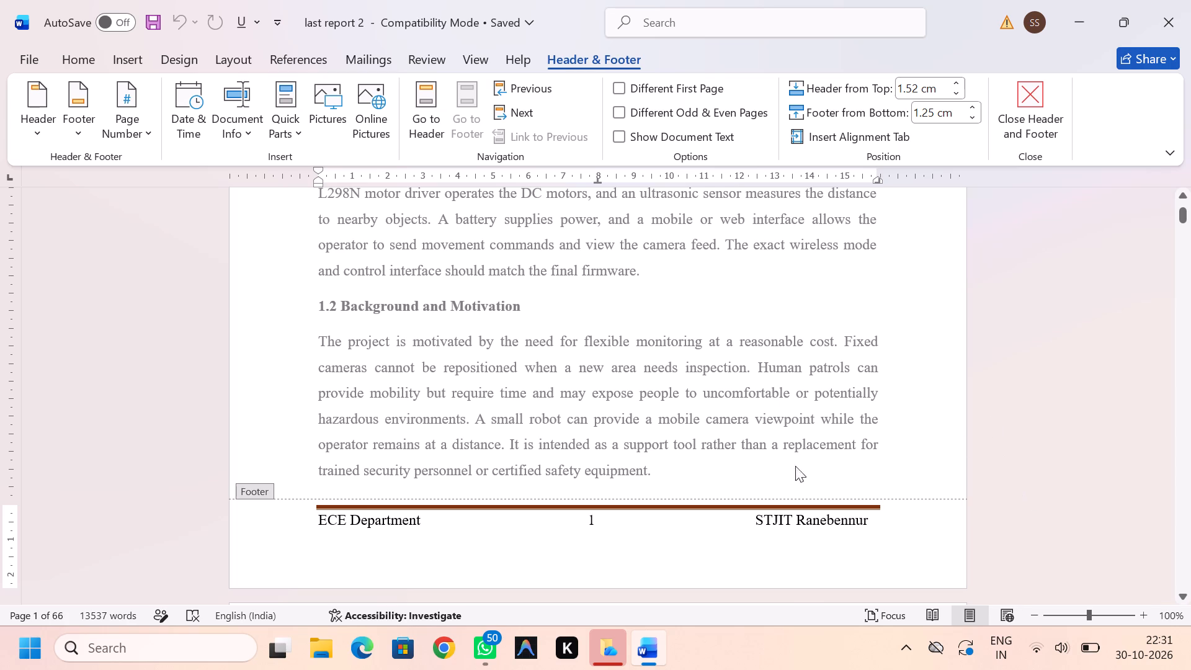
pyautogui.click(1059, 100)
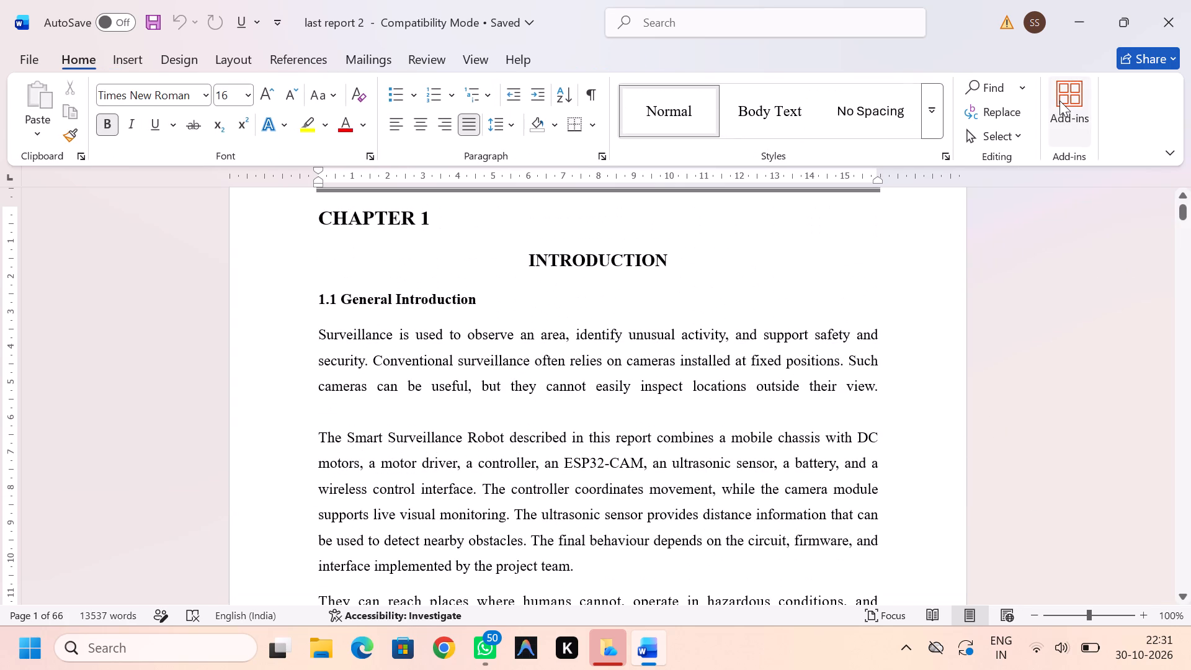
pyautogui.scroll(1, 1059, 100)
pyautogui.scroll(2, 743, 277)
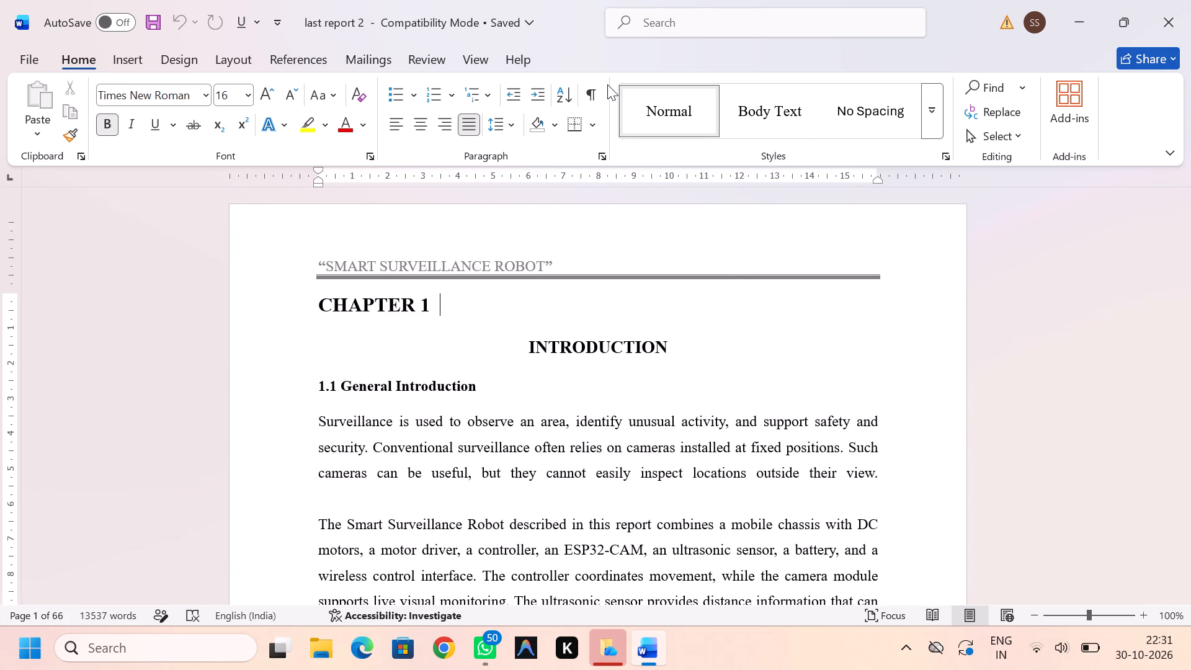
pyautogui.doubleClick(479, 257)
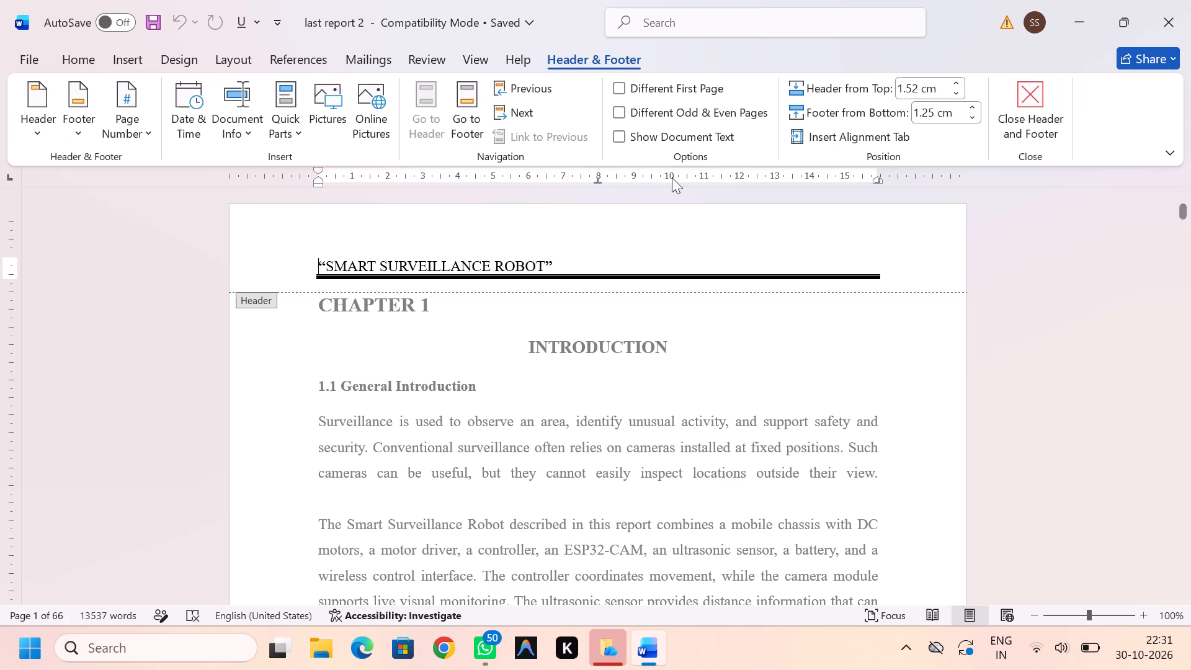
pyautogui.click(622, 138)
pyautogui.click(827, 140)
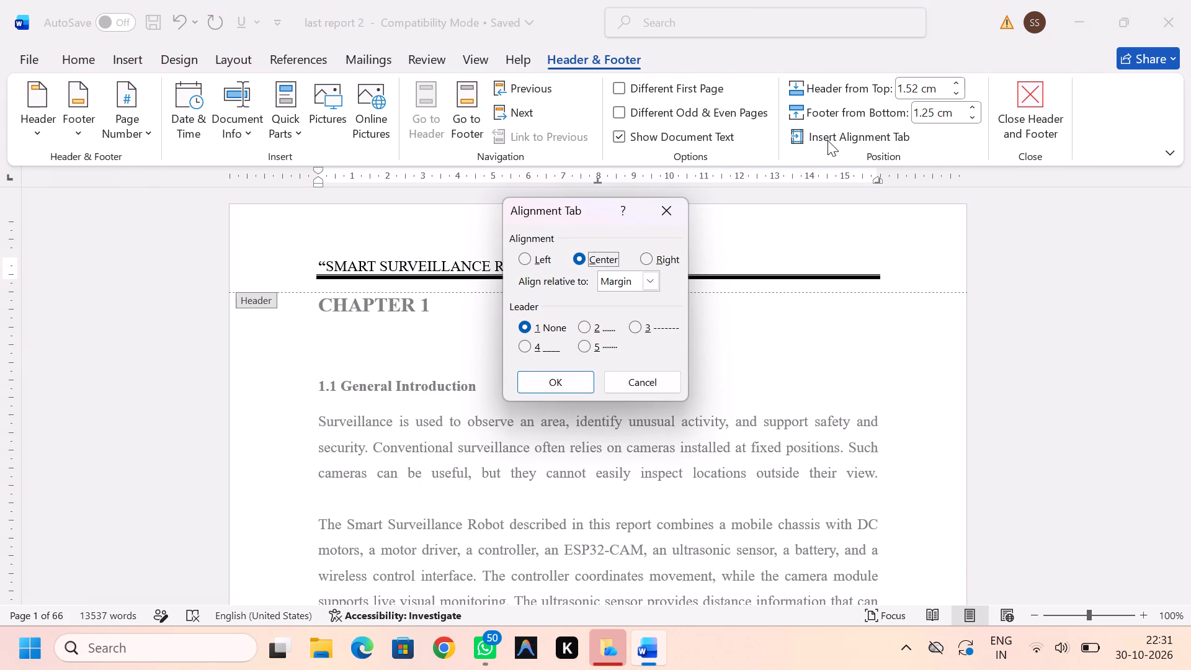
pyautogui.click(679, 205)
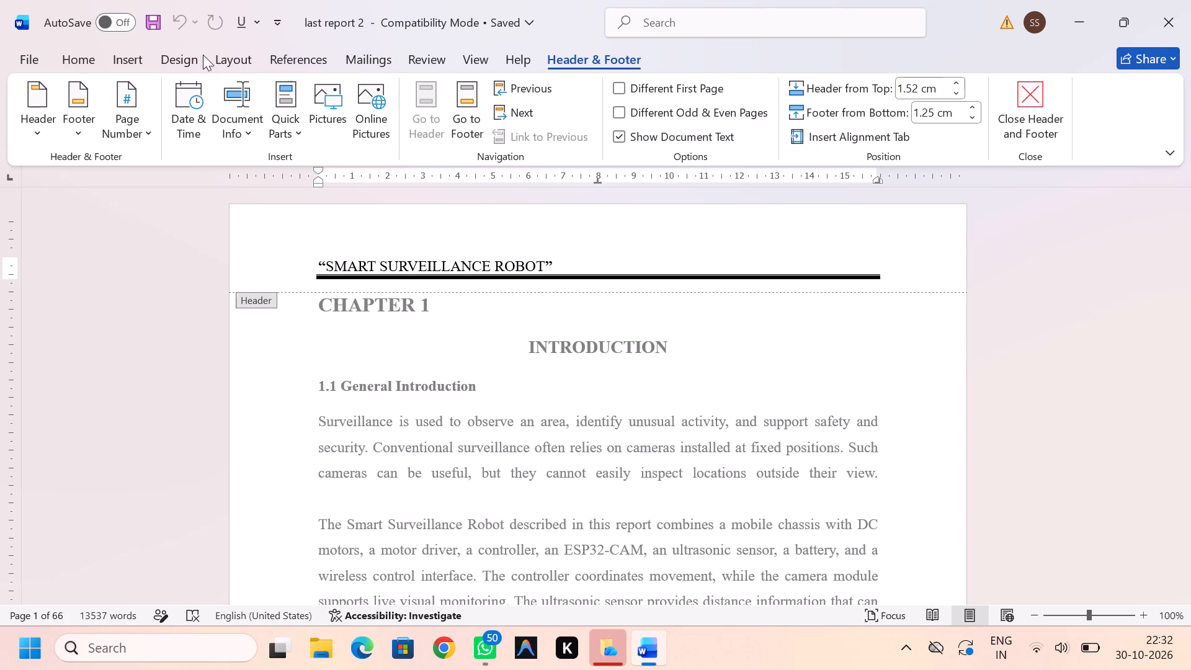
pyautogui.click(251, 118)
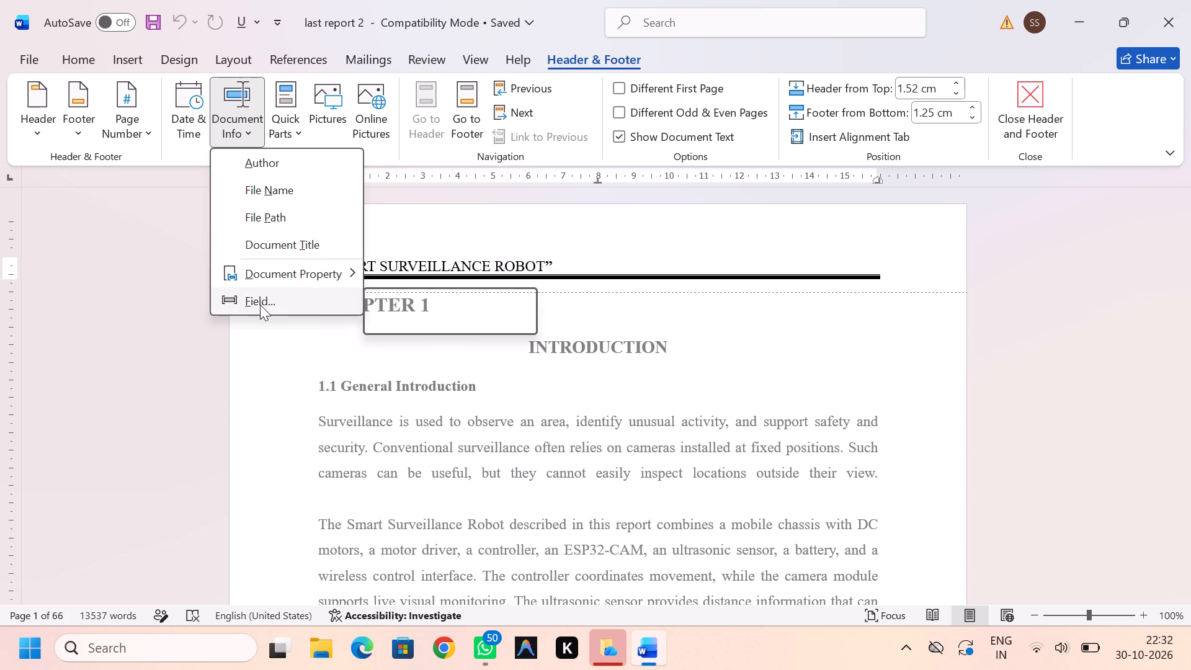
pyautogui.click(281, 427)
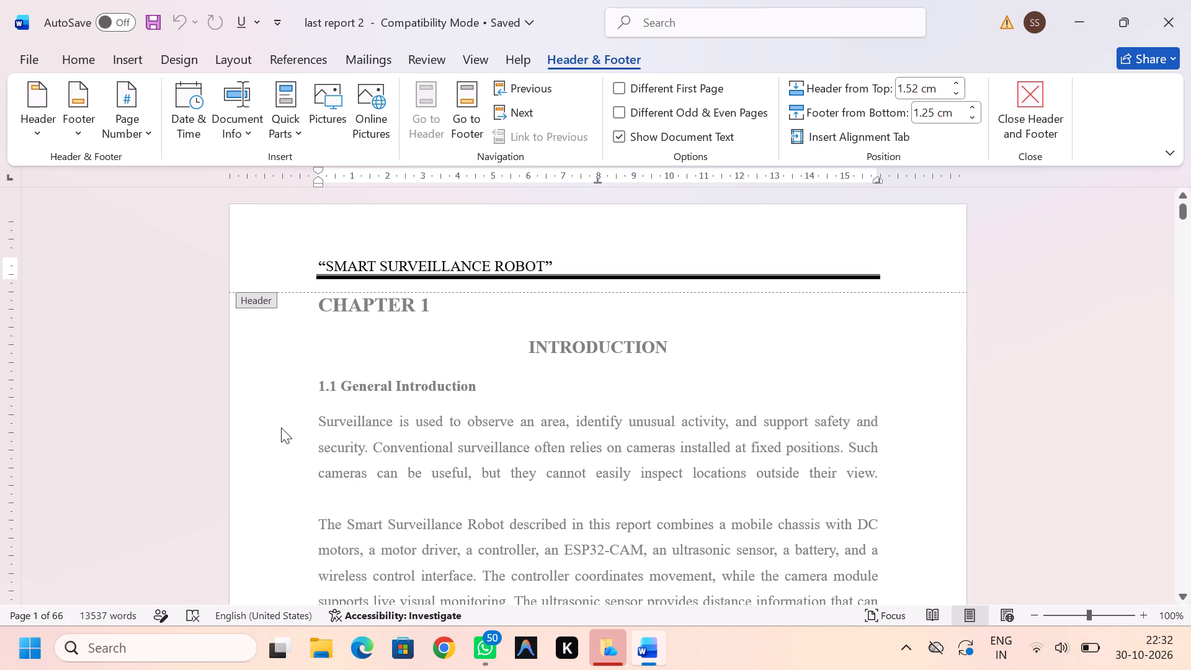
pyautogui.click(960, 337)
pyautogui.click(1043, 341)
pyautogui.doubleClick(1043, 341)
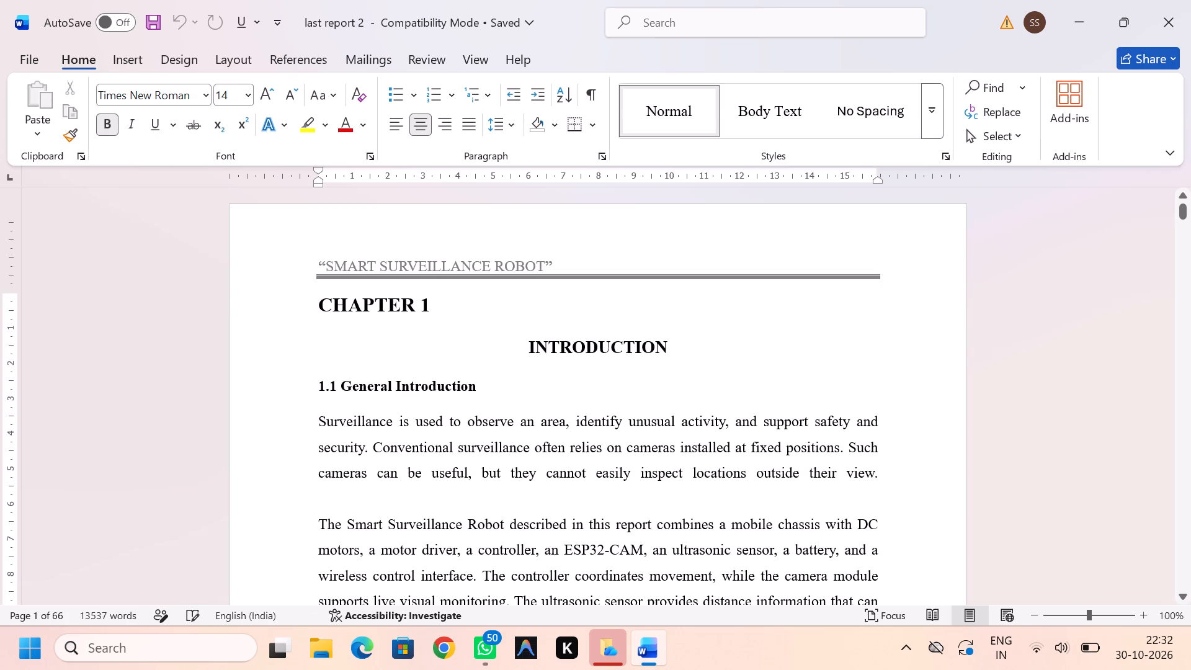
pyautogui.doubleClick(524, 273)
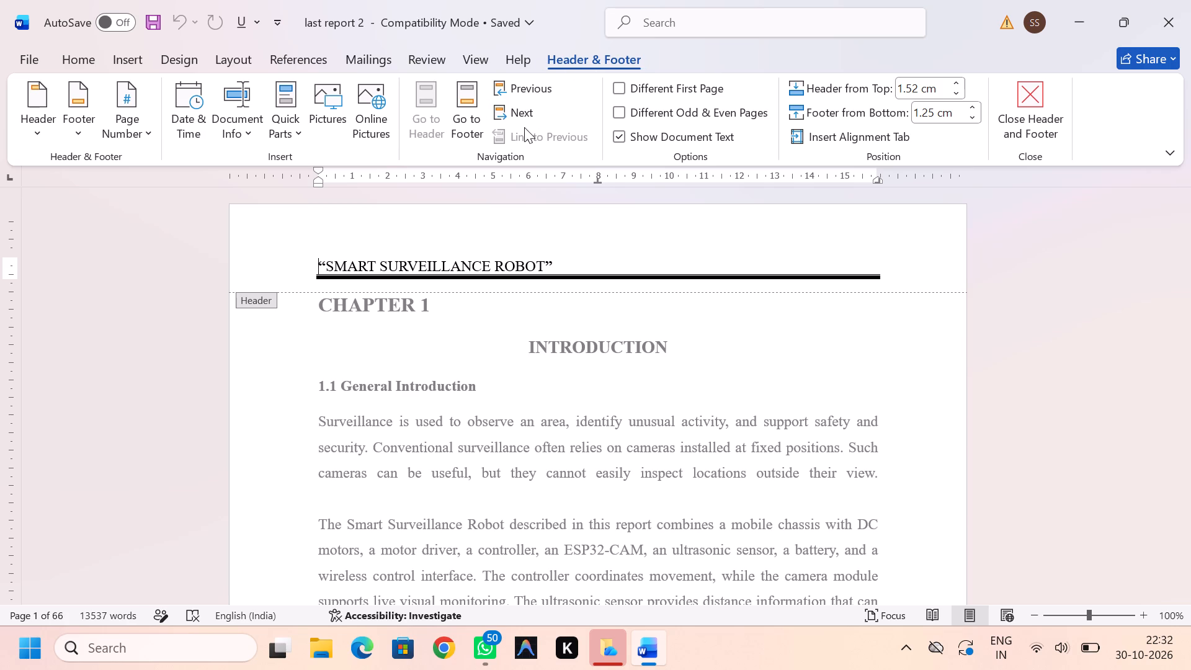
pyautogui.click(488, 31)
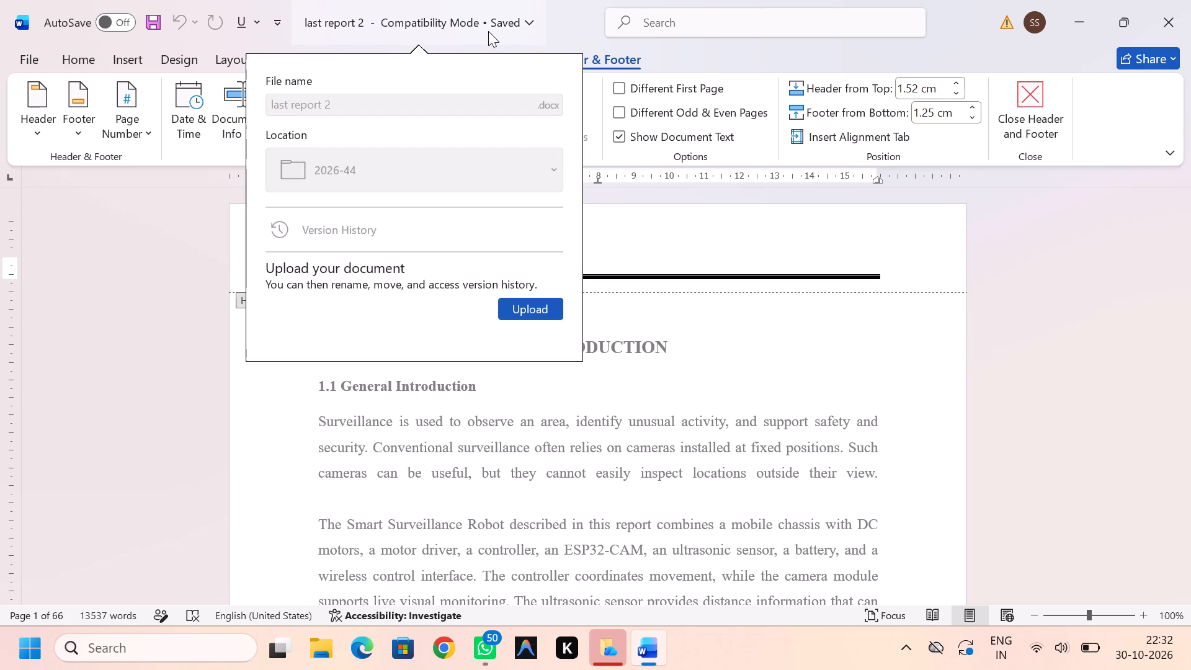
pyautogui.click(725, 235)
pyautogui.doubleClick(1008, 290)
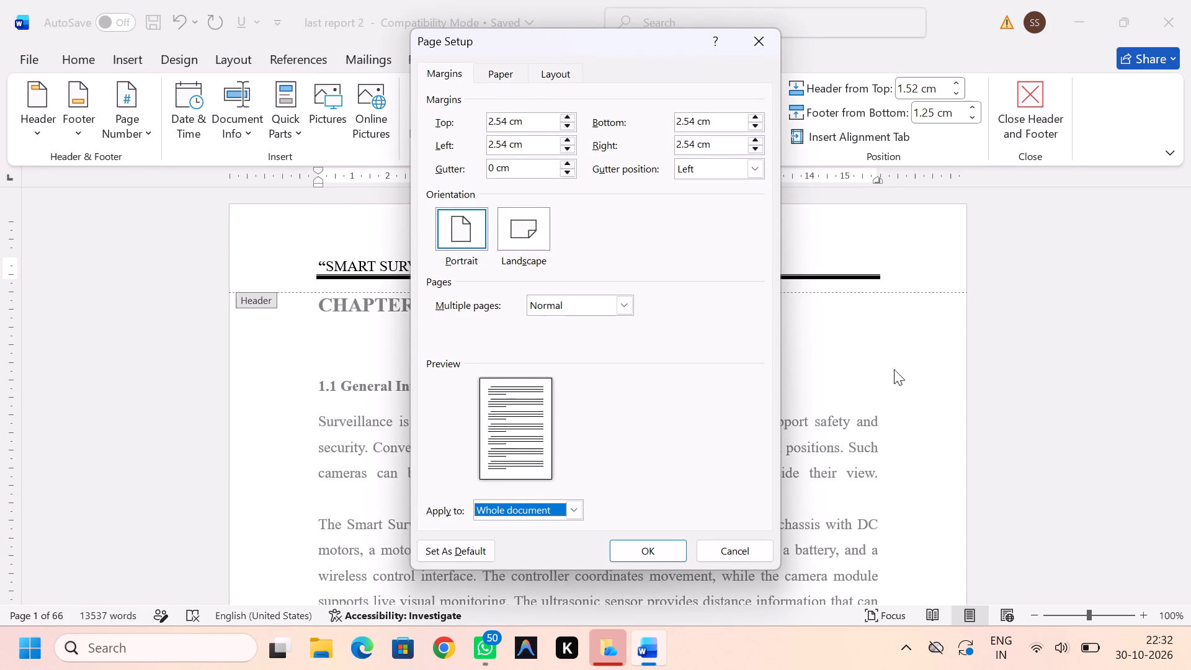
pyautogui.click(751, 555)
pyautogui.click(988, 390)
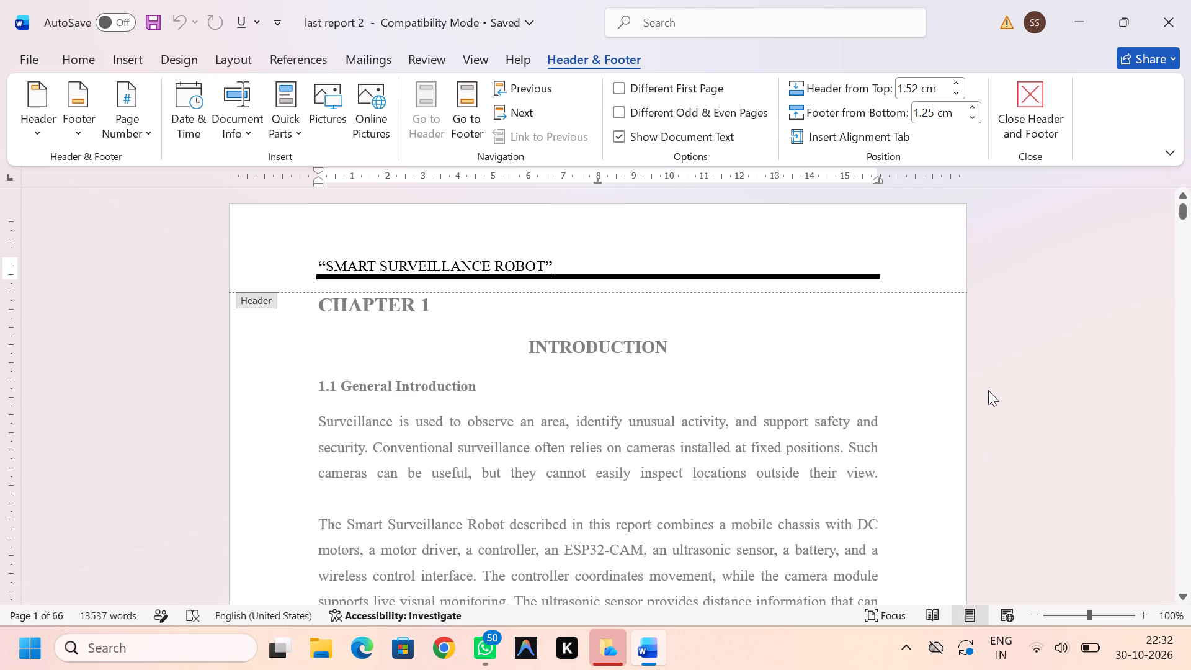
# Leave the header and apply the Body Text style, followed by the Normal style, to the INTRODUCTION heading.
pyautogui.doubleClick(893, 367)
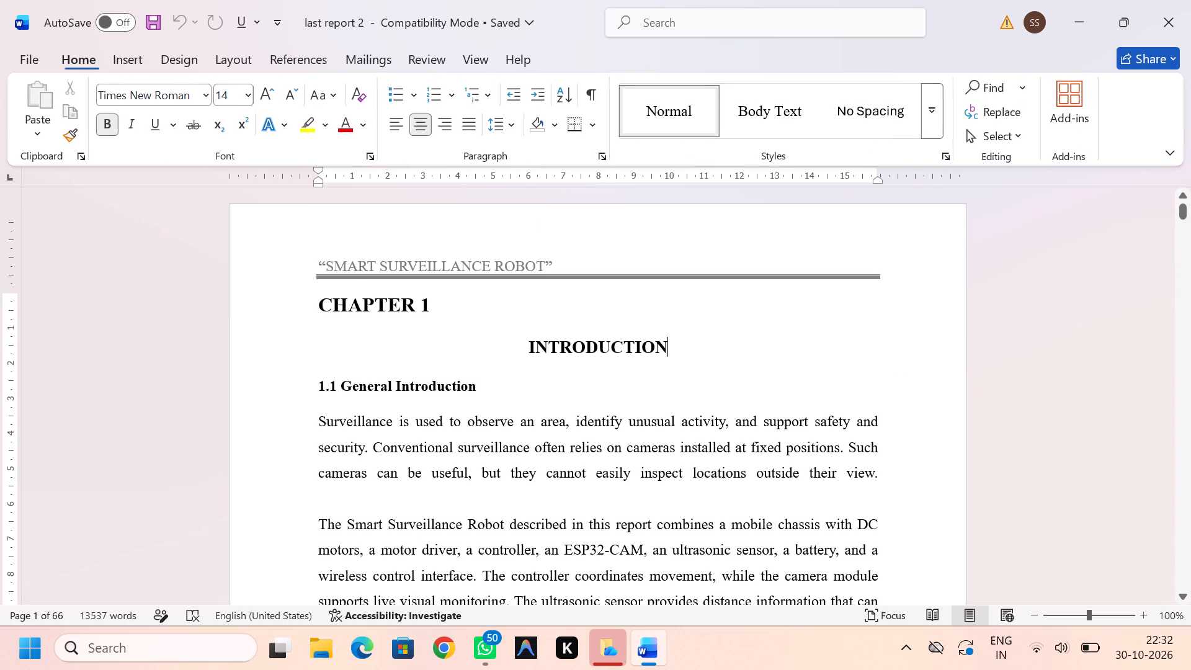
pyautogui.scroll(-2, 893, 367)
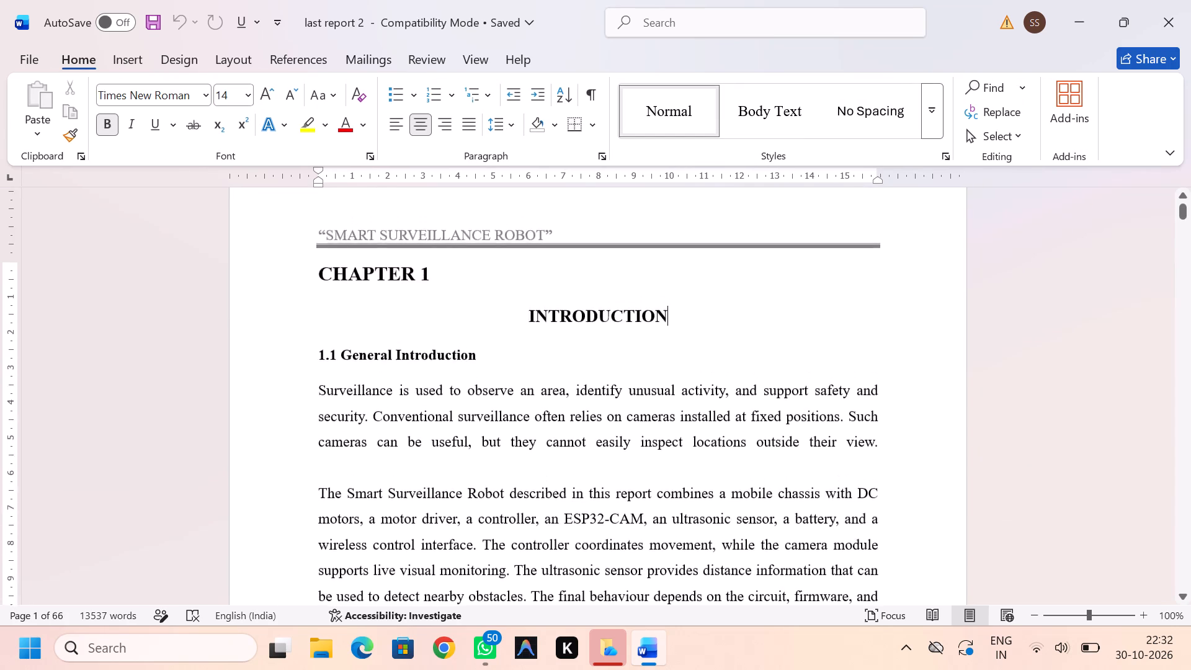
pyautogui.scroll(-3, 893, 367)
pyautogui.scroll(1, 893, 367)
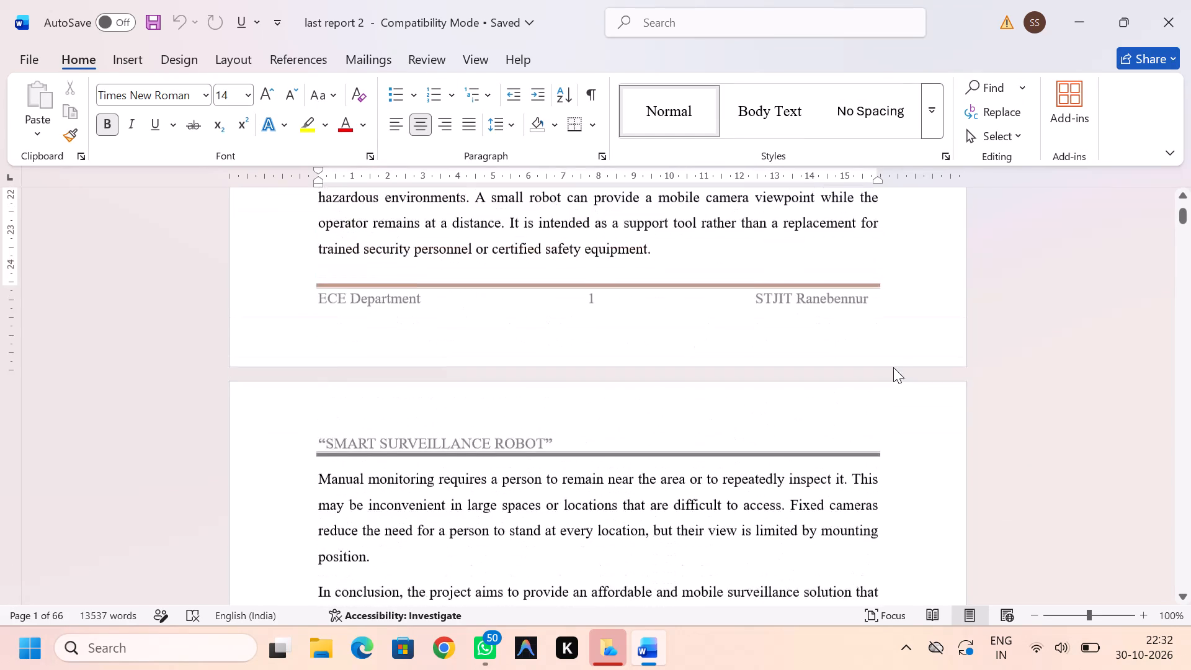
pyautogui.scroll(2, 893, 367)
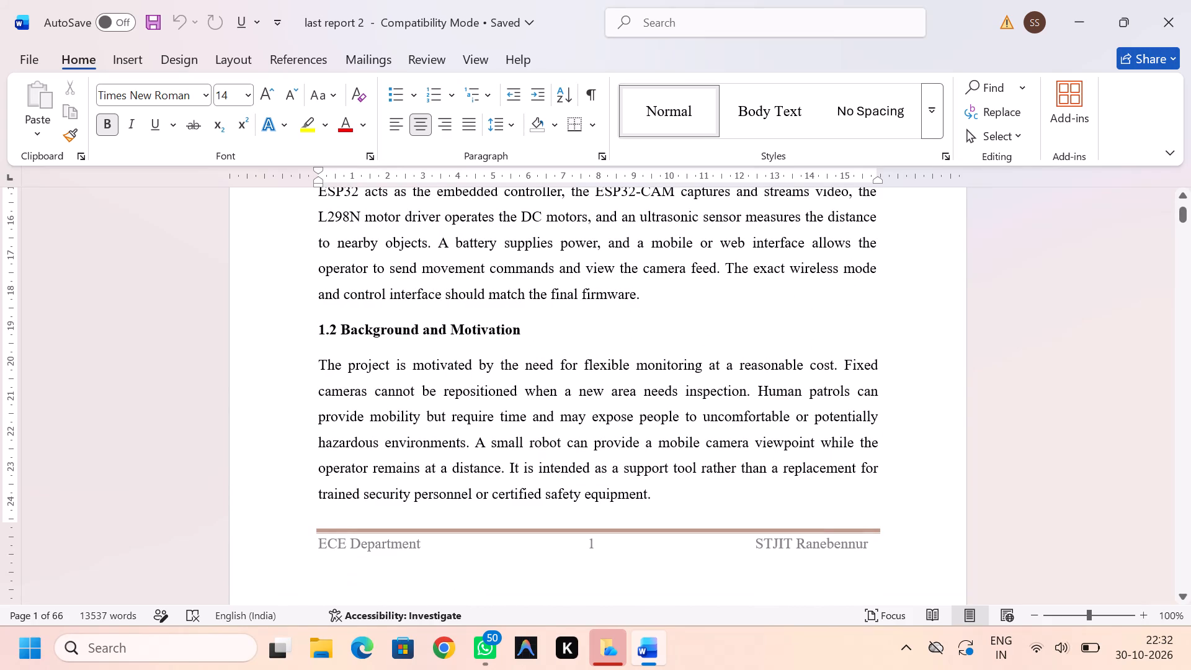
pyautogui.click(774, 111)
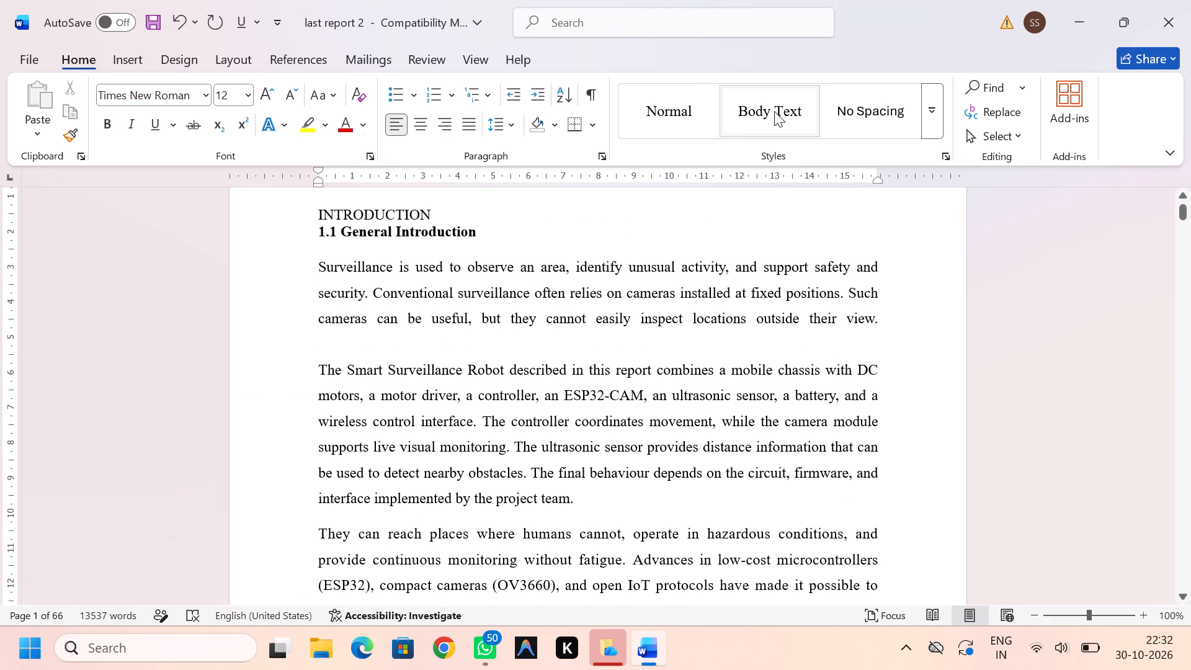
pyautogui.click(659, 111)
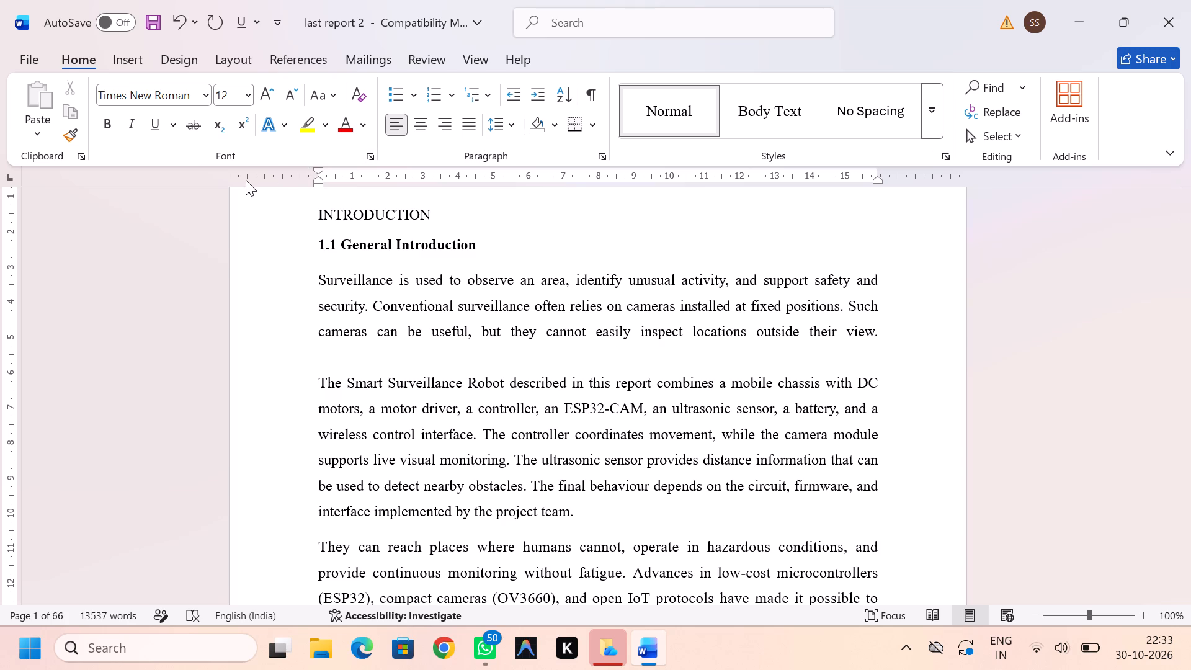
pyautogui.click(1058, 114)
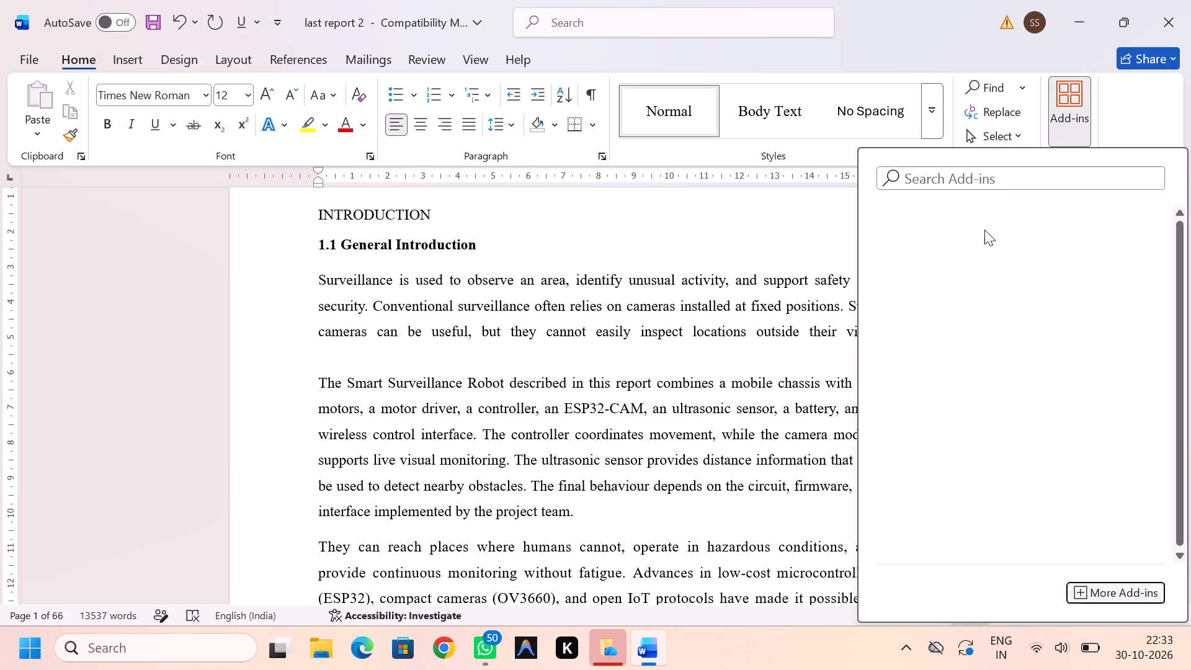
pyautogui.click(821, 230)
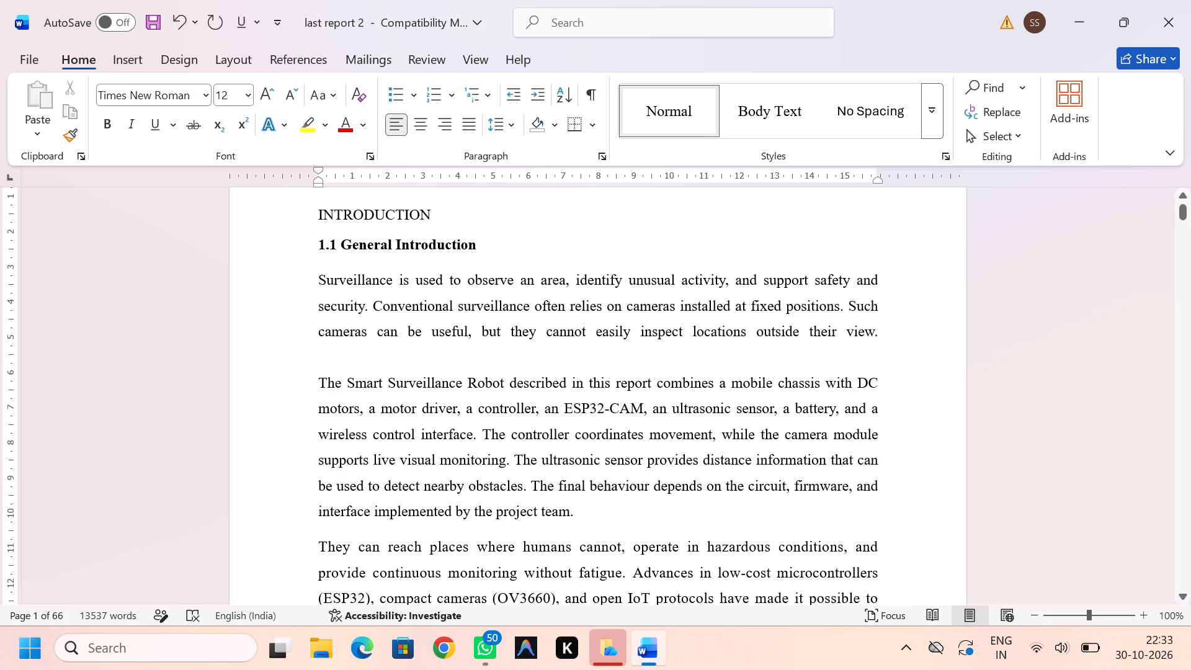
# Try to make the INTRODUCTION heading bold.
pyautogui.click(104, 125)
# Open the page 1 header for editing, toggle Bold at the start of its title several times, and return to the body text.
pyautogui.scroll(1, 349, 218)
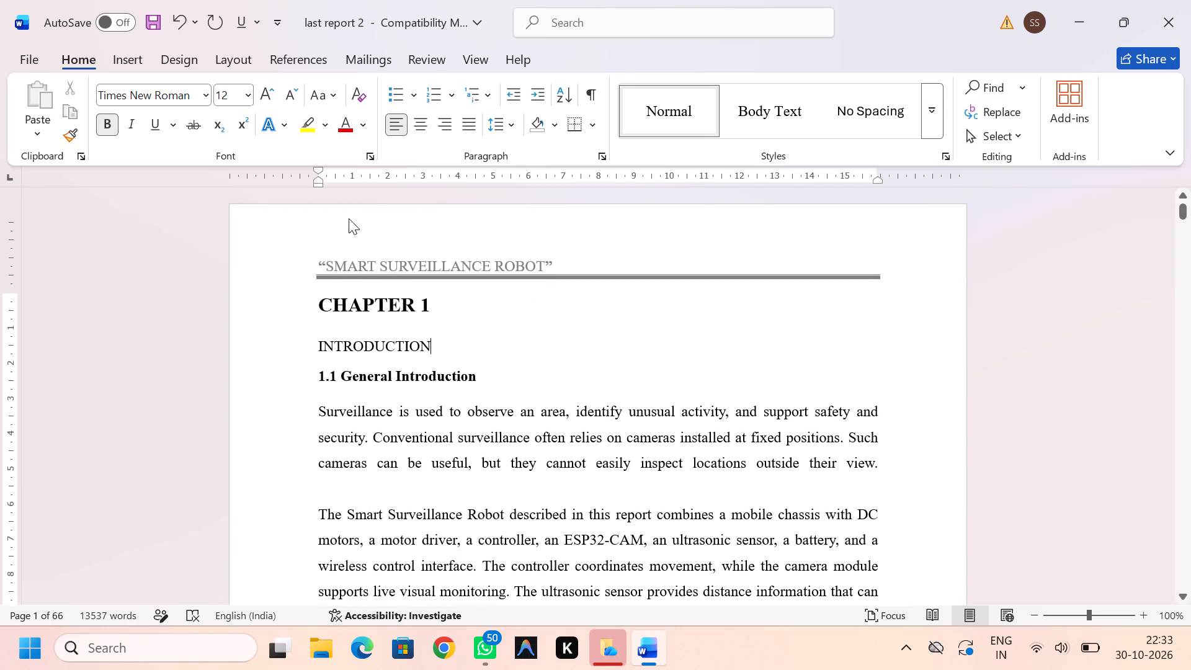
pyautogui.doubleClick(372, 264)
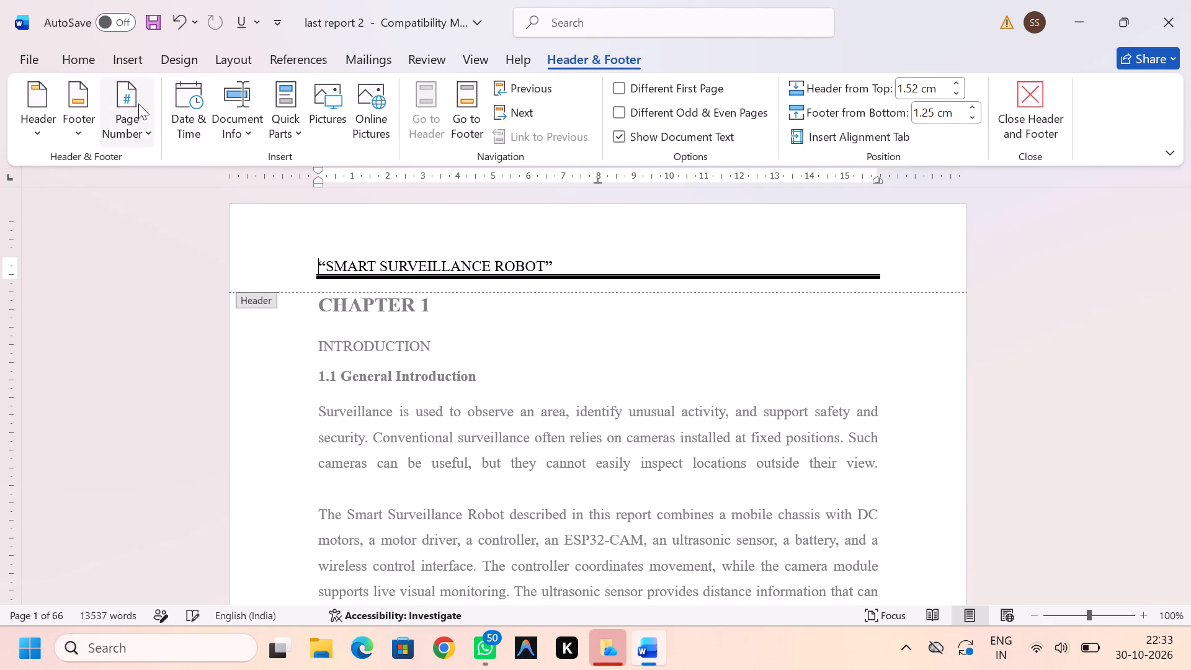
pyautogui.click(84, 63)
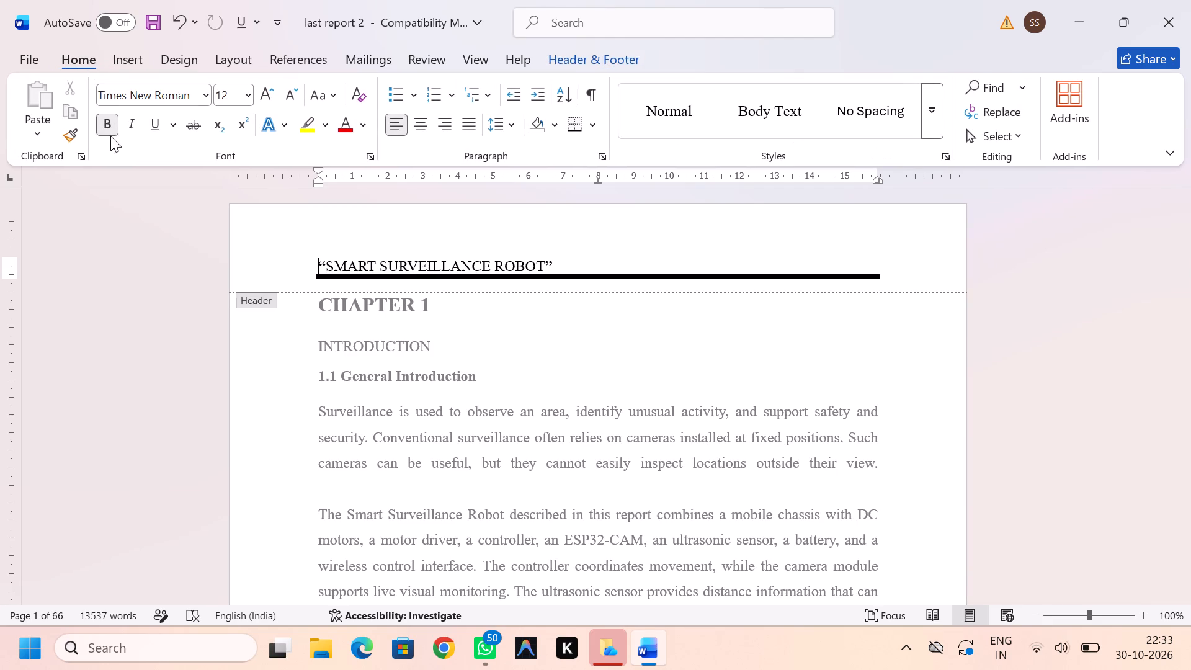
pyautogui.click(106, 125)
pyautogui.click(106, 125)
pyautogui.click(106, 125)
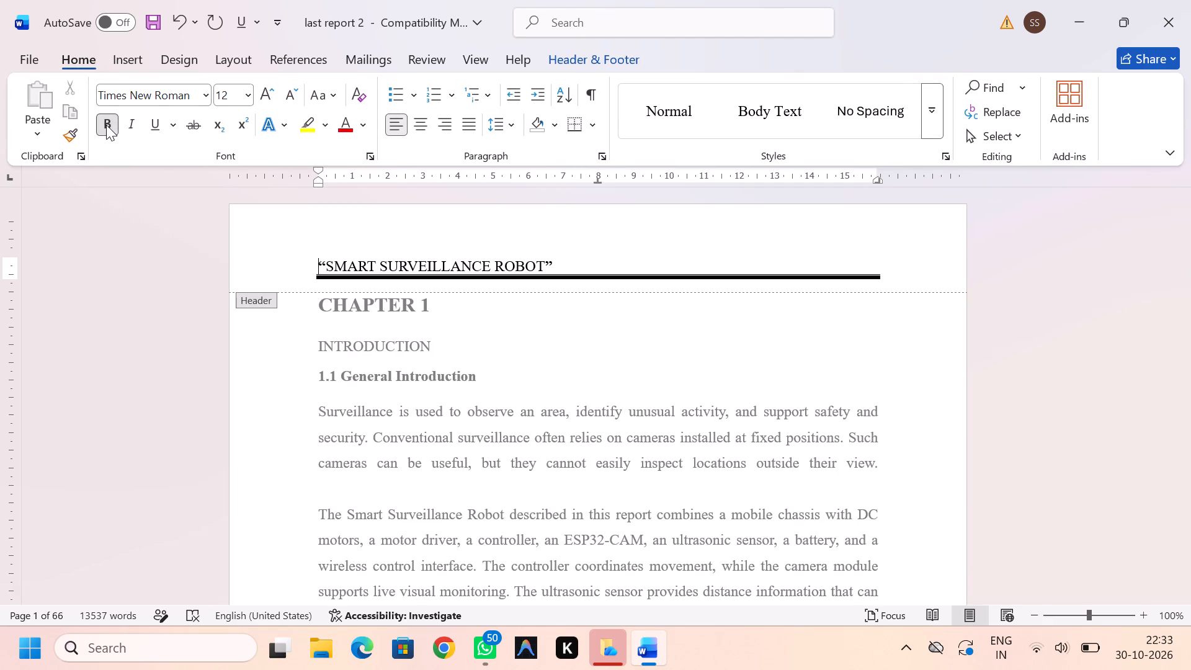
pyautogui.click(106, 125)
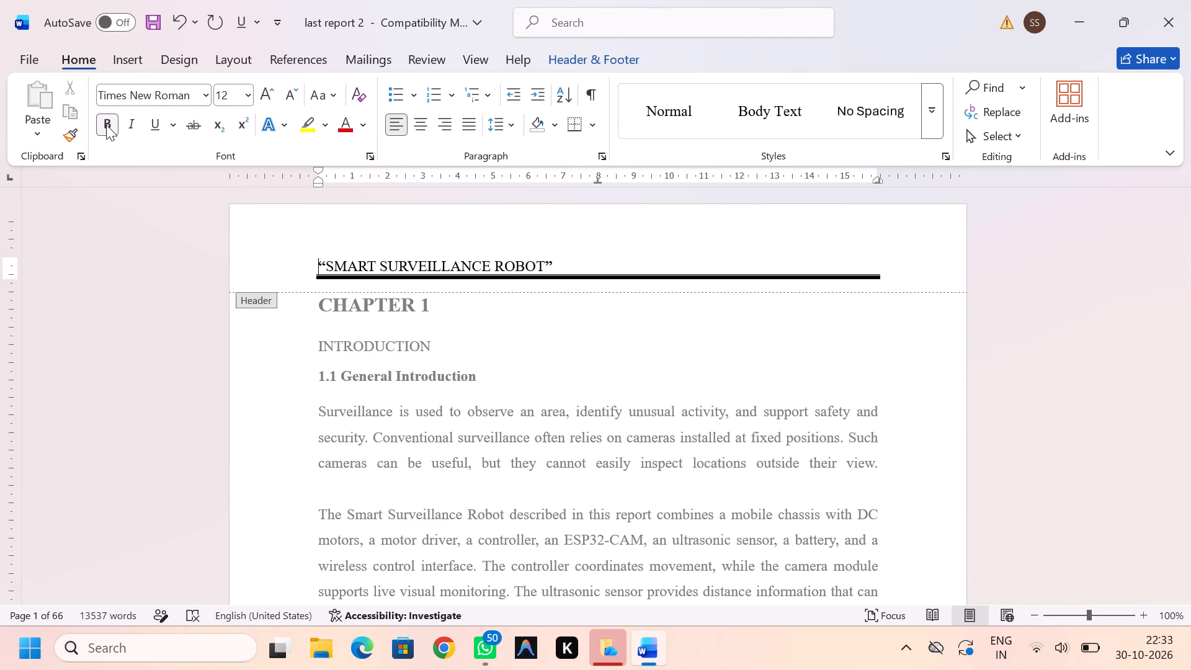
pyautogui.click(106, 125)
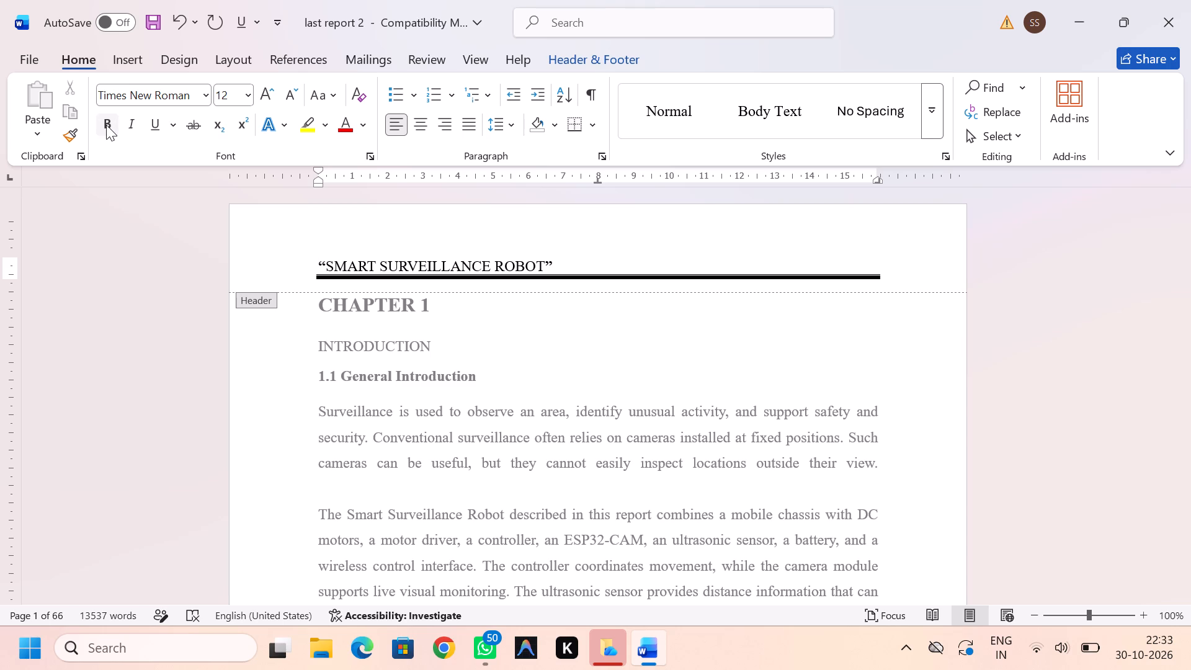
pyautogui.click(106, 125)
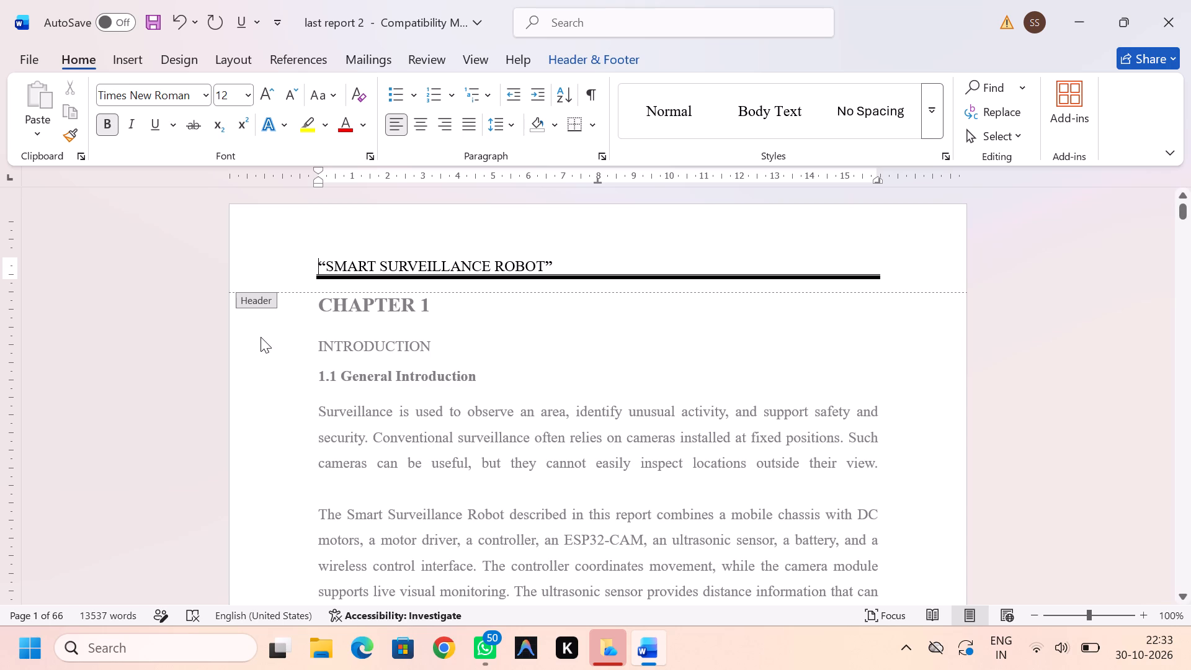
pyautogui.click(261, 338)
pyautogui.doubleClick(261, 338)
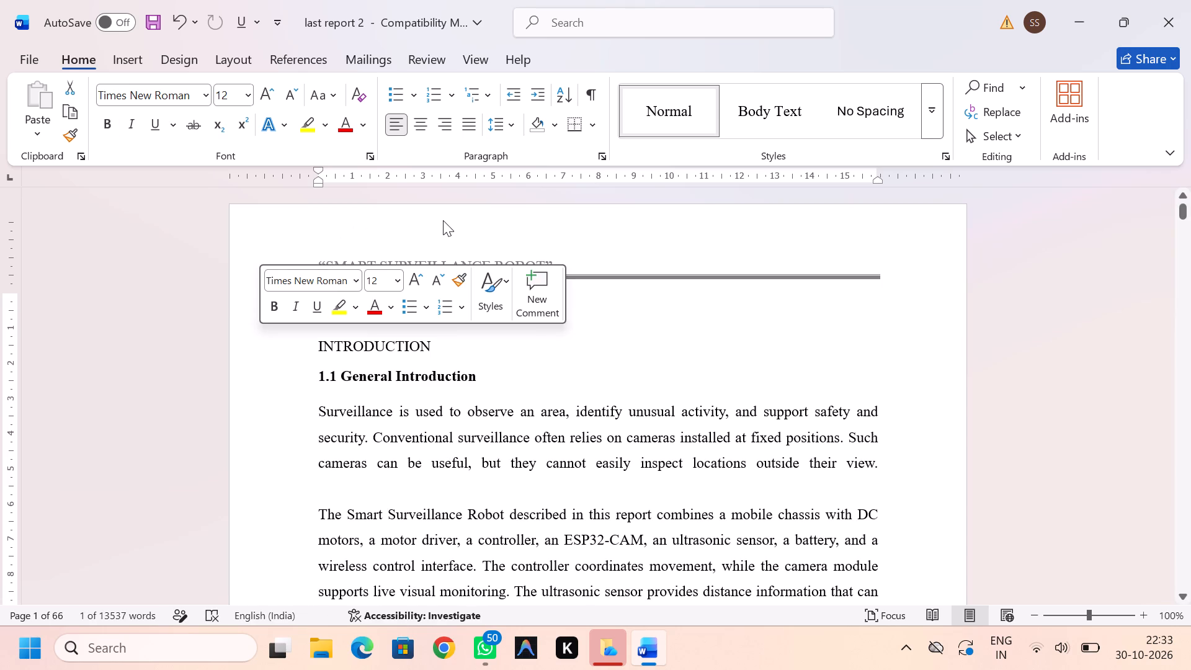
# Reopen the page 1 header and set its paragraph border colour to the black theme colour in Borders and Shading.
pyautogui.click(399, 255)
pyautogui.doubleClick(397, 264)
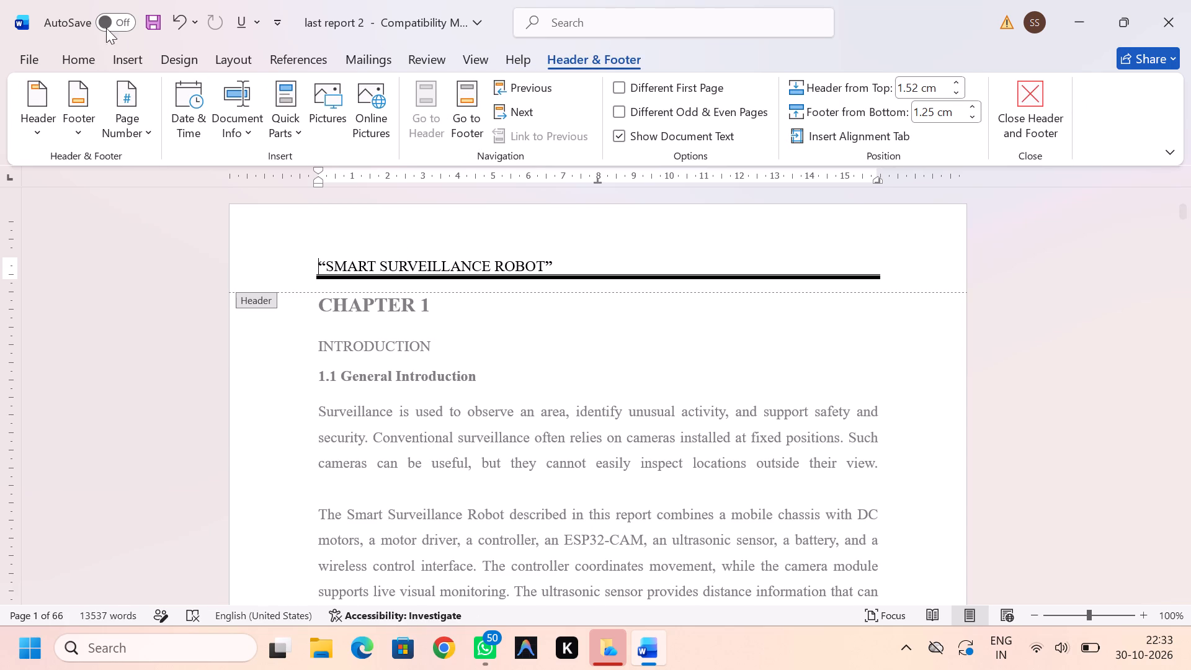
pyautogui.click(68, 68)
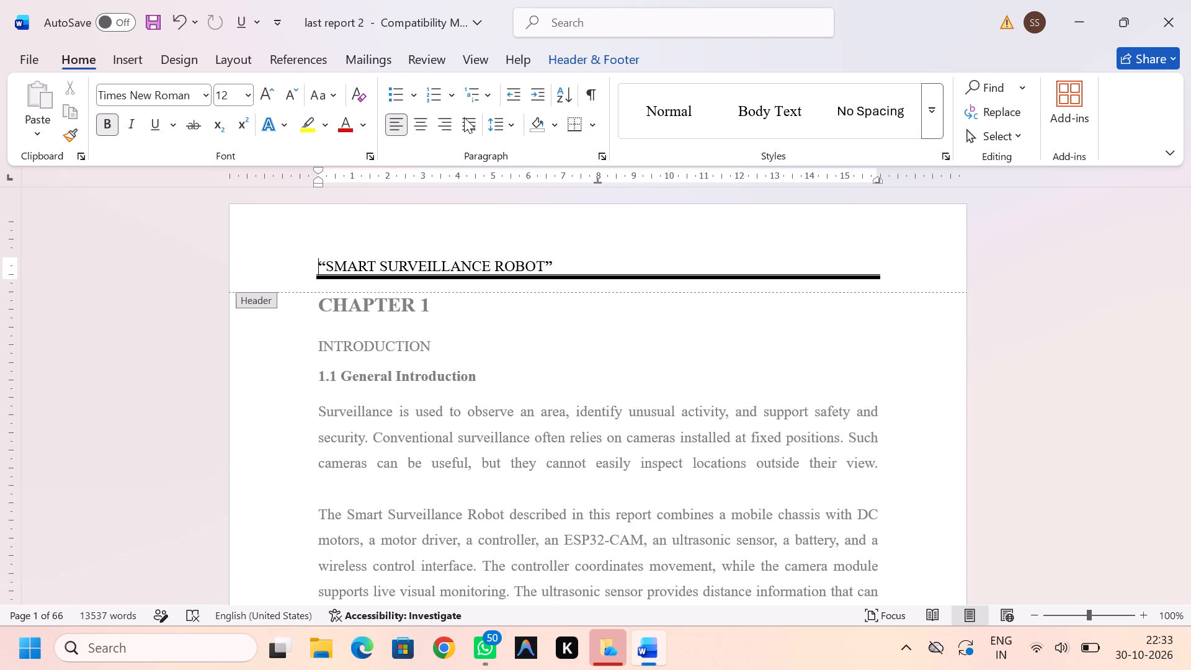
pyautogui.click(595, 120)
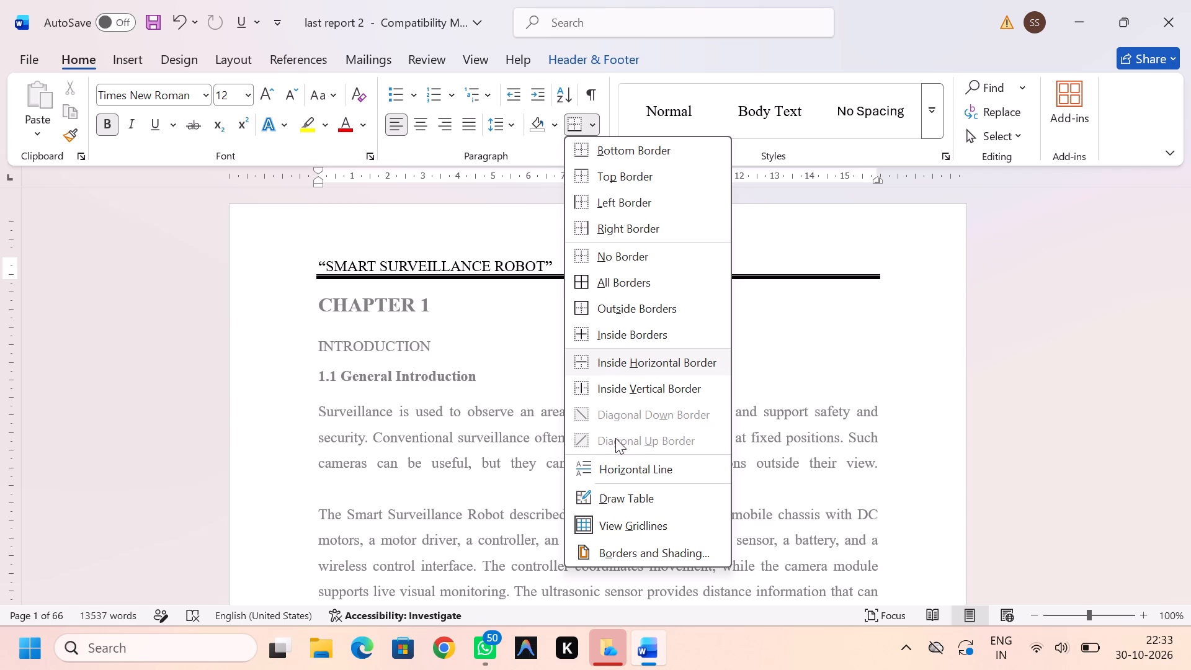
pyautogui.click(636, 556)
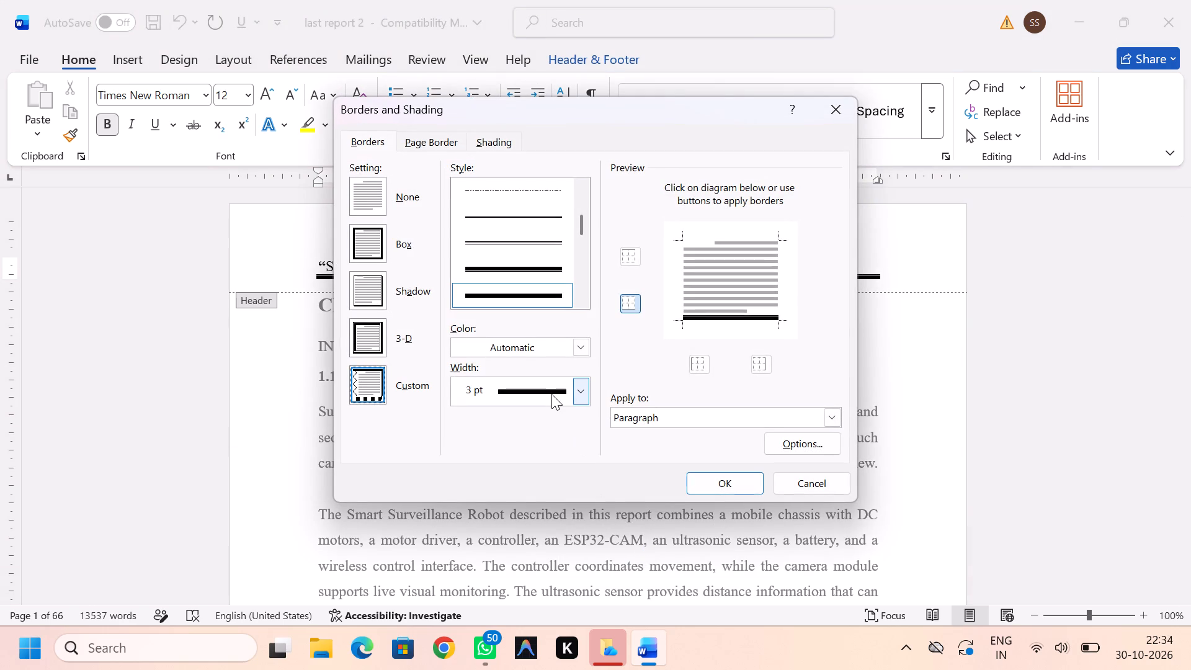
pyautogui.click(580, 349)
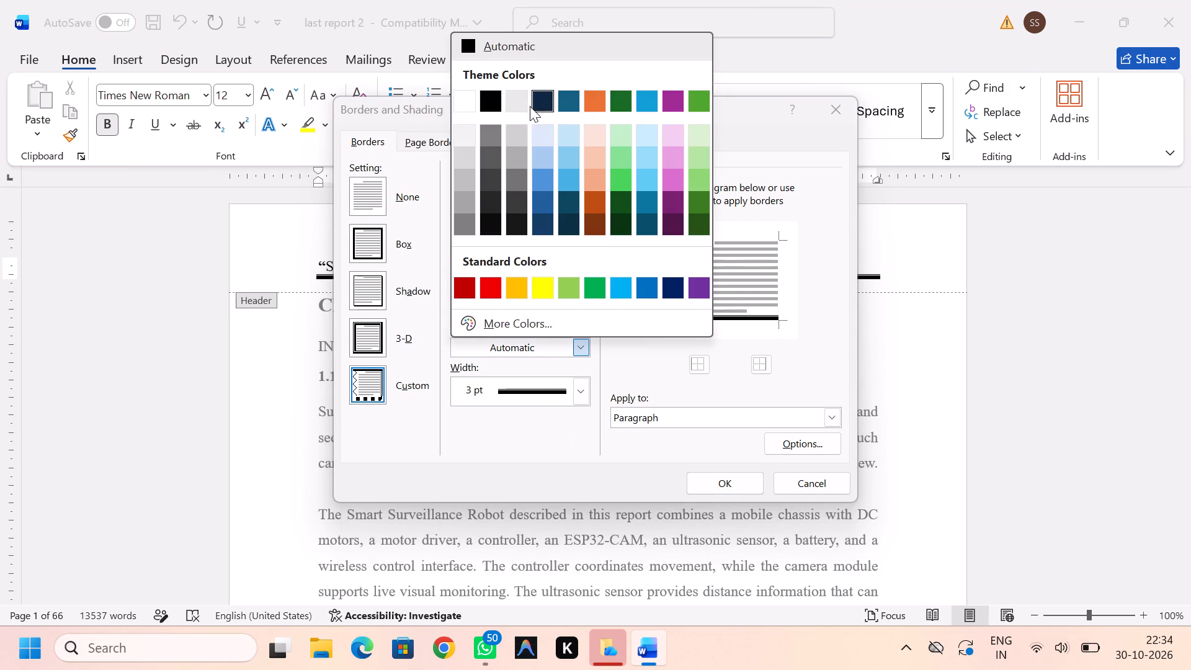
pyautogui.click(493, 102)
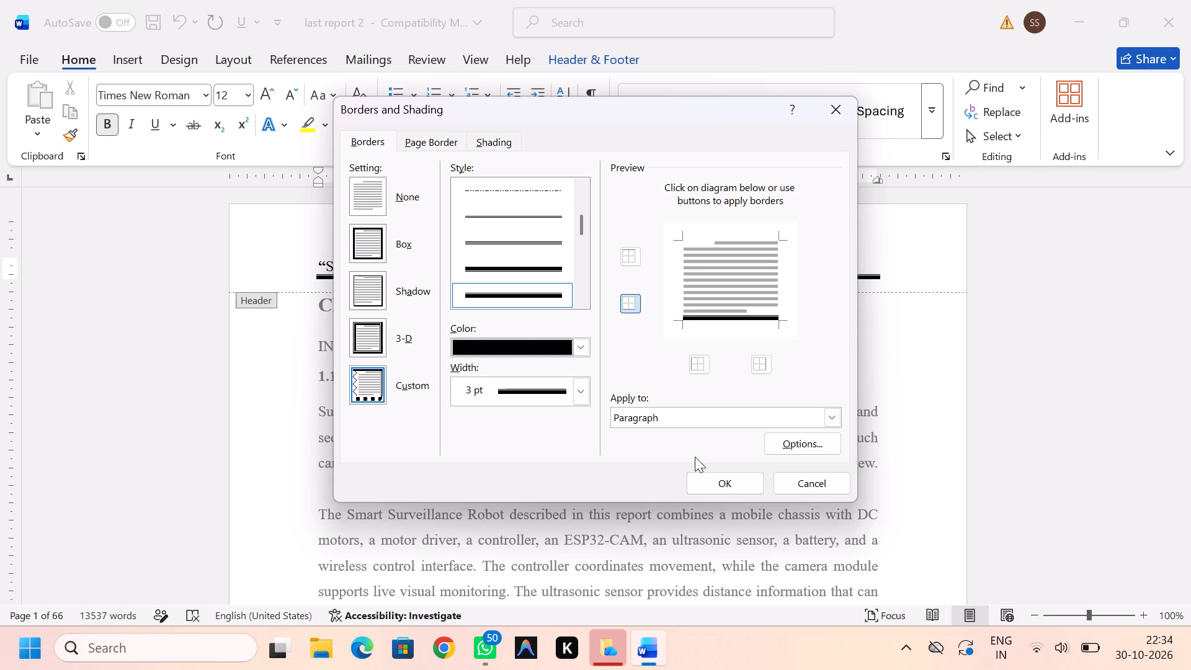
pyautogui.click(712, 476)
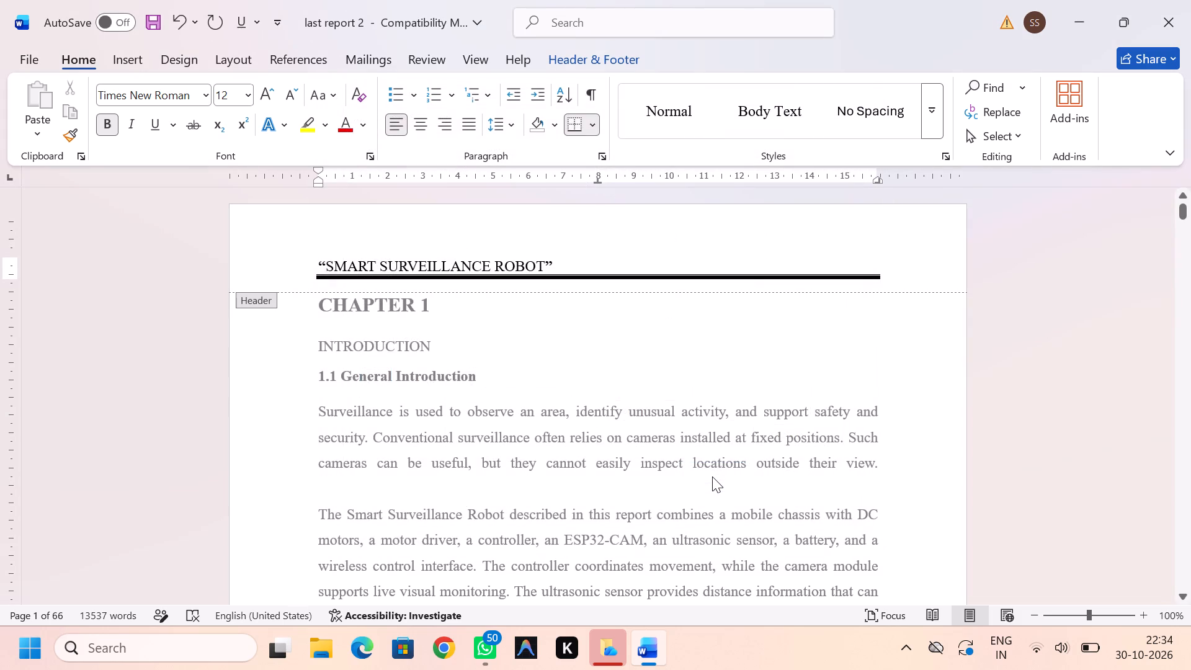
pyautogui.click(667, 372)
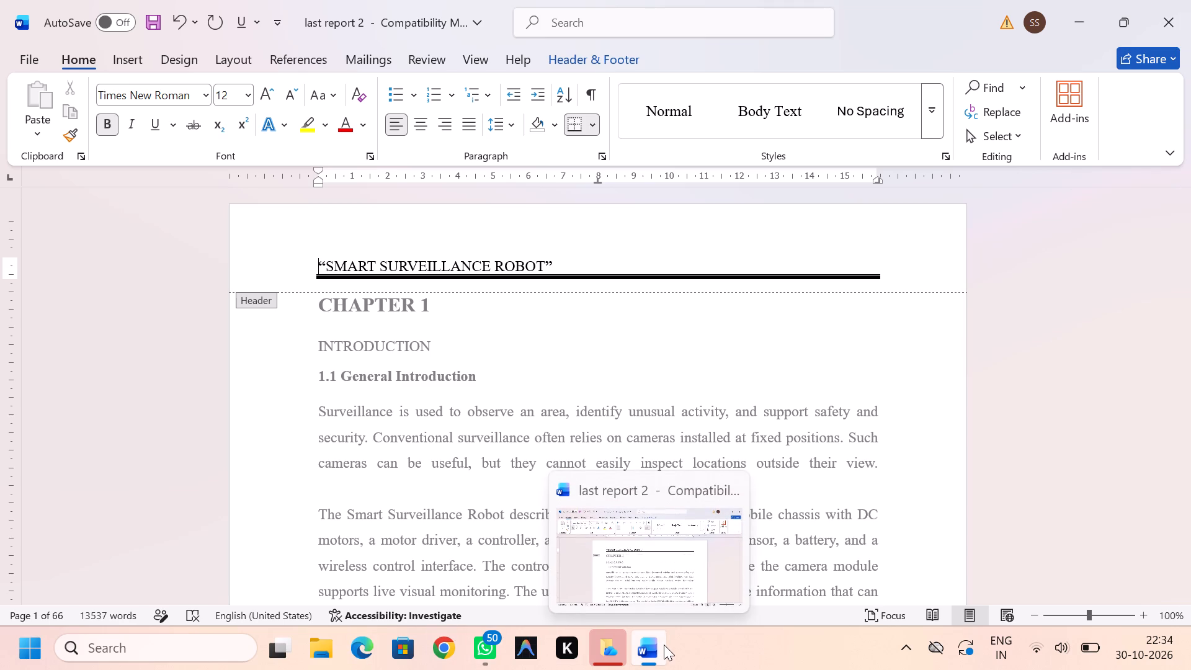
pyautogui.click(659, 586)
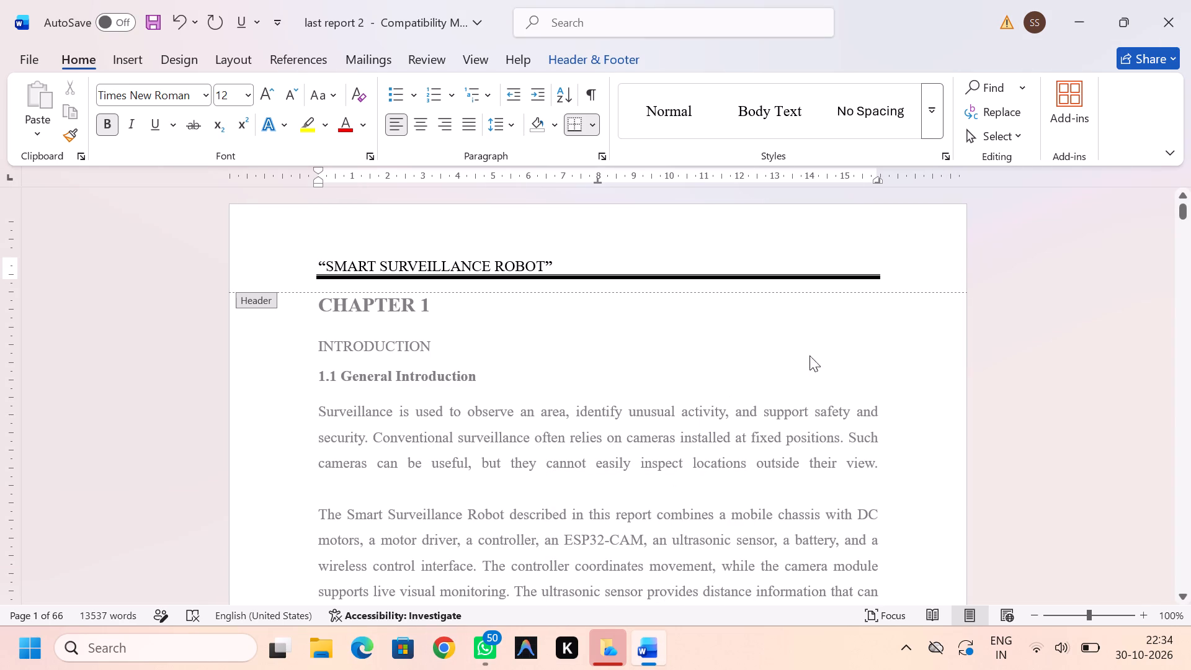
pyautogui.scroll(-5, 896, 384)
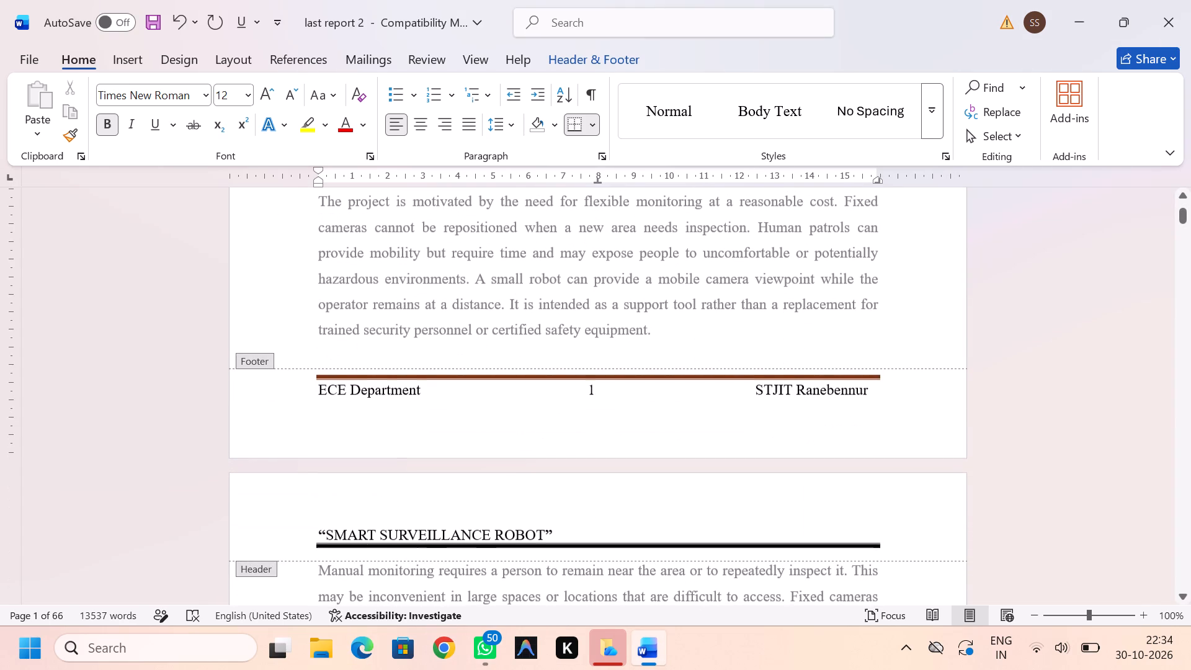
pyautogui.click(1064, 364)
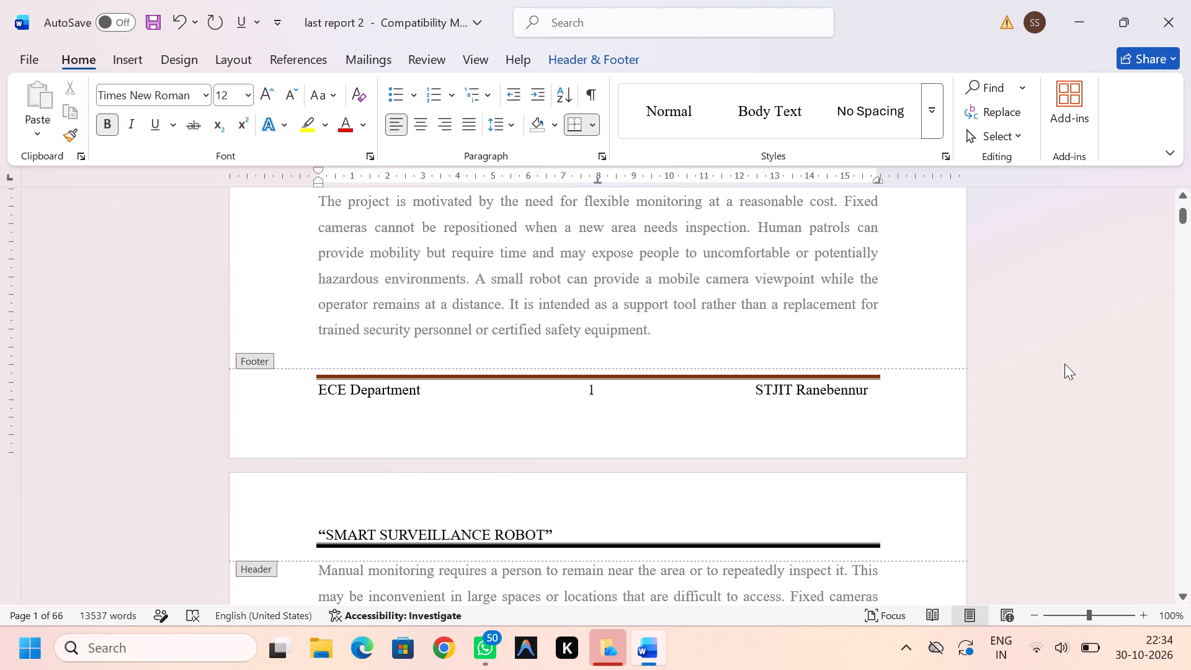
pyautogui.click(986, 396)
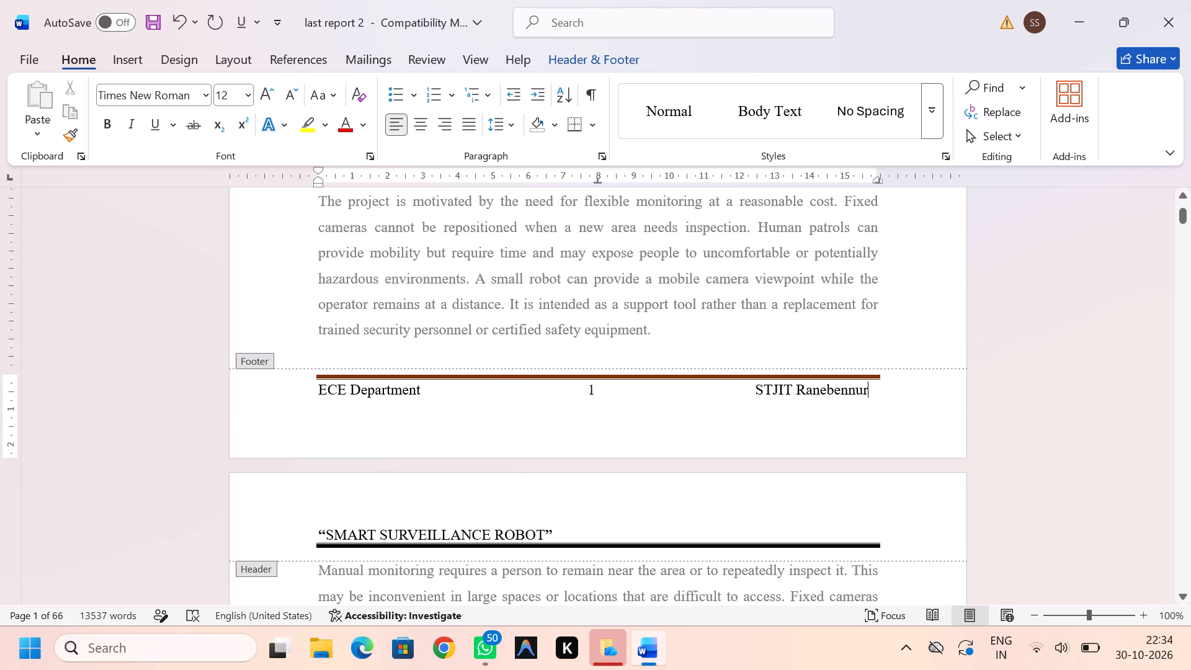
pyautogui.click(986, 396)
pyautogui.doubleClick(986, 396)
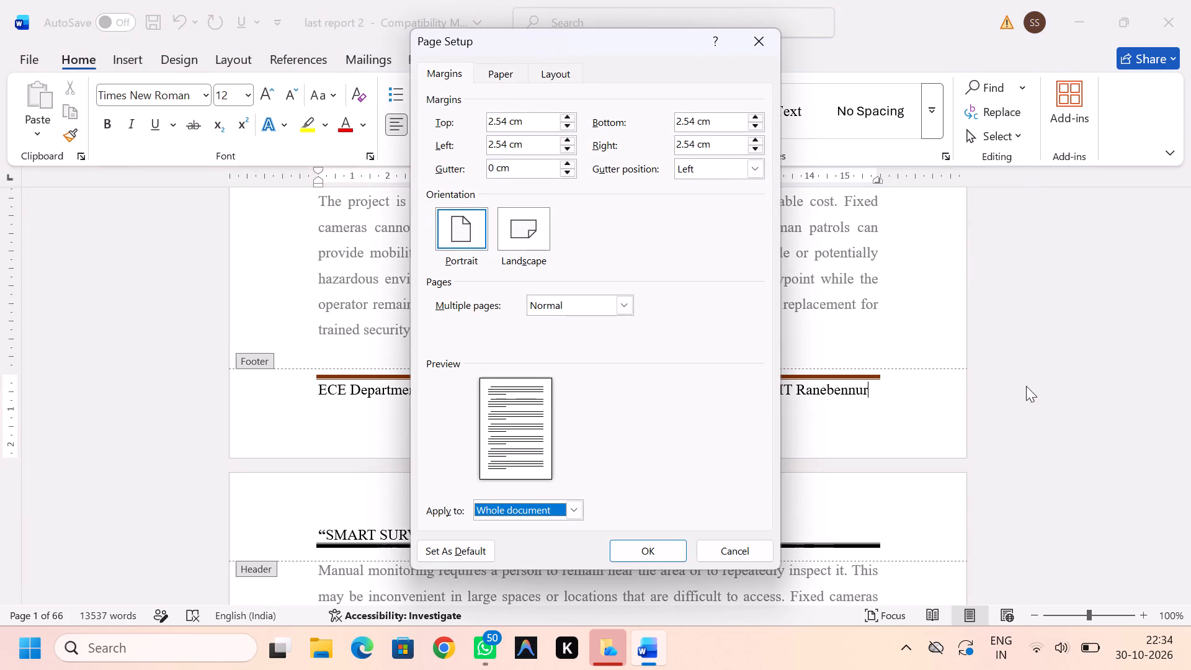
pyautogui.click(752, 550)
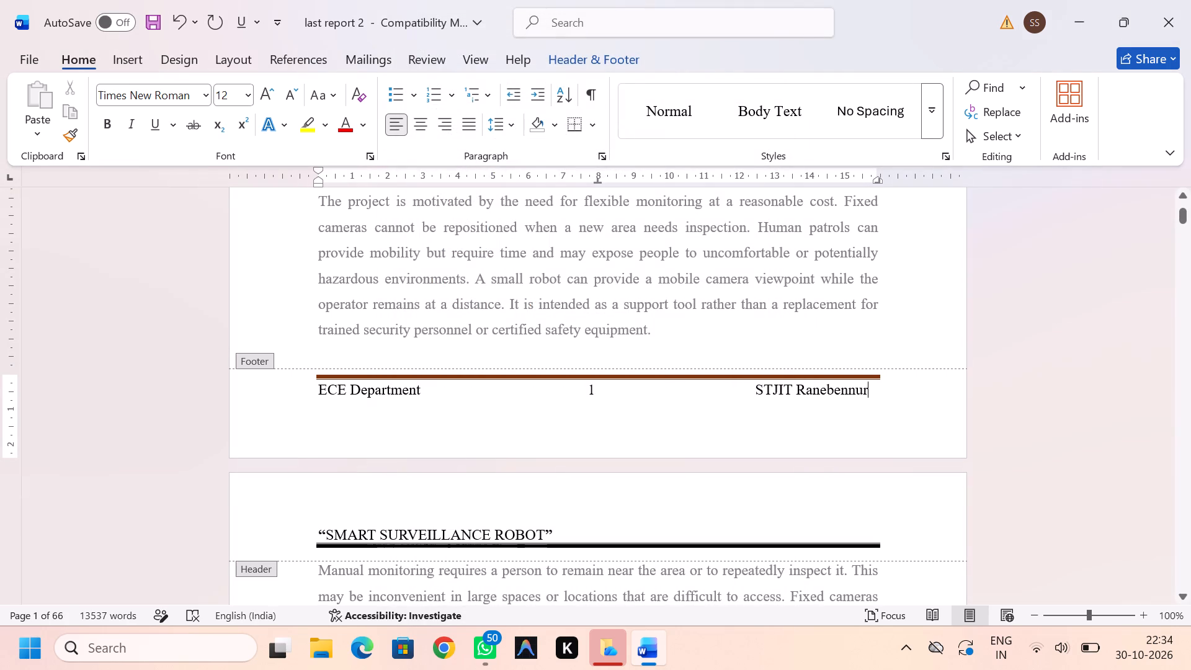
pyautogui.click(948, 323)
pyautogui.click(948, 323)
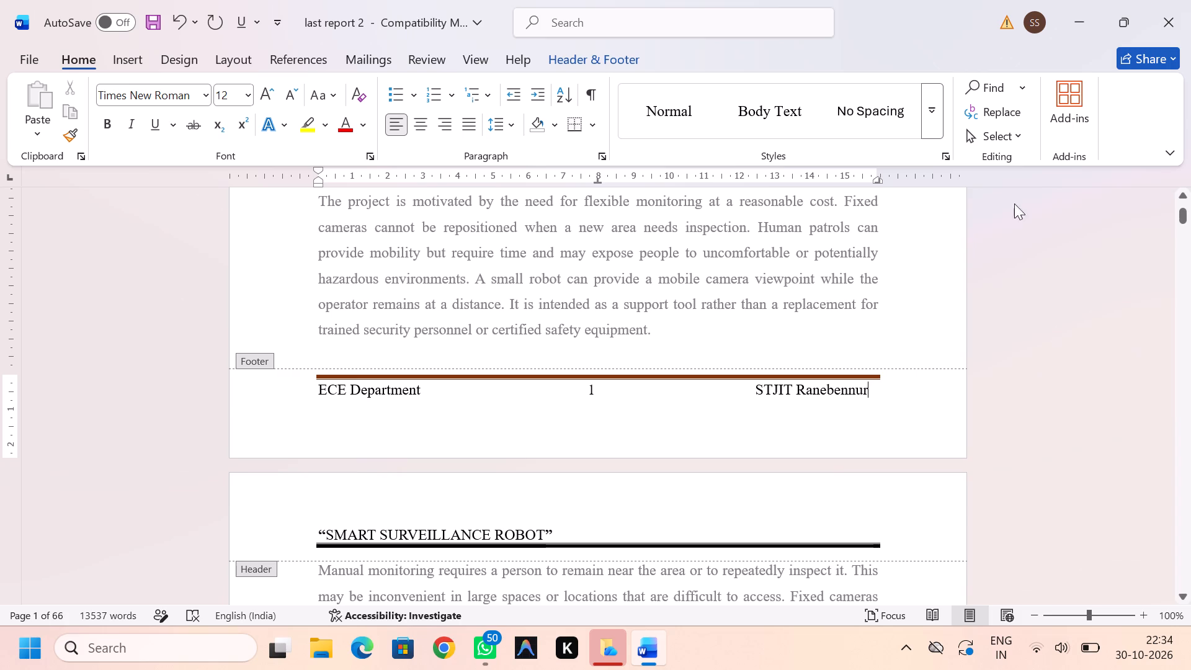
# Close header and footer editing and return to the body text.
pyautogui.scroll(2, 937, 305)
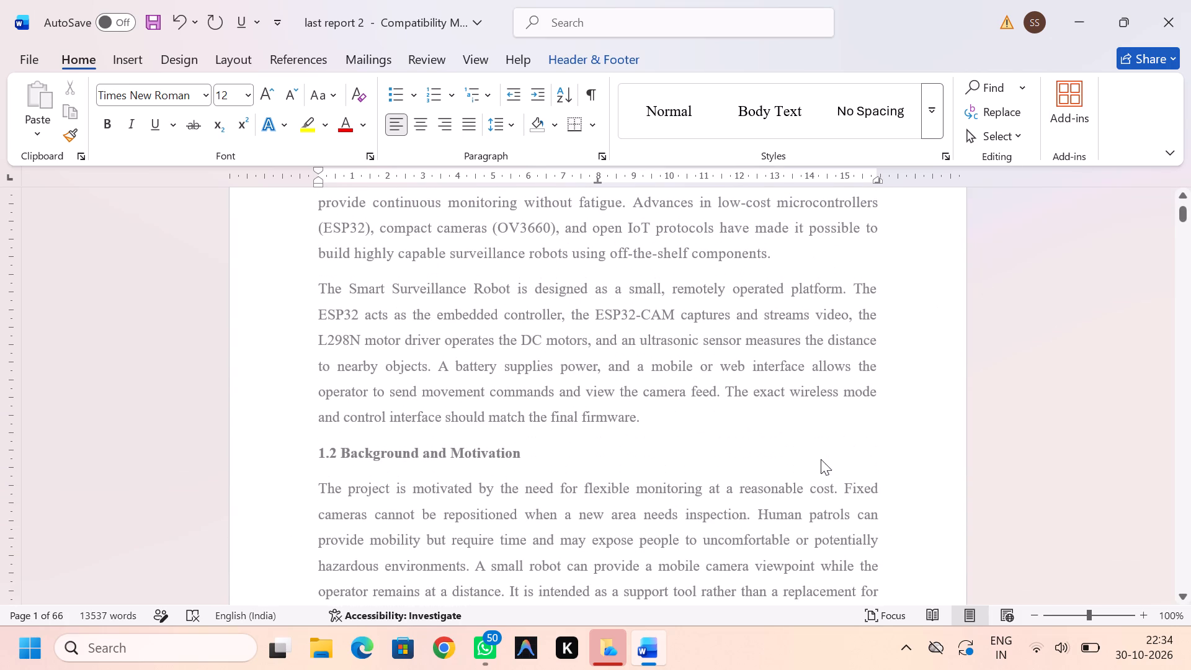
pyautogui.click(559, 62)
pyautogui.click(1037, 109)
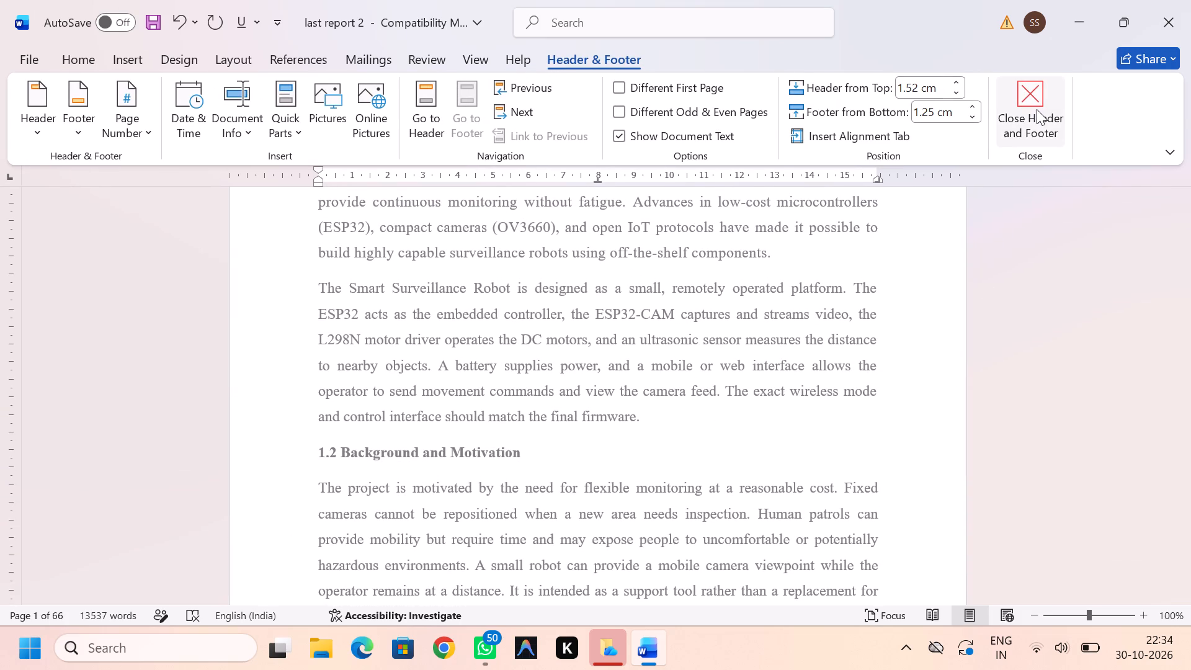
# Undo all recent formatting changes, including those to the header and the INTRODUCTION heading.
pyautogui.scroll(1, 809, 346)
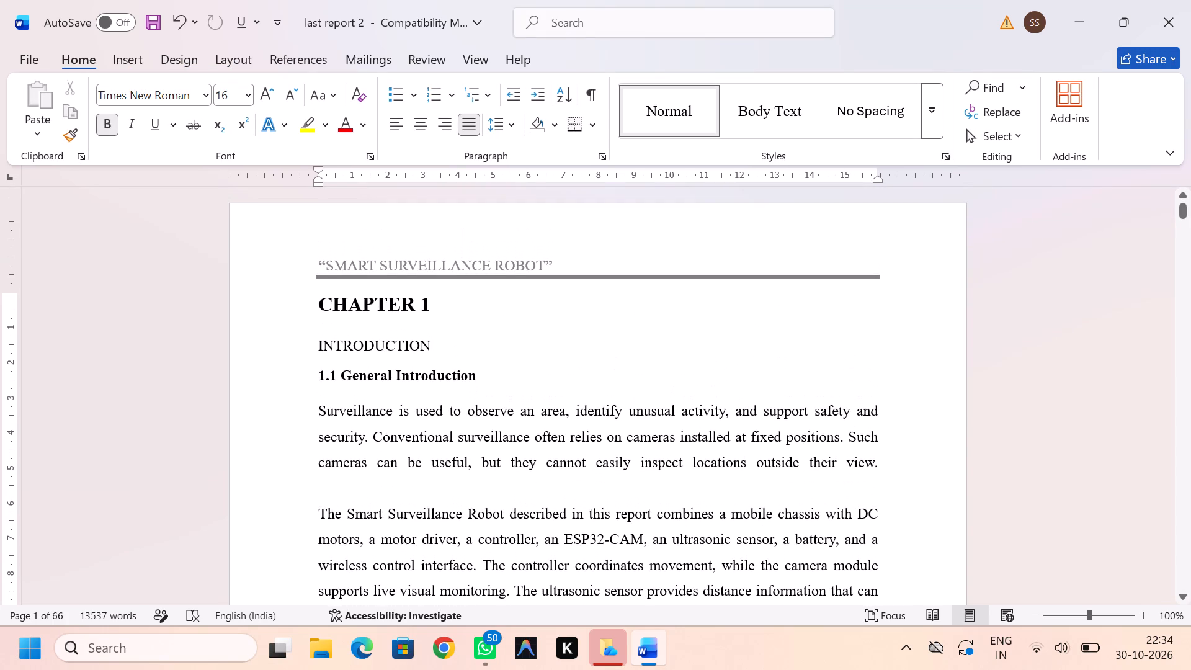
pyautogui.hotkey('ctrl', 'z')
pyautogui.hotkey('ctrl', 'z')
pyautogui.hotkey('ctrl', 'z')
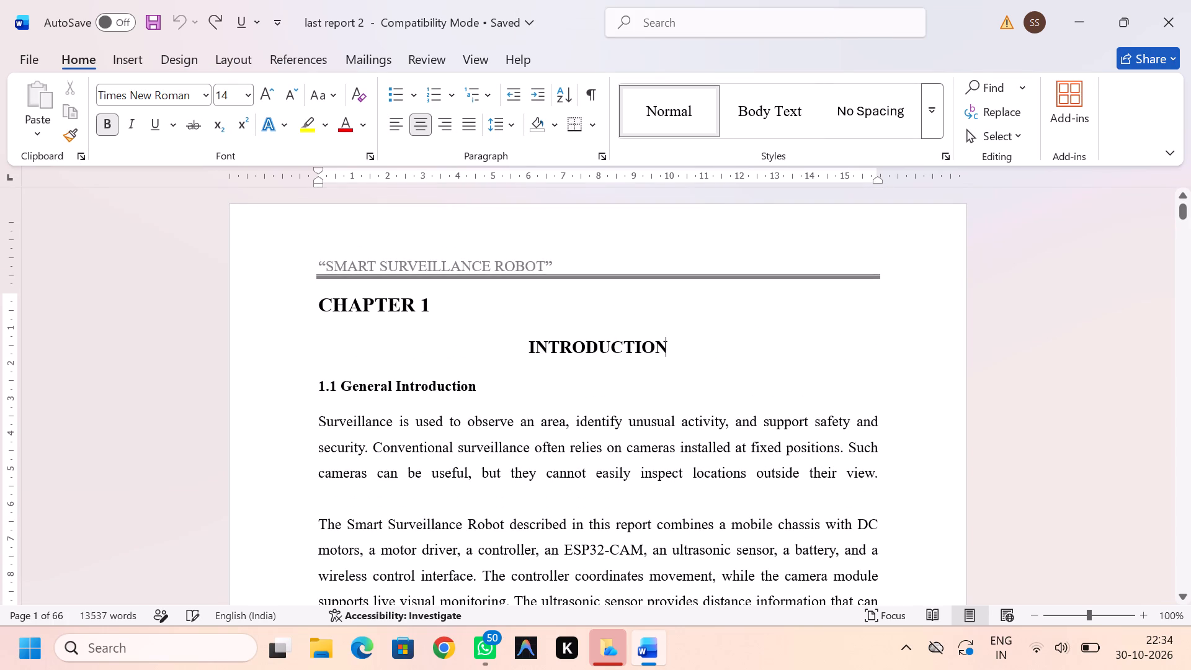
pyautogui.hotkey('ctrl', 'z')
pyautogui.hotkey('ctrl', 'z')
pyautogui.hotkey('ctrl', 'z')
pyautogui.hotkey('ctrl', 'z')
pyautogui.hotkey('ctrl', 'z')
pyautogui.hotkey('ctrl', 'z')
pyautogui.hotkey('ctrl', 'z')
pyautogui.hotkey('ctrl', 'z')
pyautogui.hotkey('ctrl', 'z')
pyautogui.hotkey('ctrl', 'z')
pyautogui.hotkey('ctrl', 'z')
pyautogui.hotkey('ctrl', 'z')
# Examine the header and footer lines and the body layout across the first pages of the report.
pyautogui.scroll(-4, 809, 346)
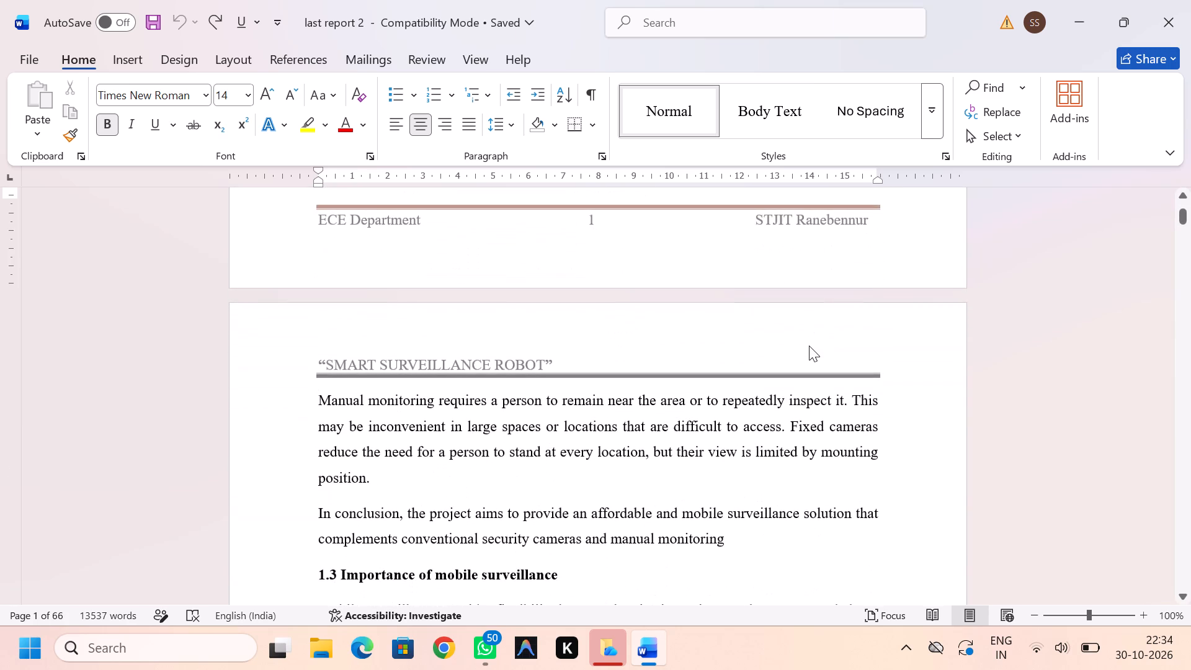
pyautogui.scroll(-4, 809, 346)
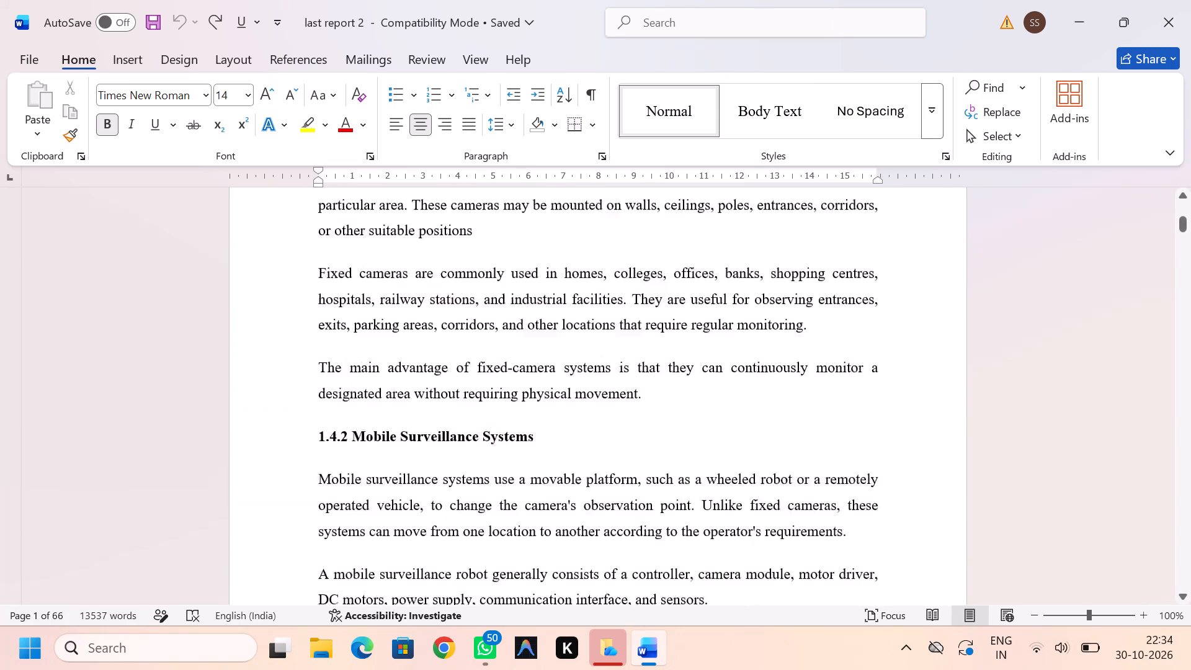
pyautogui.scroll(-5, 809, 346)
pyautogui.scroll(1, 809, 346)
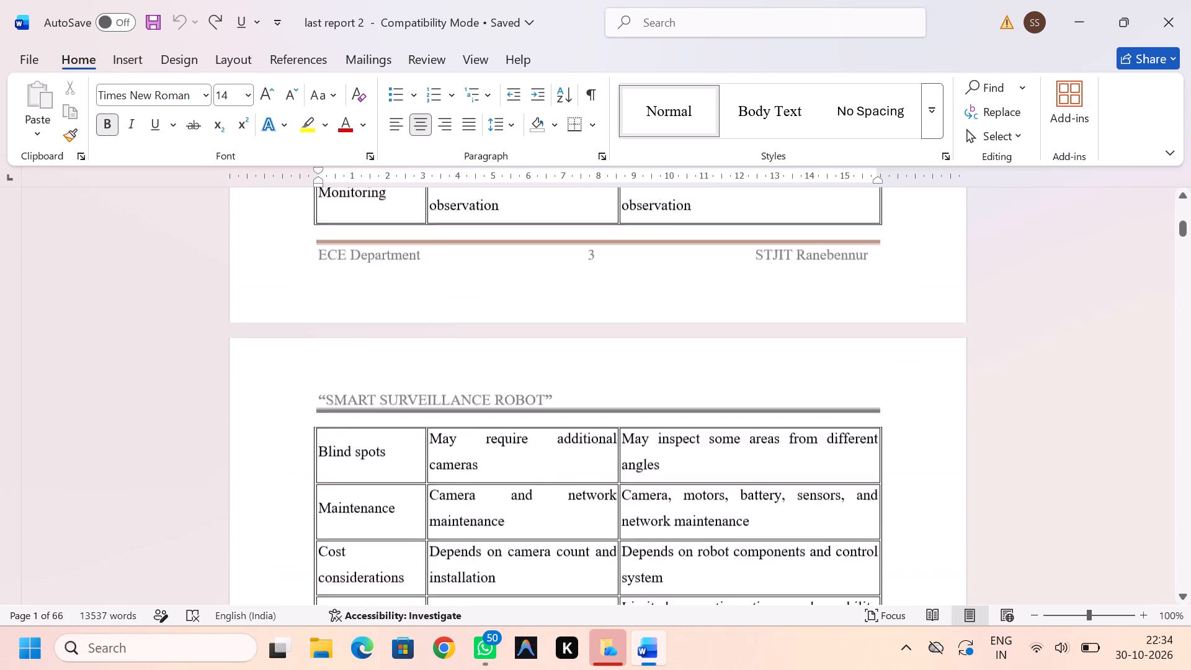
pyautogui.scroll(4, 809, 346)
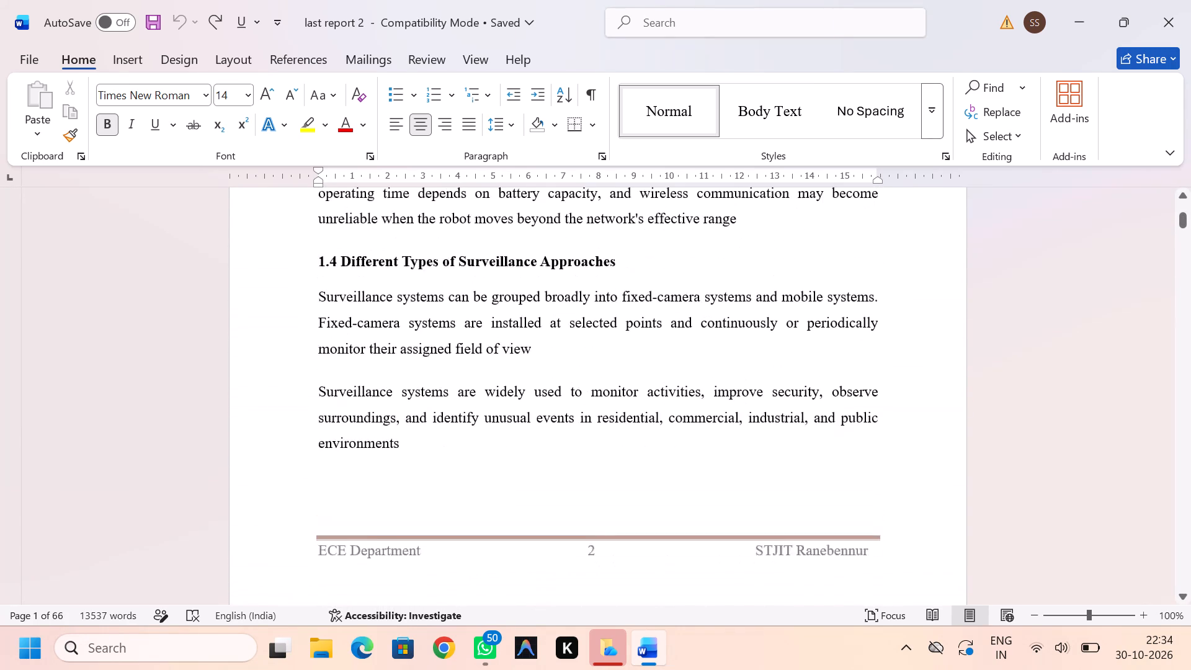
pyautogui.scroll(5, 809, 346)
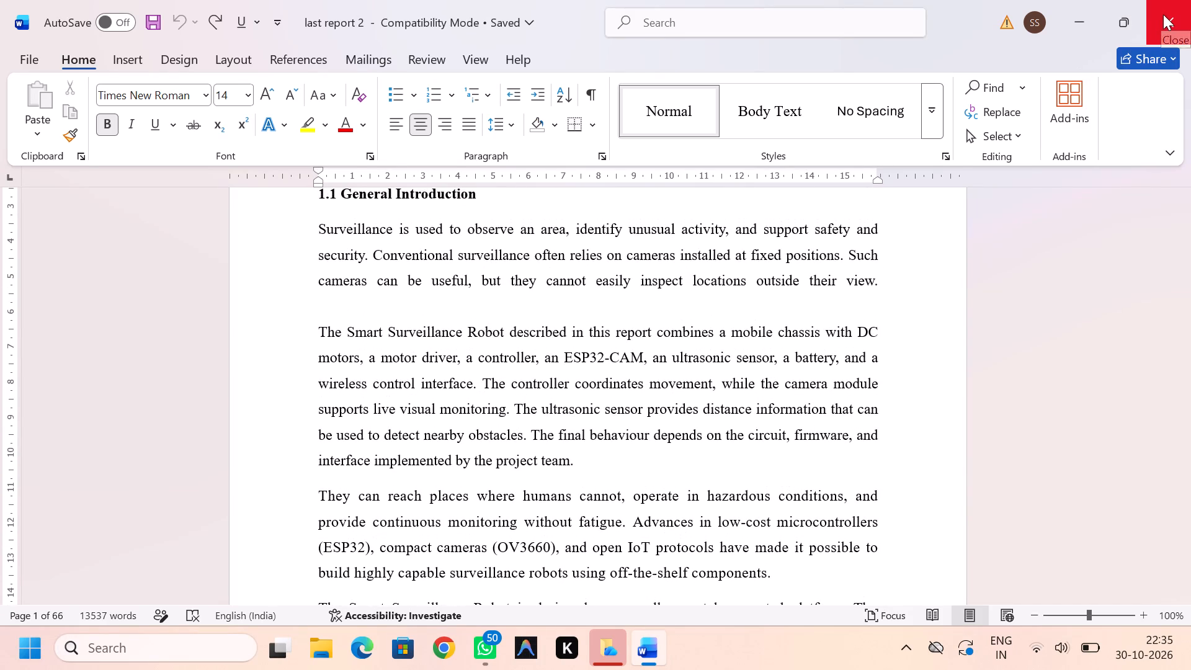
# Save the "last report 2" document.
pyautogui.hotkey('ctrl', 's')
pyautogui.hotkey('ctrl', 's')
pyautogui.hotkey('ctrl', 's')
pyautogui.hotkey('ctrl', 's')
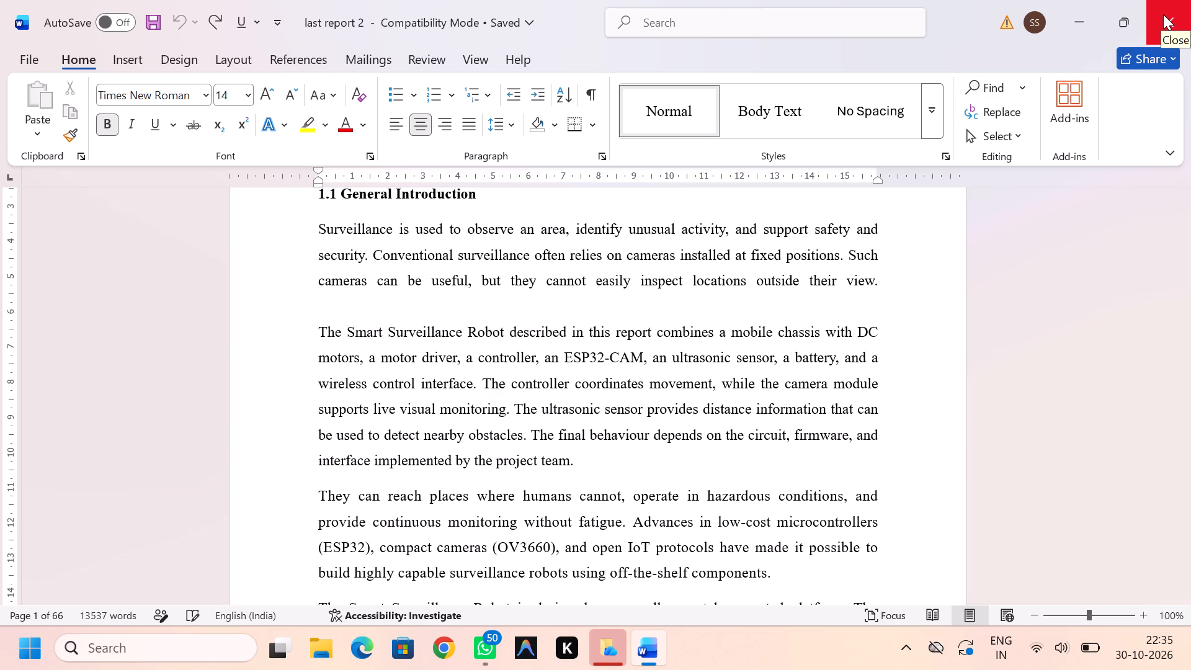
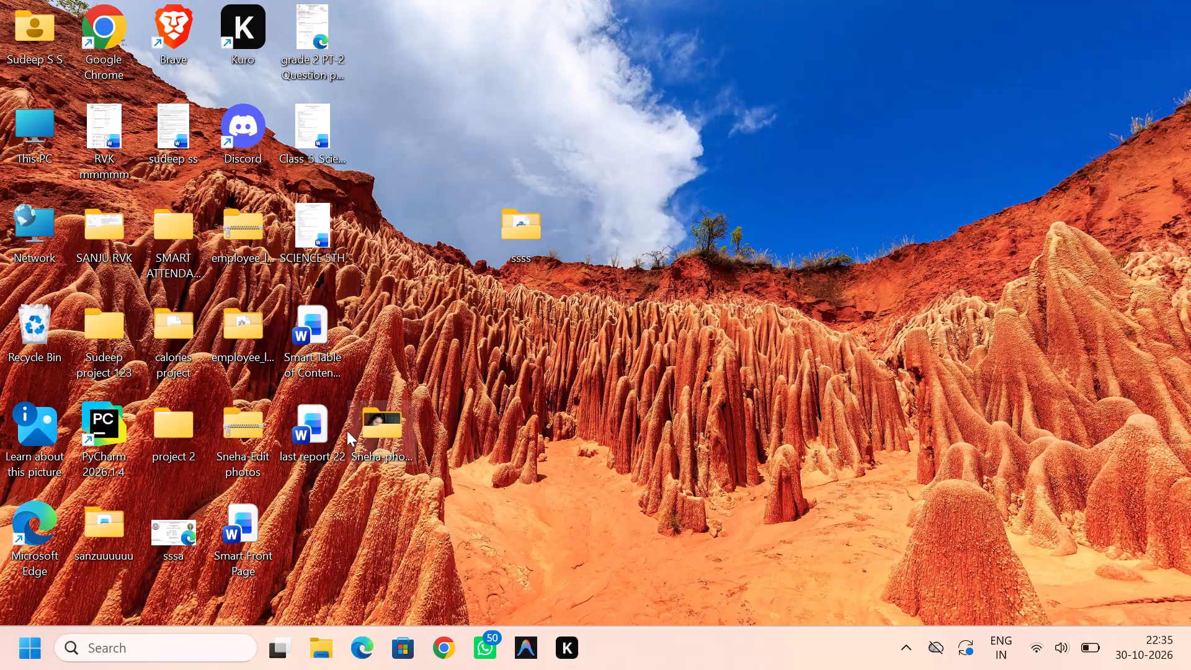
# Open the "last report 22" document from the desktop.
pyautogui.click(329, 431)
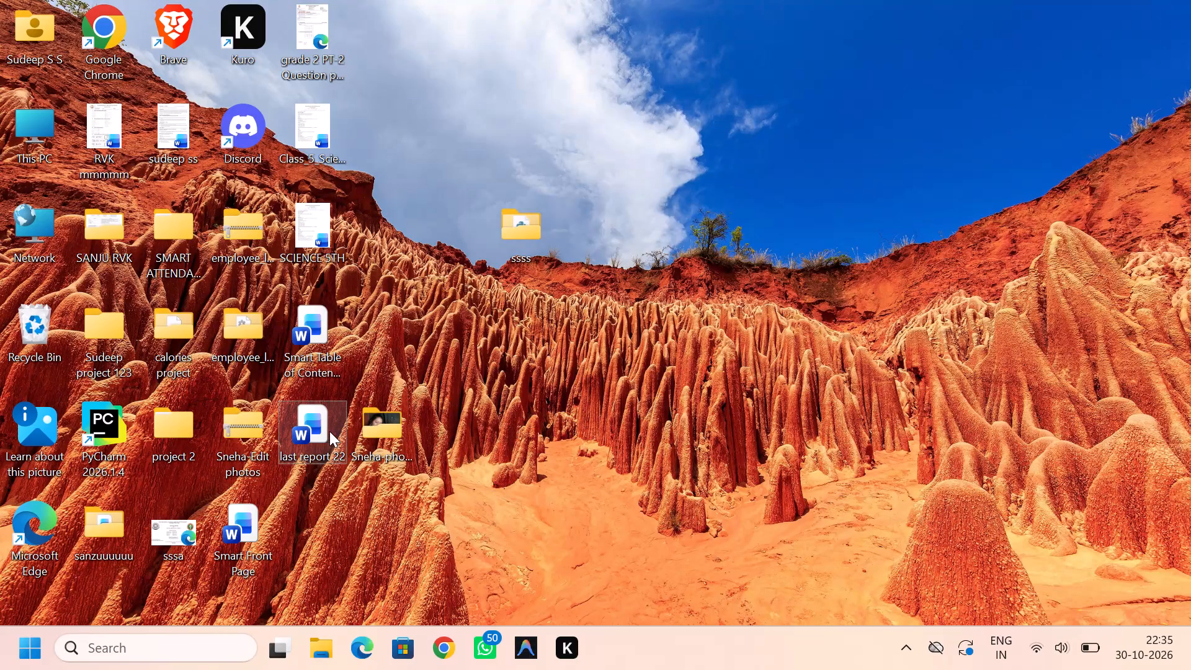
pyautogui.doubleClick(329, 431)
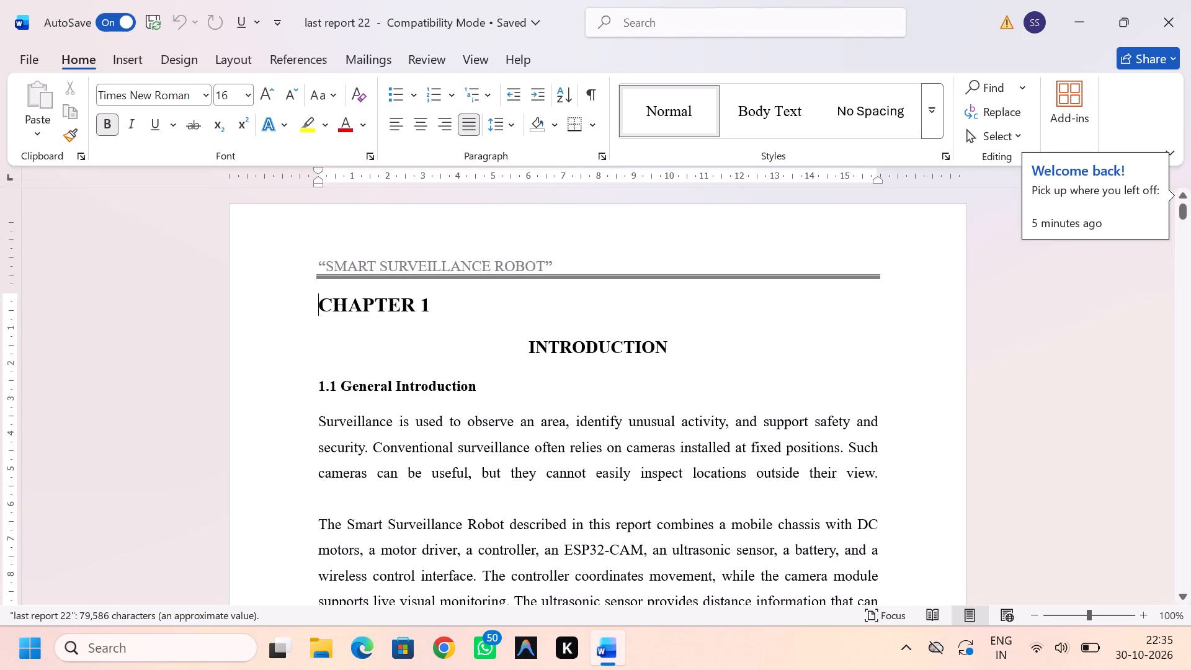
# Examine the header and footer lines on the first pages, briefly opening the header for a closer look.
pyautogui.scroll(-5, 641, 359)
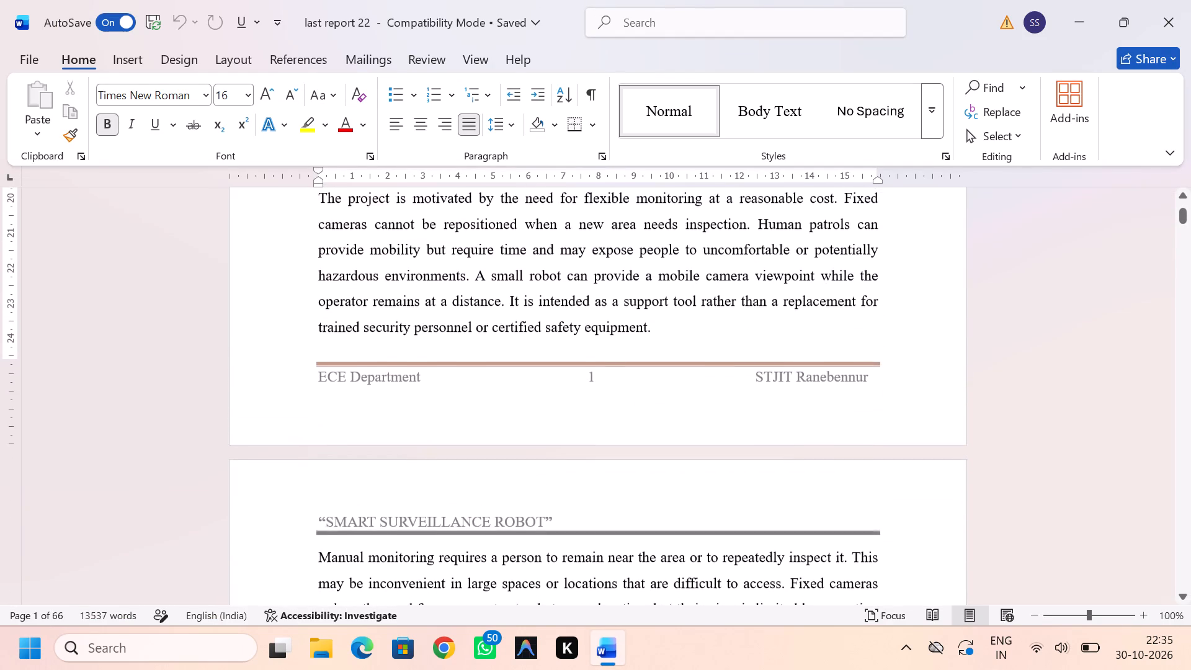
pyautogui.scroll(5, 641, 359)
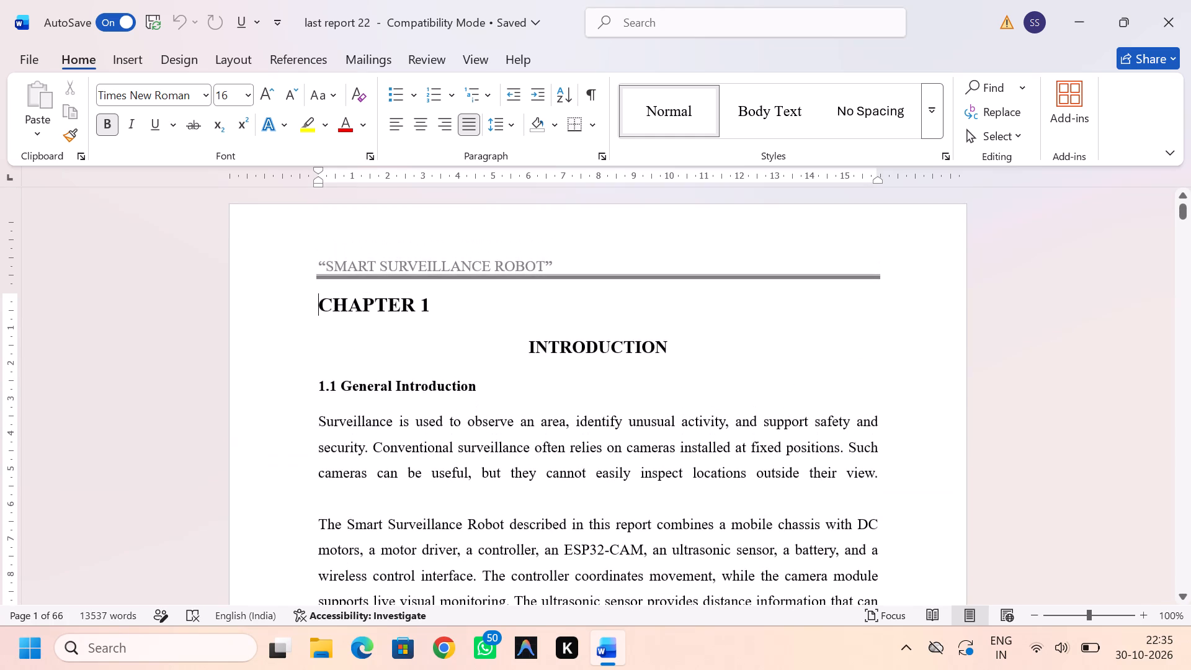
pyautogui.scroll(1, 641, 359)
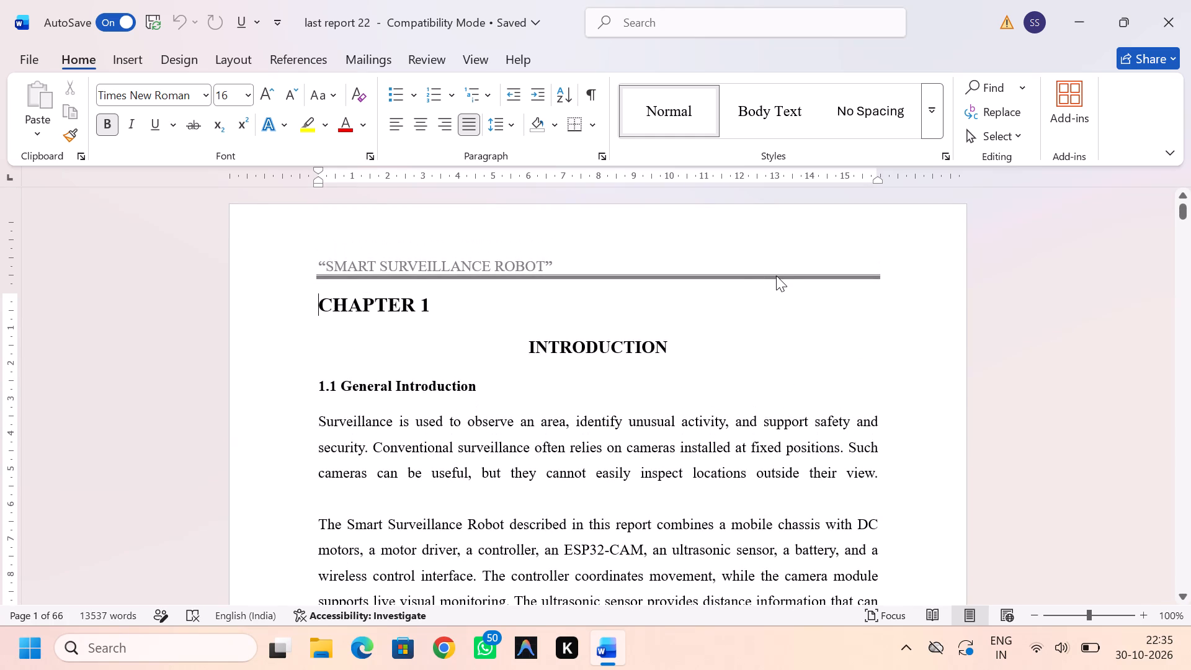
pyautogui.scroll(1, 778, 276)
pyautogui.scroll(-1, 778, 276)
pyautogui.scroll(2, 778, 276)
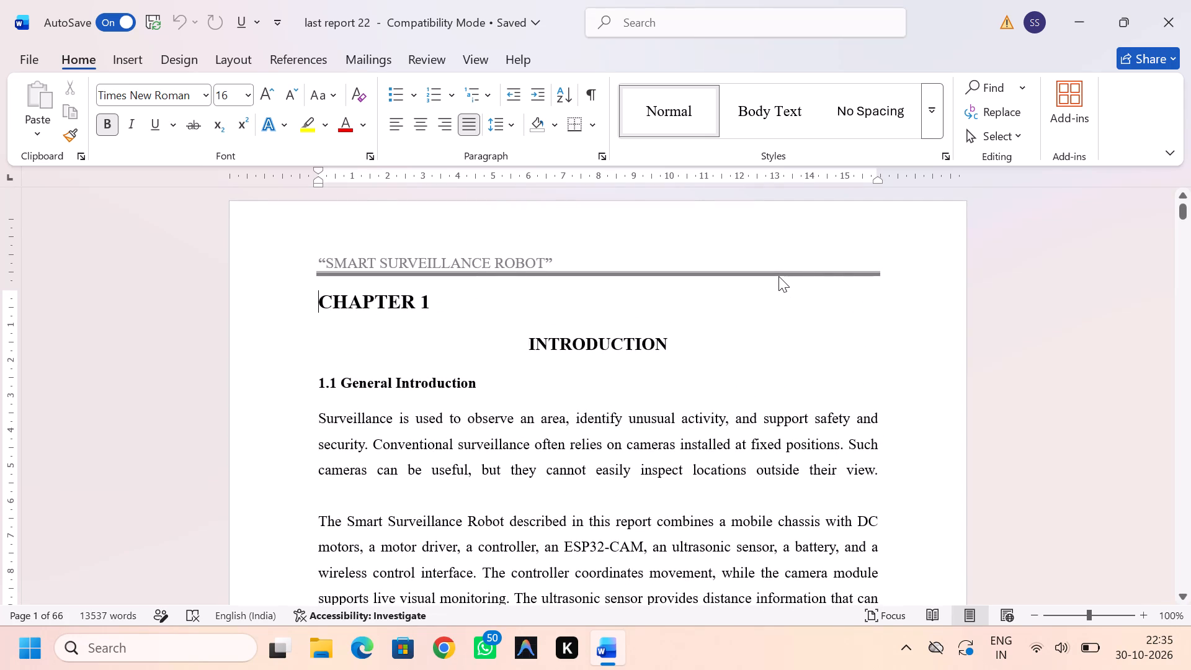
pyautogui.doubleClick(777, 273)
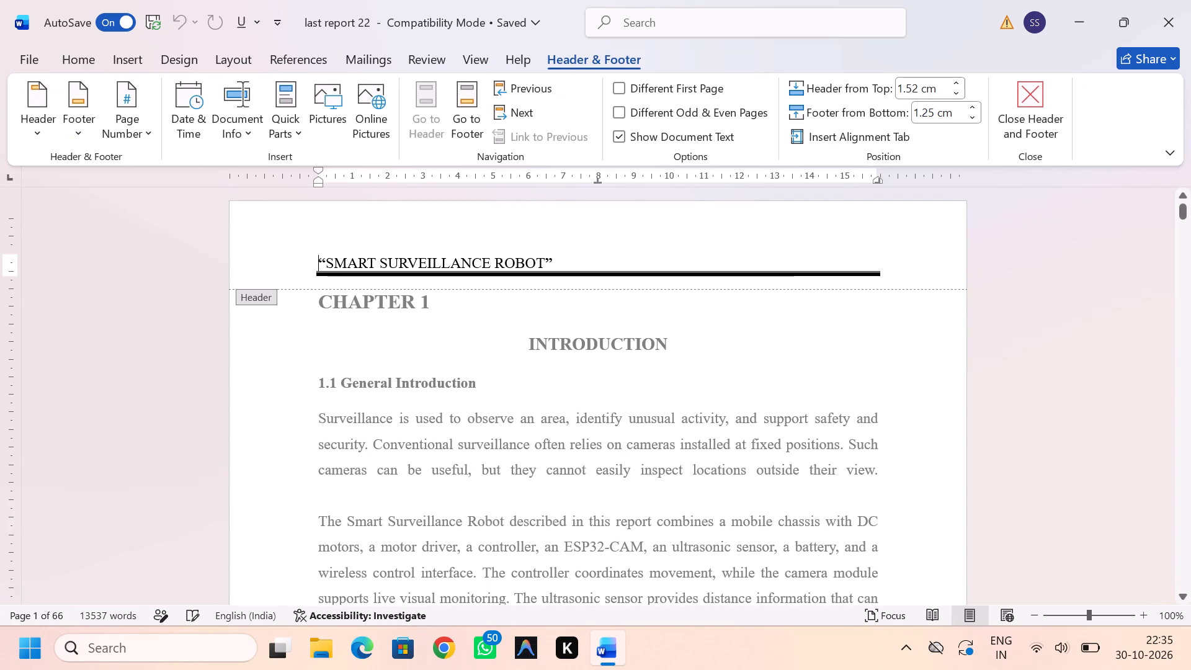
pyautogui.click(1050, 131)
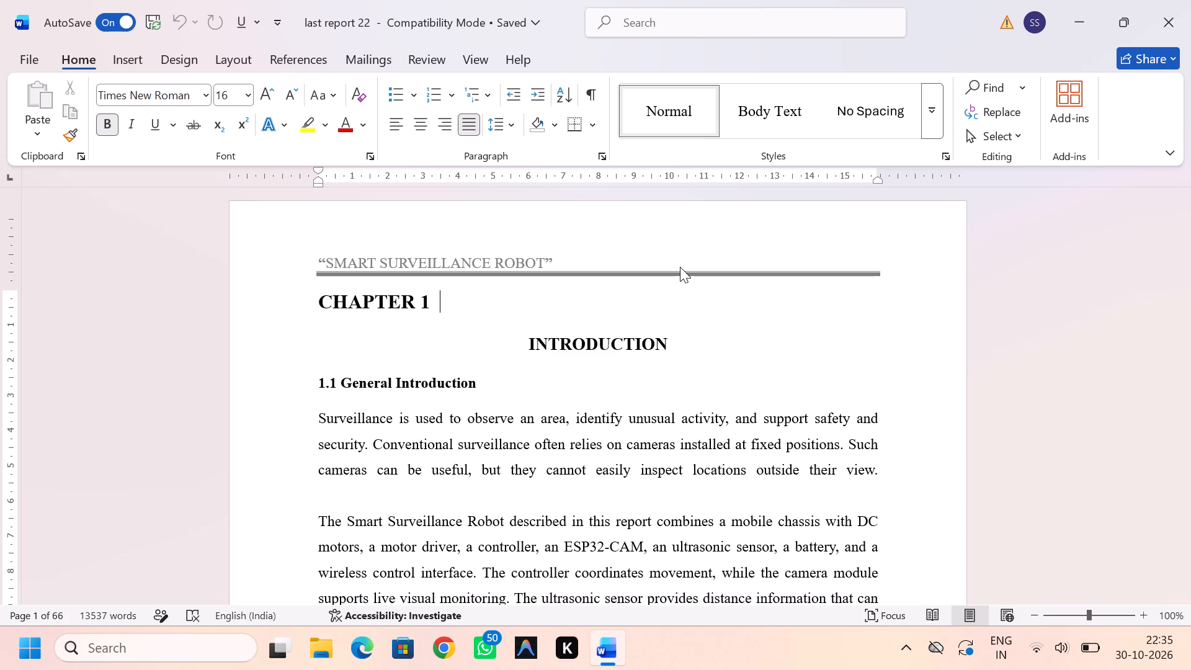
pyautogui.scroll(-2, 680, 267)
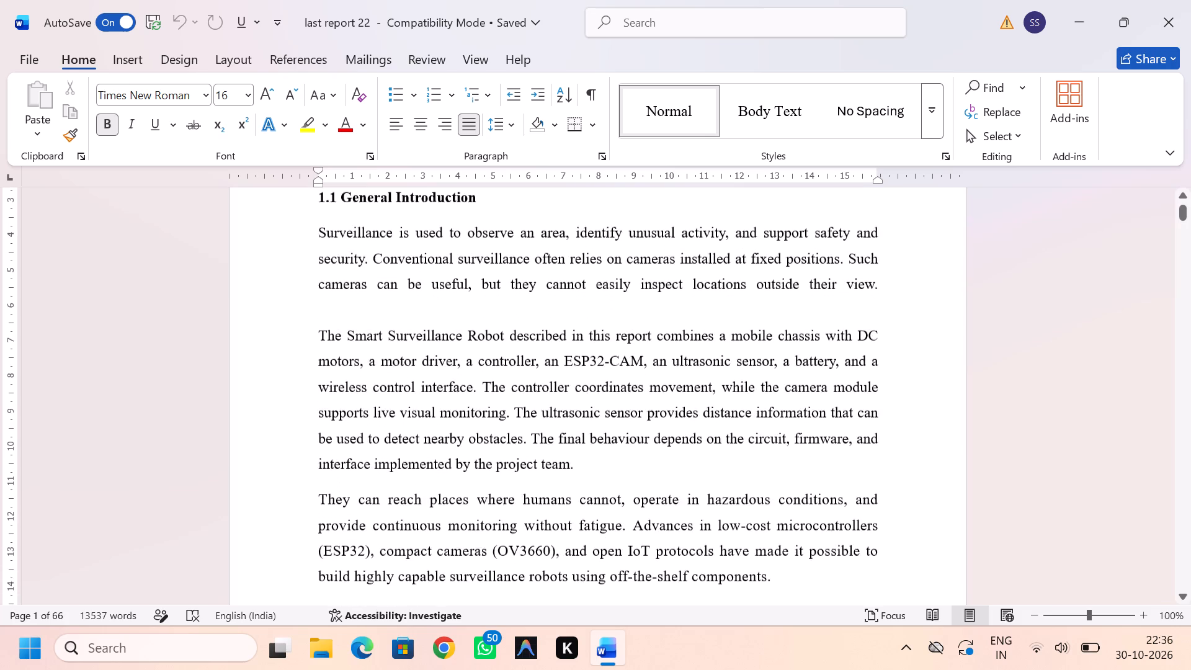
pyautogui.scroll(-4, 680, 267)
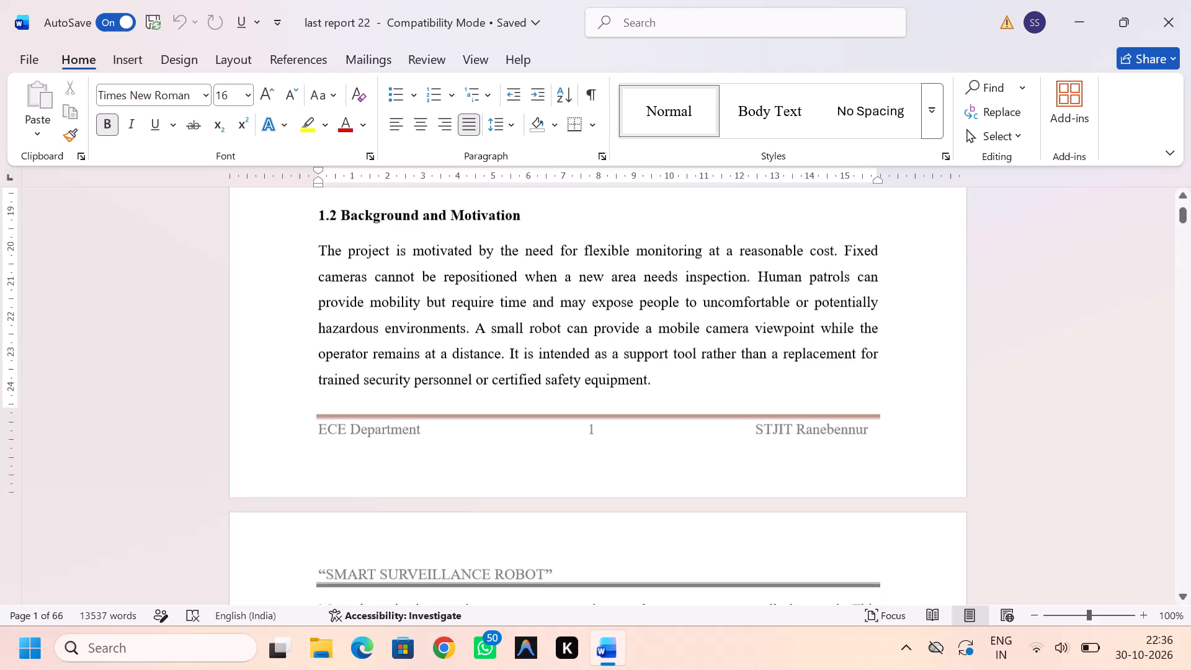
pyautogui.scroll(-1, 680, 267)
pyautogui.scroll(7, 680, 267)
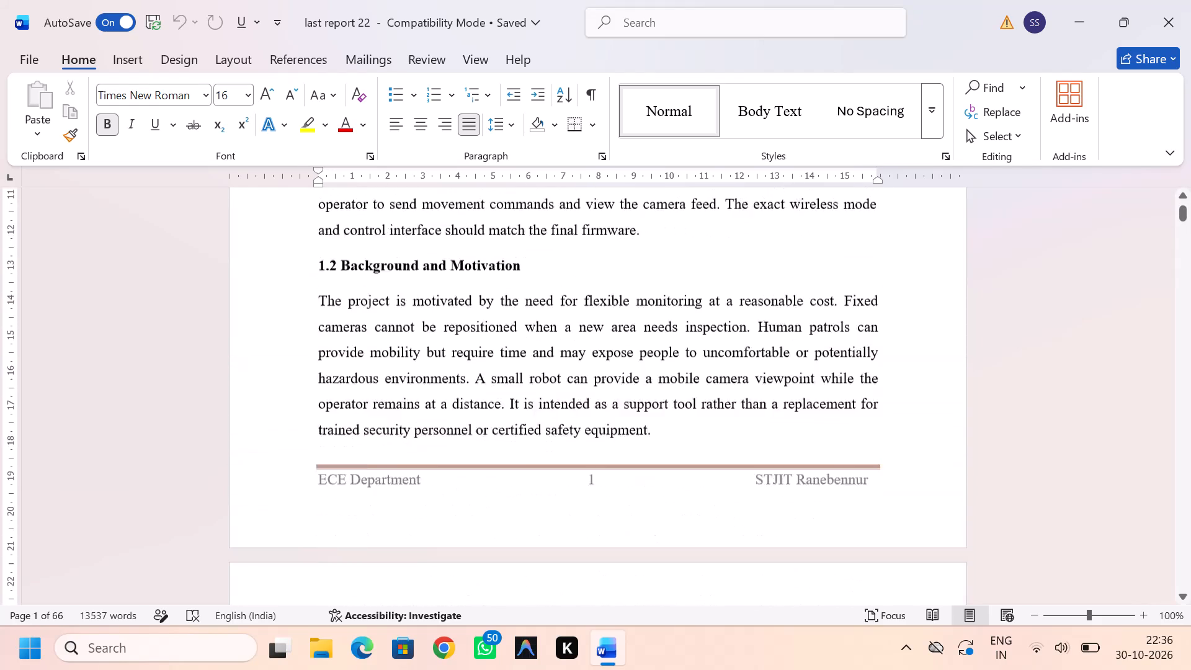
pyautogui.scroll(2, 680, 267)
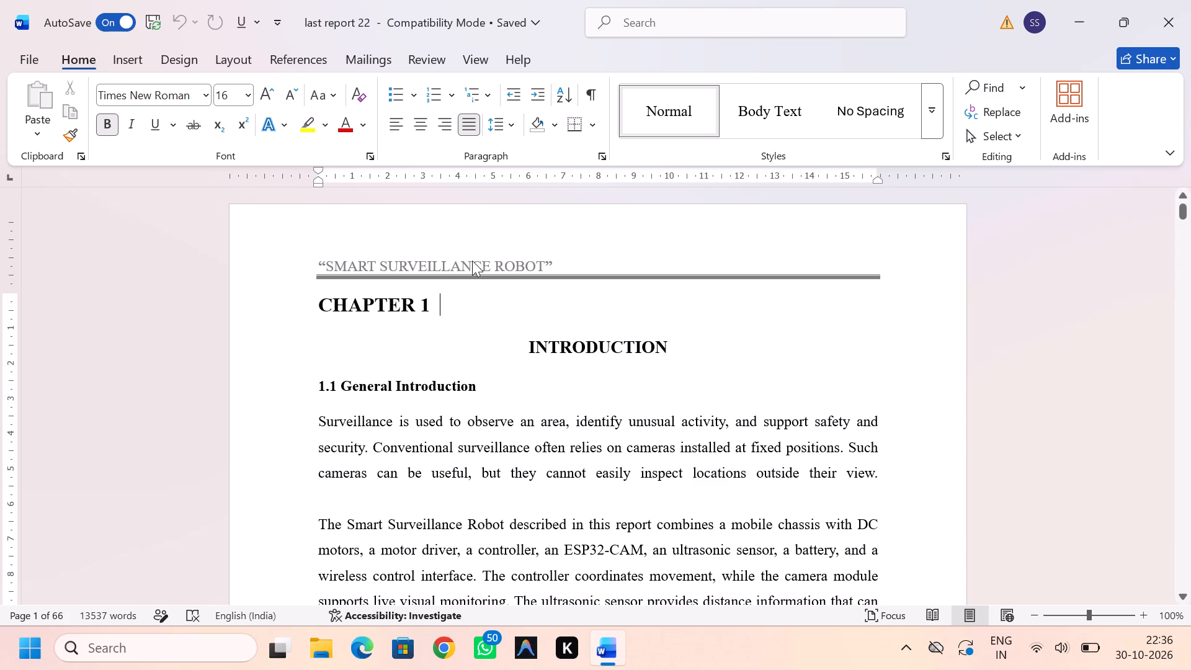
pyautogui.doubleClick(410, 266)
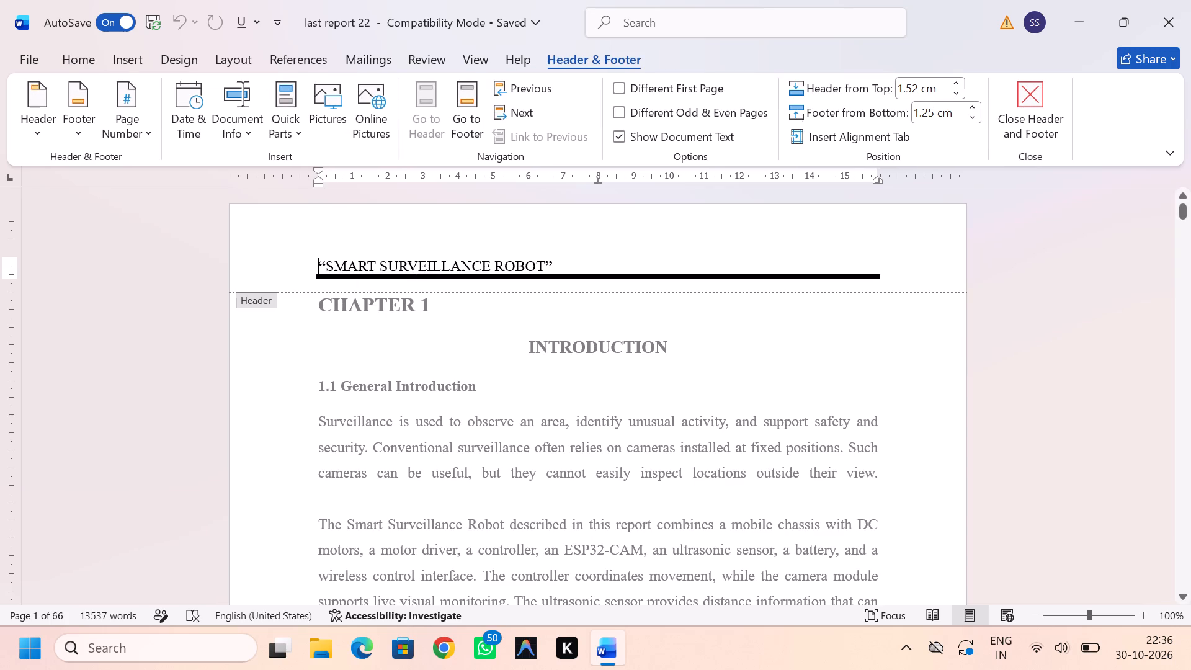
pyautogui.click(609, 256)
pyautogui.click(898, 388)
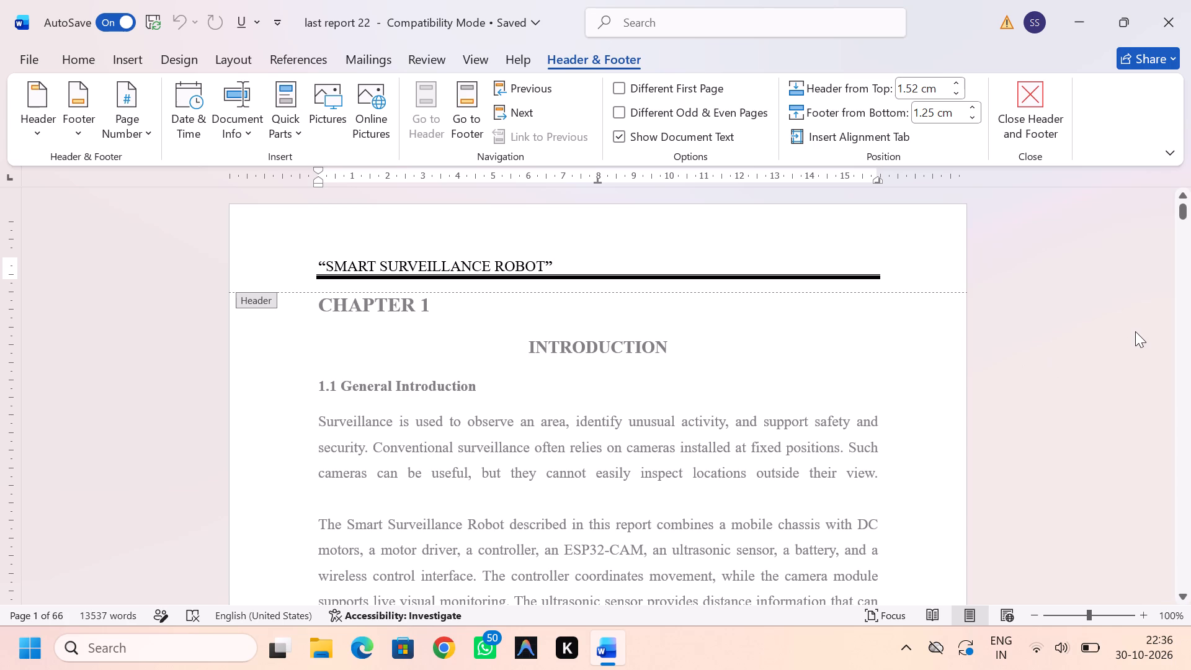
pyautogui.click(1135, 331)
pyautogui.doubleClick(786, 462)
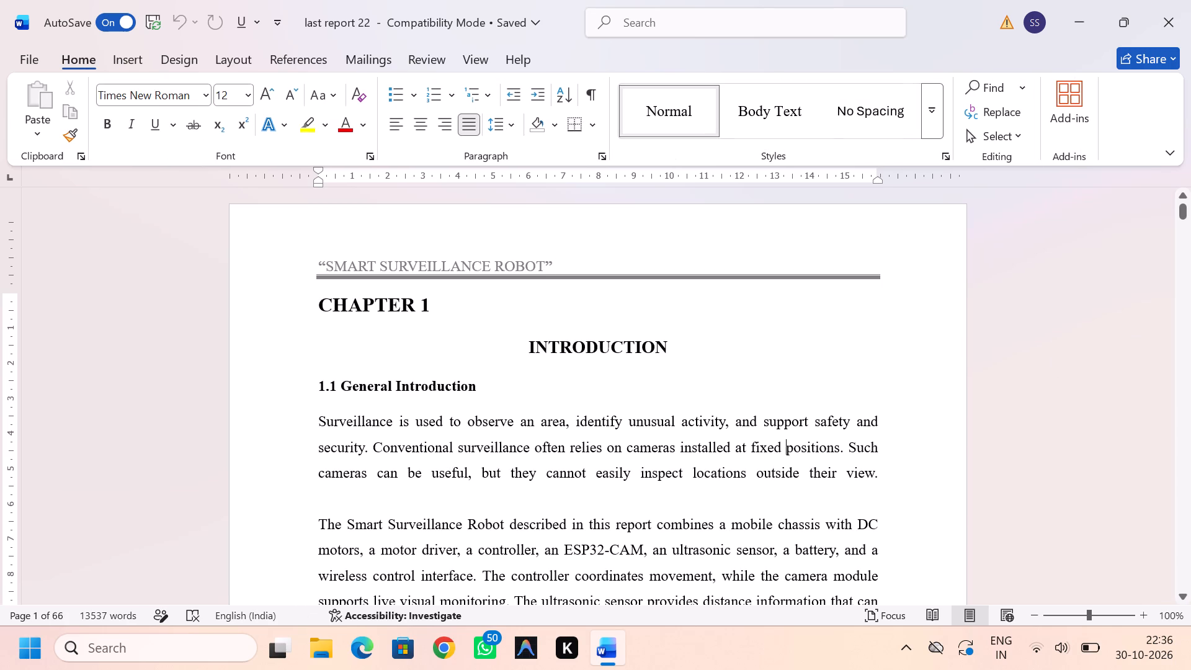
# Close the "last report 22" document and reopen it from the desktop.
pyautogui.click(1180, 9)
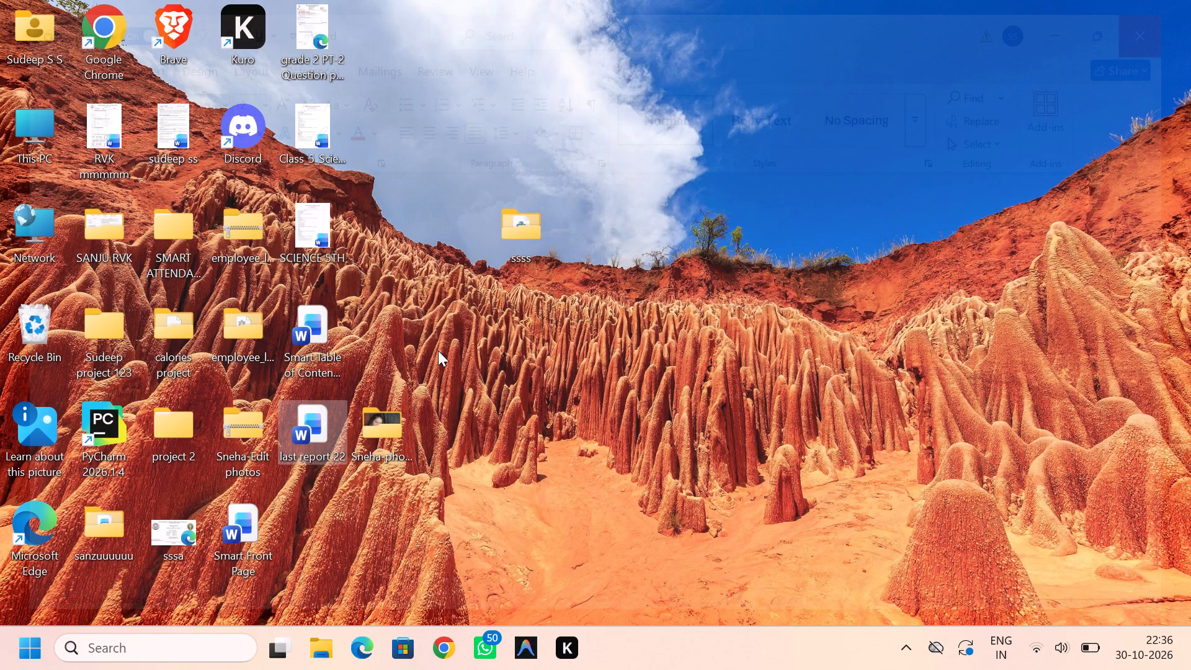
pyautogui.doubleClick(318, 429)
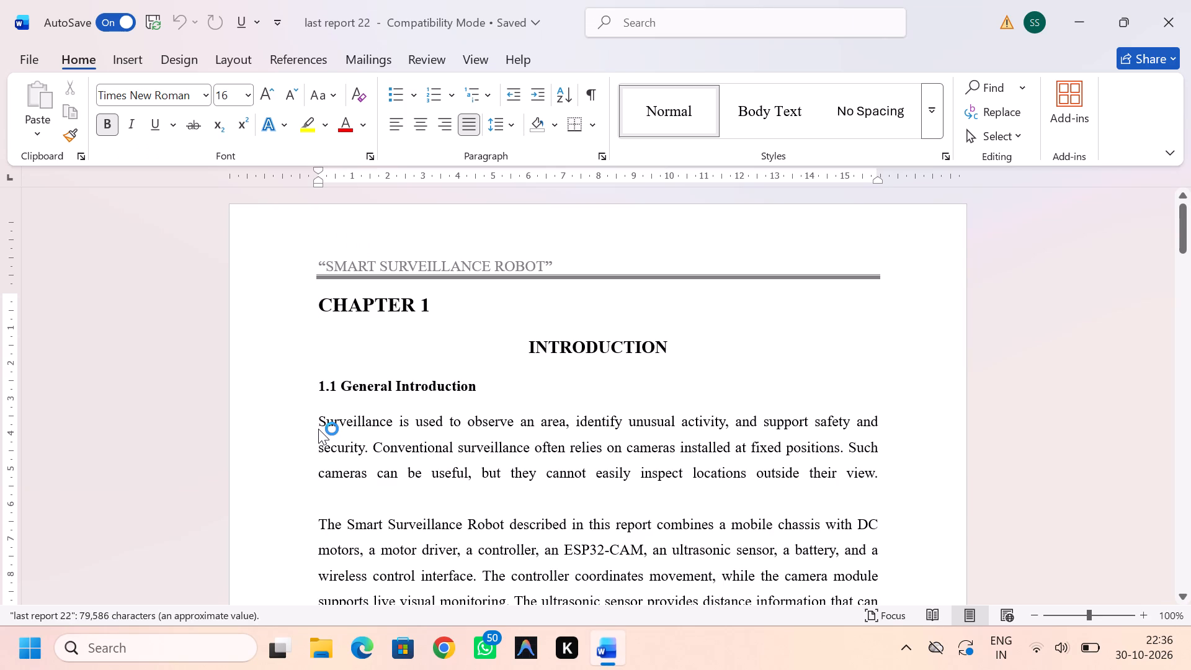
# Apply white paragraph shading to the "SMART SURVEILLANCE ROBOT" header on page 1.
pyautogui.doubleClick(453, 271)
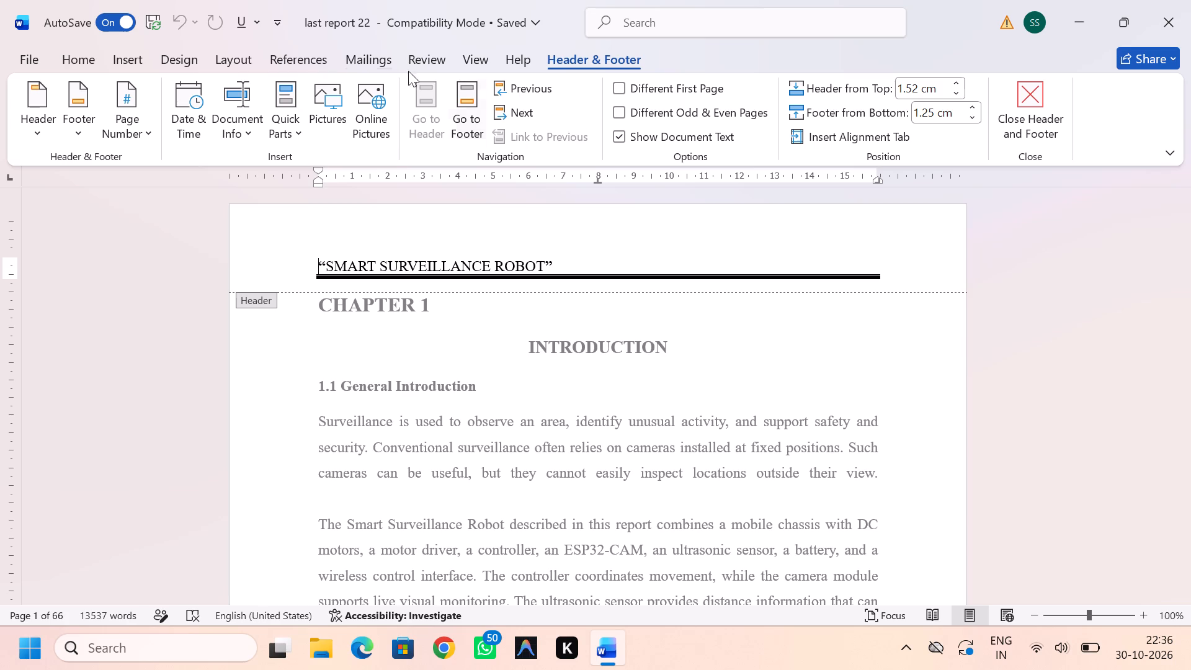
pyautogui.click(125, 58)
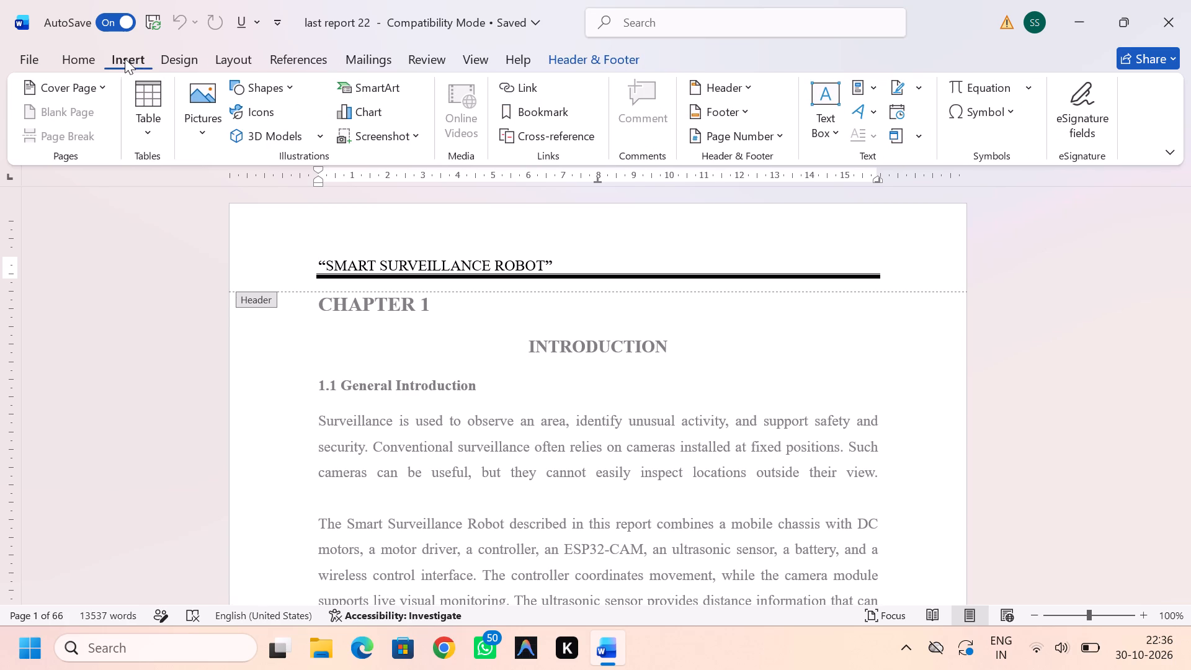
pyautogui.click(71, 48)
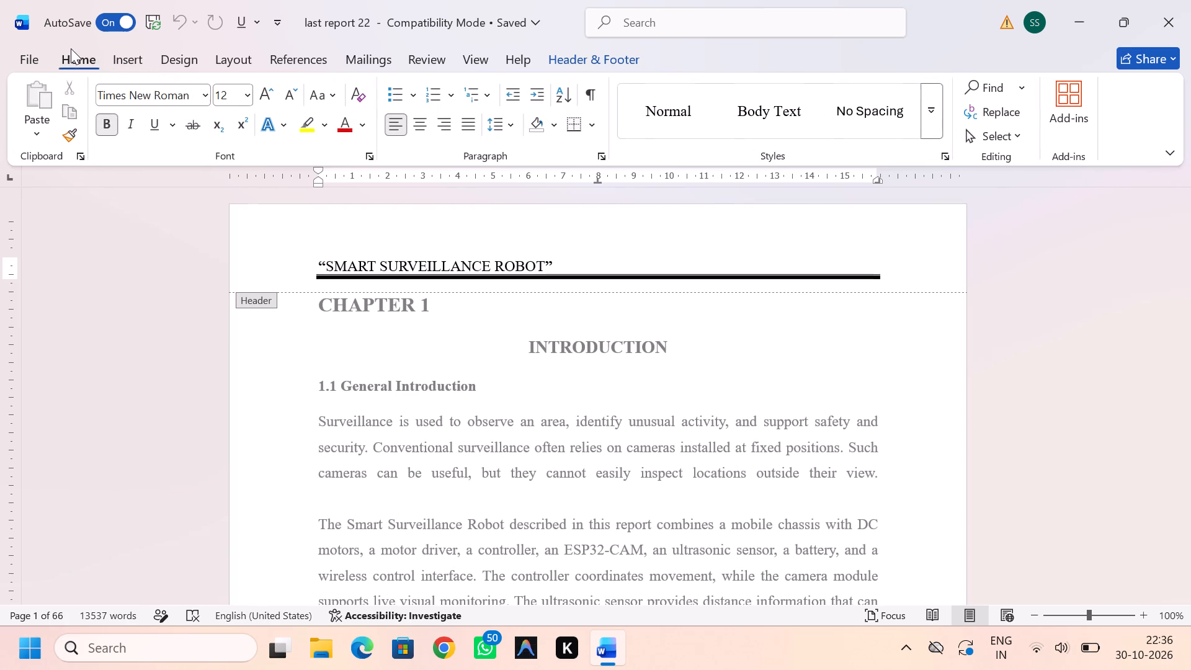
pyautogui.click(559, 134)
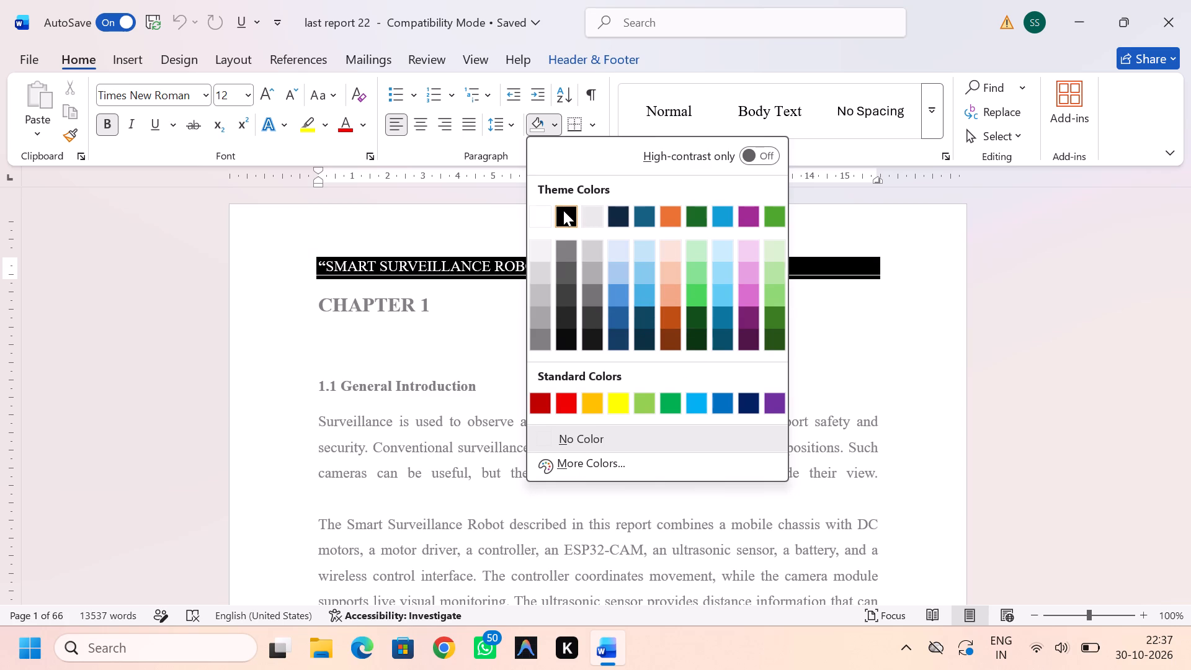
pyautogui.click(548, 213)
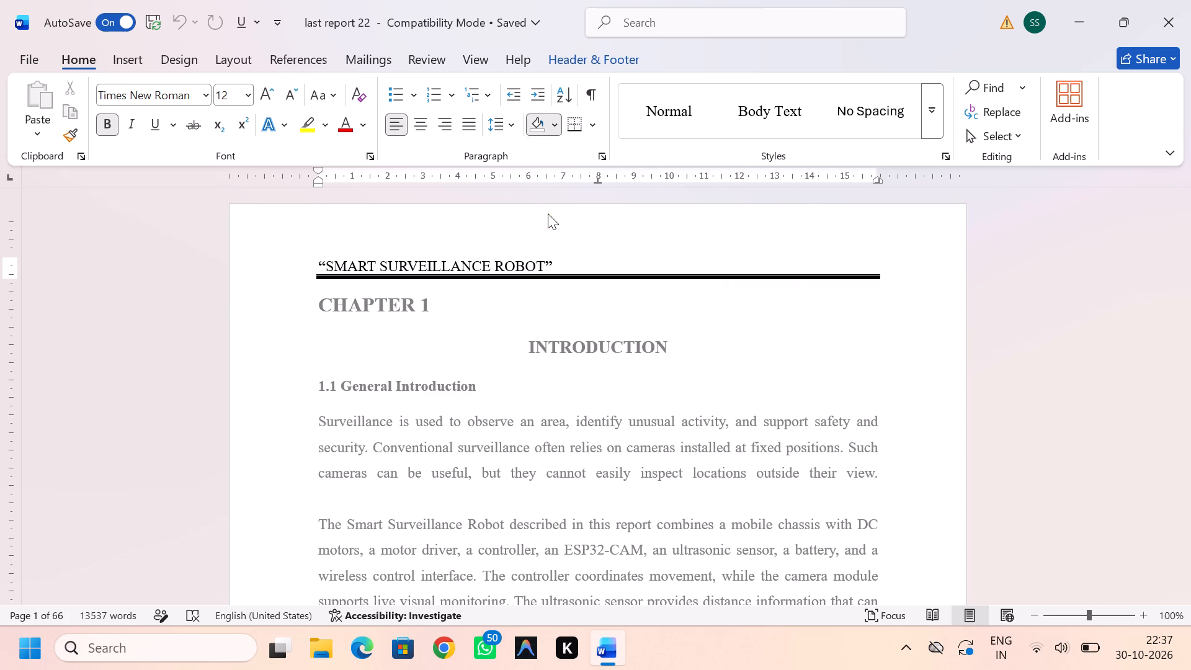
pyautogui.click(1047, 240)
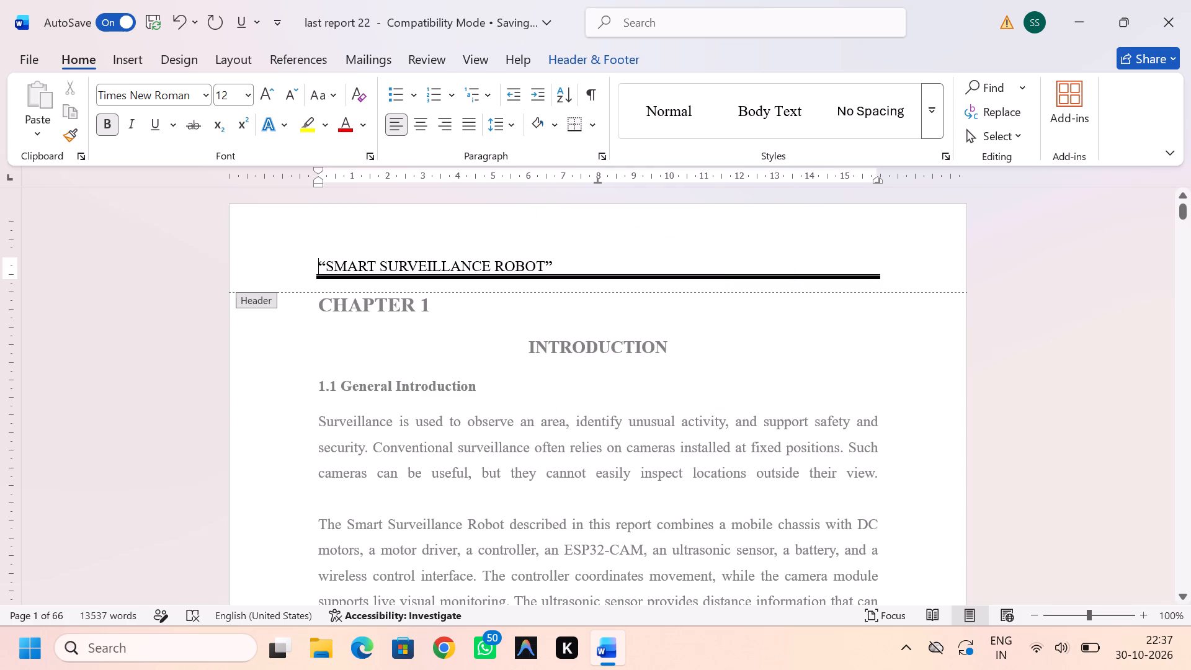
# Compare the page 1 footer line with the header line while header and footer editing is open.
pyautogui.scroll(-1, 871, 286)
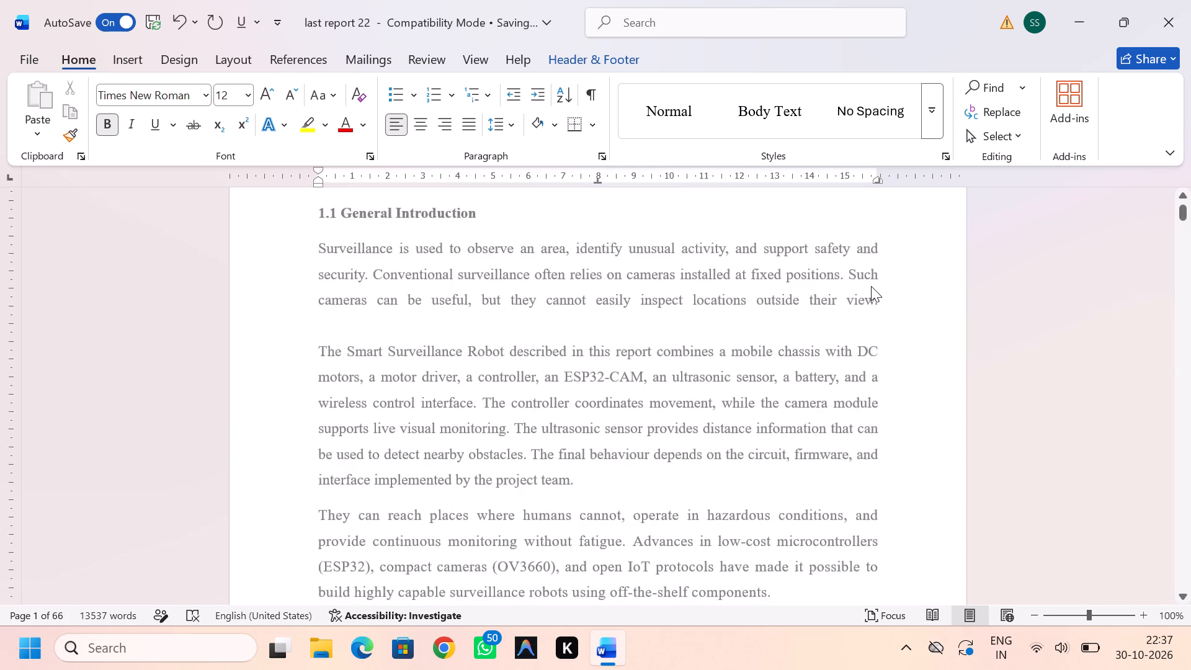
pyautogui.scroll(-4, 871, 286)
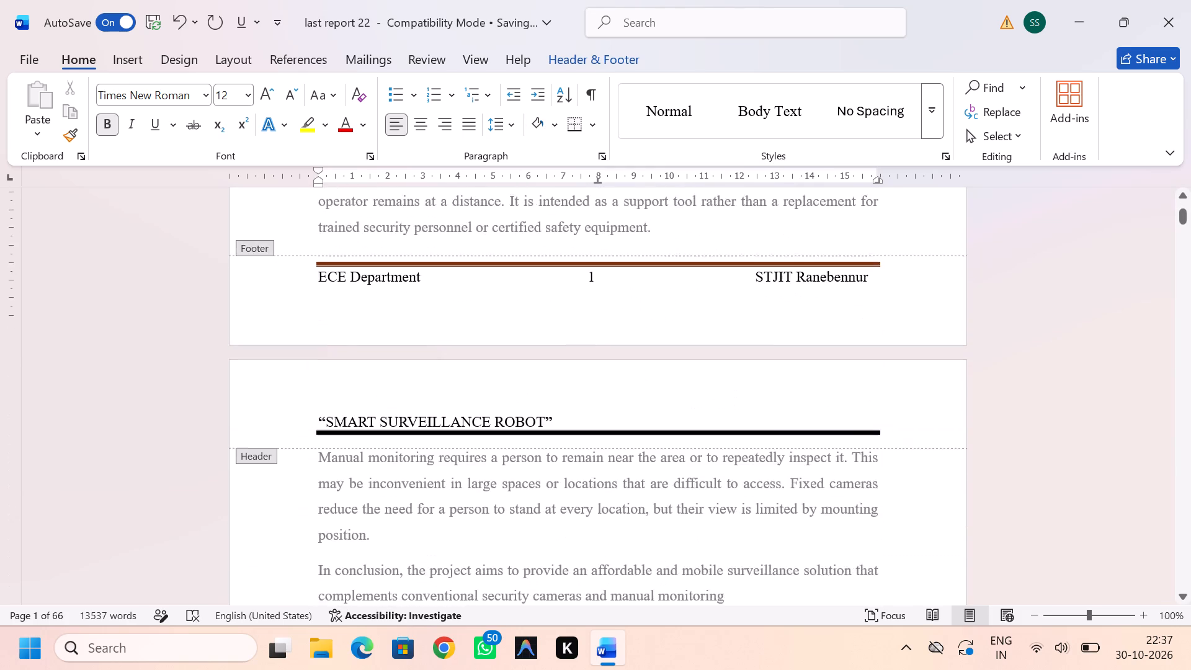
pyautogui.scroll(-1, 871, 286)
pyautogui.scroll(2, 871, 286)
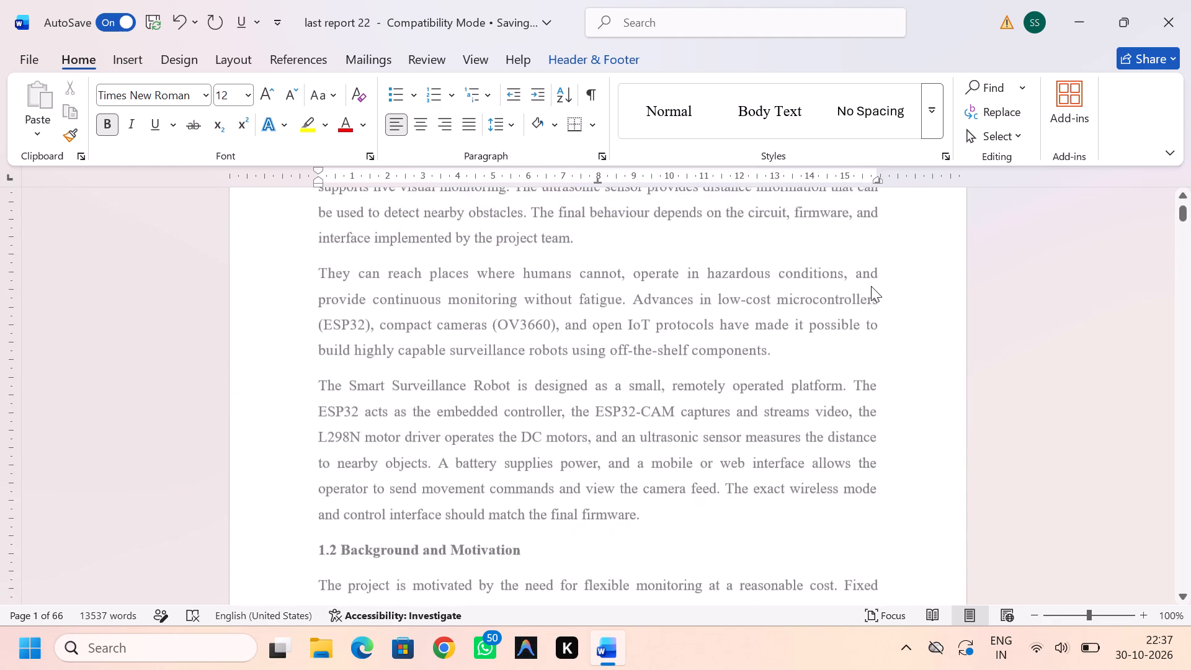
pyautogui.scroll(1, 871, 286)
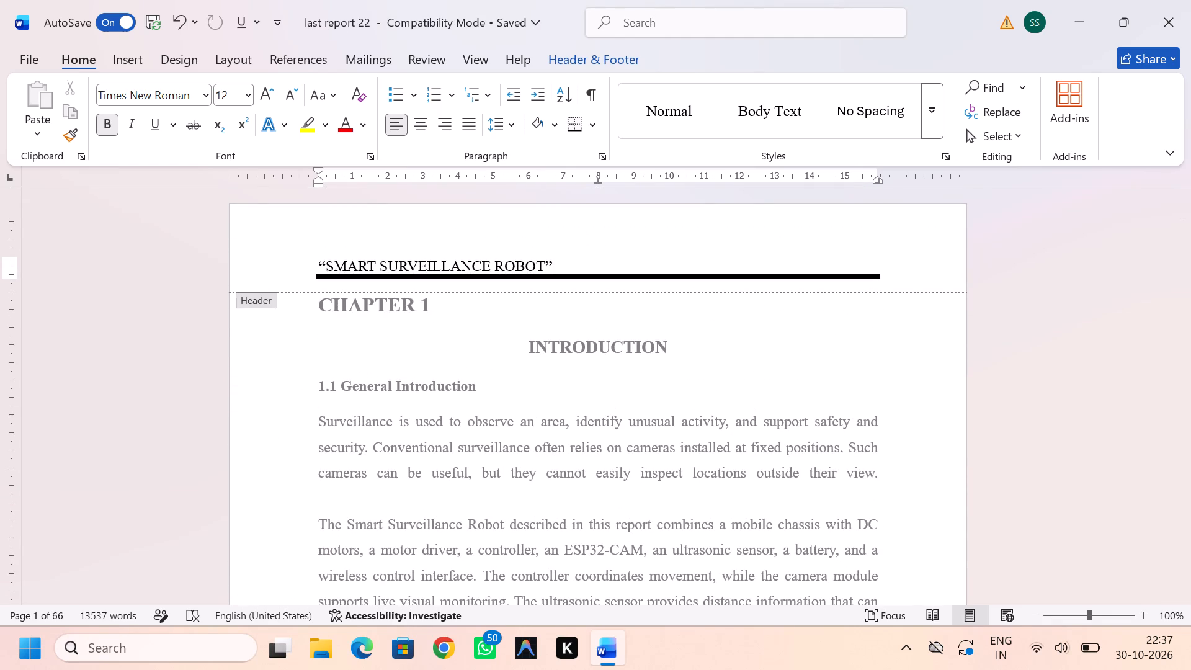
# Close header and footer editing and return to the body text.
pyautogui.click(903, 371)
pyautogui.click(584, 64)
pyautogui.click(1028, 109)
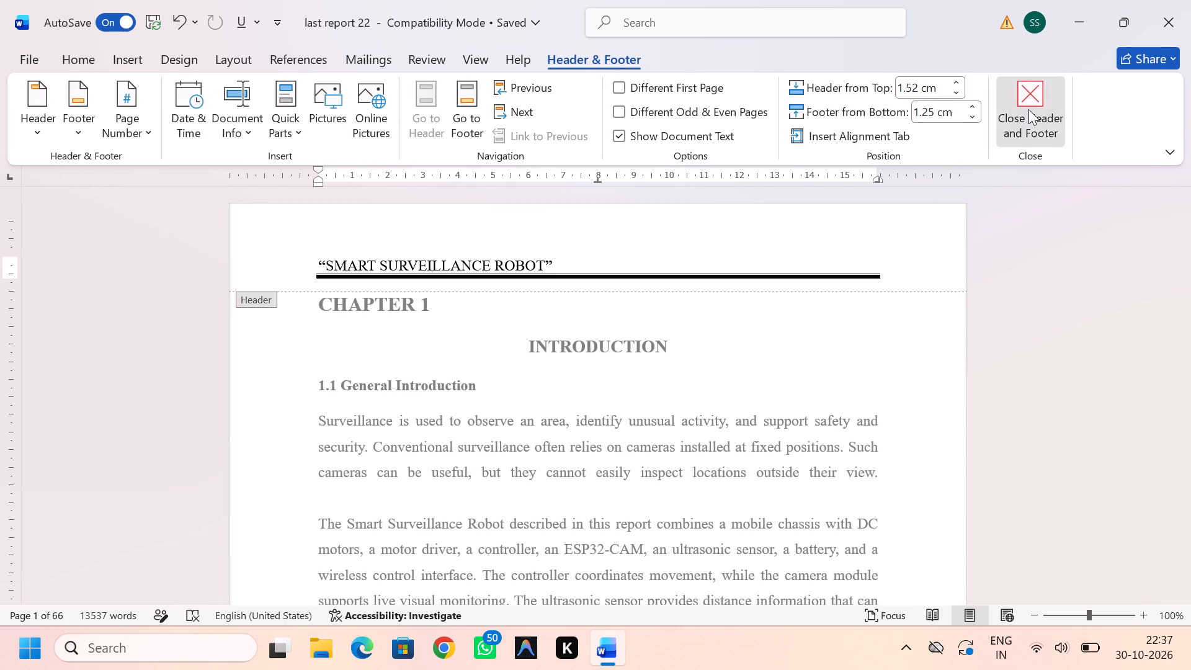
# Examine the header and footer lines and the body layout across pages 1 to 3.
pyautogui.scroll(-3, 775, 455)
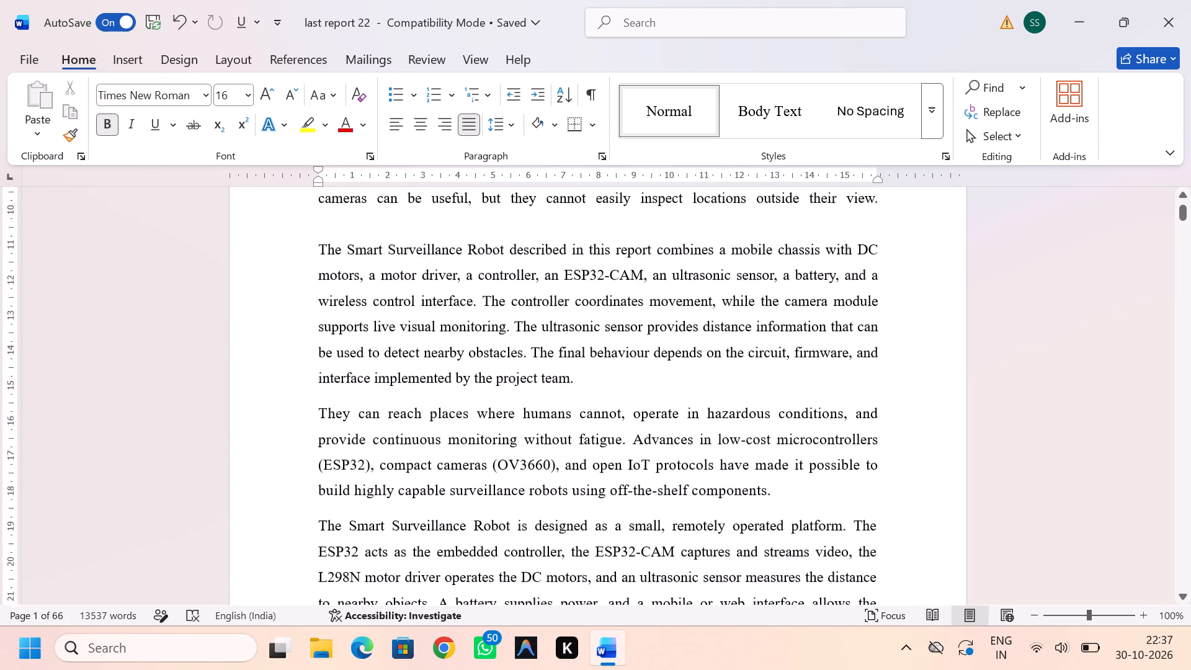
pyautogui.scroll(-4, 775, 455)
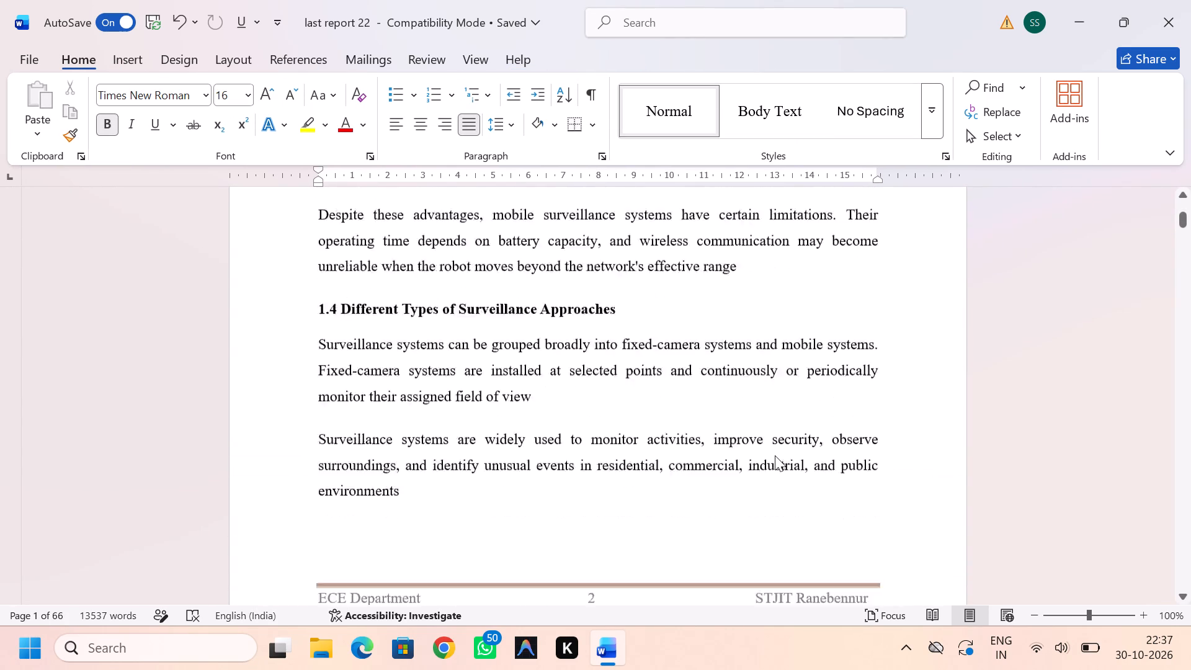
pyautogui.scroll(-3, 775, 455)
pyautogui.scroll(1, 775, 445)
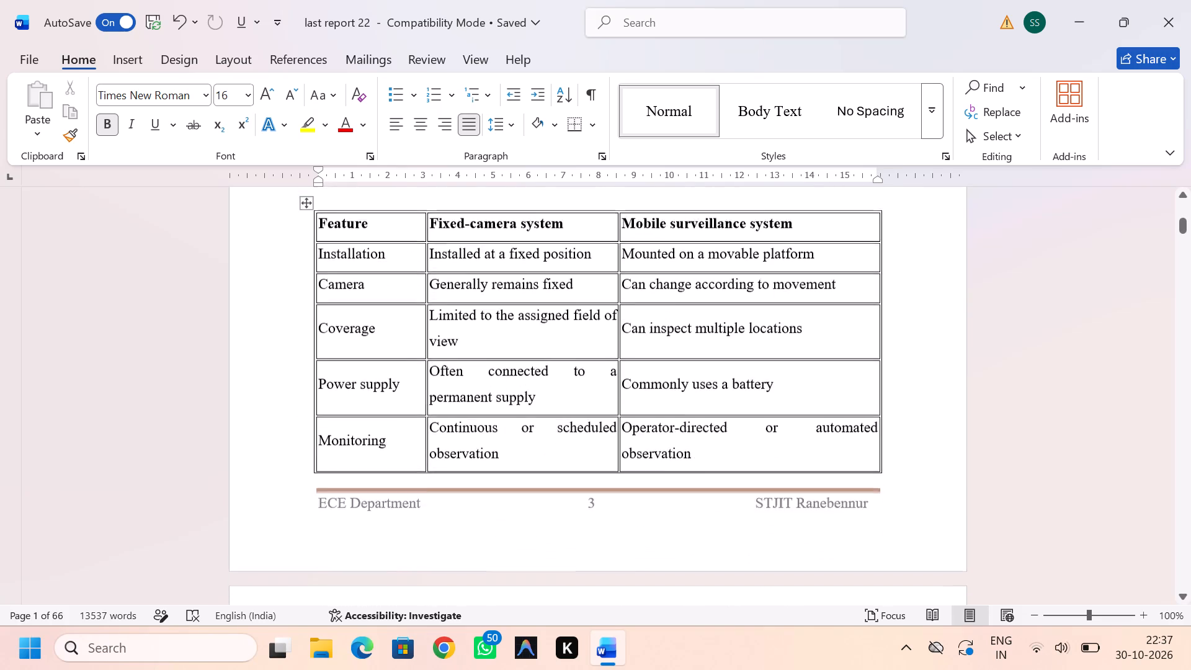
pyautogui.scroll(8, 775, 445)
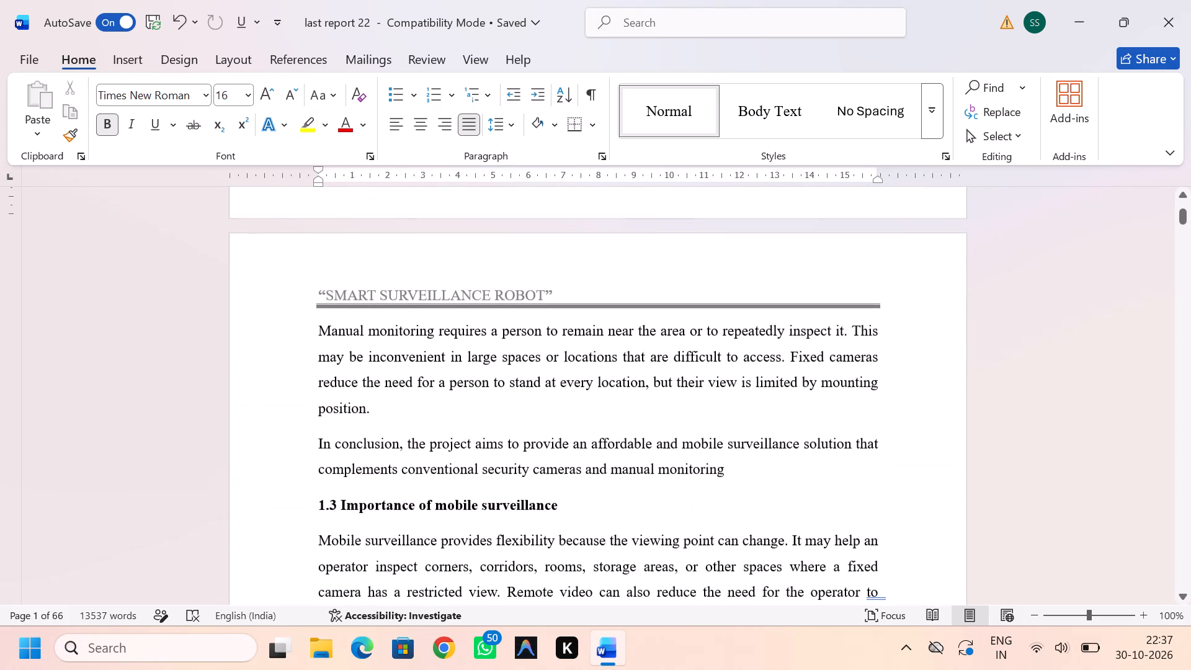
# Open the page 1 footer containing "ECE Department" for editing.
pyautogui.scroll(3, 601, 365)
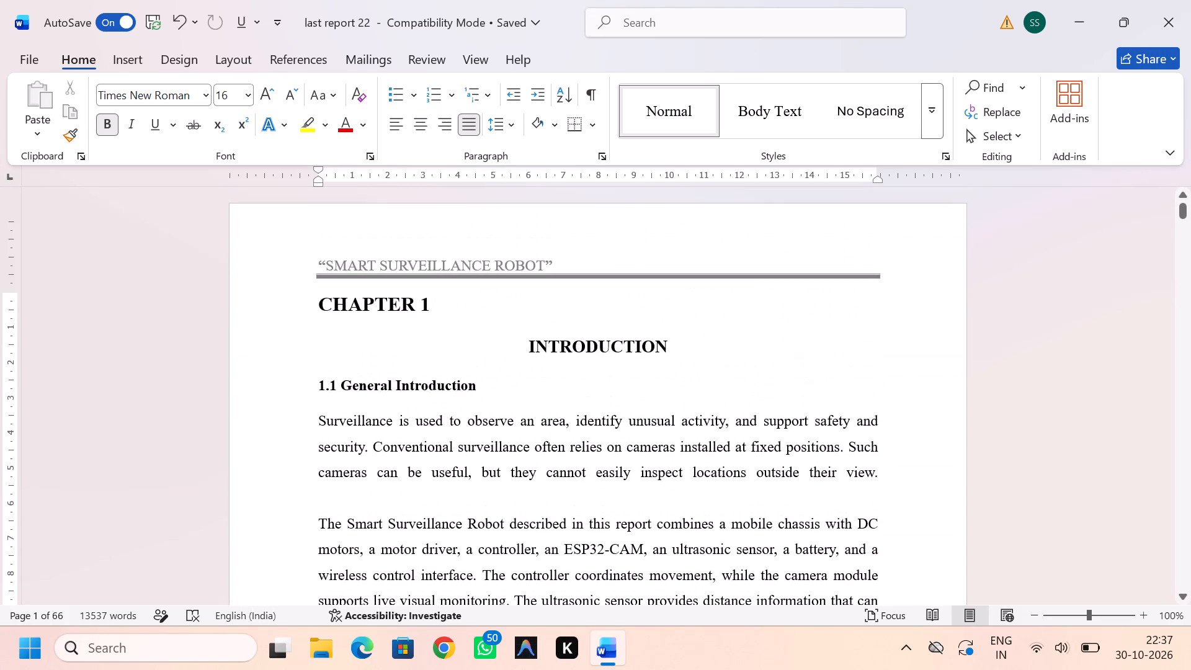
pyautogui.scroll(-4, 601, 365)
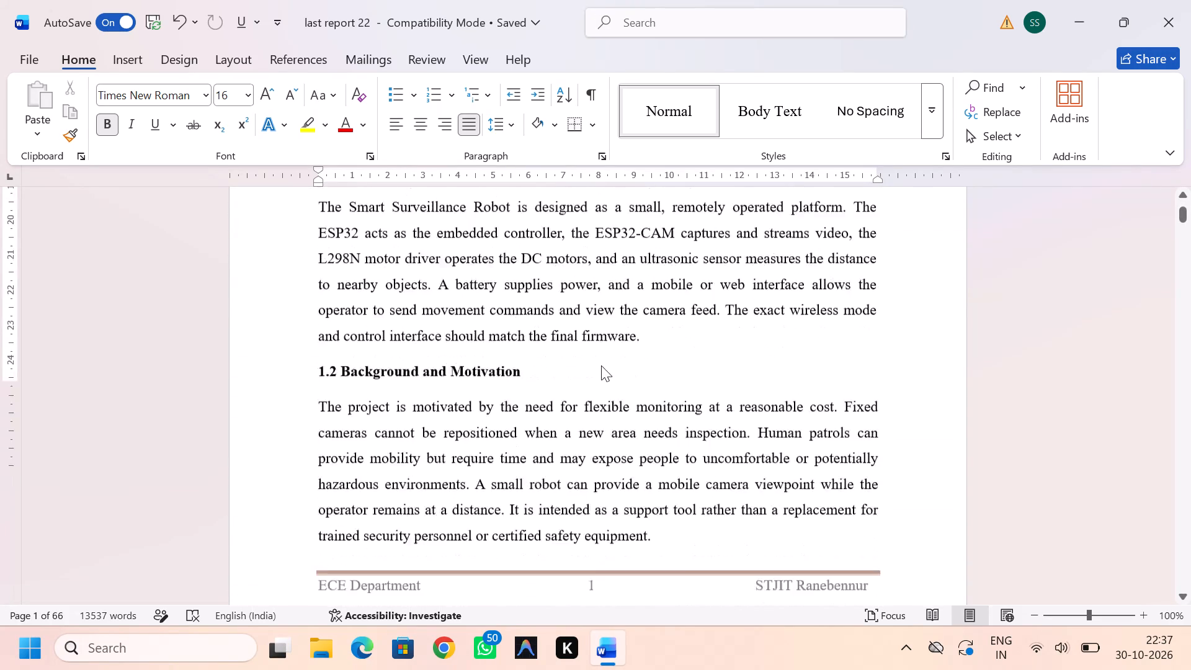
pyautogui.scroll(-1, 601, 365)
pyautogui.scroll(2, 600, 306)
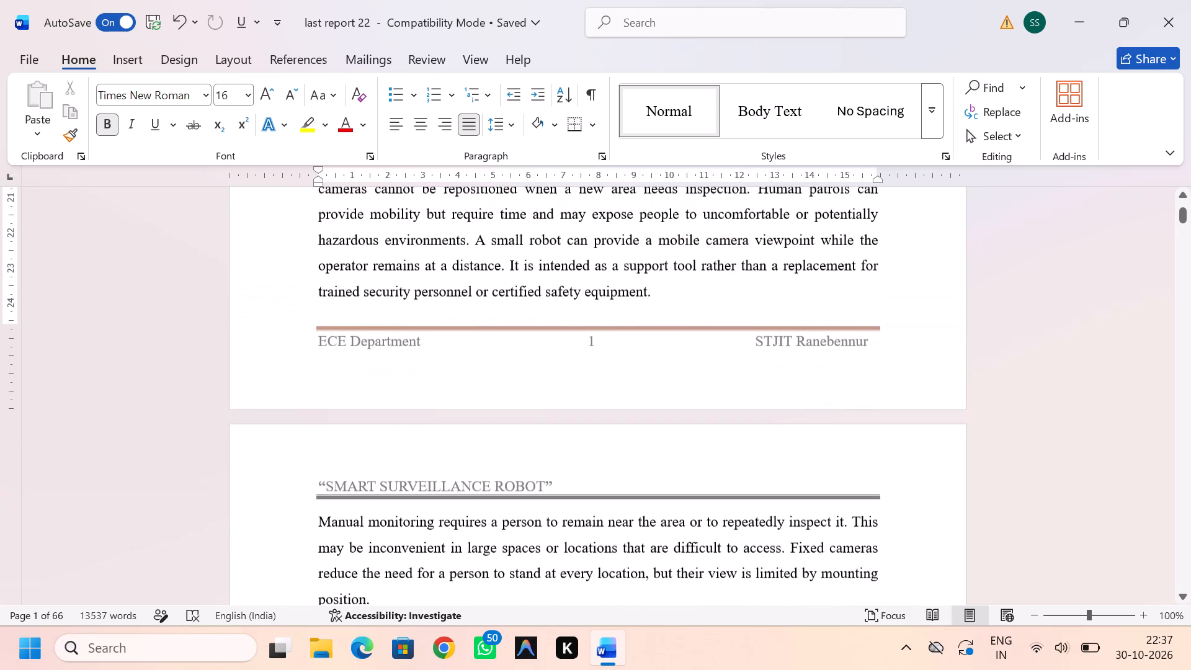
pyautogui.doubleClick(574, 333)
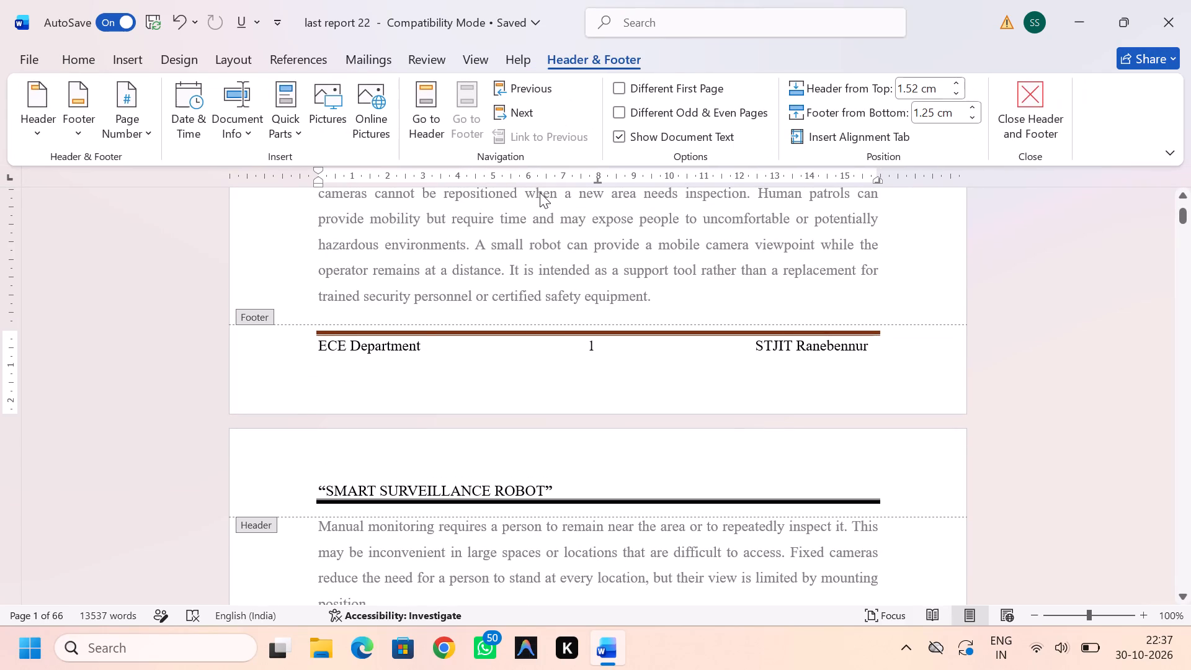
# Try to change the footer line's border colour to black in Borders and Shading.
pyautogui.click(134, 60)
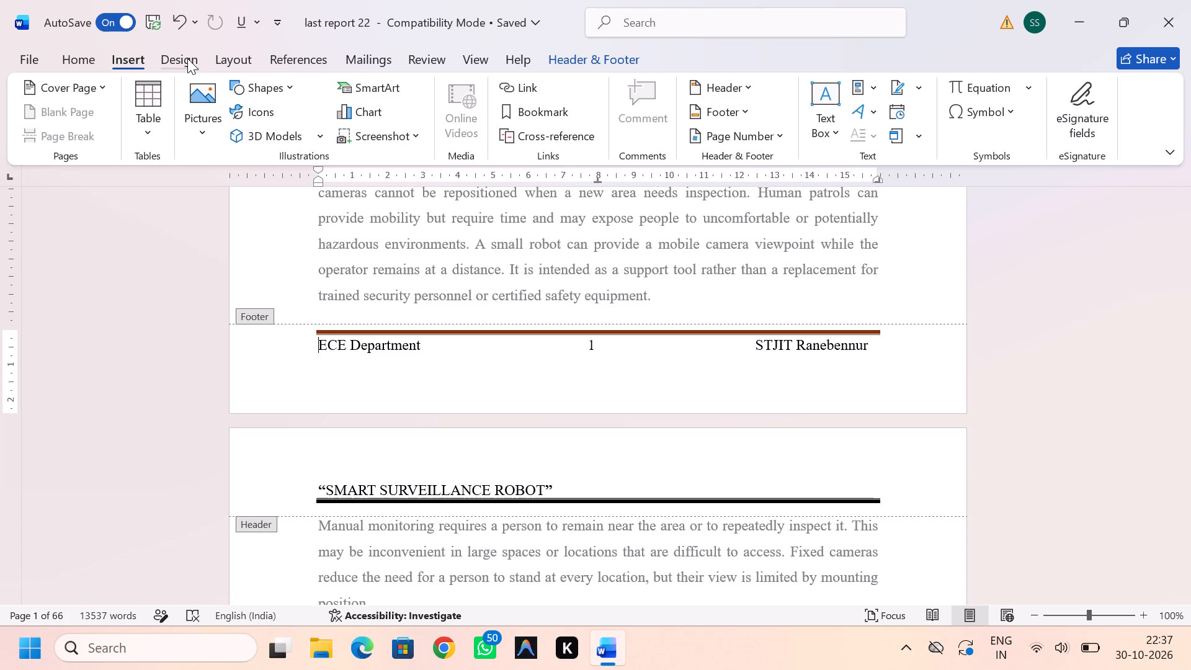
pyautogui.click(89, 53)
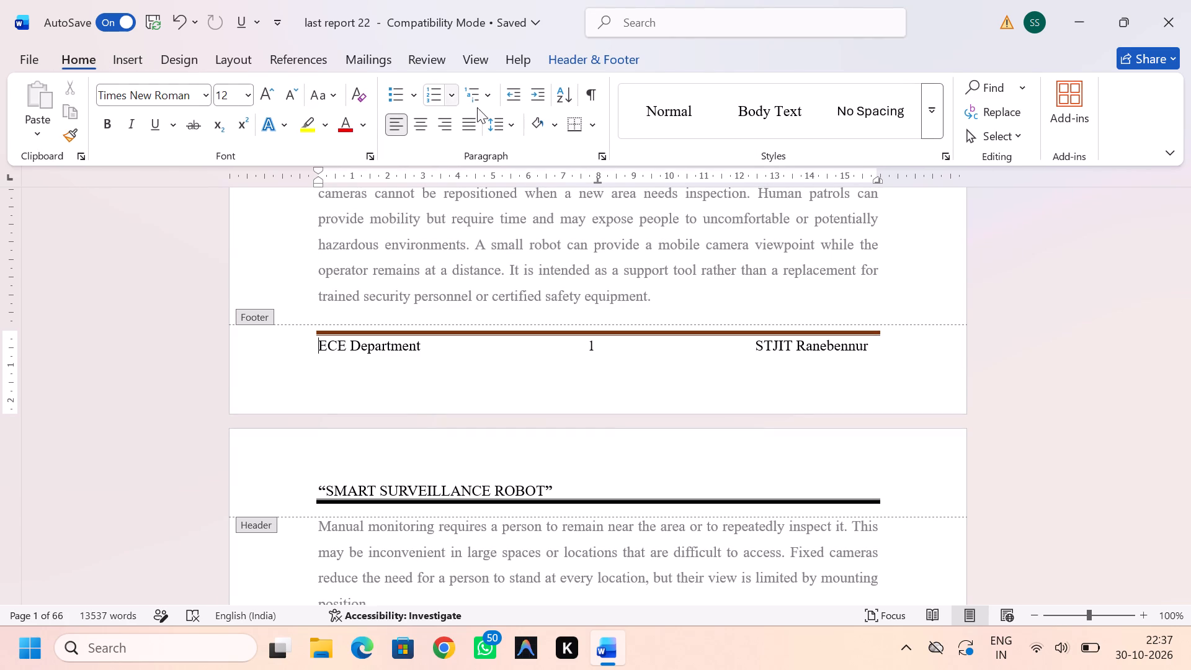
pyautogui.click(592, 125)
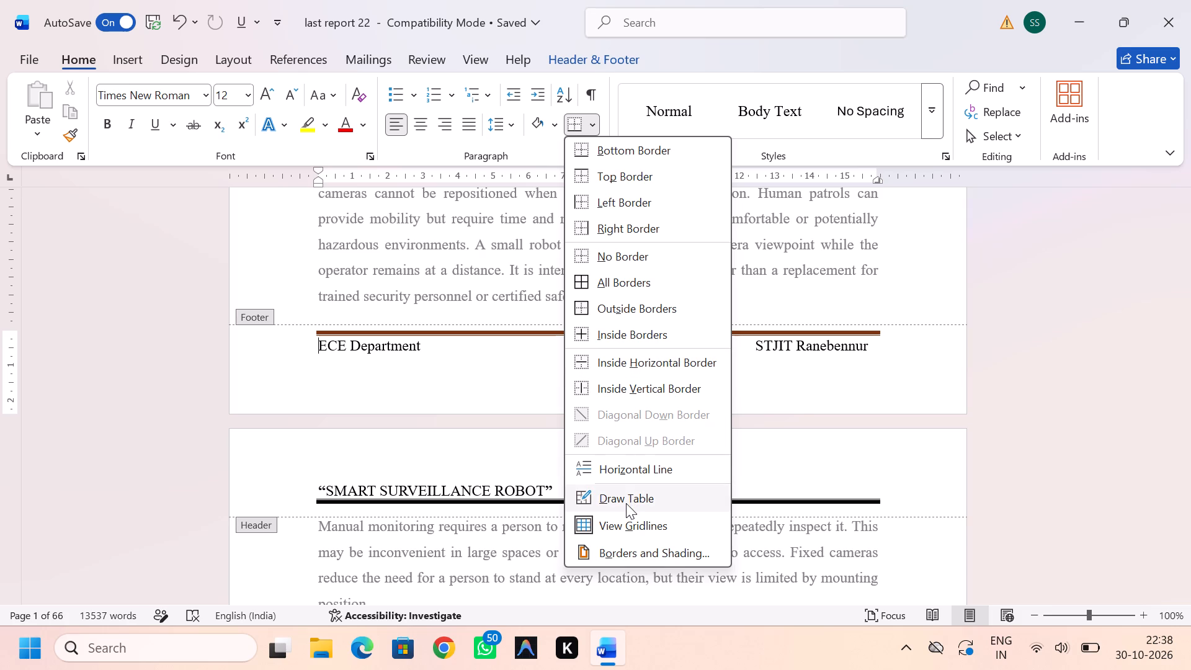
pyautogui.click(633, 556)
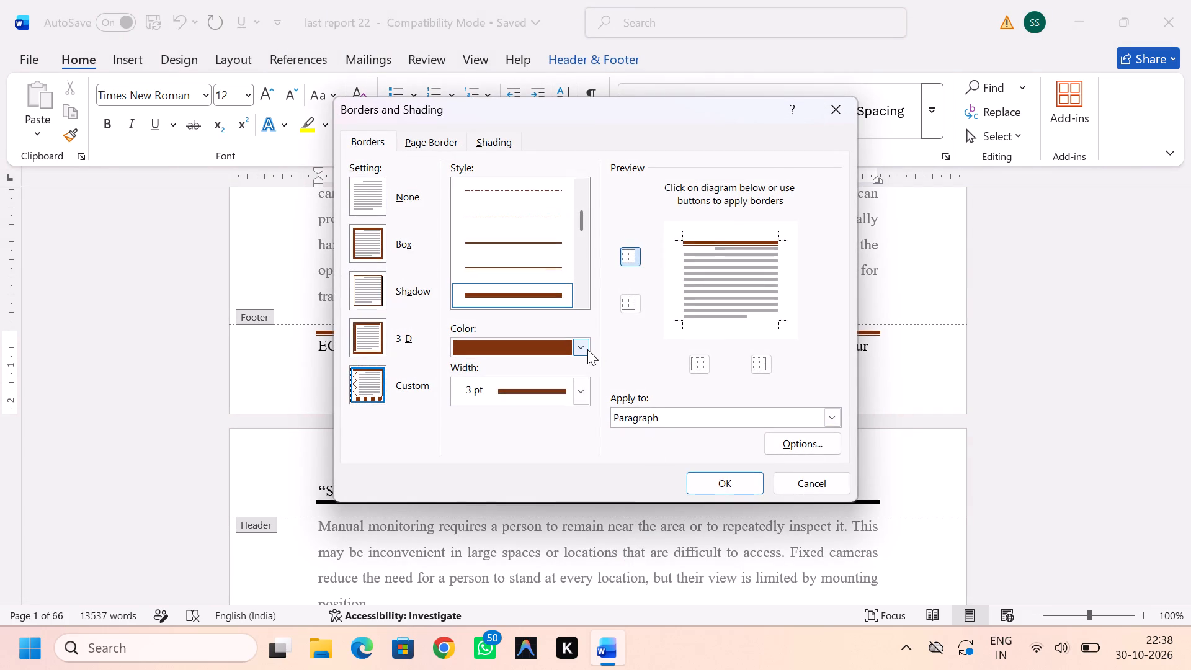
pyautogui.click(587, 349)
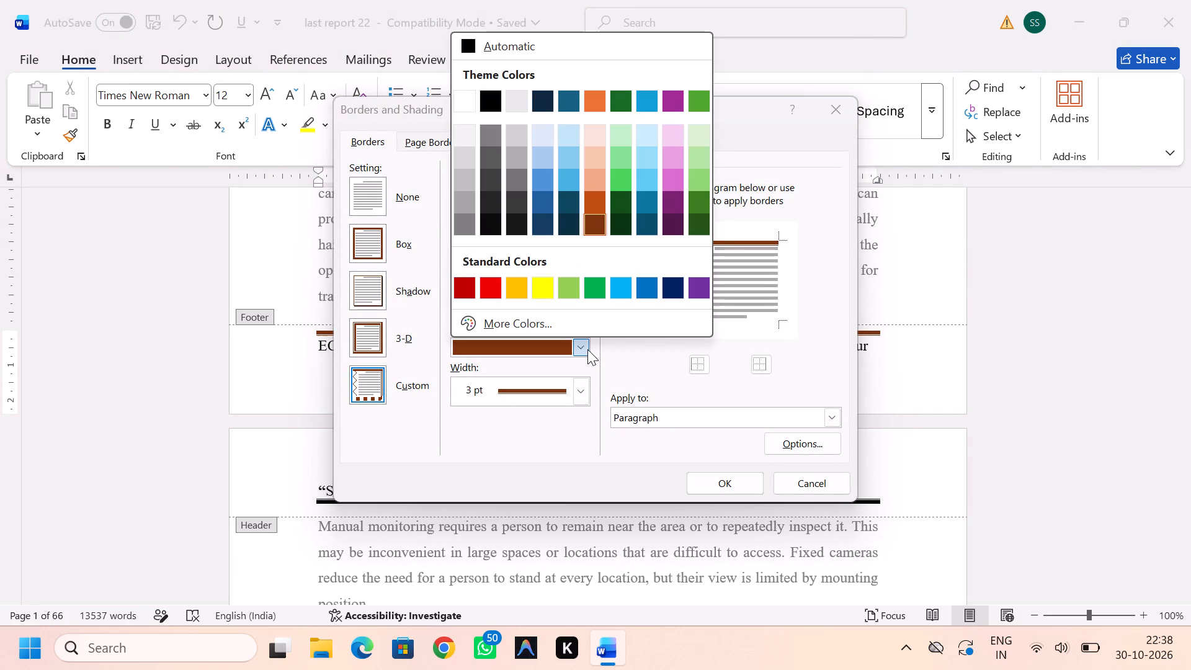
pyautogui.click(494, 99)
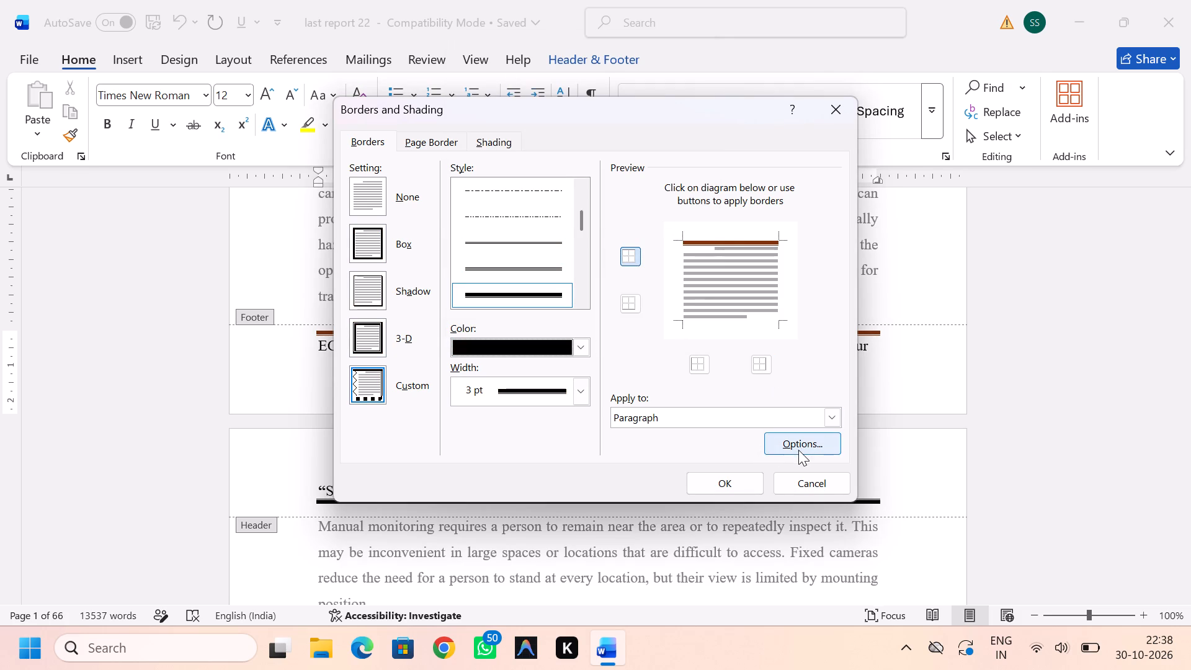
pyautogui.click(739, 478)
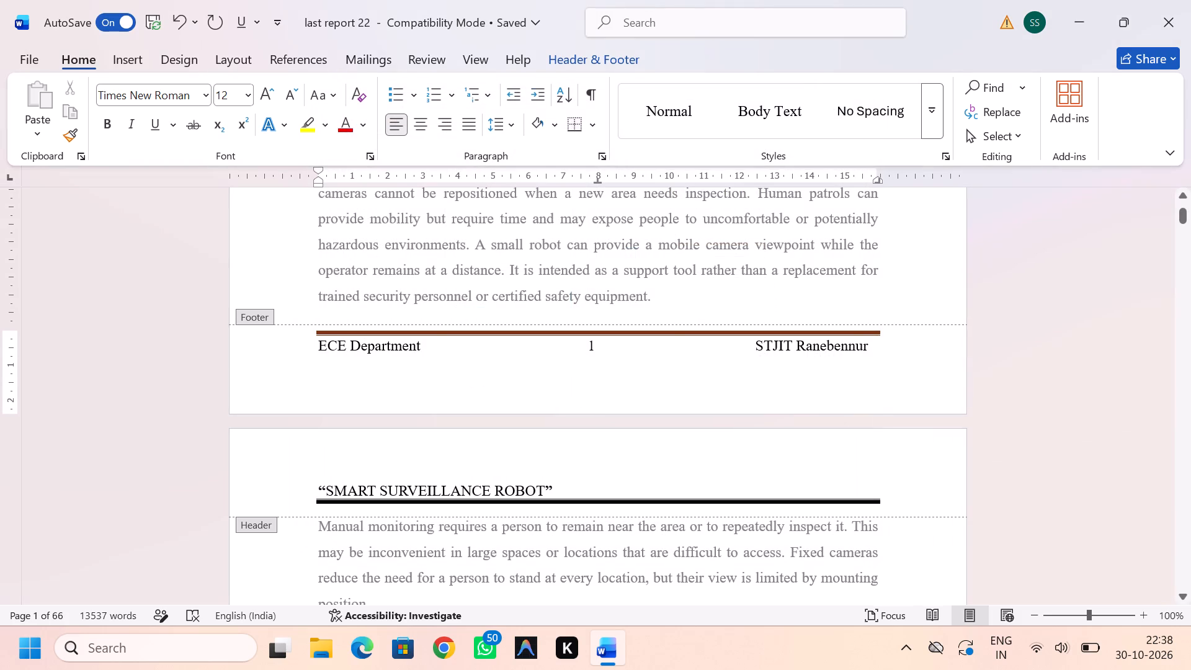
# Apply a black 3 pt thick-and-thin top border to the footer paragraph, replacing the brown line.
pyautogui.scroll(1, 639, 380)
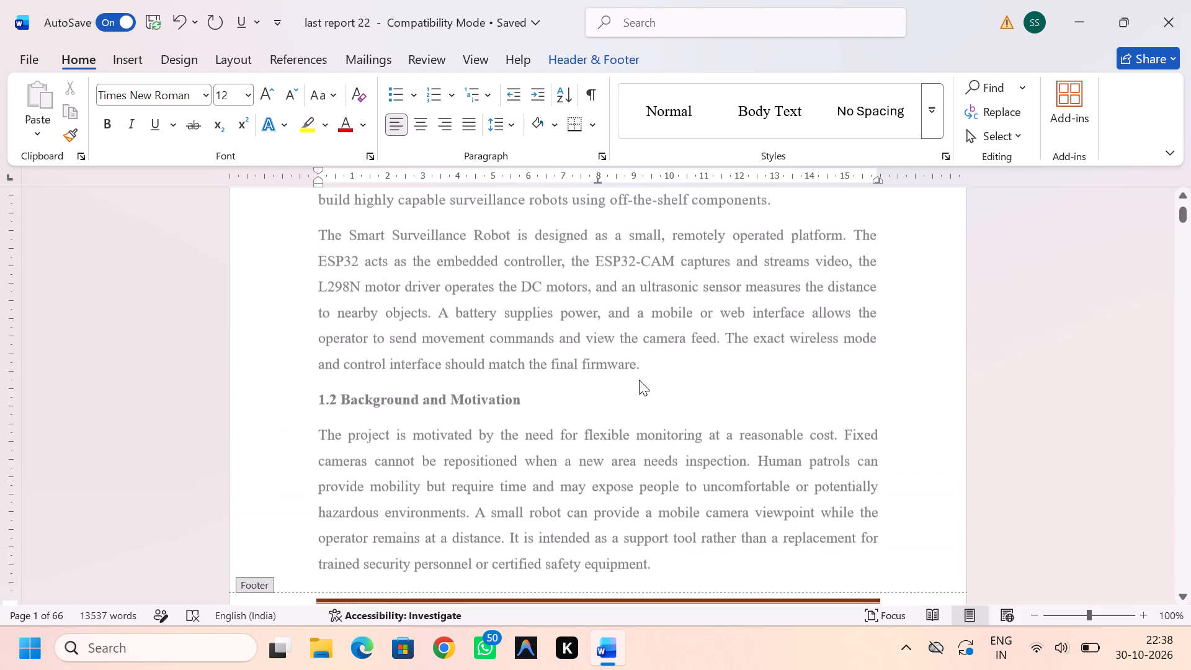
pyautogui.scroll(-1, 639, 380)
pyautogui.click(587, 122)
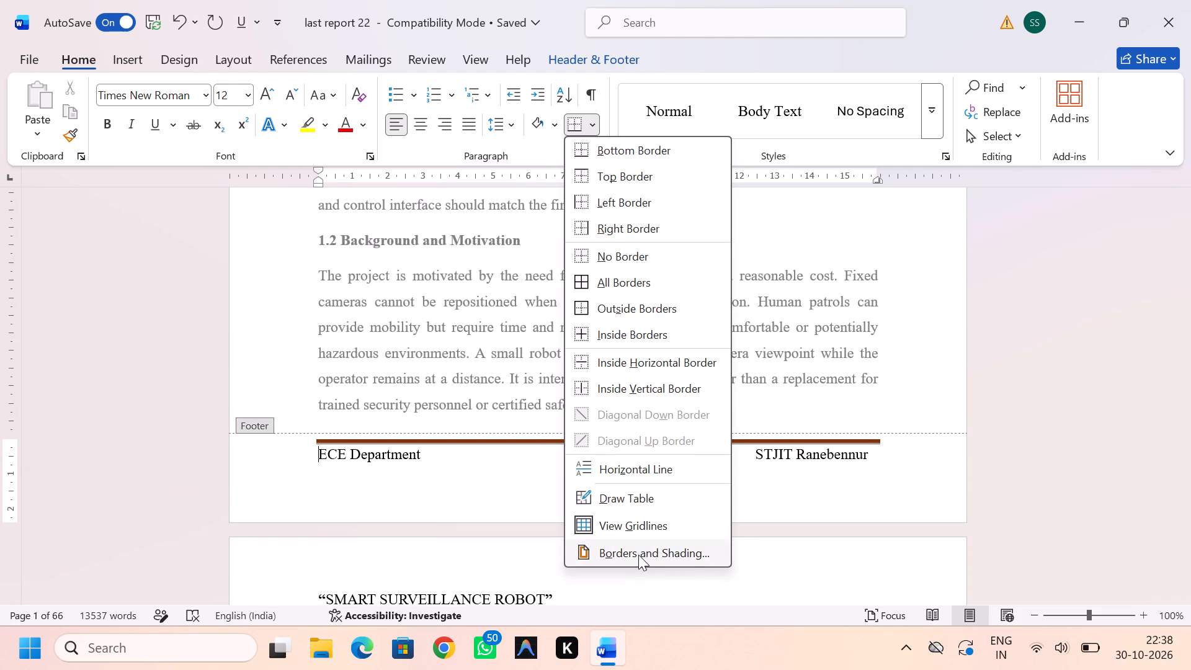
pyautogui.click(638, 555)
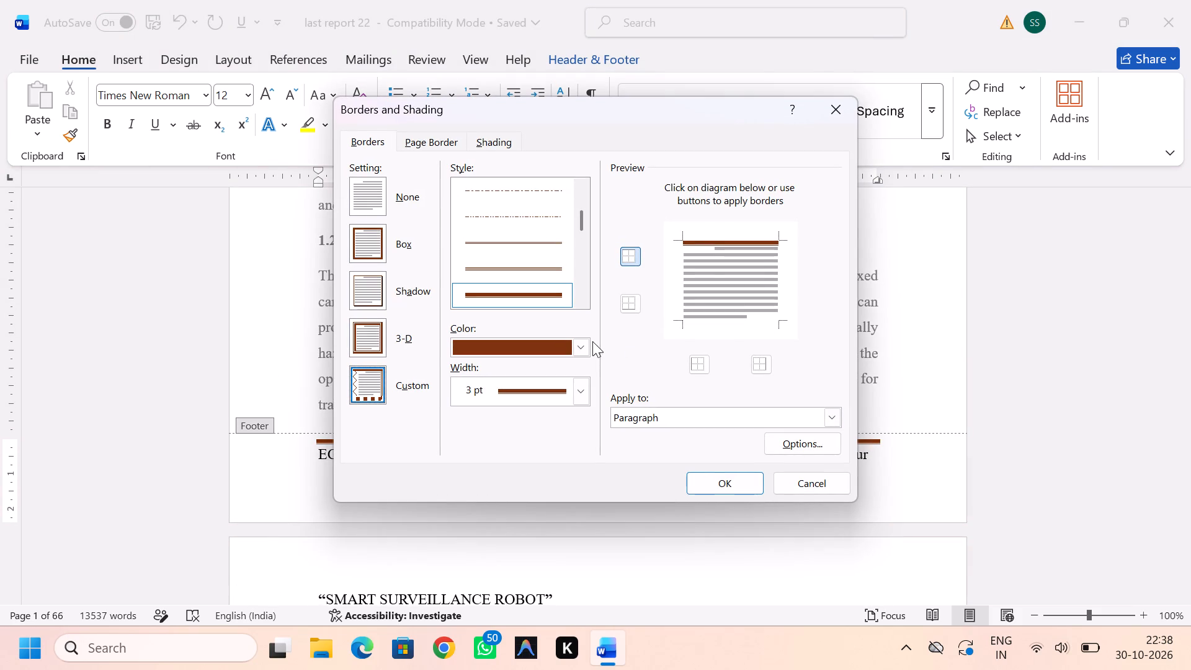
pyautogui.click(575, 342)
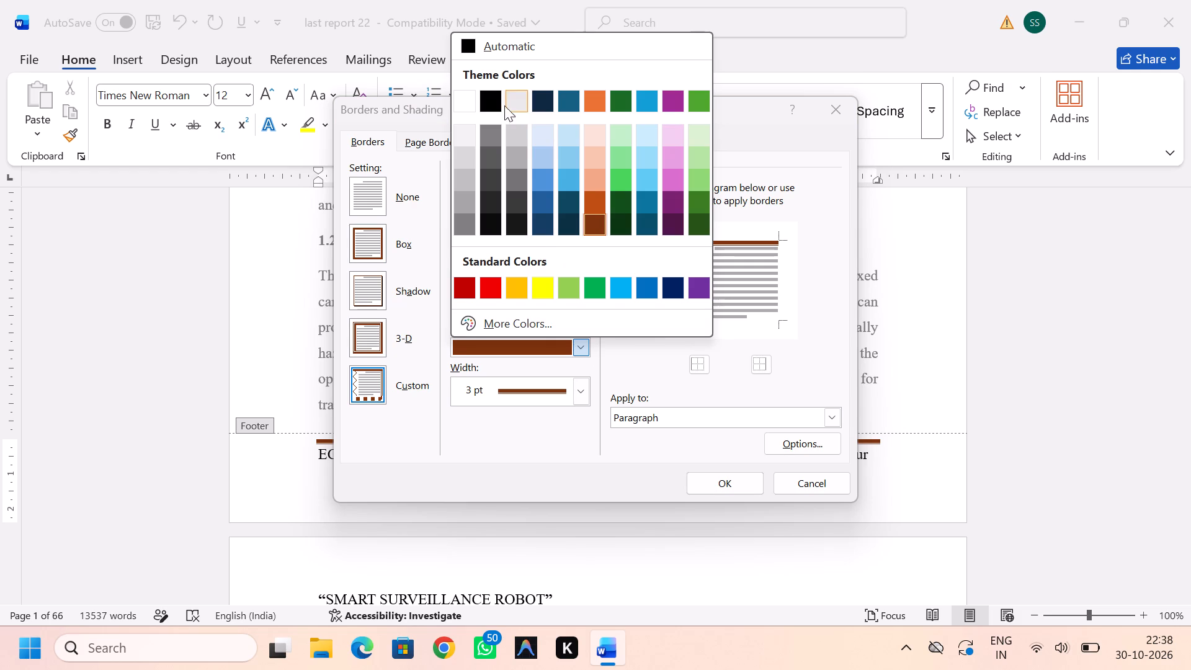
pyautogui.click(496, 100)
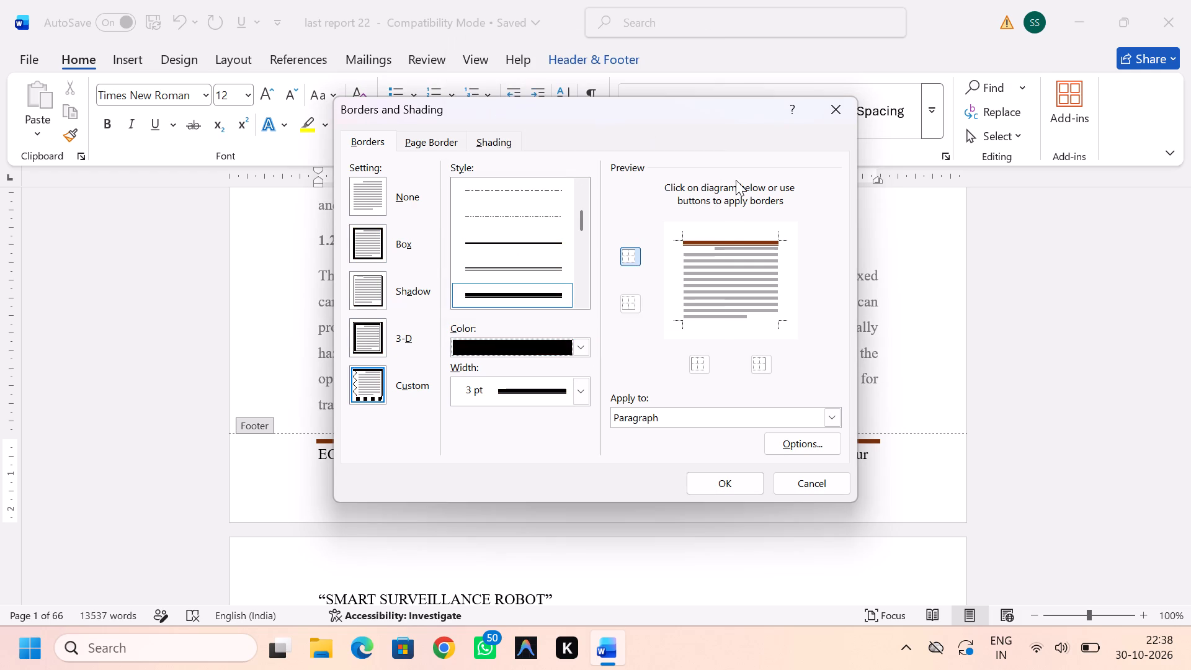
pyautogui.click(715, 240)
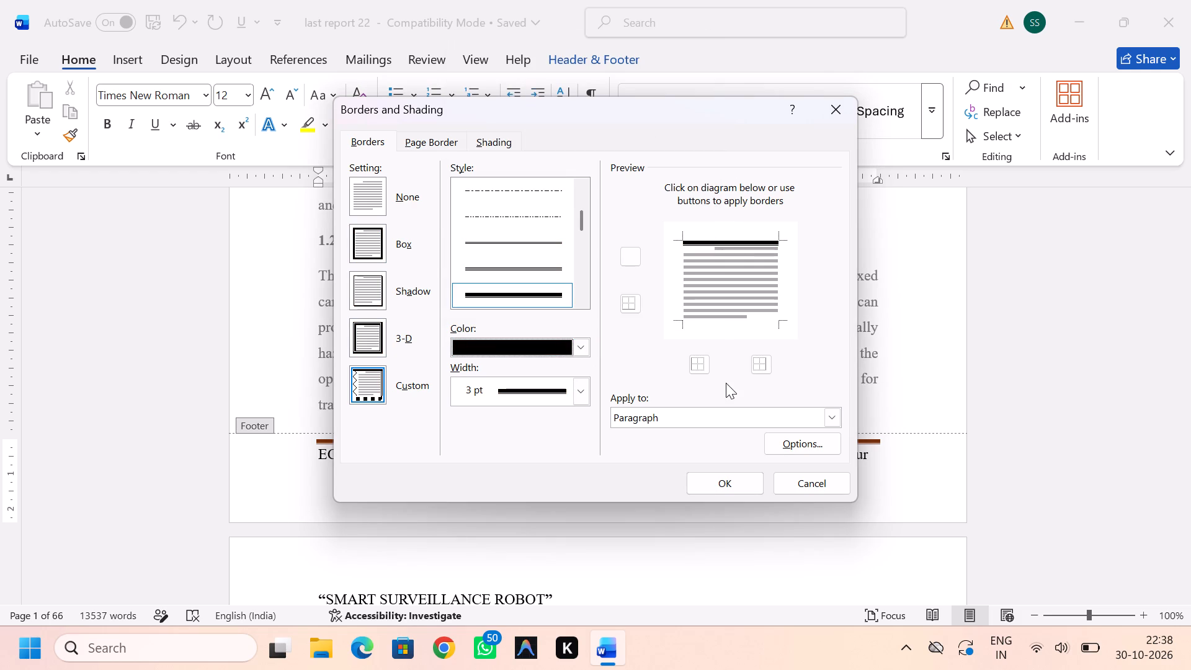
pyautogui.click(732, 481)
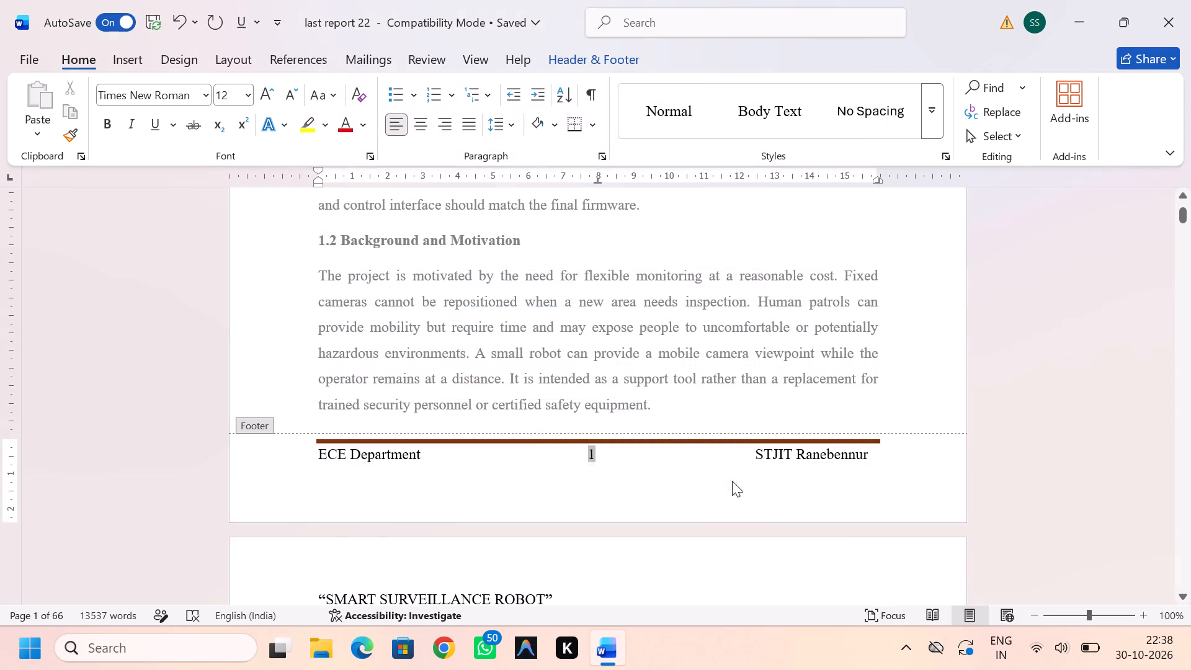
# Check the footer line on the pages through page 6, and close header and footer editing.
pyautogui.scroll(-3, 732, 481)
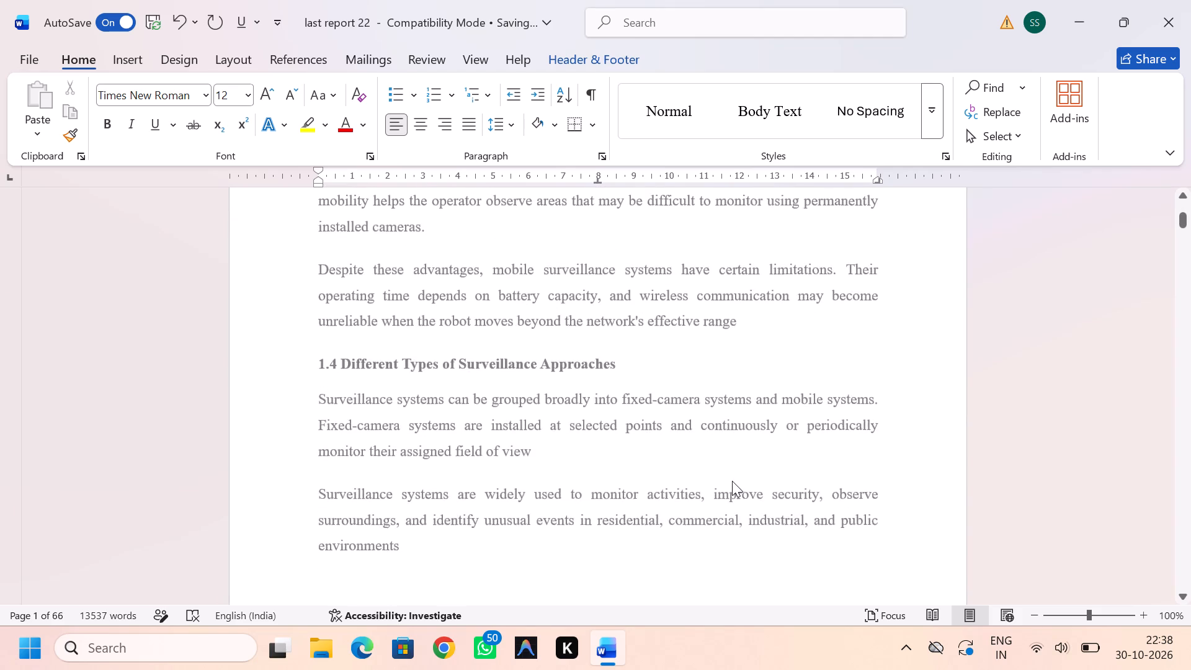
pyautogui.scroll(-2, 732, 481)
pyautogui.scroll(-2, 767, 349)
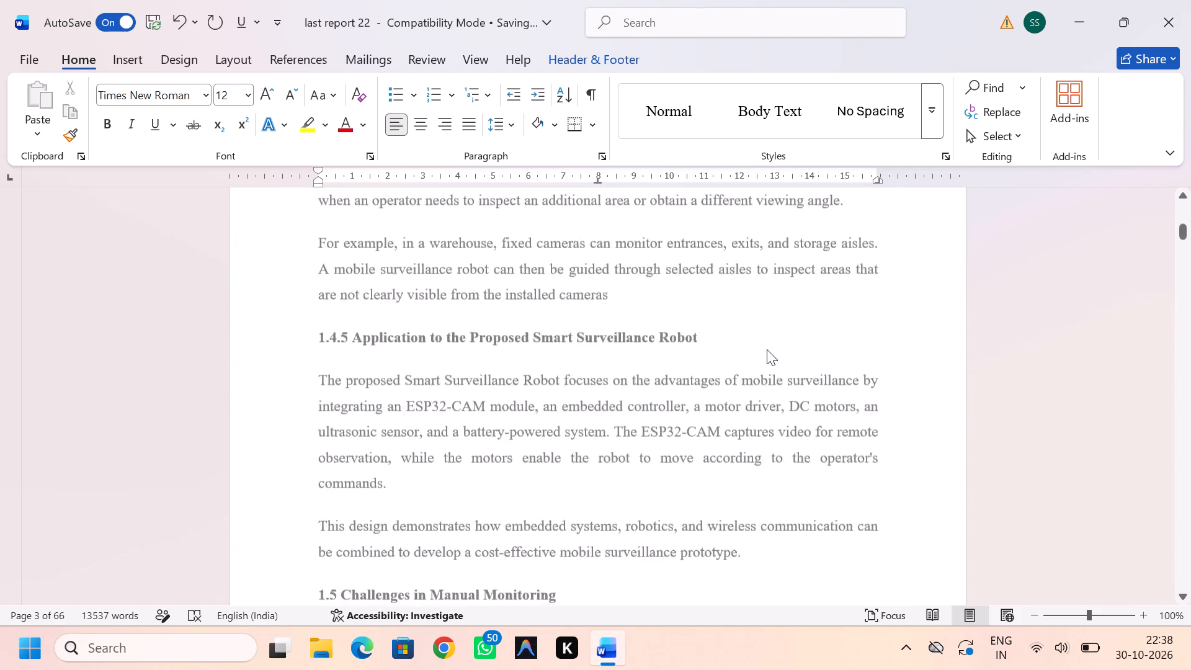
pyautogui.scroll(-3, 767, 349)
pyautogui.click(962, 421)
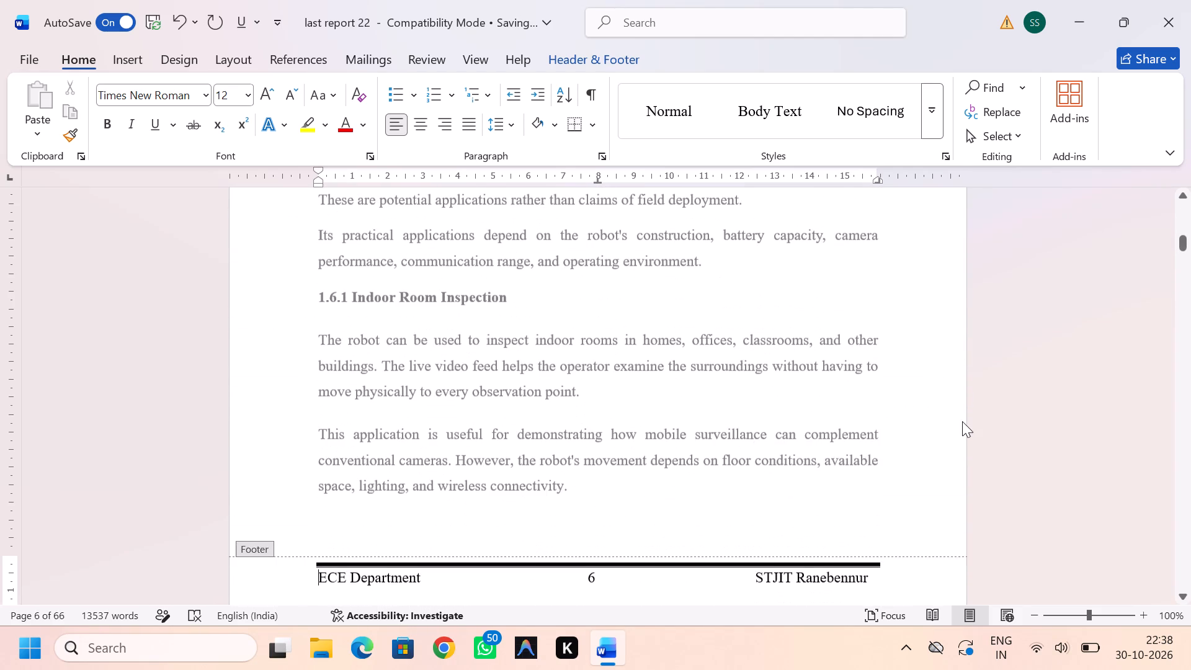
pyautogui.click(1155, 368)
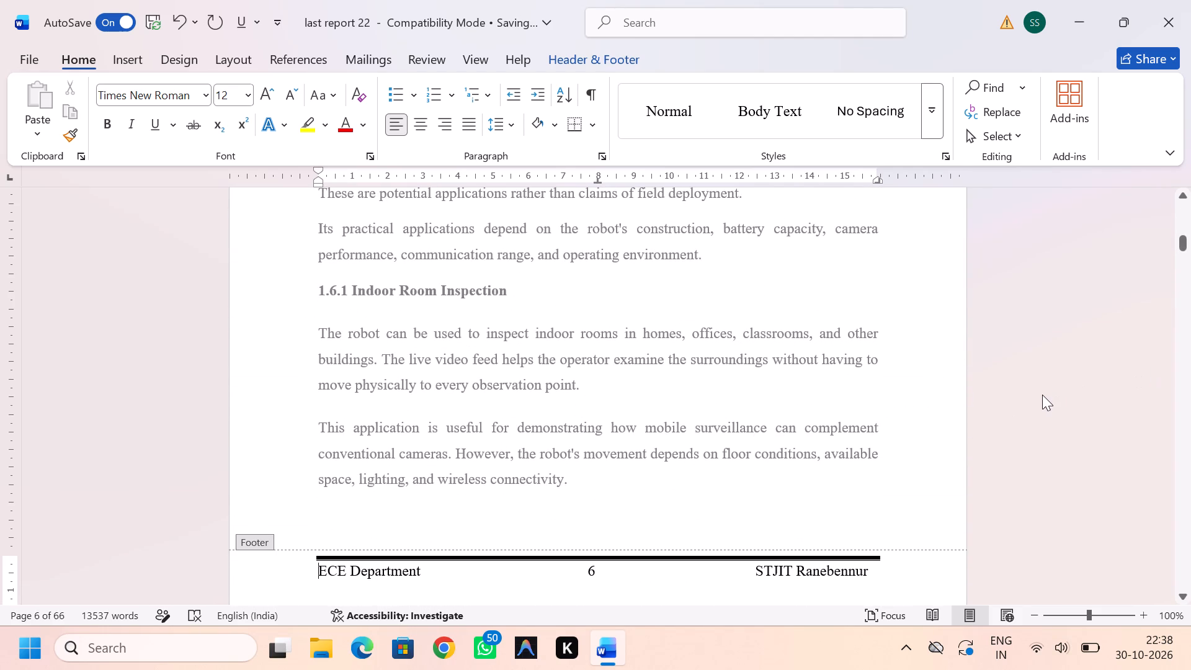
pyautogui.doubleClick(1042, 395)
# Return to the start of the report, save "last report 22" and close the document.
pyautogui.scroll(6, 1042, 395)
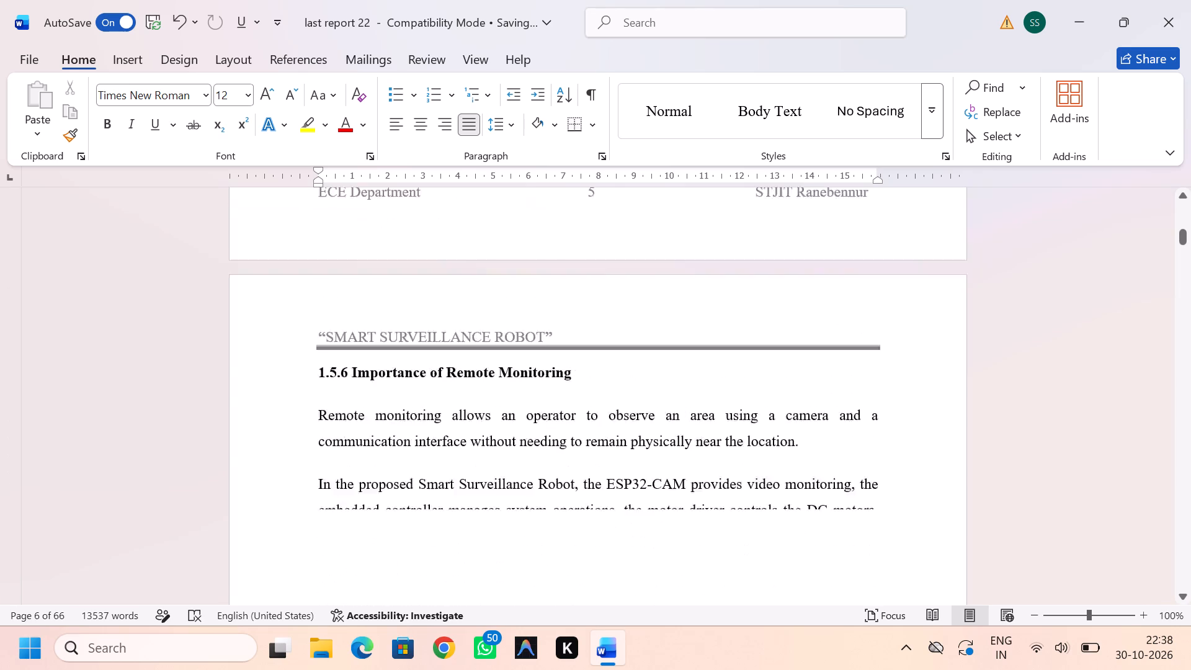
pyautogui.scroll(9, 1042, 395)
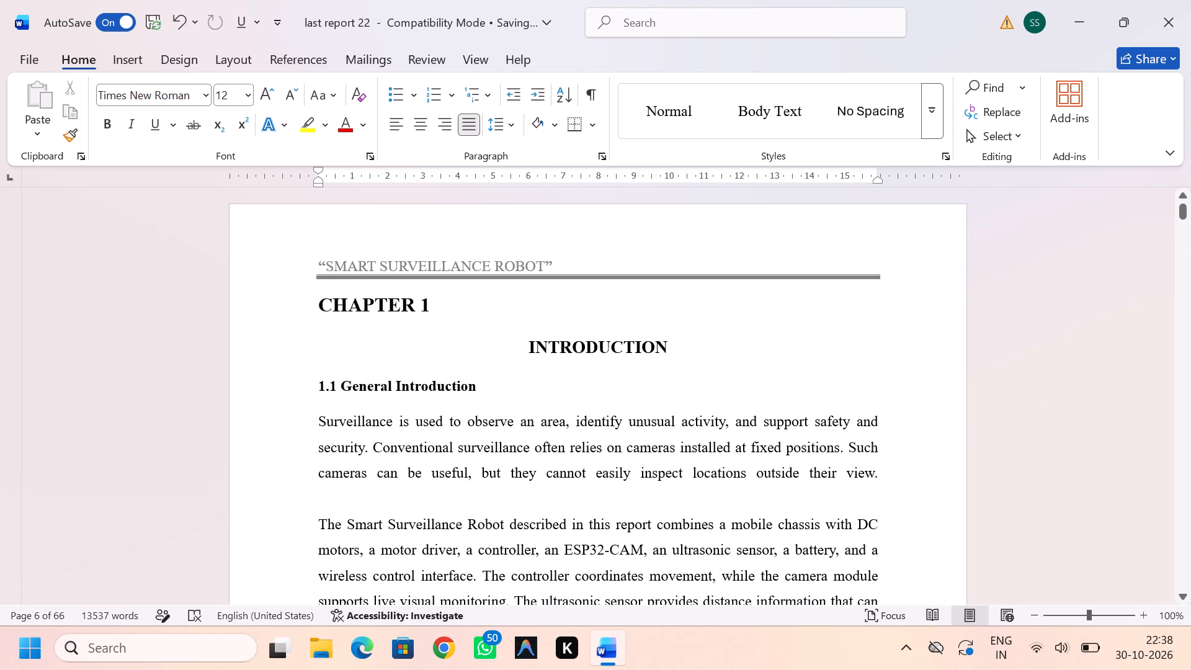
pyautogui.hotkey('ctrl', 's')
pyautogui.hotkey('ctrl', 's')
pyautogui.hotkey('ctrl', 's')
pyautogui.hotkey('ctrl', 's')
pyautogui.click(1172, 35)
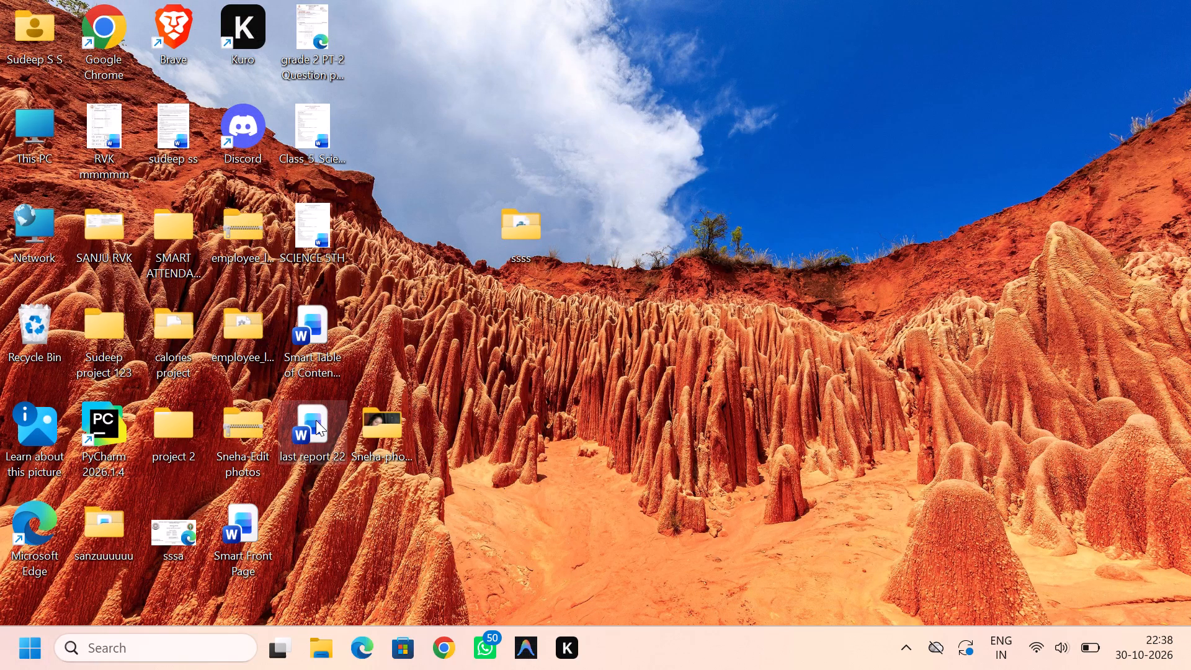
# Reopen "last report 22" from the desktop and check the footer line on page 1.
pyautogui.doubleClick(315, 420)
pyautogui.scroll(-1, 315, 420)
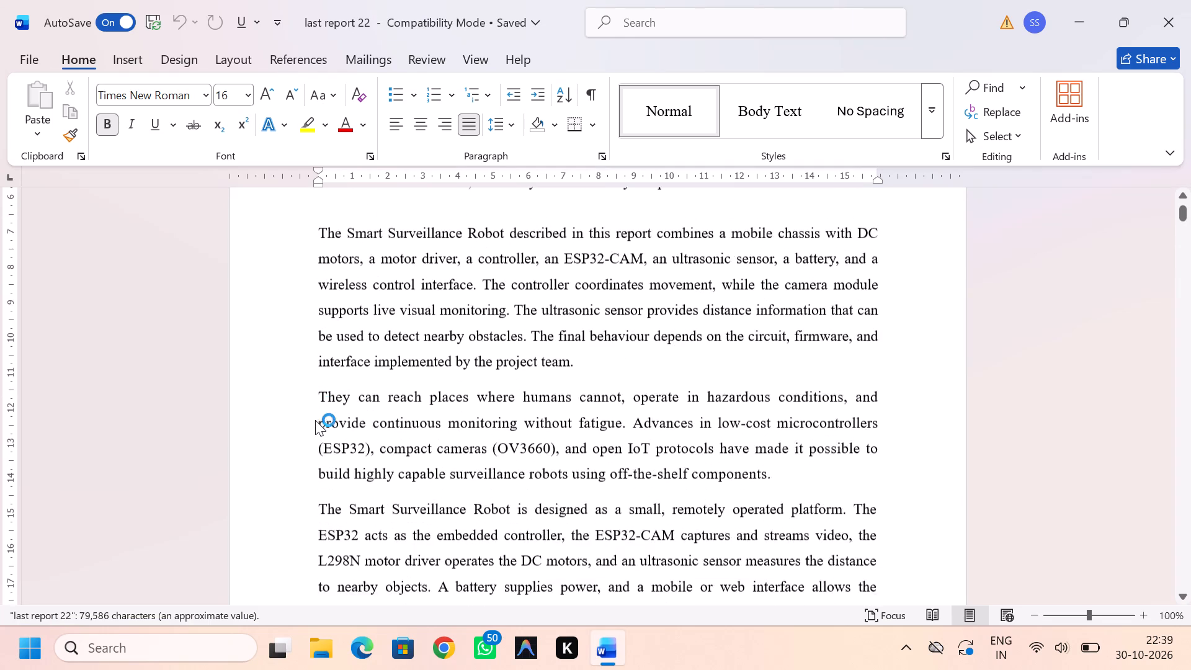
pyautogui.scroll(-2, 315, 420)
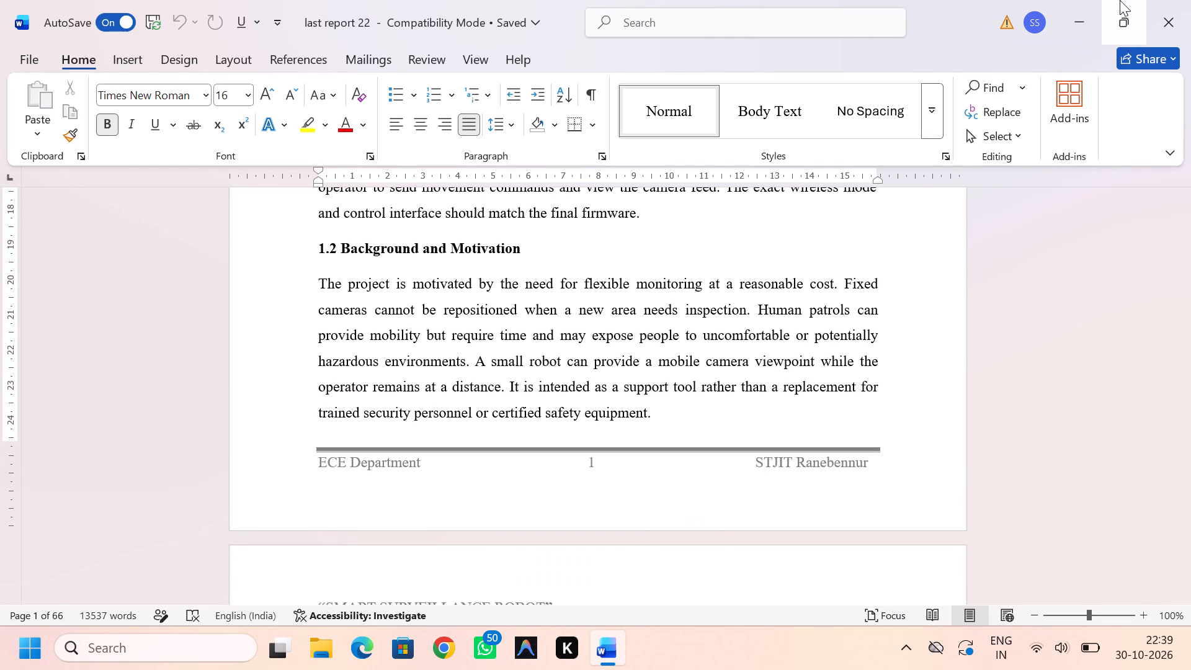
# Minimize the report, open the "Smart Table of Content" document from the desktop and go to its Chapter 1 entries.
pyautogui.click(1094, 12)
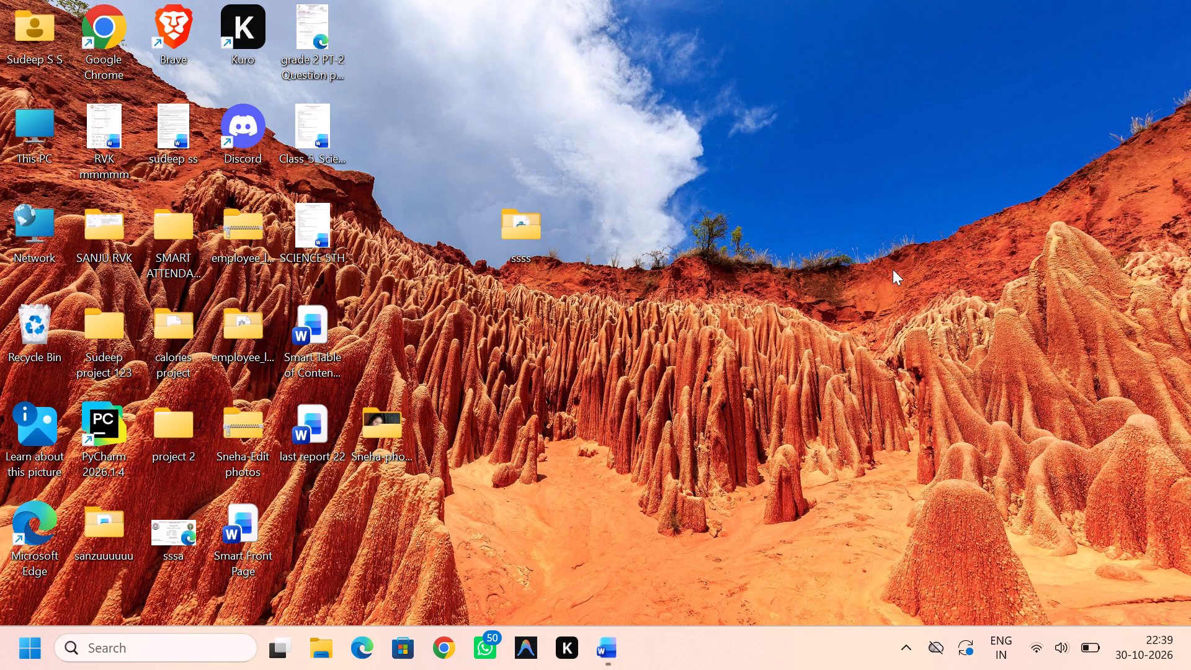
pyautogui.doubleClick(341, 332)
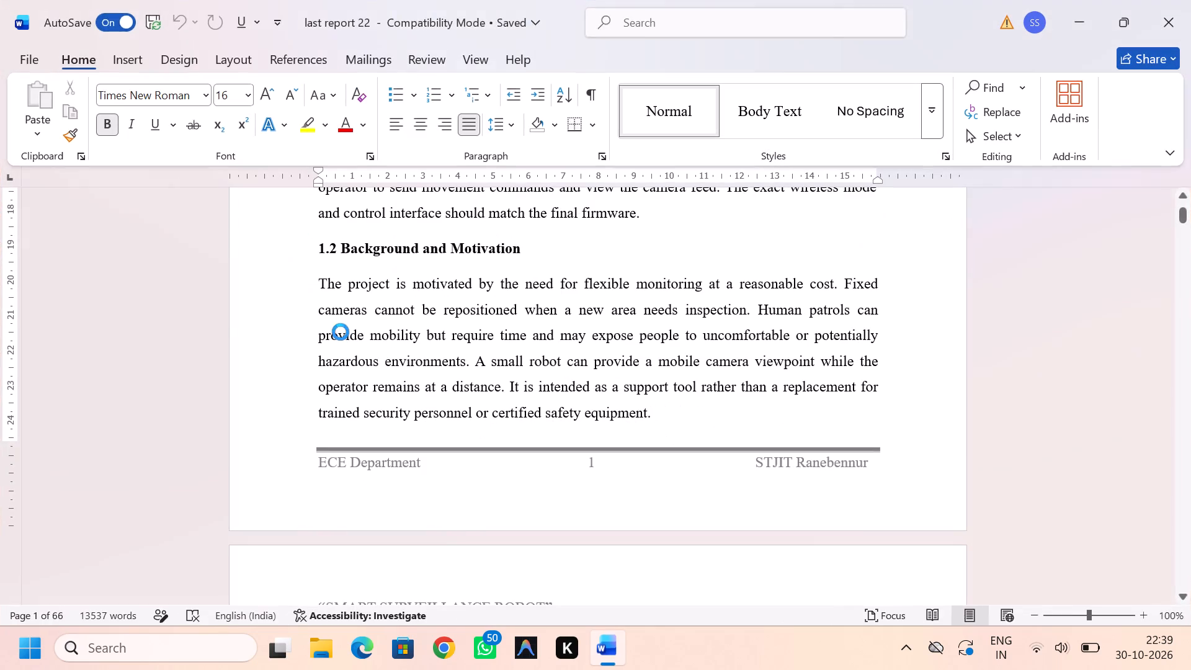
pyautogui.scroll(-2, 341, 332)
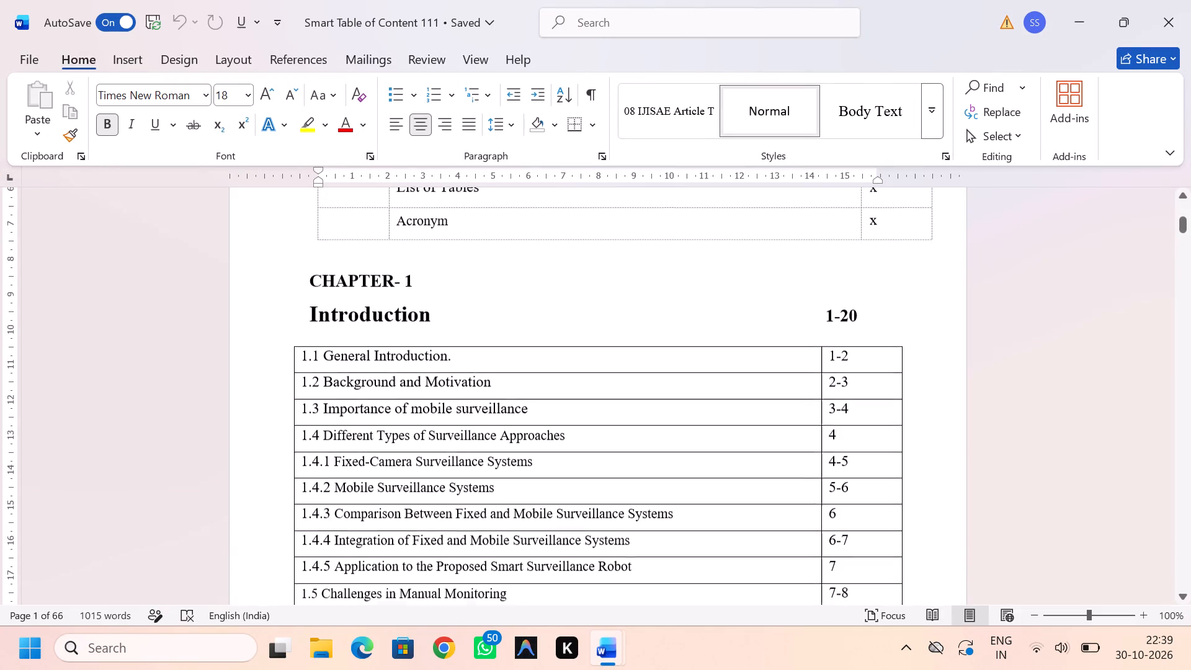
pyautogui.scroll(-1, 341, 332)
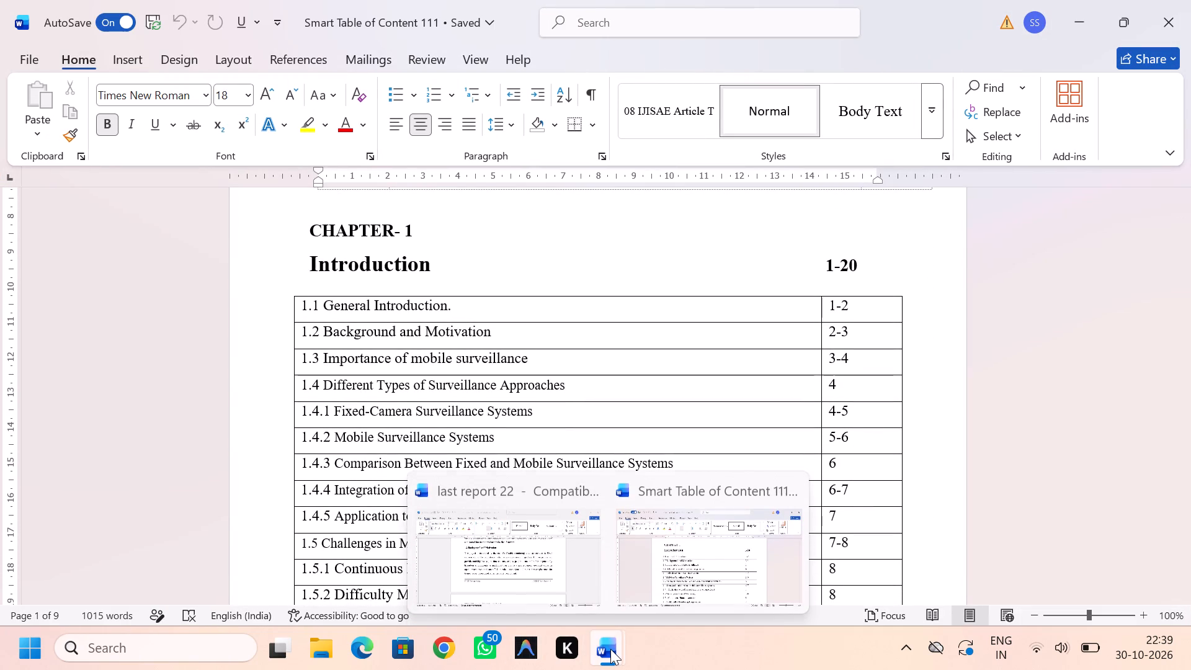
# Arrange "last report 22" and "Smart Table of Content 111" side by side, each filling half the screen.
pyautogui.click(625, 587)
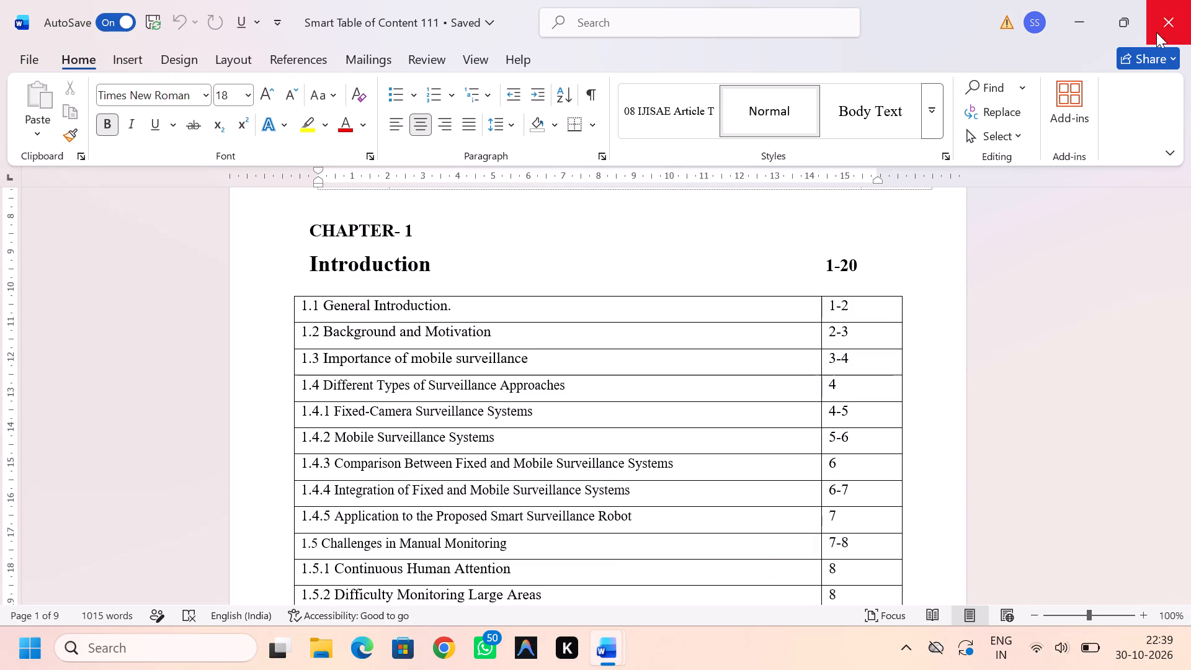
pyautogui.click(1130, 17)
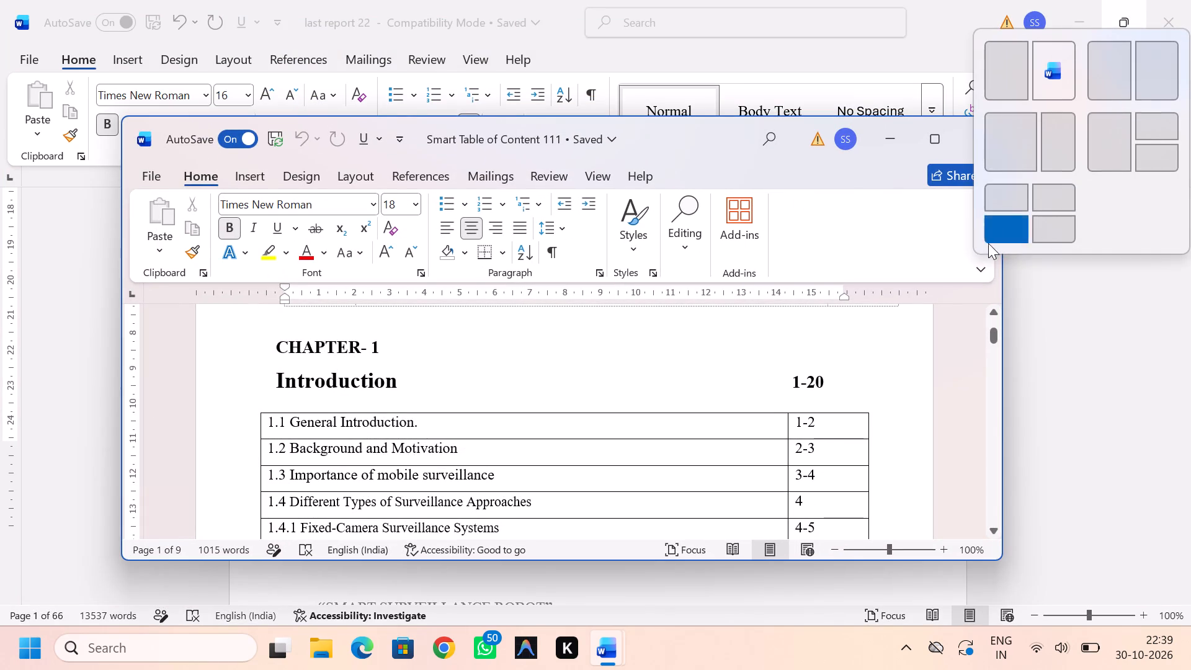
pyautogui.click(1063, 64)
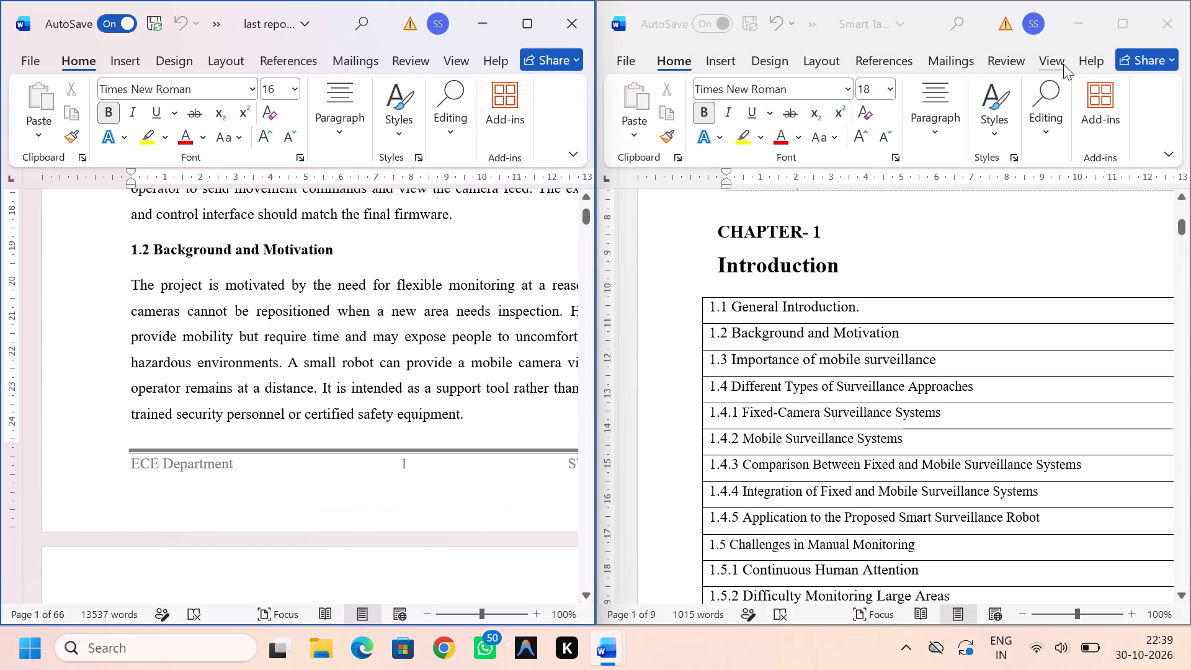
# Compare the report's Chapter 1 headings and page numbers, from 1.1 General Introduction to 1.4.2 Mobile Surveillance Systems, with the table of contents entries.
pyautogui.scroll(1, 385, 319)
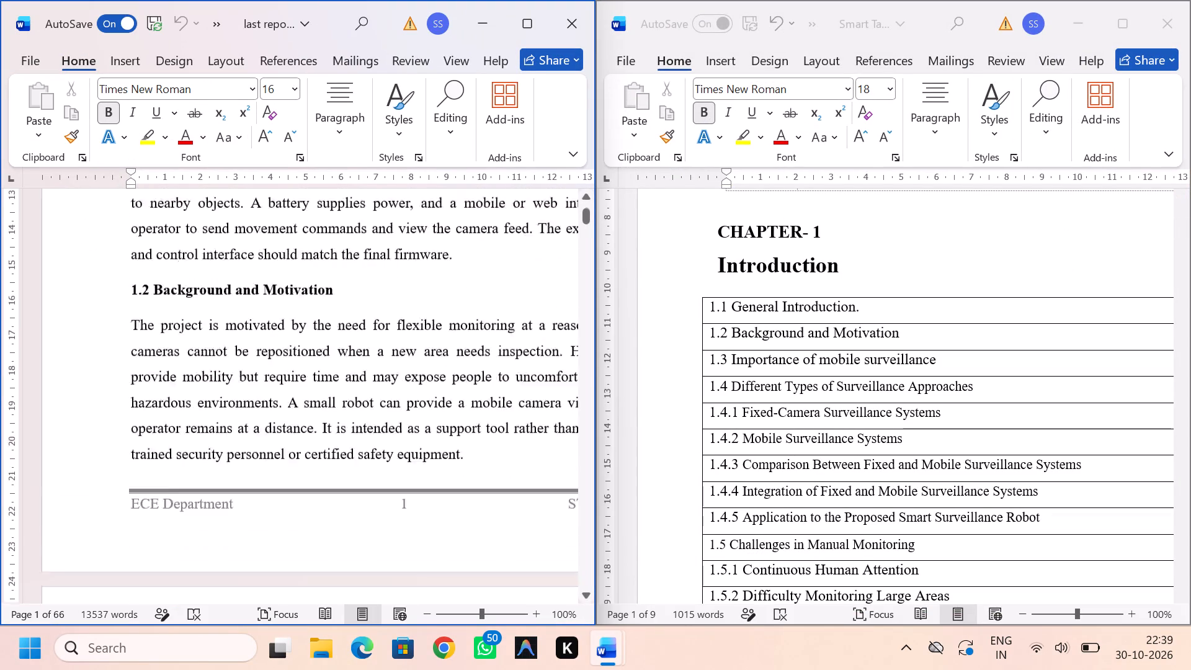
pyautogui.scroll(2, 385, 319)
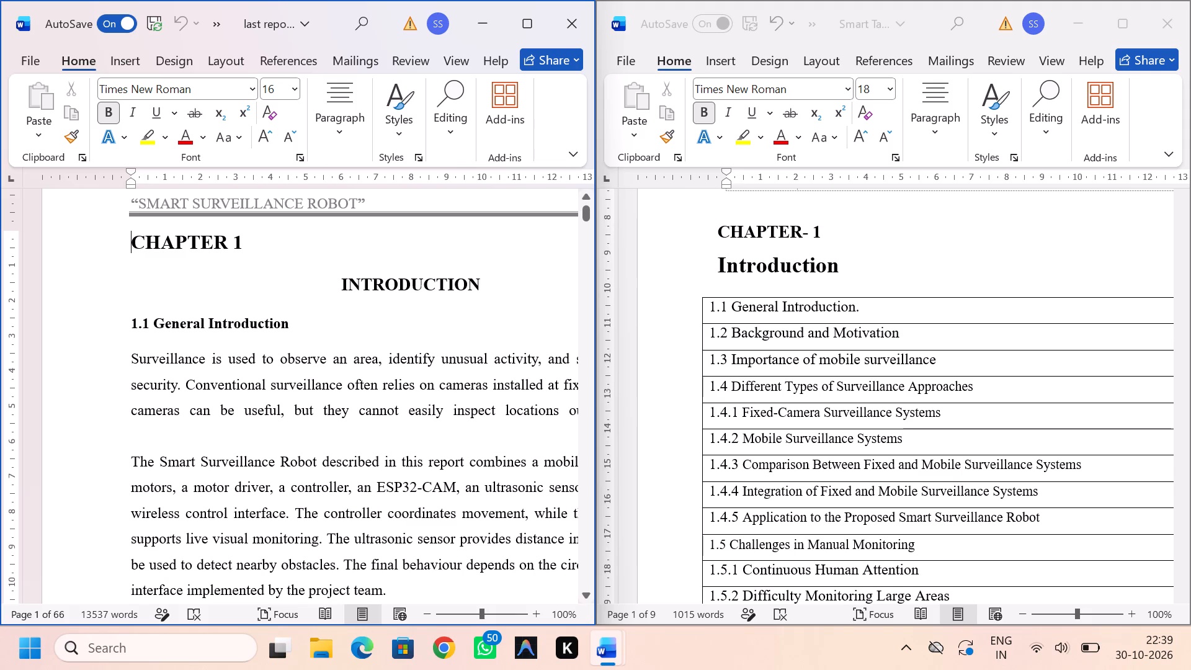
pyautogui.scroll(-1, 385, 319)
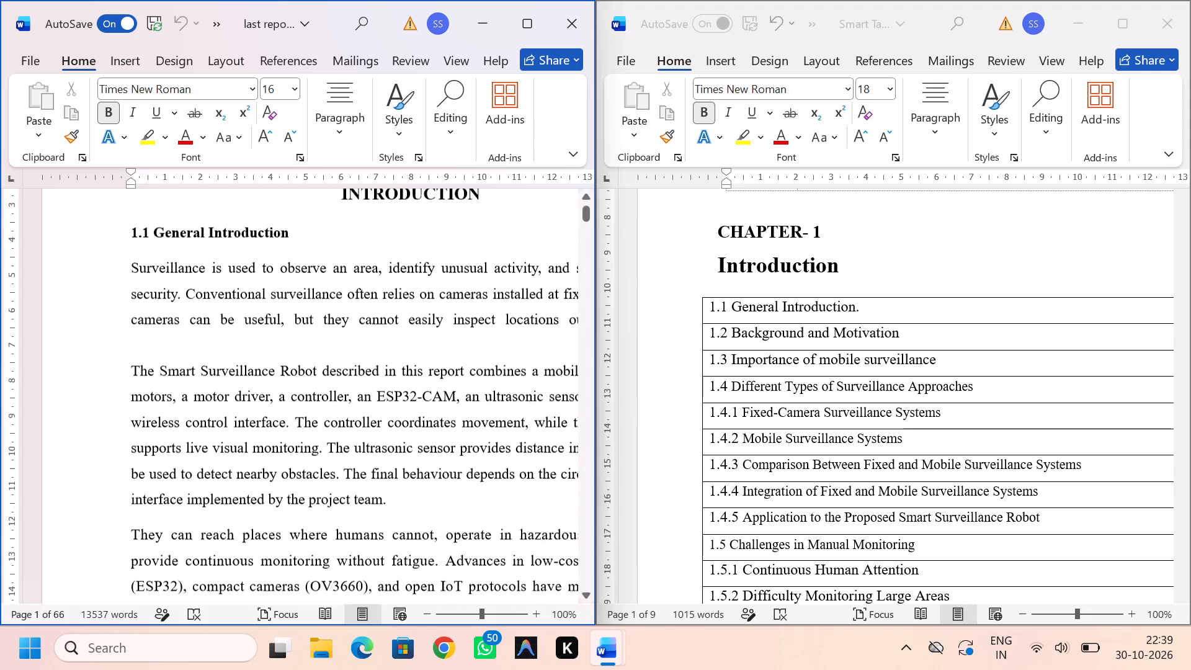
pyautogui.scroll(-5, 385, 319)
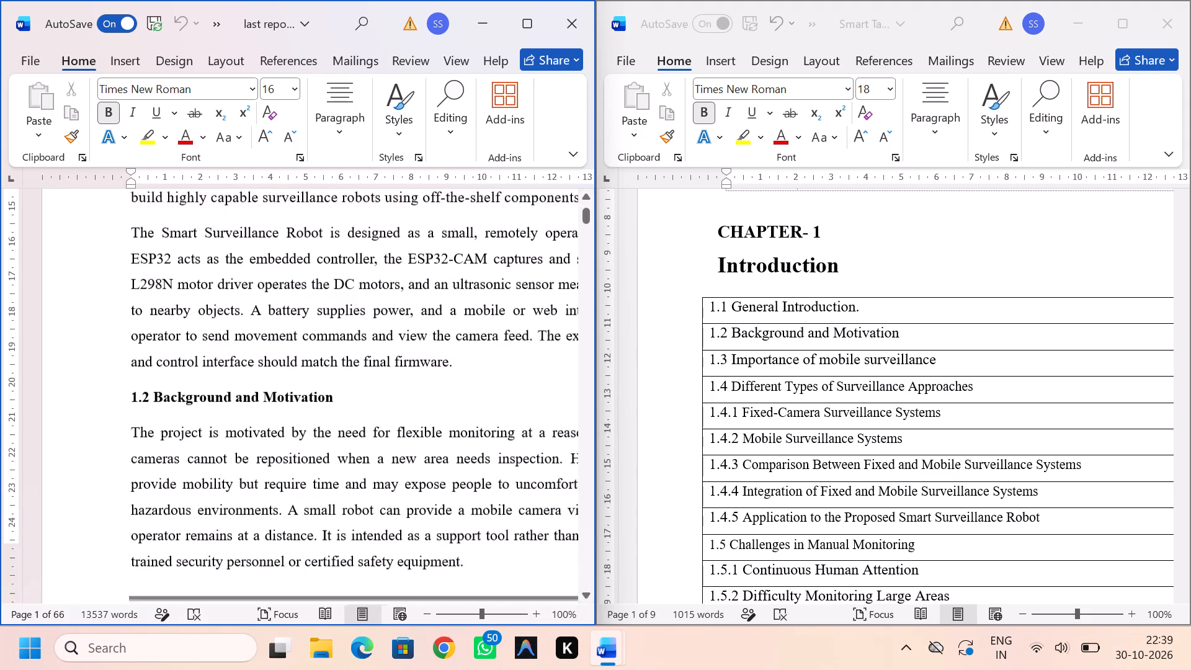
pyautogui.scroll(-1, 385, 319)
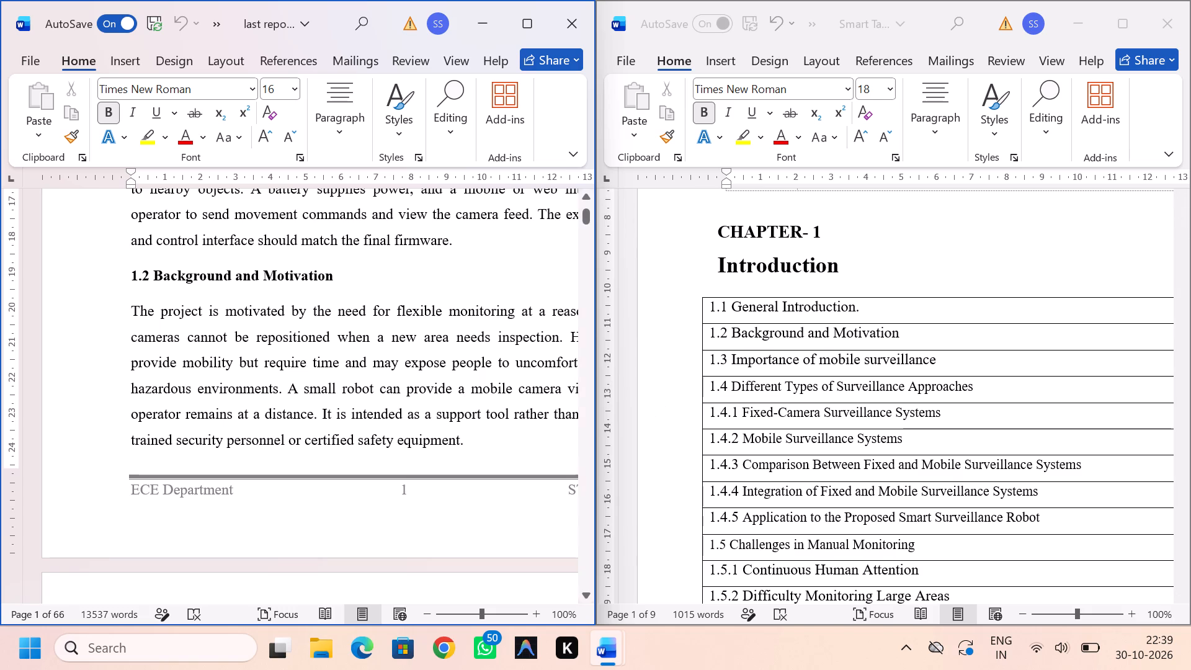
pyautogui.scroll(-3, 285, 396)
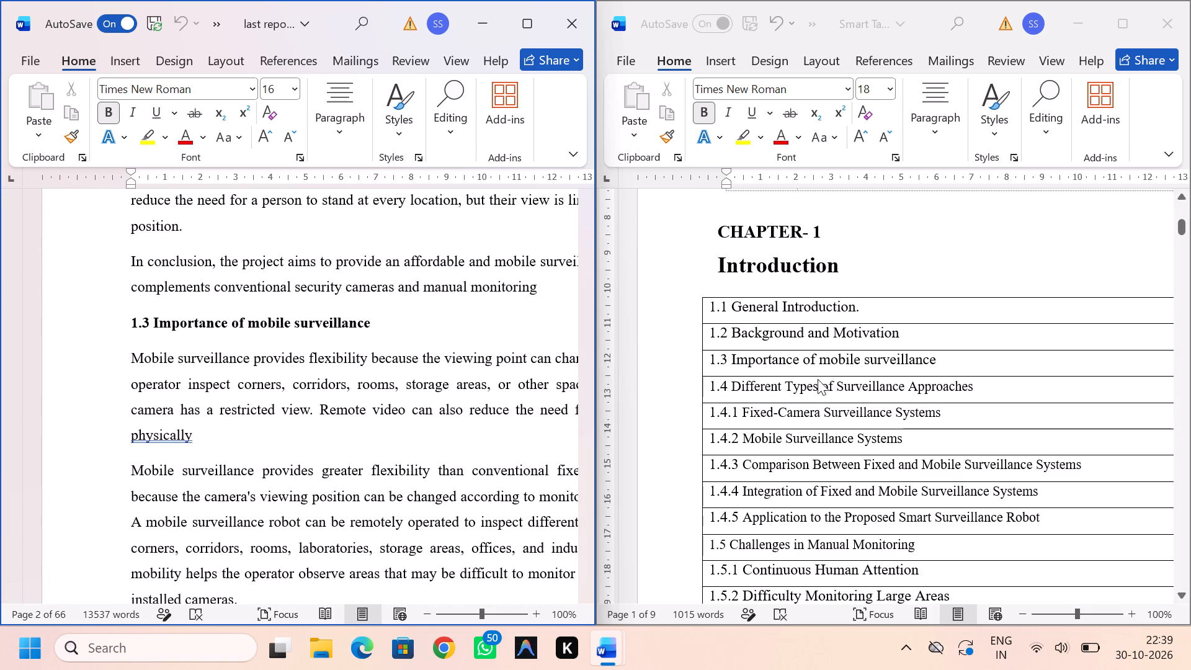
pyautogui.scroll(-1, 373, 377)
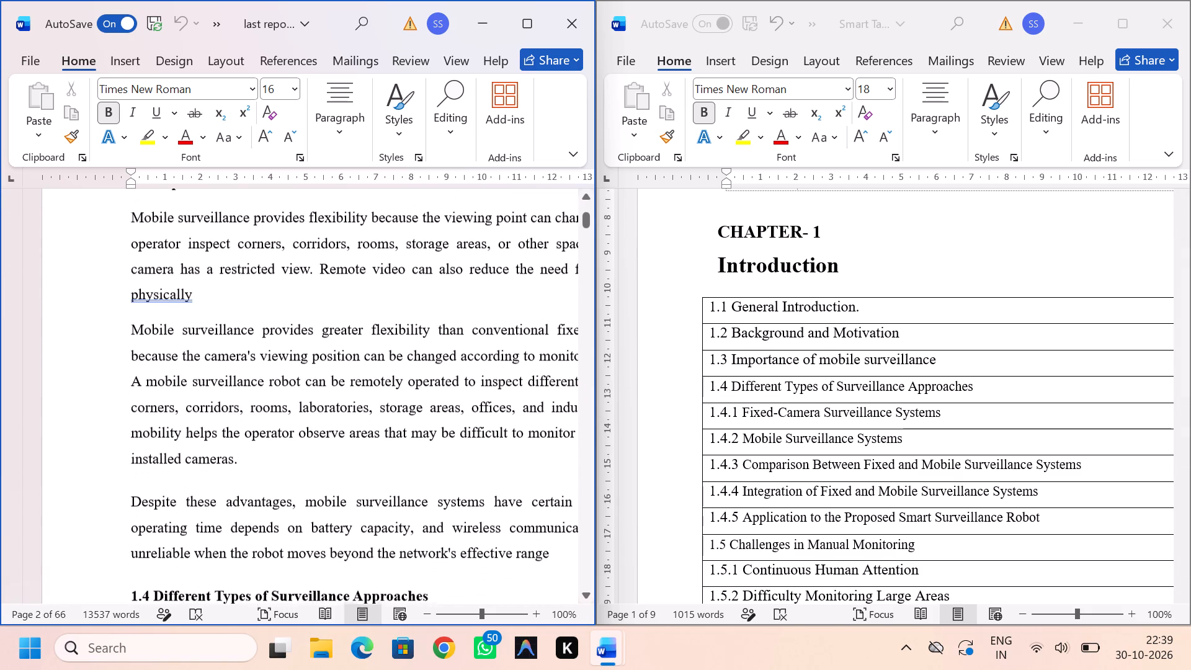
pyautogui.scroll(-1, 373, 377)
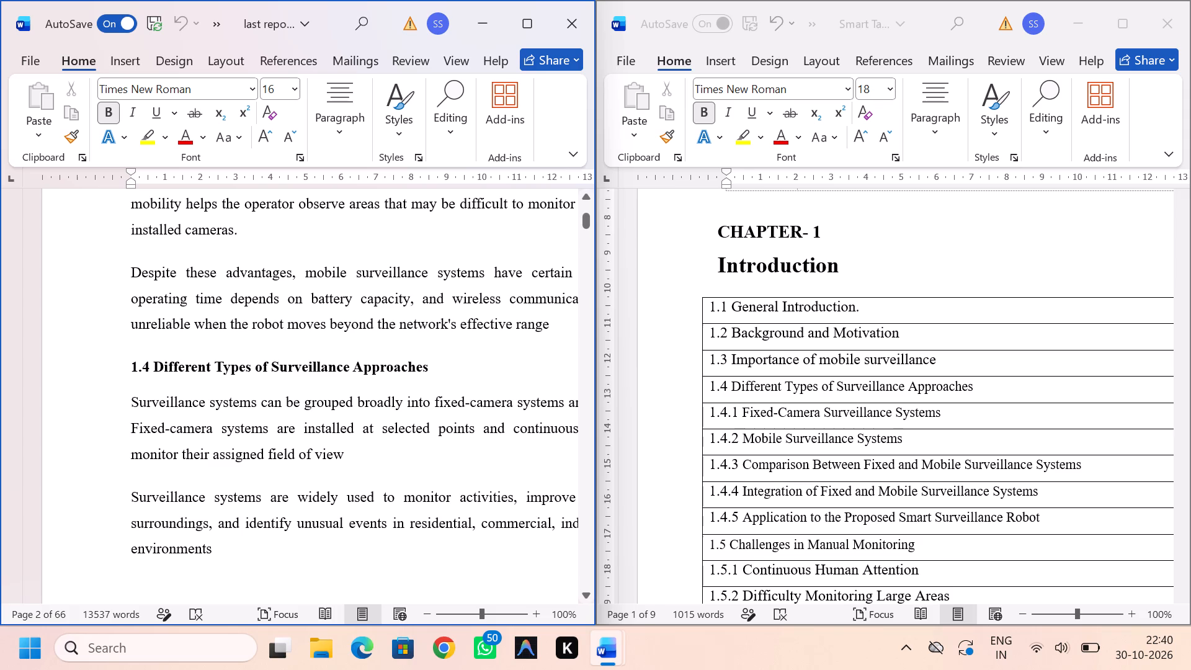
pyautogui.scroll(-2, 373, 377)
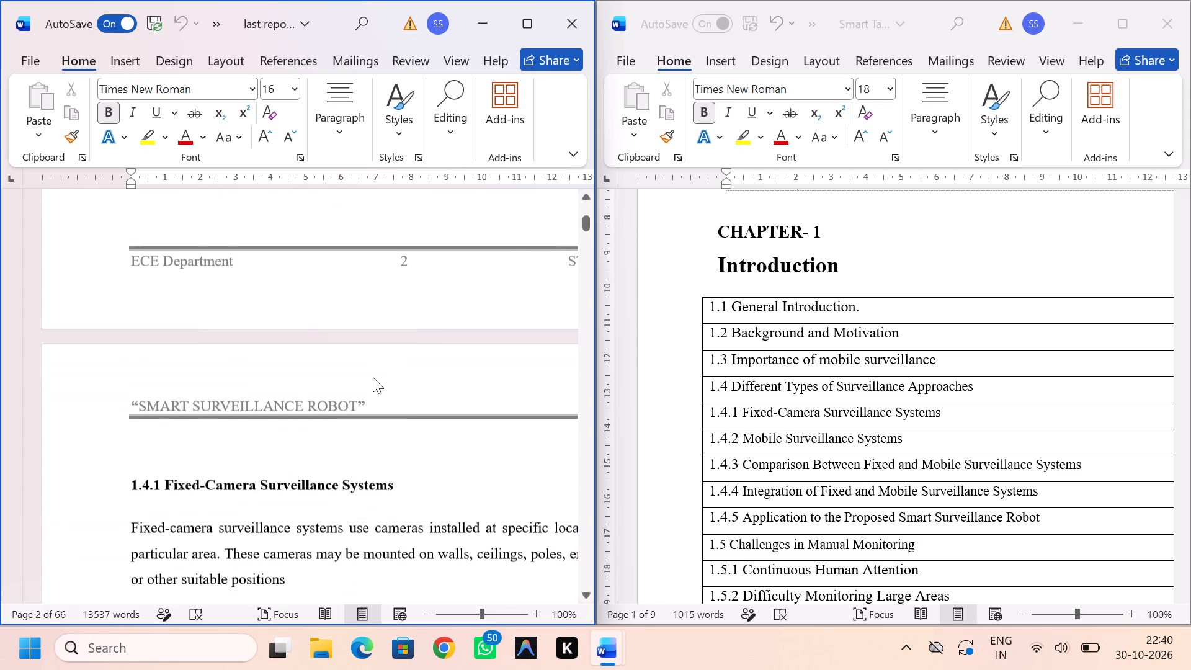
pyautogui.scroll(-1, 373, 377)
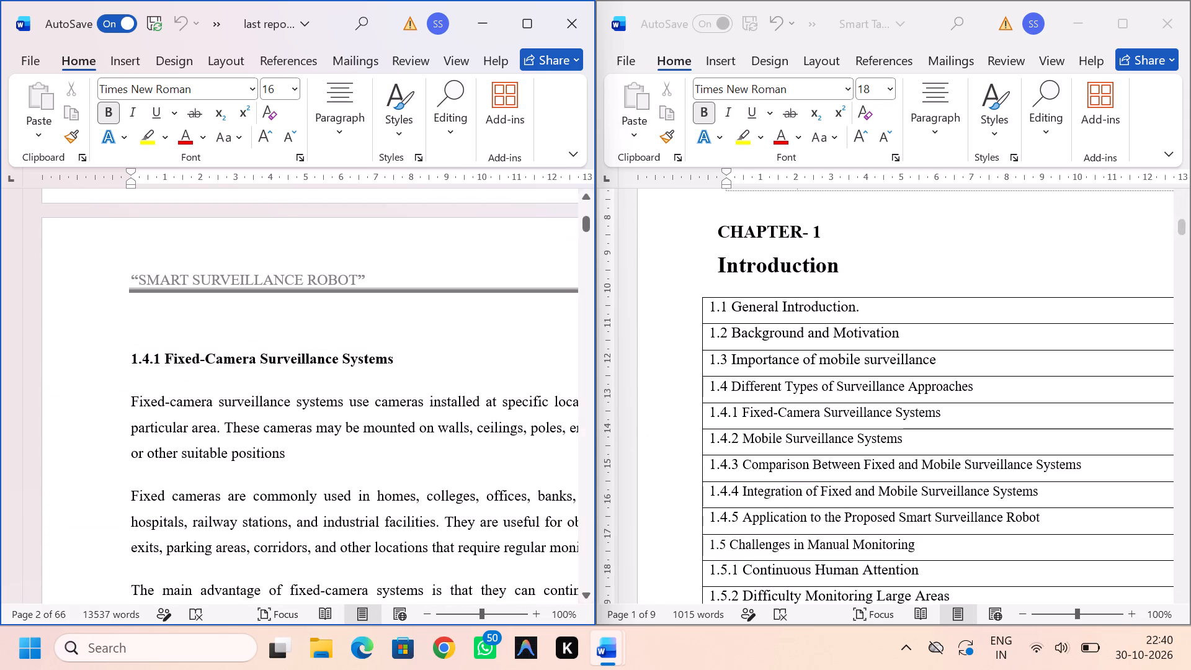
pyautogui.scroll(-2, 474, 438)
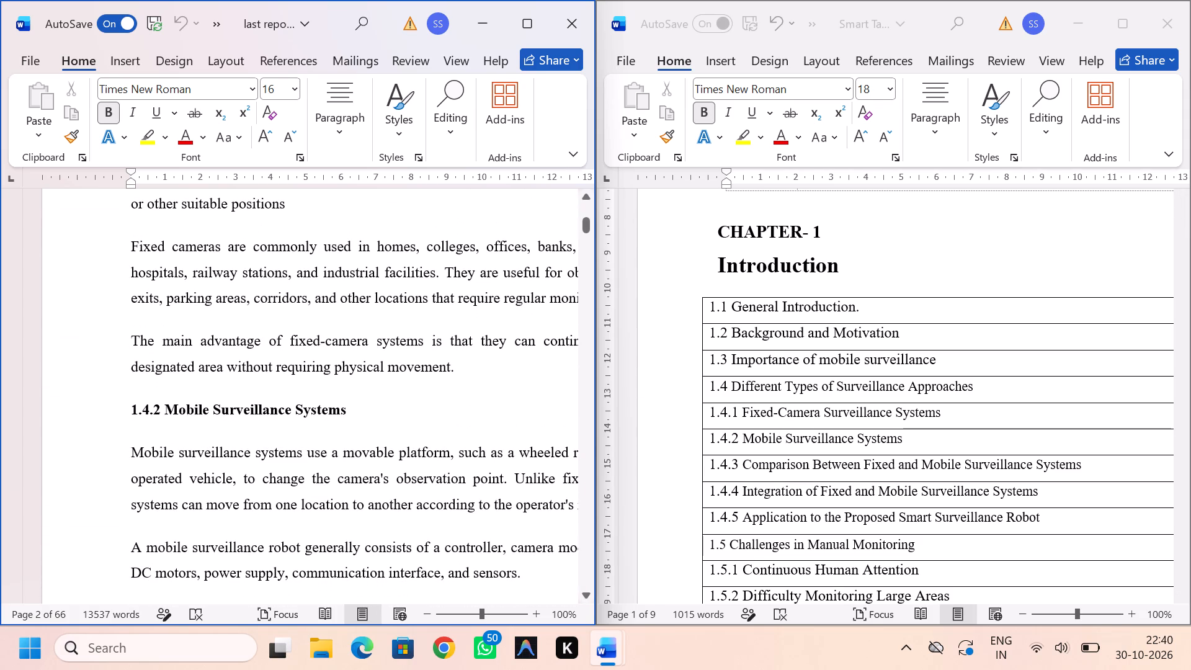
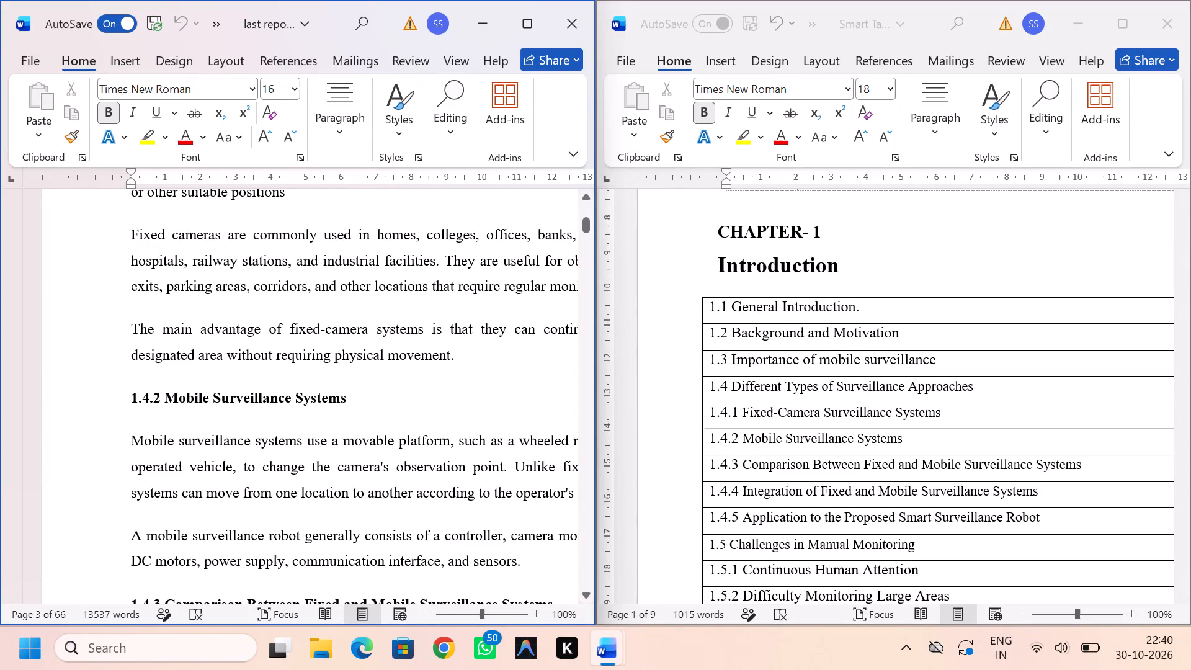
# Compare the report's headings and page numbers from 1.4.3 to 1.6.1 Indoor Room Inspection with the table of contents entries.
pyautogui.scroll(-1, 533, 474)
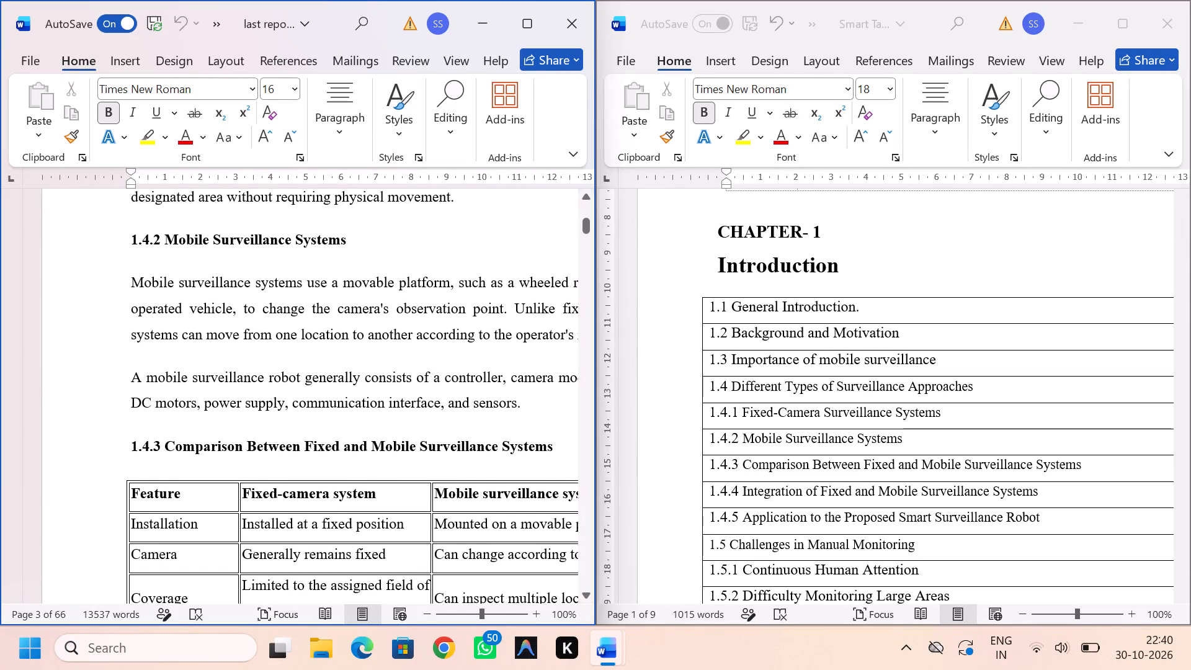
pyautogui.scroll(-4, 493, 476)
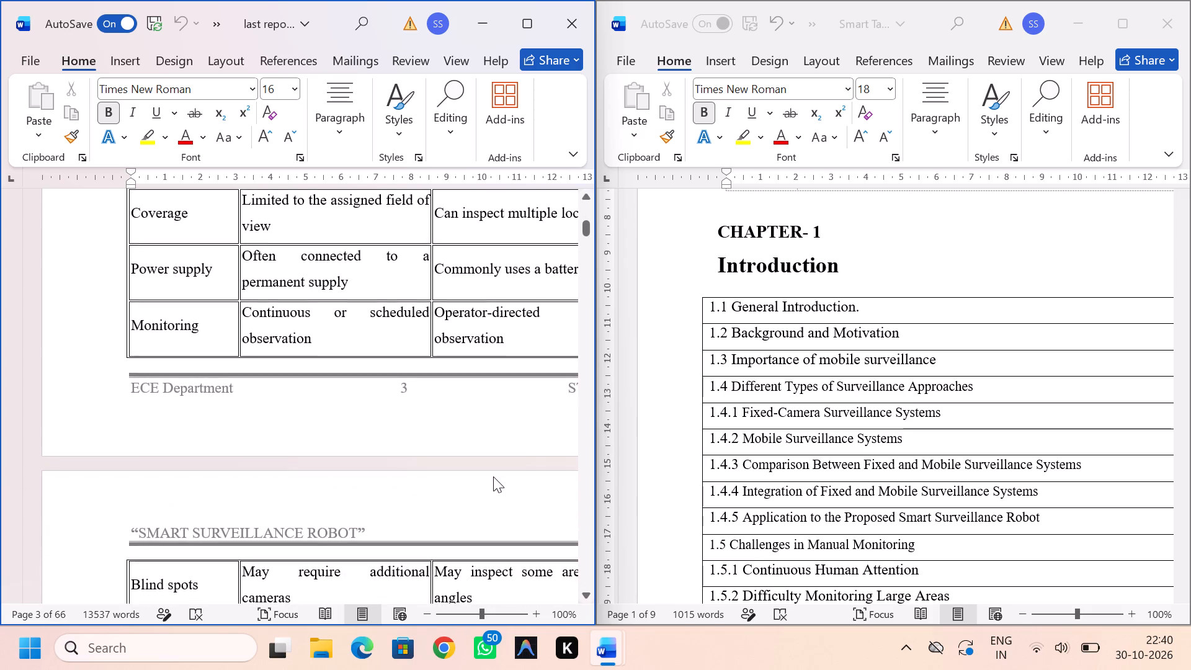
pyautogui.scroll(-2, 493, 476)
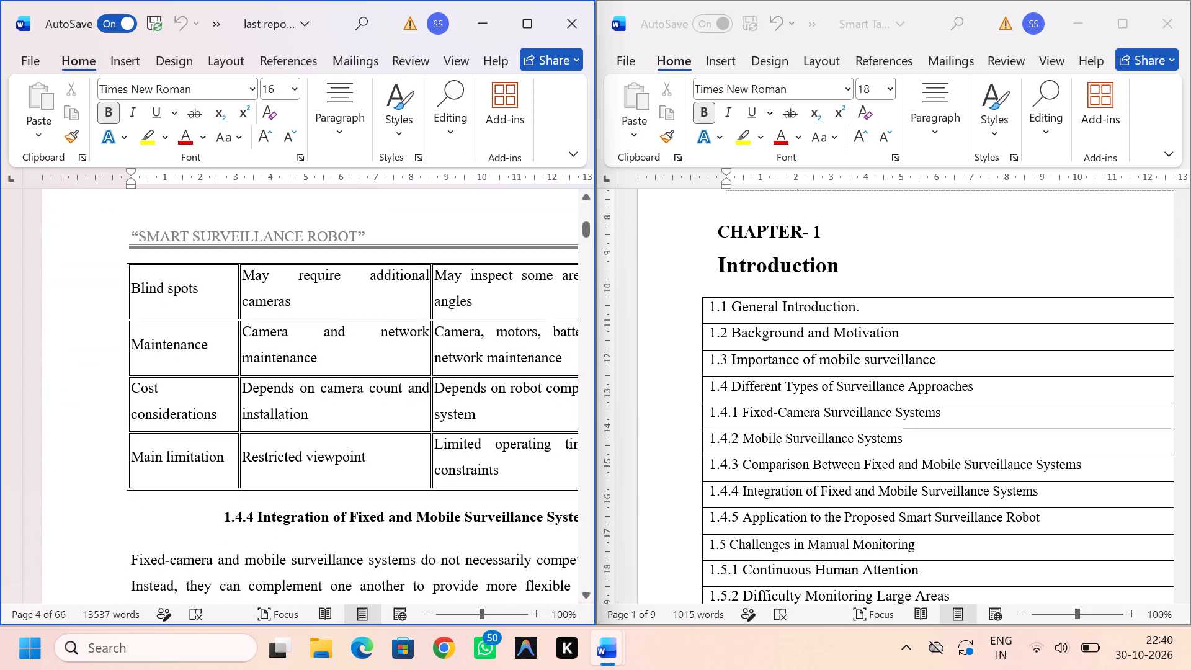
pyautogui.scroll(-2, 493, 476)
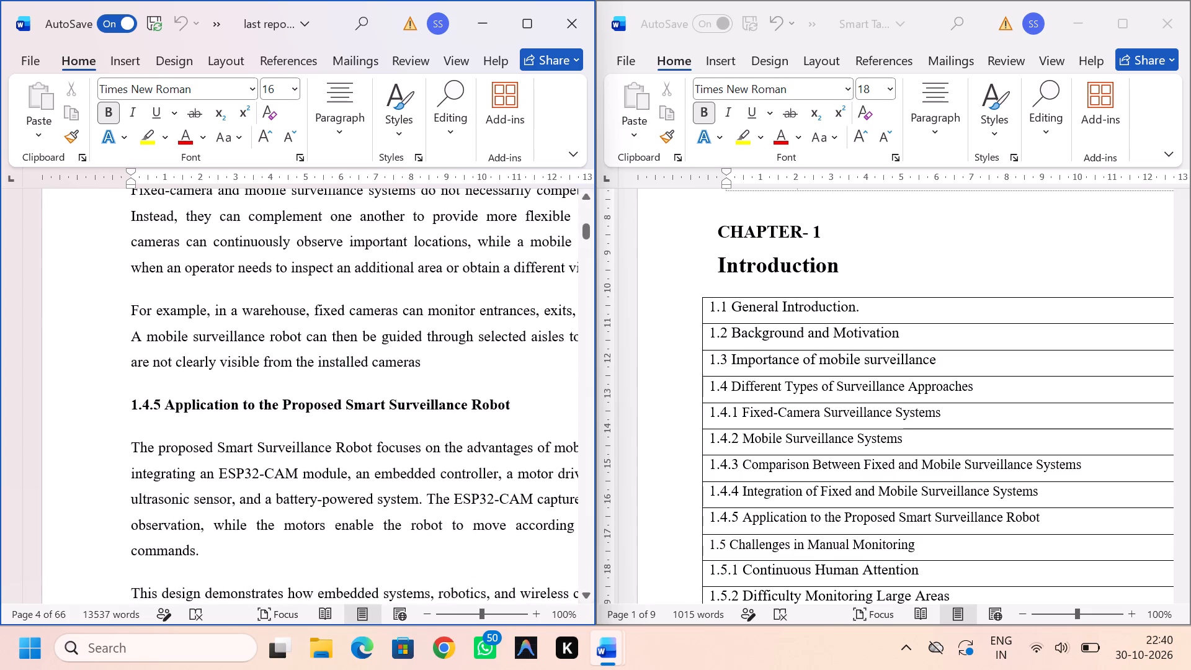
pyautogui.scroll(-3, 493, 476)
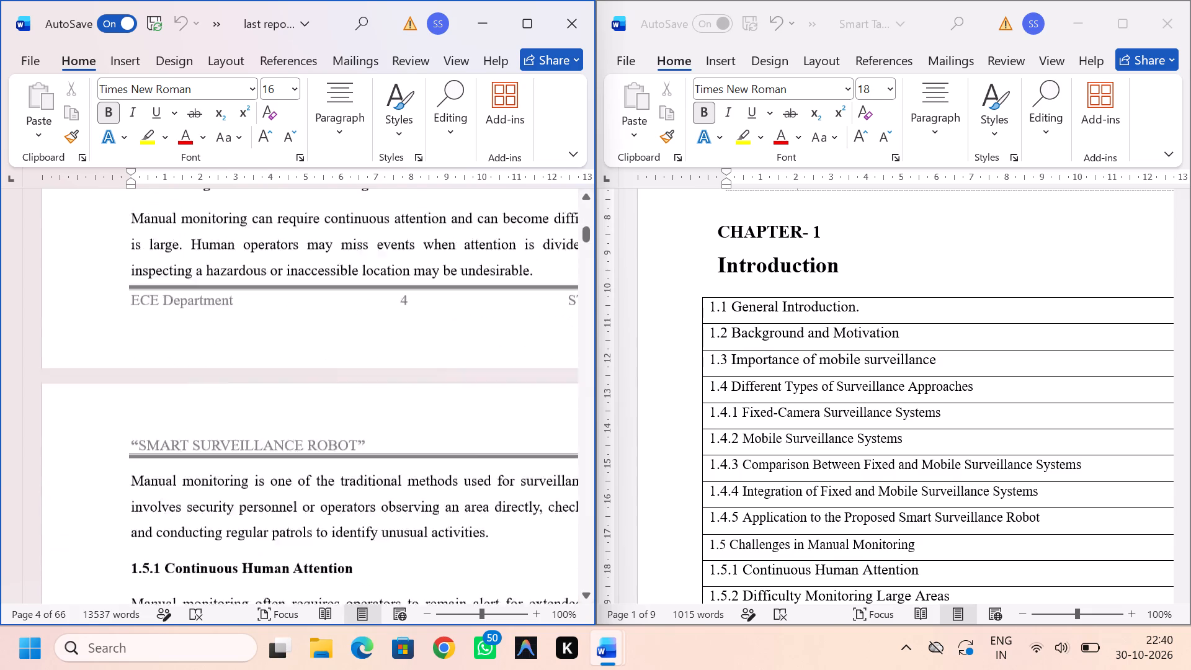
pyautogui.scroll(-1, 493, 476)
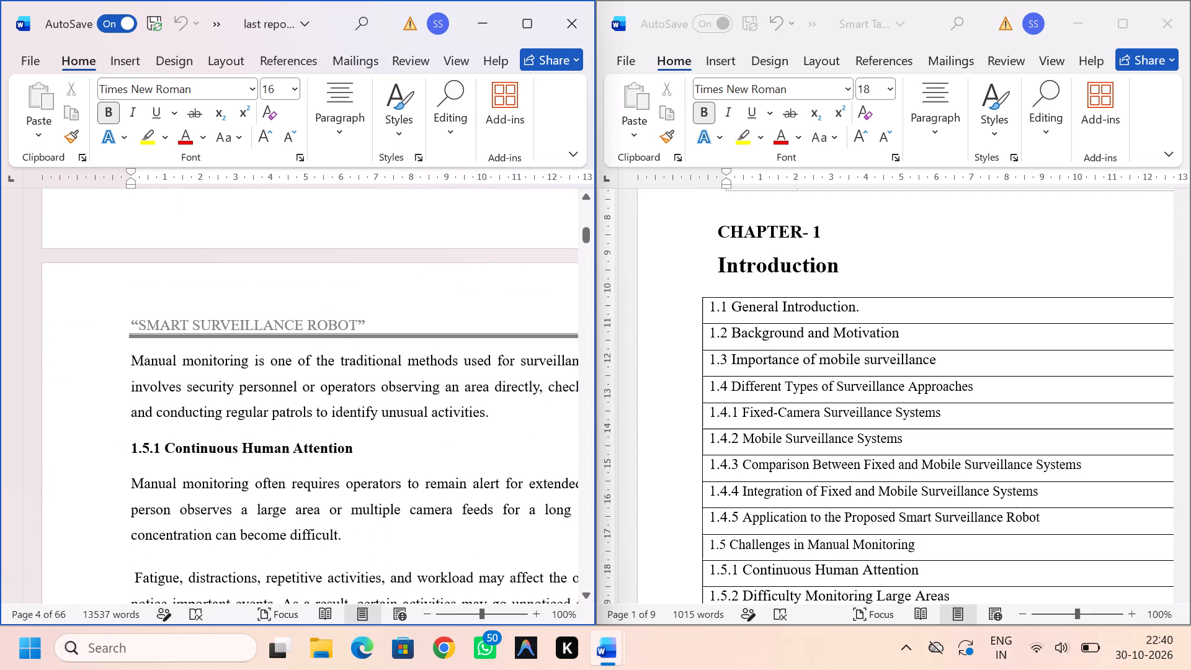
pyautogui.scroll(-1, 493, 476)
pyautogui.scroll(1, 493, 476)
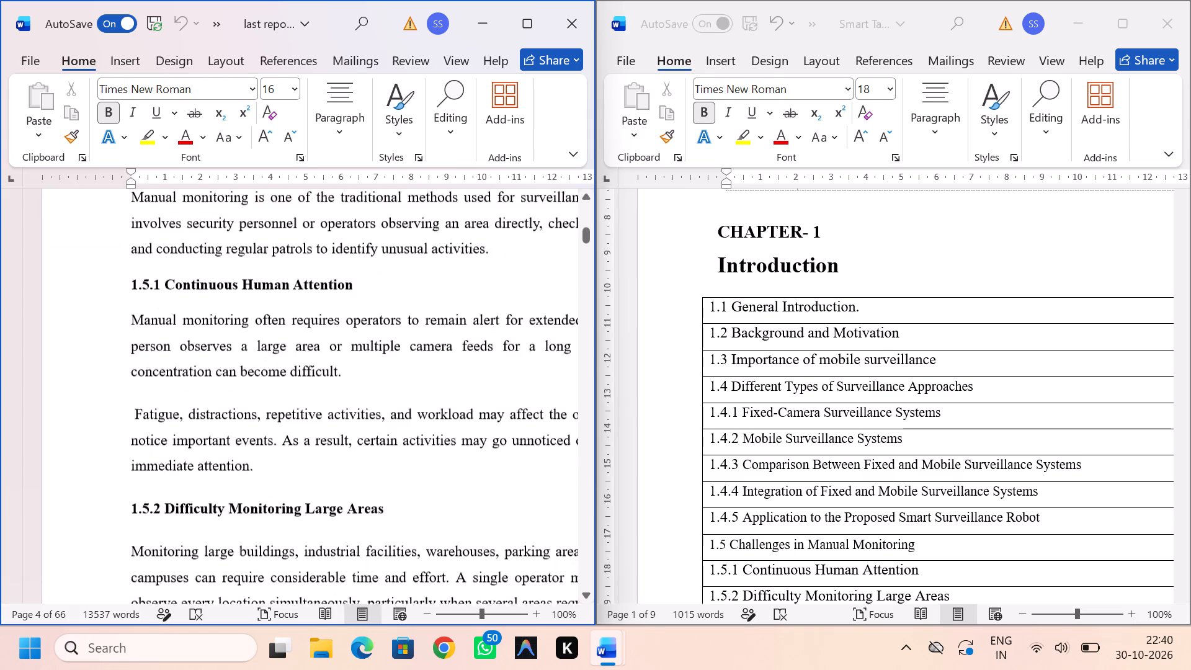
pyautogui.scroll(1, 493, 476)
pyautogui.scroll(-1, 493, 476)
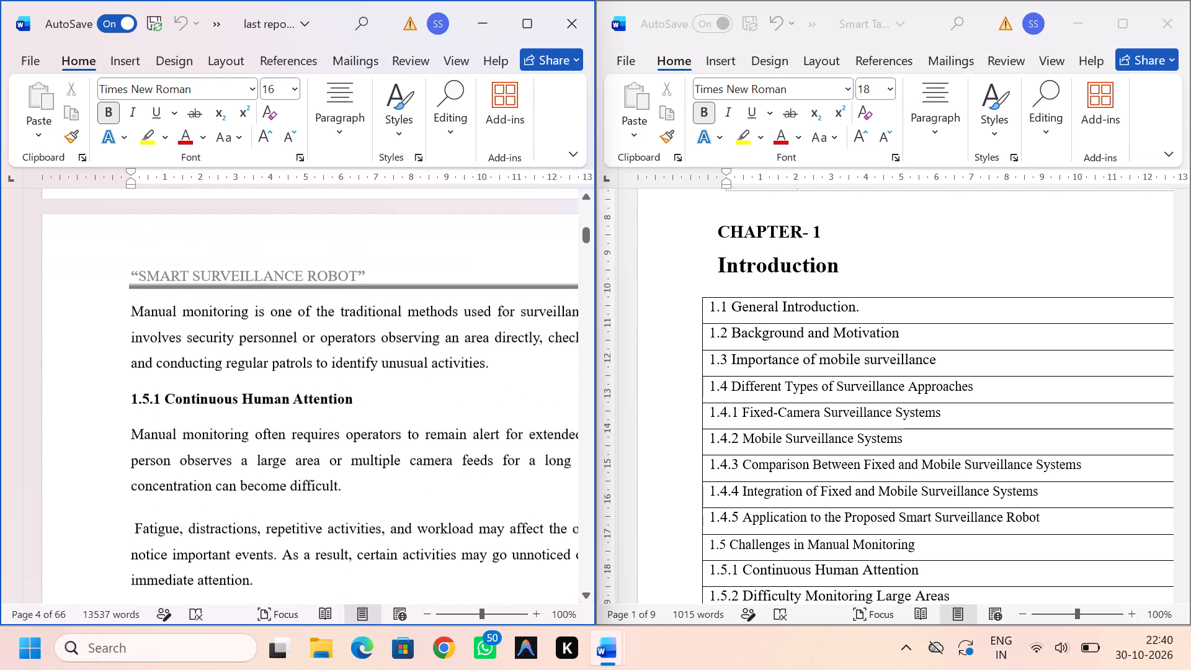
pyautogui.scroll(-1, 493, 476)
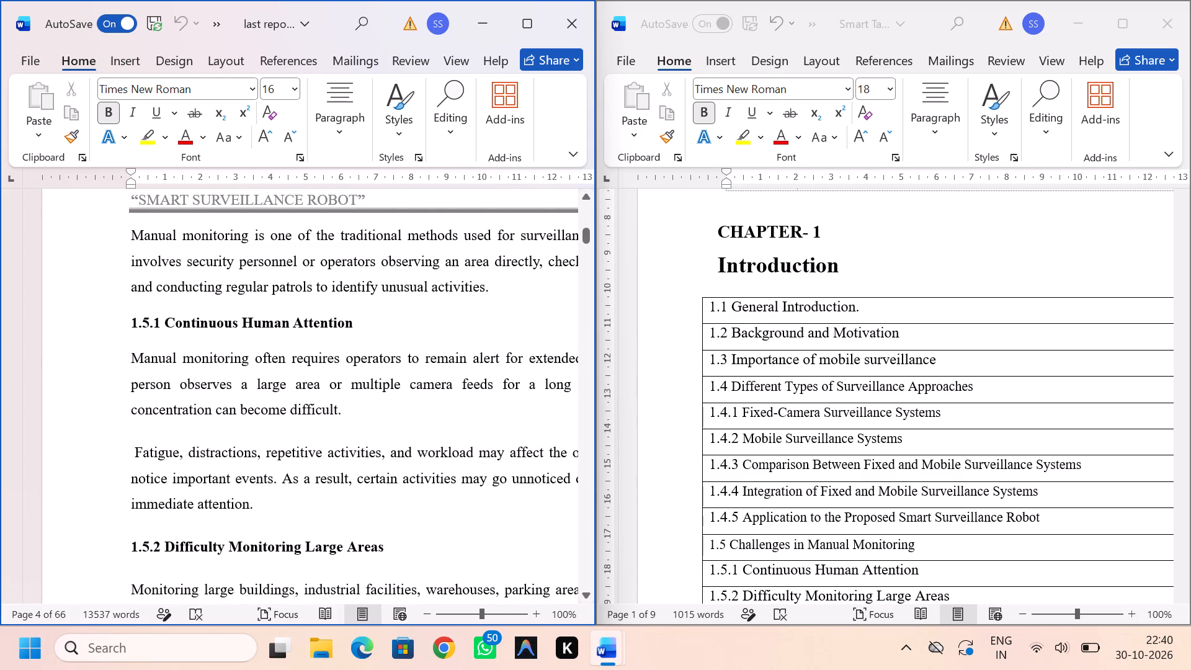
pyautogui.hscroll(2, 493, 476)
pyautogui.scroll(-3, 493, 476)
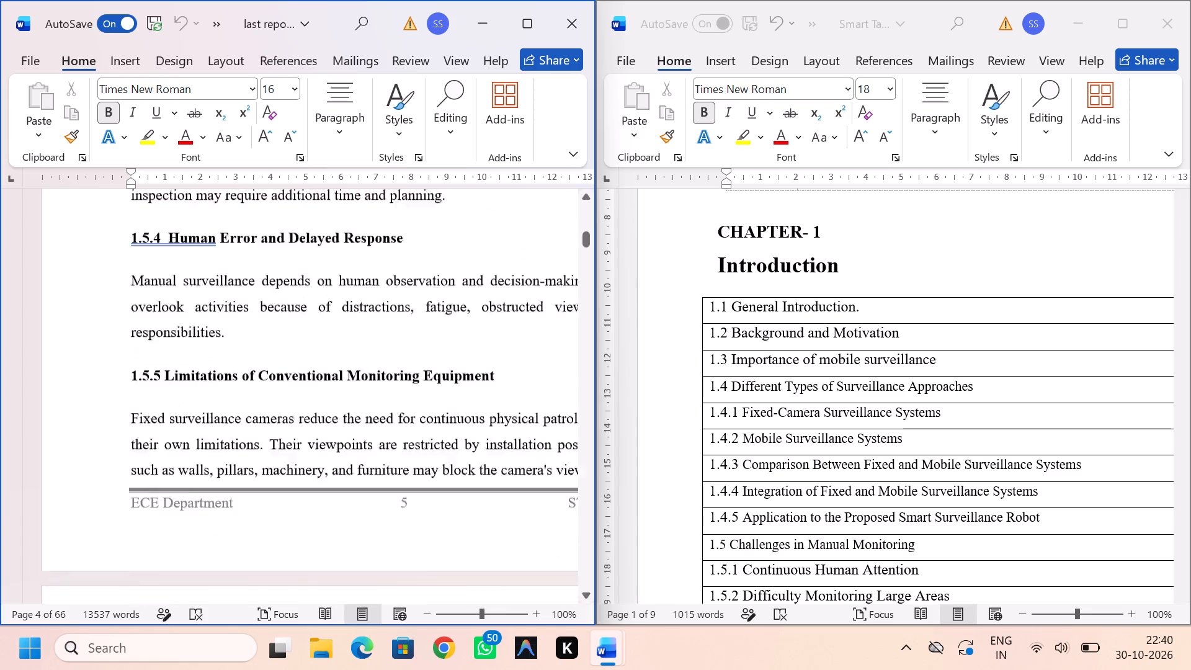
pyautogui.scroll(-2, 493, 476)
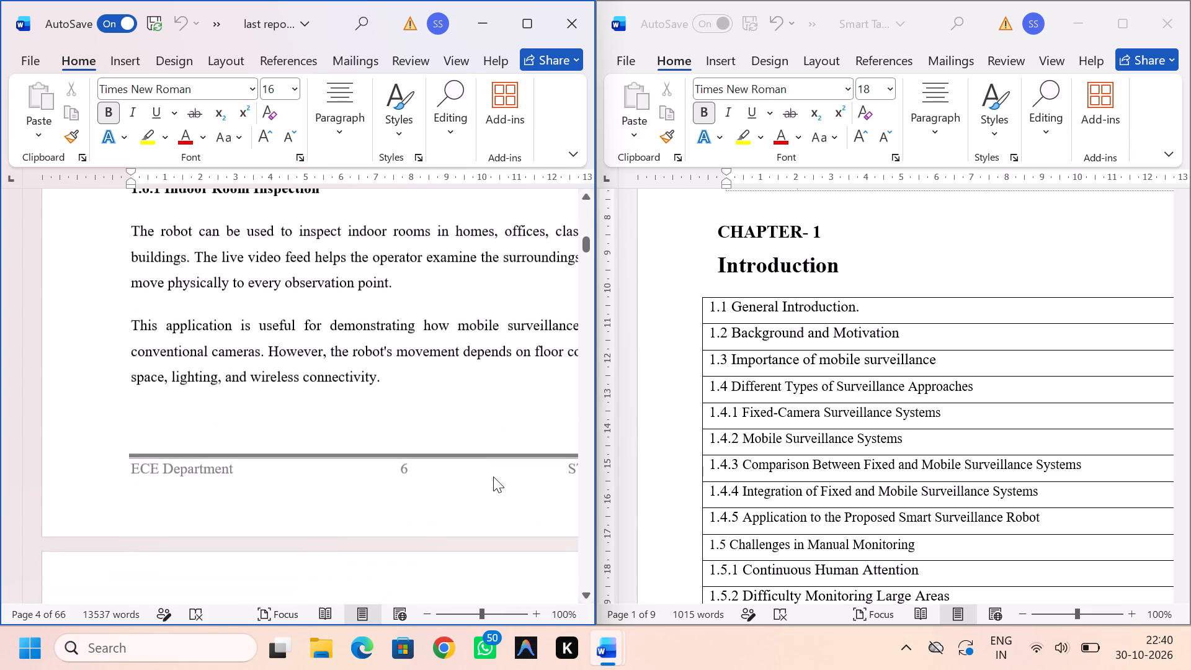
pyautogui.scroll(2, 493, 476)
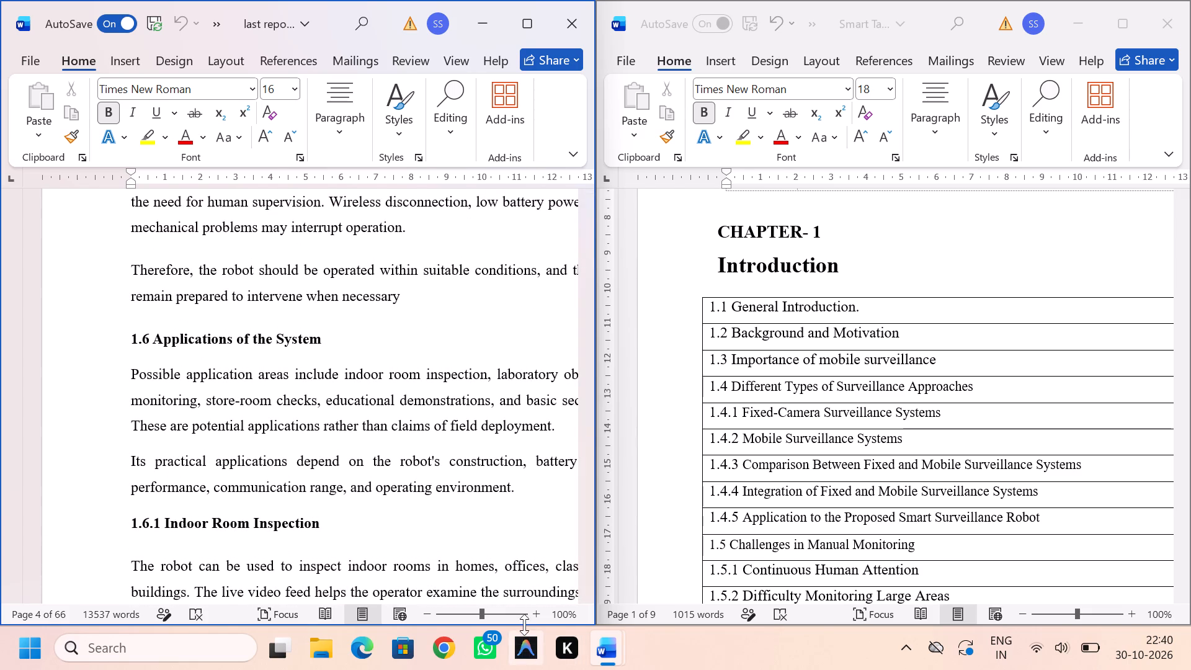
# Recheck the report's Chapter 1 headings and page numbers from 1.1 General Introduction through the 1.4.3 comparison table against the table of contents.
pyautogui.click(536, 612)
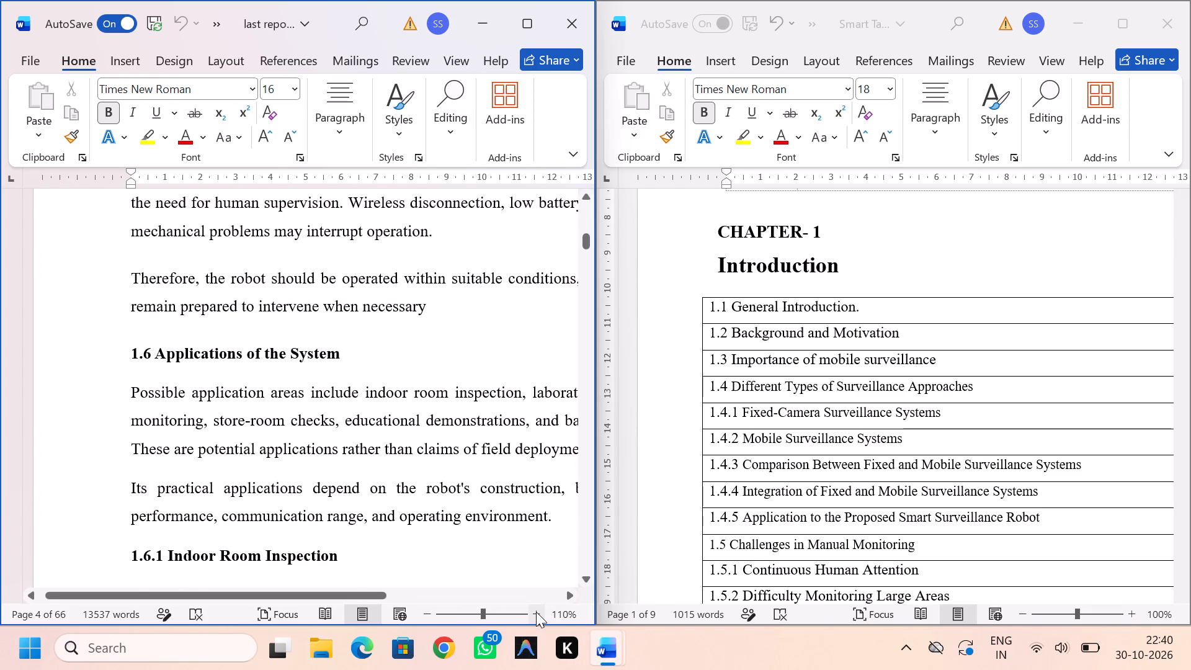
pyautogui.click(536, 612)
pyautogui.click(432, 618)
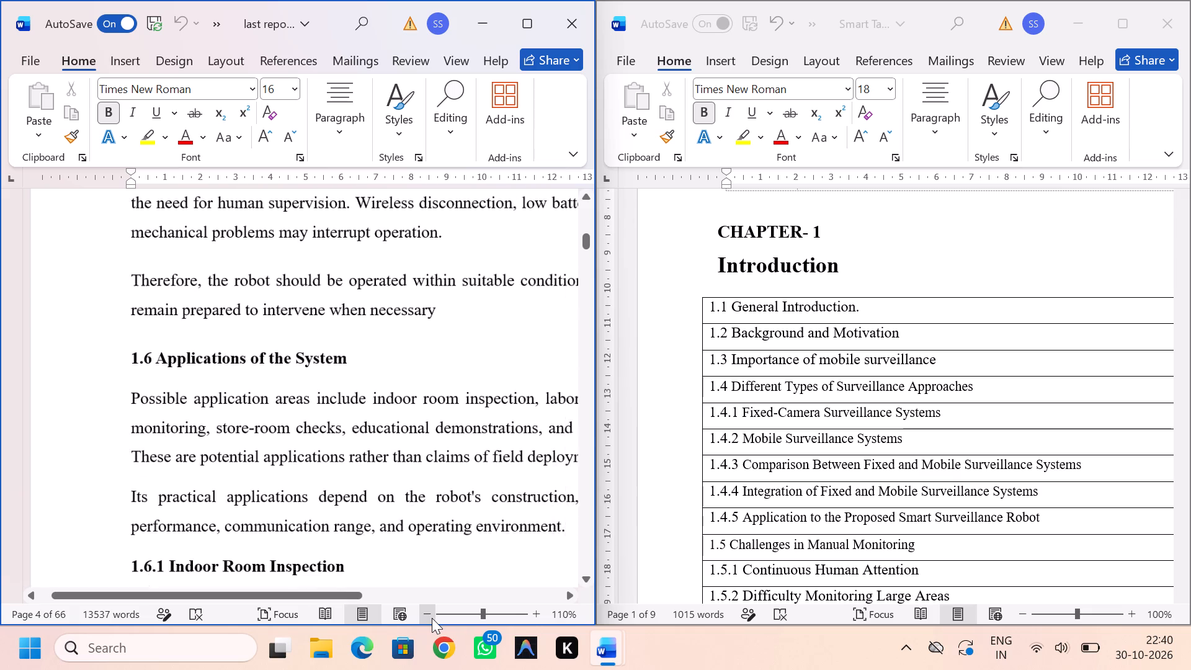
pyautogui.click(432, 618)
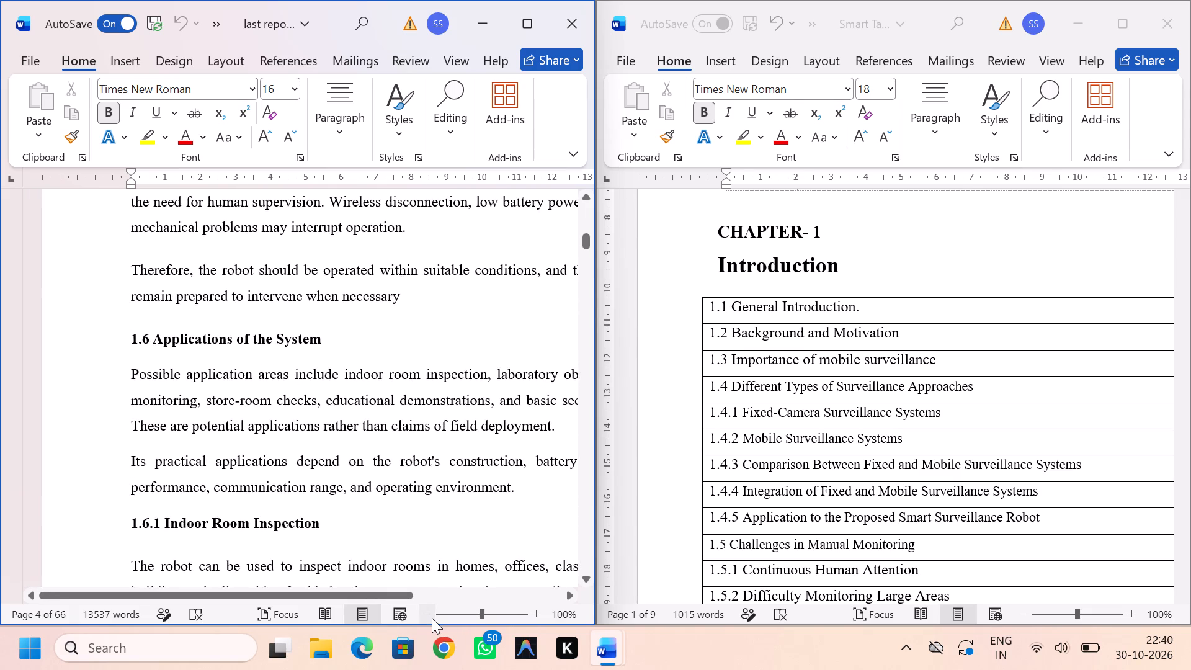
pyautogui.click(432, 618)
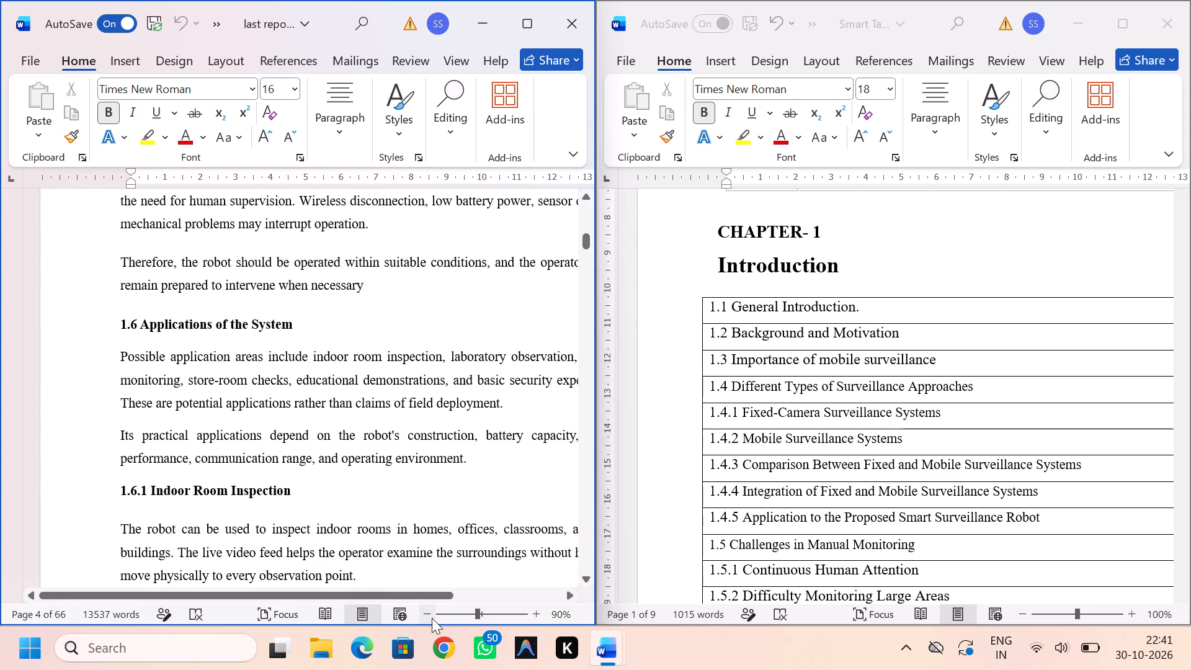
pyautogui.scroll(3, 401, 393)
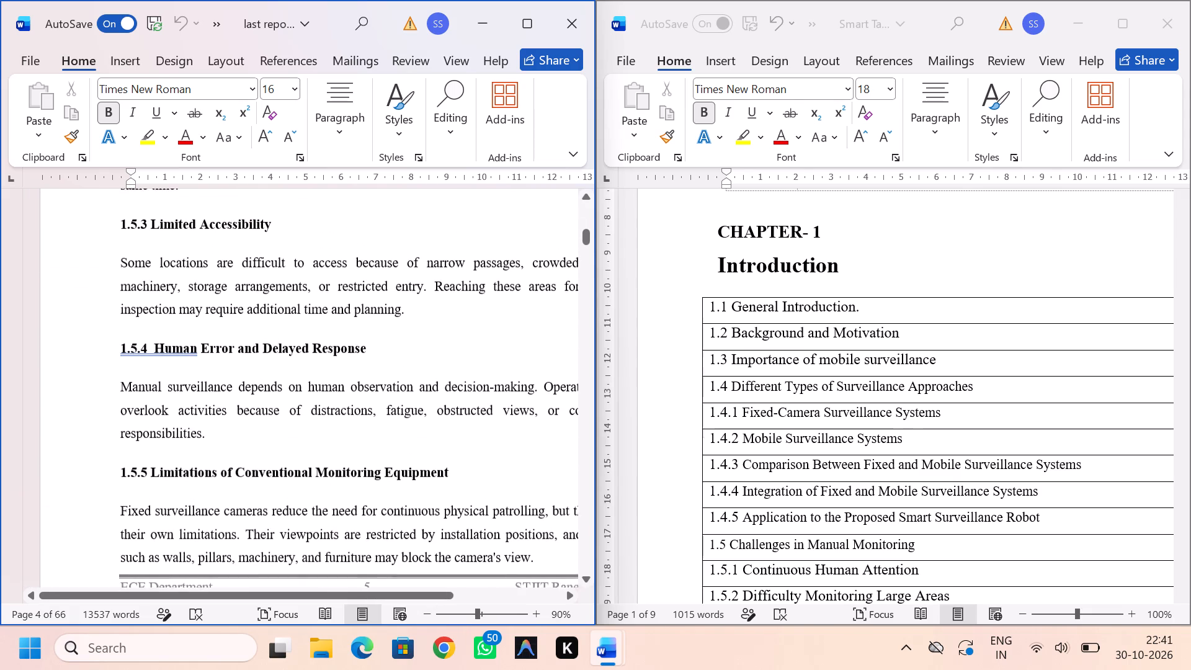
pyautogui.scroll(7, 401, 393)
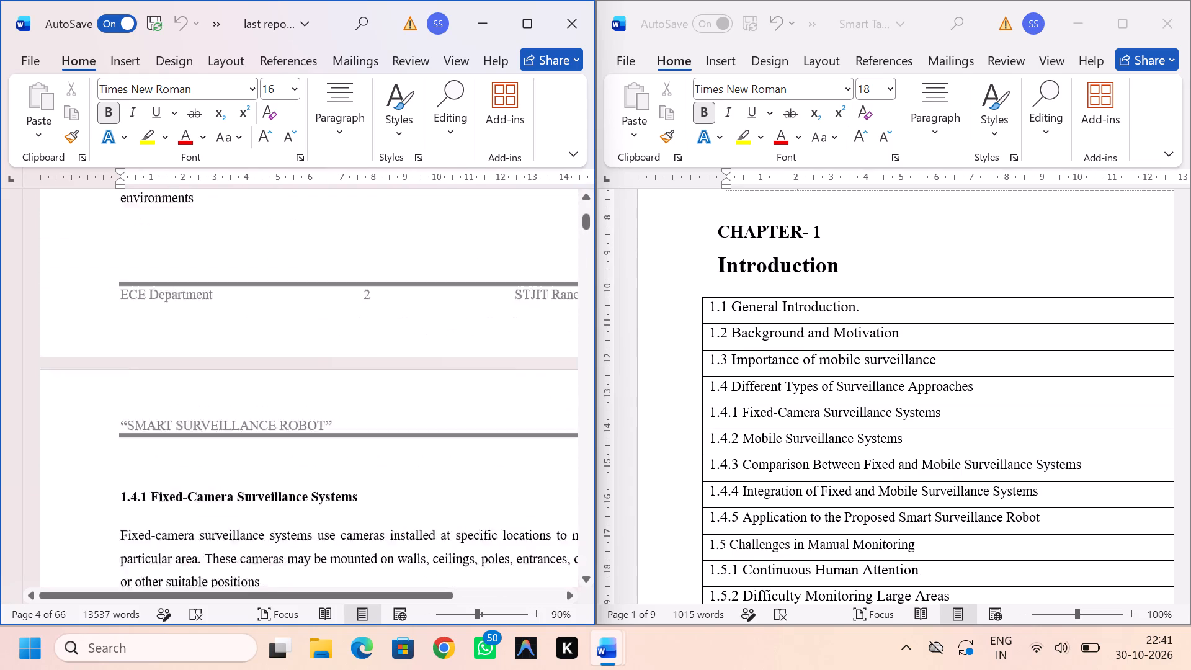
pyautogui.scroll(5, 401, 393)
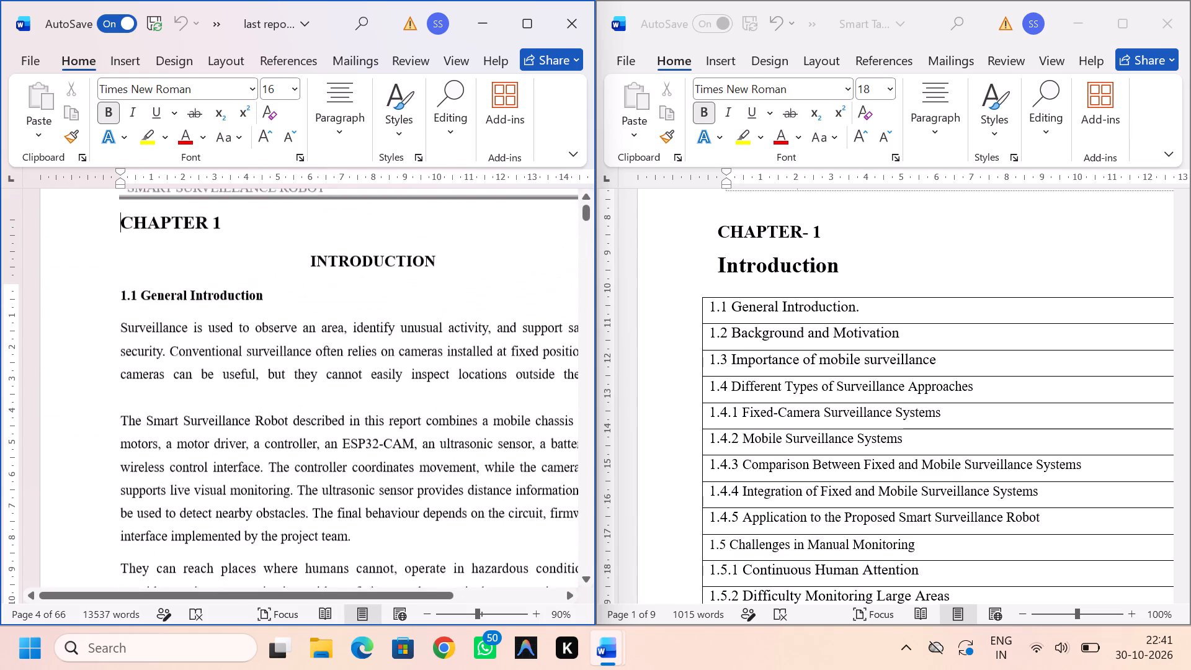
pyautogui.scroll(1, 401, 393)
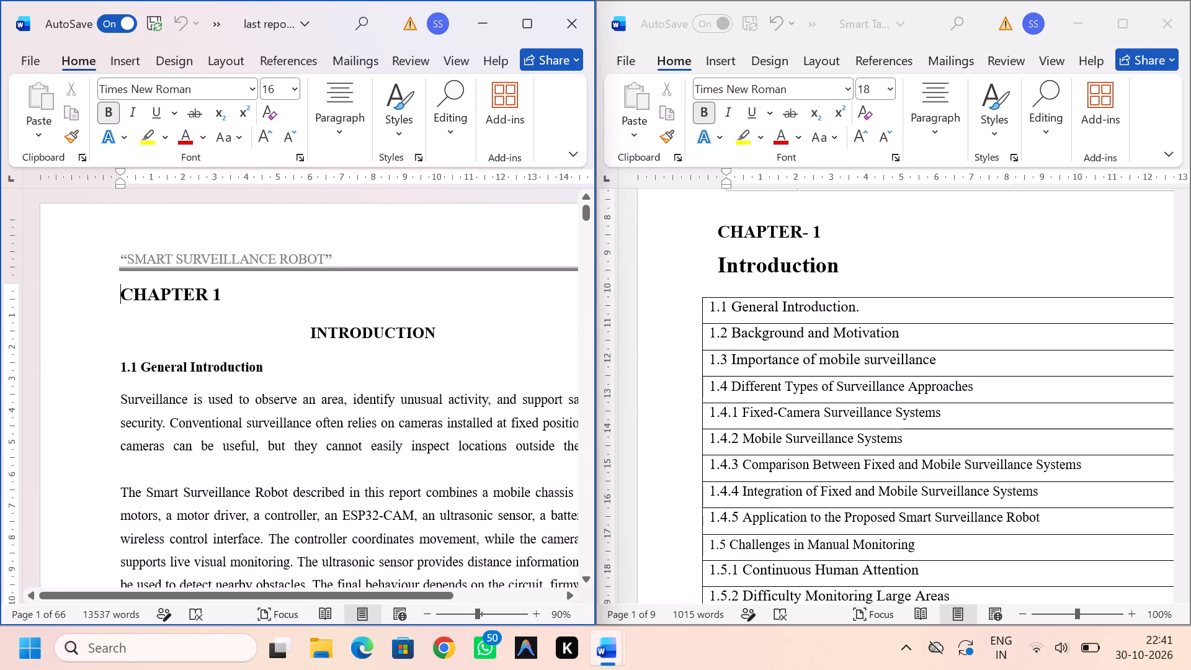
pyautogui.scroll(-3, 404, 314)
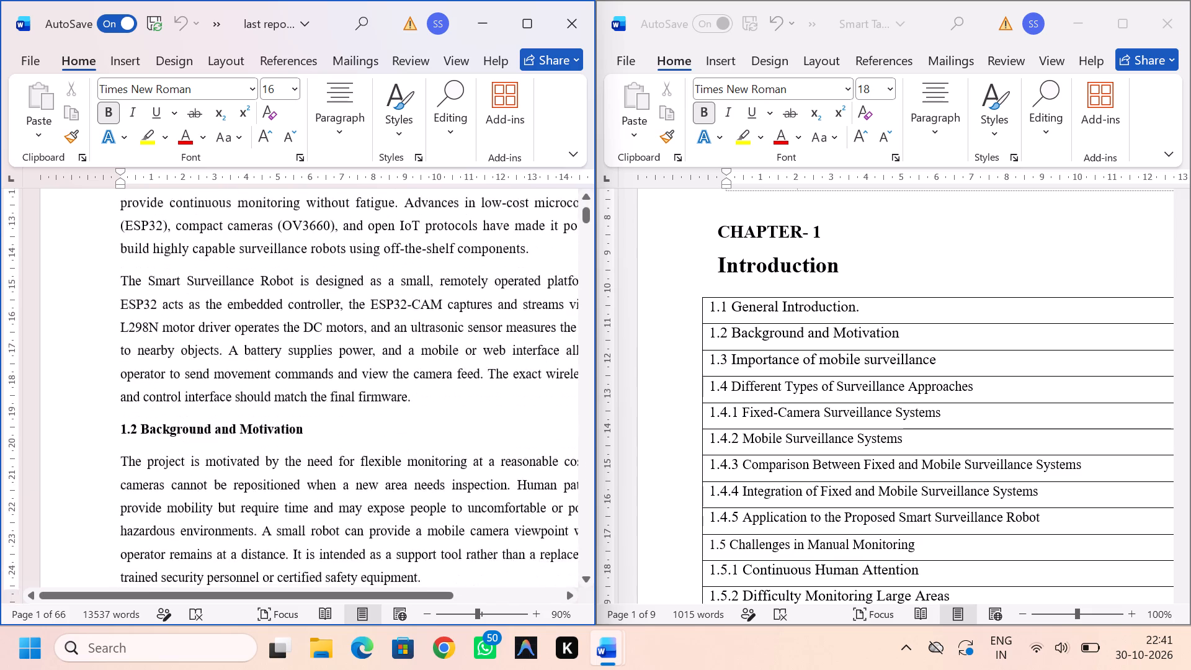
pyautogui.scroll(-2, 404, 314)
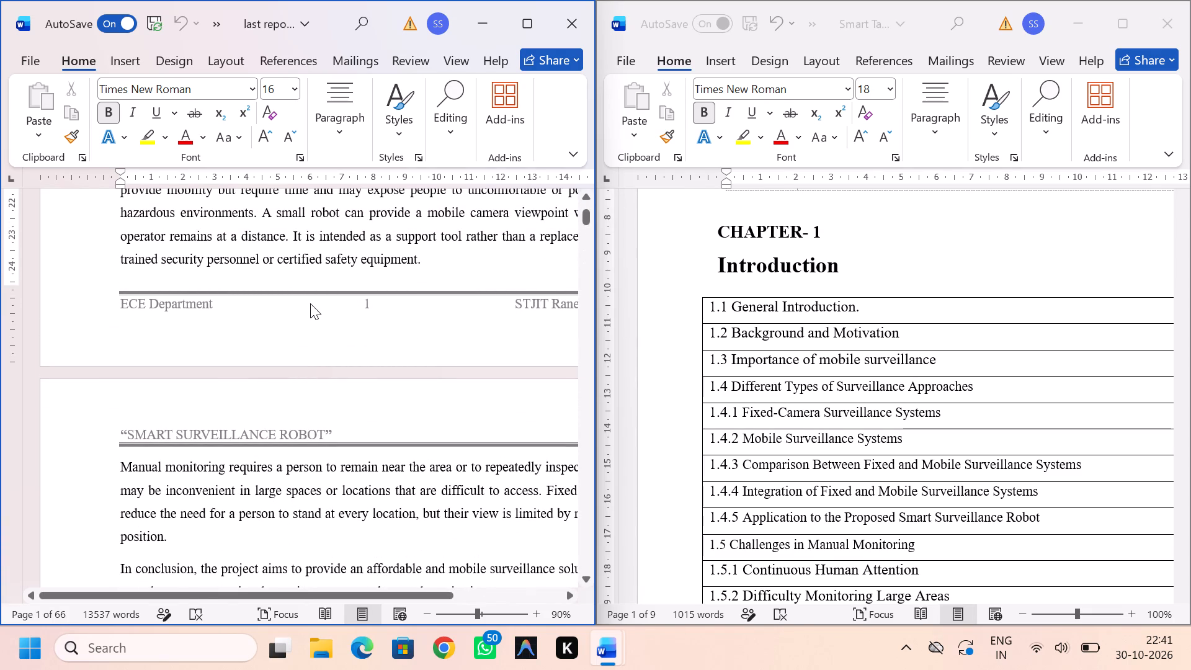
pyautogui.scroll(-3, 310, 303)
pyautogui.hscroll(1, 310, 303)
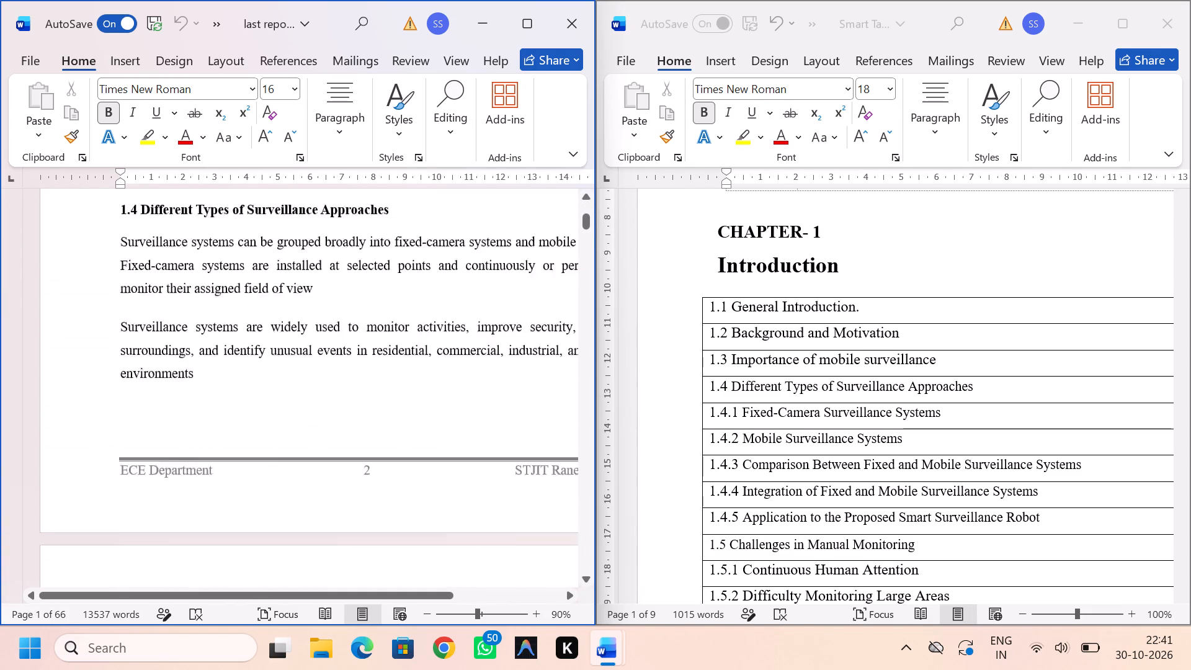
pyautogui.hscroll(1, 310, 303)
pyautogui.scroll(-1, 310, 303)
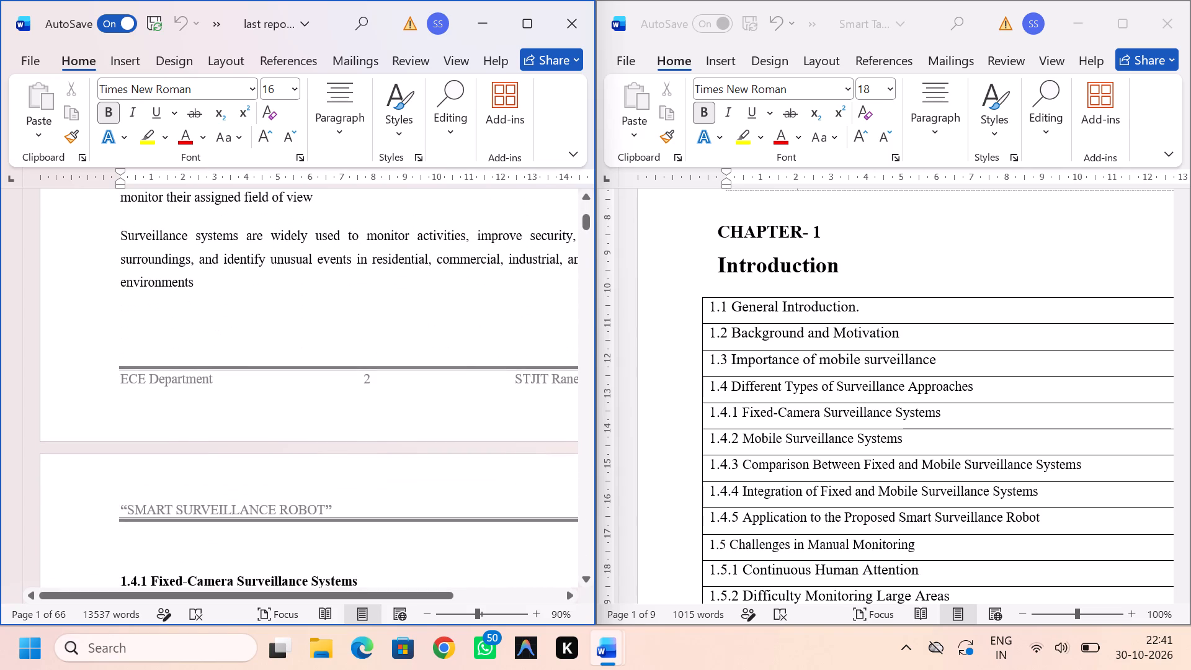
pyautogui.scroll(-3, 310, 303)
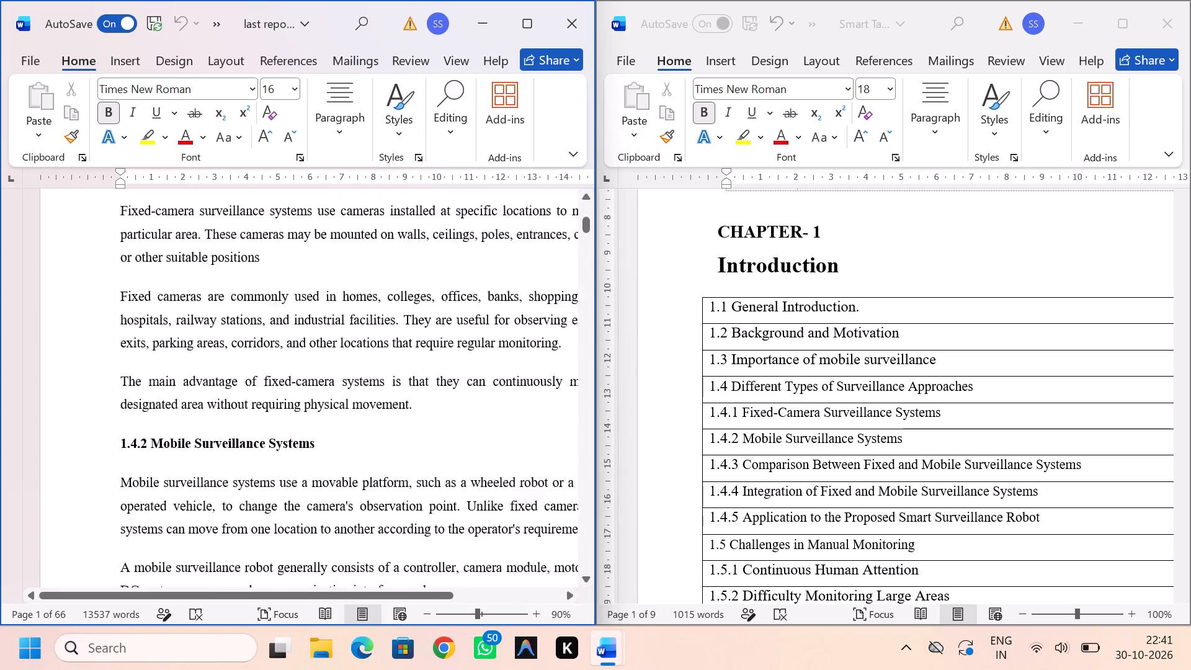
pyautogui.scroll(-2, 310, 303)
pyautogui.hscroll(1, 310, 303)
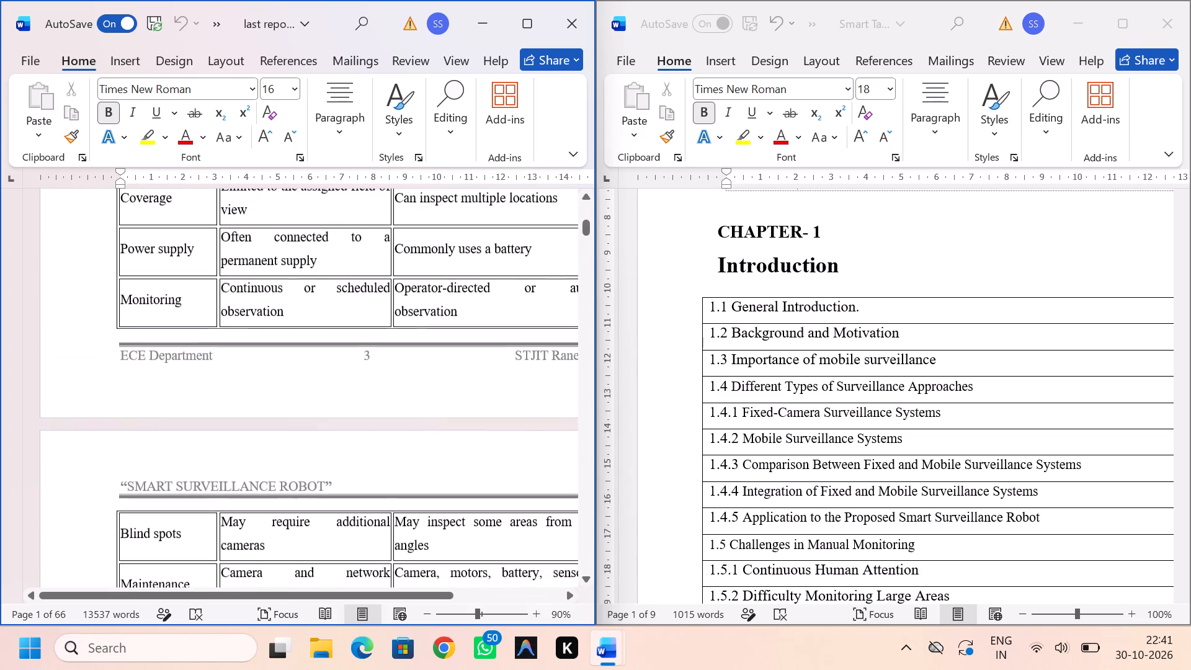
# Maximize the report and re-enter the space between "Often" and "connected" in the Power supply row of the 1.4.3 comparison table.
pyautogui.click(530, 16)
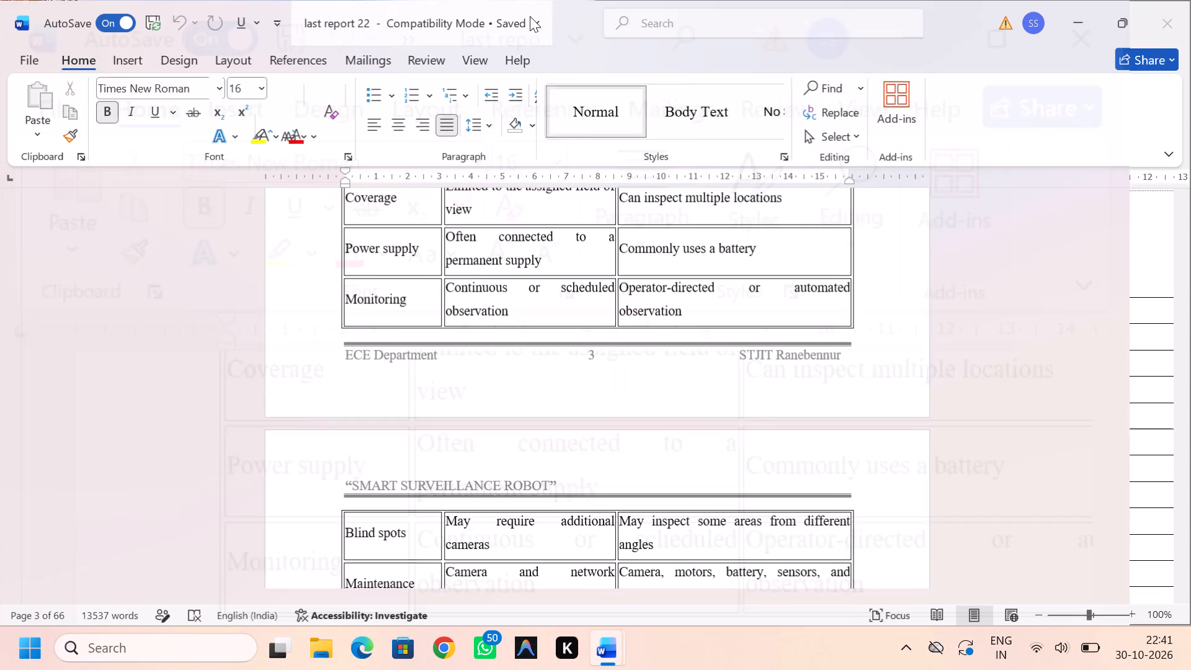
pyautogui.scroll(1, 727, 271)
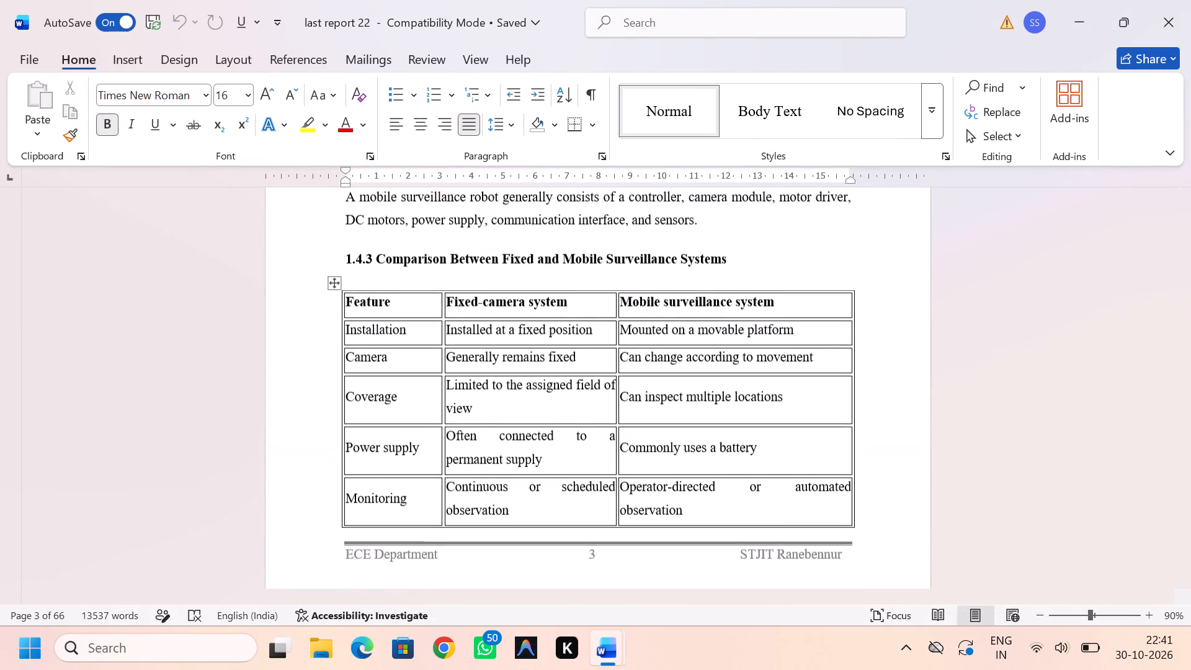
pyautogui.click(499, 437)
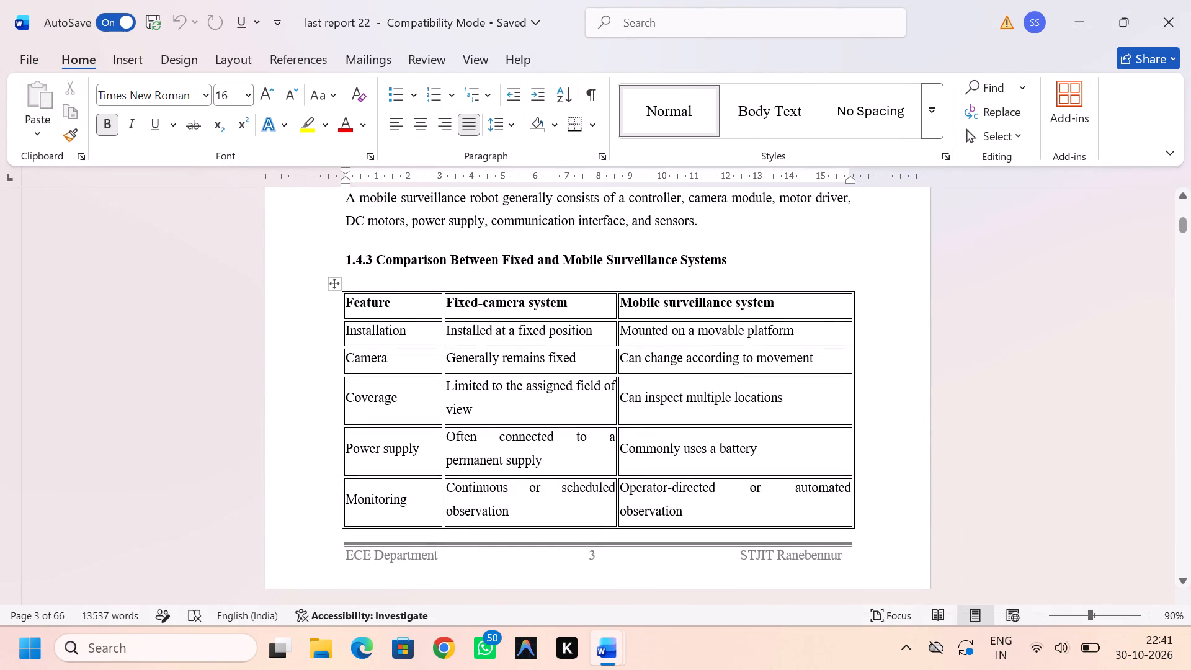
pyautogui.press('BackSpace')
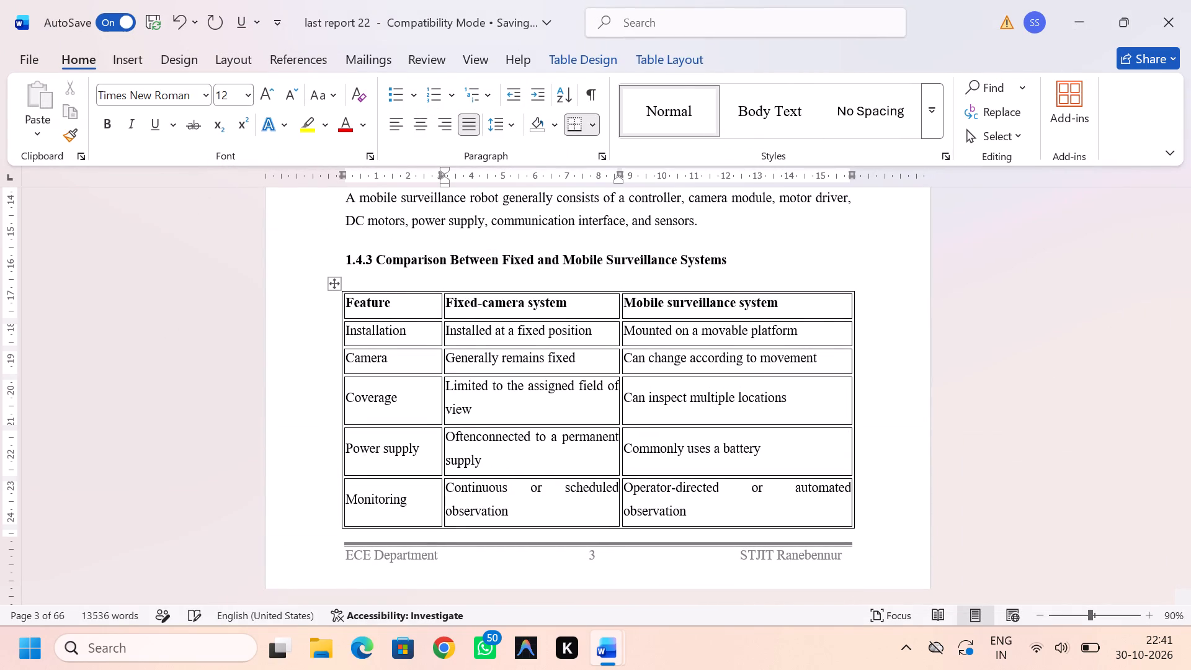
pyautogui.press('space')
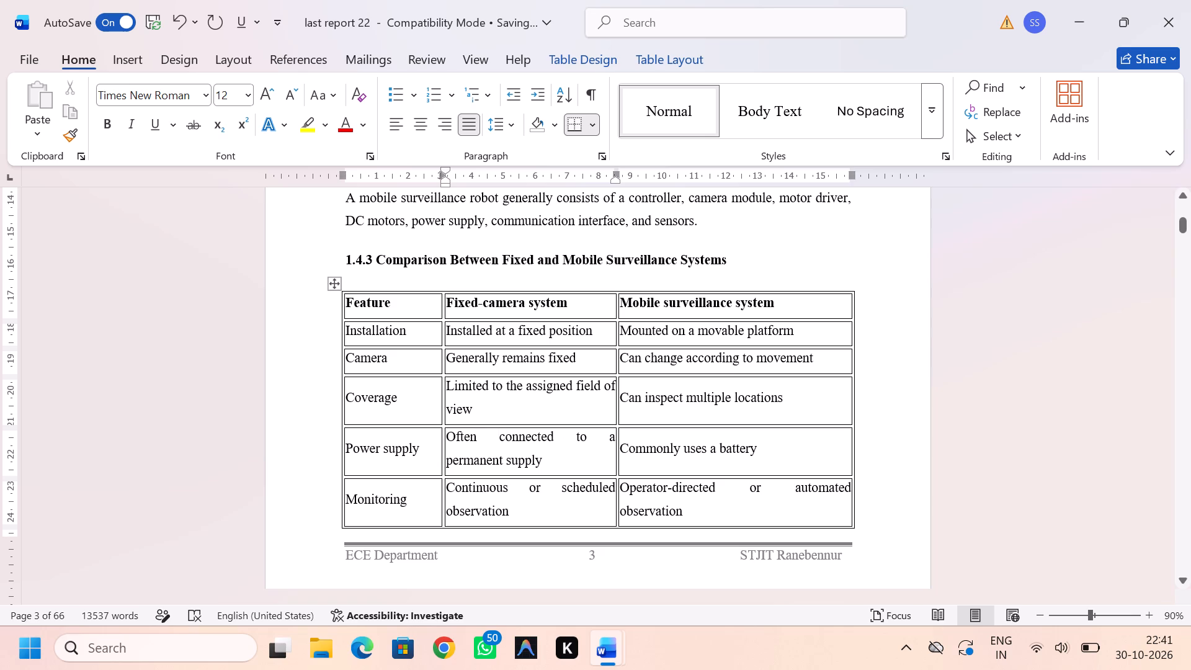
# Review the layout of the report's 1.4.3 comparison table and sections 1.4.4 and 1.4.5.
pyautogui.hscroll(2, 525, 491)
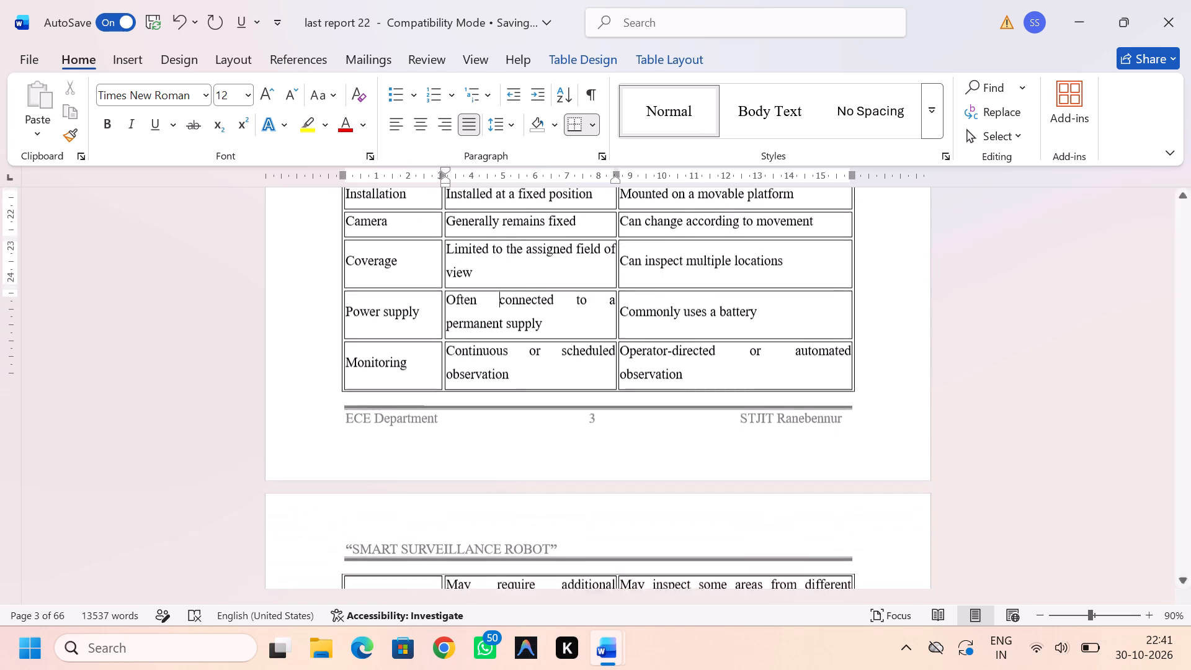
pyautogui.hscroll(1, 525, 491)
pyautogui.scroll(1, 525, 491)
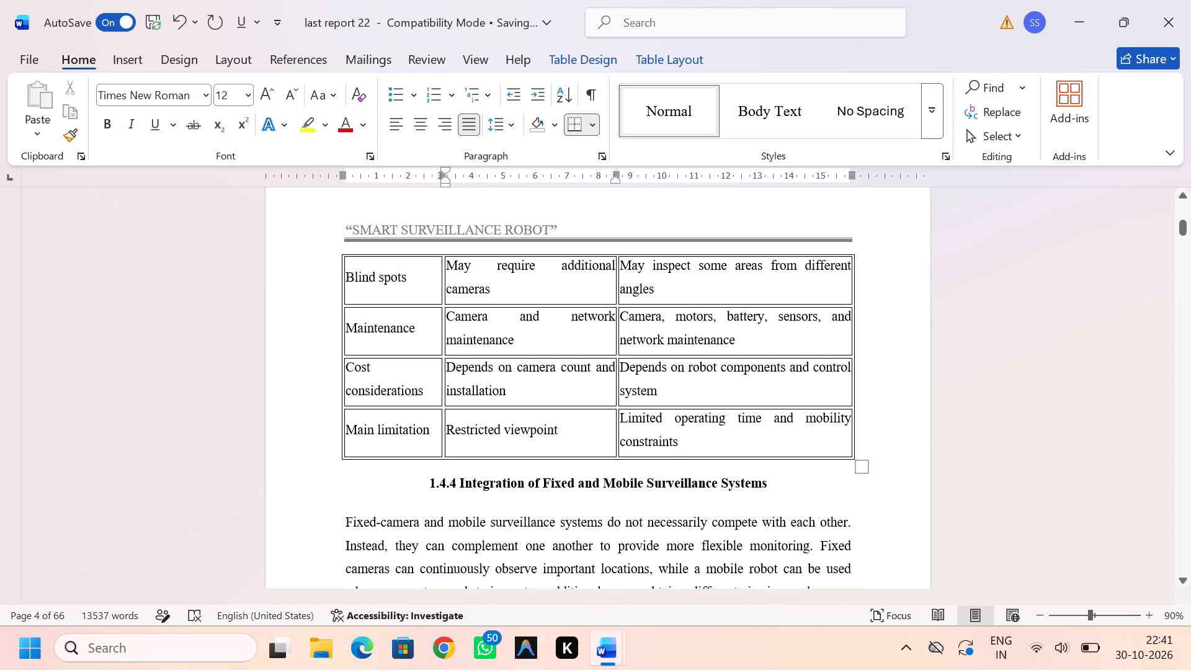
pyautogui.click(571, 316)
pyautogui.scroll(-1, 623, 551)
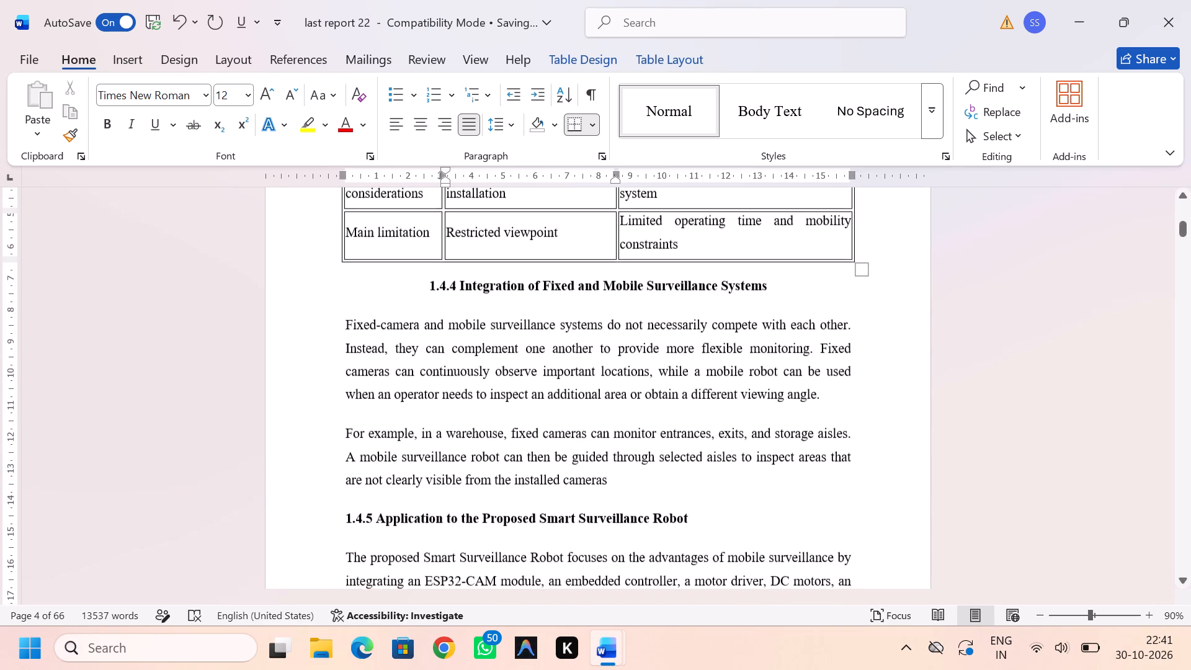
pyautogui.scroll(-2, 623, 551)
pyautogui.scroll(2, 623, 551)
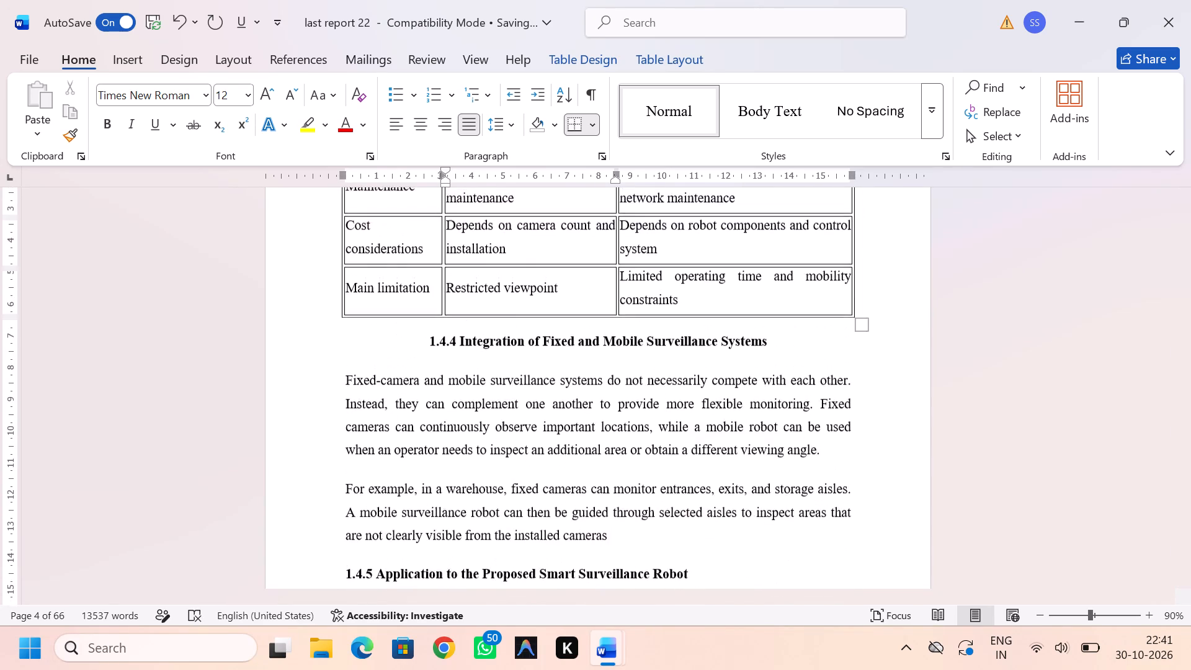
pyautogui.scroll(1, 623, 551)
pyautogui.scroll(-2, 623, 551)
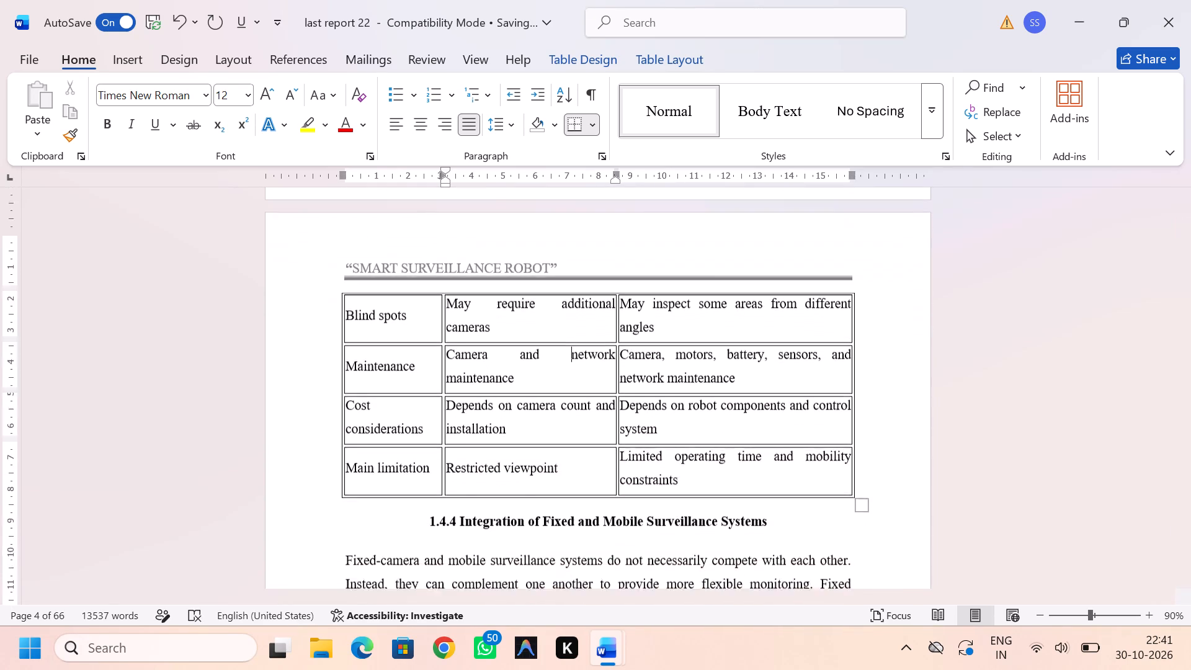
pyautogui.scroll(-3, 623, 551)
pyautogui.scroll(1, 623, 551)
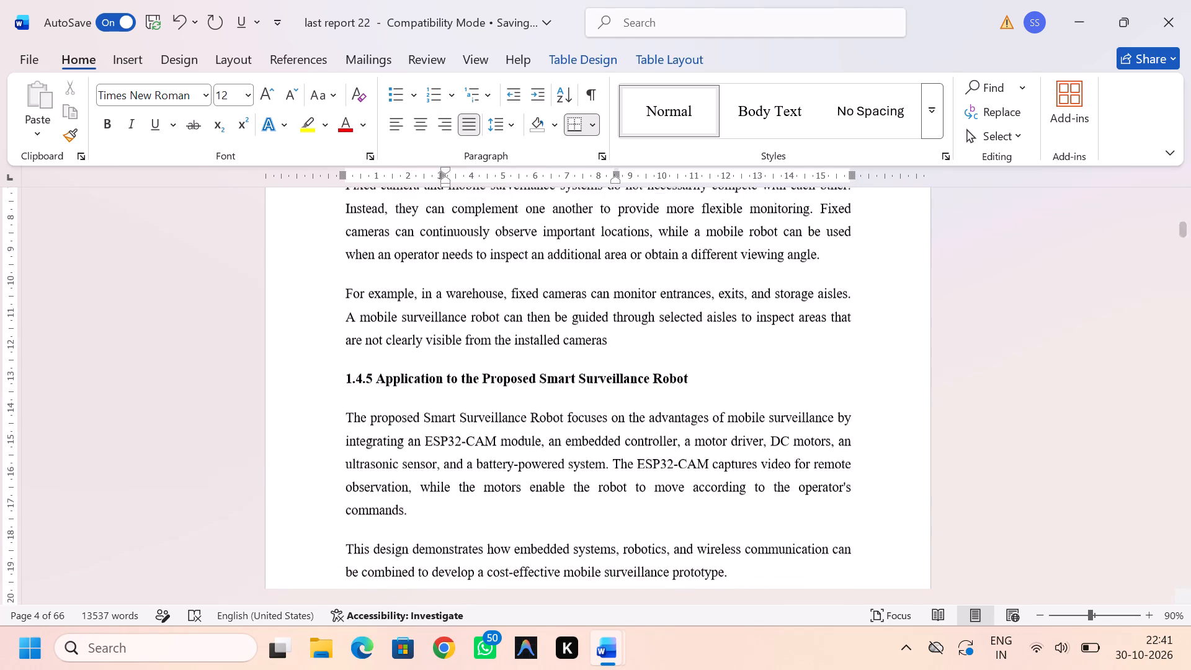
pyautogui.scroll(2, 623, 551)
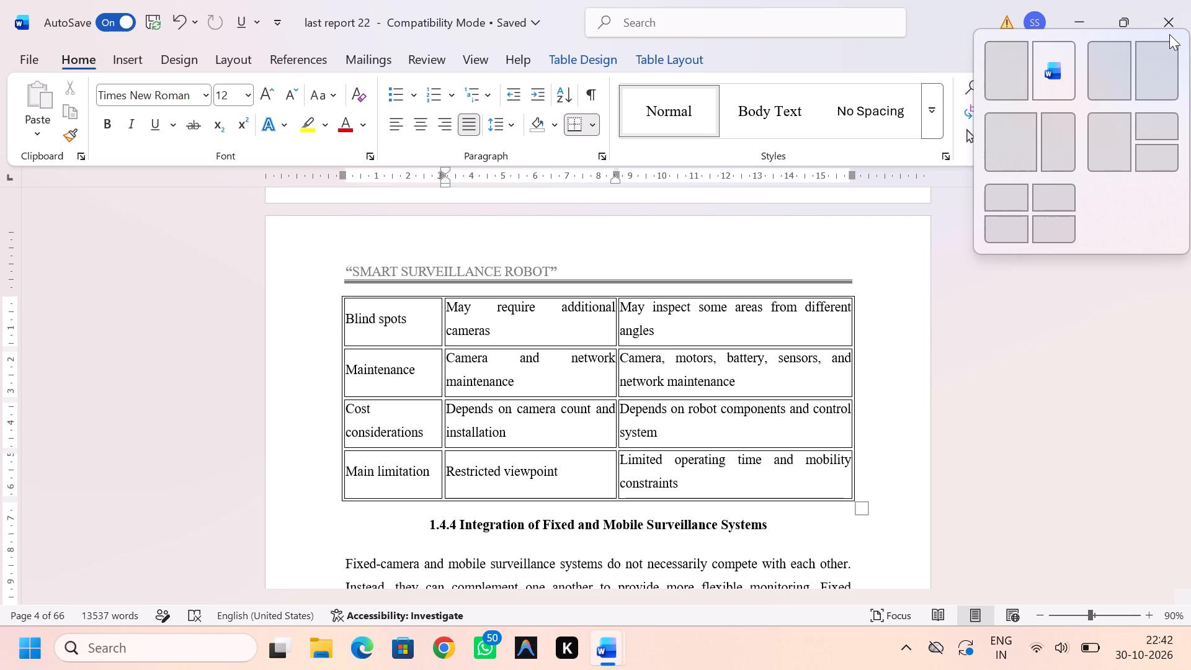
# Place the report and the table of contents document side by side, zoomed to 70% and 80%, with the report at Chapter 1.
pyautogui.click(1028, 73)
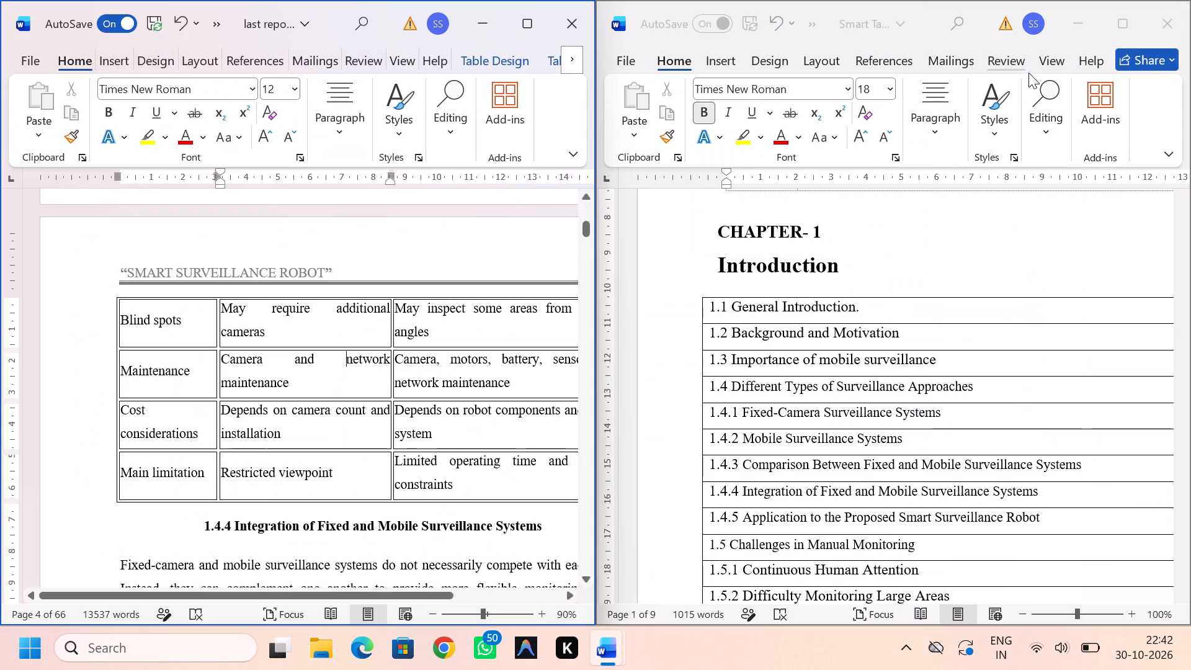
pyautogui.scroll(1, 457, 254)
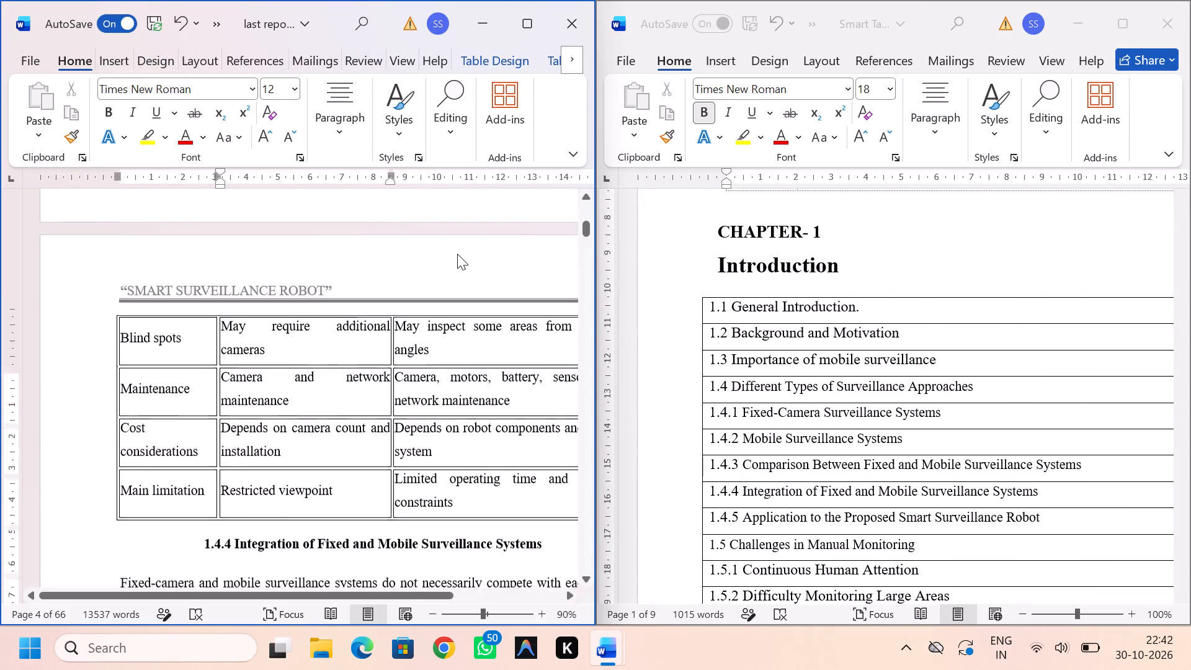
pyautogui.scroll(8, 457, 254)
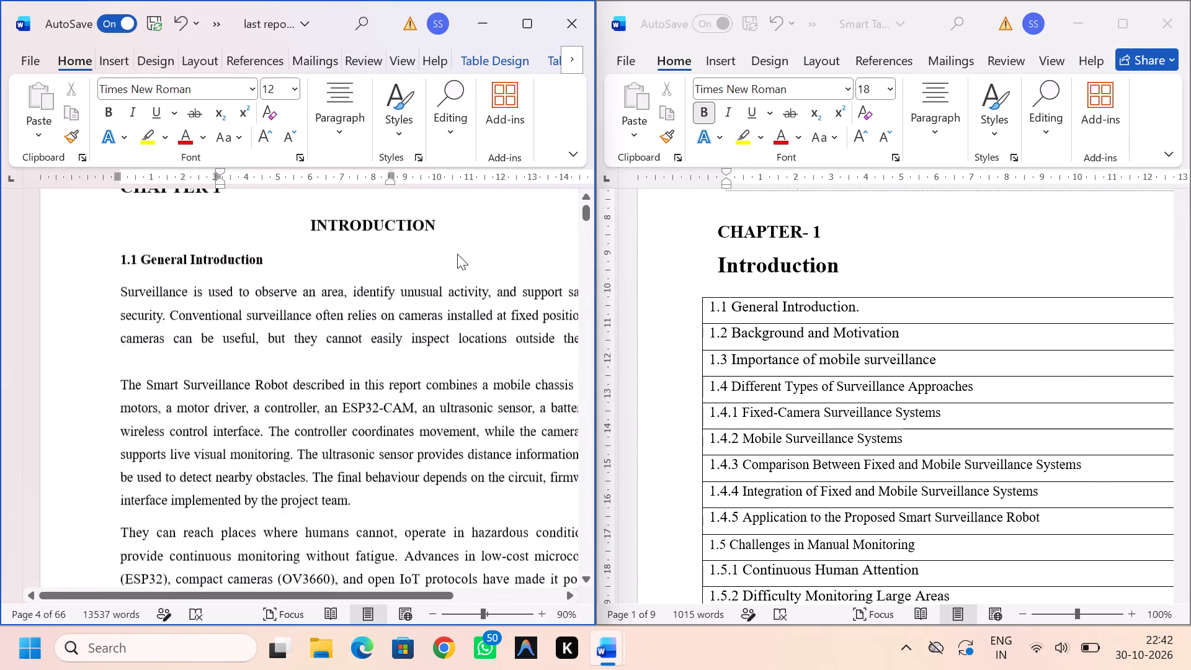
pyautogui.scroll(1, 457, 254)
pyautogui.scroll(-2, 457, 254)
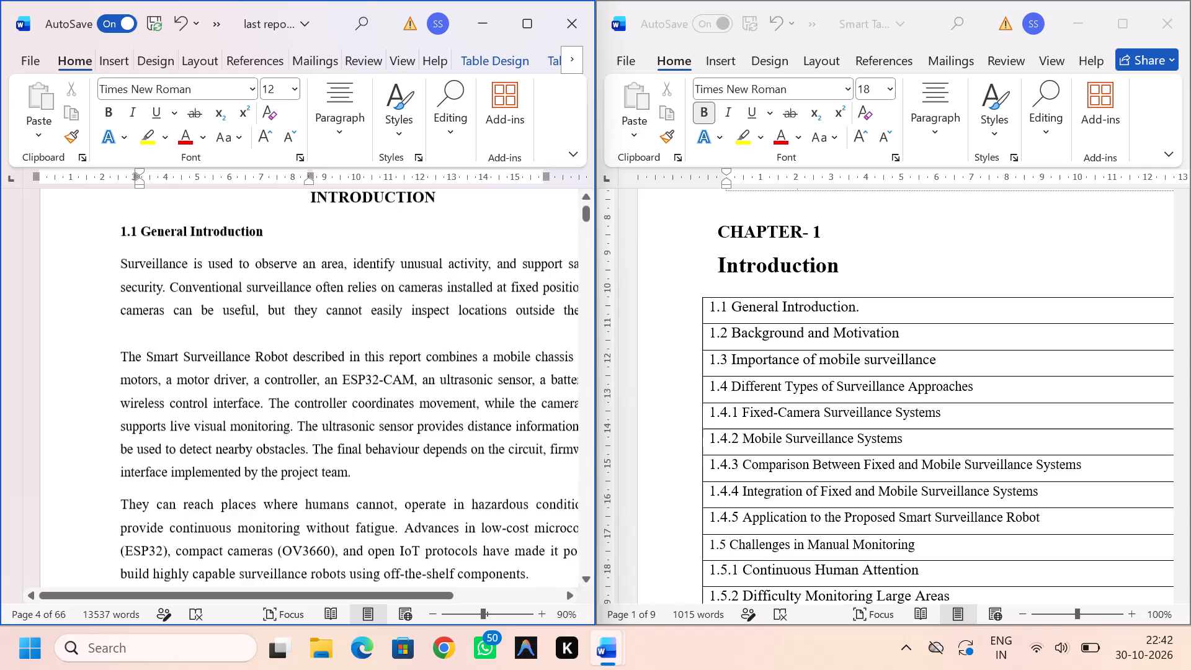
pyautogui.scroll(-1, 457, 254)
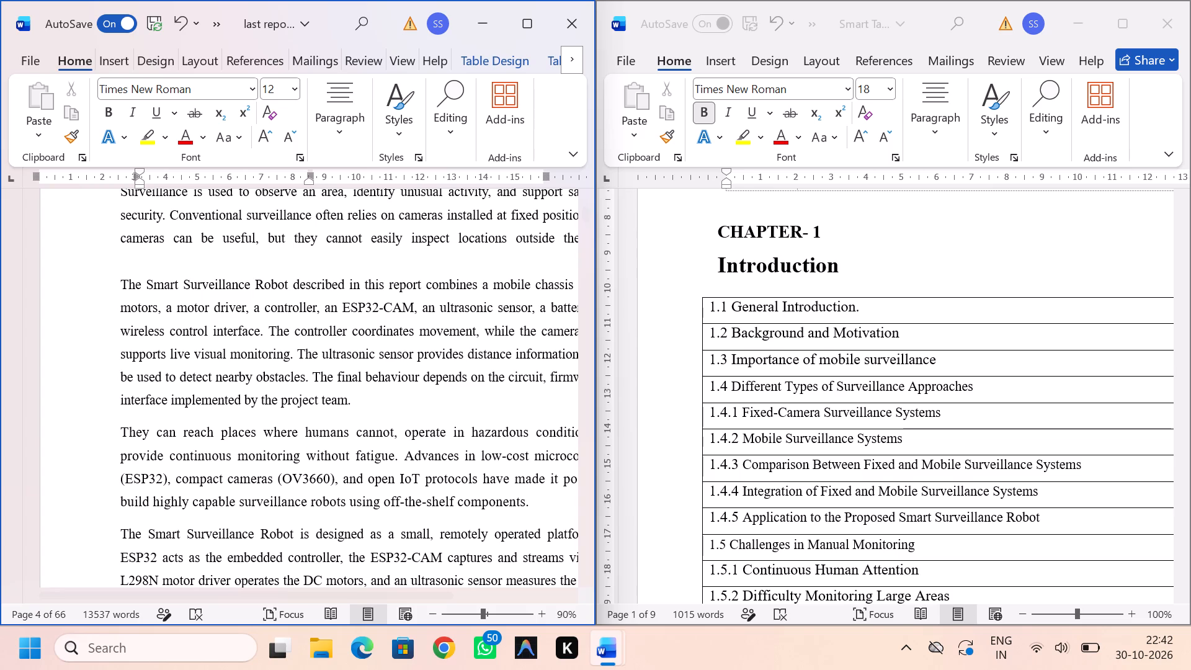
pyautogui.scroll(1, 457, 254)
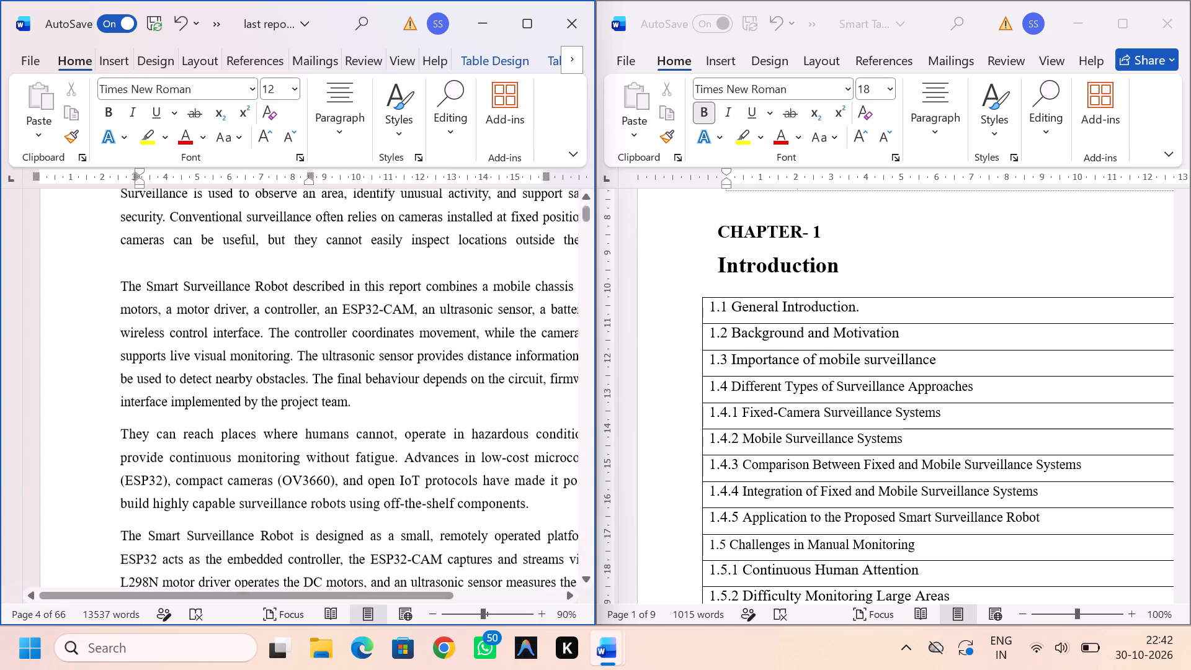
pyautogui.scroll(1, 457, 254)
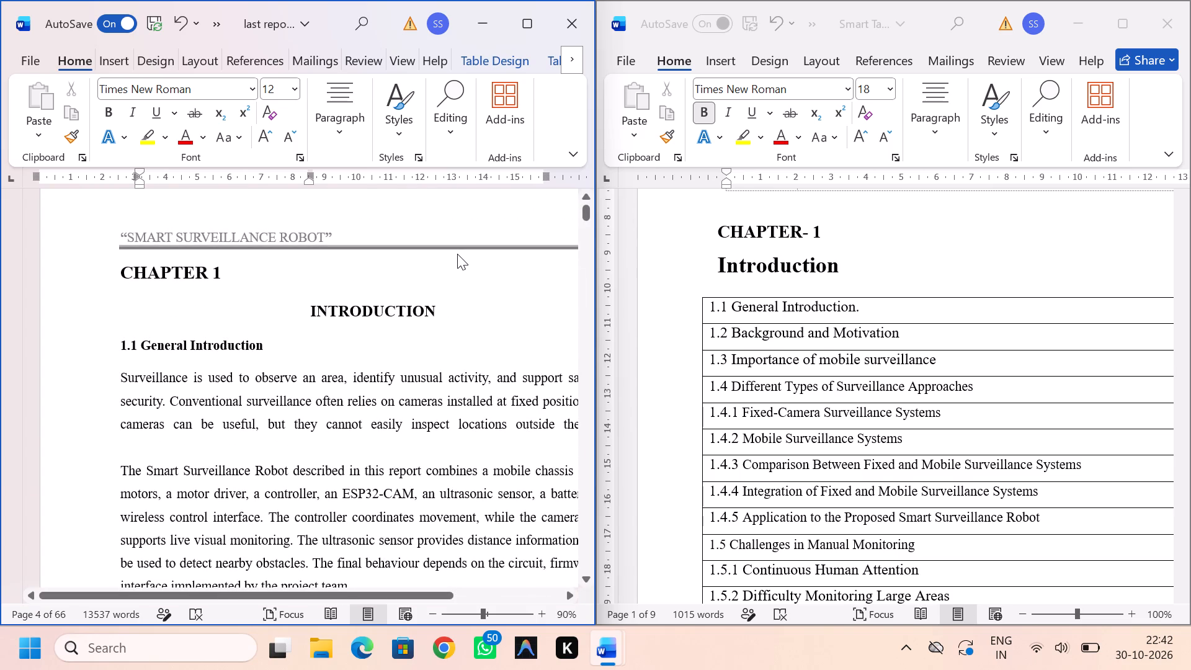
pyautogui.scroll(-3, 457, 254)
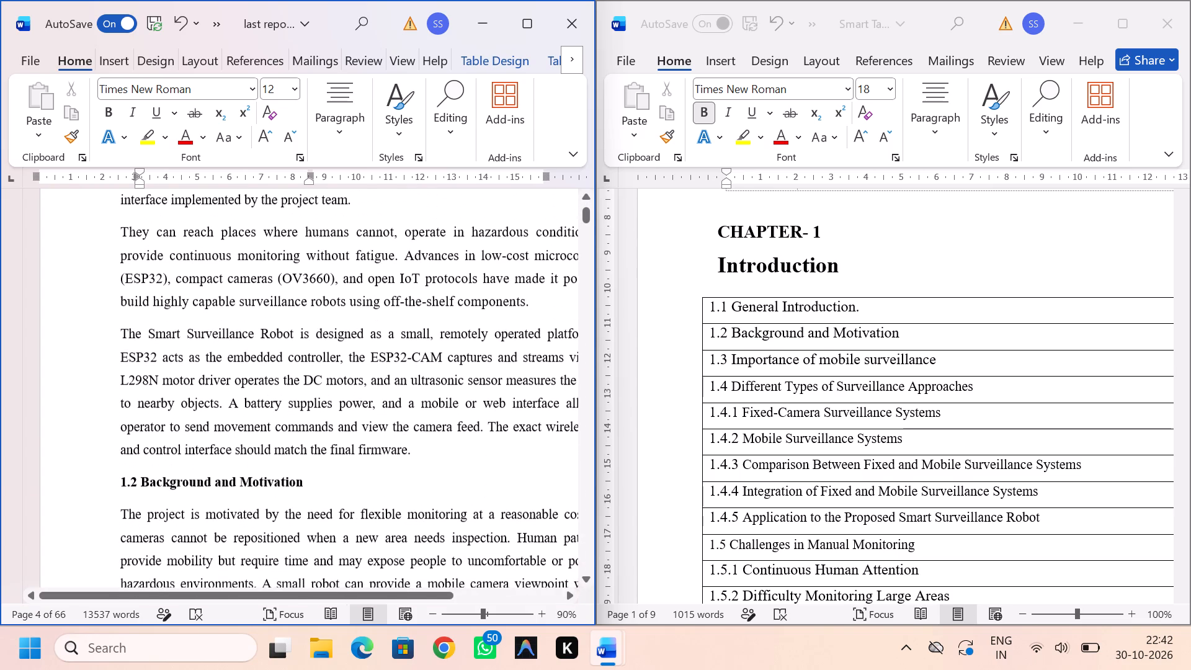
pyautogui.click(434, 615)
pyautogui.click(434, 615)
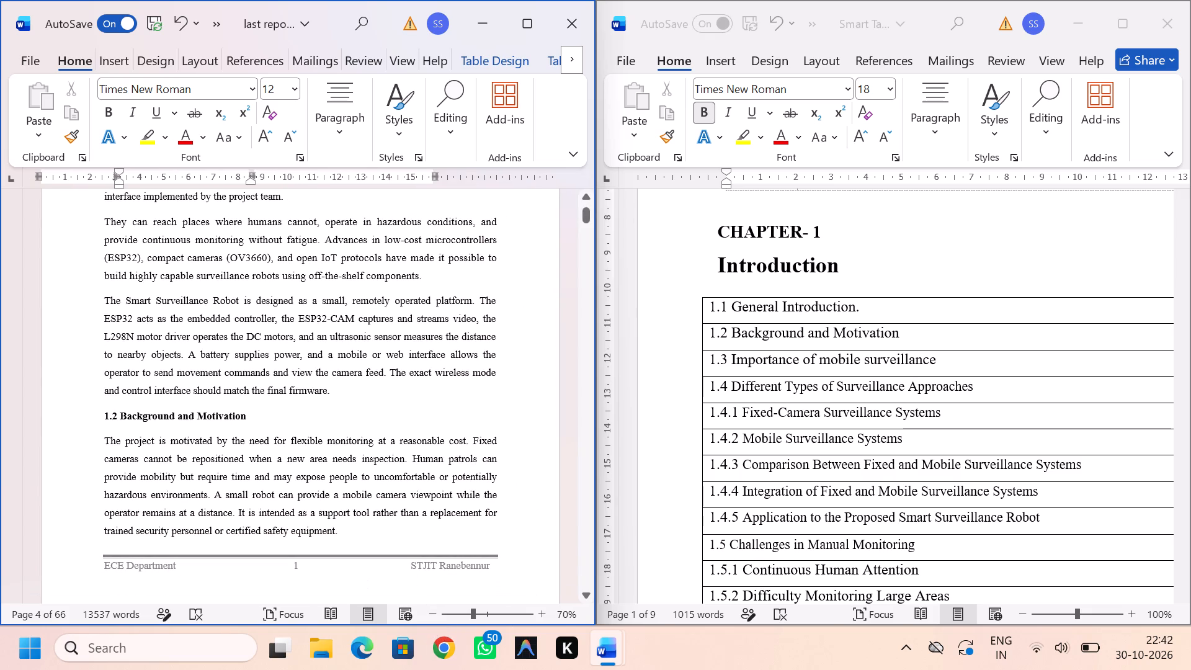
pyautogui.scroll(3, 419, 415)
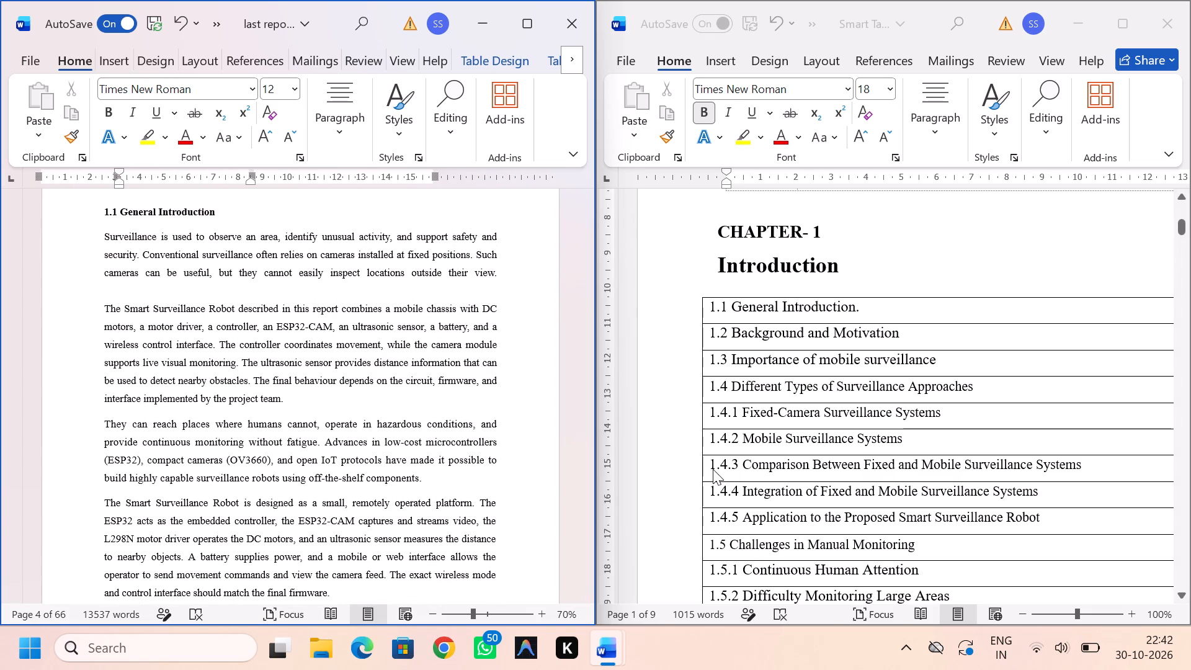
pyautogui.click(1022, 617)
pyautogui.click(1022, 617)
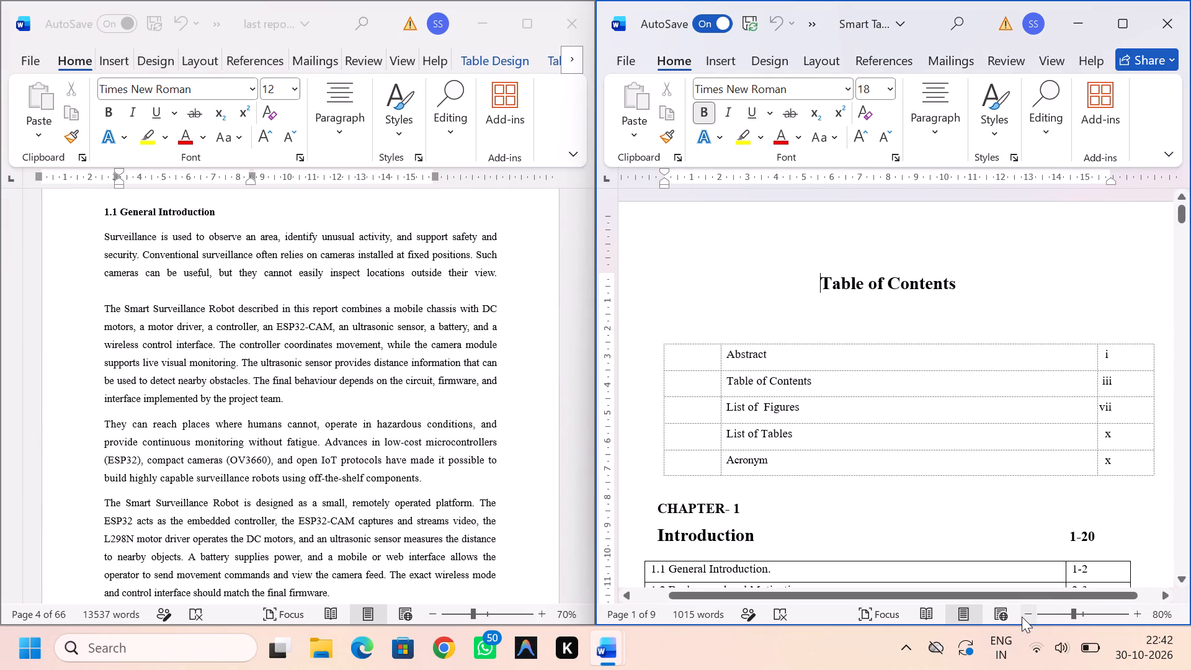
# Set the page number of 1.1 General Introduction in the table of contents to 1.
pyautogui.scroll(-1, 1022, 617)
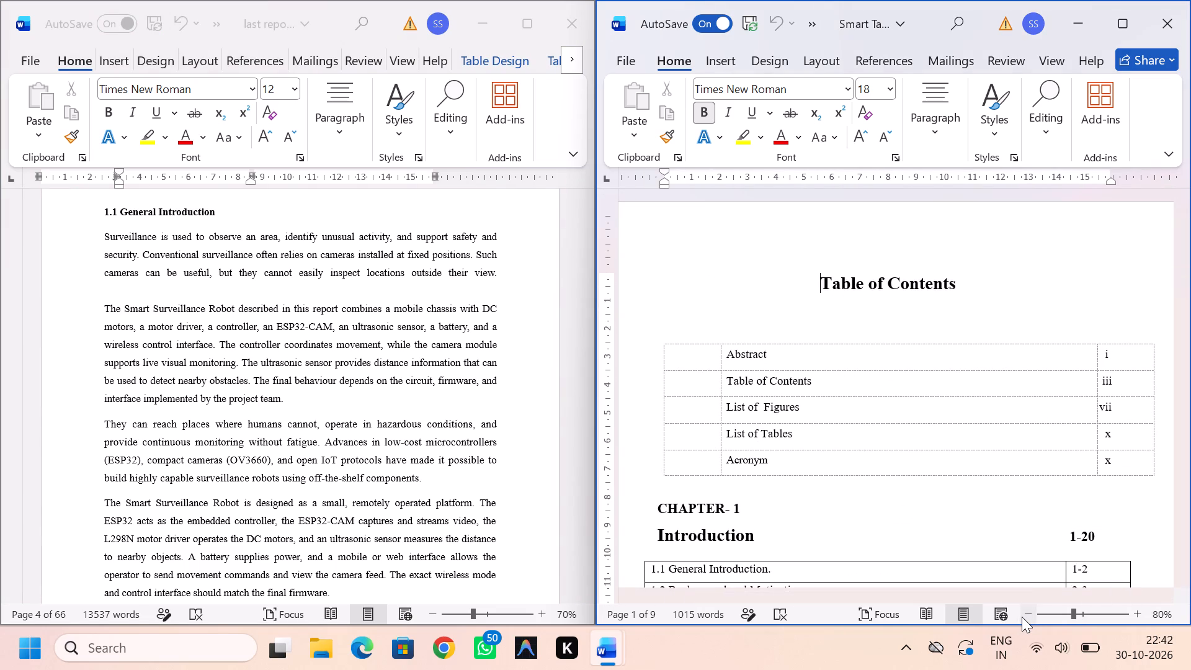
pyautogui.scroll(-3, 982, 524)
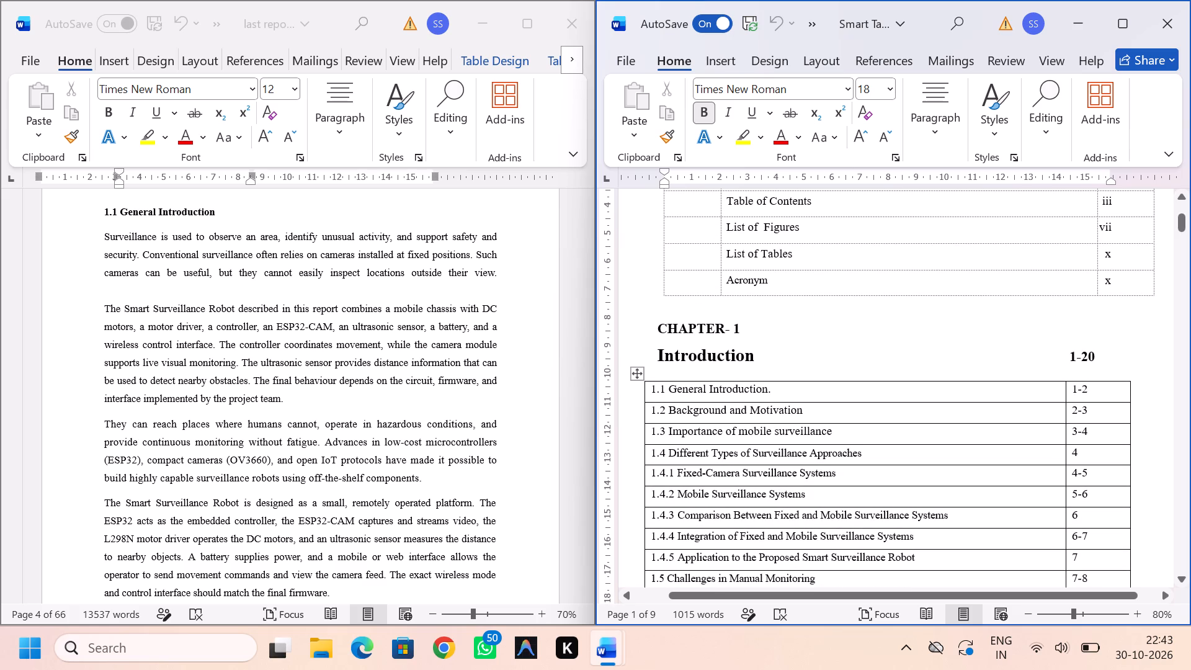
pyautogui.scroll(-1, 764, 416)
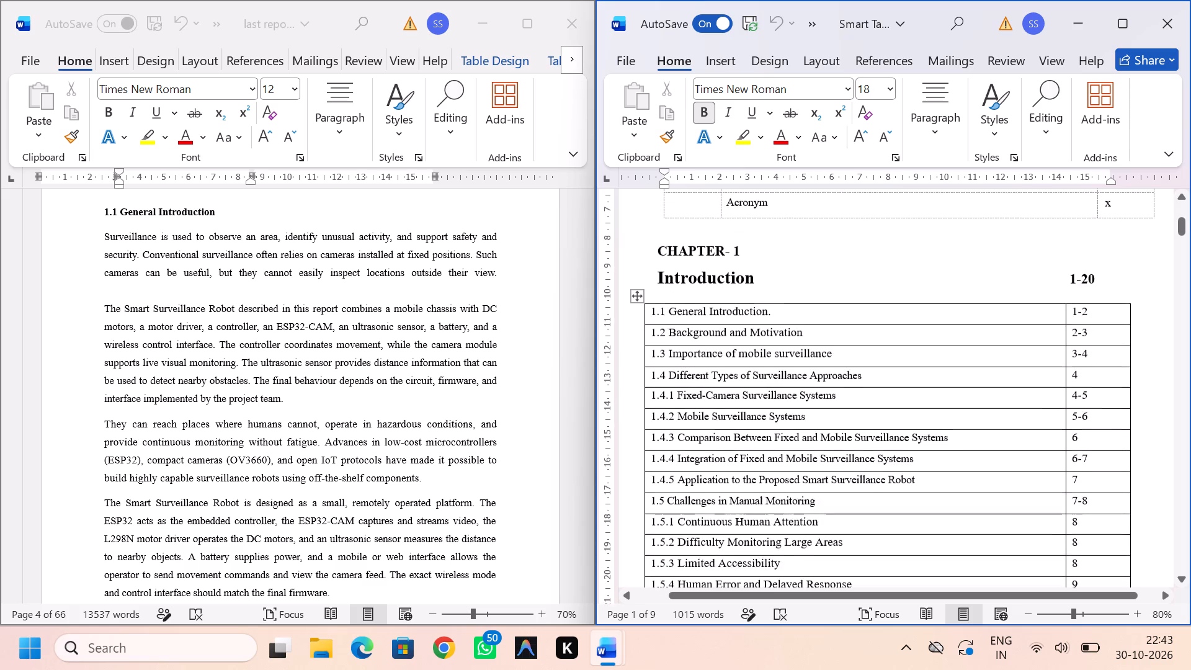
pyautogui.scroll(-1, 435, 378)
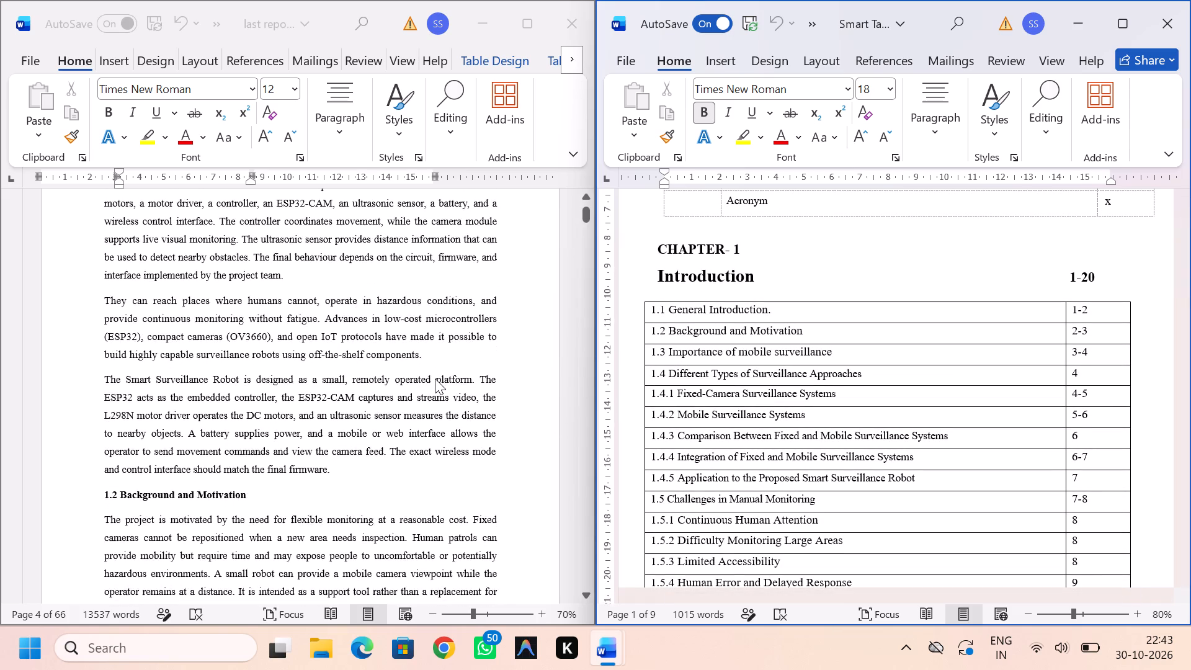
pyautogui.hscroll(1, 435, 378)
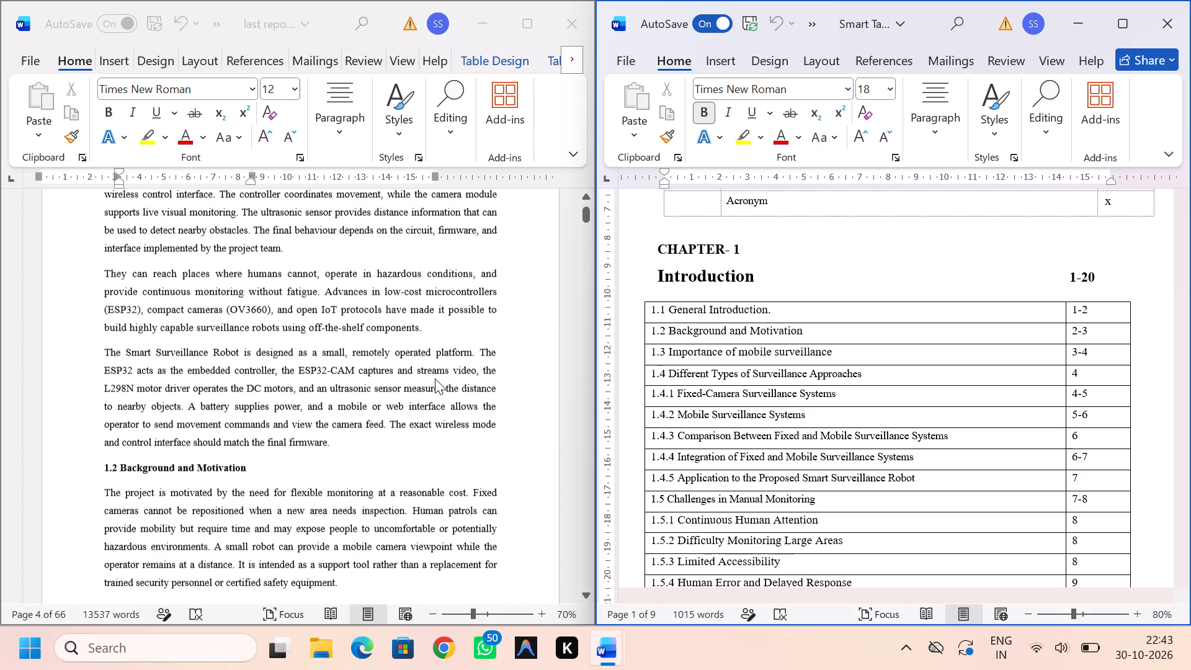
pyautogui.click(1097, 316)
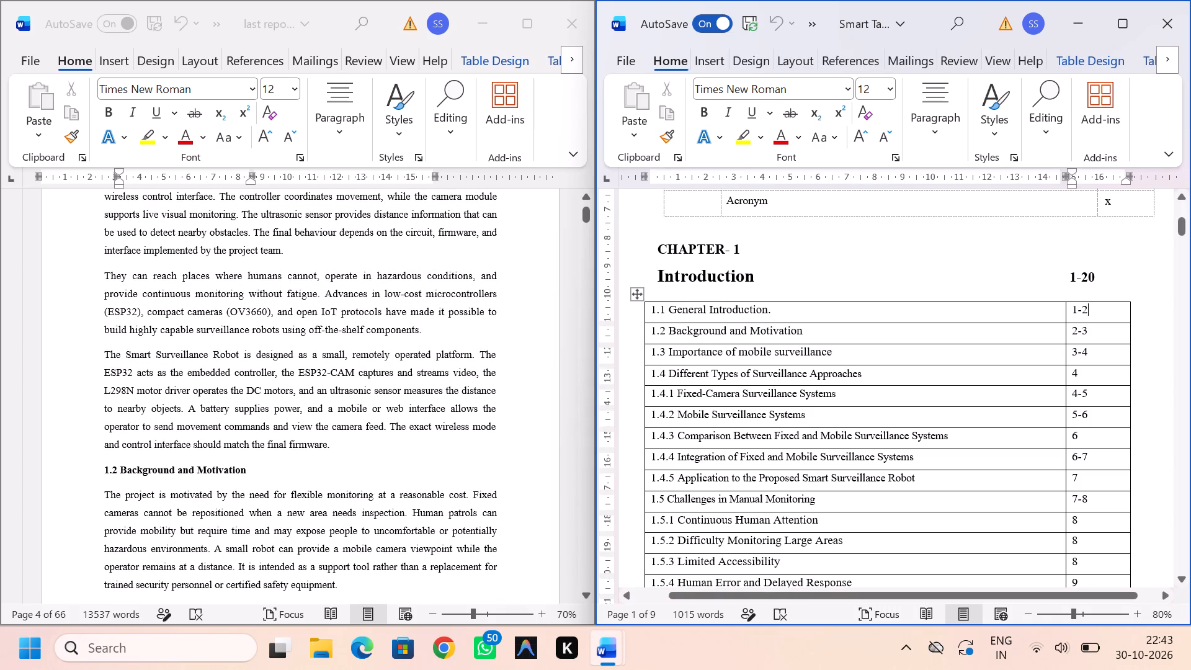
pyautogui.press('BackSpace')
pyautogui.press('BackSpace')
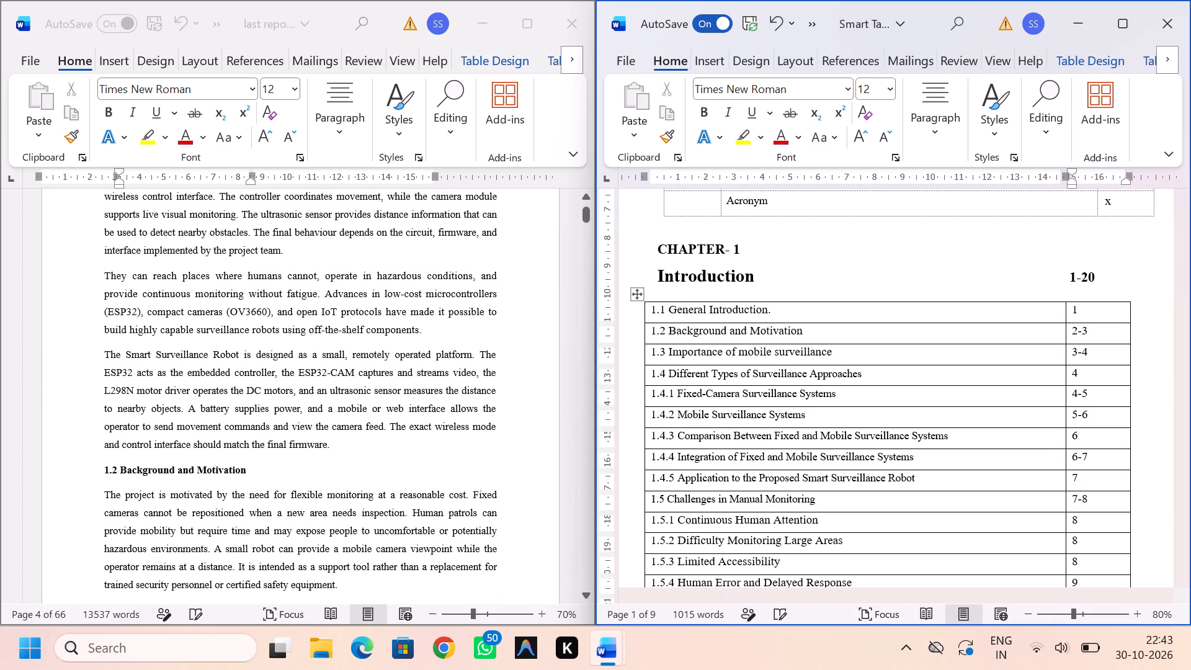
# Set the page range of 1.2 Background and Motivation in the table of contents to 1-3.
pyautogui.press('Down')
pyautogui.press('BackSpace')
pyautogui.press('1')
pyautogui.press('Right')
pyautogui.press('Right')
pyautogui.press('BackSpace')
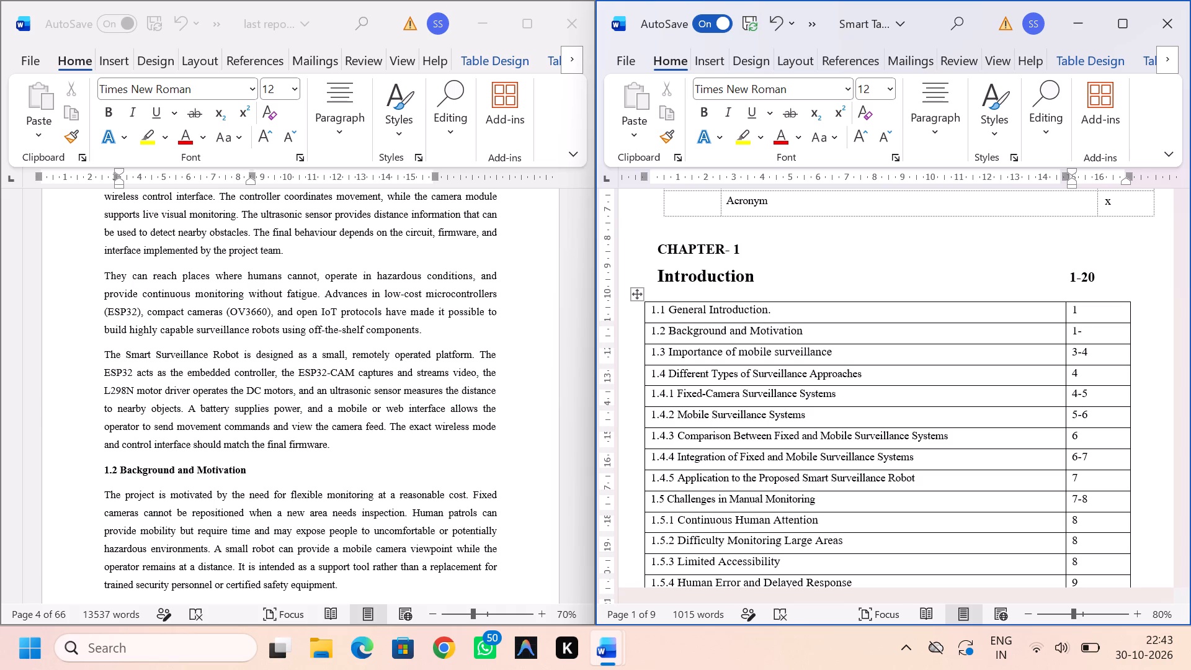
pyautogui.press('3')
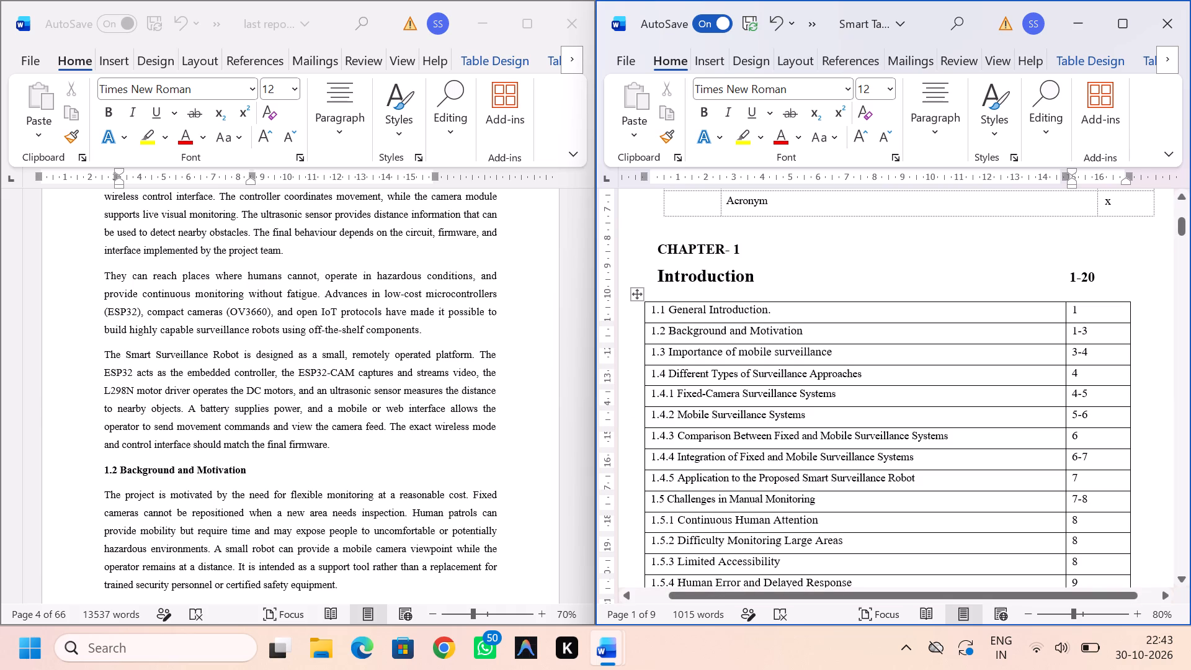
# Check where section 1.3 falls in the report and set the page number of 1.3 Importance of mobile surveillance to 2.
pyautogui.scroll(-1, 432, 416)
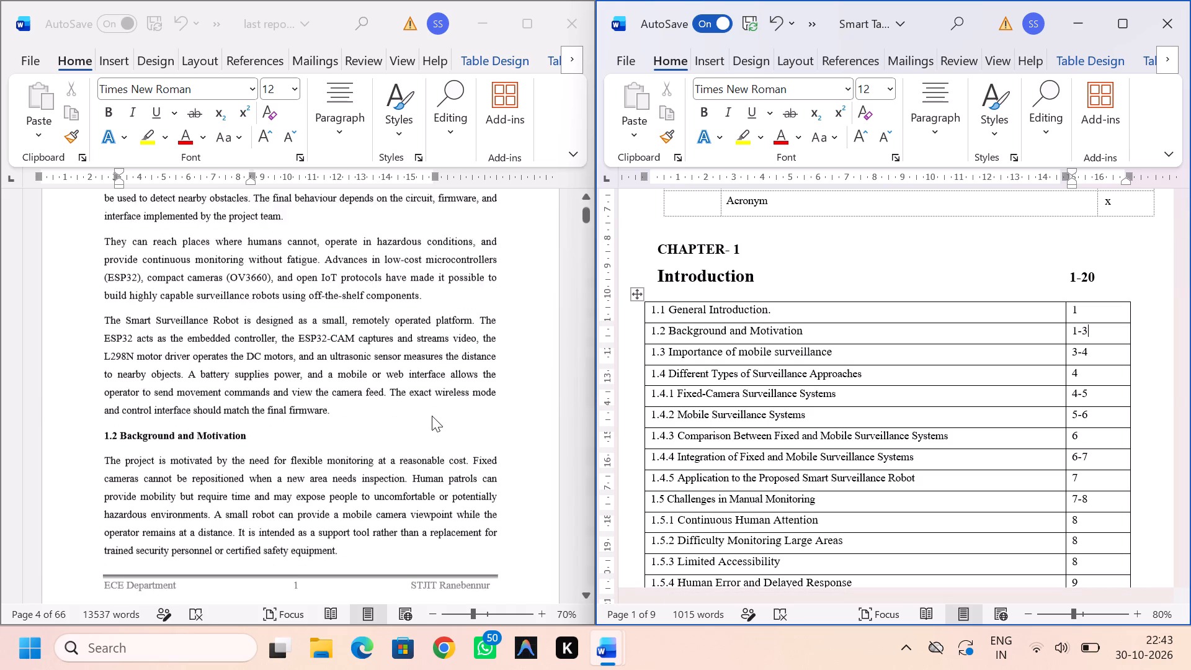
pyautogui.scroll(-3, 432, 416)
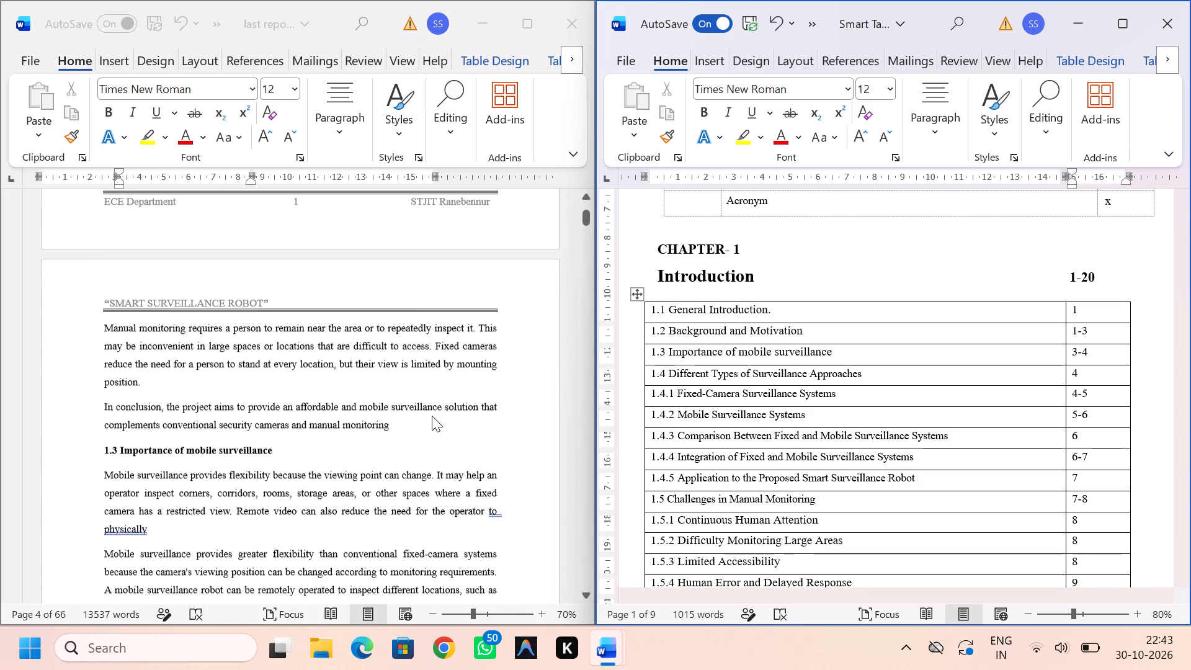
pyautogui.scroll(-1, 432, 416)
pyautogui.scroll(3, 432, 416)
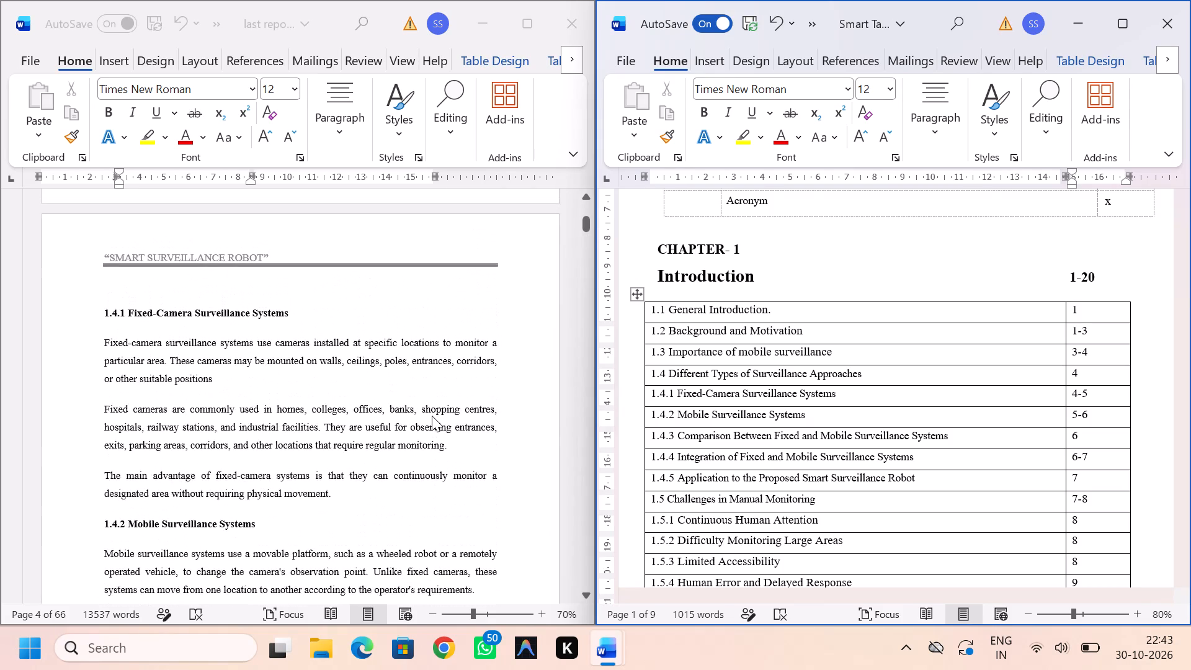
pyautogui.scroll(3, 432, 416)
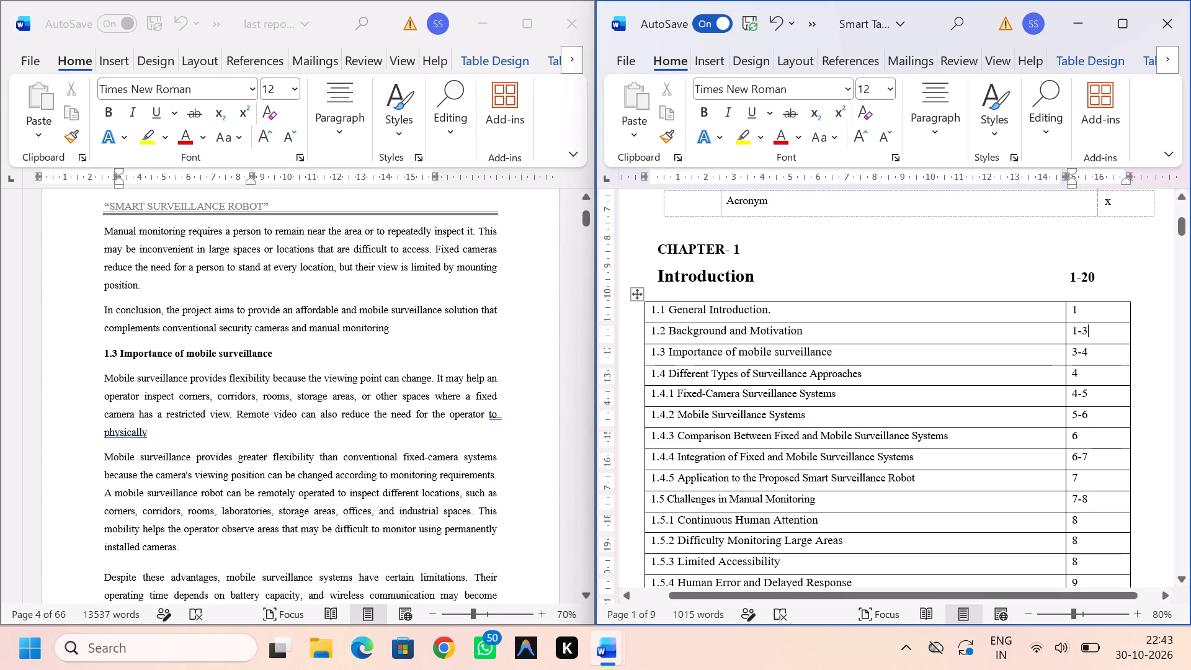
pyautogui.scroll(-1, 428, 426)
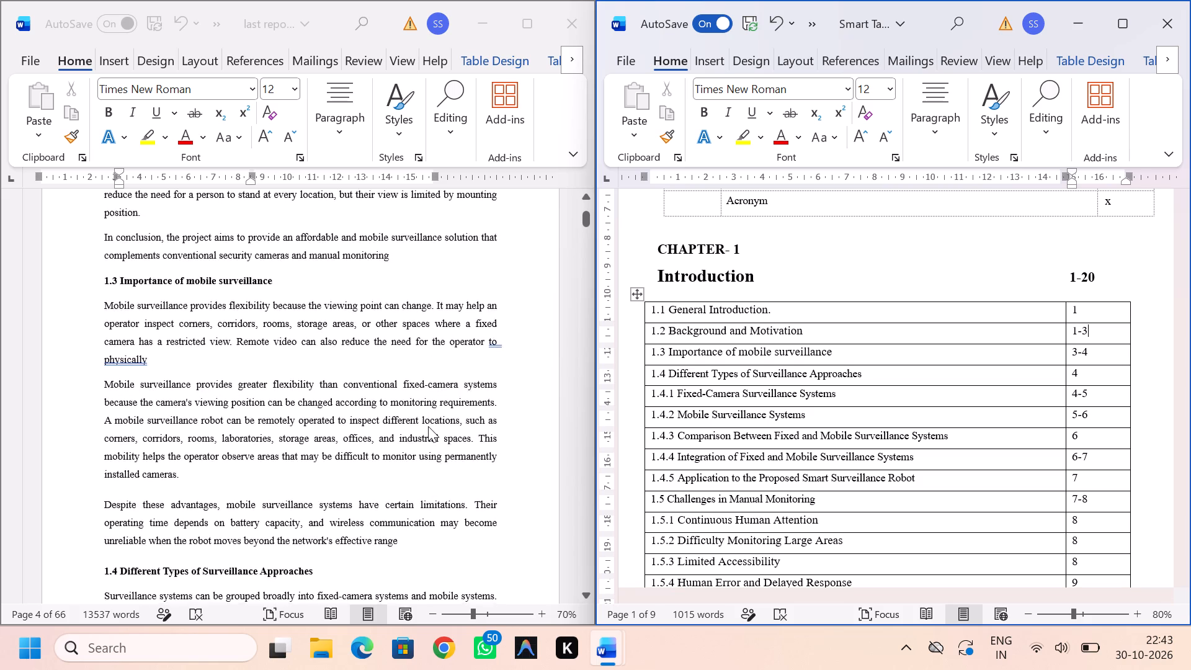
pyautogui.scroll(-1, 428, 426)
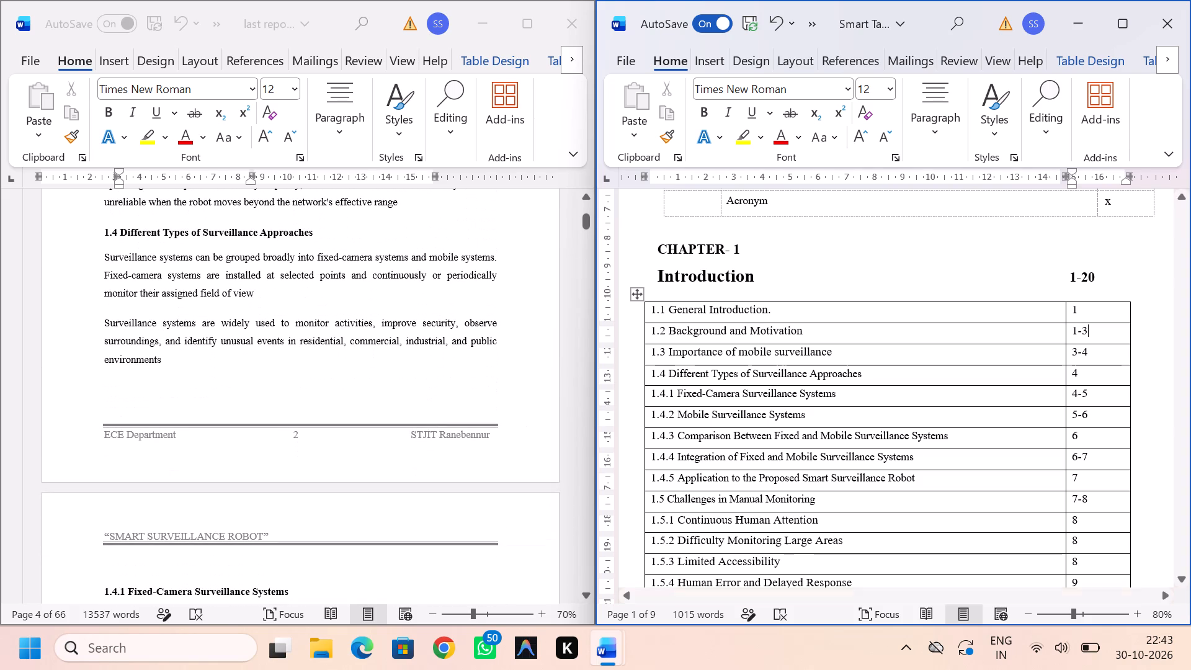
pyautogui.click(1099, 353)
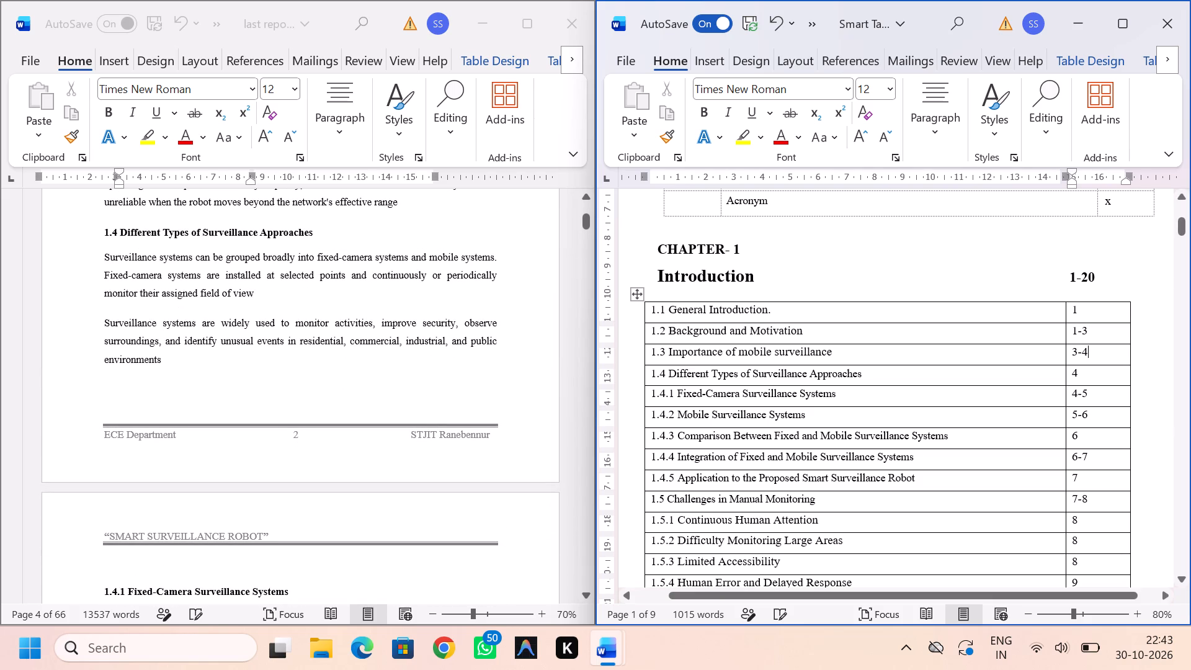
pyautogui.press('BackSpace')
pyautogui.press('BackSpace')
pyautogui.press('BackSpace')
pyautogui.press('2')
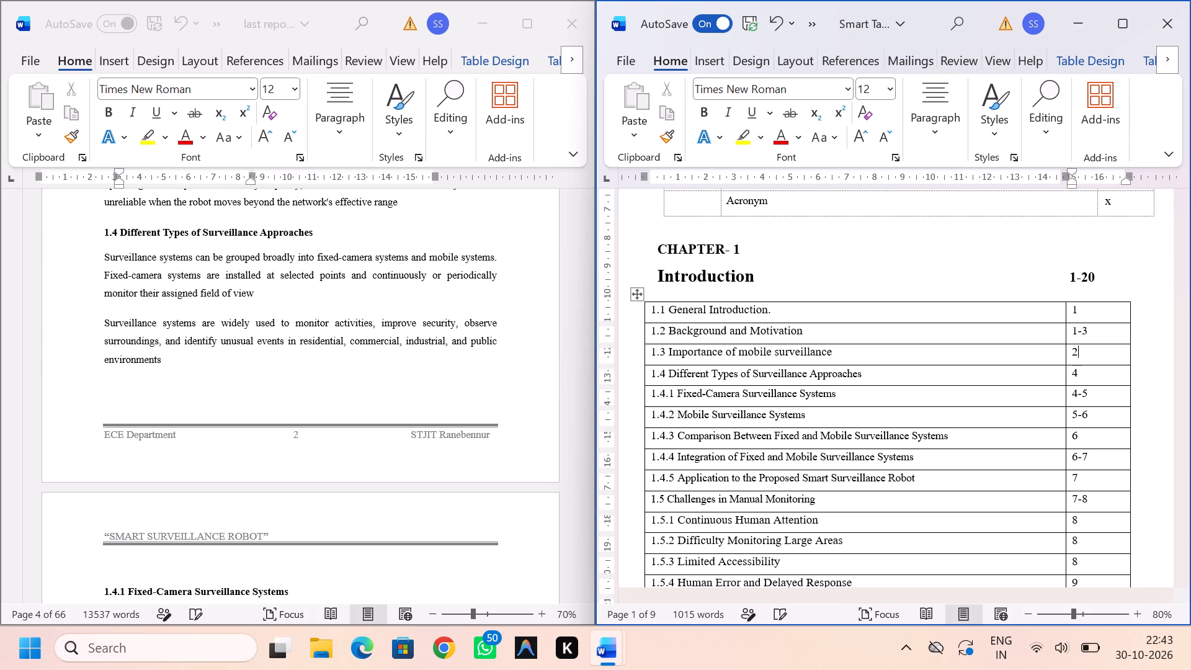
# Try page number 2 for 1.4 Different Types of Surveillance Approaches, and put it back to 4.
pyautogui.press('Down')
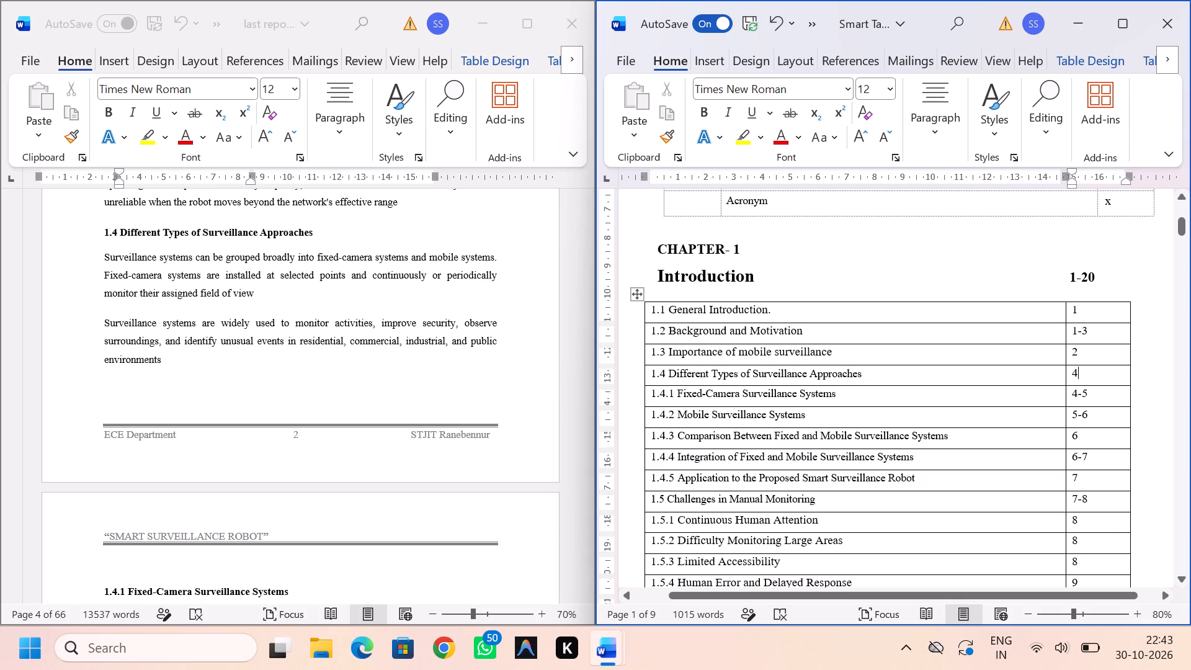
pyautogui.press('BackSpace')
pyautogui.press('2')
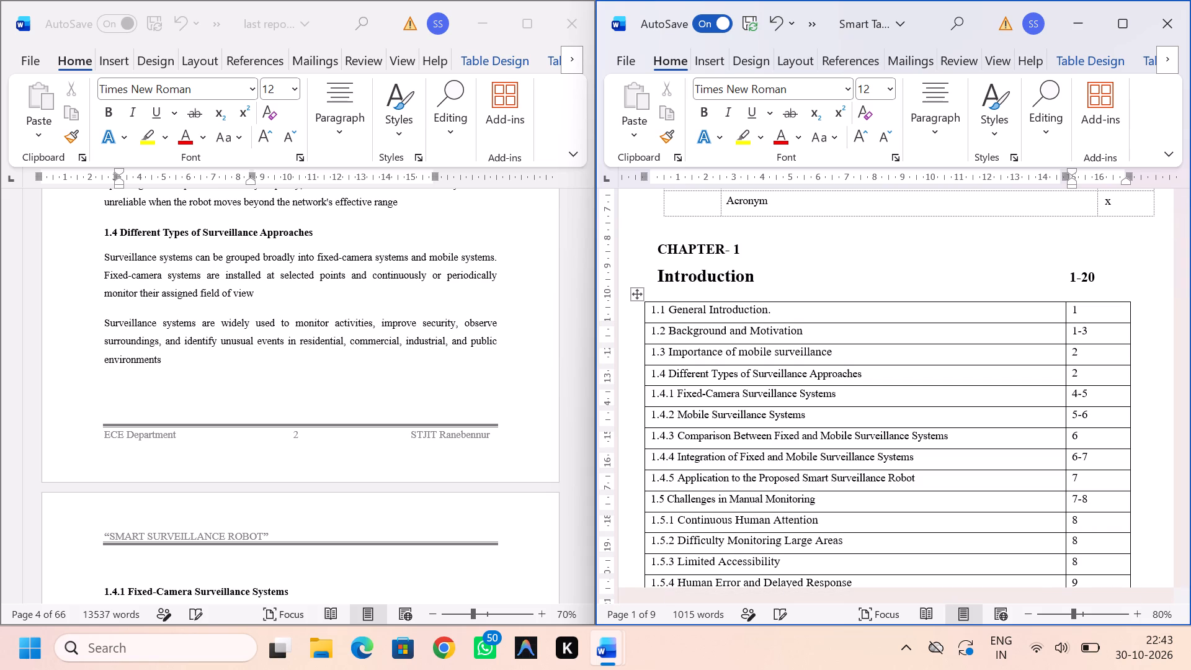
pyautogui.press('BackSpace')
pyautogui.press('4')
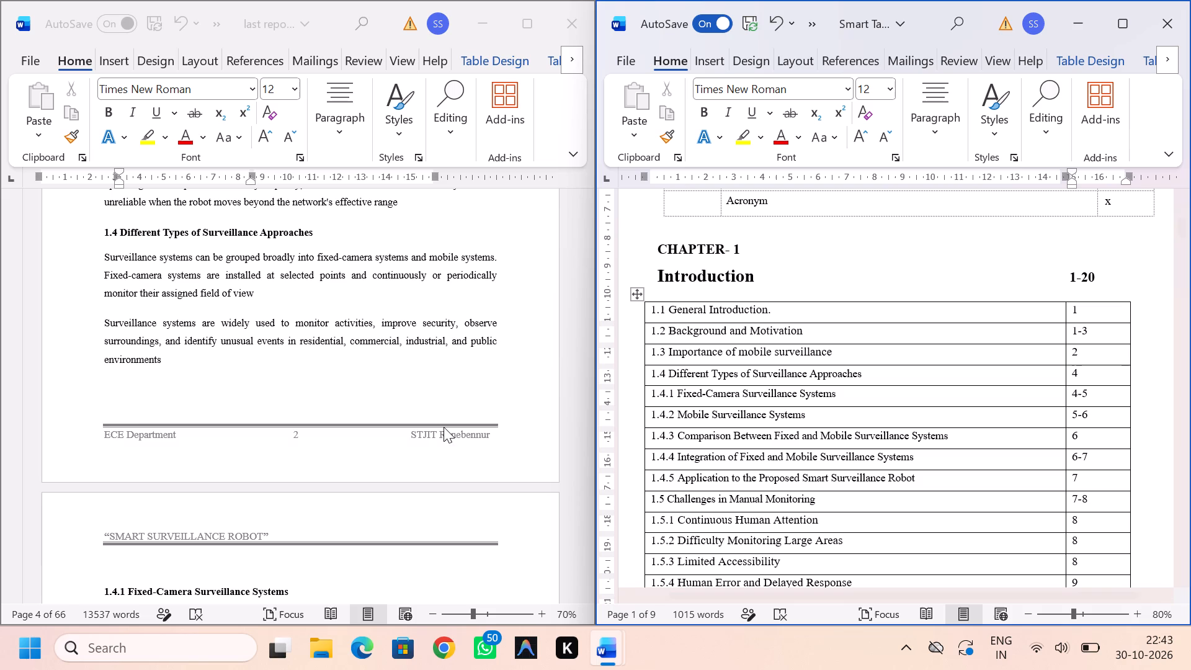
# Recheck the report's Chapter 1 pages and set the page range of 1.2 Background and Motivation to 1-2.
pyautogui.scroll(-2, 439, 427)
pyautogui.scroll(1, 439, 427)
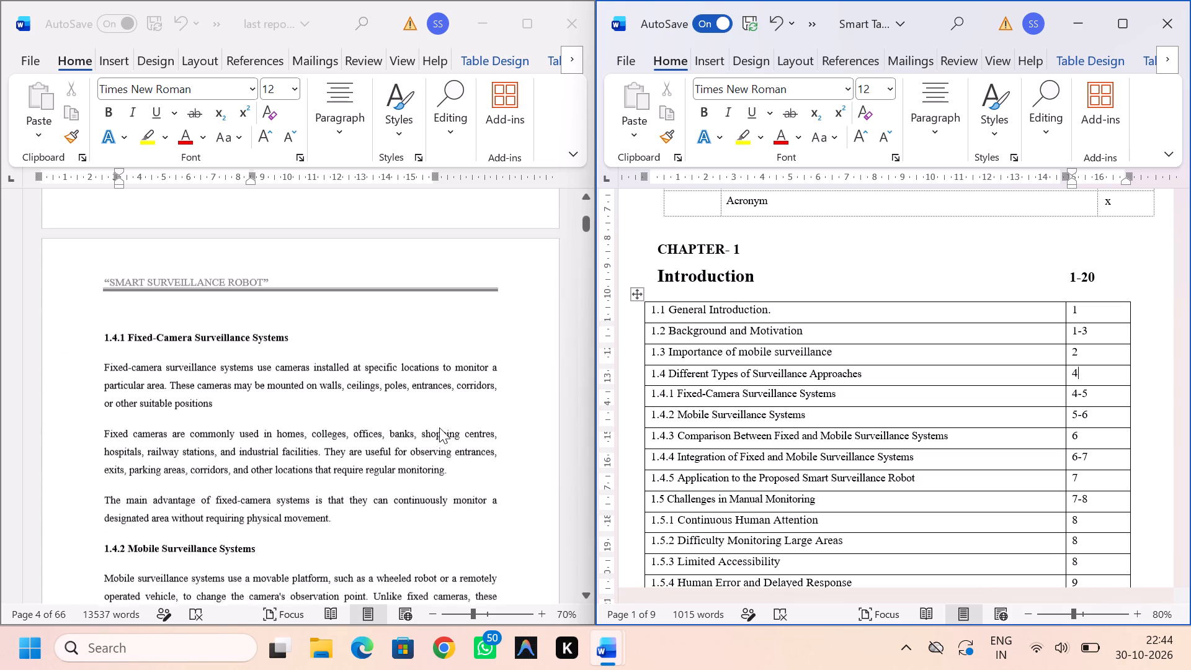
pyautogui.scroll(2, 439, 427)
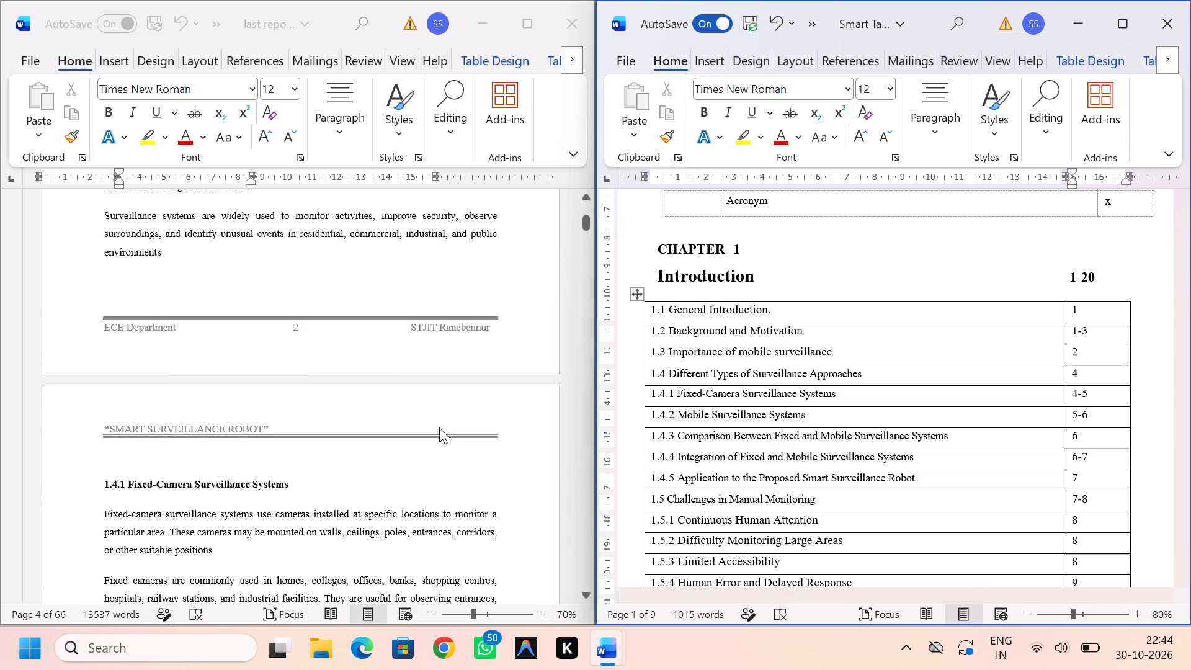
pyautogui.scroll(2, 439, 427)
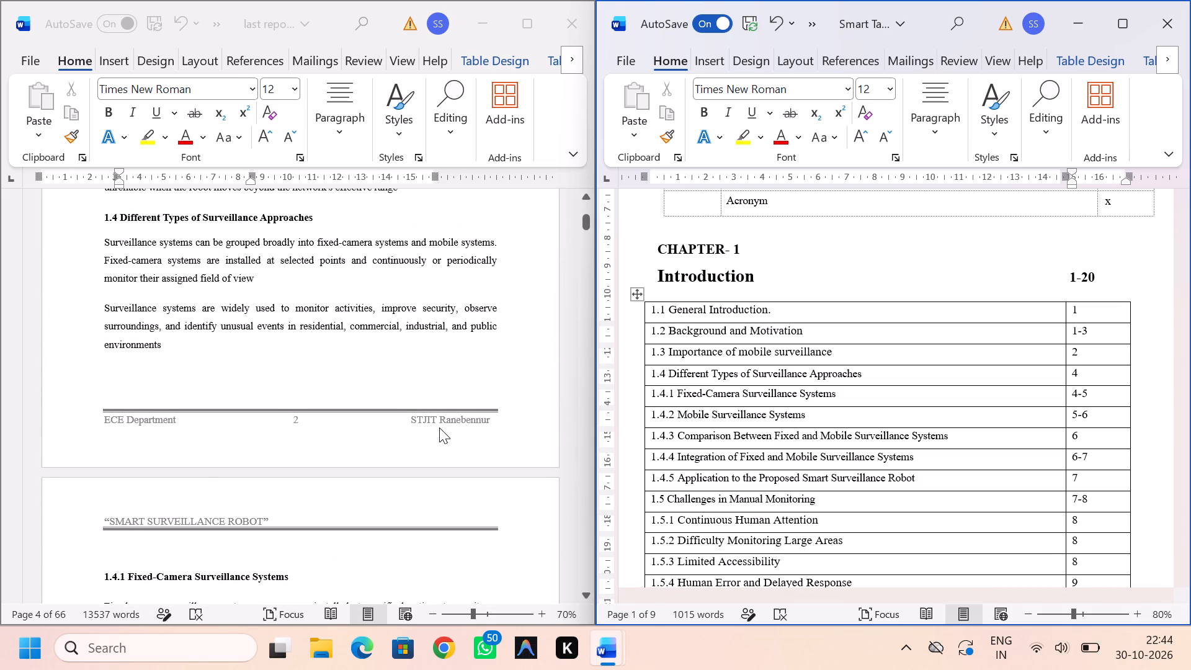
pyautogui.scroll(1, 439, 427)
pyautogui.hscroll(1, 439, 427)
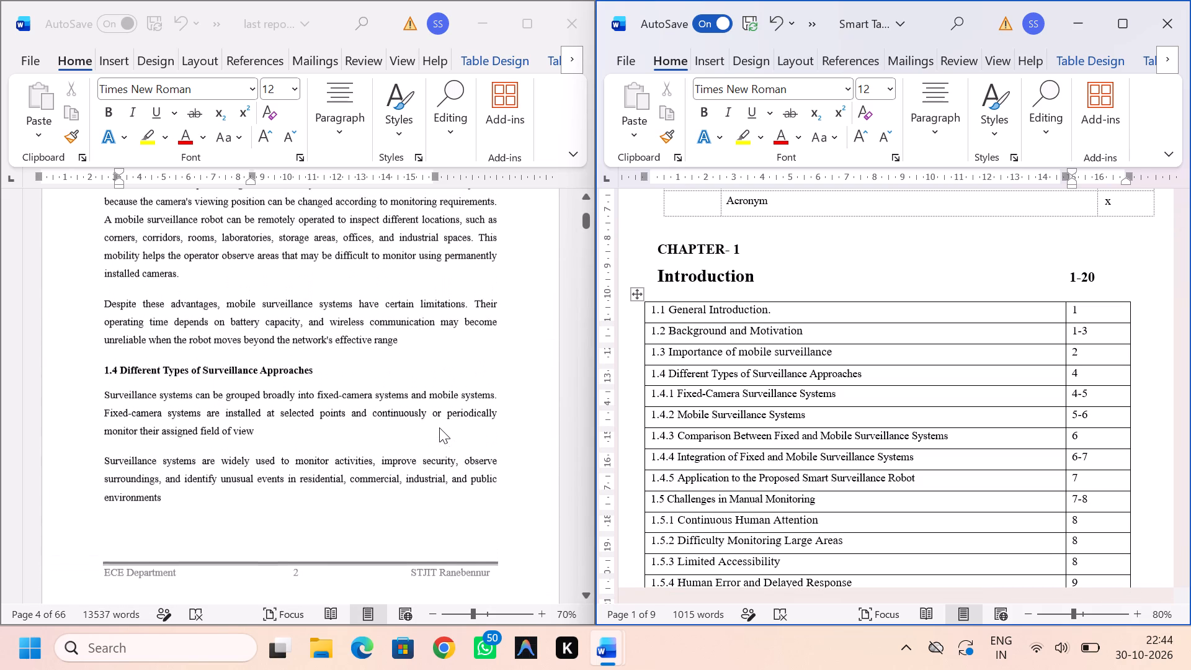
pyautogui.hscroll(1, 439, 427)
pyautogui.scroll(1, 439, 427)
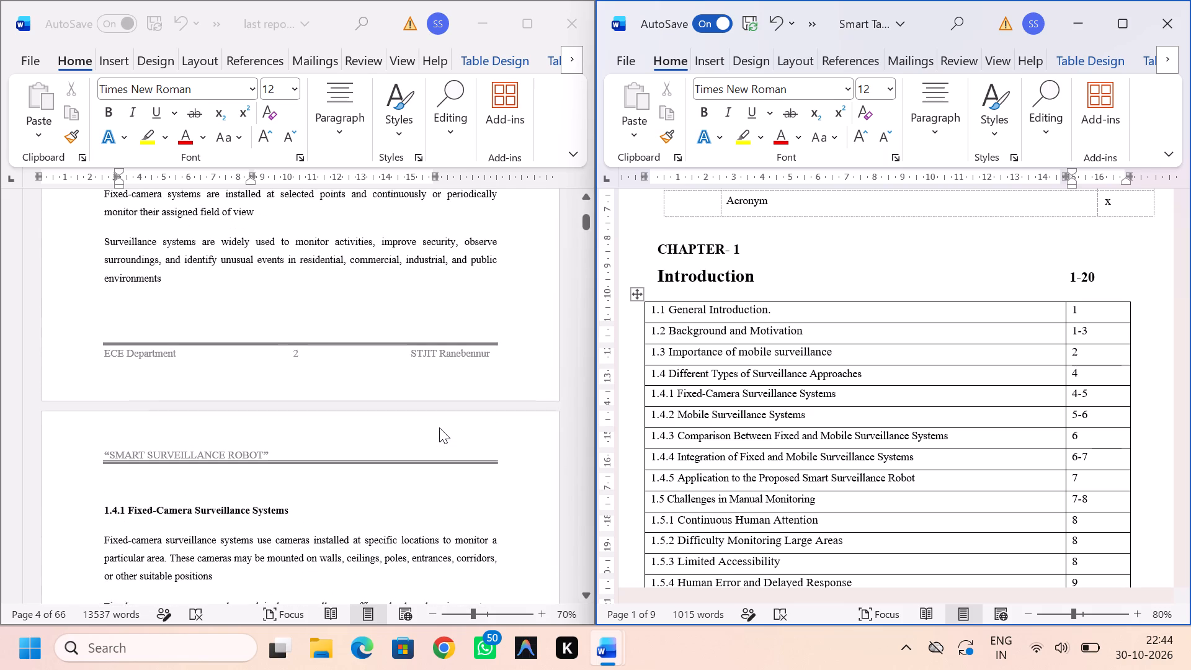
pyautogui.scroll(4, 439, 427)
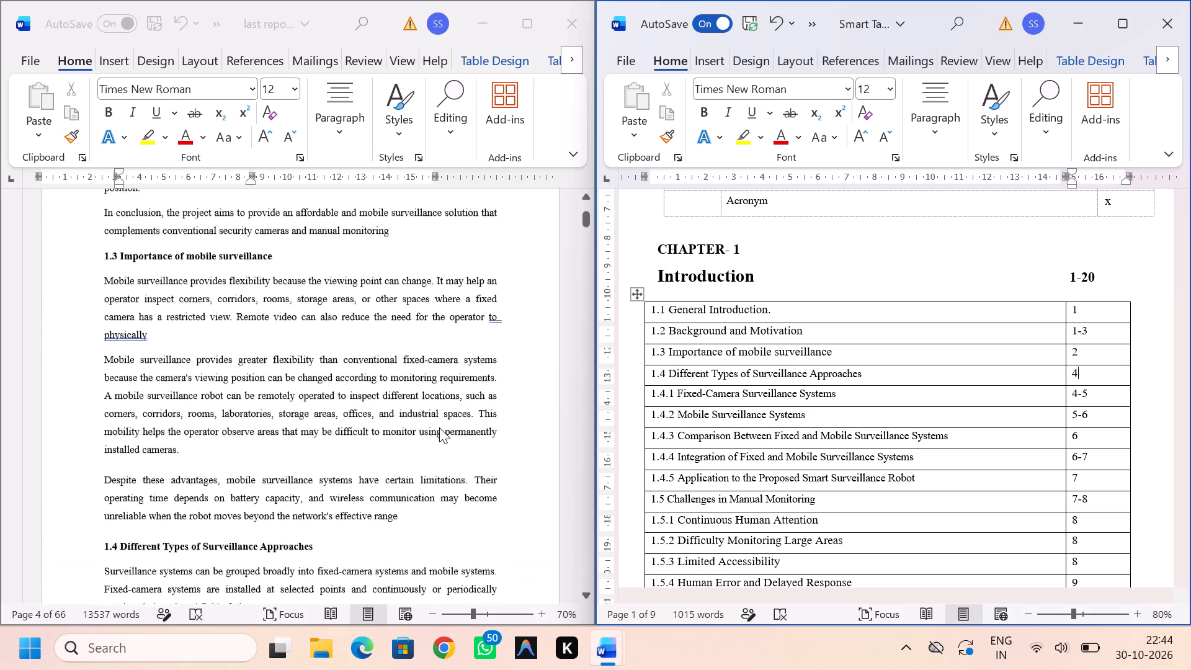
pyautogui.scroll(3, 439, 427)
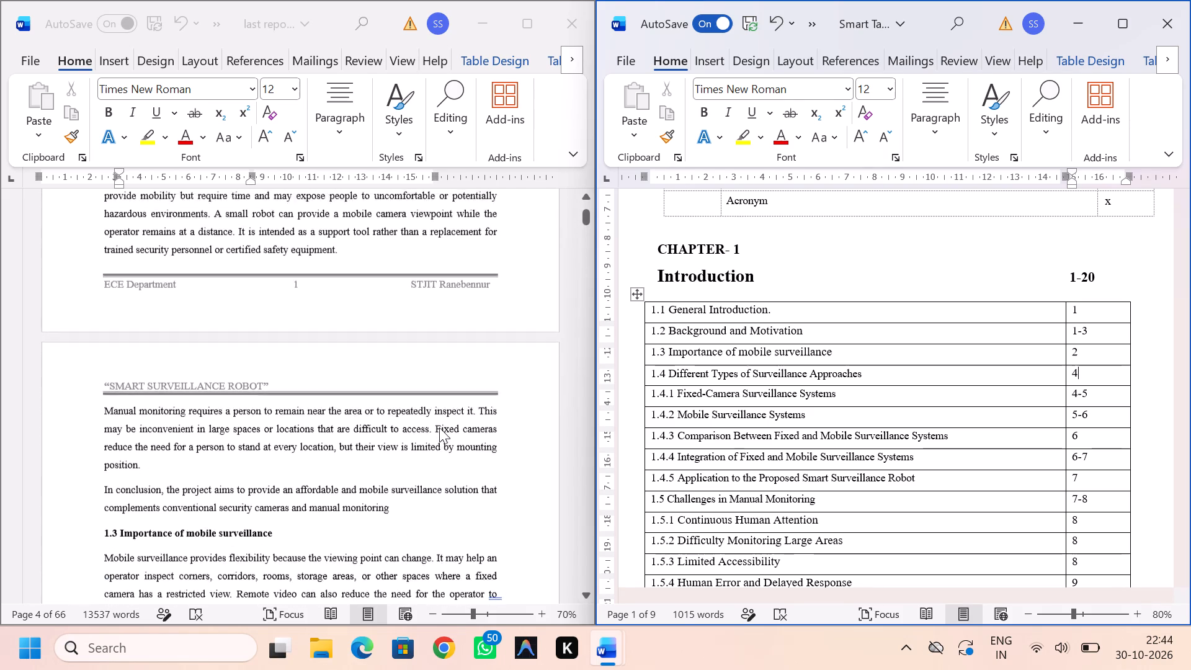
pyautogui.scroll(6, 439, 427)
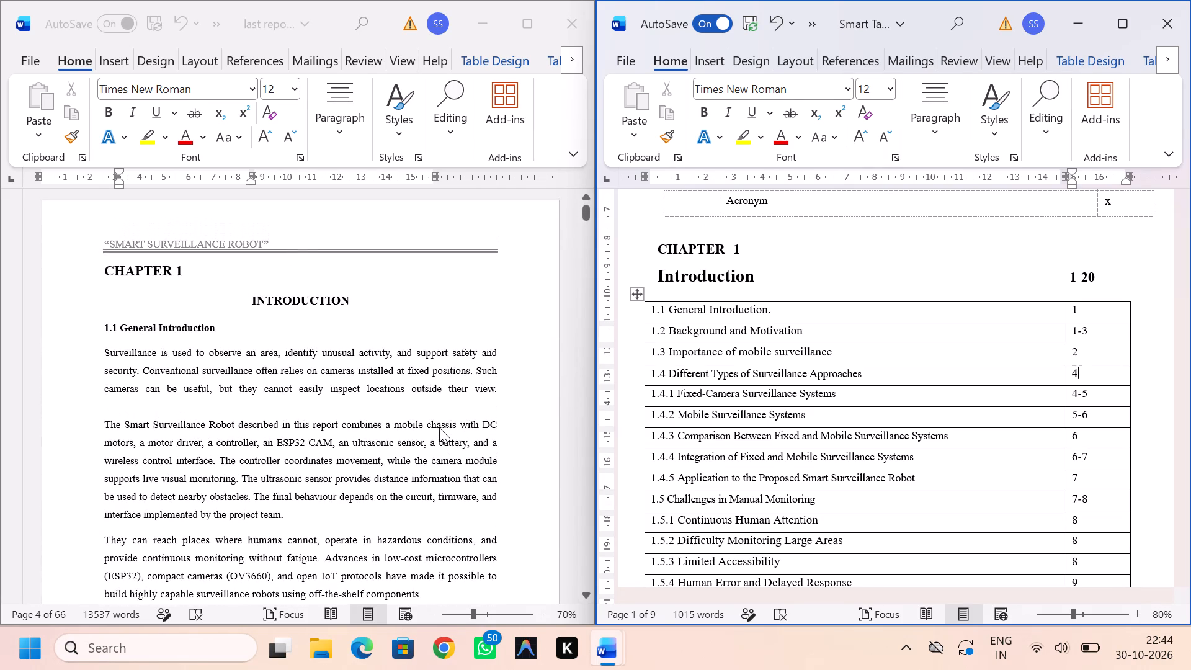
pyautogui.scroll(-4, 439, 427)
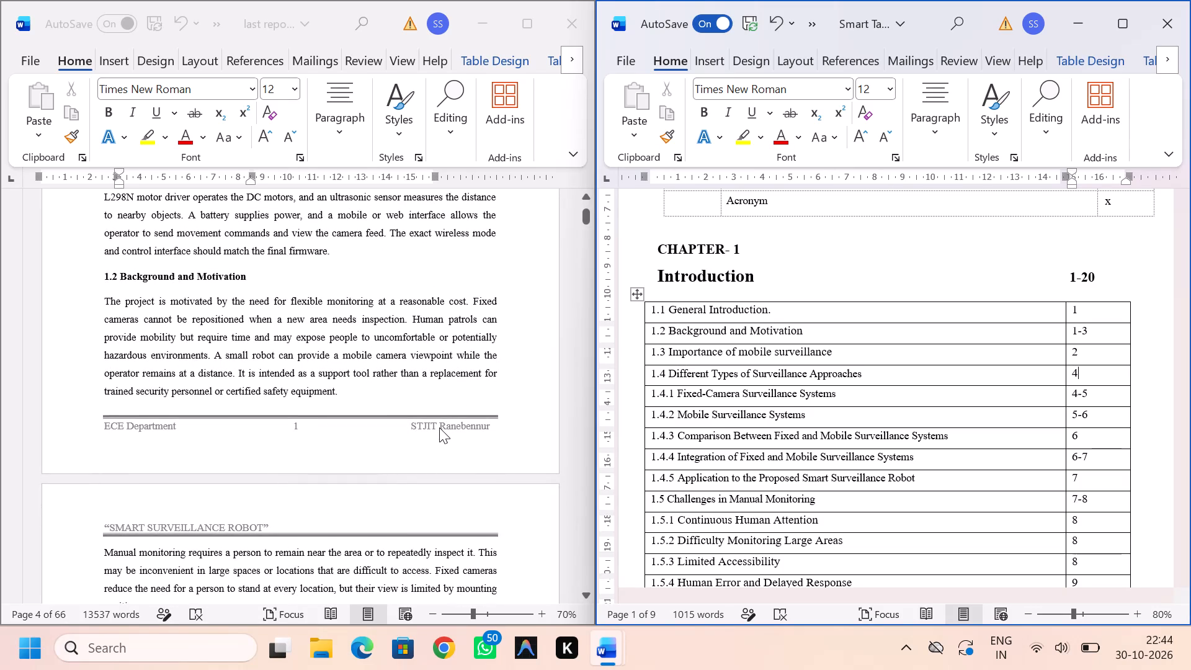
pyautogui.scroll(-1, 439, 427)
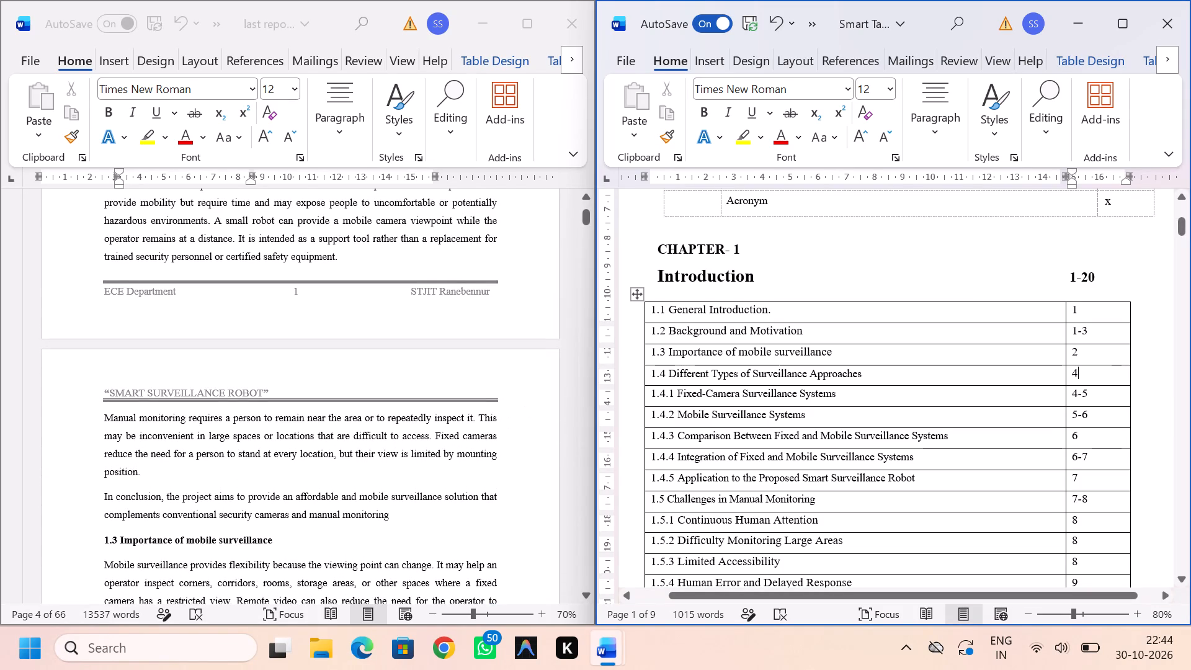
pyautogui.click(1089, 334)
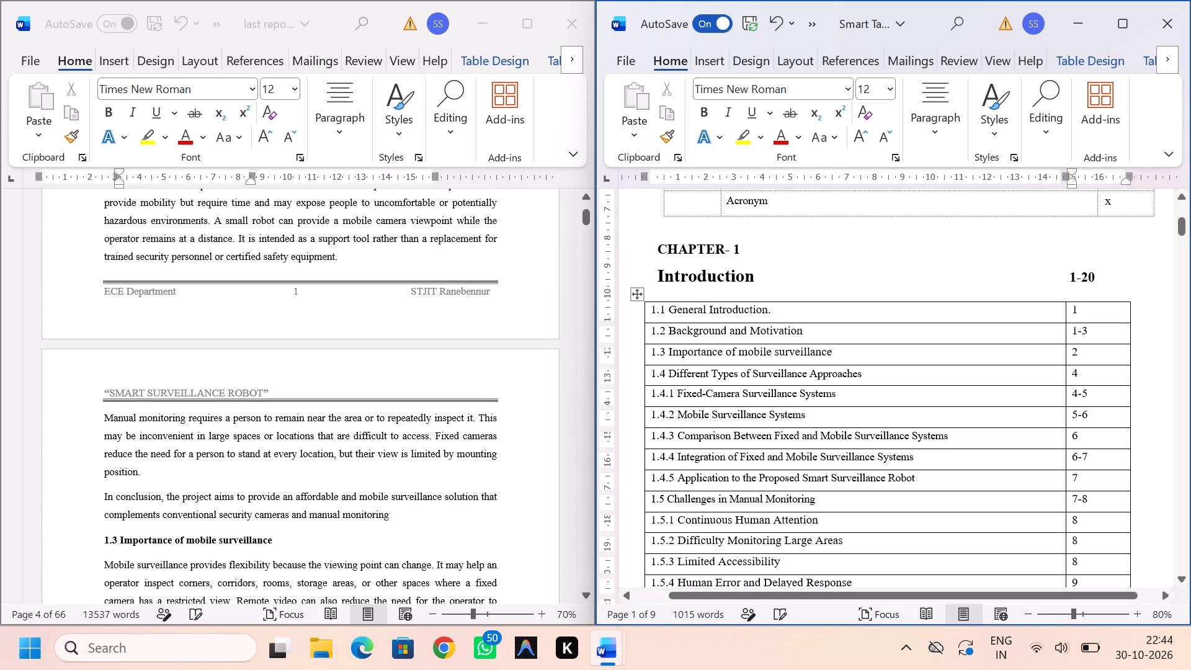
pyautogui.press('BackSpace')
pyautogui.press('2')
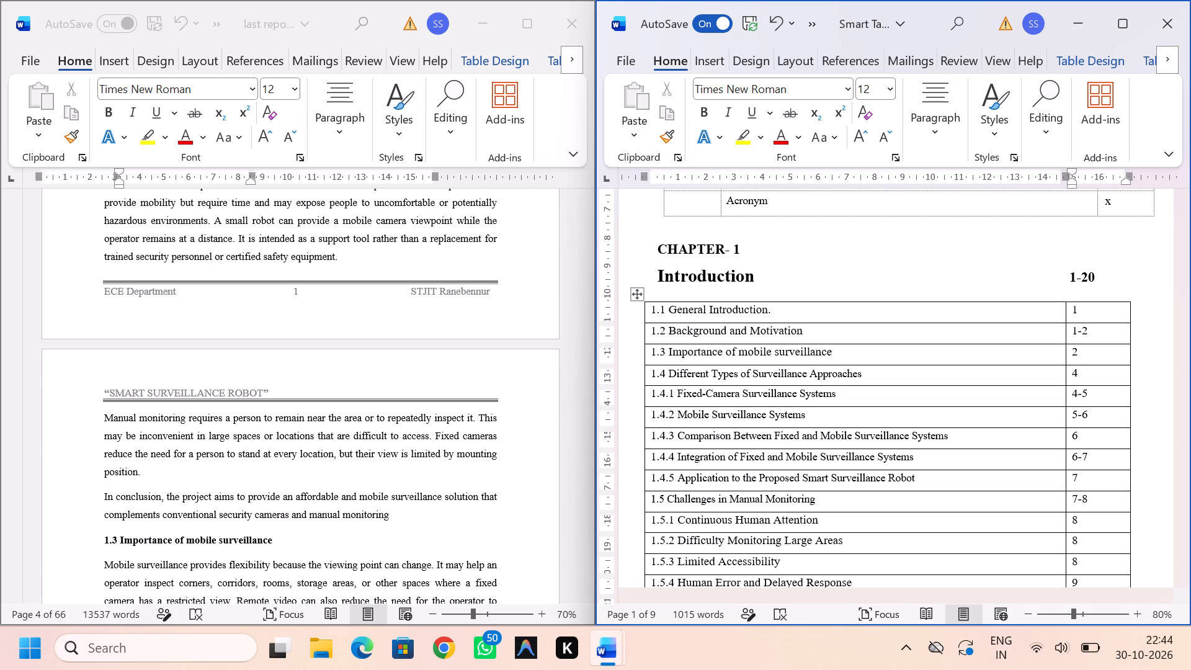
# Check where section 1.4 falls in the report and set the page number of 1.4 Different Types of Surveillance Approaches to 2.
pyautogui.press('Down')
pyautogui.scroll(-2, 468, 495)
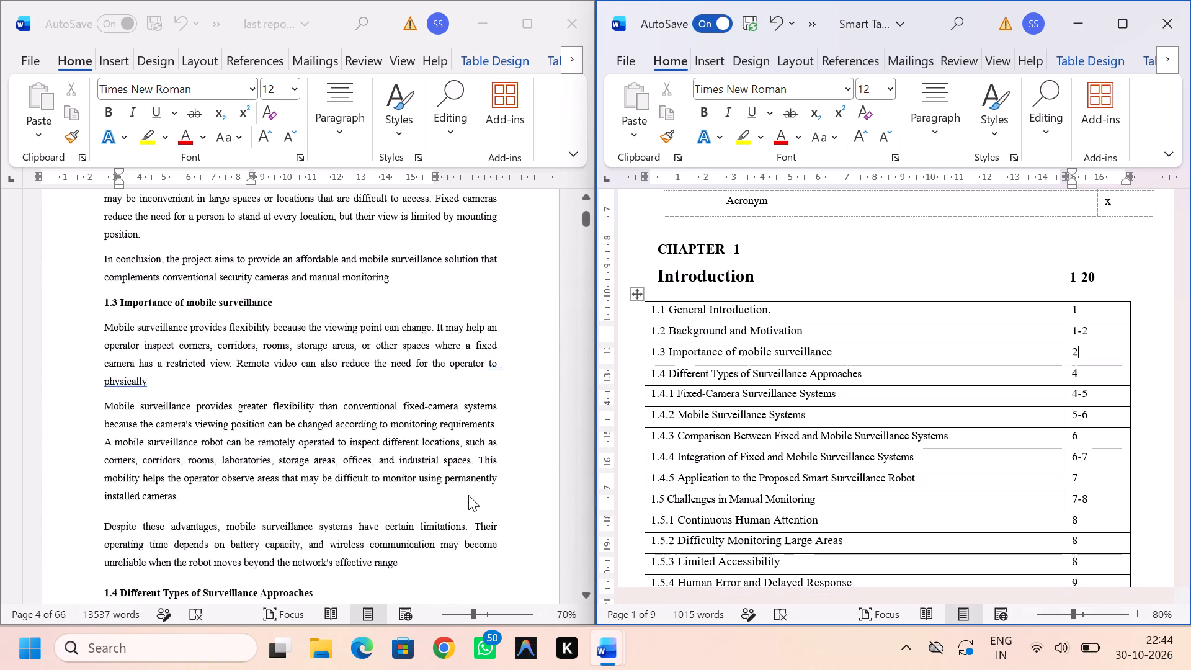
pyautogui.scroll(-1, 468, 495)
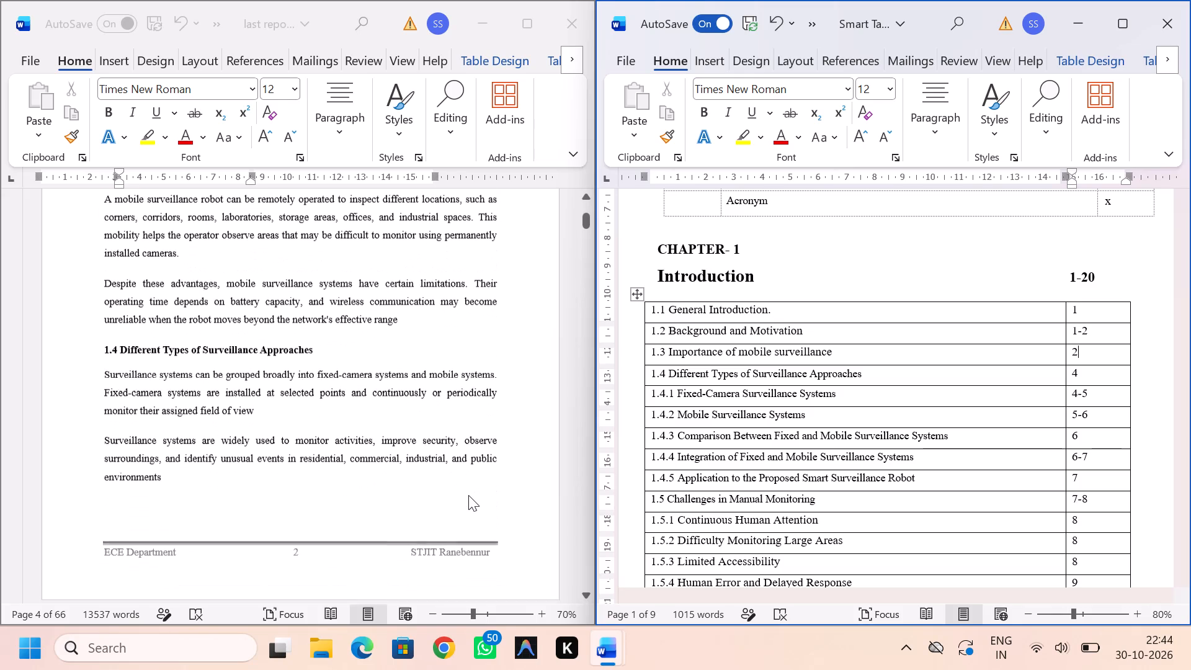
pyautogui.scroll(-1, 468, 495)
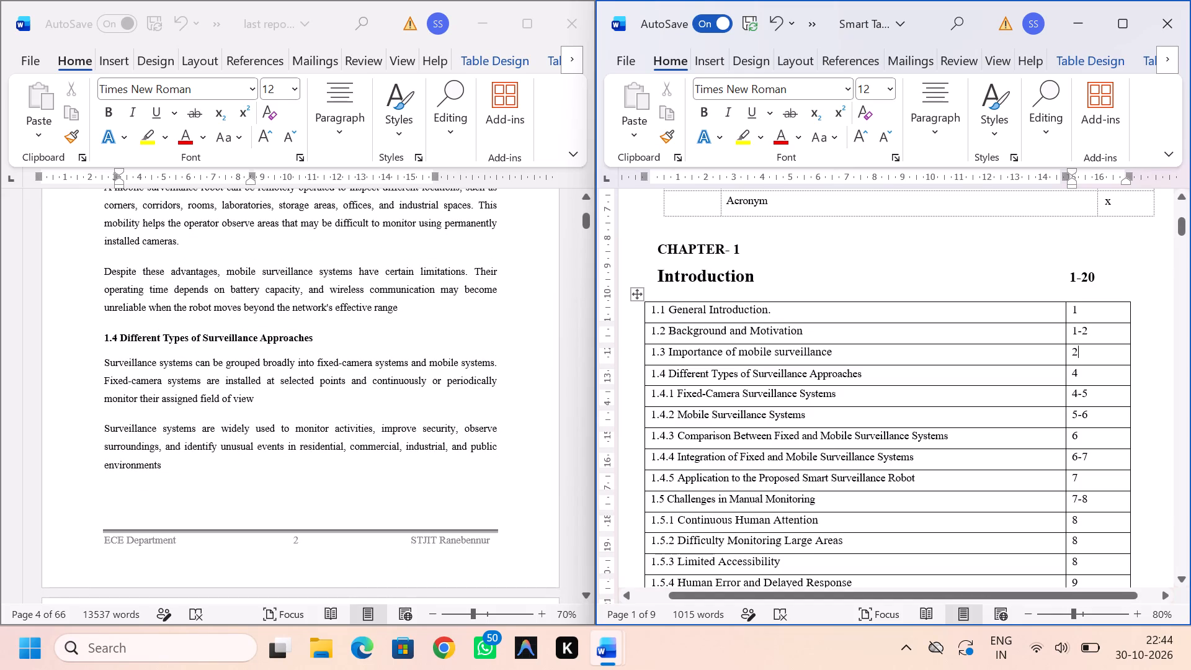
pyautogui.click(1099, 377)
pyautogui.press('BackSpace')
pyautogui.press('2')
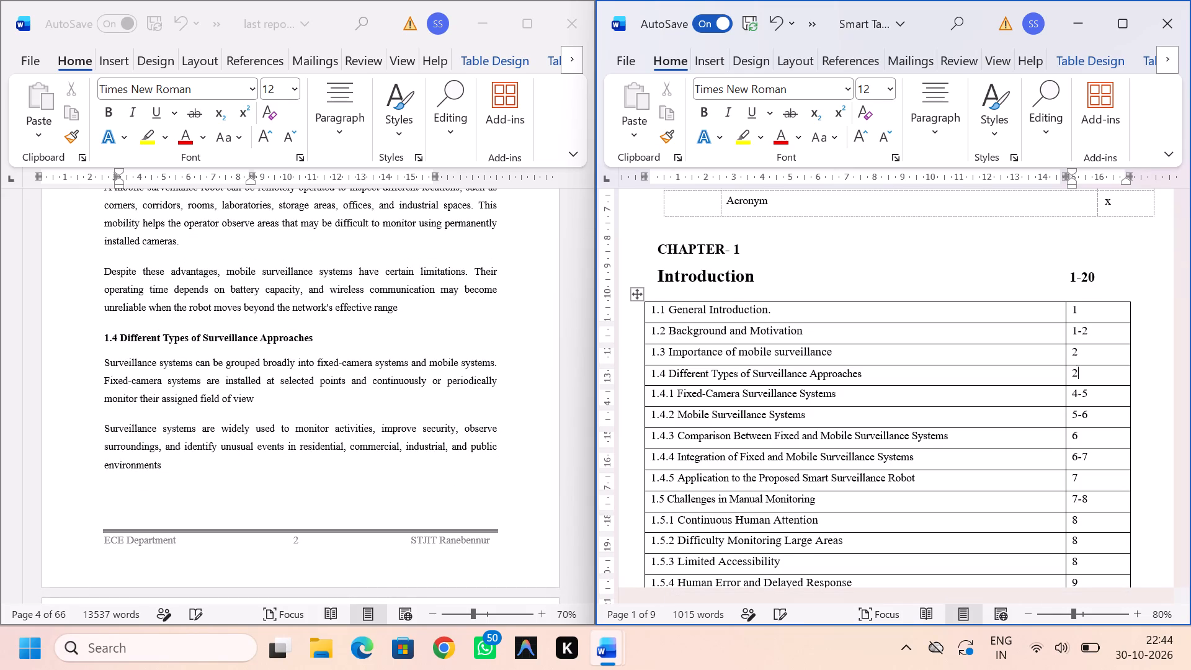
# Check where section 1.4.1 falls in the report and set the page number of 1.4.1 Fixed-Camera Surveillance Systems to 3.
pyautogui.scroll(-1, 481, 337)
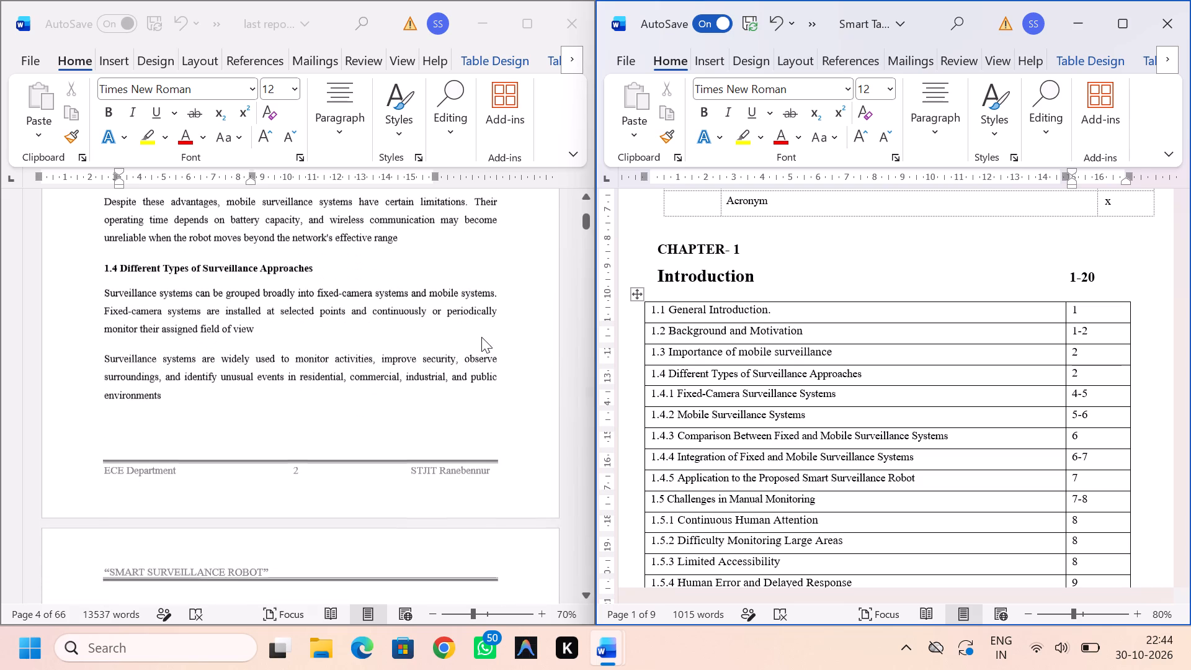
pyautogui.scroll(-2, 481, 337)
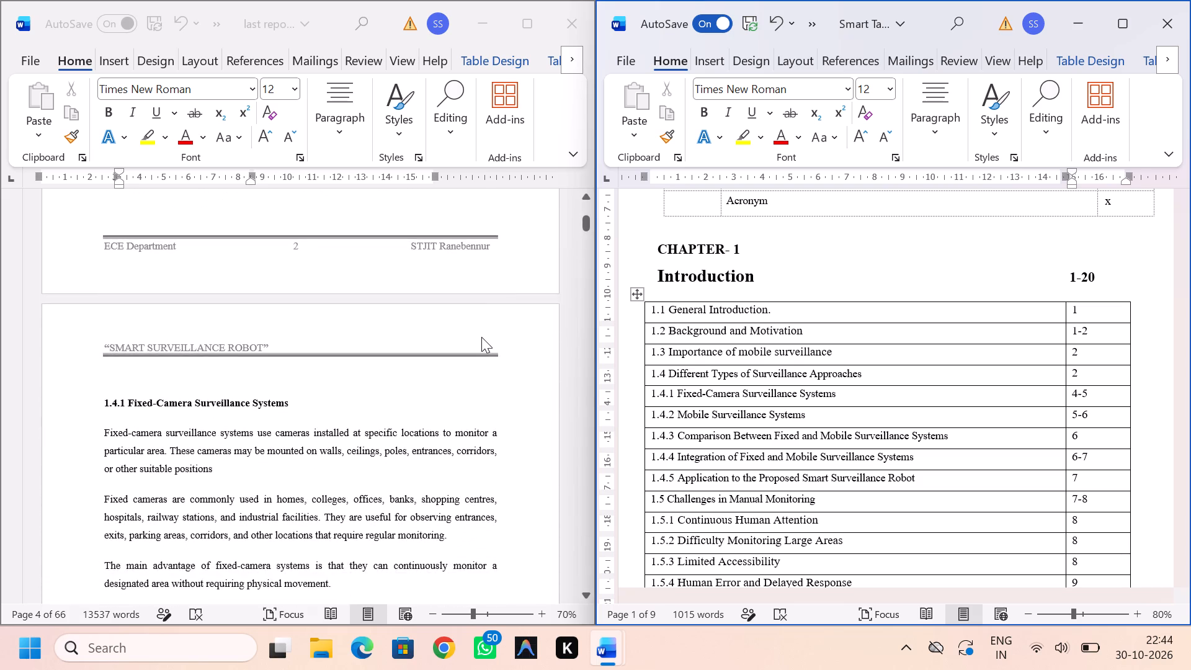
pyautogui.scroll(-1, 481, 337)
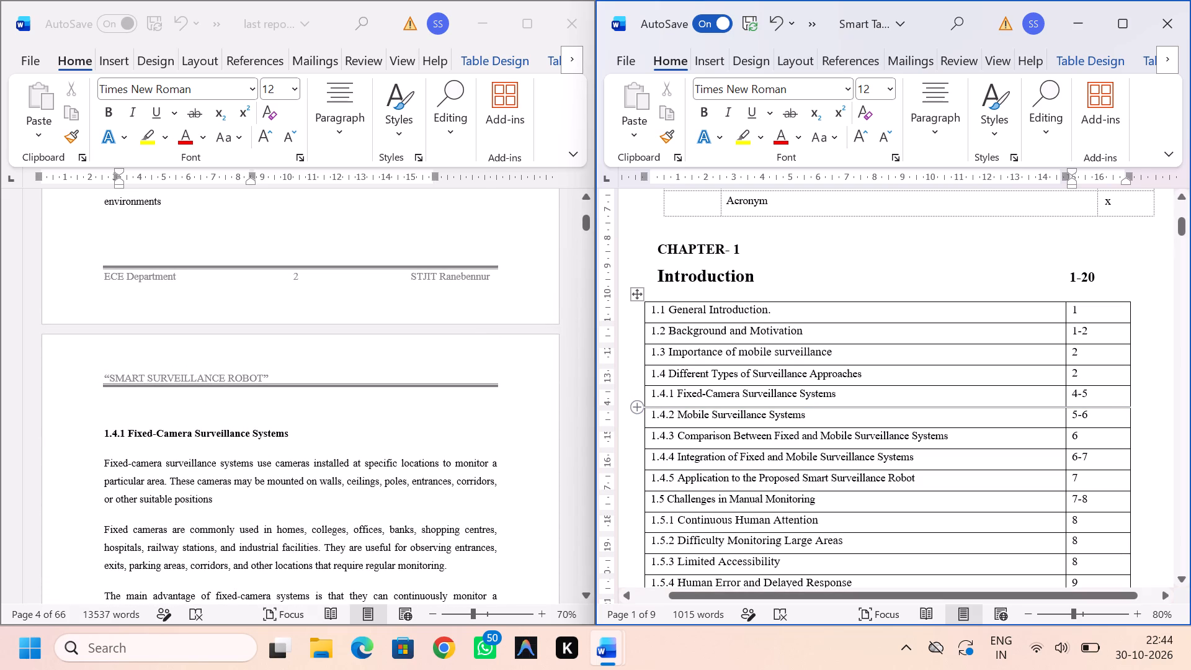
pyautogui.scroll(-2, 383, 434)
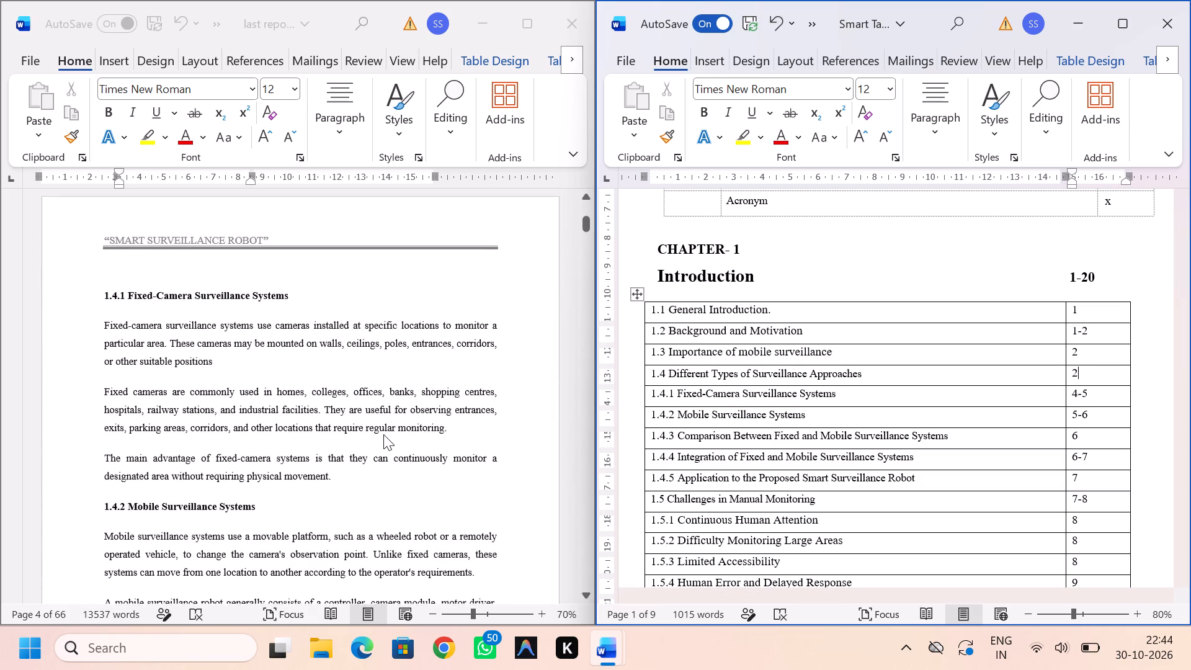
pyautogui.scroll(-2, 383, 434)
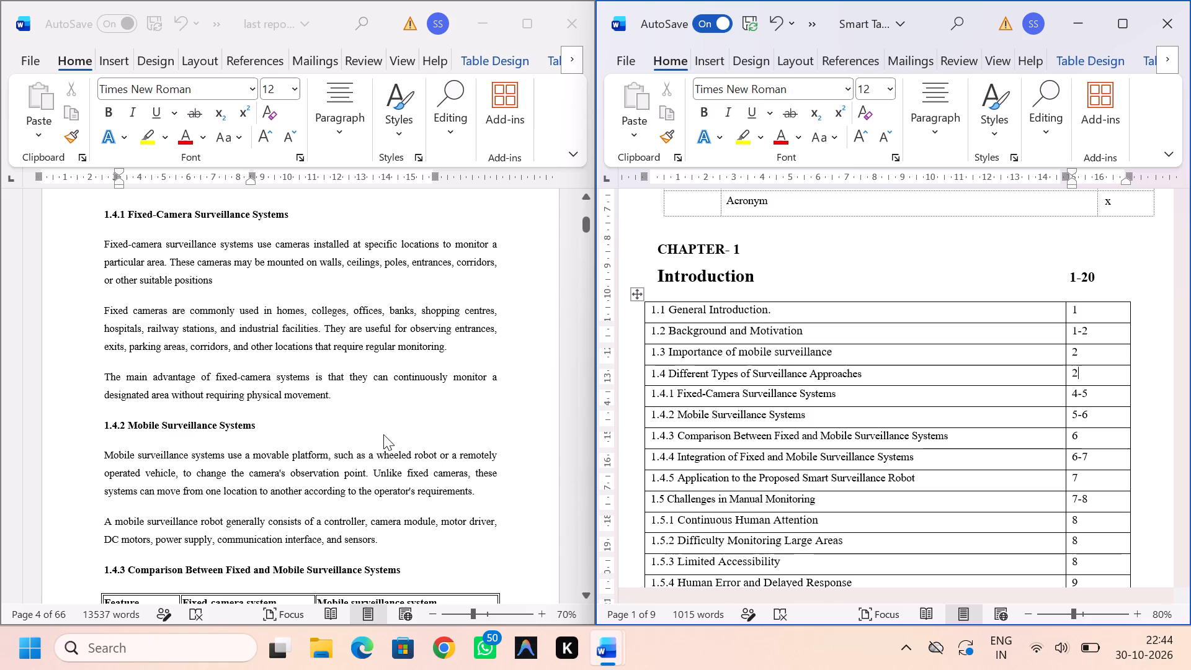
pyautogui.scroll(-2, 383, 434)
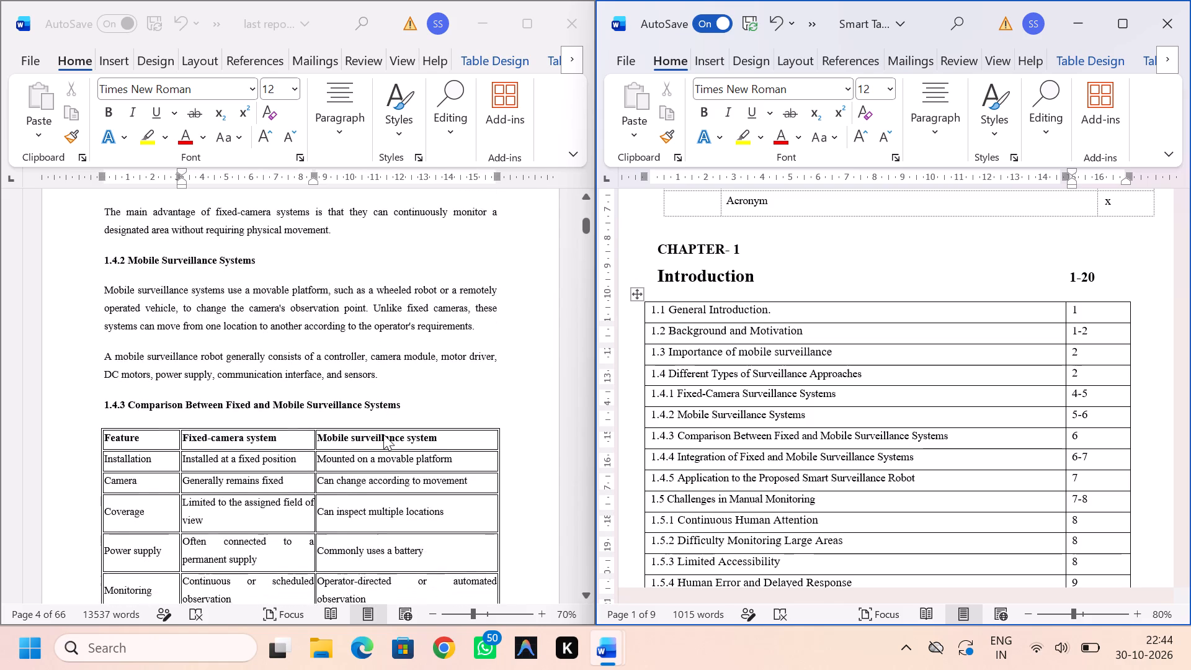
pyautogui.scroll(-3, 383, 434)
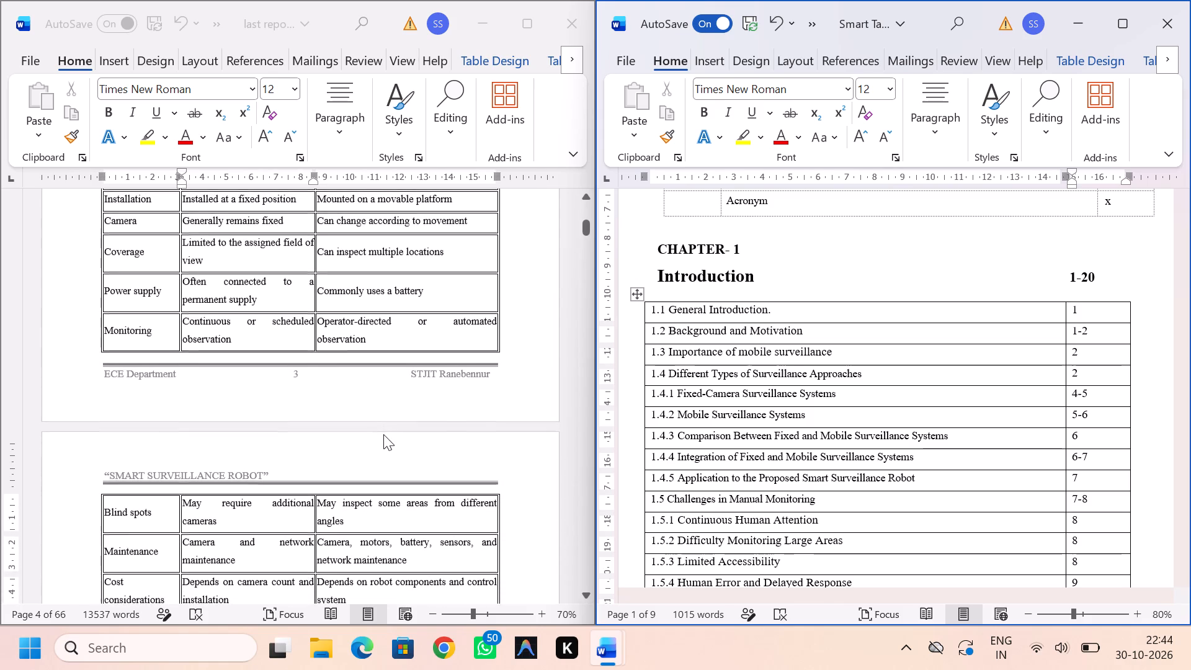
pyautogui.scroll(-1, 383, 434)
pyautogui.scroll(2, 383, 434)
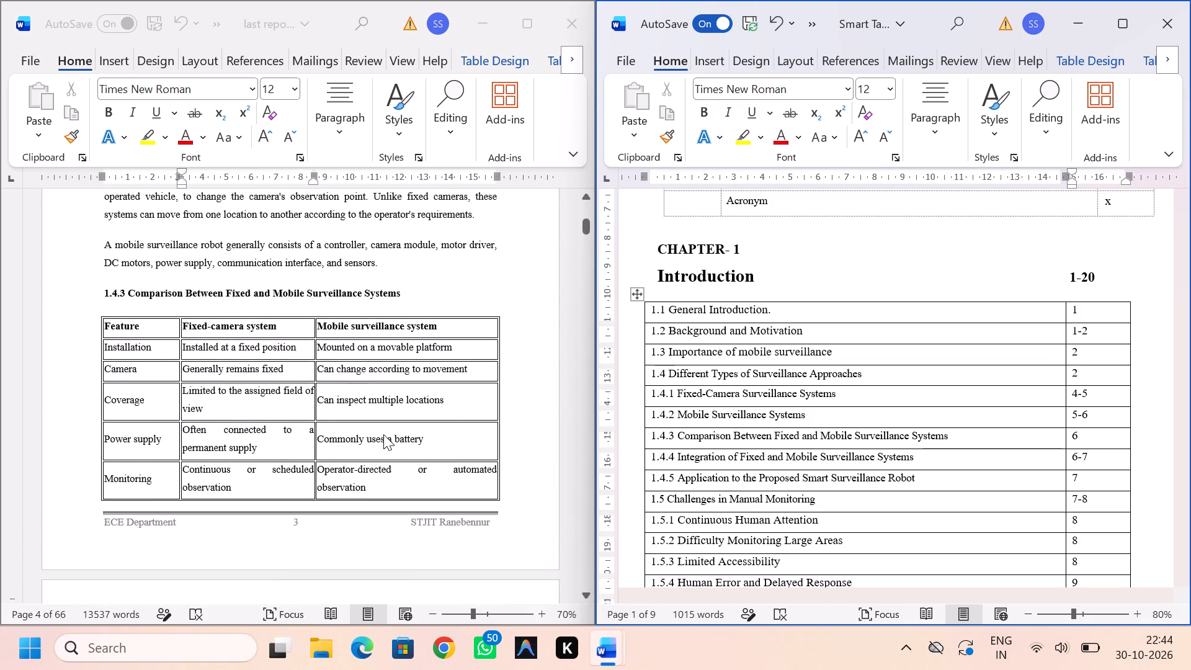
pyautogui.scroll(1, 383, 434)
pyautogui.scroll(-1, 383, 434)
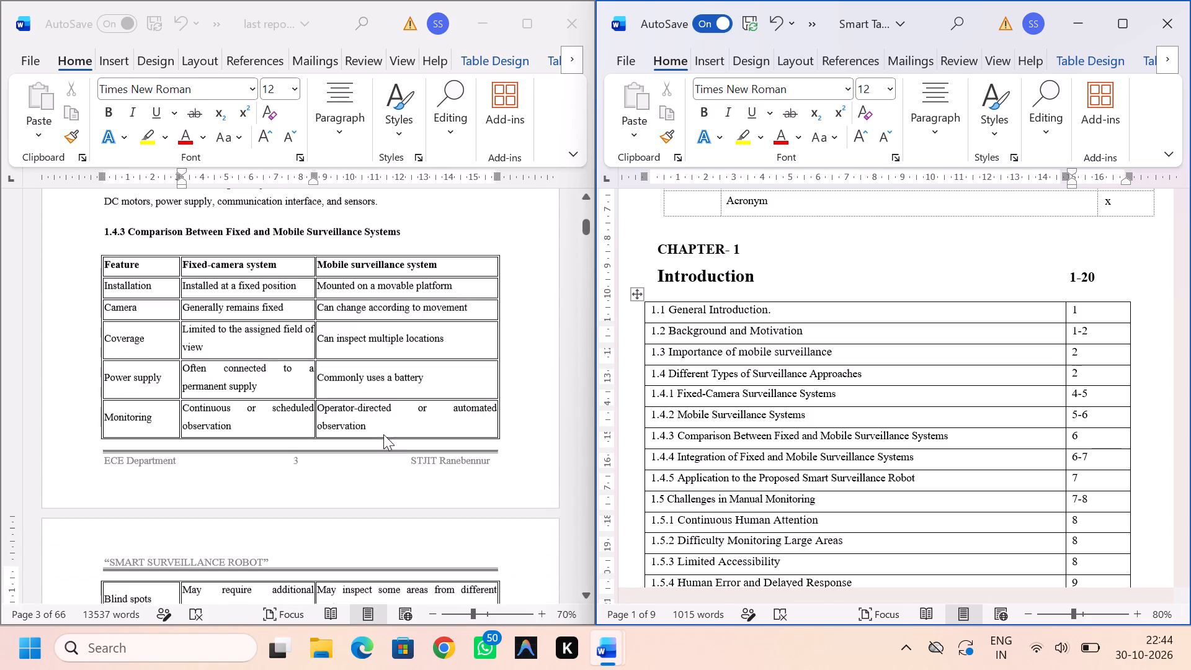
pyautogui.scroll(3, 383, 434)
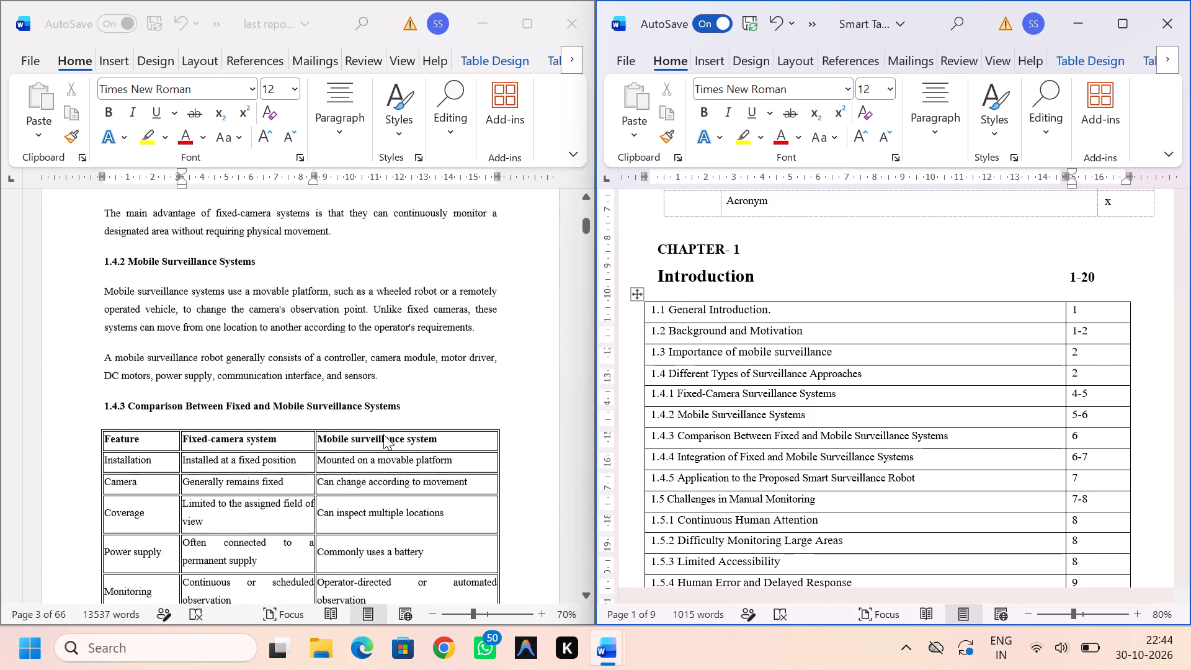
pyautogui.click(1091, 389)
pyautogui.press('BackSpace')
pyautogui.press('BackSpace')
pyautogui.press('BackSpace')
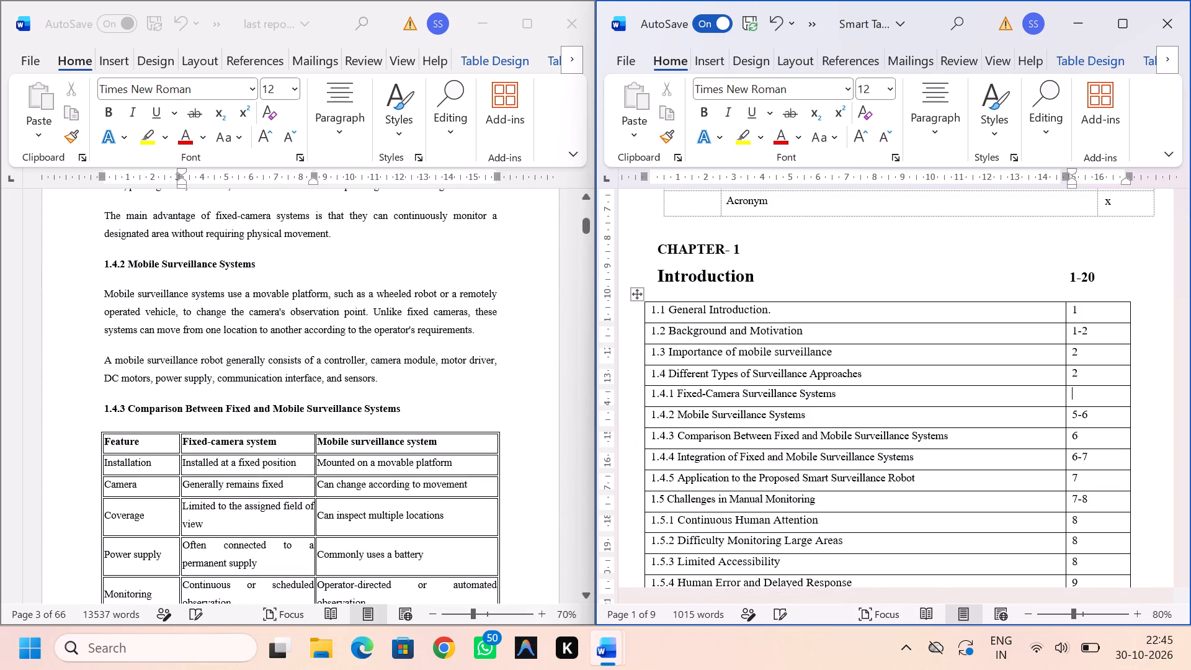
pyautogui.press('3')
# Set the page number of 1.4.2 Mobile Surveillance Systems to 3.
pyautogui.press('Down')
pyautogui.press('Right')
pyautogui.press('Right')
pyautogui.press('BackSpace')
pyautogui.press('BackSpace')
pyautogui.press('BackSpace')
pyautogui.press('3')
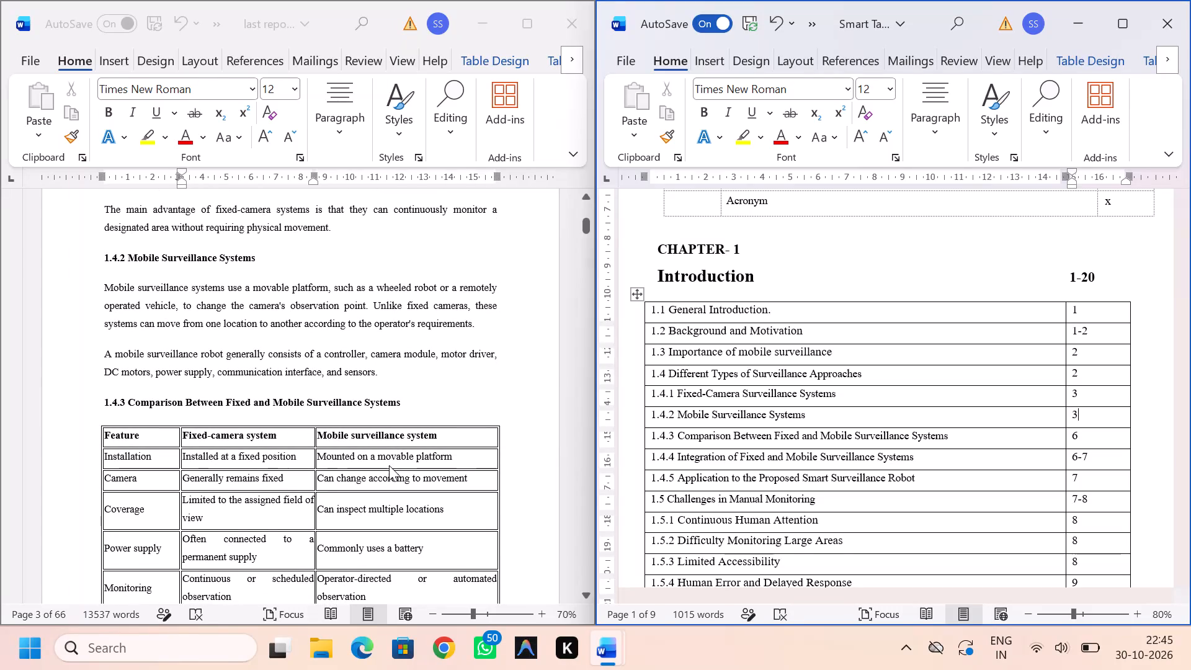
# Check where section 1.4.3 ends in the report and set the page range of 1.4.3 Comparison Between Fixed and Mobile Surveillance Systems to 3-4.
pyautogui.press('Down')
pyautogui.press('BackSpace')
pyautogui.press('3')
pyautogui.press('-')
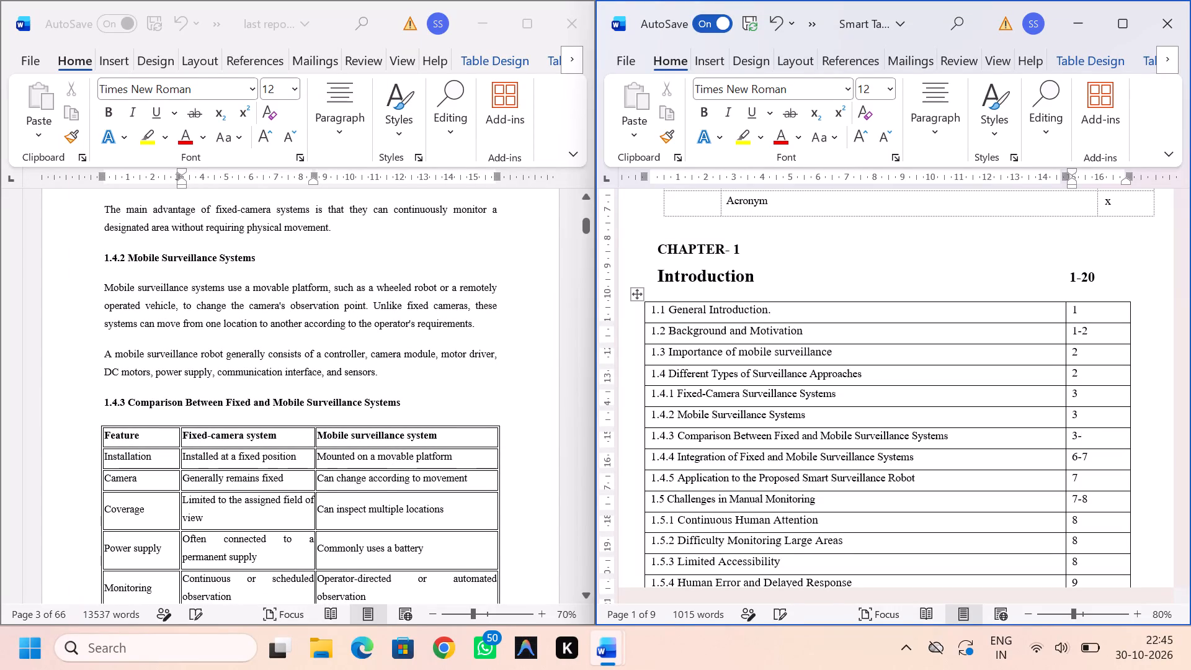
pyautogui.scroll(-1, 263, 447)
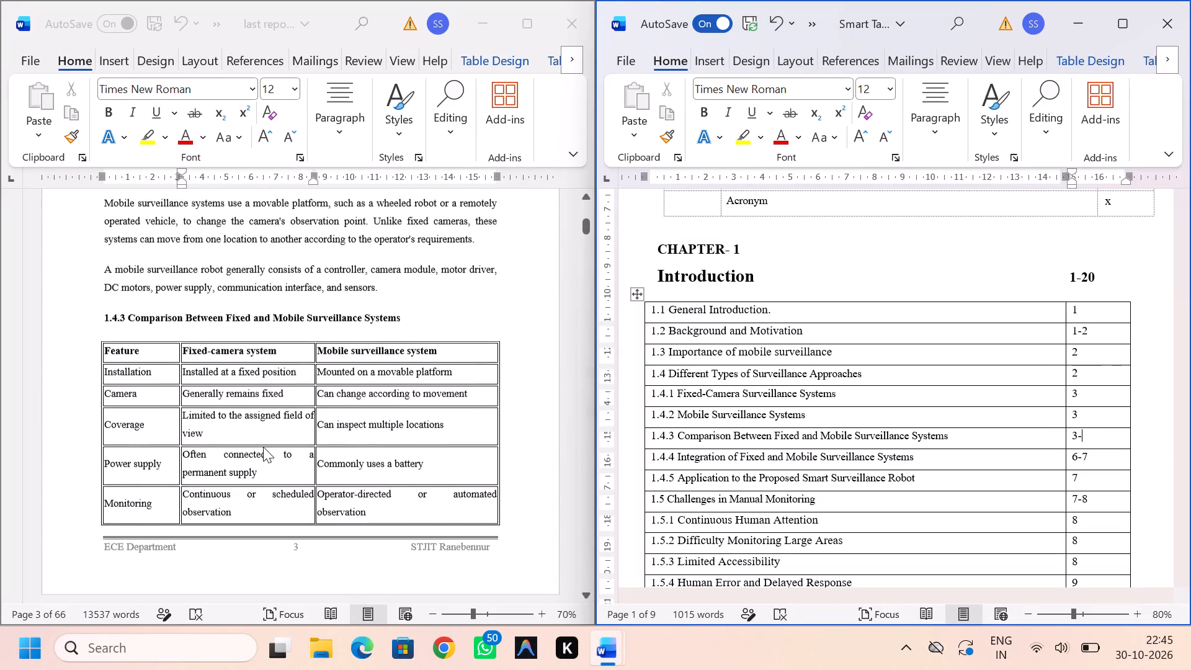
pyautogui.scroll(-4, 263, 447)
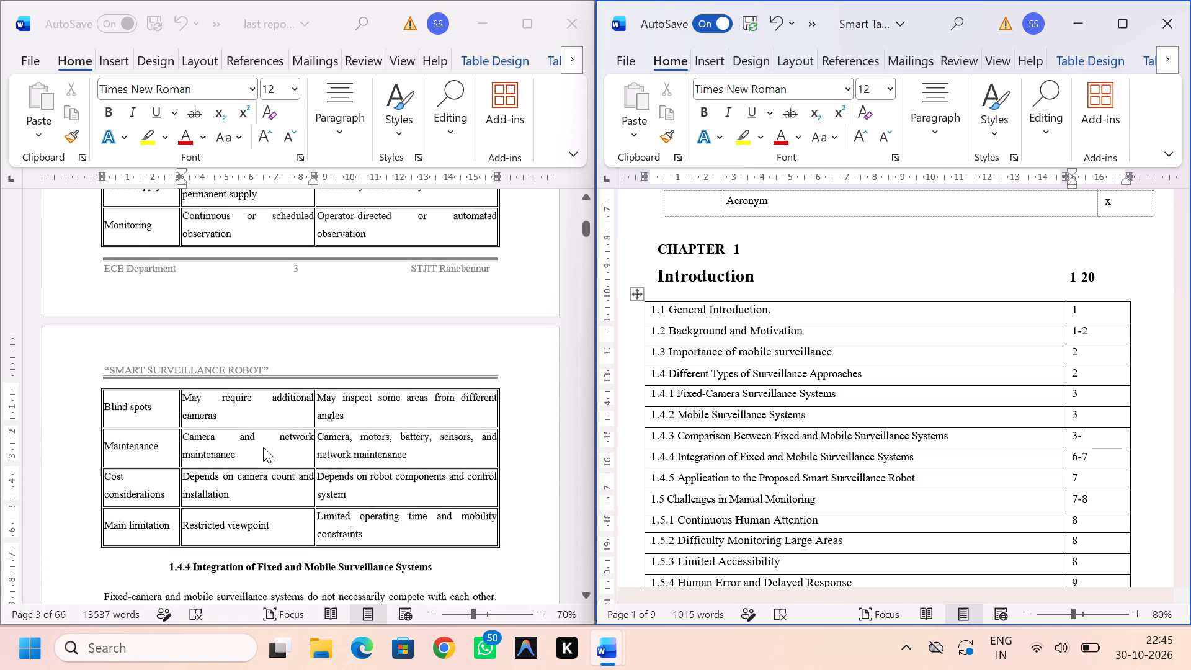
pyautogui.scroll(-1, 263, 447)
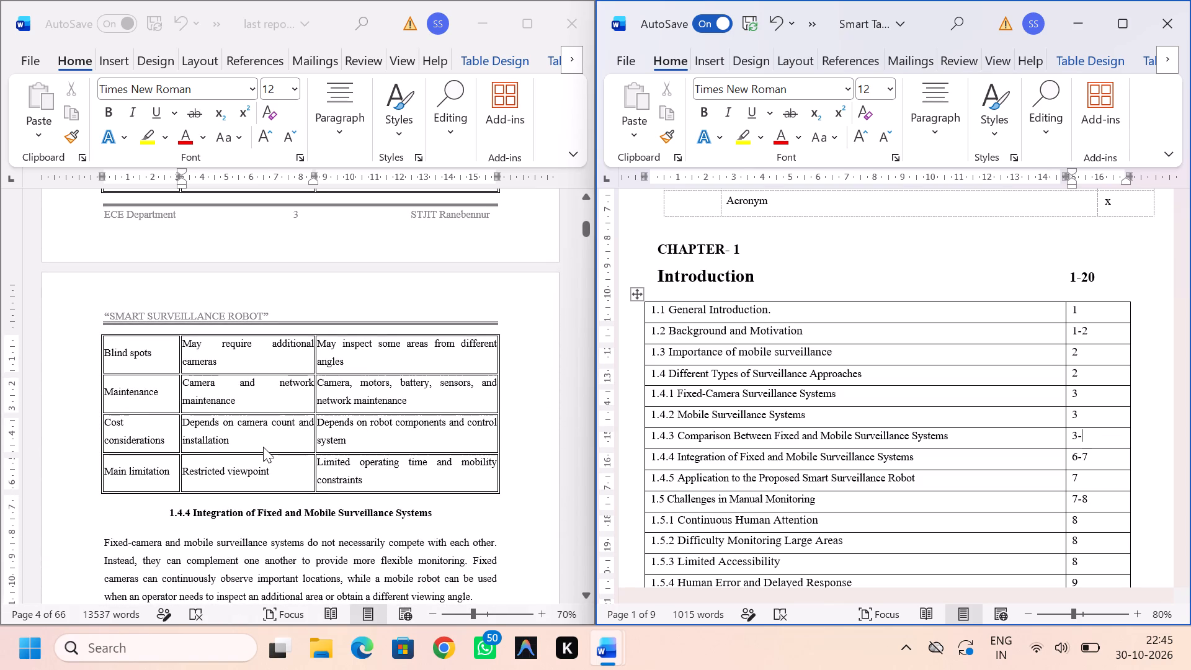
pyautogui.press('4')
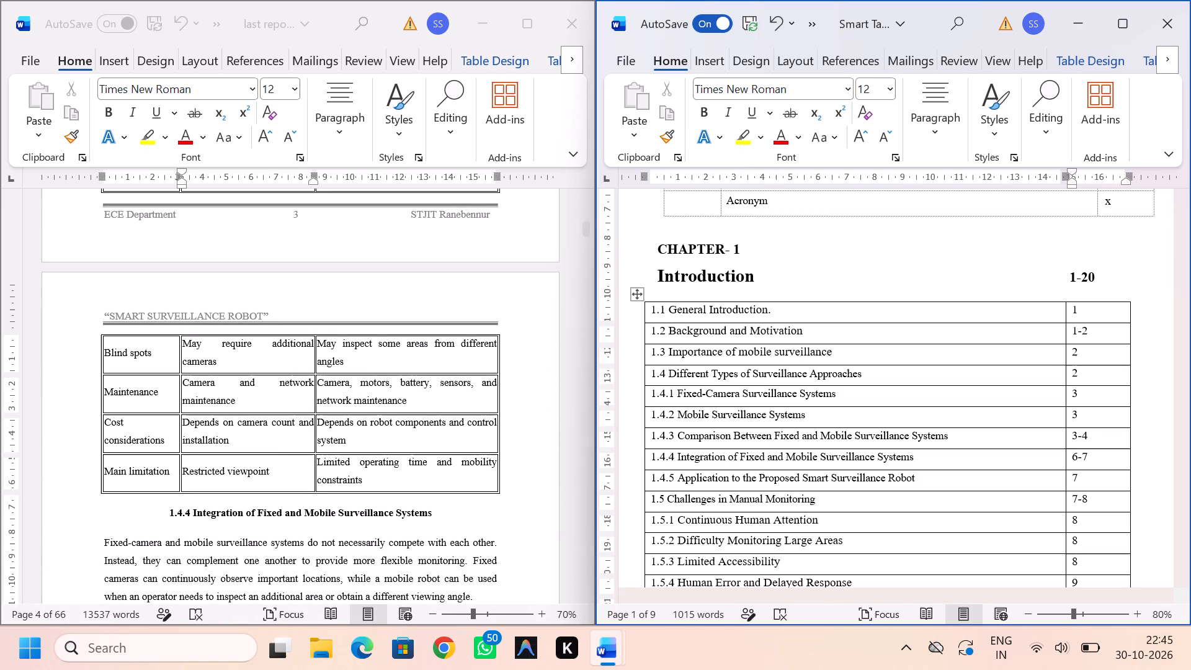
# Set the page number of 1.4.4 Integration of Fixed and Mobile Surveillance Systems to 4.
pyautogui.press('Down')
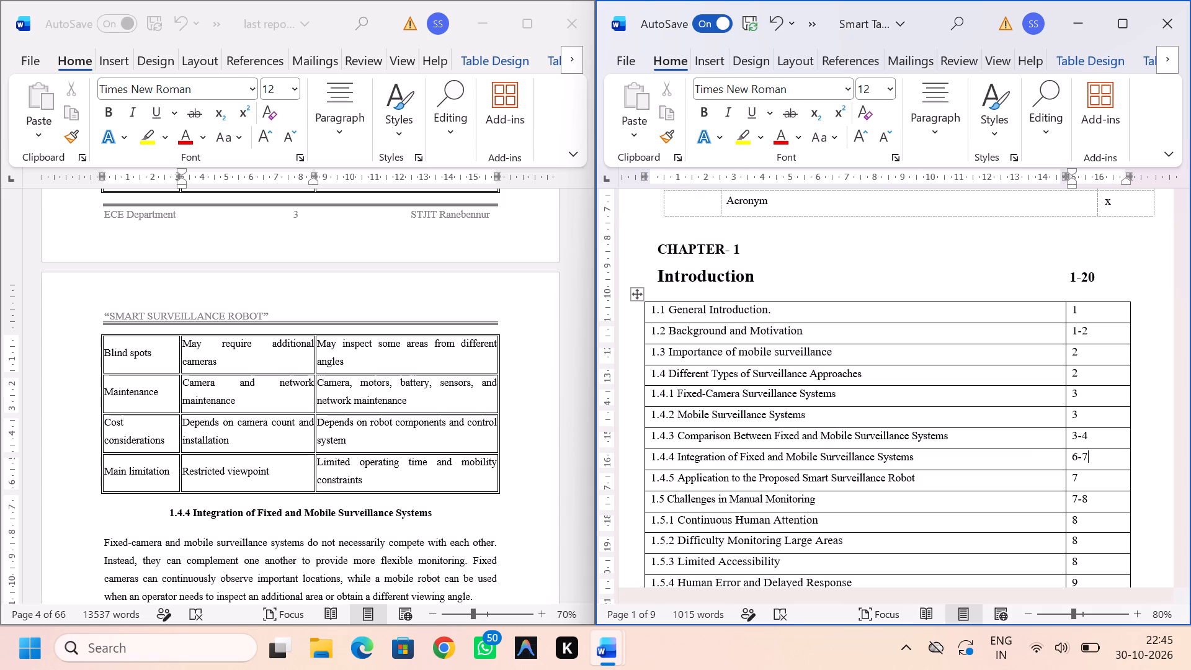
pyautogui.press('BackSpace')
pyautogui.press('BackSpace')
pyautogui.press('BackSpace')
pyautogui.press('4')
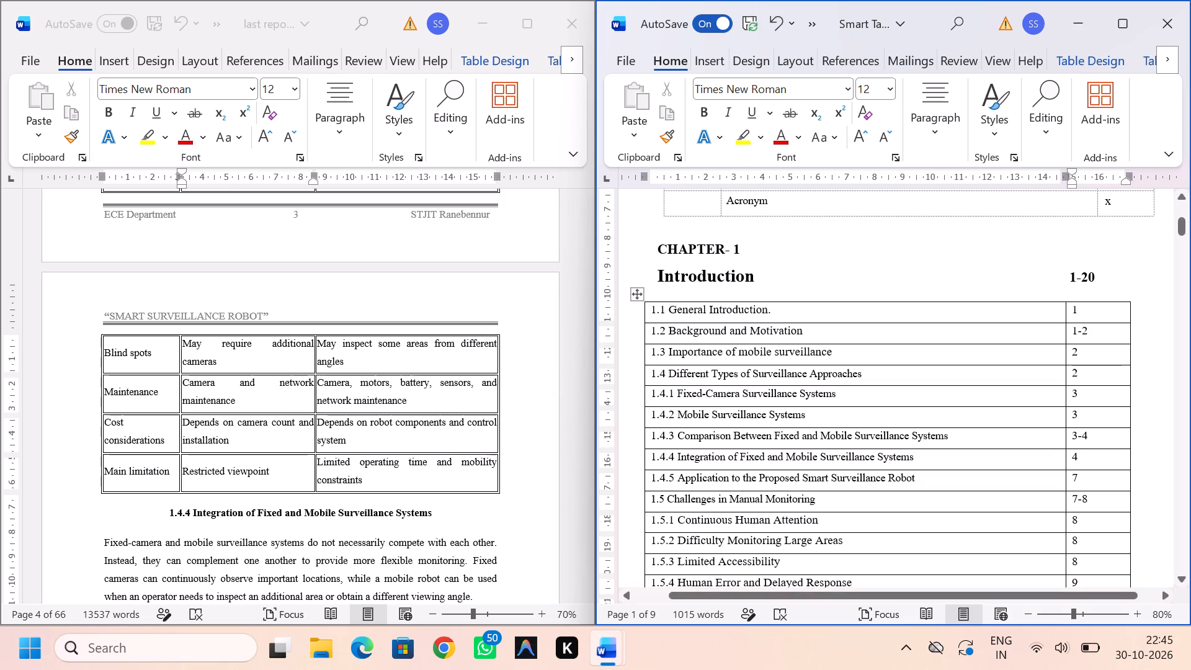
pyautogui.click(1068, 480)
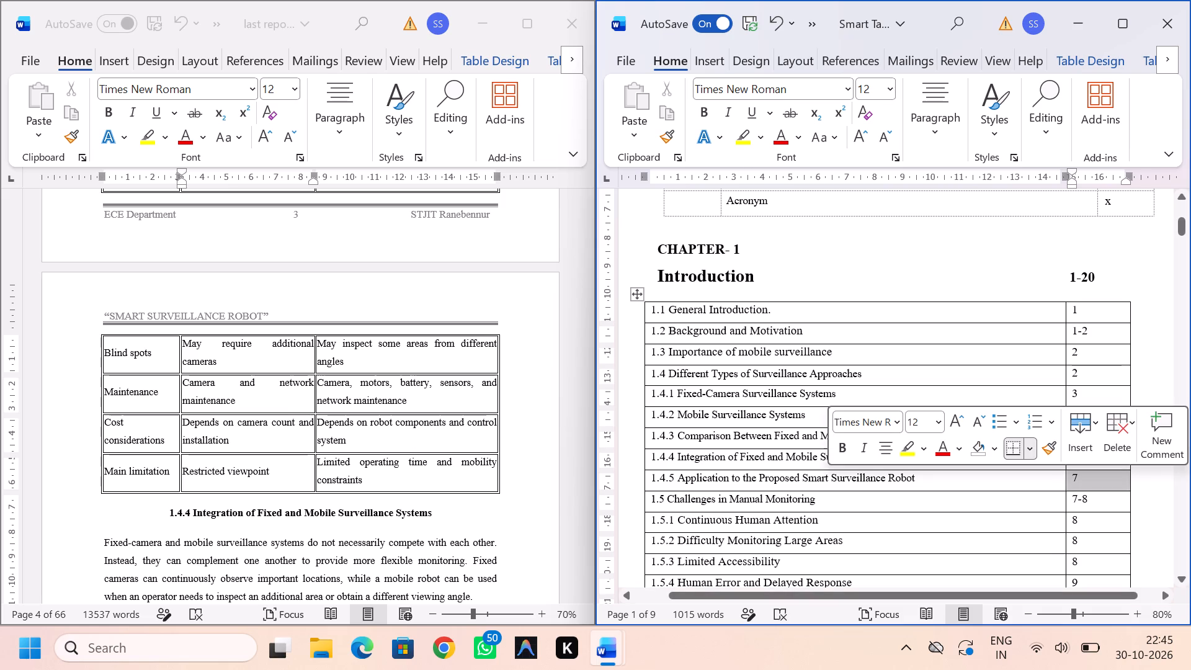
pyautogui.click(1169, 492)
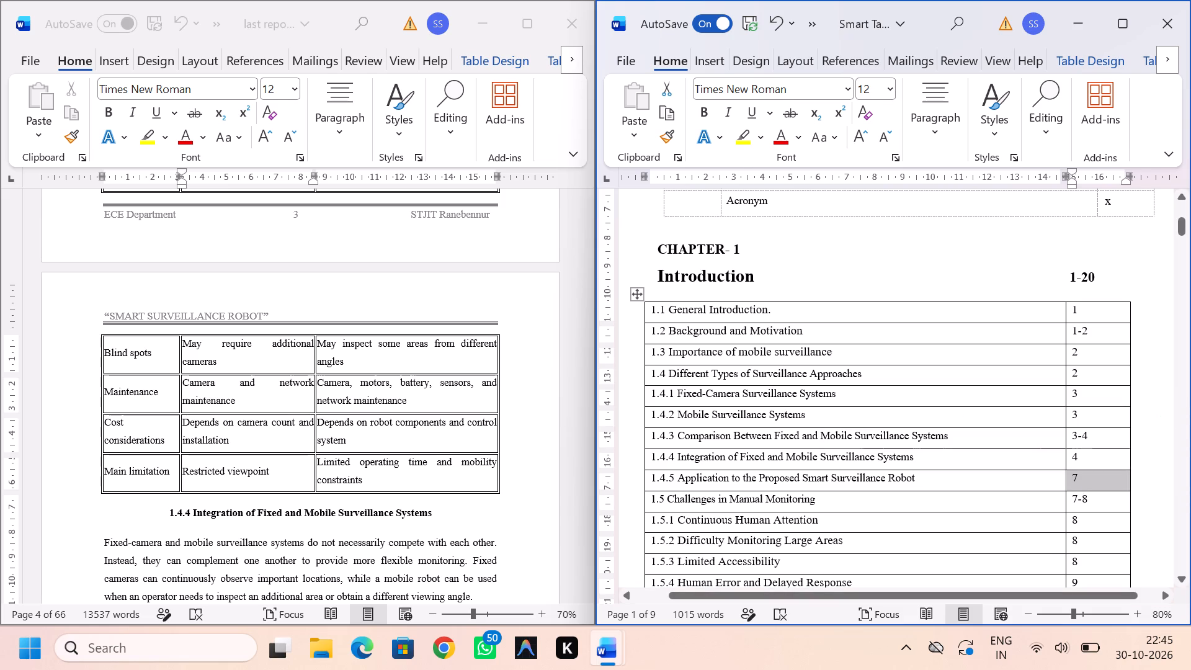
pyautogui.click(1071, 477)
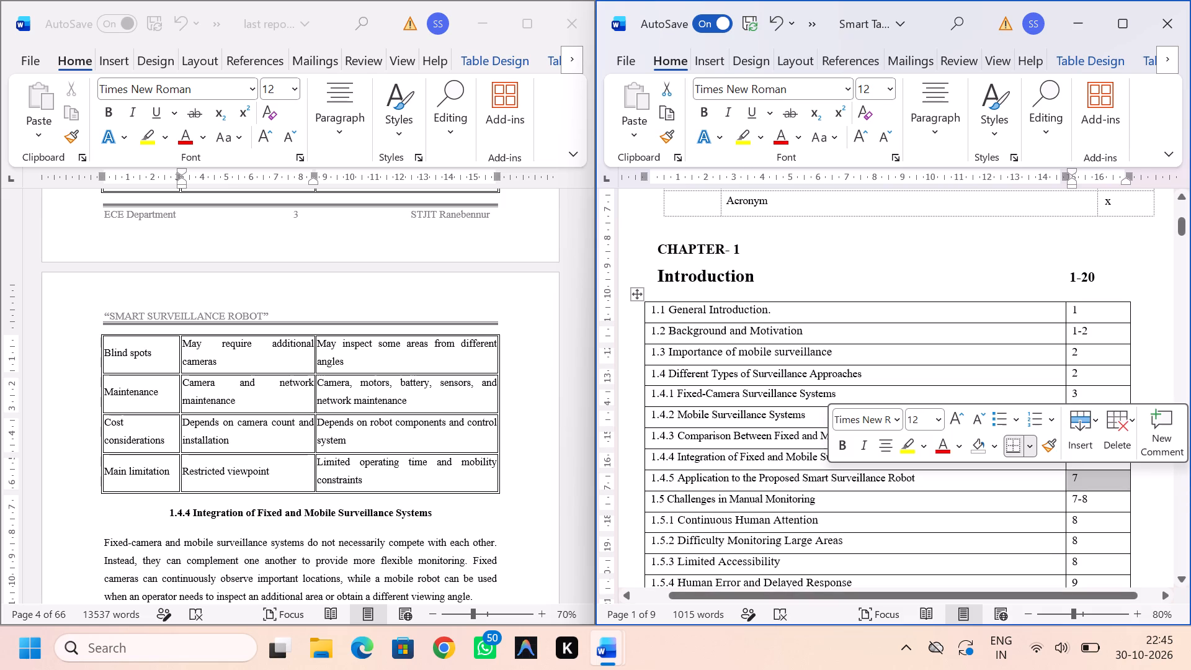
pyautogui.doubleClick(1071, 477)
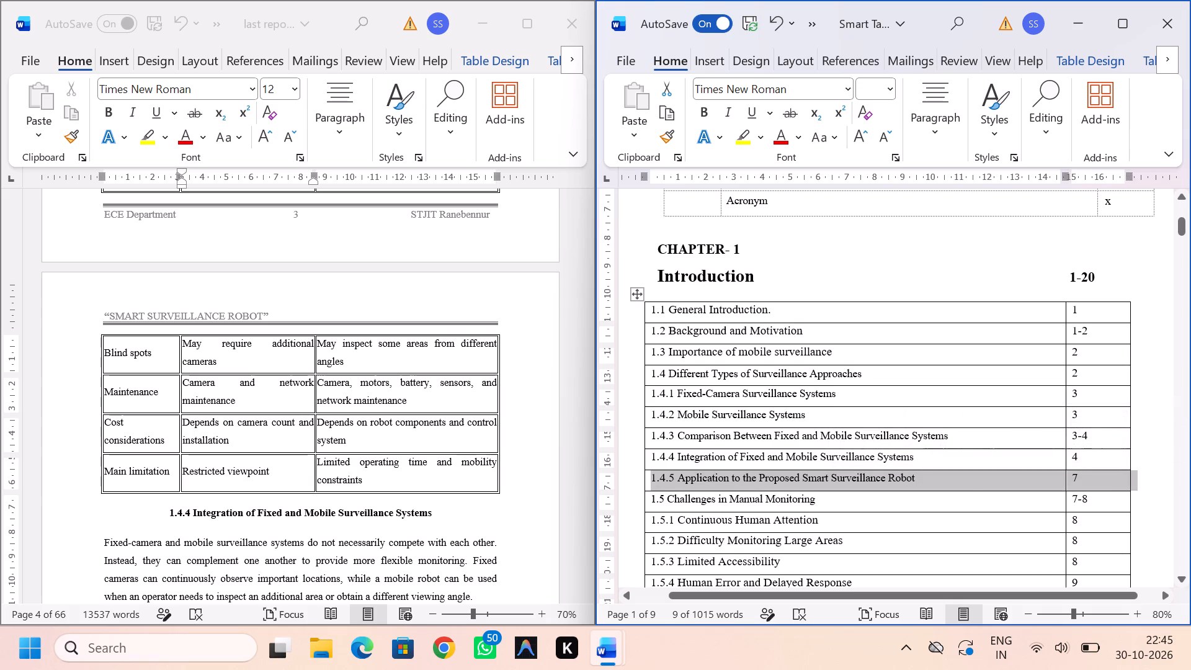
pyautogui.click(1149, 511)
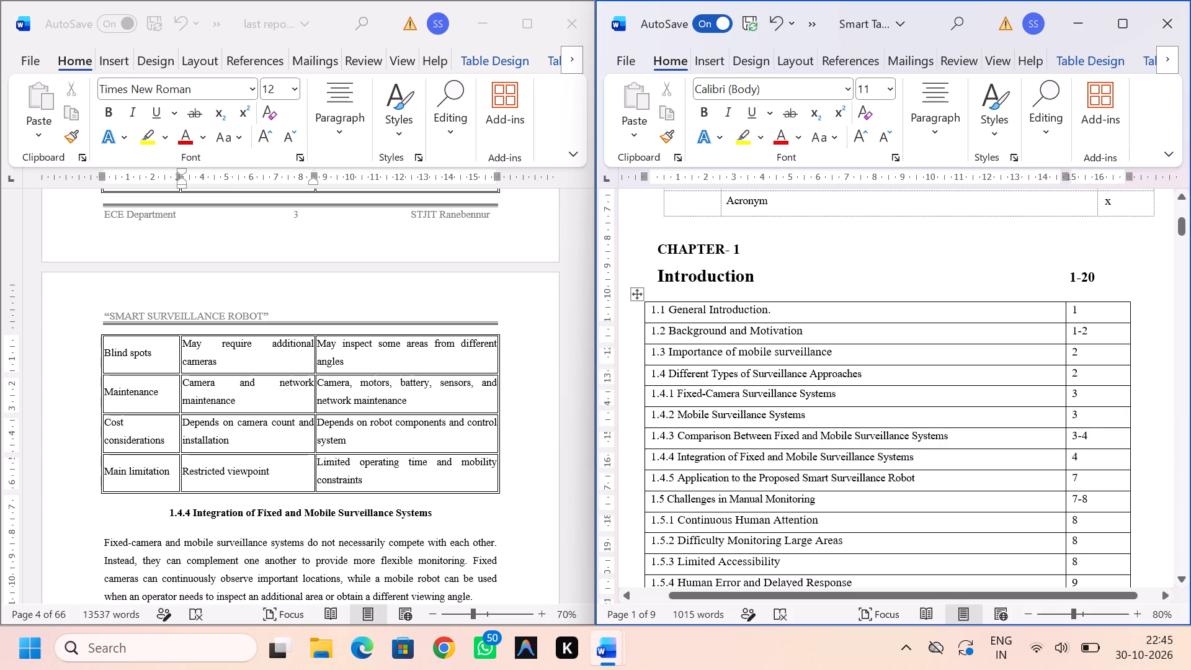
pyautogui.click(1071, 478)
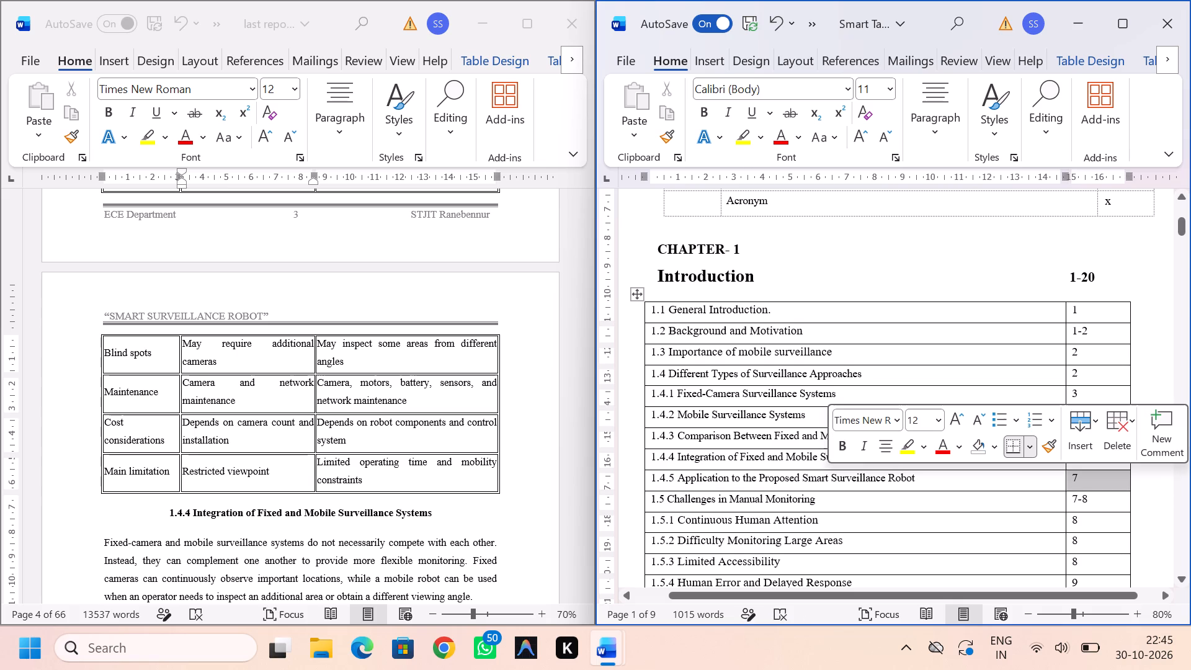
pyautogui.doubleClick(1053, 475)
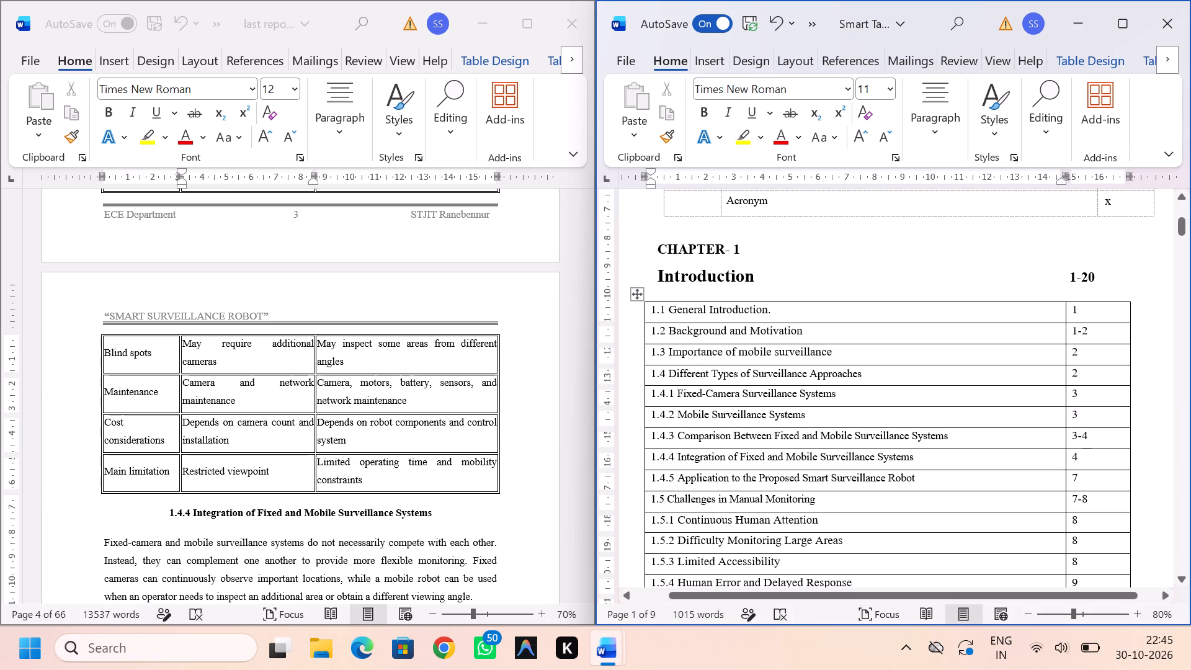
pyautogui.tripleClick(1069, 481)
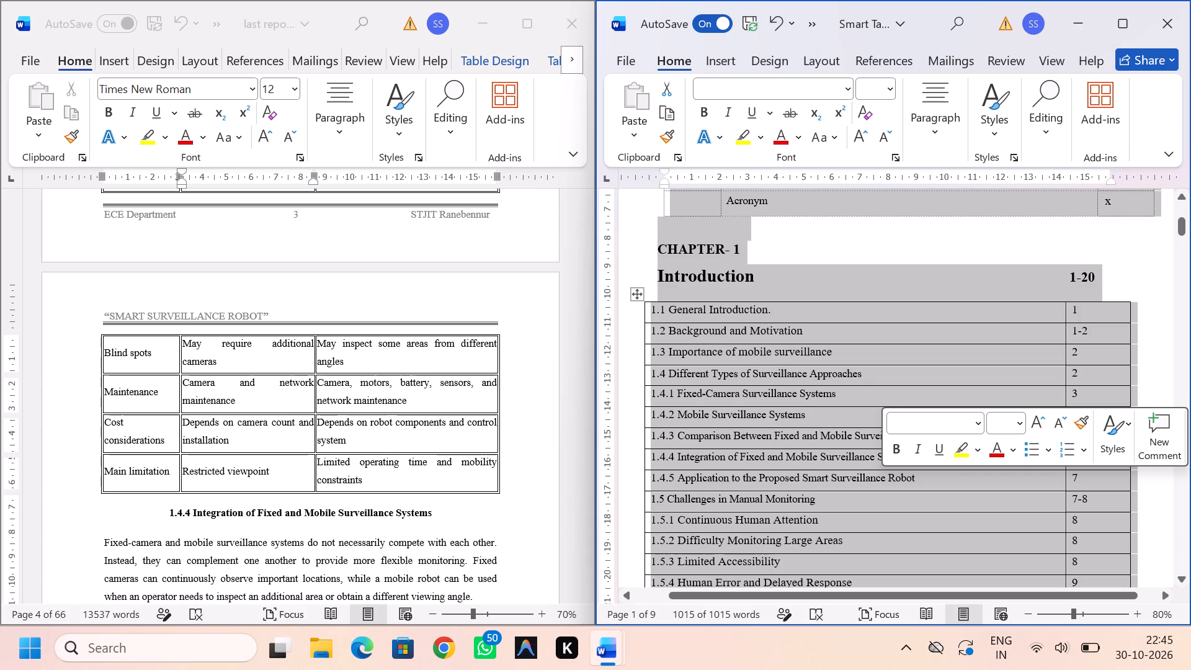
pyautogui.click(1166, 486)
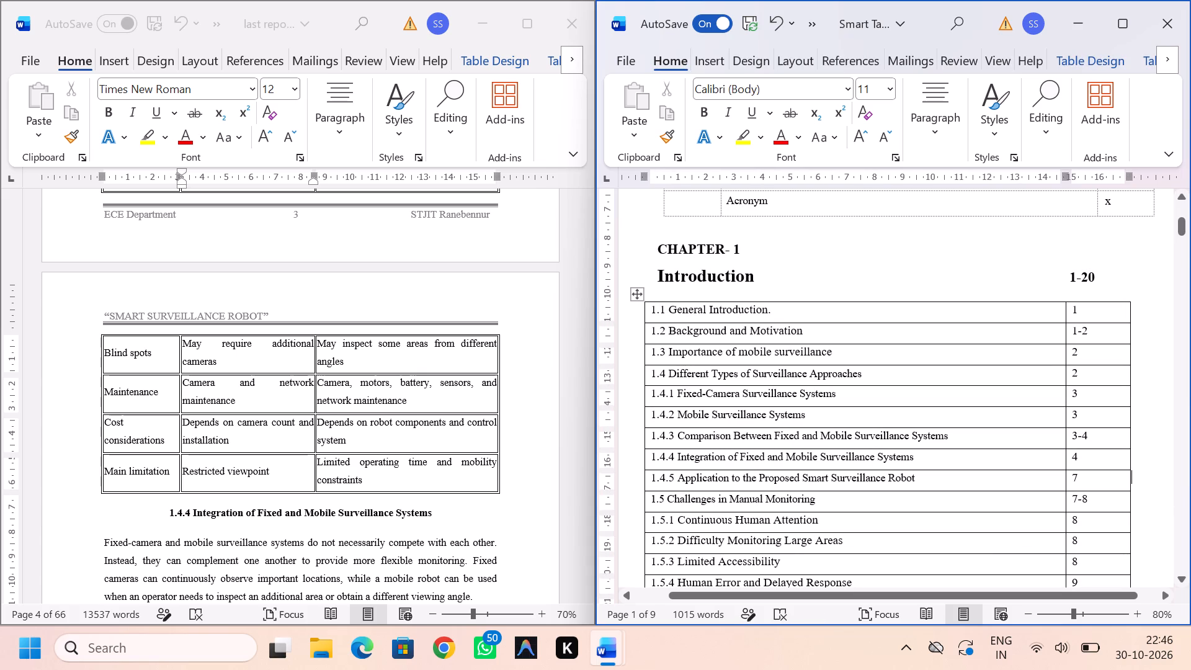
# Clear the outdated page numbers of the Chapter 1 contents rows from 1.4.5 through 1.10 Report Organization.
pyautogui.moveTo(1100, 474); pyautogui.dragTo(1098, 496)
pyautogui.moveTo(1098, 496); pyautogui.dragTo(1103, 585)
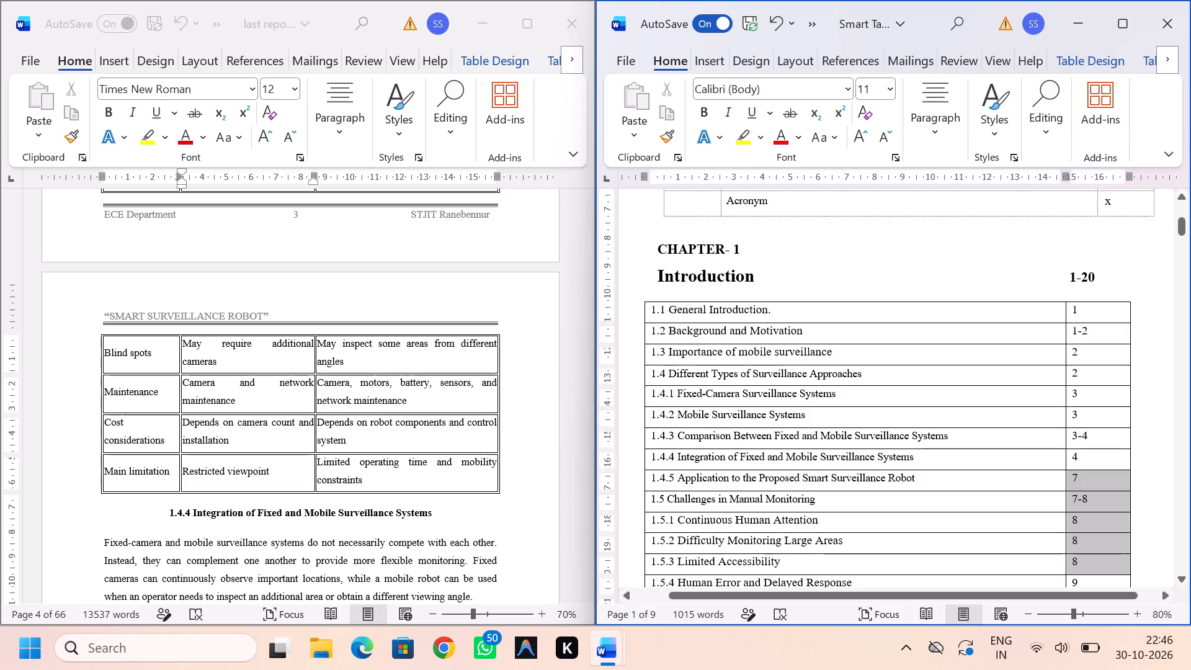
pyautogui.moveTo(1103, 585); pyautogui.dragTo(1117, 527)
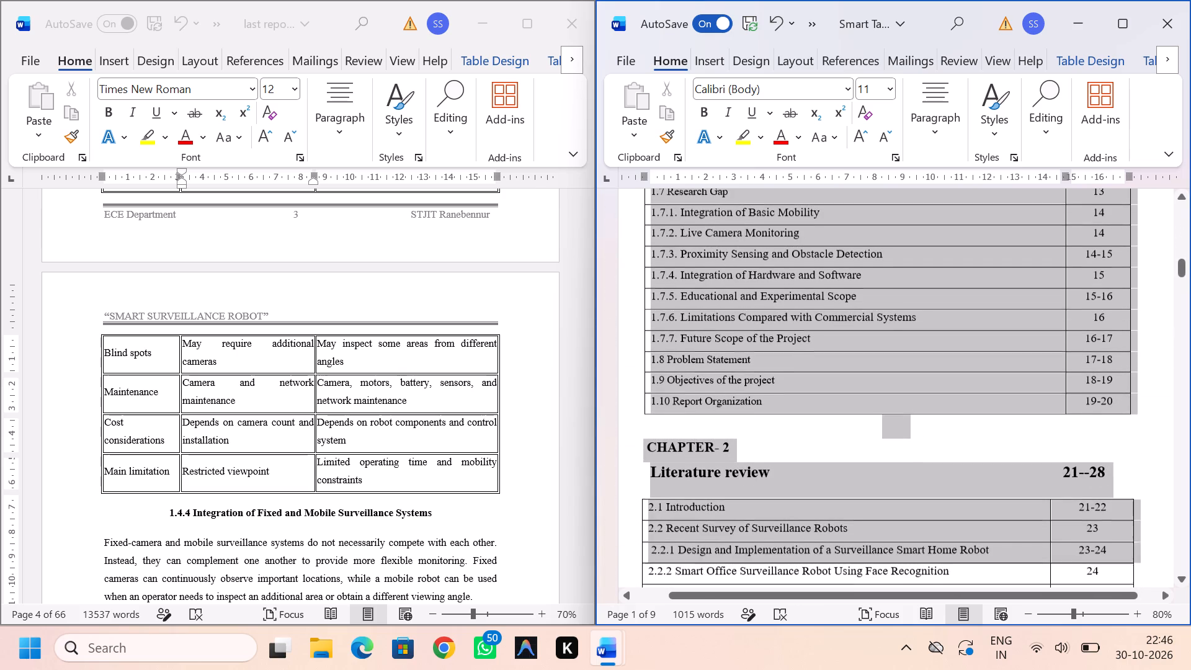
pyautogui.moveTo(1117, 527); pyautogui.dragTo(1112, 404)
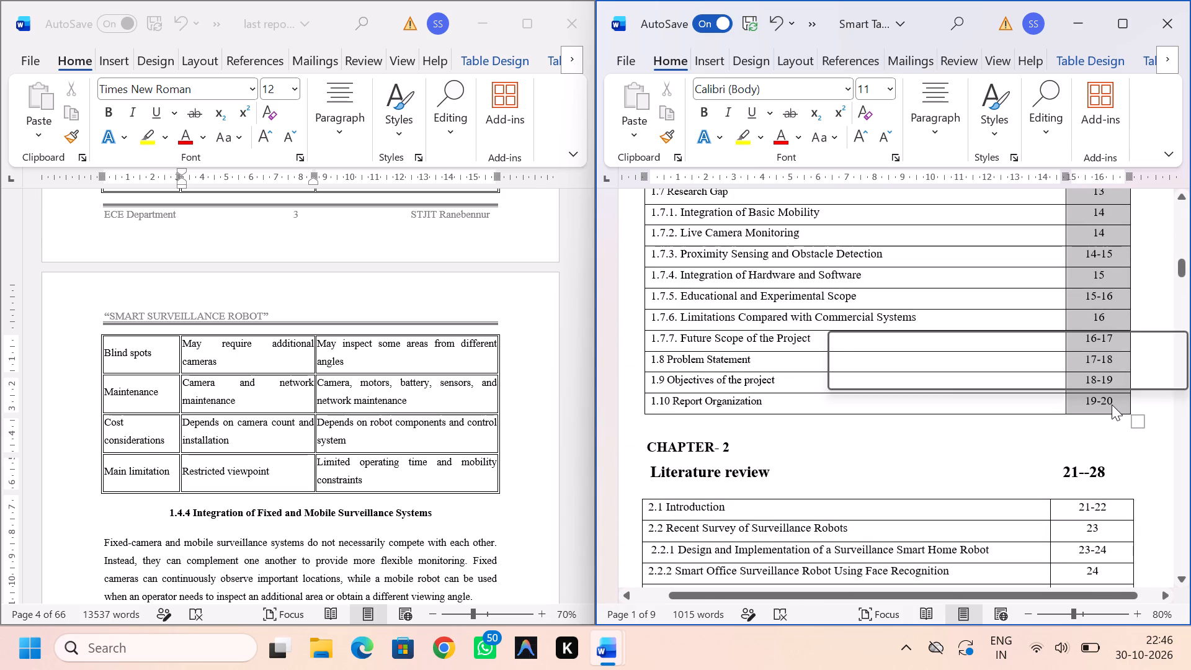
pyautogui.press('Delete')
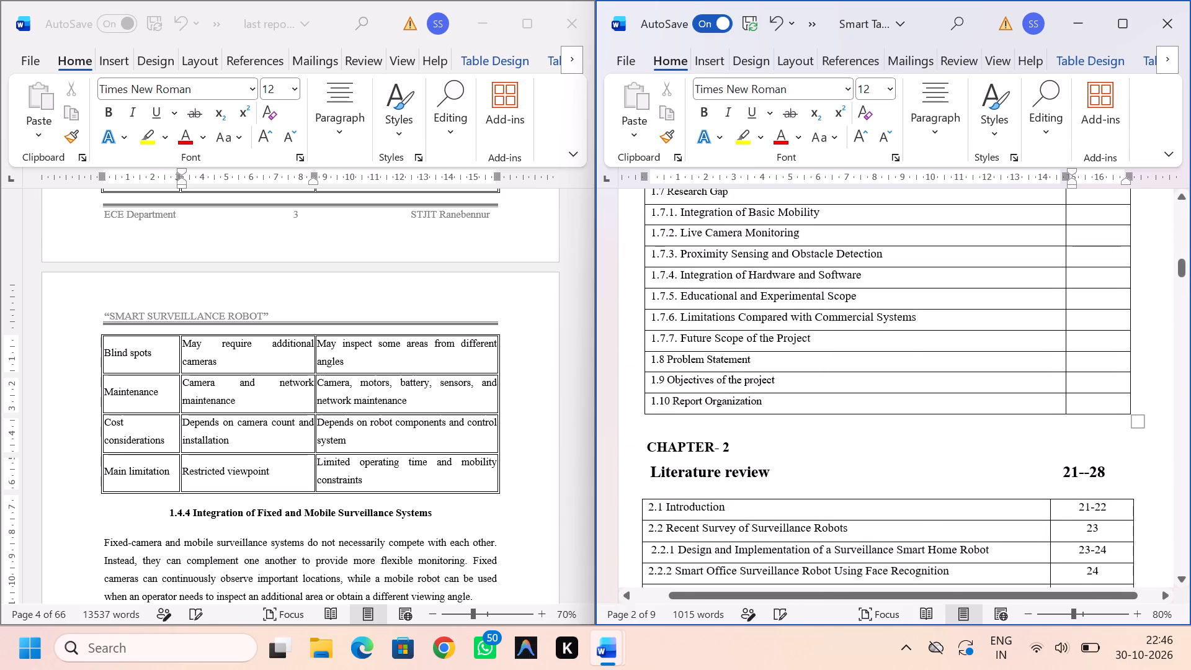
# Check where section 1.4.5 falls in the report and set the page number of 1.4.5 Application to the Proposed Smart Surveillance Robot to 4.
pyautogui.scroll(4, 1112, 404)
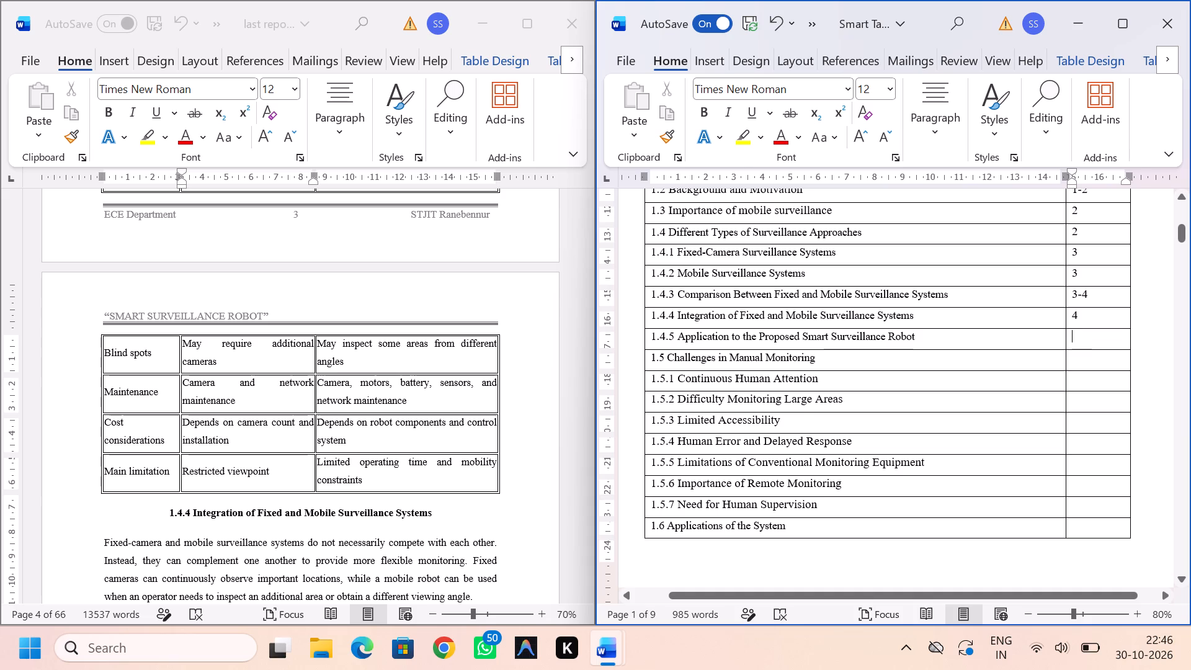
pyautogui.scroll(-4, 421, 428)
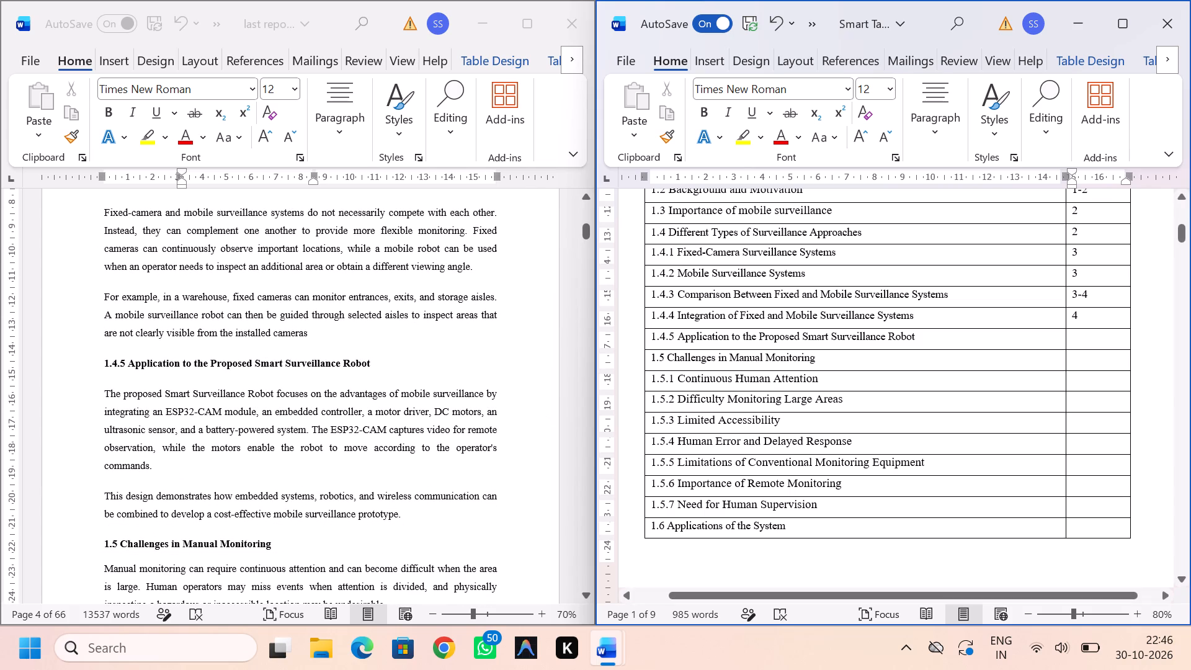
pyautogui.press('4')
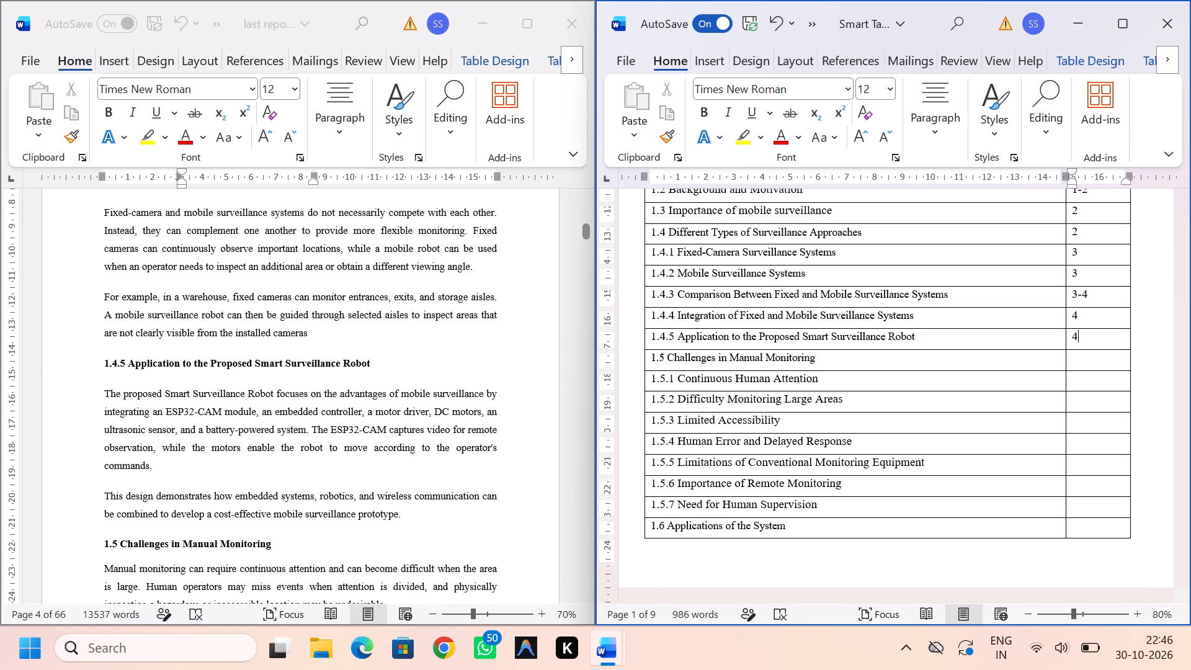
# Check where section 1.5 ends in the report and set the page range of 1.5 Challenges in Manual Monitoring to 4-5.
pyautogui.press('Down')
pyautogui.press('4')
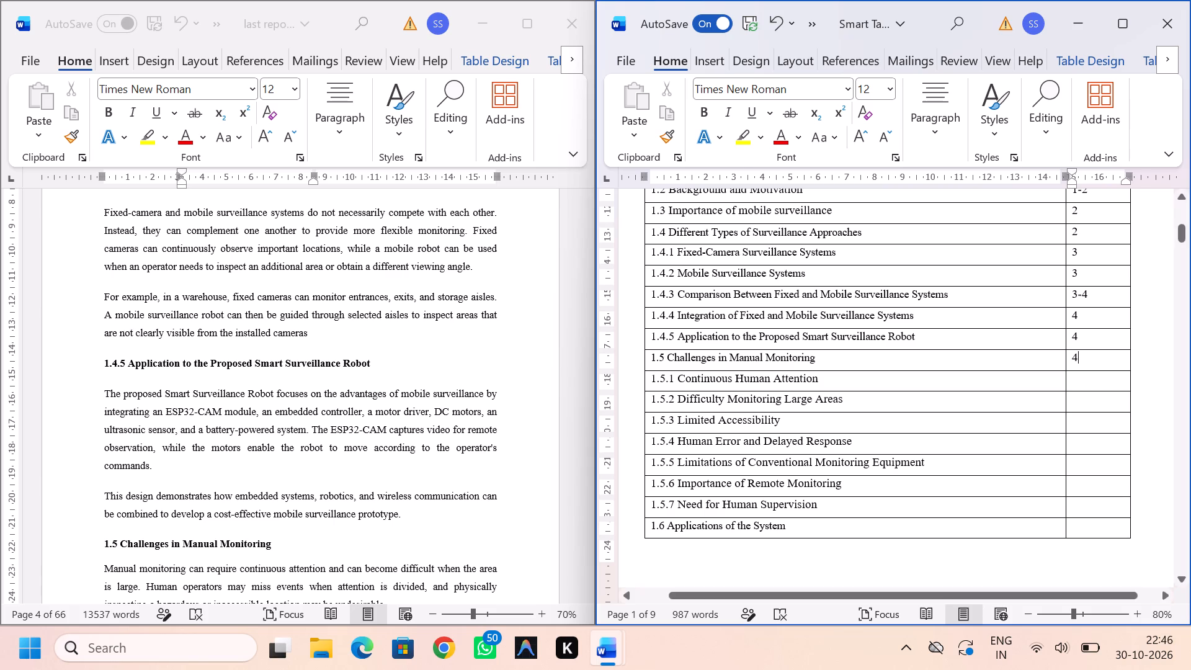
pyautogui.scroll(-2, 459, 348)
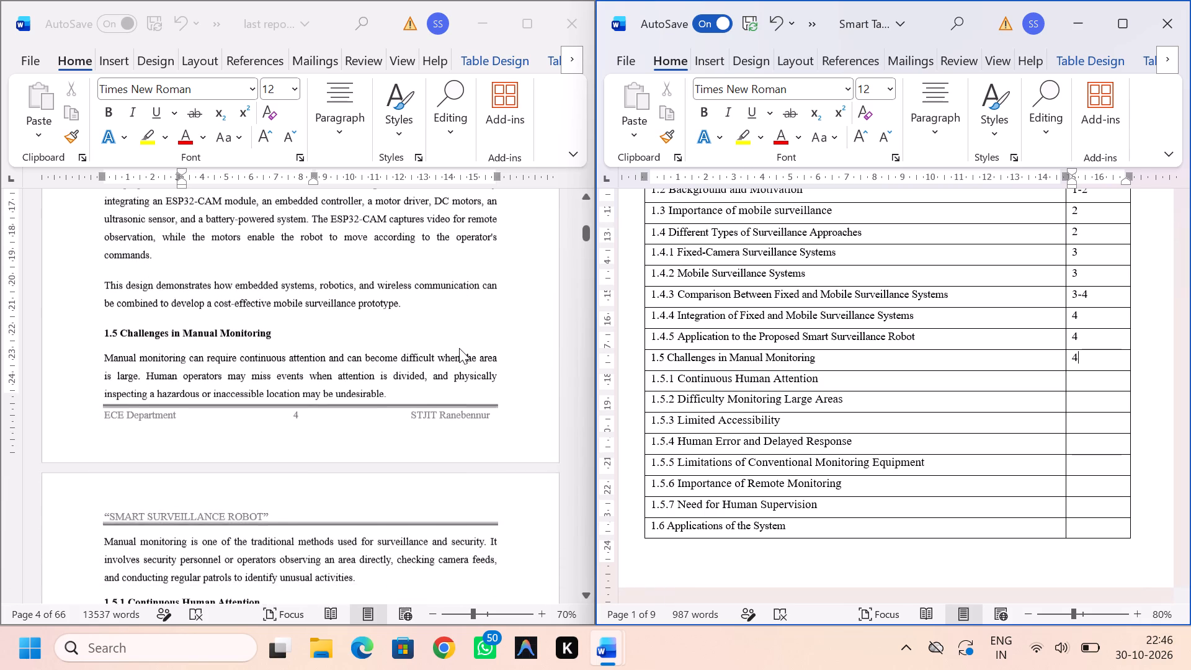
pyautogui.scroll(-1, 459, 348)
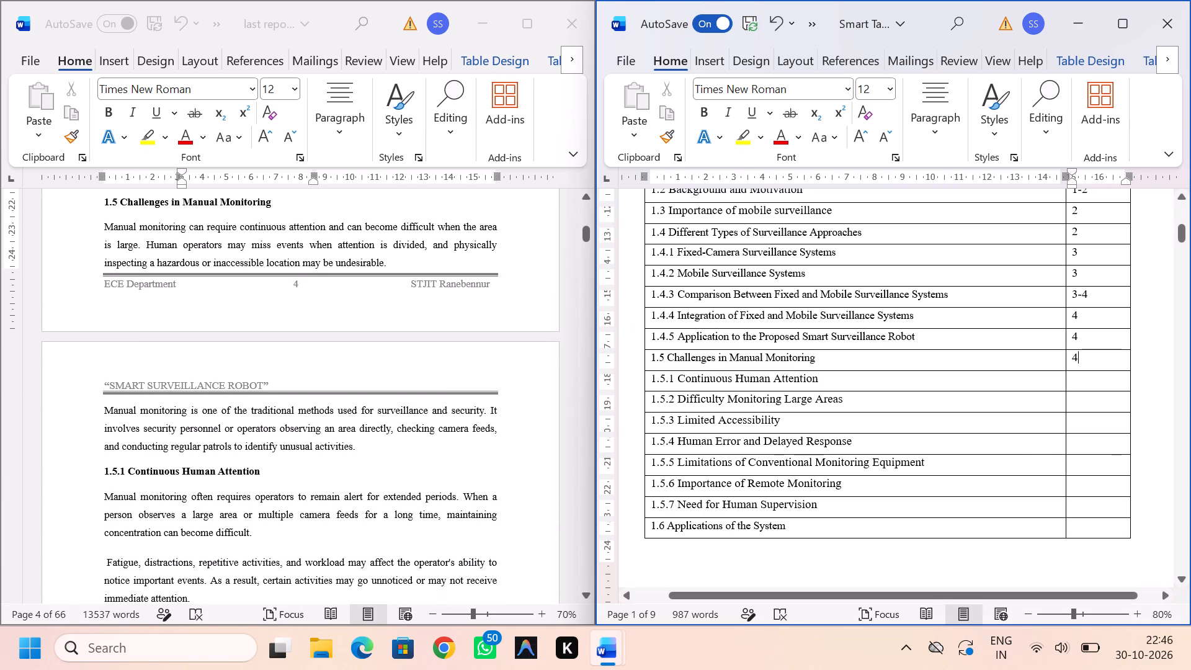
pyautogui.press('-')
pyautogui.press('5')
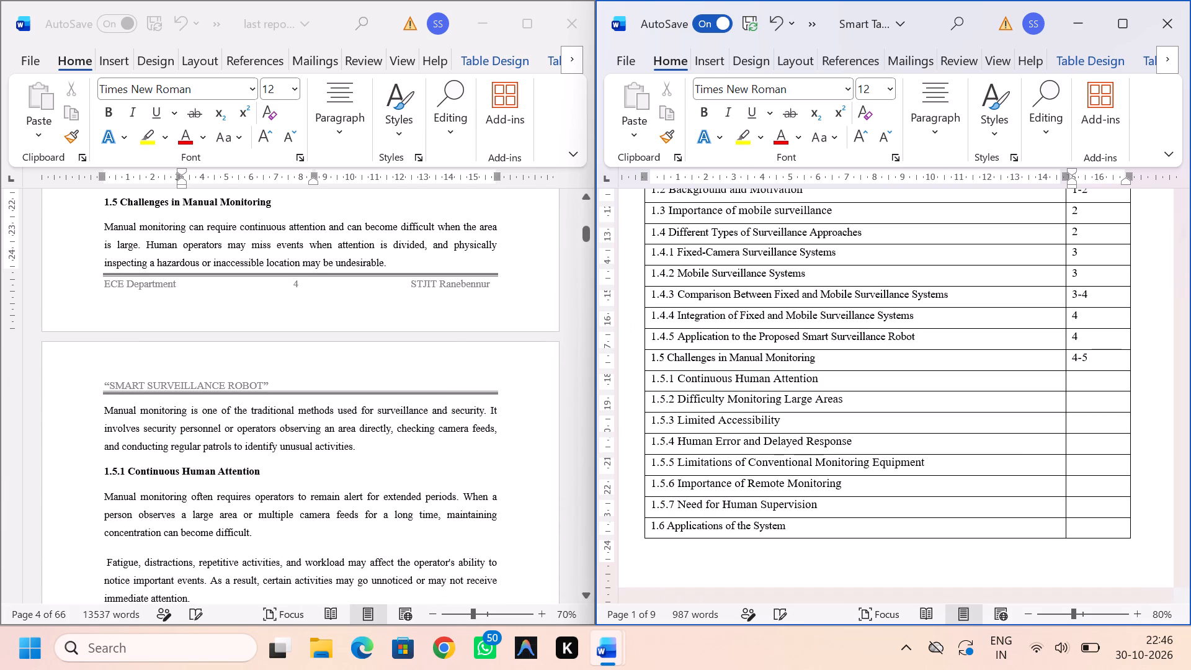
# Set the page numbers of 1.5.1 Continuous Human Attention and 1.5.2 Difficulty Monitoring Large Areas to 5.
pyautogui.press('Down')
pyautogui.press('5')
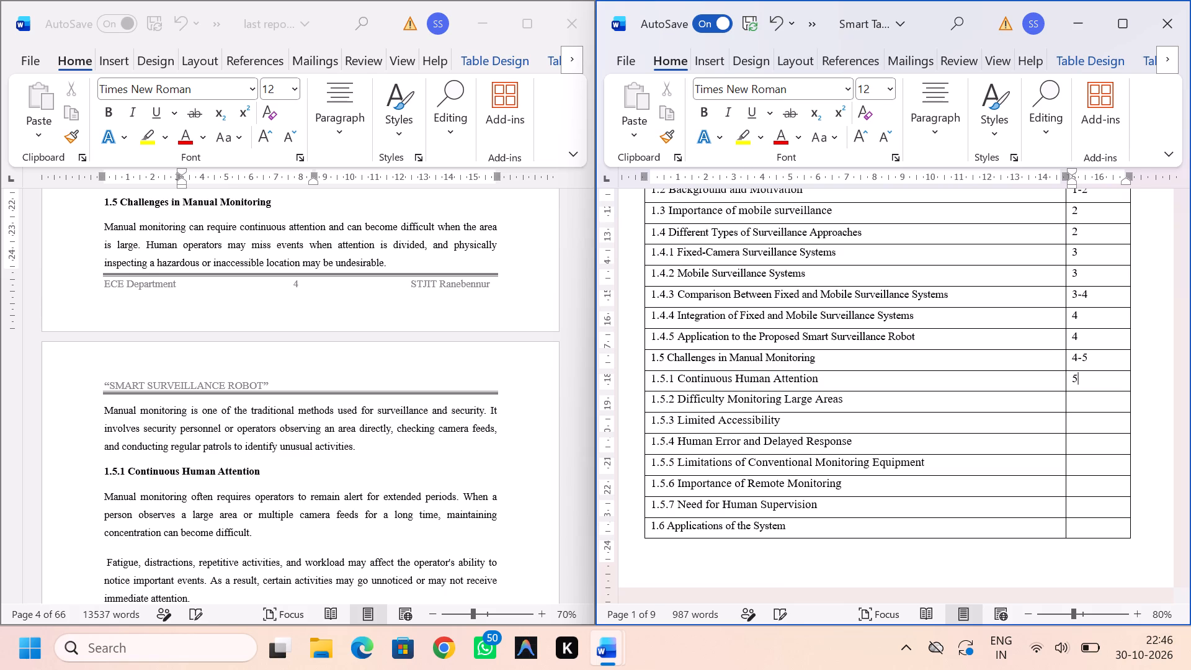
pyautogui.press('Down')
pyautogui.scroll(-1, 717, 355)
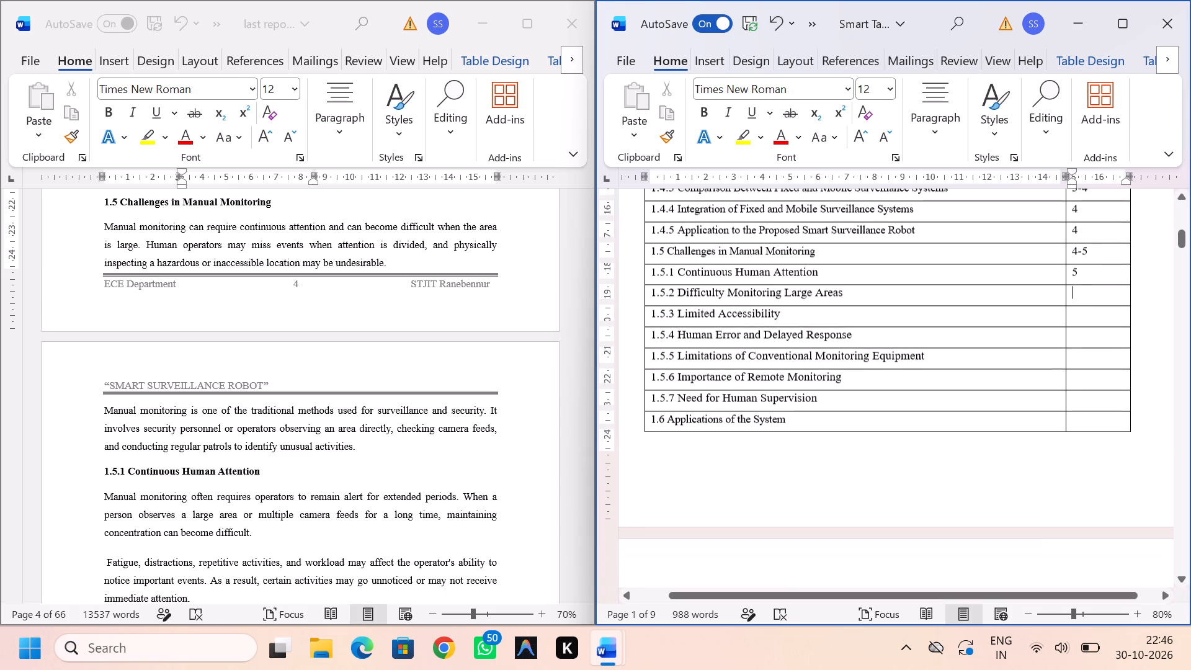
pyautogui.scroll(-1, 440, 443)
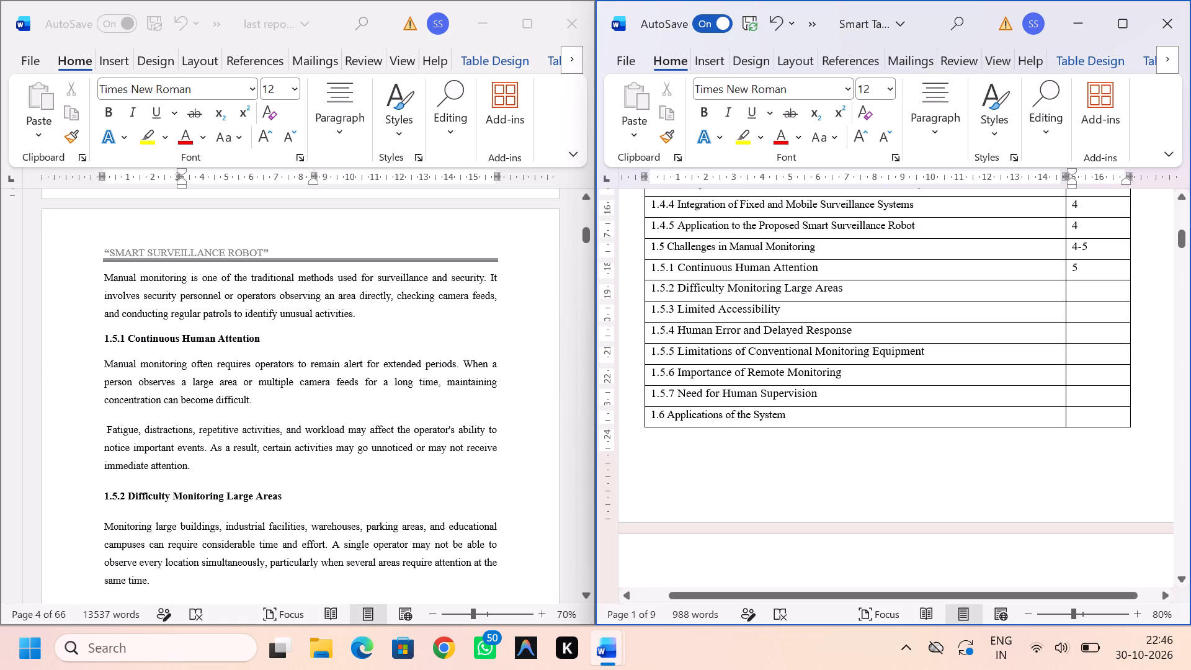
pyautogui.press('5')
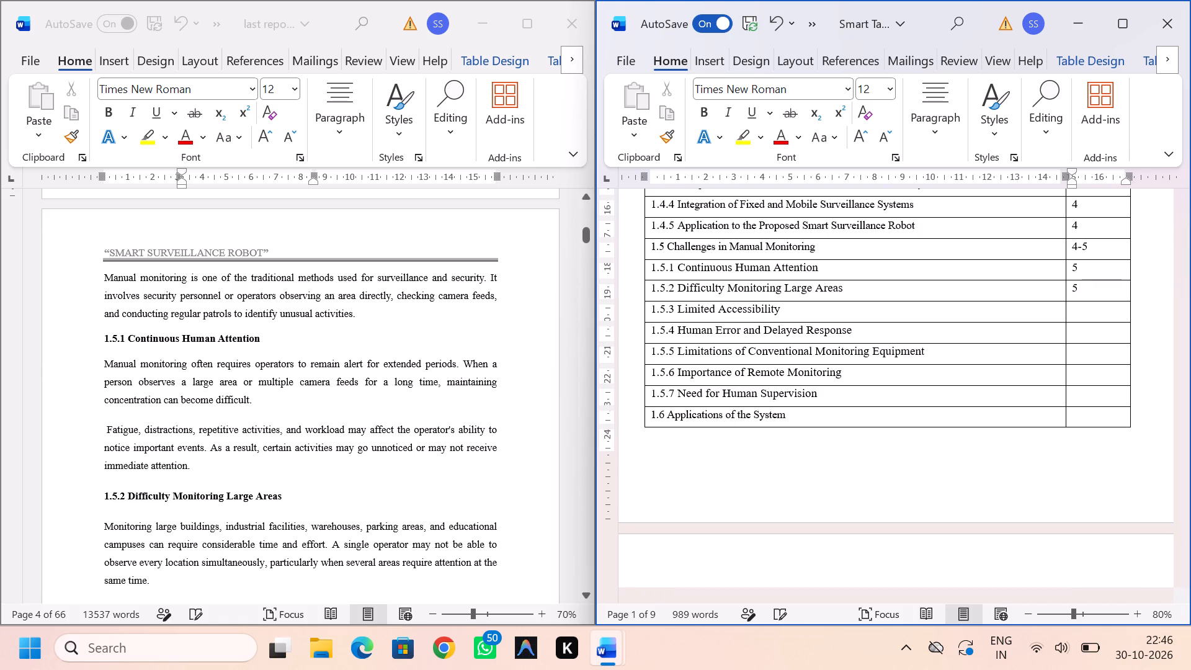
# Locate sections 1.5.3 and 1.5.4 in the report and set the page numbers of both contents rows to 5.
pyautogui.scroll(-2, 446, 405)
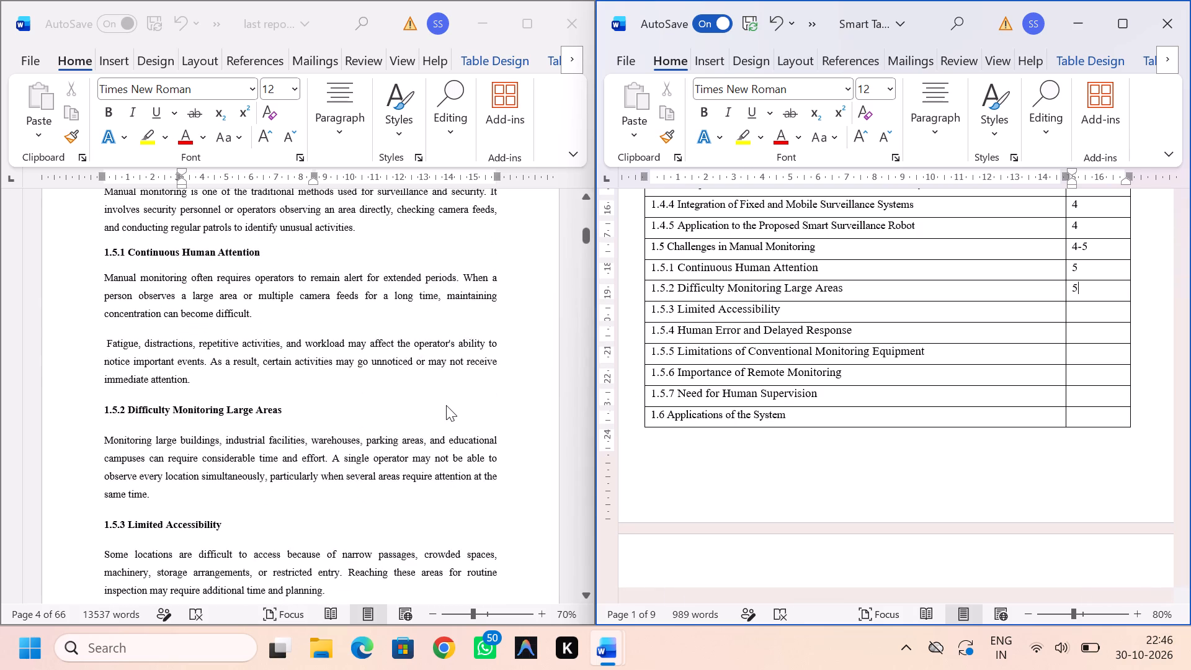
pyautogui.scroll(-1, 446, 405)
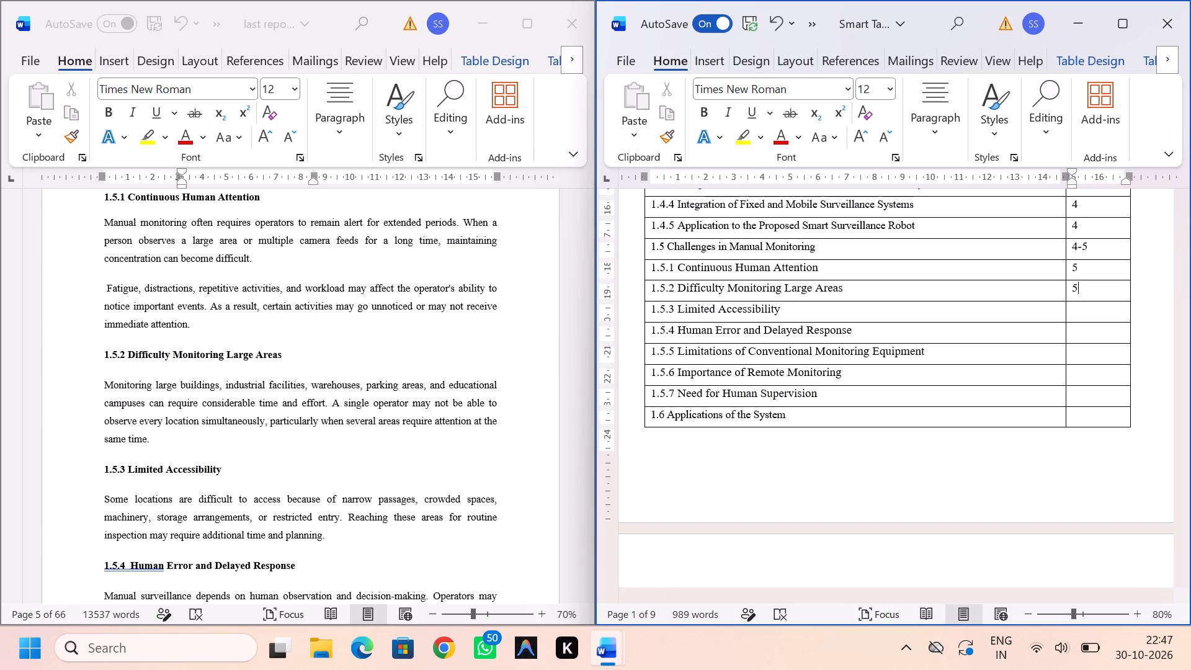
pyautogui.moveTo(884, 324); pyautogui.dragTo(1077, 312)
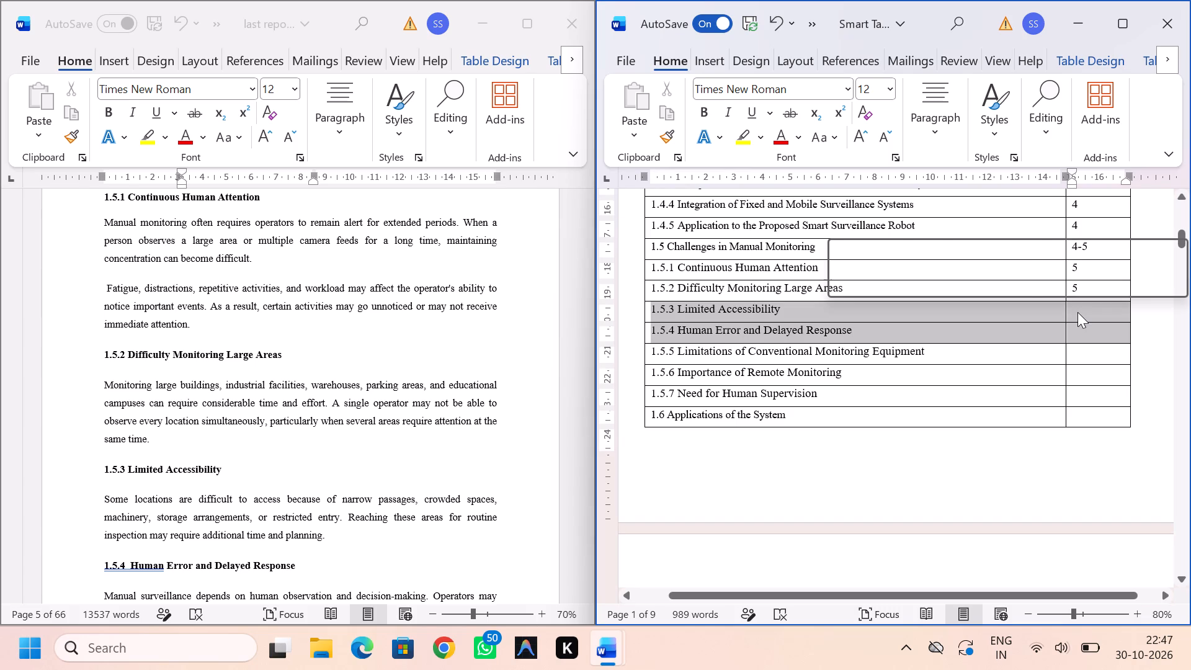
pyautogui.click(1075, 477)
pyautogui.click(1087, 318)
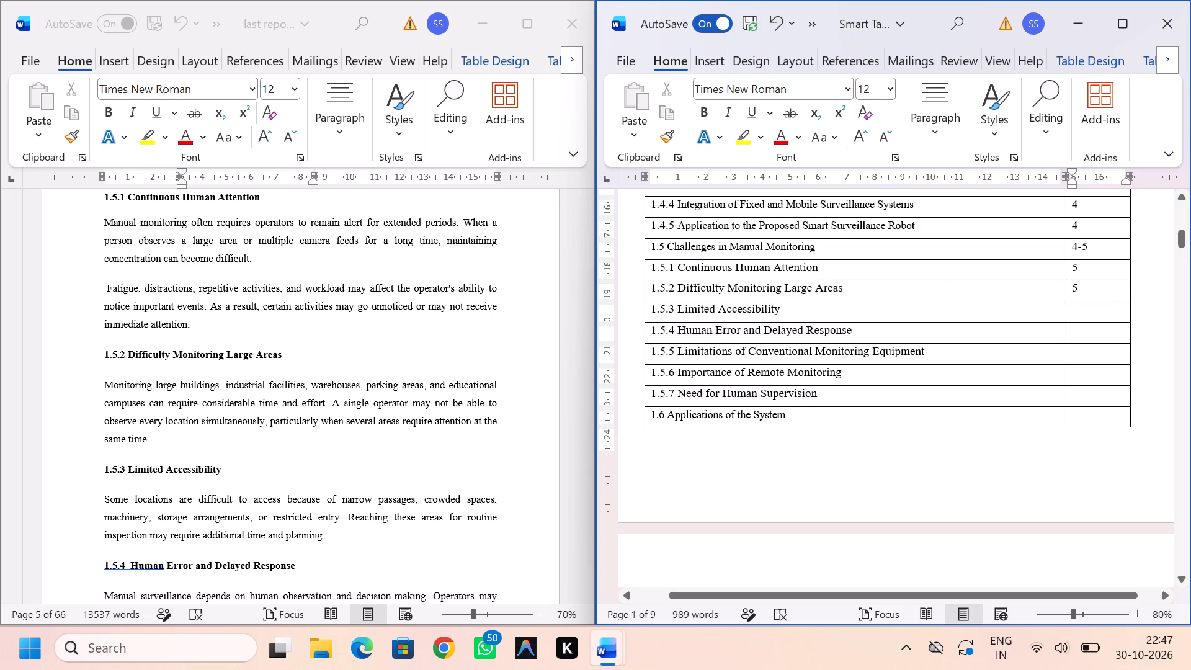
pyautogui.press('5')
pyautogui.press('Down')
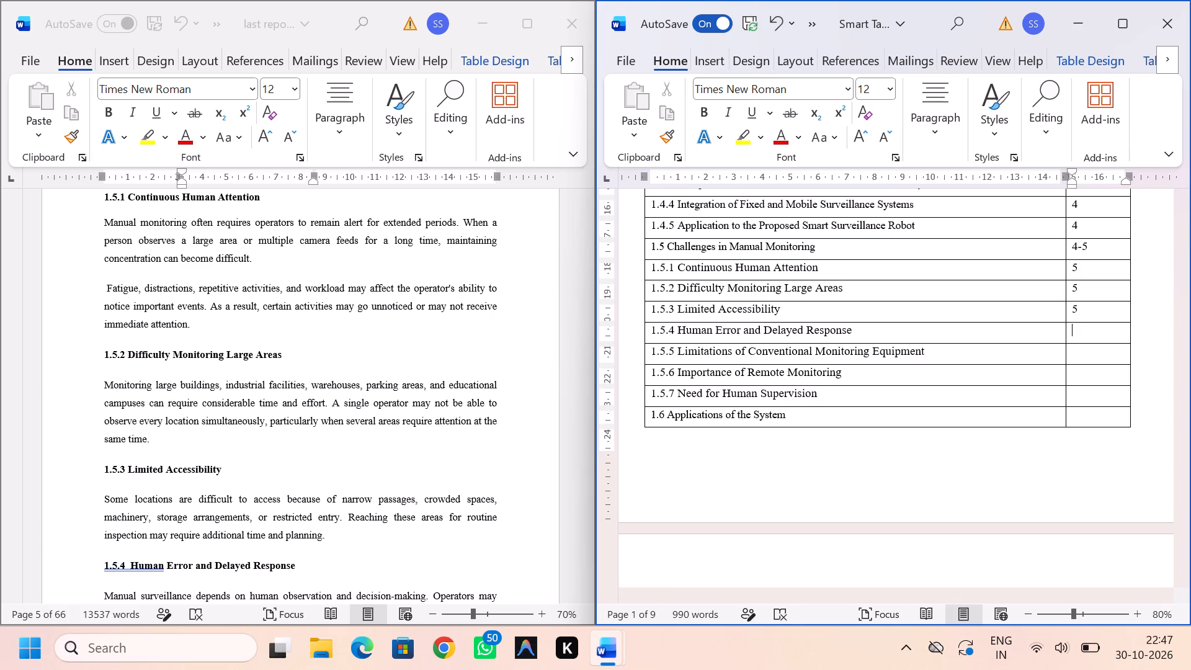
pyautogui.press('5')
# Locate sections 1.5.5 and 1.5.6 in the report and set their contents page numbers to 5 and 6 respectively.
pyautogui.scroll(-3, 428, 383)
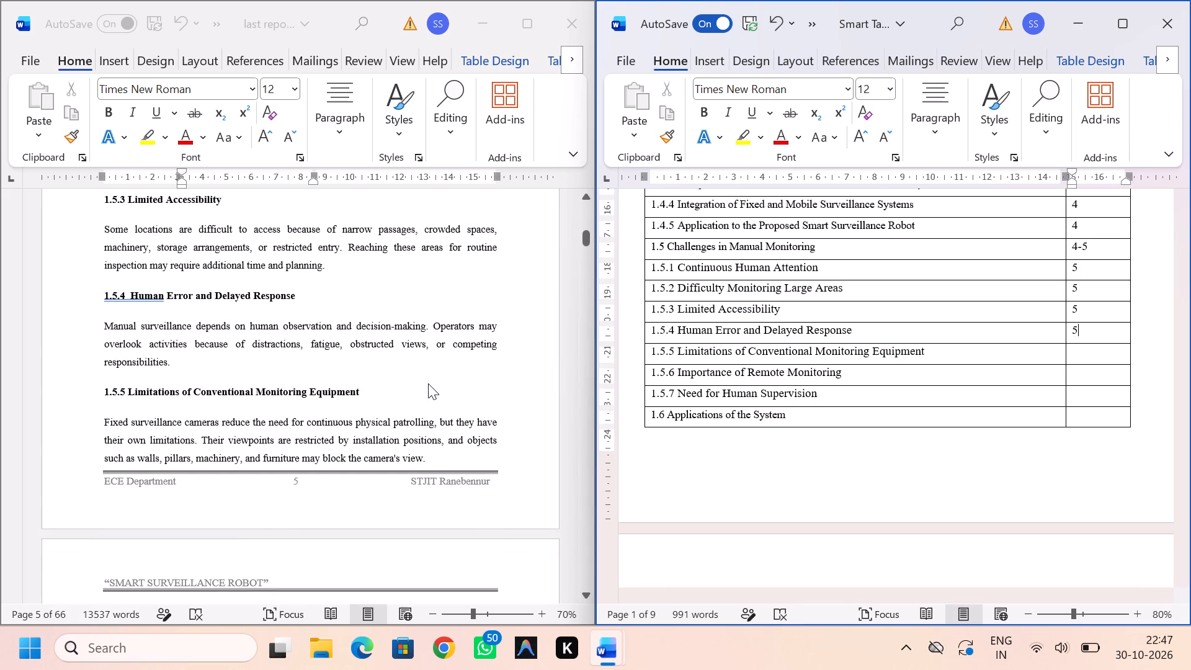
pyautogui.hscroll(1, 428, 383)
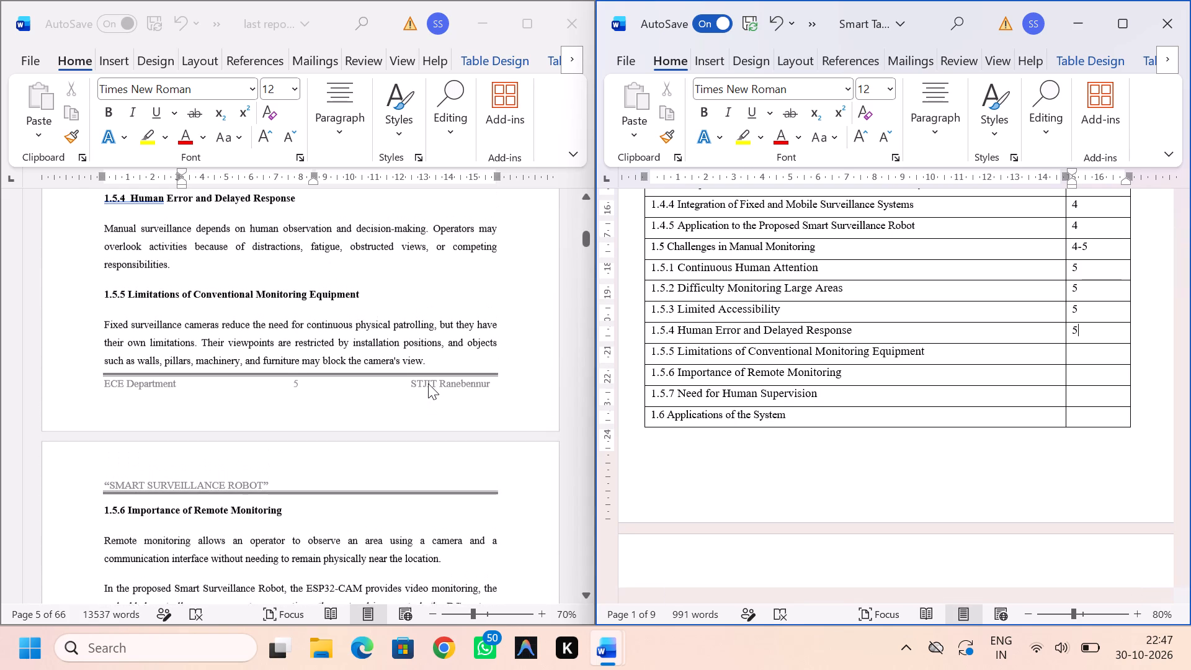
pyautogui.hscroll(1, 428, 383)
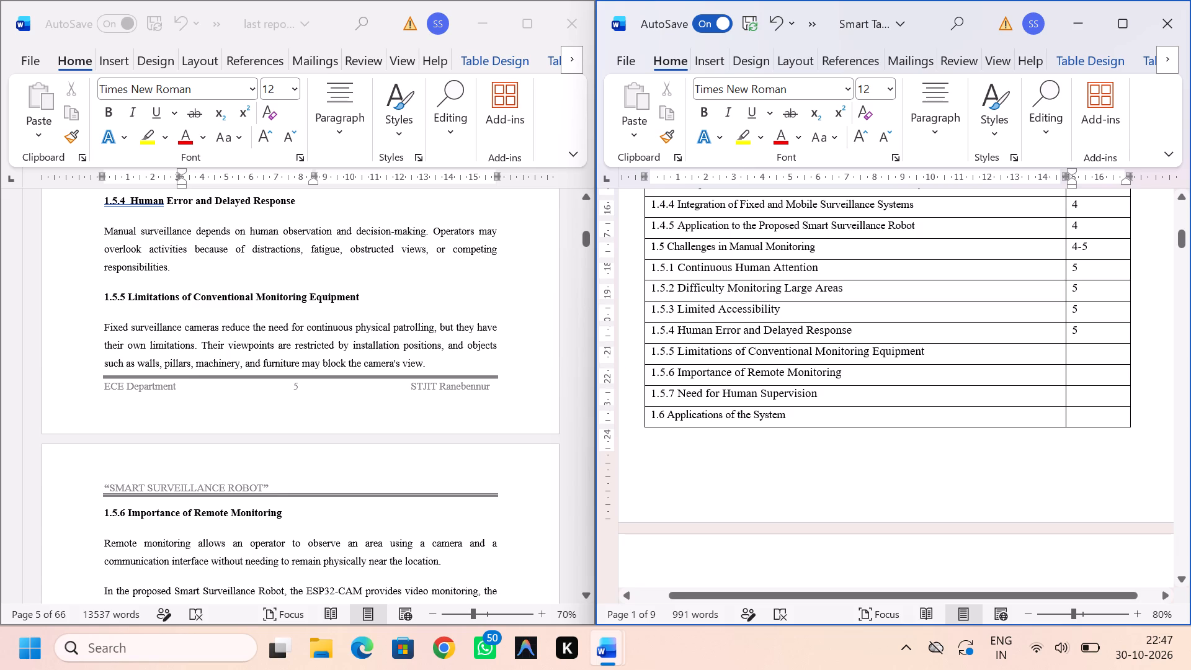
pyautogui.click(1081, 357)
pyautogui.press('5')
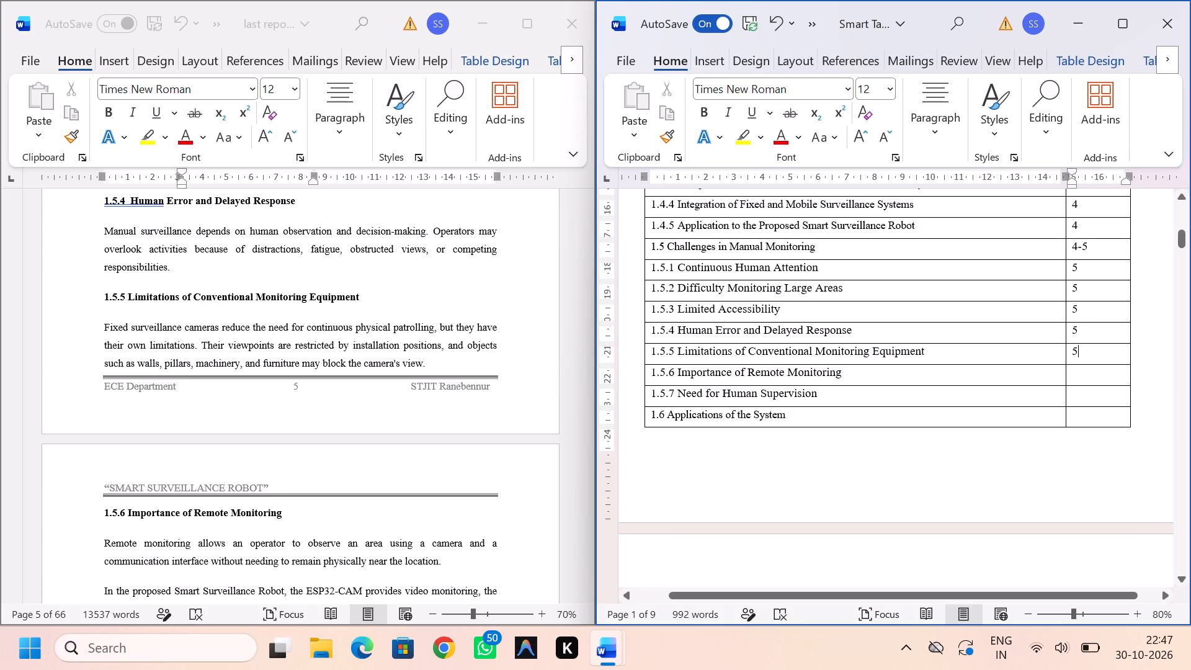
pyautogui.click(1076, 378)
pyautogui.press('6')
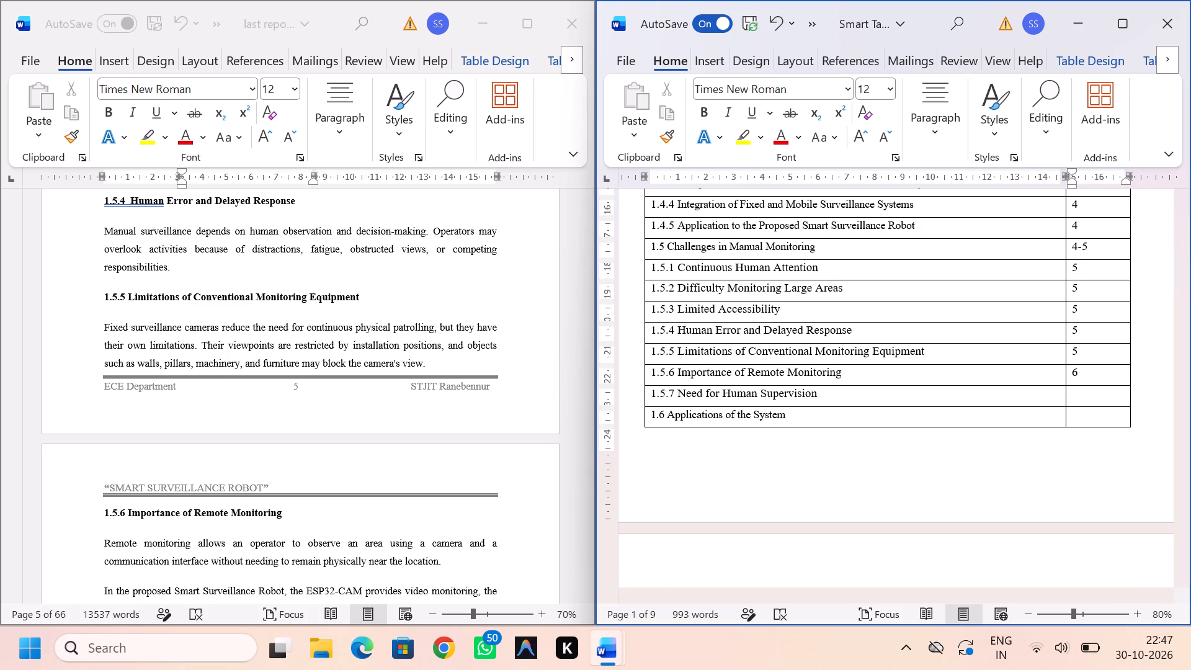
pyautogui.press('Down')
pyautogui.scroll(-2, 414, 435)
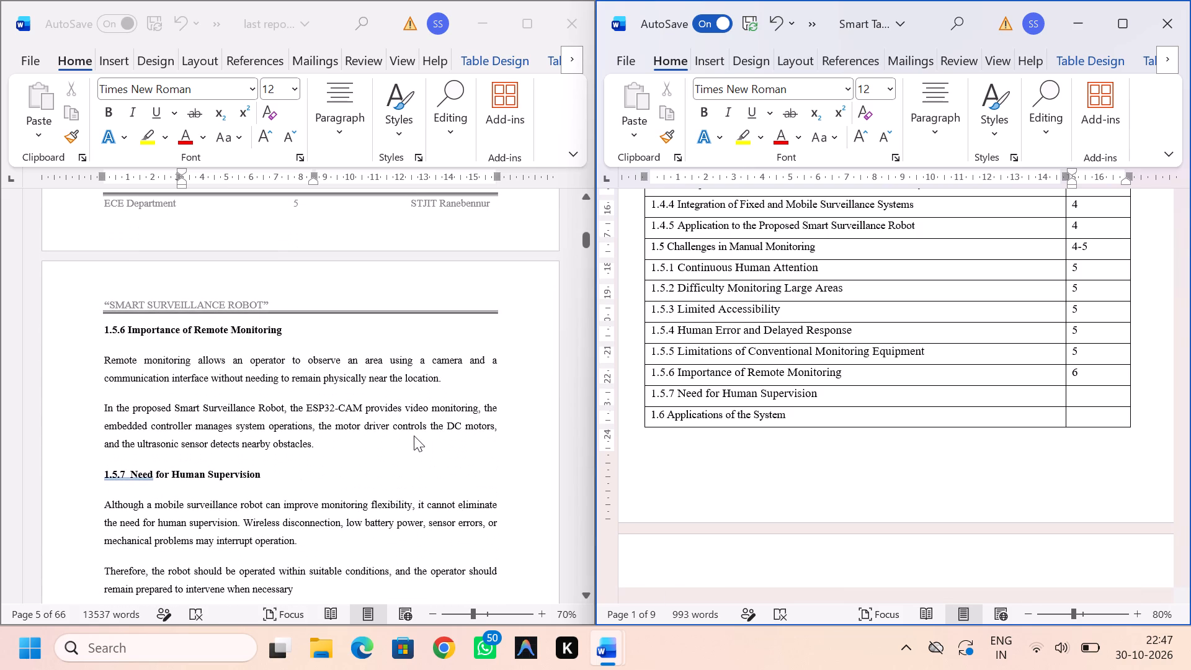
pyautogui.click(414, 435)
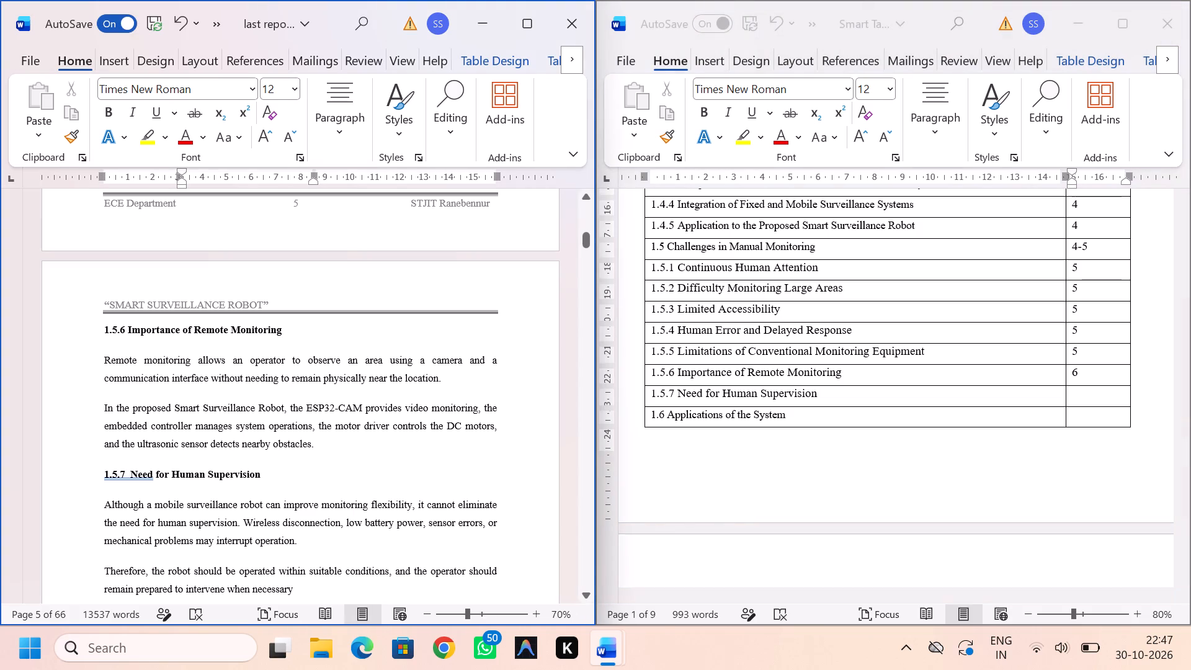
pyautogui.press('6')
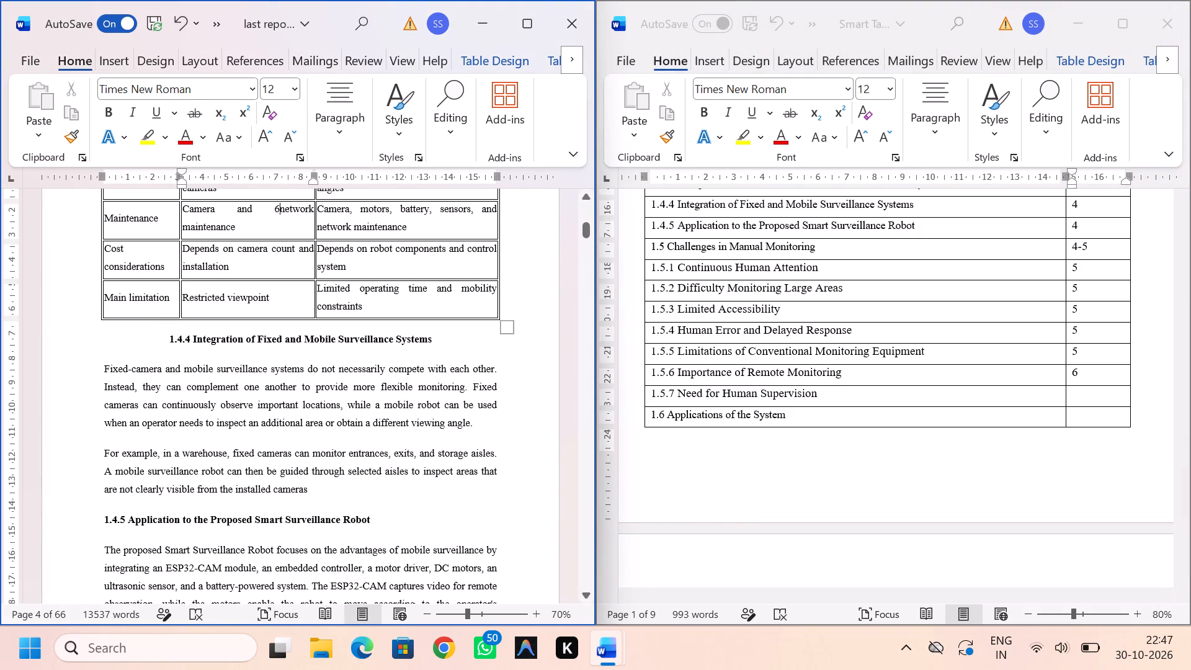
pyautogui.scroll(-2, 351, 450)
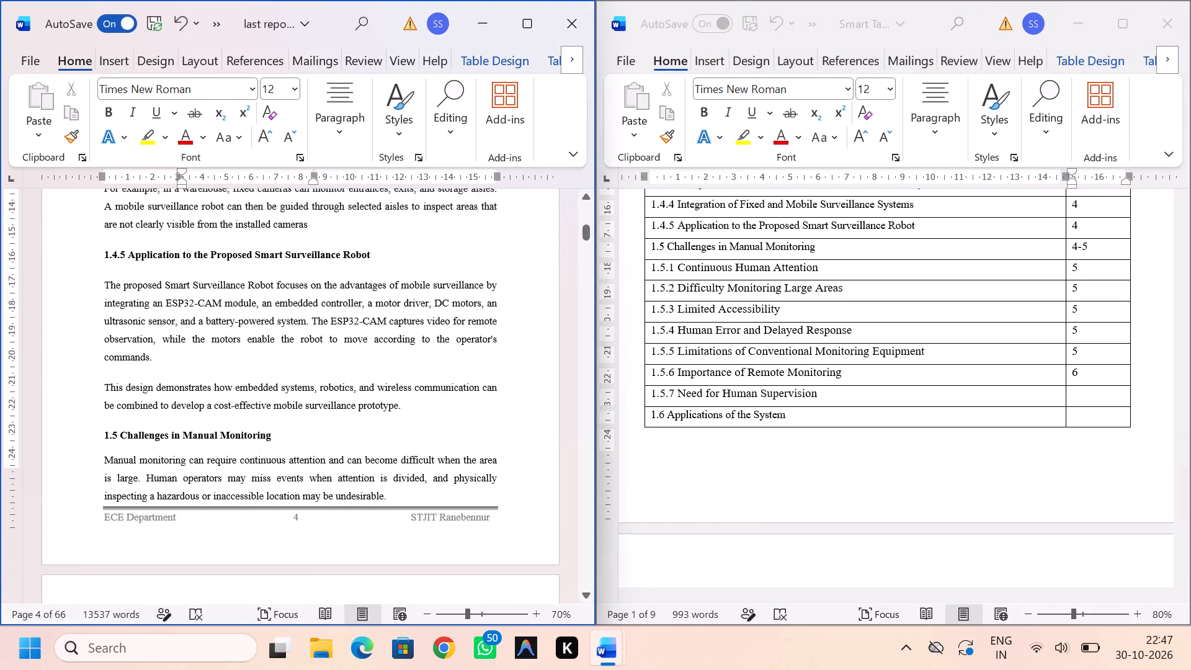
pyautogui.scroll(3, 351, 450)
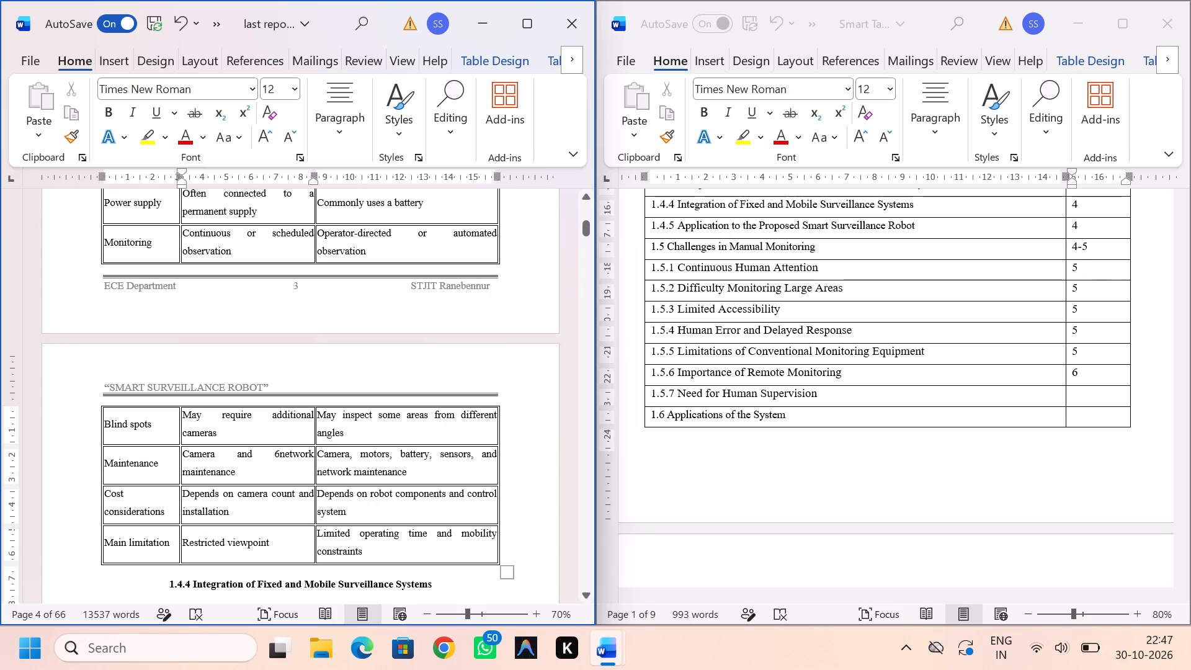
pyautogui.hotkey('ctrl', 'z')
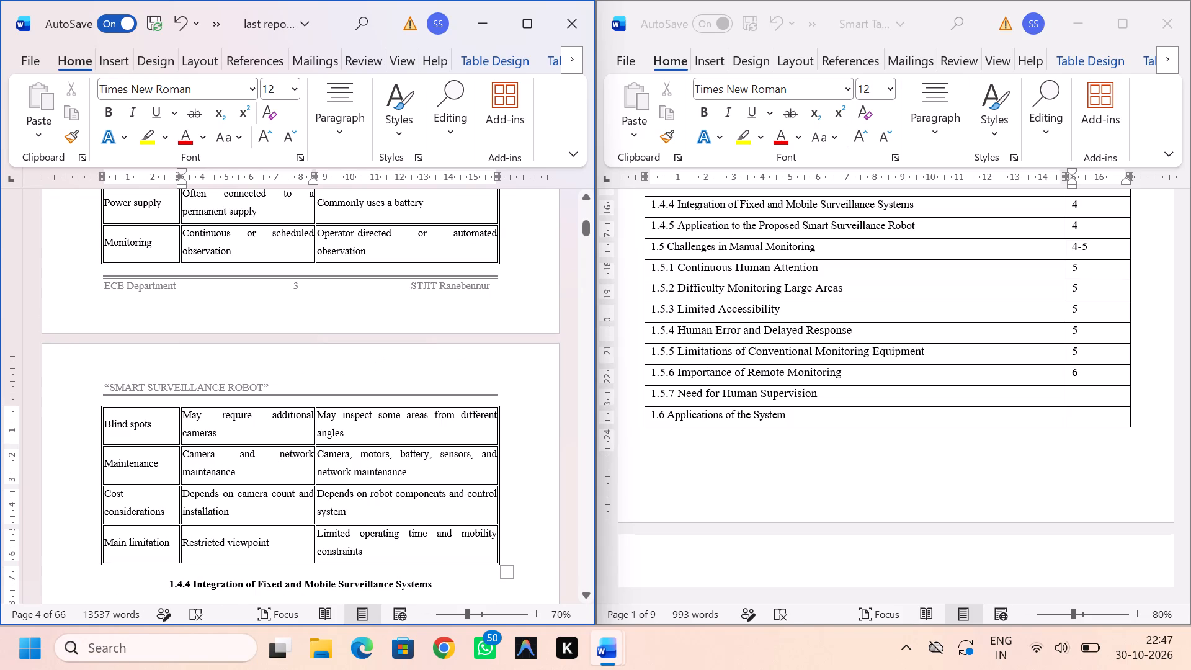
# Locate sections 1.5.7 and 1.6 in the report and set the page numbers of both contents rows to 6.
pyautogui.scroll(-7, 516, 509)
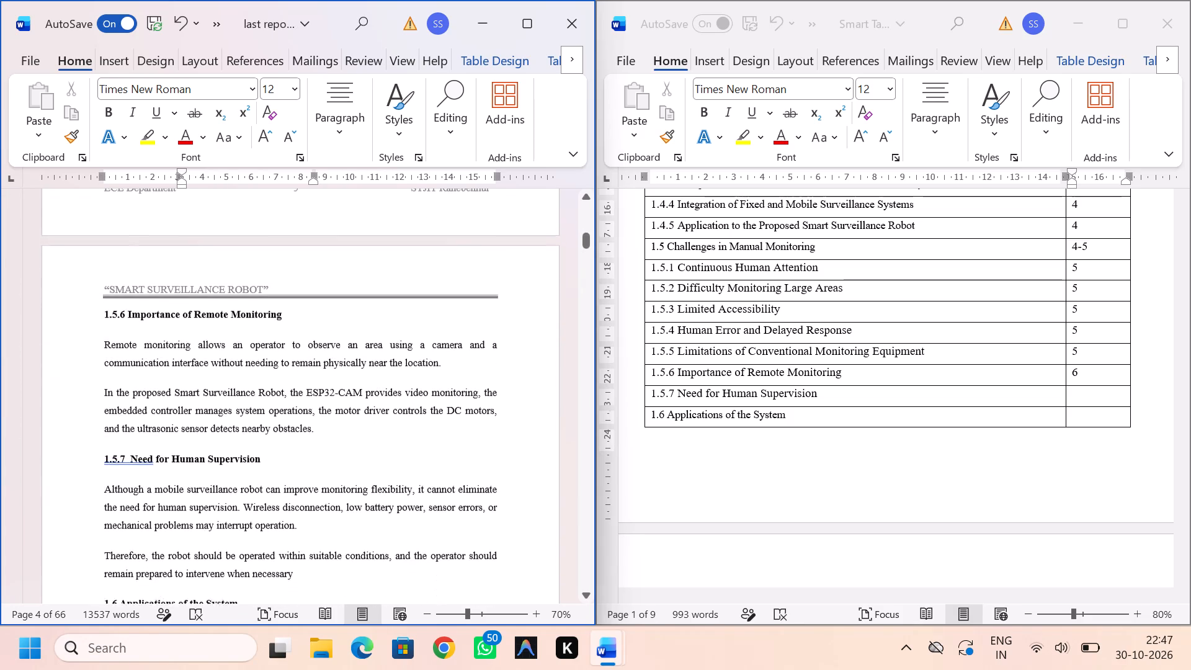
pyautogui.scroll(-1, 516, 509)
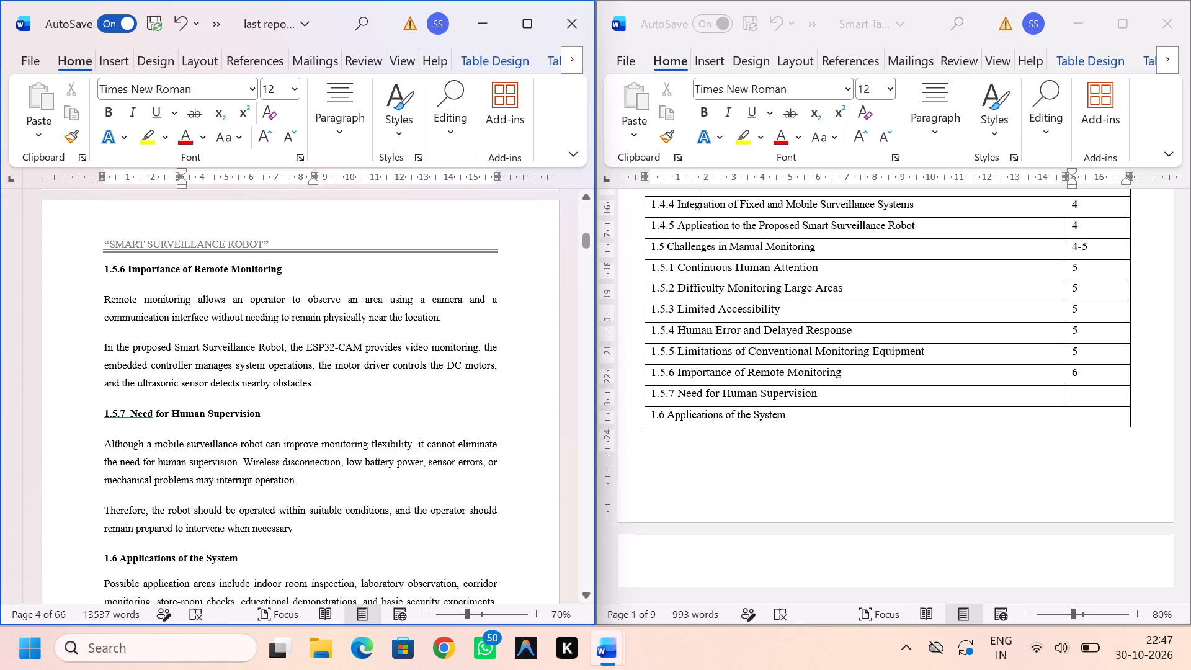
pyautogui.click(1100, 390)
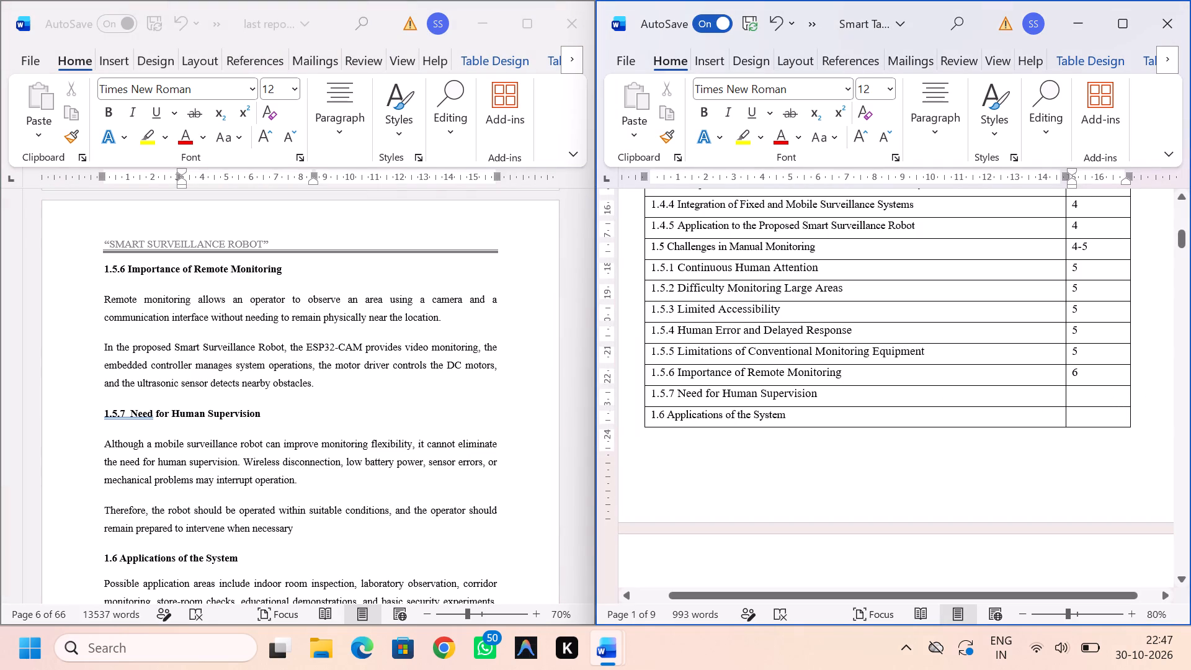
pyautogui.press('6')
pyautogui.press('Down')
pyautogui.press('6')
# Locate section 1.6.1 Indoor Room Inspection in the report and set its contents page number to 6.
pyautogui.scroll(-1, 401, 432)
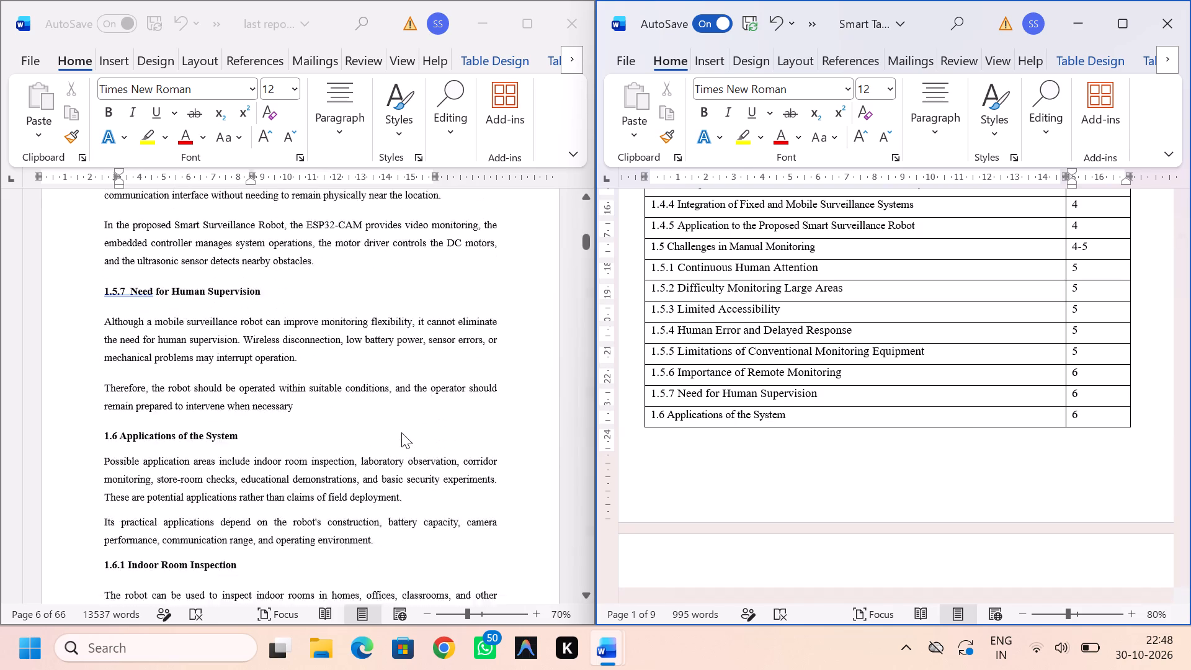
pyautogui.scroll(-2, 401, 432)
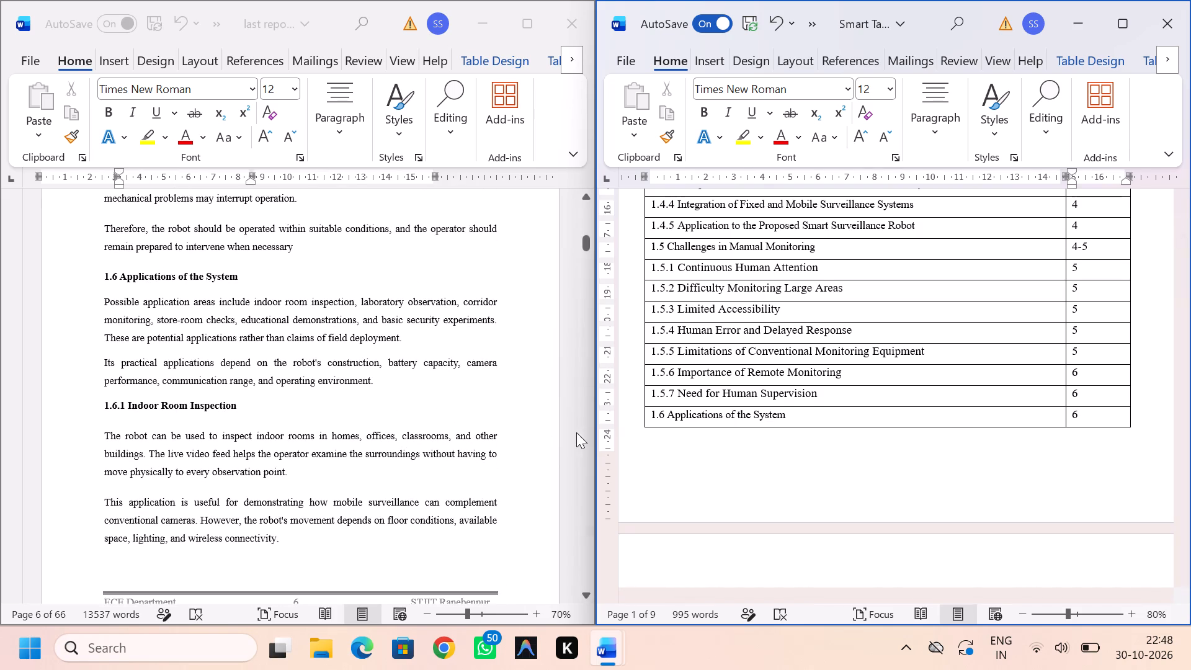
pyautogui.scroll(-3, 754, 462)
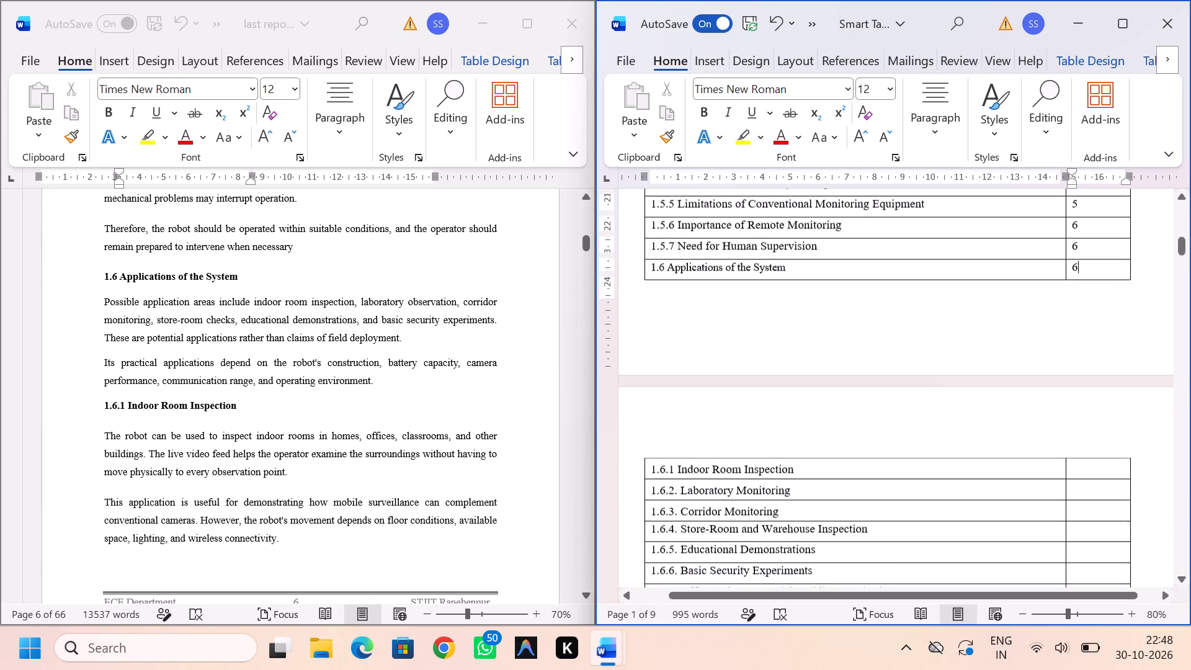
pyautogui.scroll(-1, 754, 462)
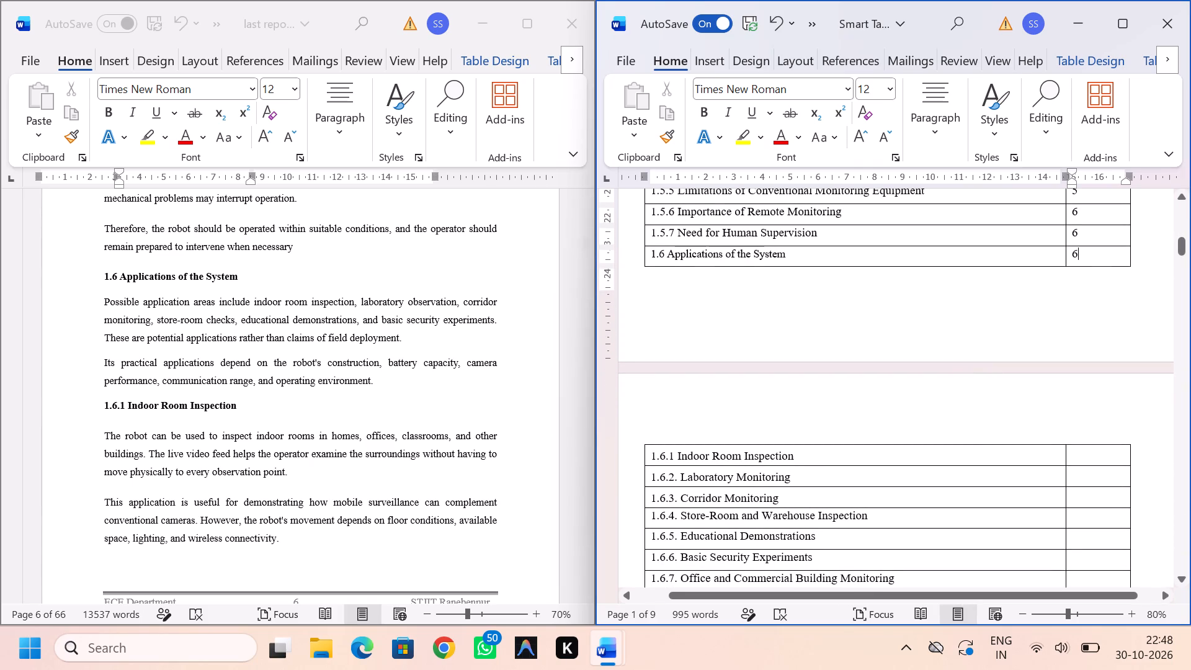
pyautogui.click(1080, 453)
pyautogui.press('6')
# Locate section 1.6.2 Laboratory Monitoring in the report and set its contents page number to 7.
pyautogui.scroll(-1, 1080, 453)
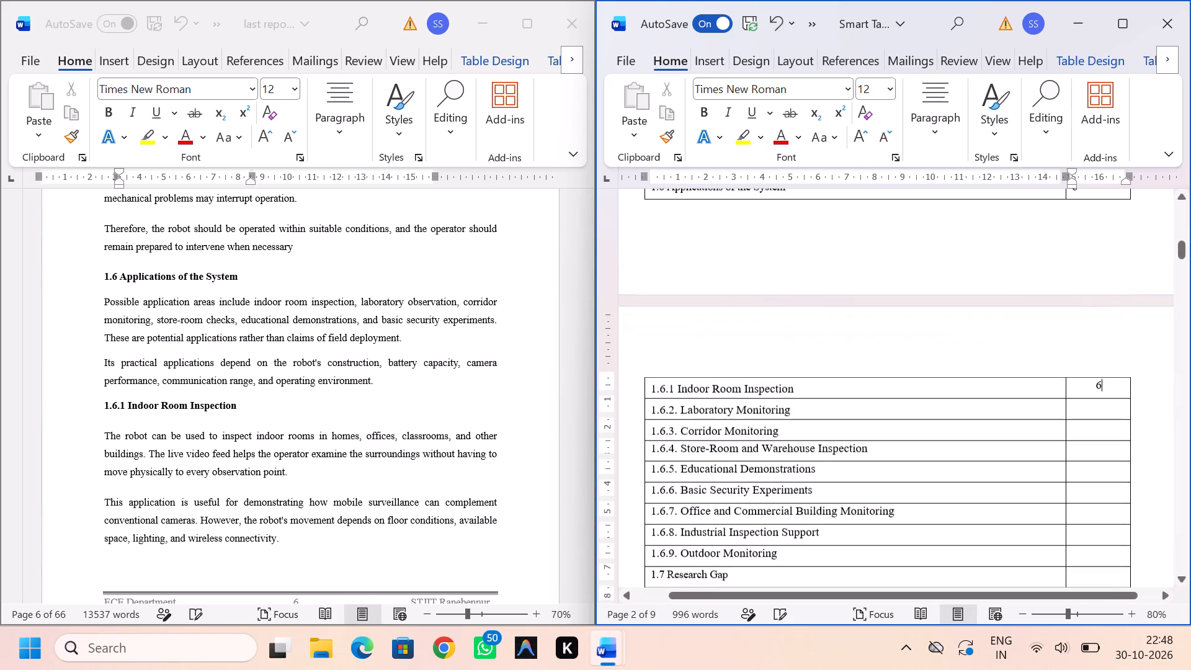
pyautogui.scroll(-1, 1080, 453)
pyautogui.scroll(-1, 405, 471)
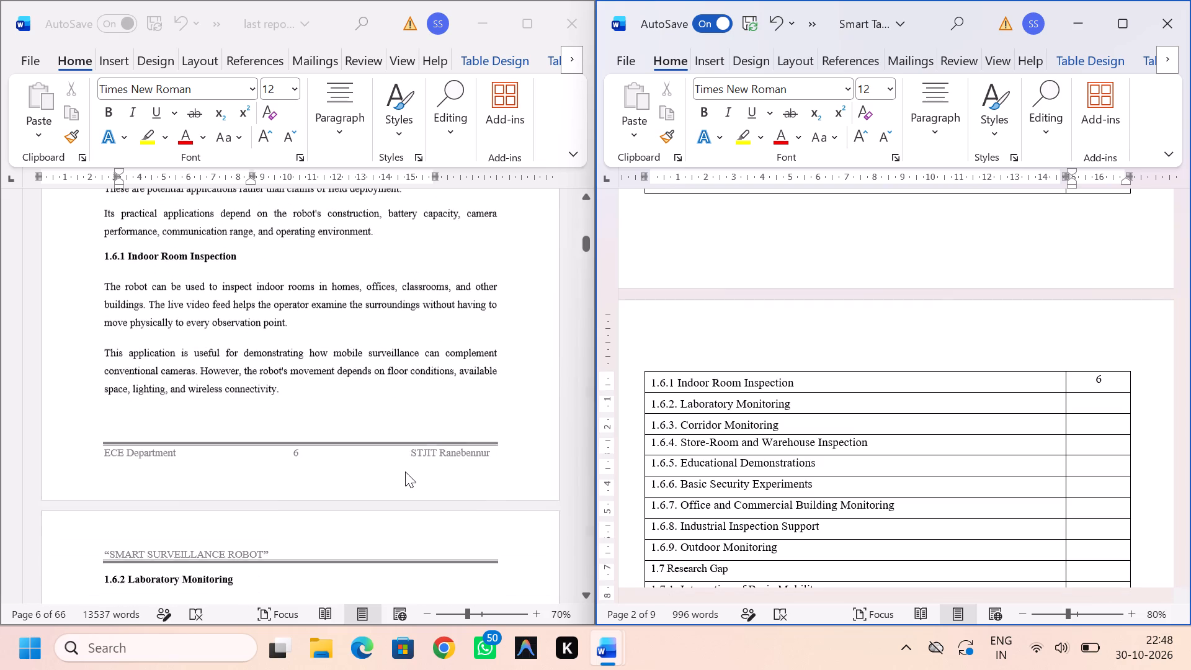
pyautogui.scroll(-3, 405, 471)
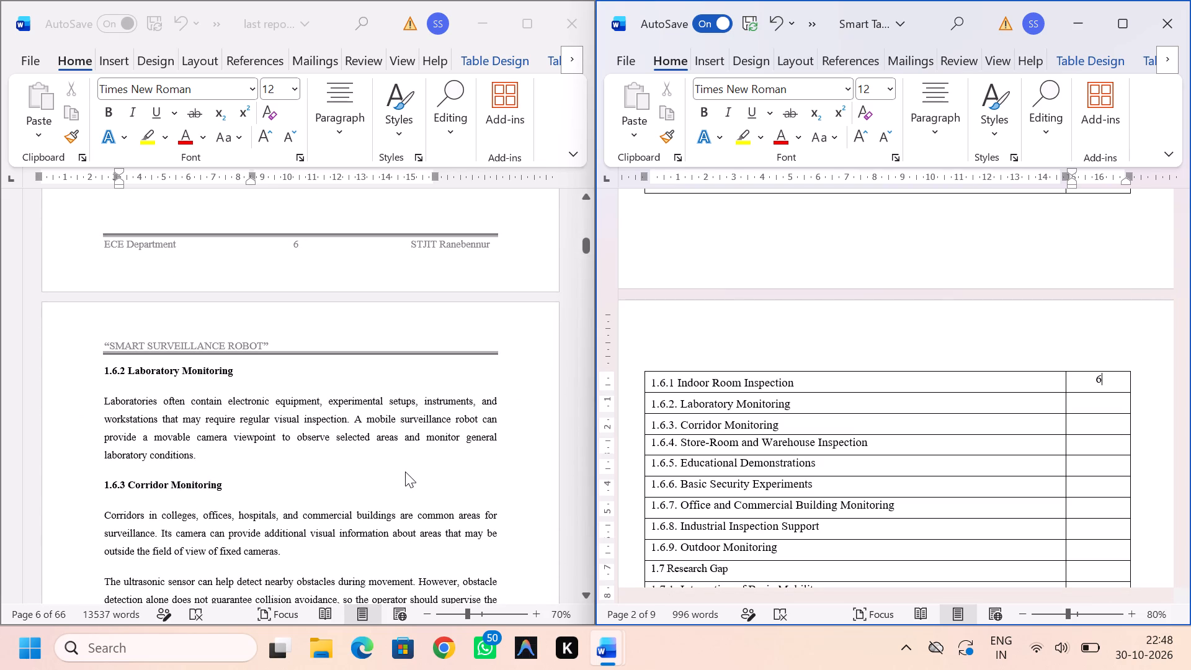
pyautogui.click(1102, 401)
pyautogui.press('7')
# Check where sections 1.6.3 to 1.6.5 fall in the report and set the page numbers of all three contents rows to 7.
pyautogui.press('Down')
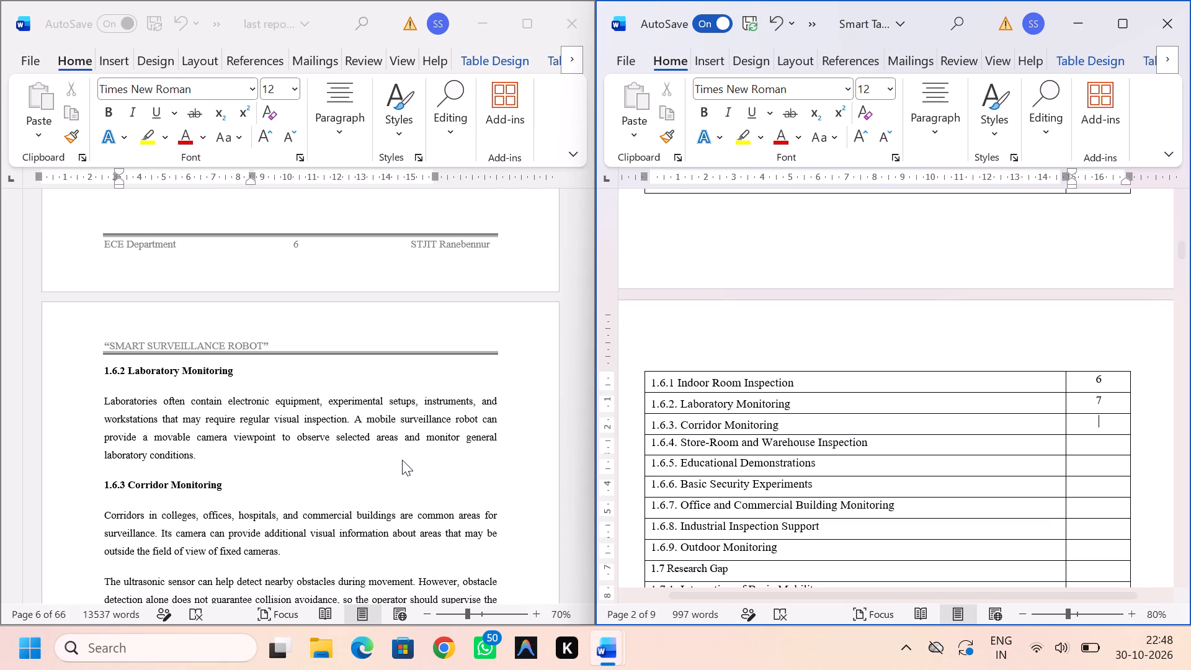
pyautogui.scroll(-3, 402, 460)
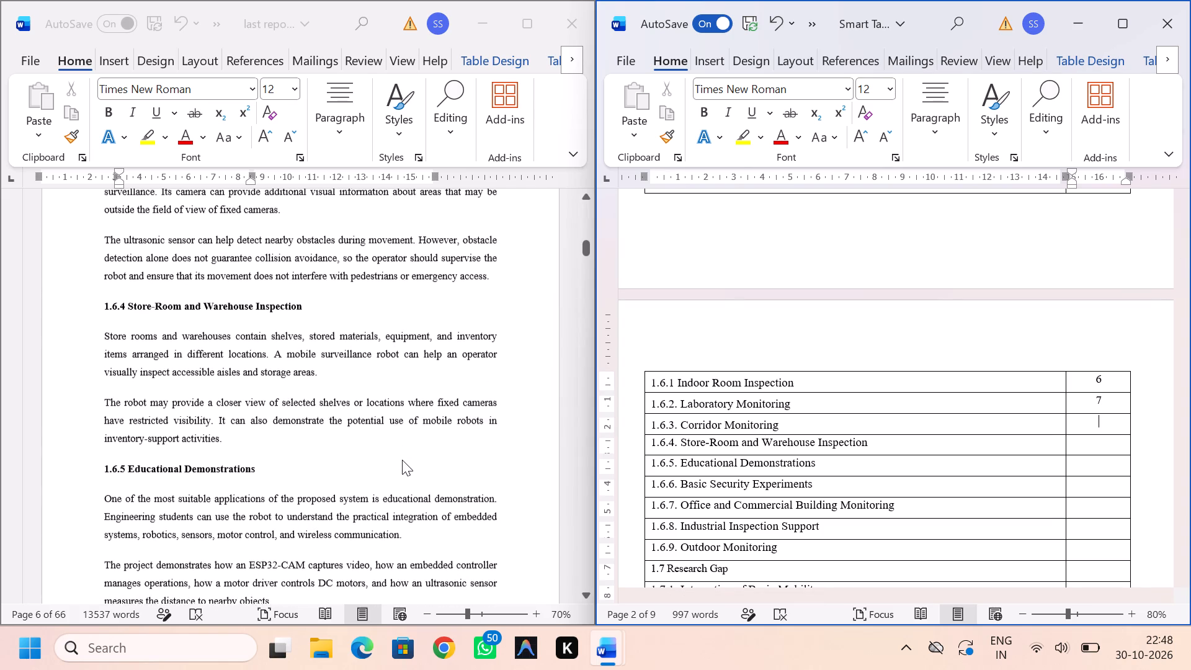
pyautogui.scroll(-1, 402, 460)
pyautogui.hscroll(1, 402, 460)
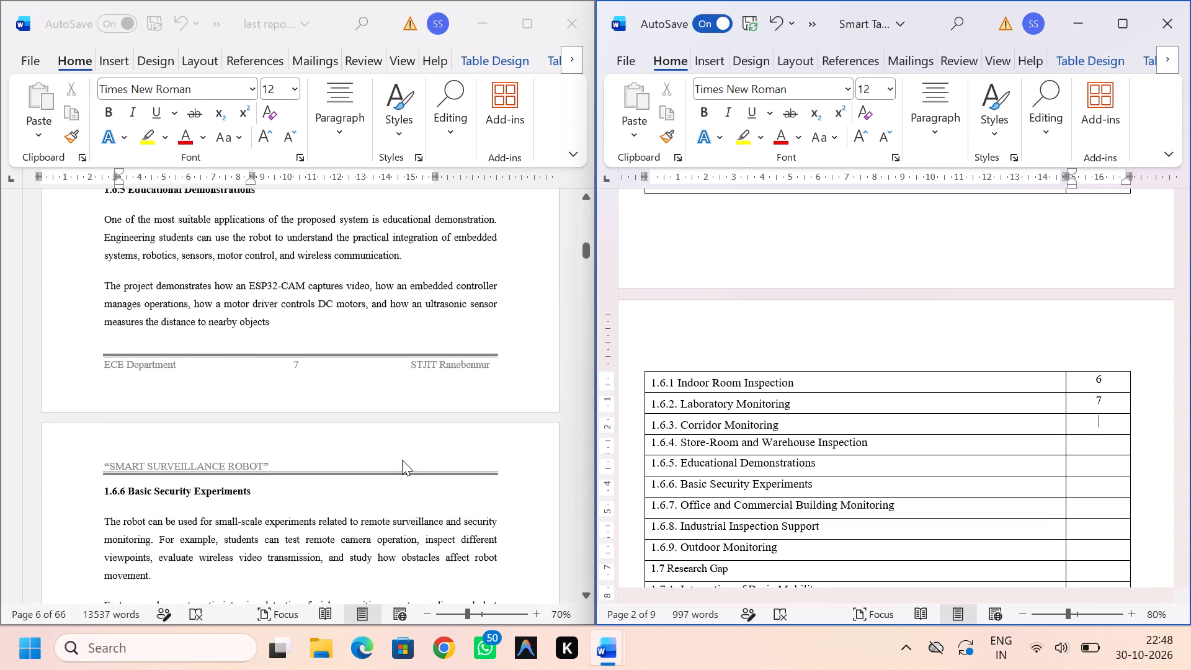
pyautogui.hscroll(1, 402, 460)
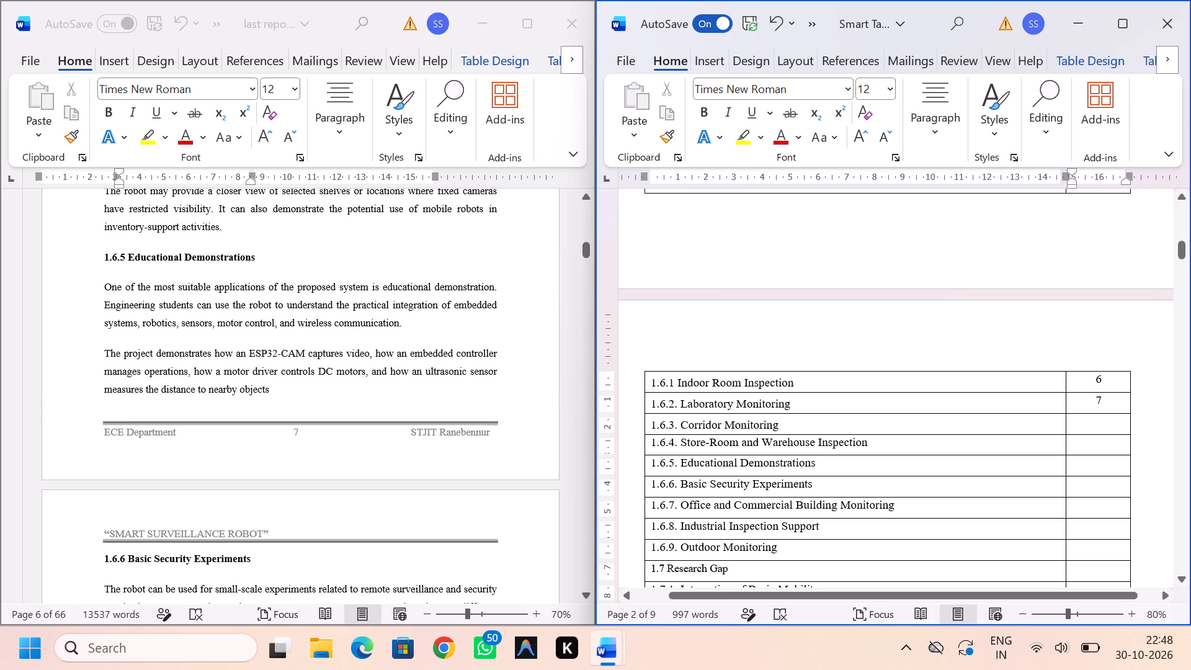
pyautogui.press('7')
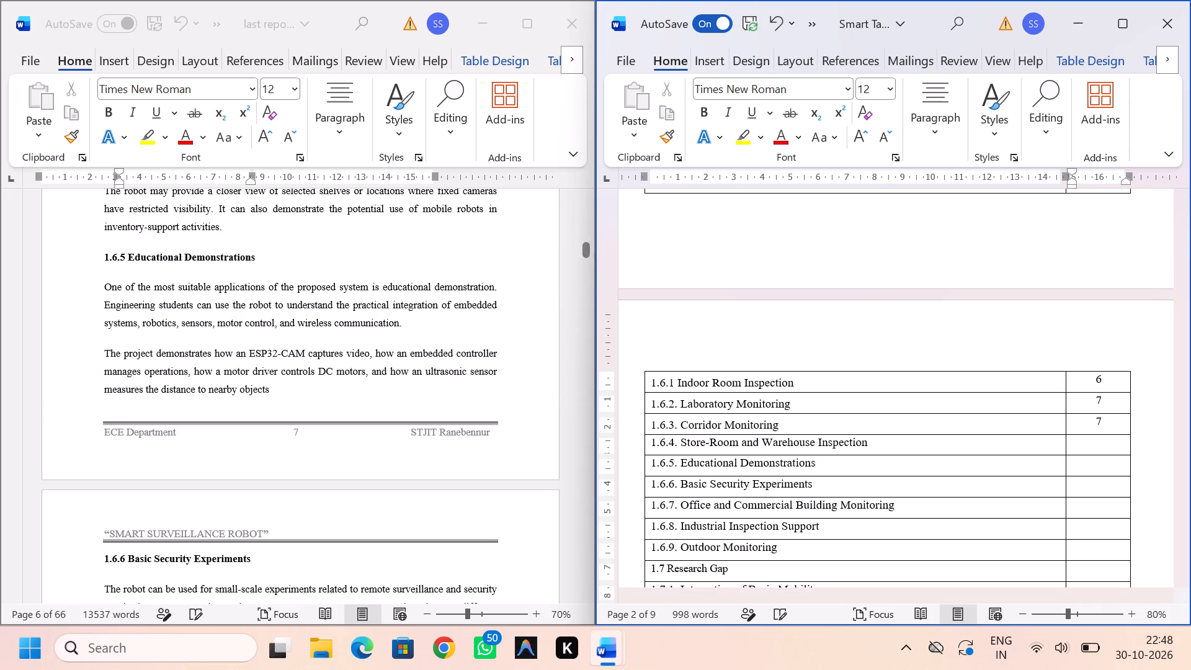
pyautogui.press('Down')
pyautogui.press('7')
pyautogui.press('Down')
pyautogui.press('7')
# Check the report page holding sections 1.6.6 and 1.6.7 and set the page numbers of both contents rows to 8.
pyautogui.press('Down')
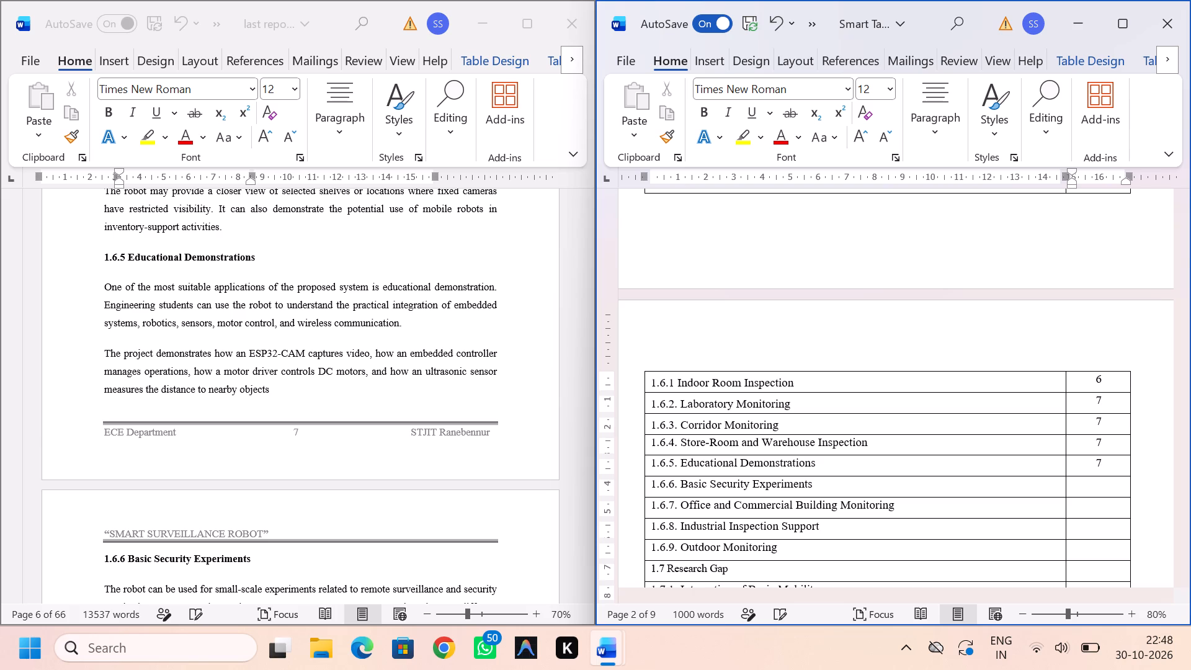
pyautogui.scroll(-3, 404, 455)
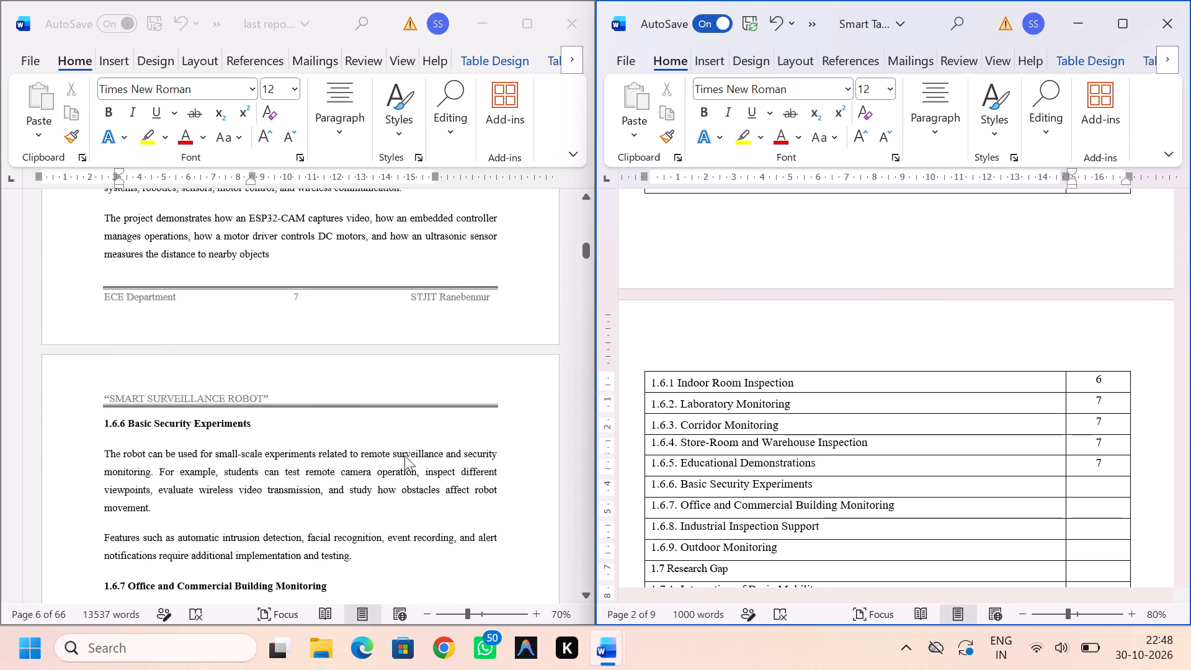
pyautogui.scroll(-1, 404, 455)
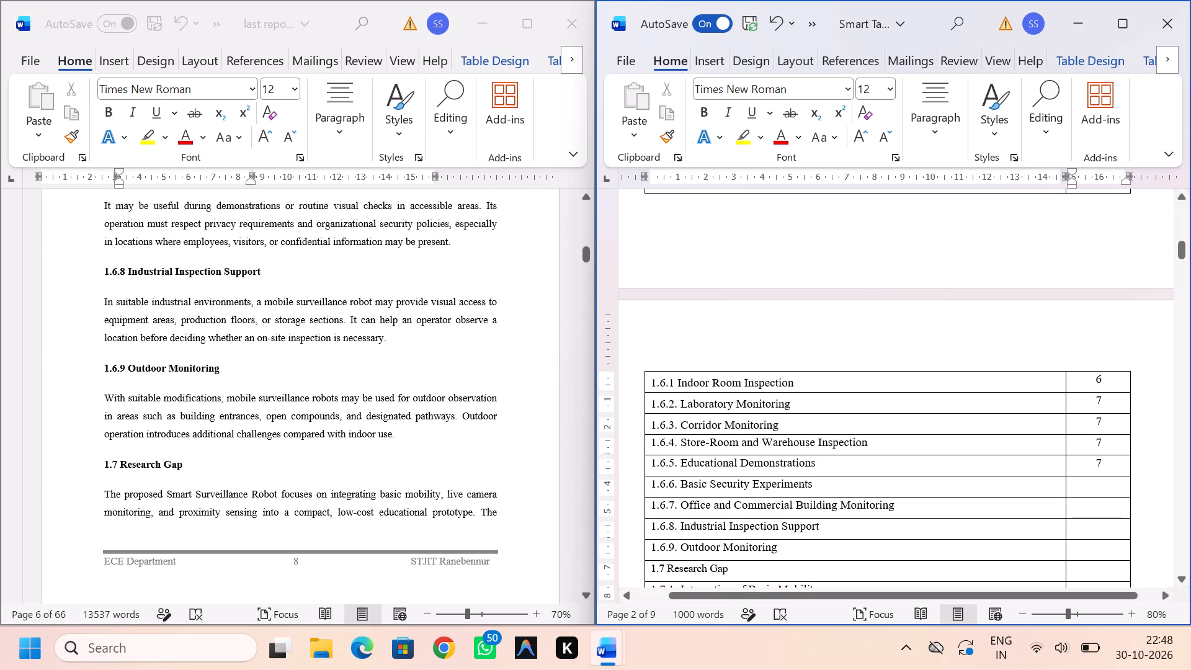
pyautogui.click(1103, 486)
pyautogui.press('8')
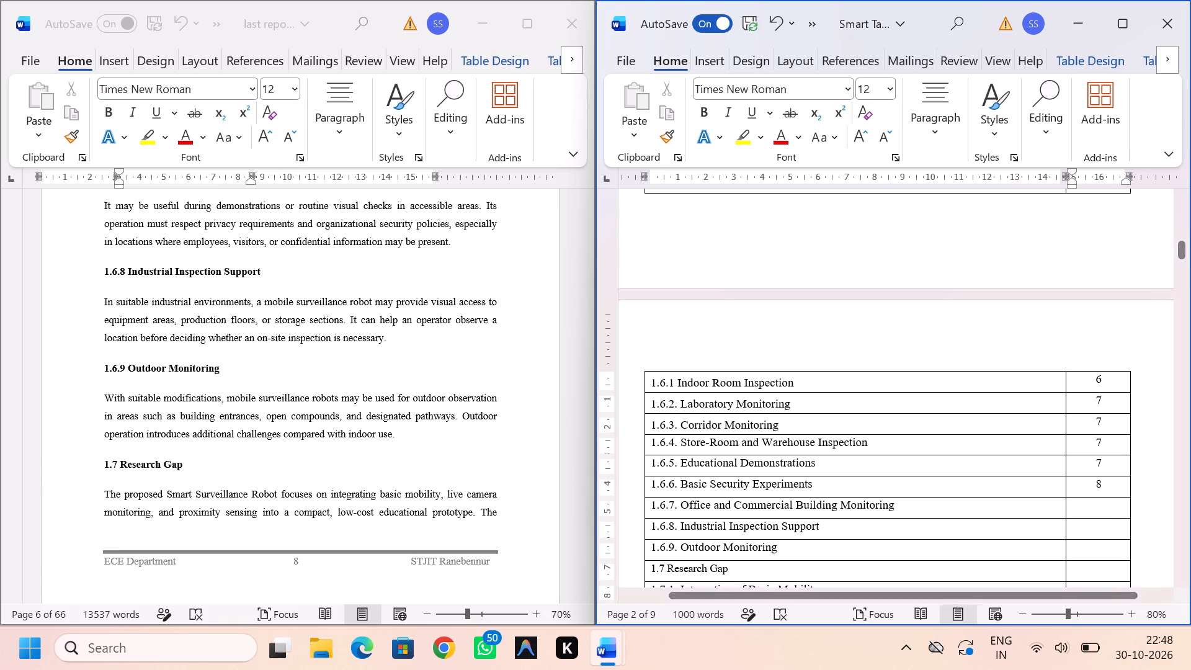
pyautogui.press('Down')
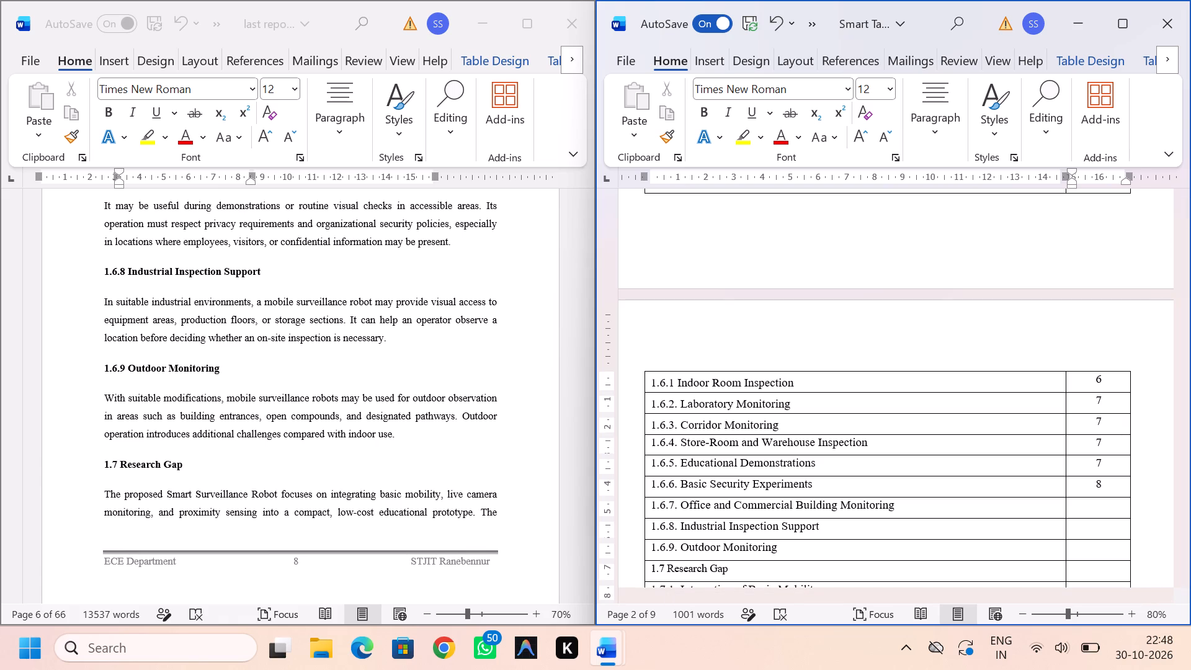
pyautogui.press('8')
pyautogui.press('Down')
# Set the contents page numbers of 1.6.8 and 1.6.9 to 8 and of 1.7 Research Gap to 8-9.
pyautogui.press('8')
pyautogui.press('Down')
pyautogui.press('8')
pyautogui.press('Down')
pyautogui.write('8-9')
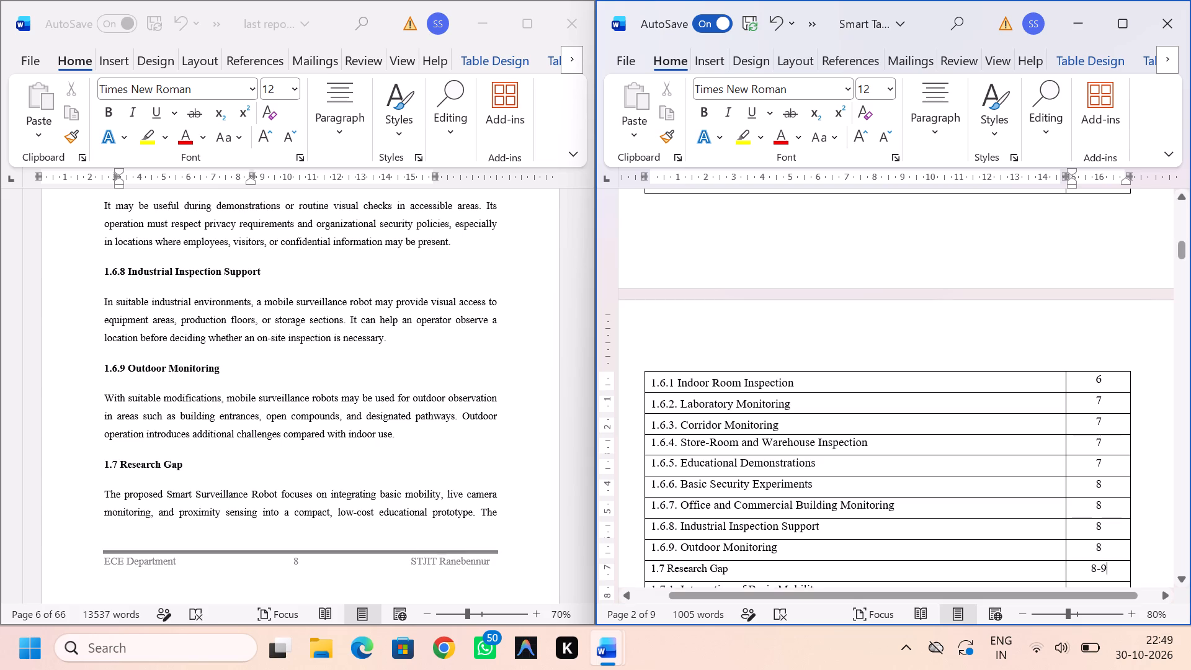
# Check where sections 1.7.1 to 1.7.4 fall in the report and set contents pages 9 for 1.7.1 to 1.7.3 and 9-10 for 1.7.4.
pyautogui.scroll(-2, 1032, 473)
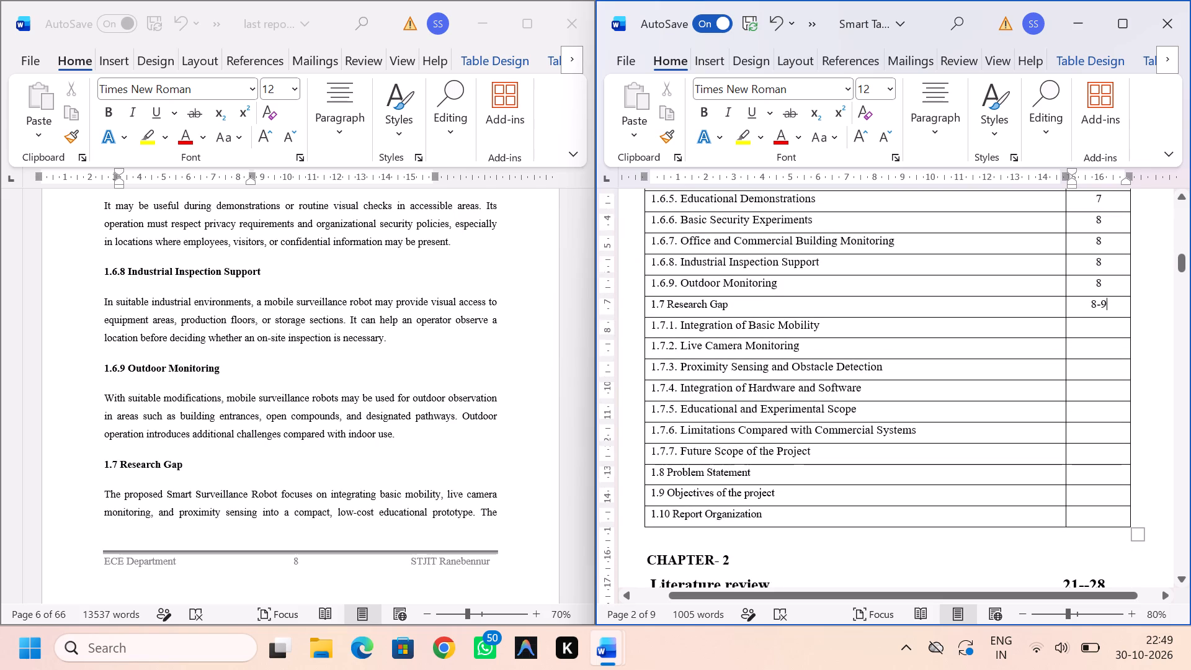
pyautogui.scroll(-4, 390, 494)
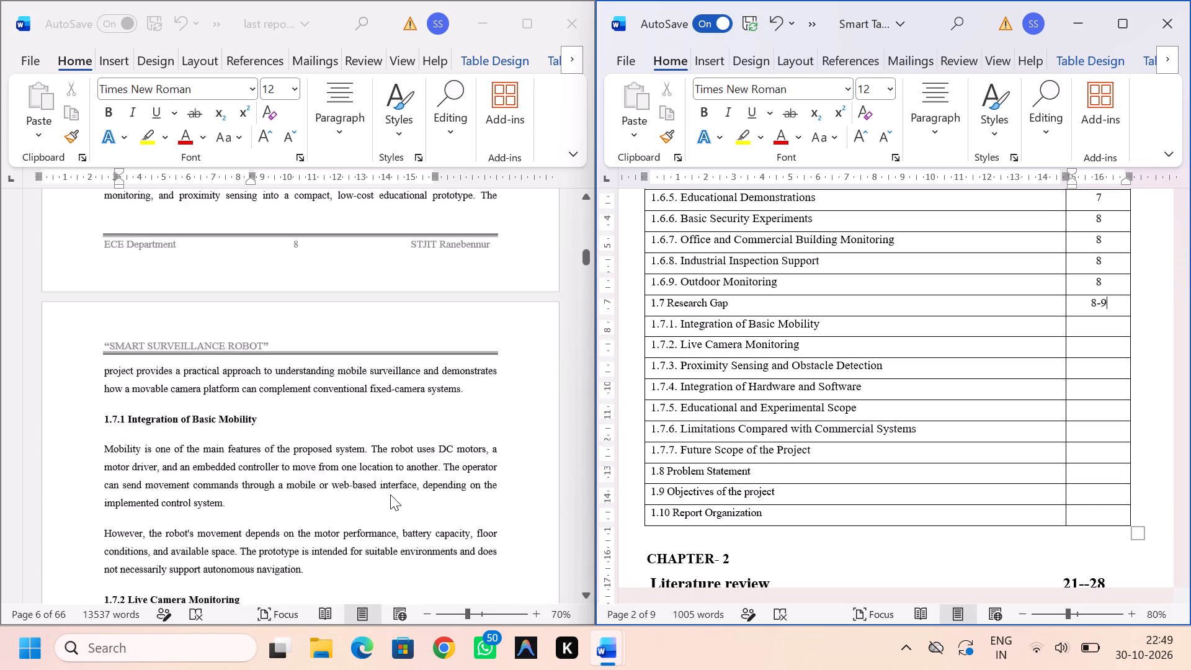
pyautogui.scroll(-4, 390, 494)
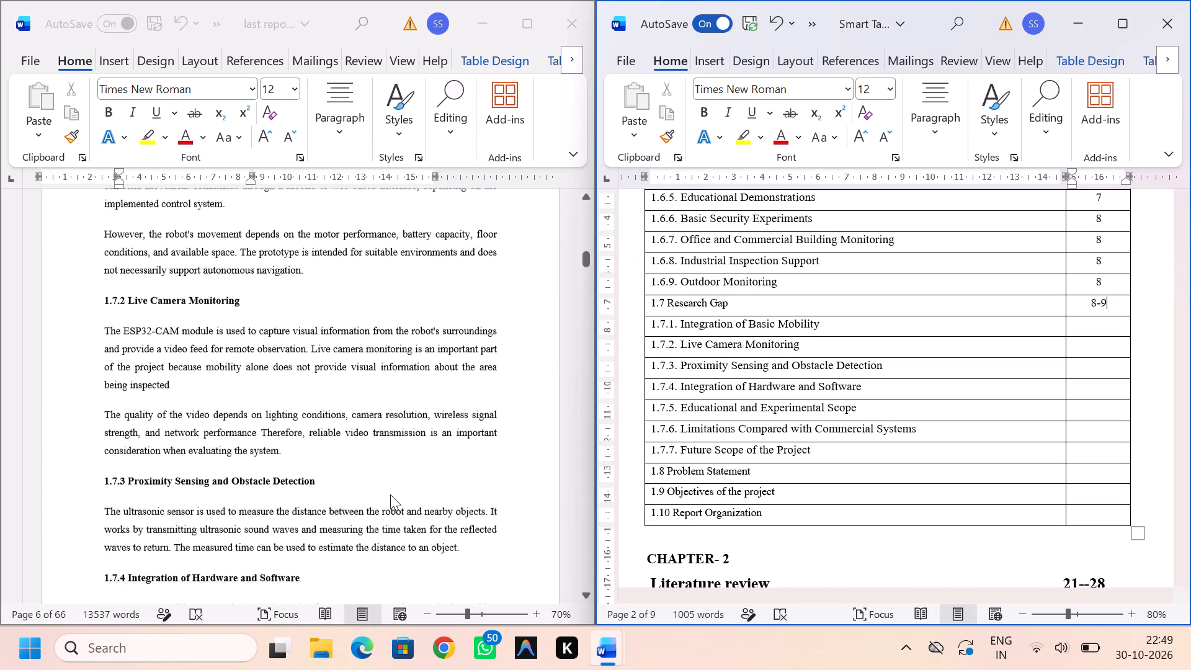
pyautogui.scroll(-2, 390, 494)
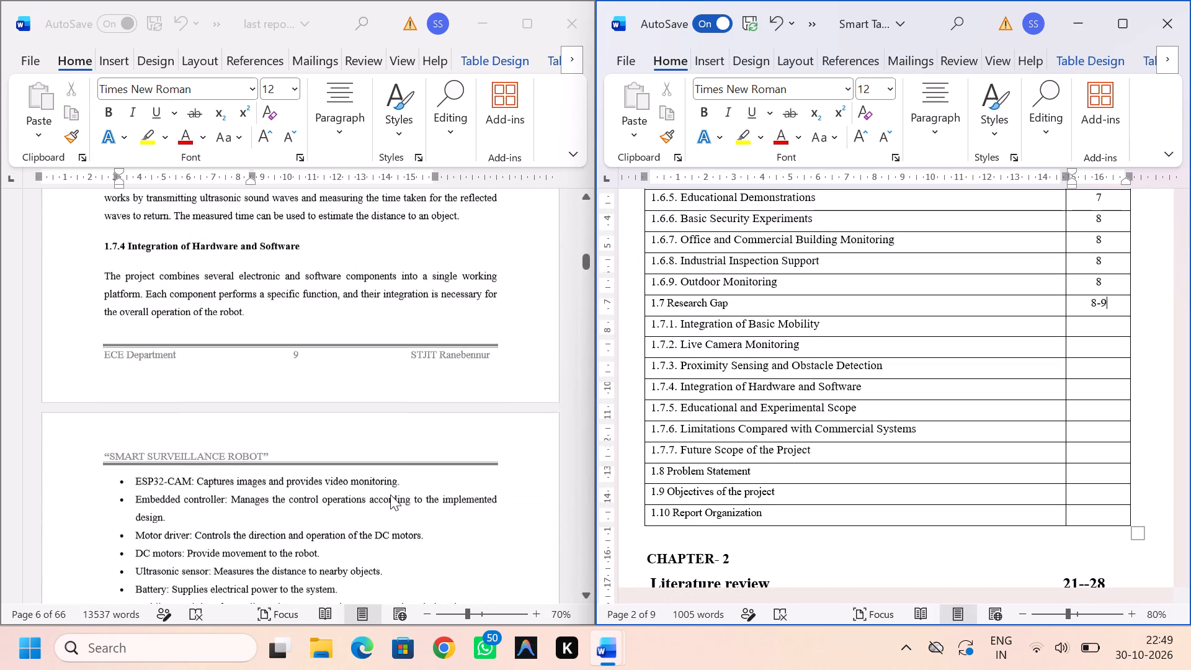
pyautogui.scroll(-1, 390, 494)
pyautogui.scroll(1, 390, 494)
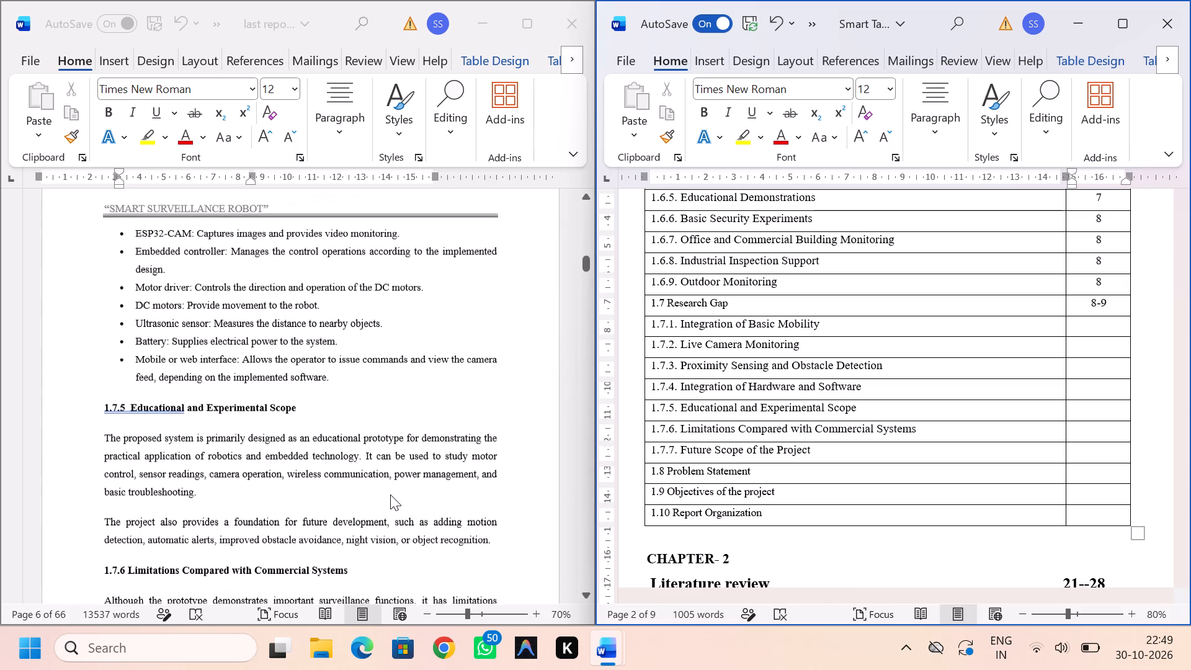
pyautogui.scroll(2, 390, 494)
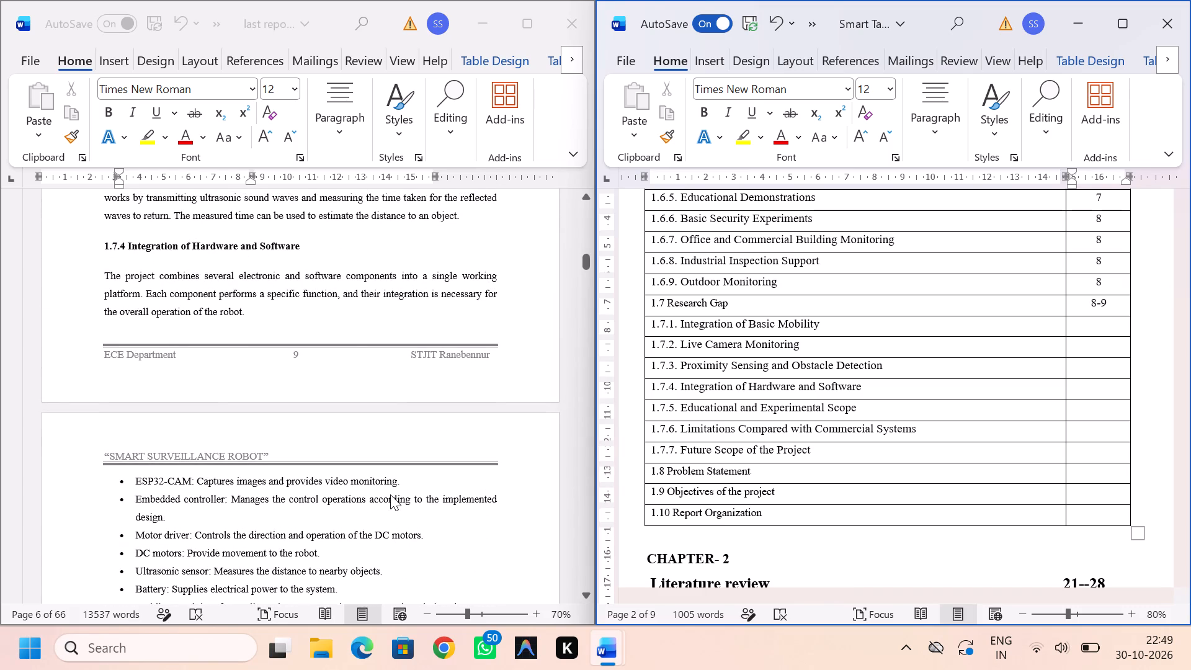
pyautogui.scroll(2, 390, 494)
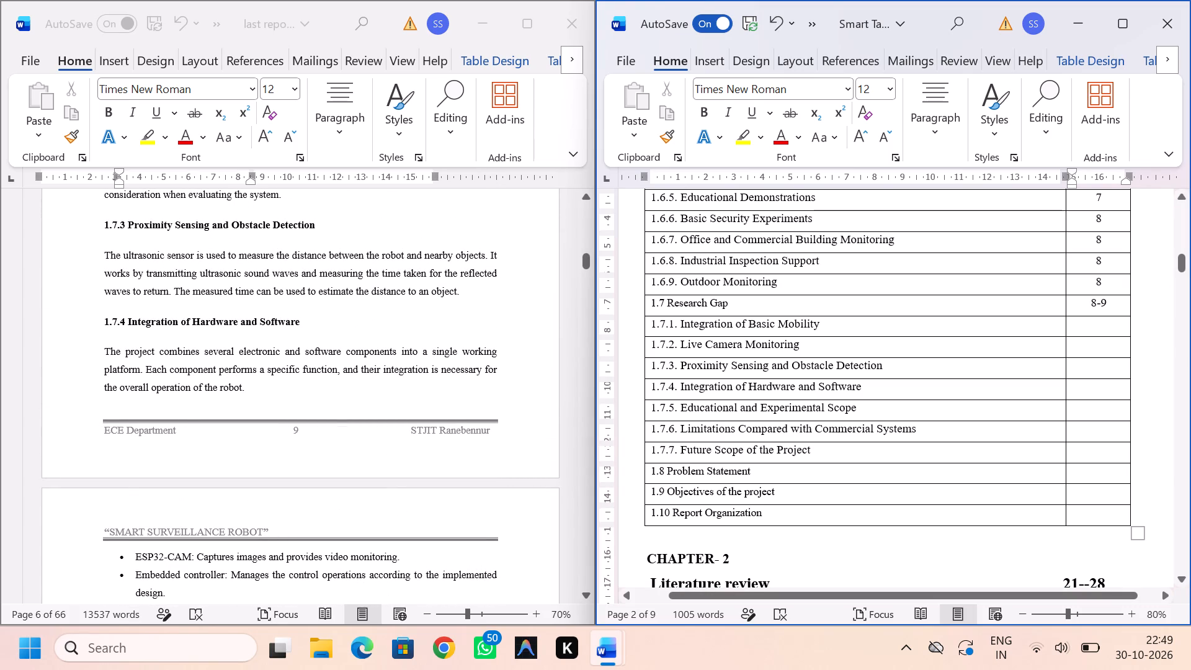
pyautogui.click(1092, 323)
pyautogui.press('9')
pyautogui.press('Down')
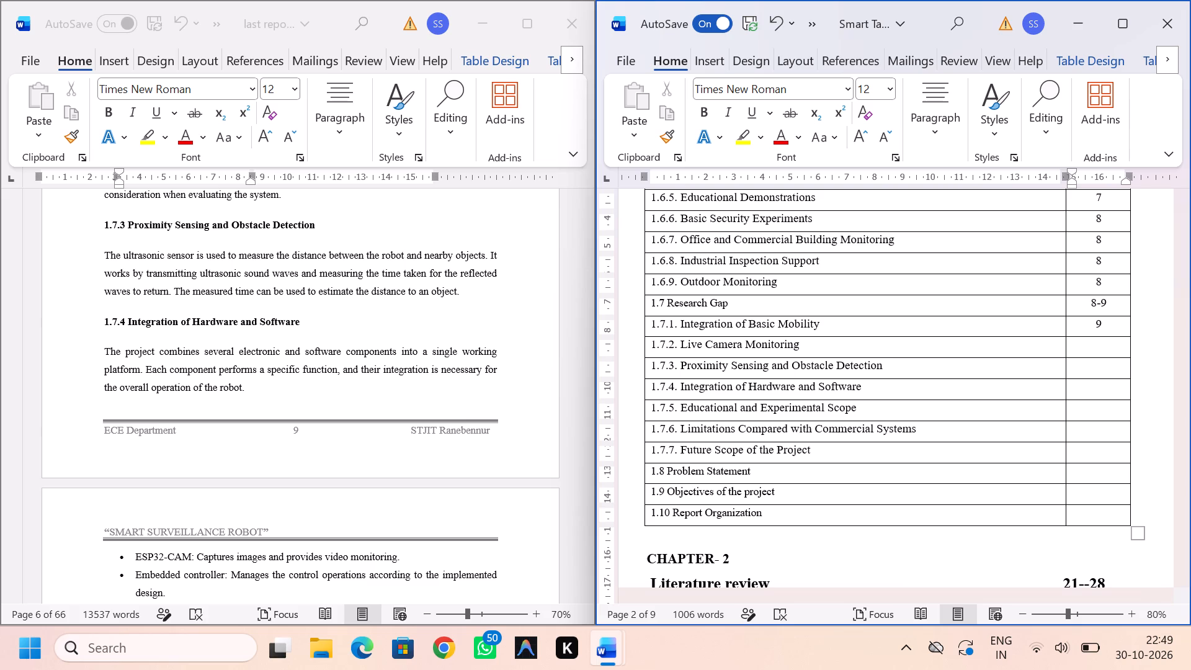
pyautogui.press('9')
pyautogui.press('Down')
pyautogui.press('9')
pyautogui.press('Down')
pyautogui.write('9-10')
# Locate sections 1.7.5 and 1.7.6 in the report and set the page numbers of both contents rows to 10.
pyautogui.scroll(-6, 477, 413)
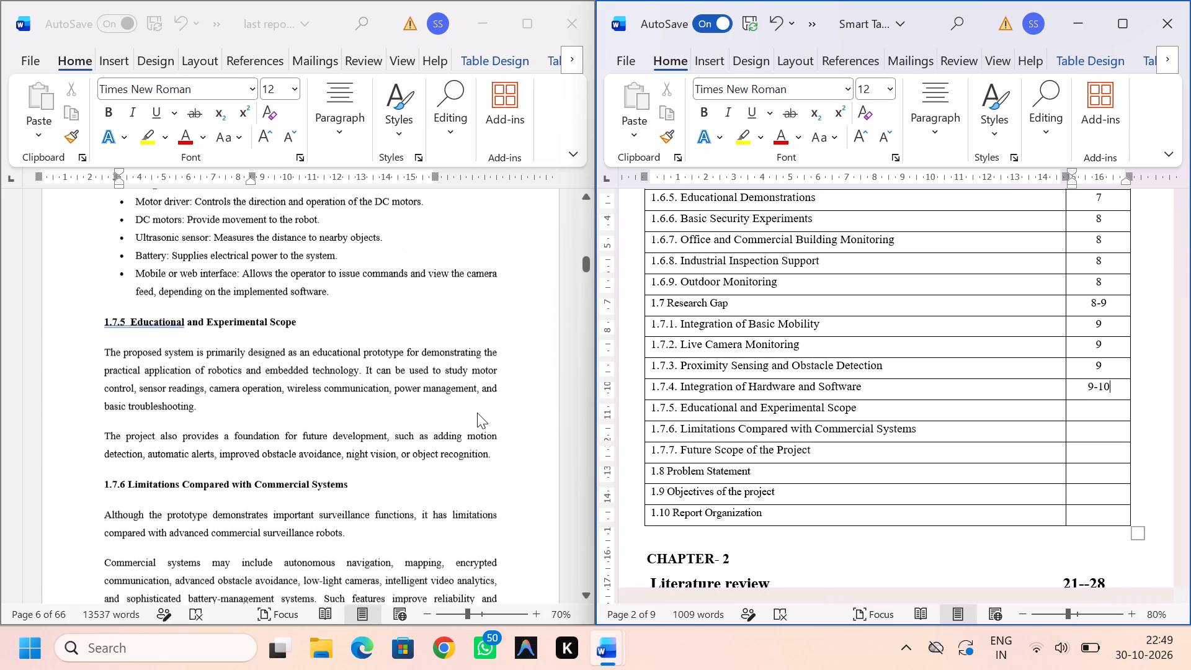
pyautogui.scroll(-4, 477, 413)
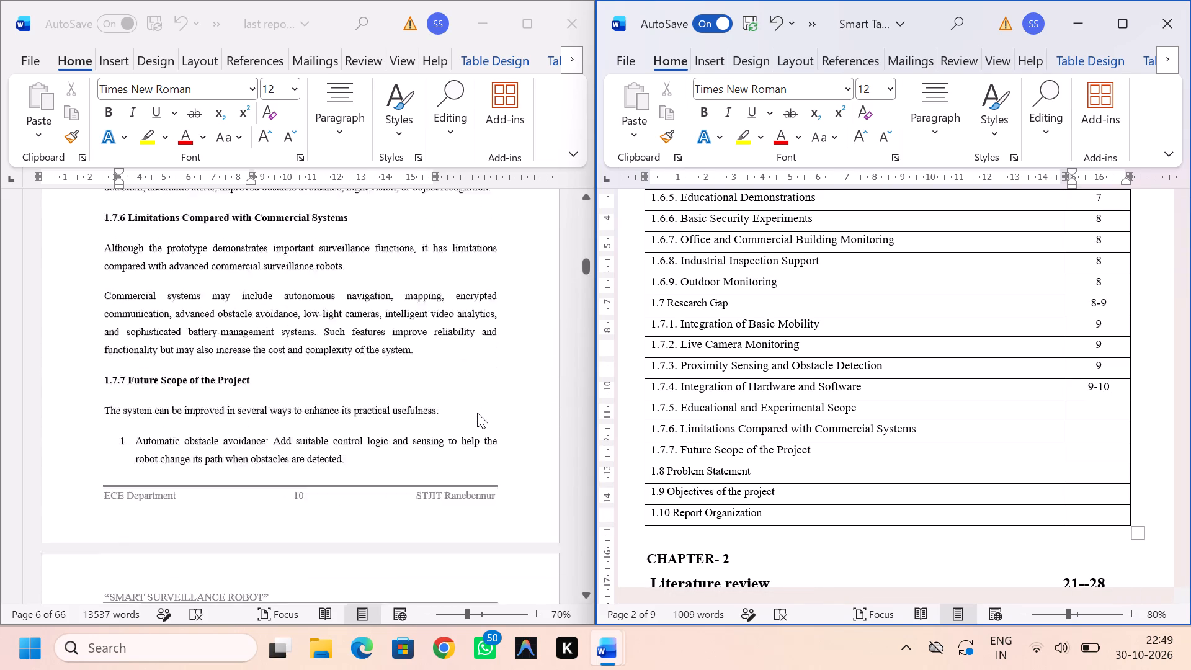
pyautogui.scroll(-1, 477, 413)
pyautogui.scroll(1, 477, 413)
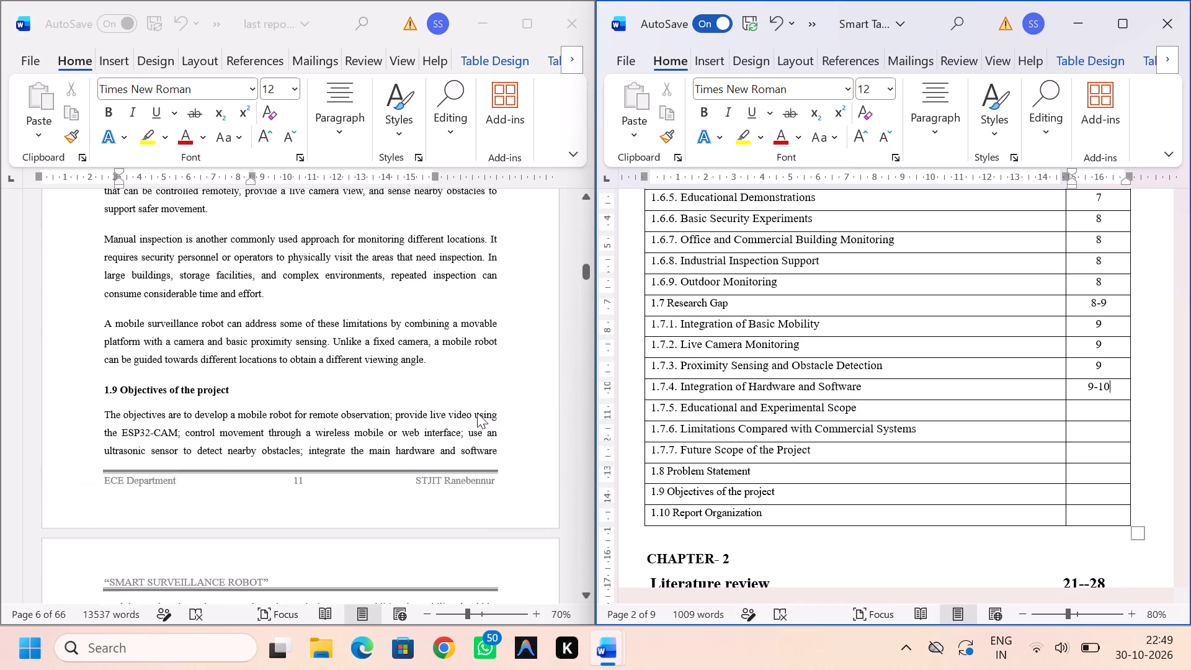
pyautogui.scroll(4, 477, 413)
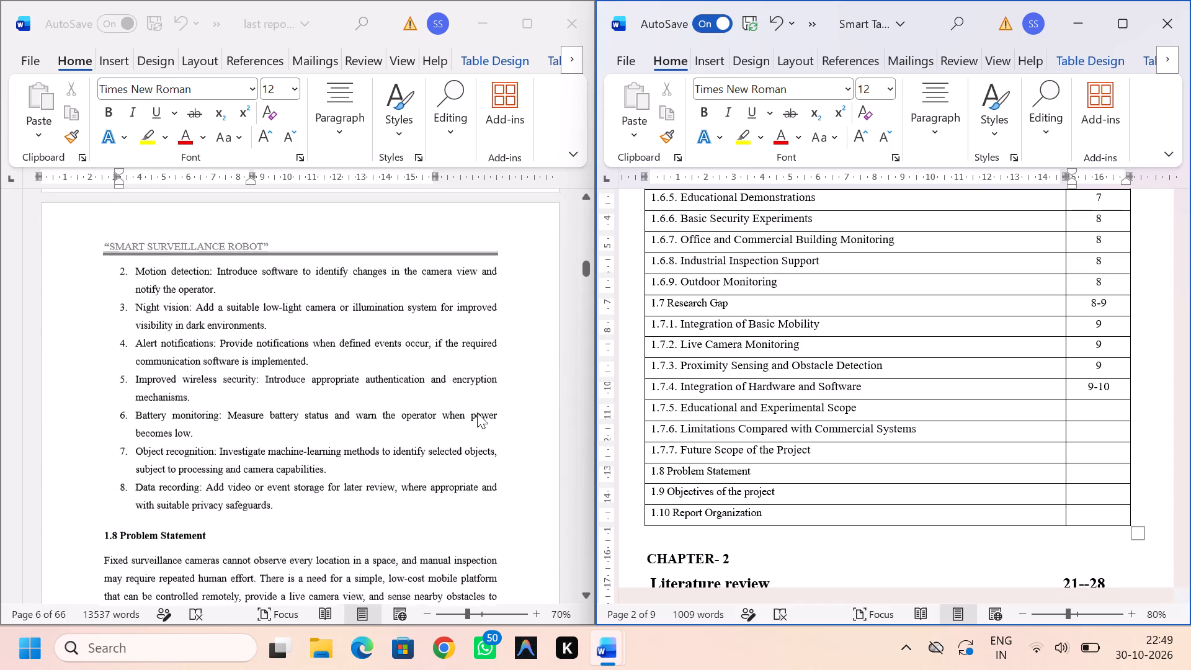
pyautogui.scroll(3, 477, 413)
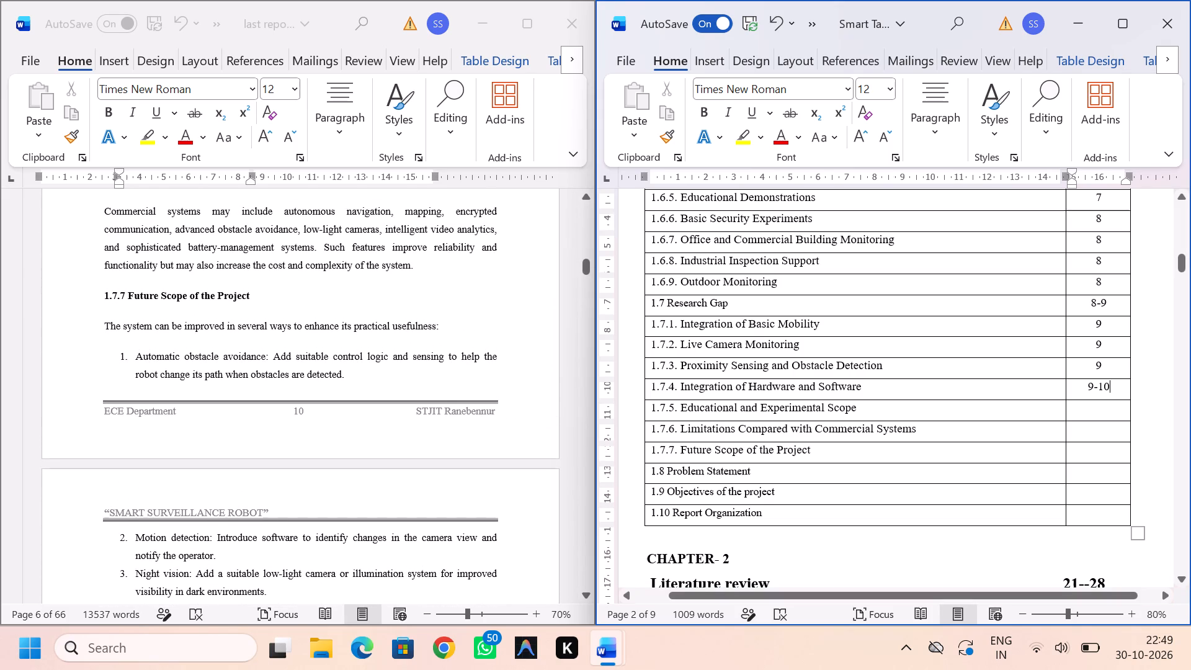
pyautogui.click(1085, 408)
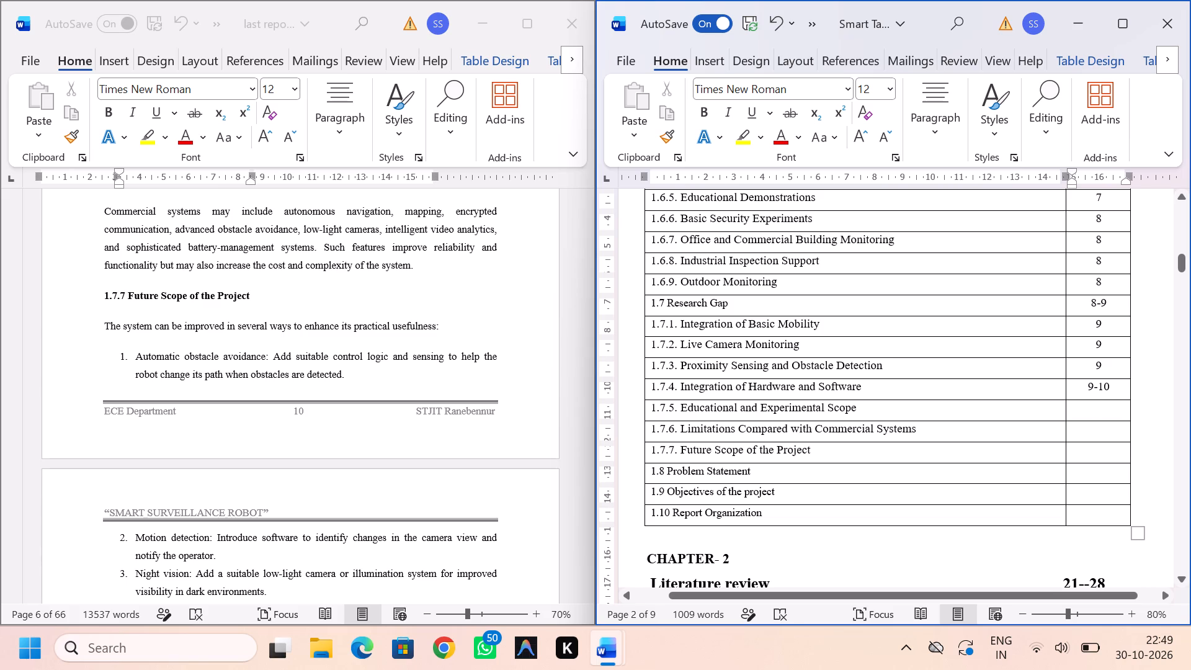
pyautogui.write('10')
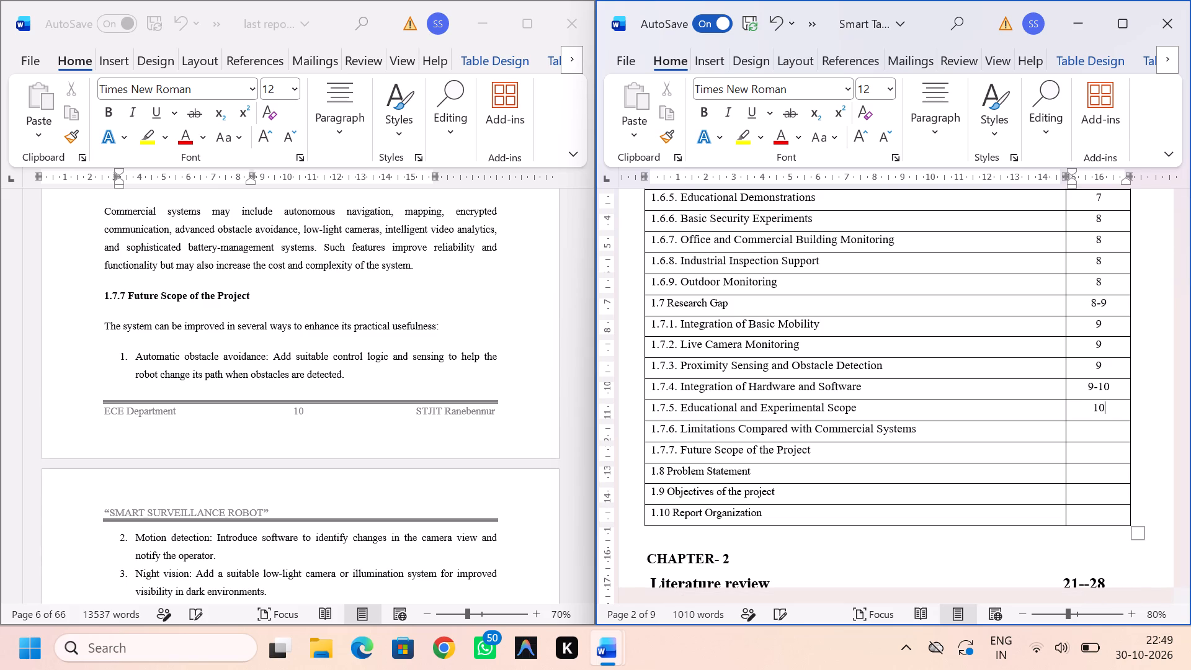
pyautogui.press('Down')
pyautogui.write('10')
# Set the contents page number of 1.7.7 Future Scope of the Project to 10-11.
pyautogui.press('Down')
pyautogui.write('10')
pyautogui.press('Down')
pyautogui.click(1106, 453)
pyautogui.write('-11')
pyautogui.press('Down')
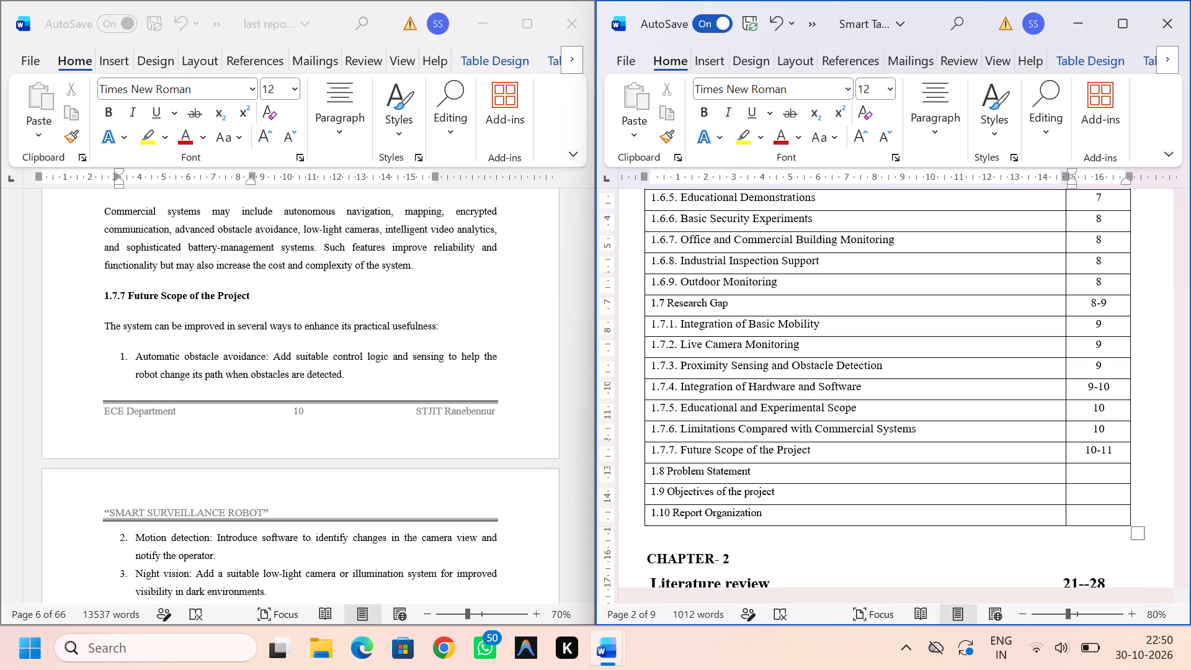
# Check the report pages for sections 1.8 to 1.10 and set the contents page number of 1.8 Problem Statement to 11.
pyautogui.scroll(-3, 489, 470)
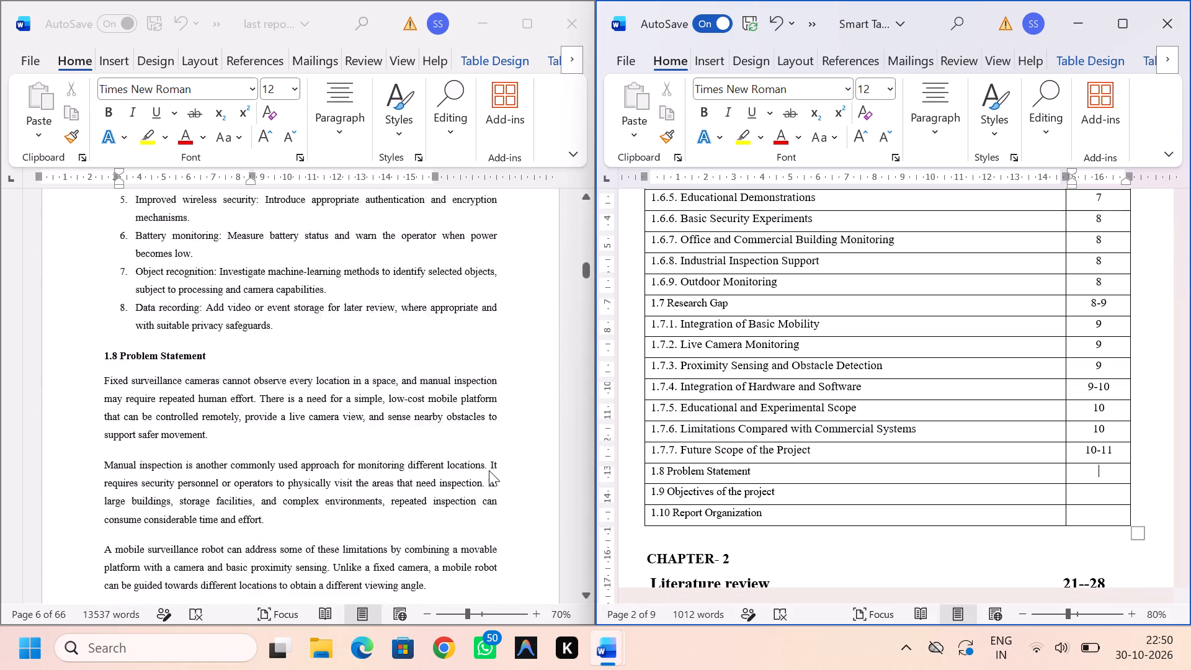
pyautogui.scroll(-1, 489, 470)
pyautogui.hscroll(1, 489, 470)
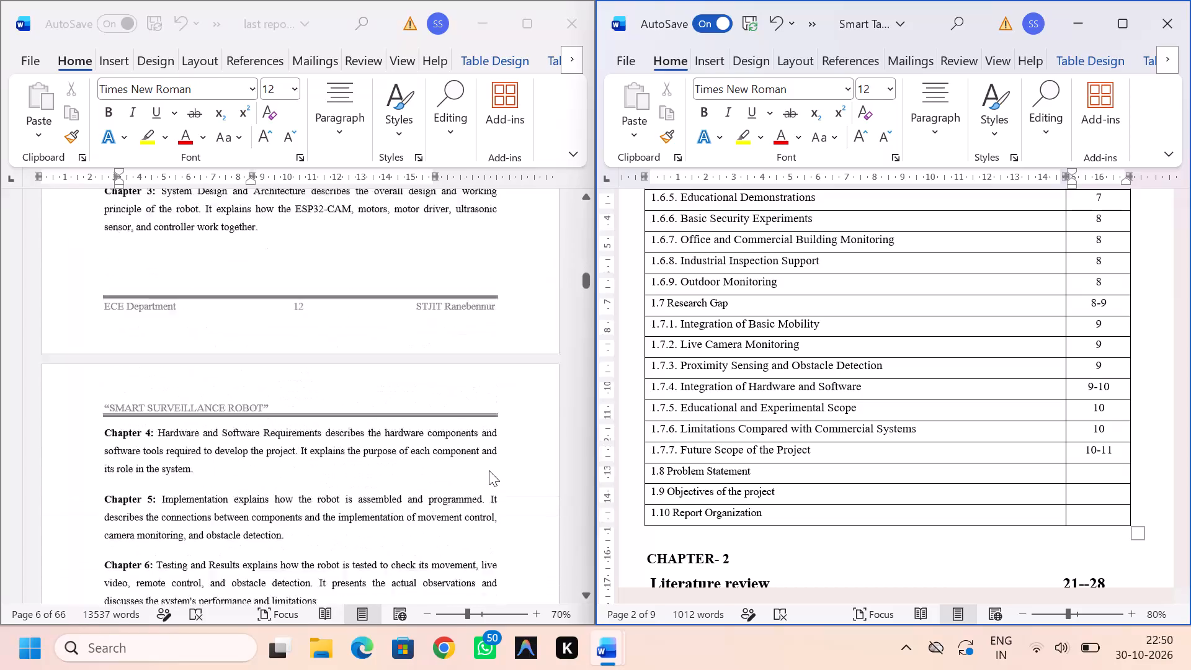
pyautogui.hscroll(1, 489, 470)
pyautogui.scroll(4, 489, 470)
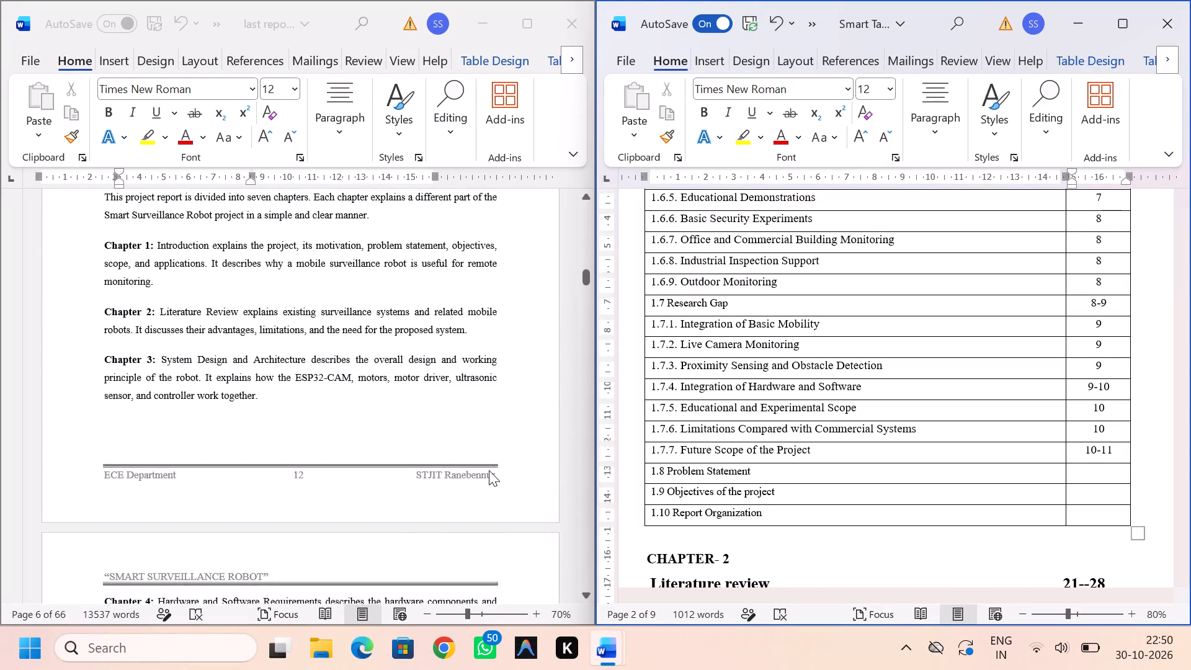
pyautogui.scroll(3, 489, 470)
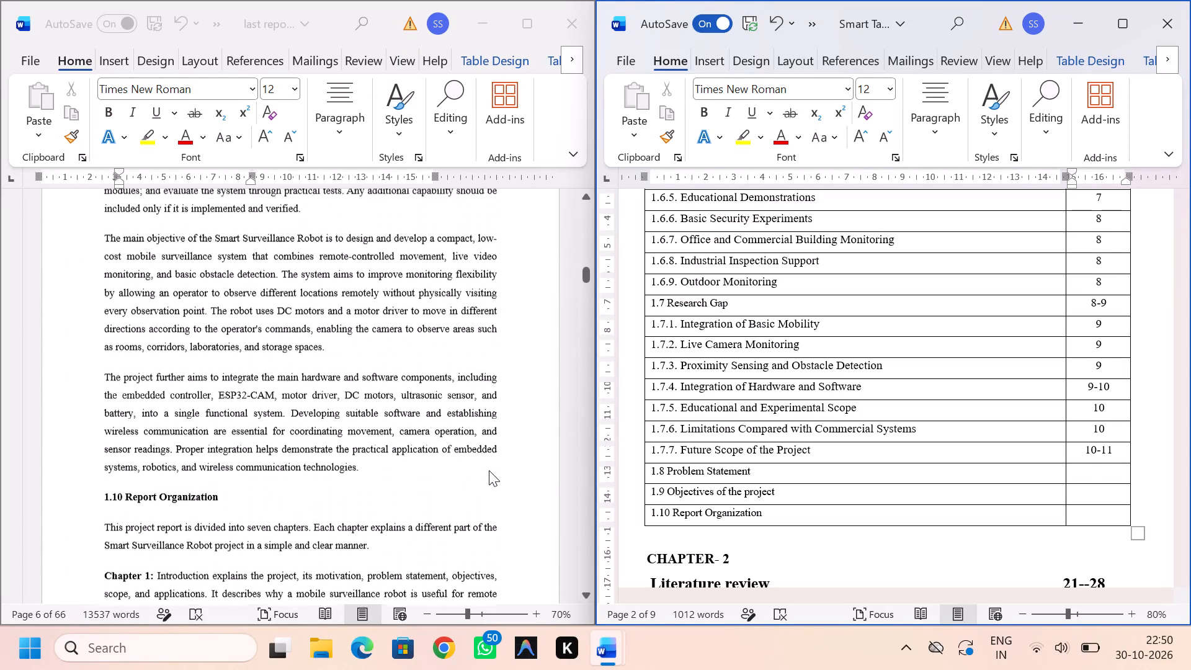
pyautogui.scroll(4, 489, 470)
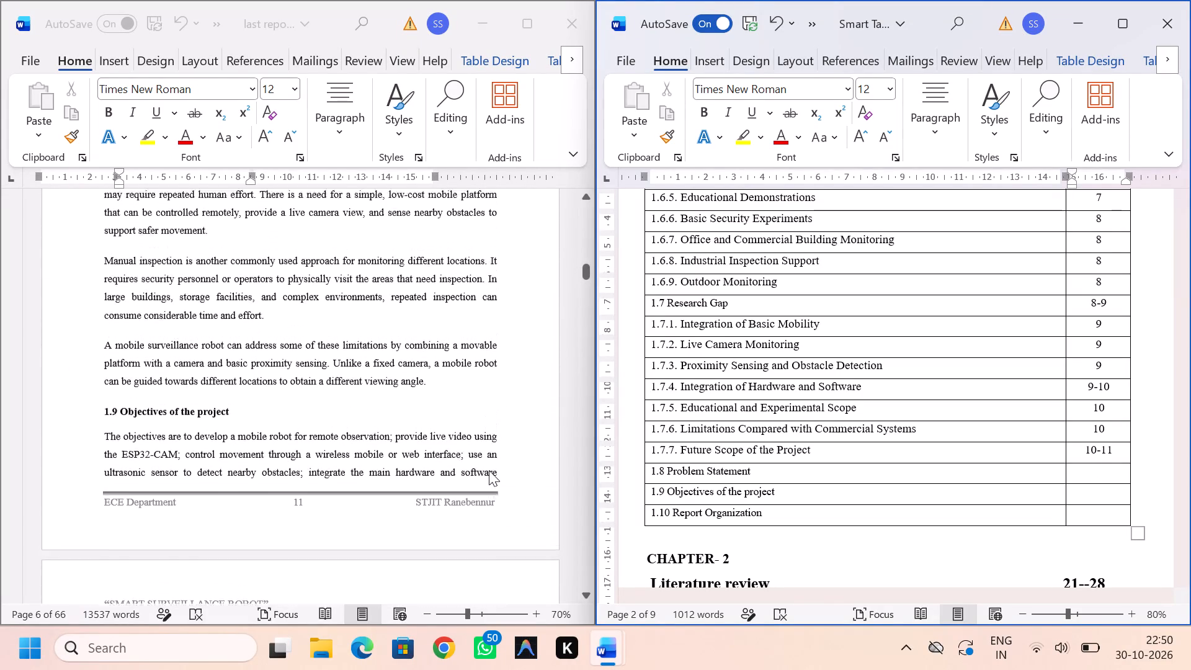
pyautogui.scroll(1, 489, 470)
pyautogui.scroll(-1, 489, 470)
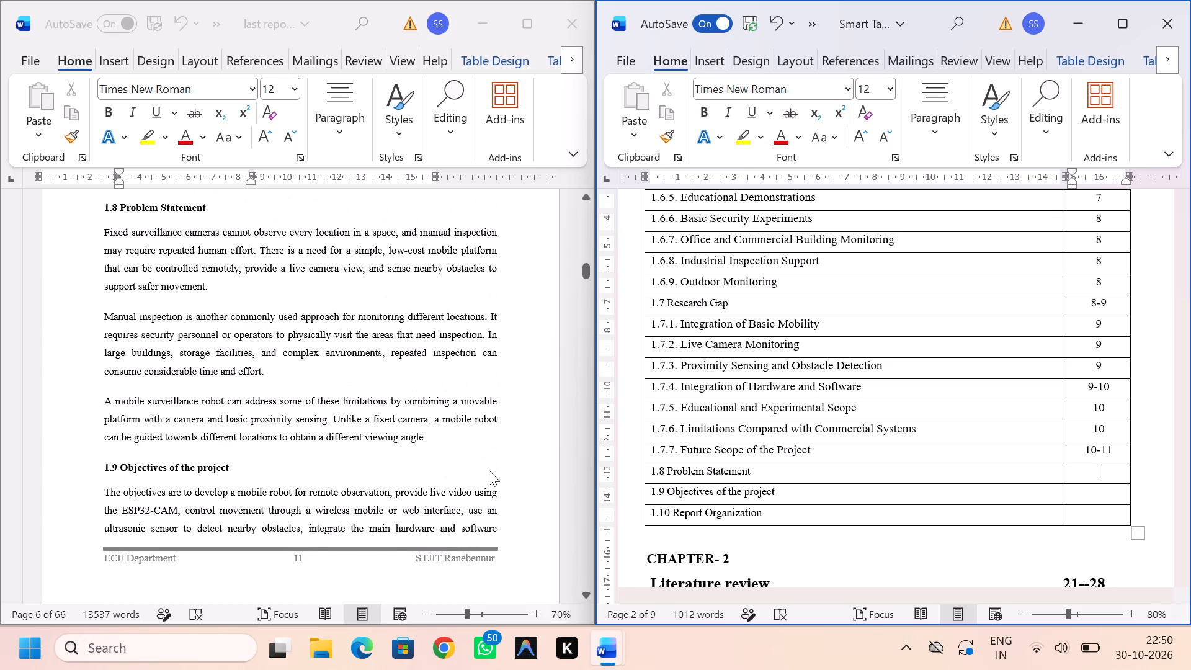
pyautogui.write('11')
# Check where section 1.9 ends in the report and set the contents page number of 1.9 Objectives of the project to 11-12.
pyautogui.press('Down')
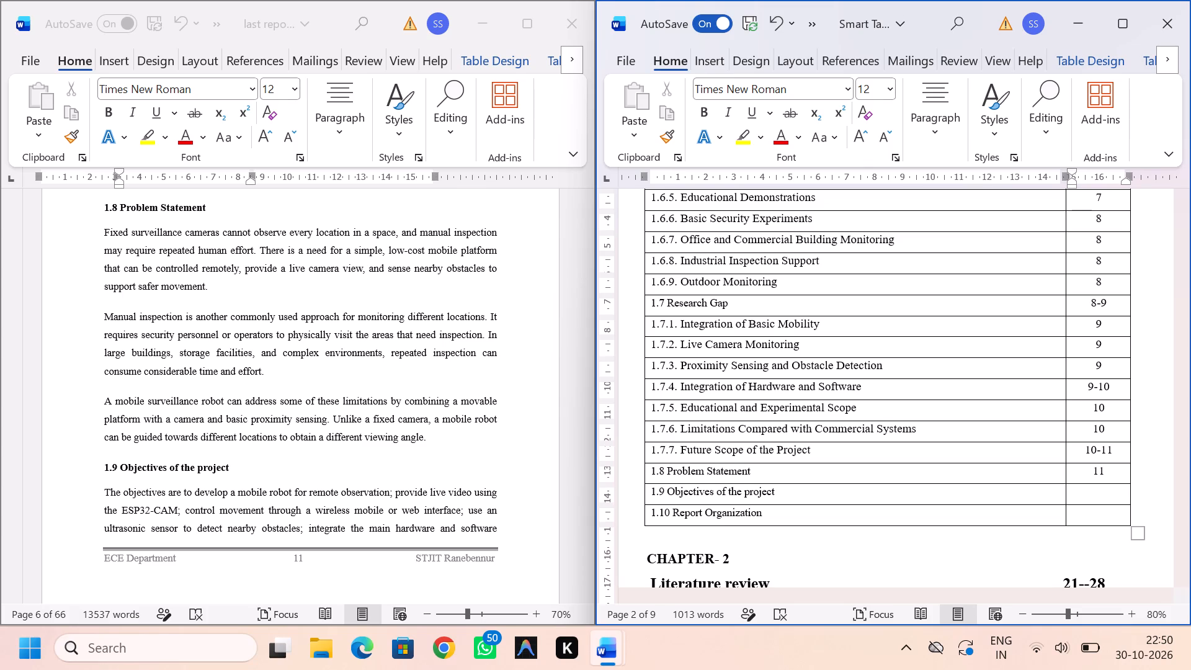
pyautogui.write('11')
pyautogui.press('-')
pyautogui.scroll(1, 354, 440)
pyautogui.hscroll(1, 354, 440)
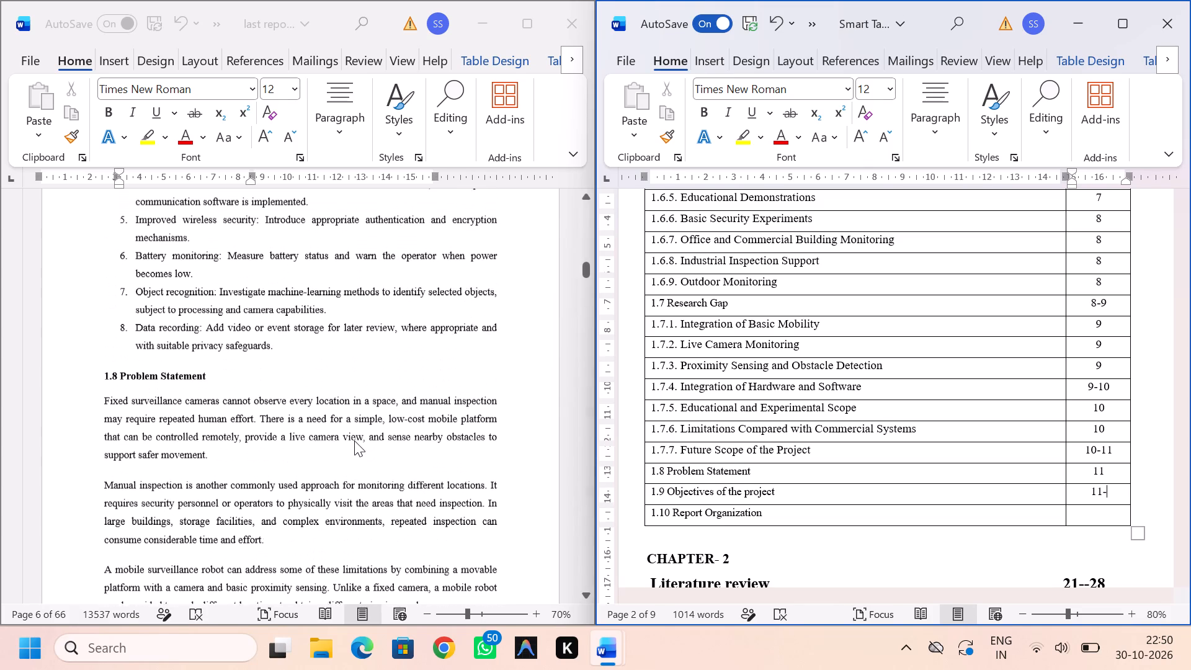
pyautogui.hscroll(1, 354, 440)
pyautogui.scroll(-2, 354, 440)
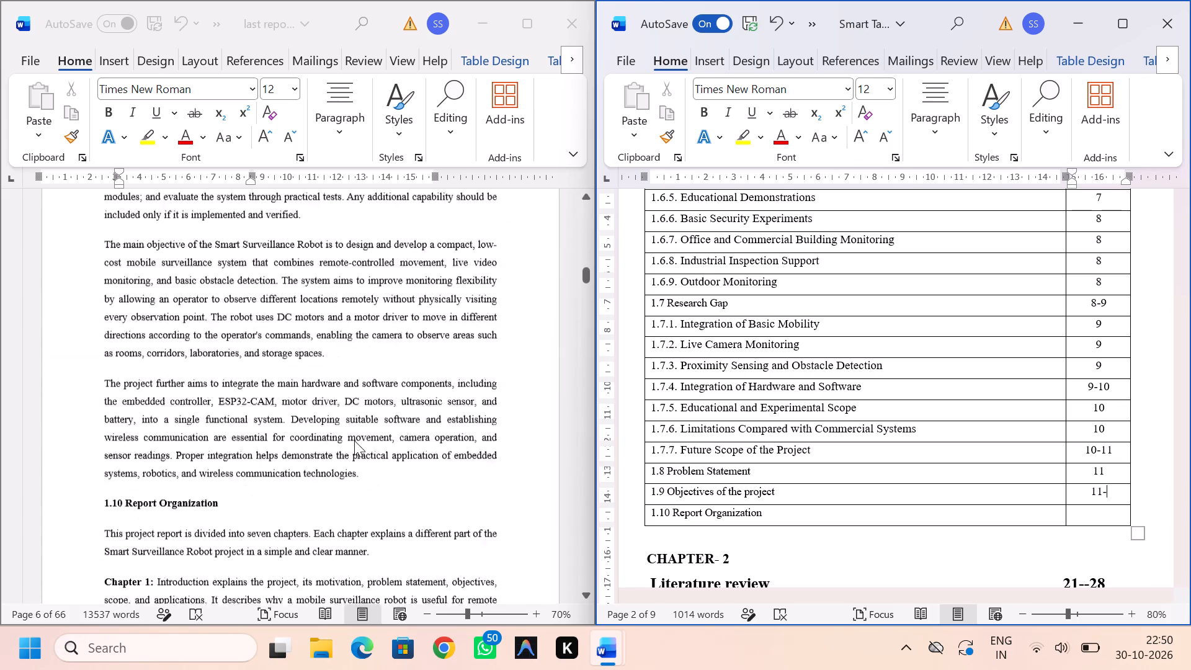
pyautogui.scroll(-1, 354, 440)
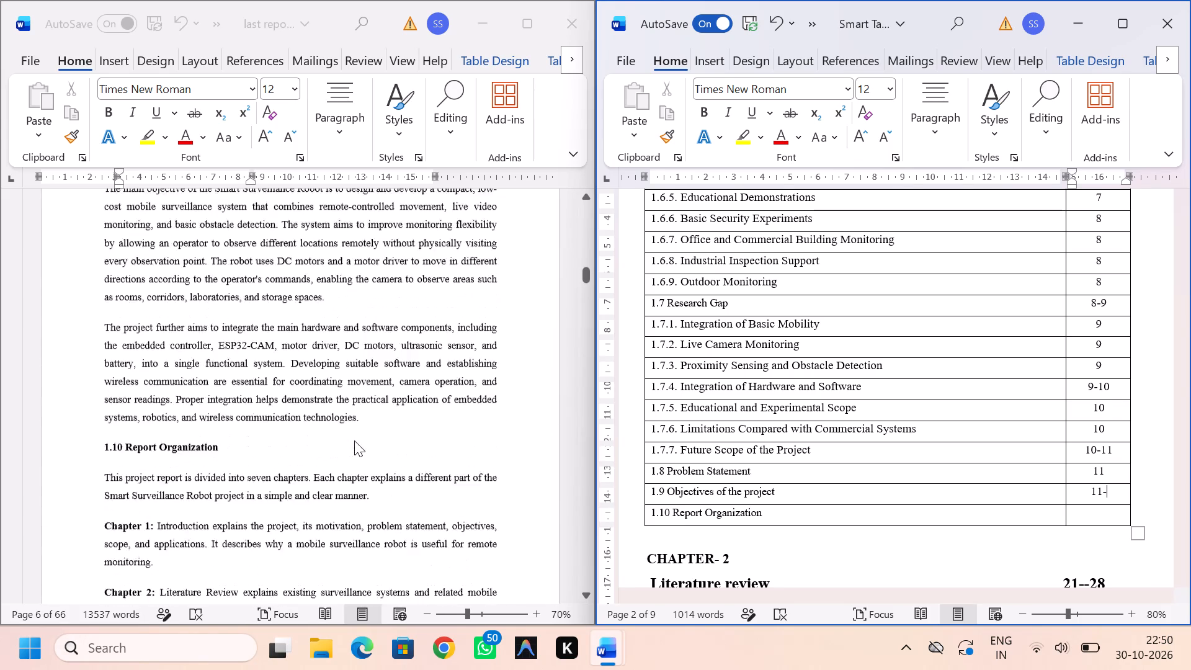
pyautogui.scroll(-1, 354, 440)
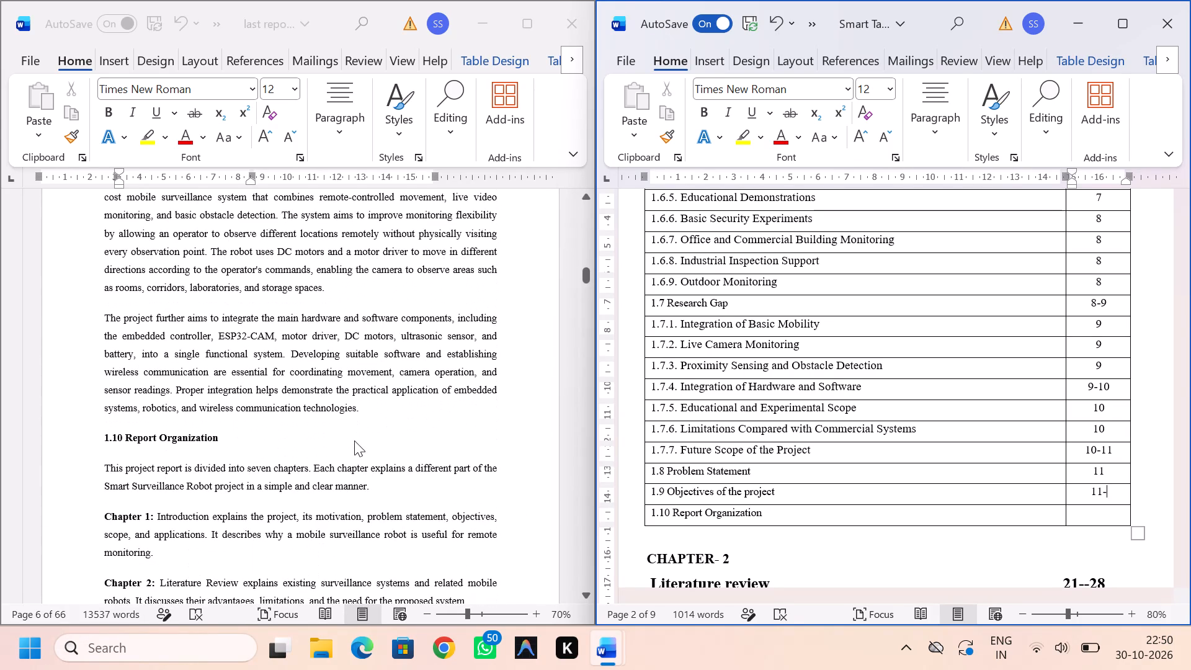
pyautogui.write('12')
# Find the page range of section 1.10 in the report and set the contents page number of 1.10 Report Organization to 12-13.
pyautogui.press('Down')
pyautogui.scroll(-3, 291, 453)
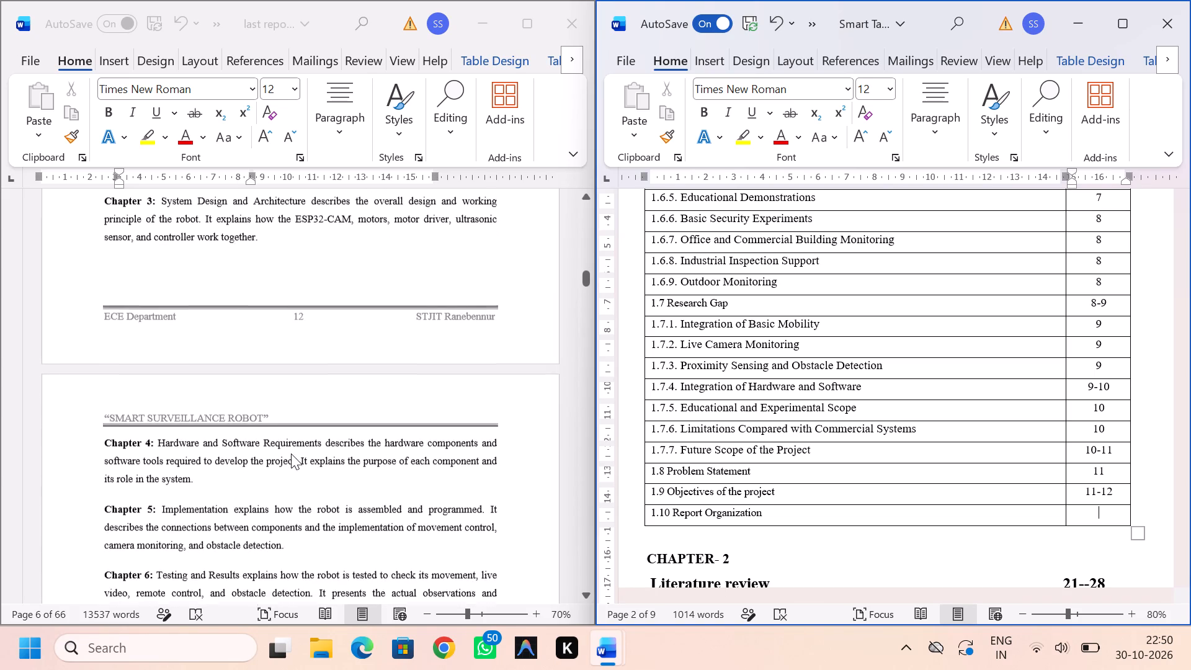
pyautogui.scroll(-2, 291, 453)
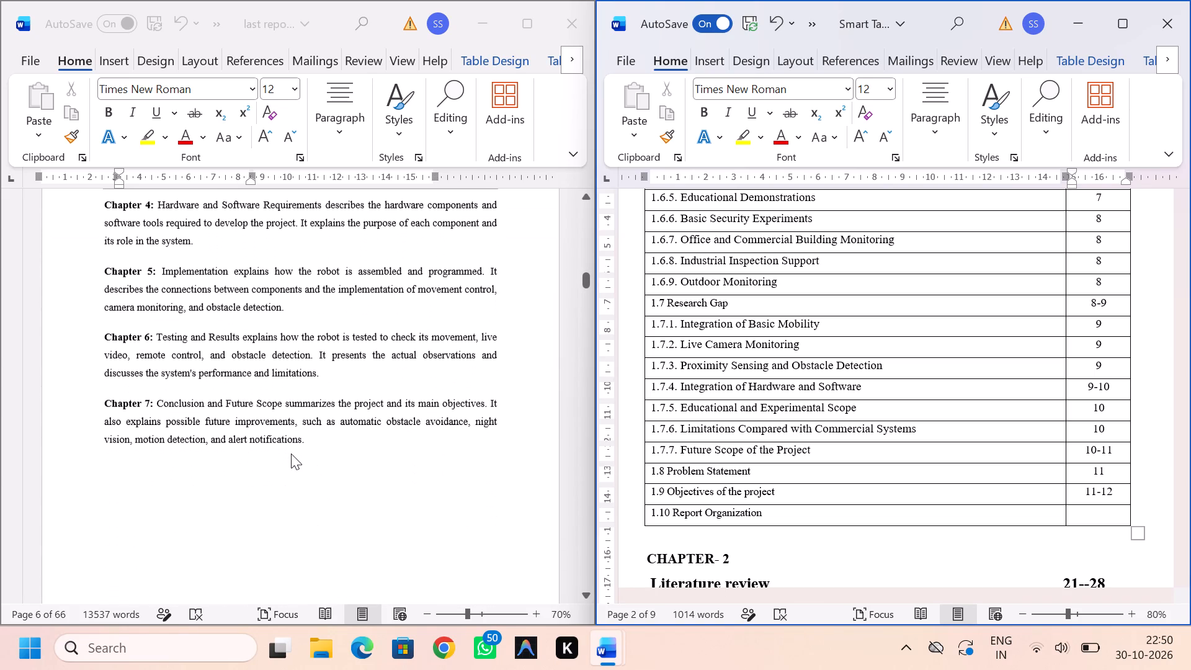
pyautogui.press('1')
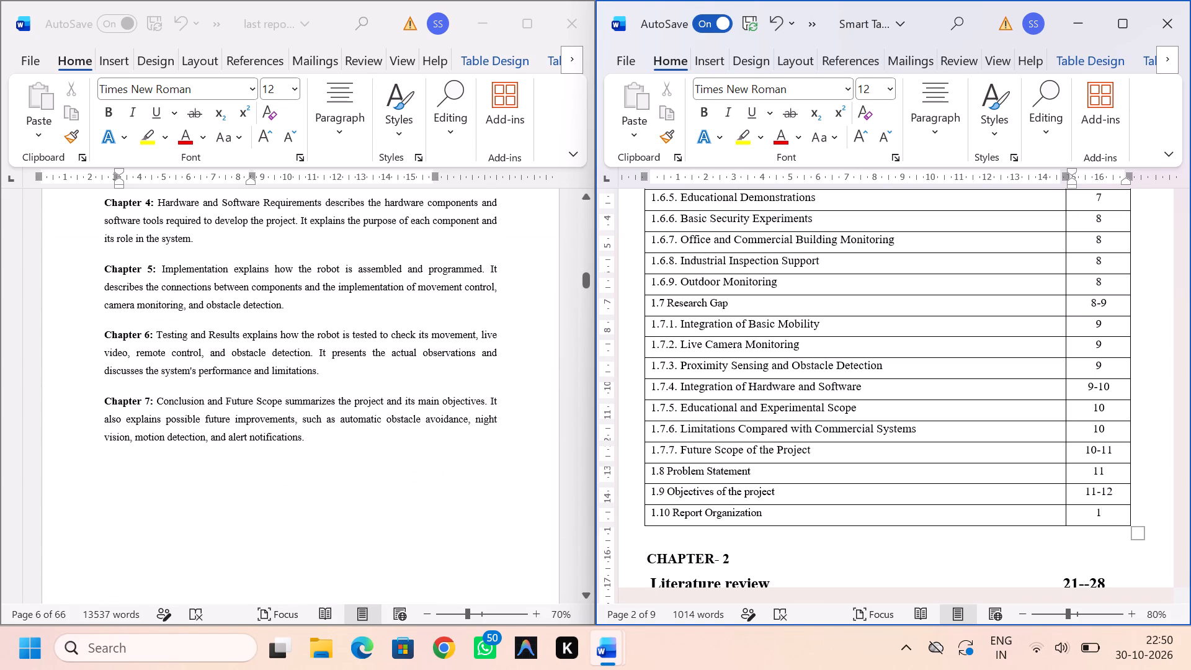
pyautogui.press('2')
pyautogui.write('-13')
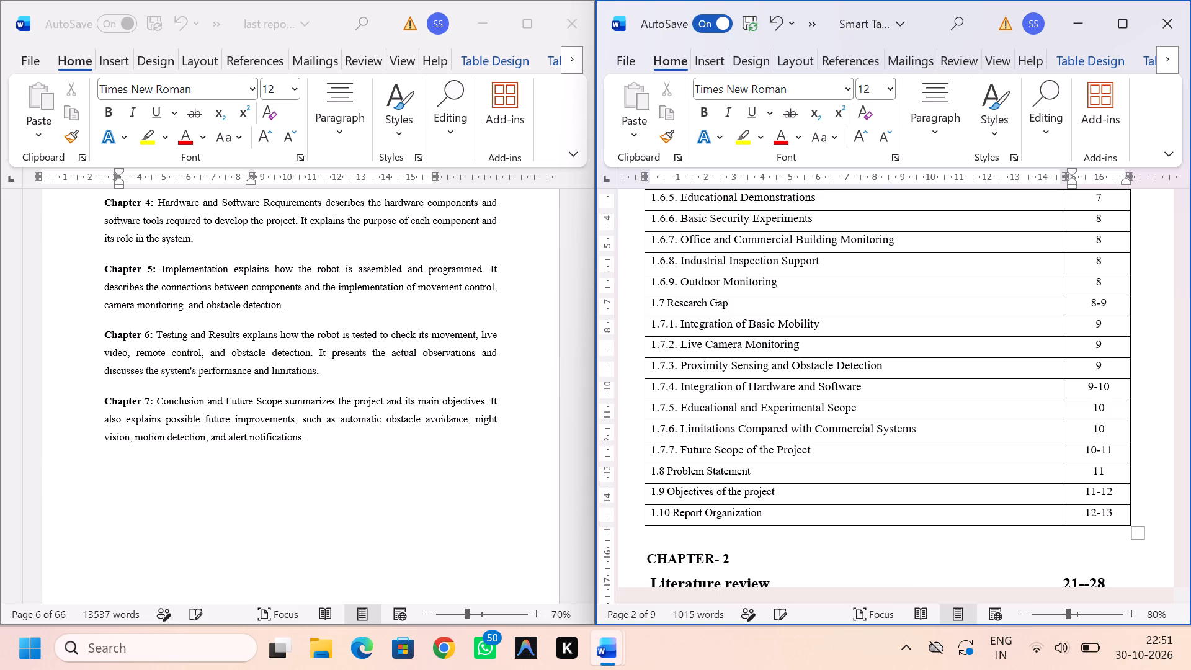
# Clear all the old page numbers for sections 2.1 to 2.5 in the Chapter 2 contents table.
pyautogui.scroll(-1, 291, 453)
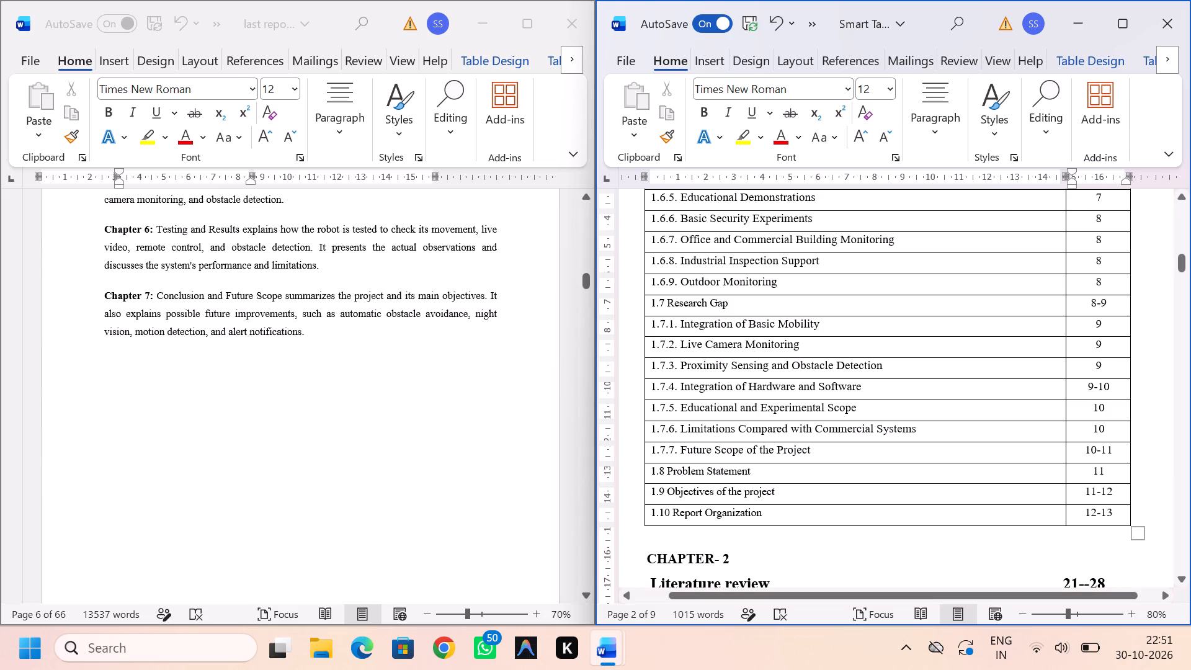
pyautogui.scroll(-1, 816, 573)
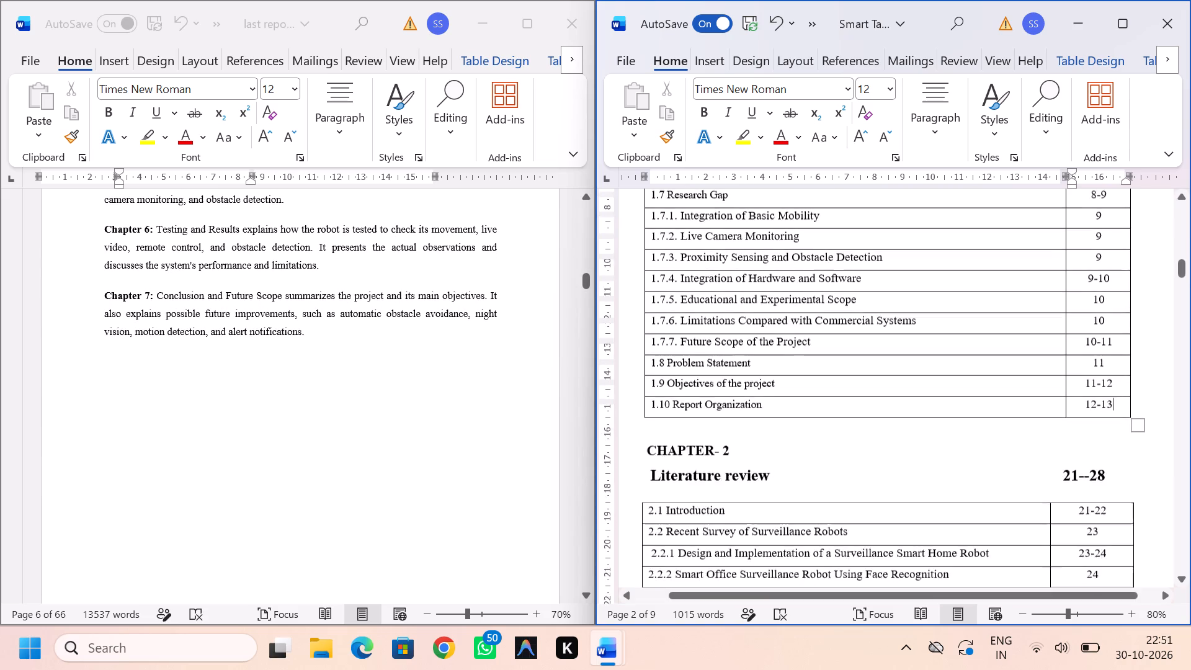
pyautogui.scroll(-1, 816, 573)
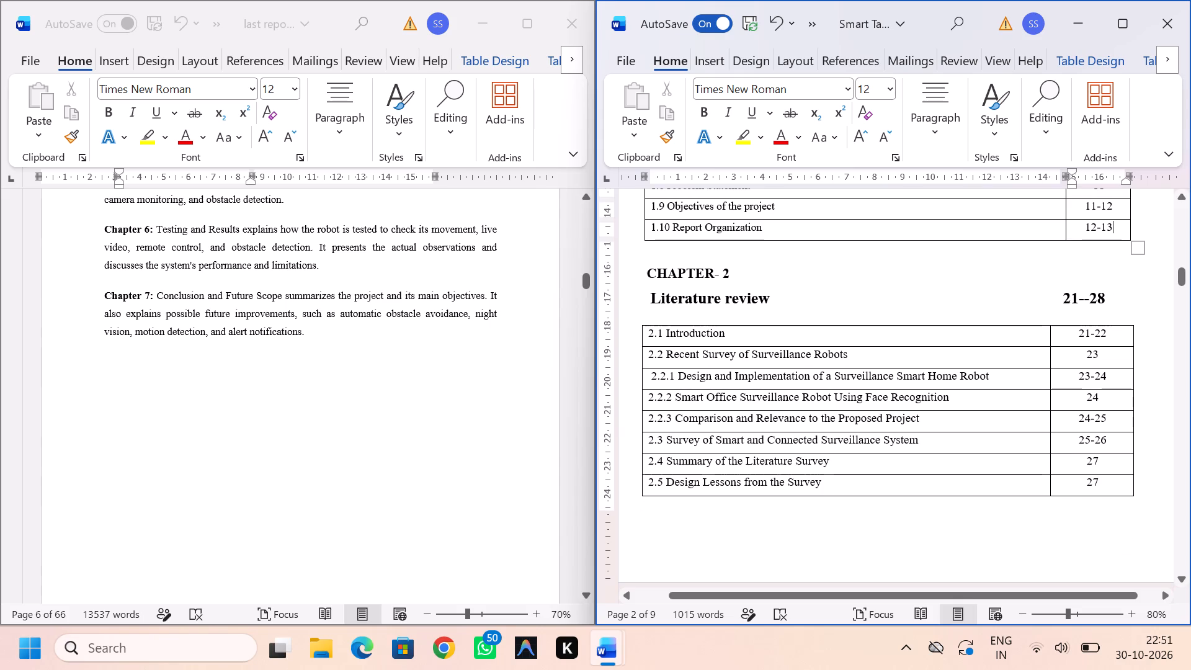
pyautogui.moveTo(1074, 336); pyautogui.dragTo(1094, 351)
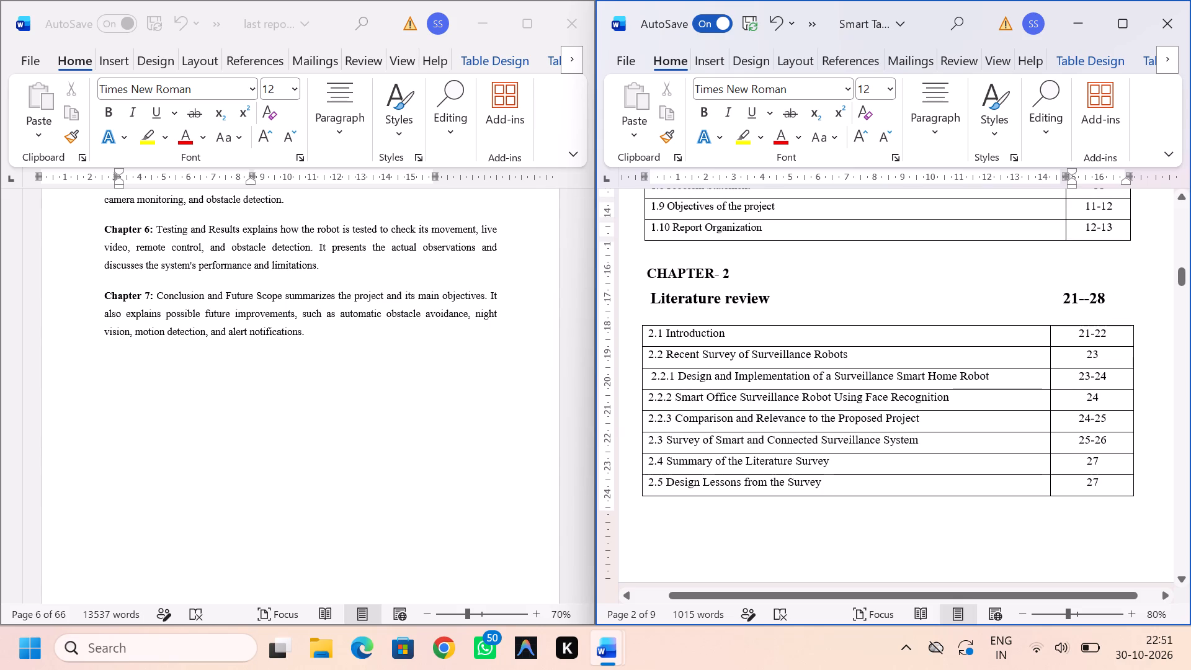
pyautogui.moveTo(1094, 351); pyautogui.dragTo(1108, 486)
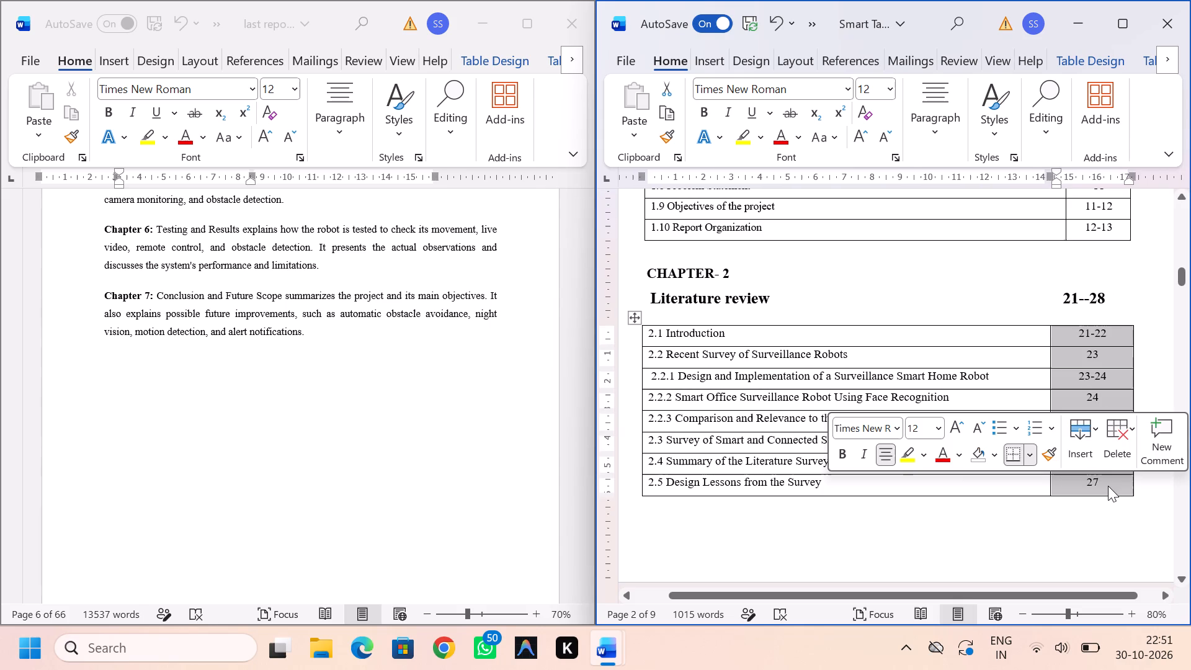
pyautogui.press('Delete')
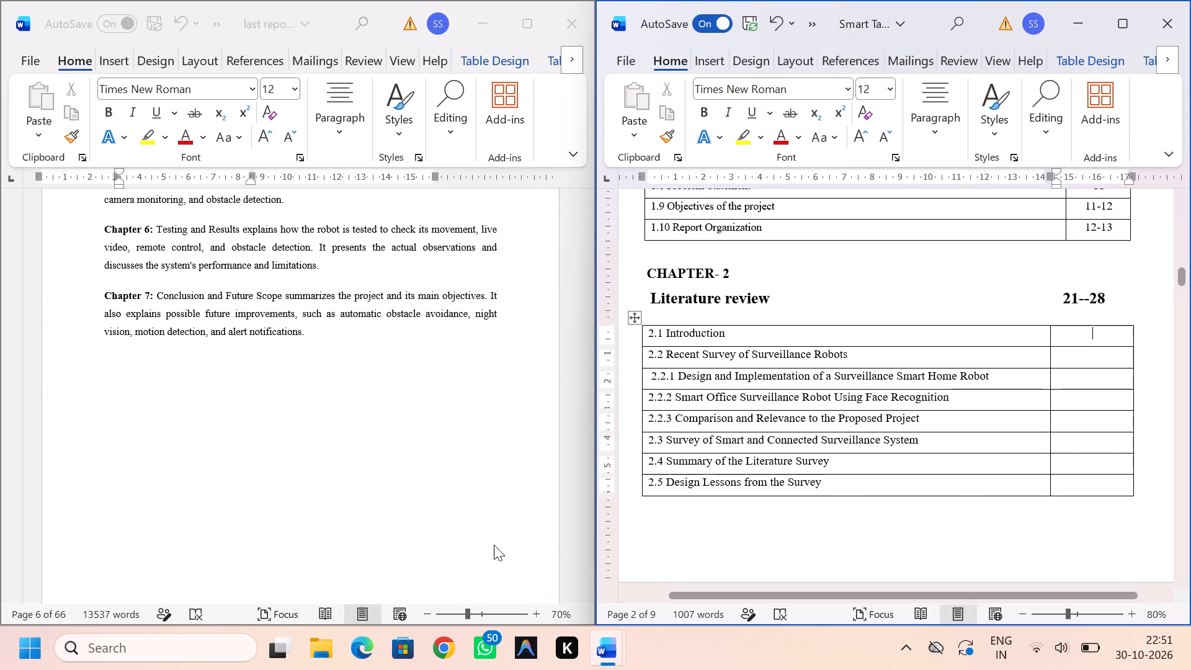
# Locate sections 2.1 and 2.2 in the report and set the page numbers of both contents rows to 14.
pyautogui.scroll(-4, 430, 530)
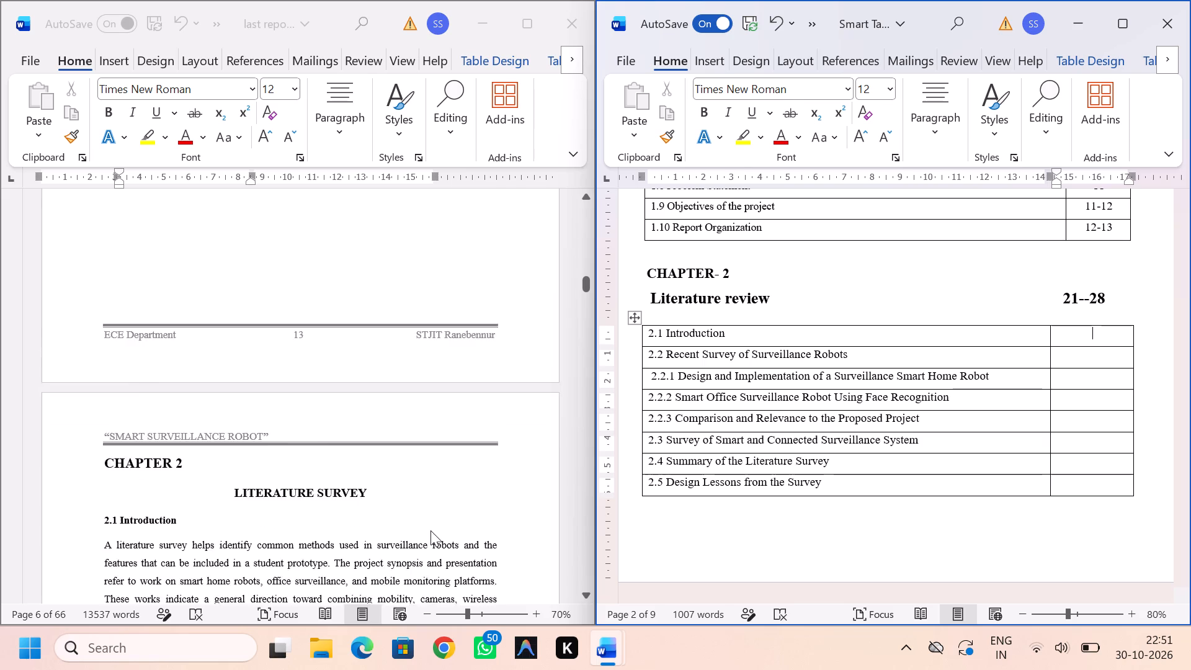
pyautogui.scroll(-3, 430, 530)
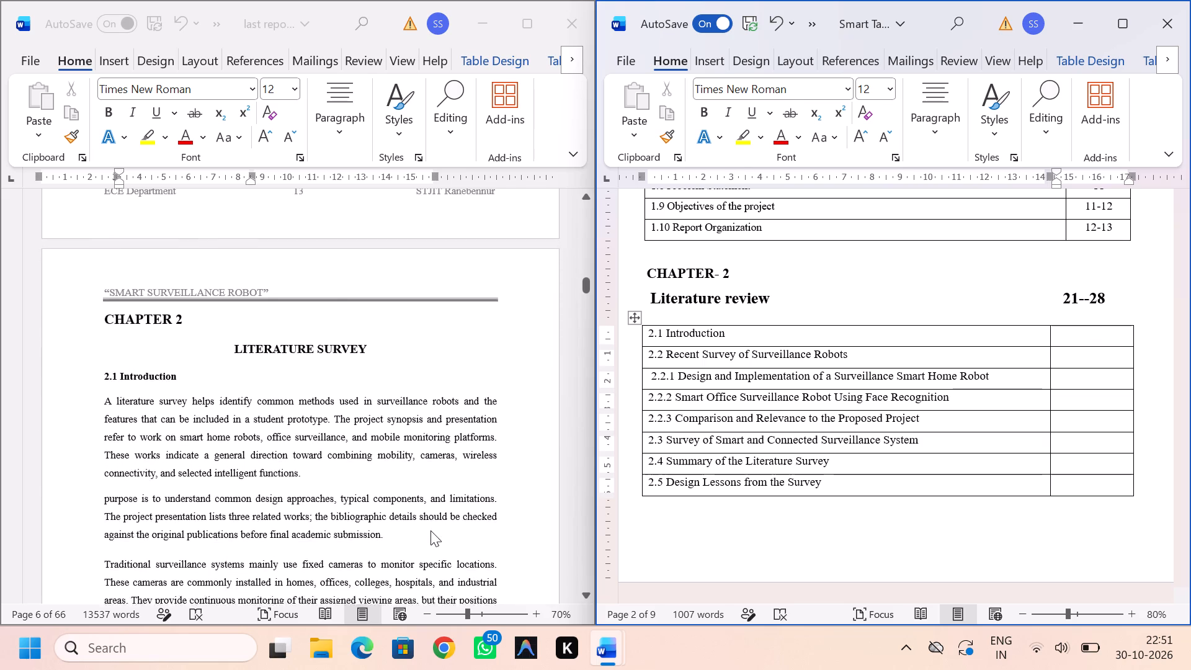
pyautogui.scroll(-1, 430, 530)
pyautogui.scroll(-1, 449, 430)
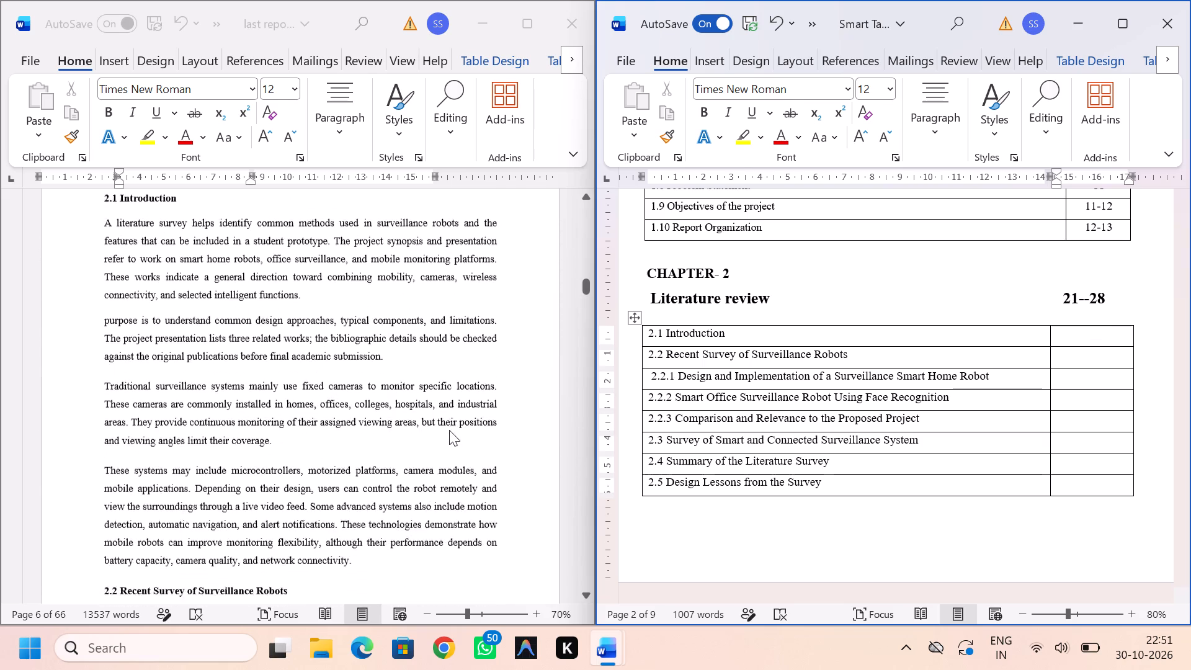
pyautogui.scroll(-2, 449, 430)
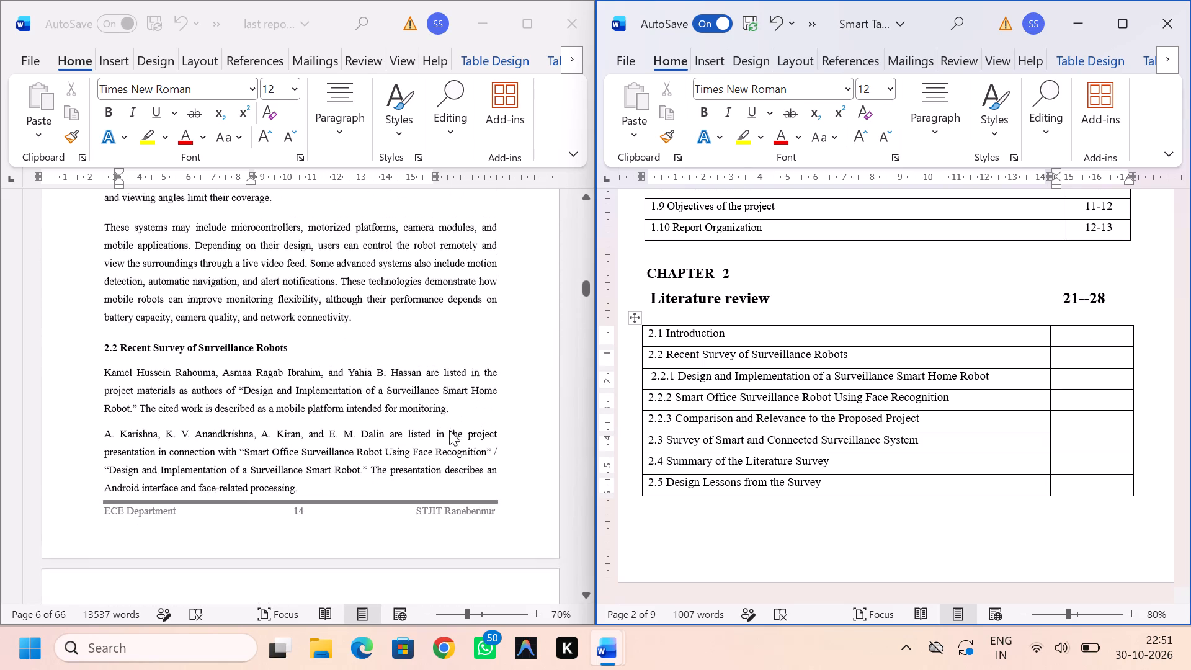
pyautogui.scroll(1, 449, 430)
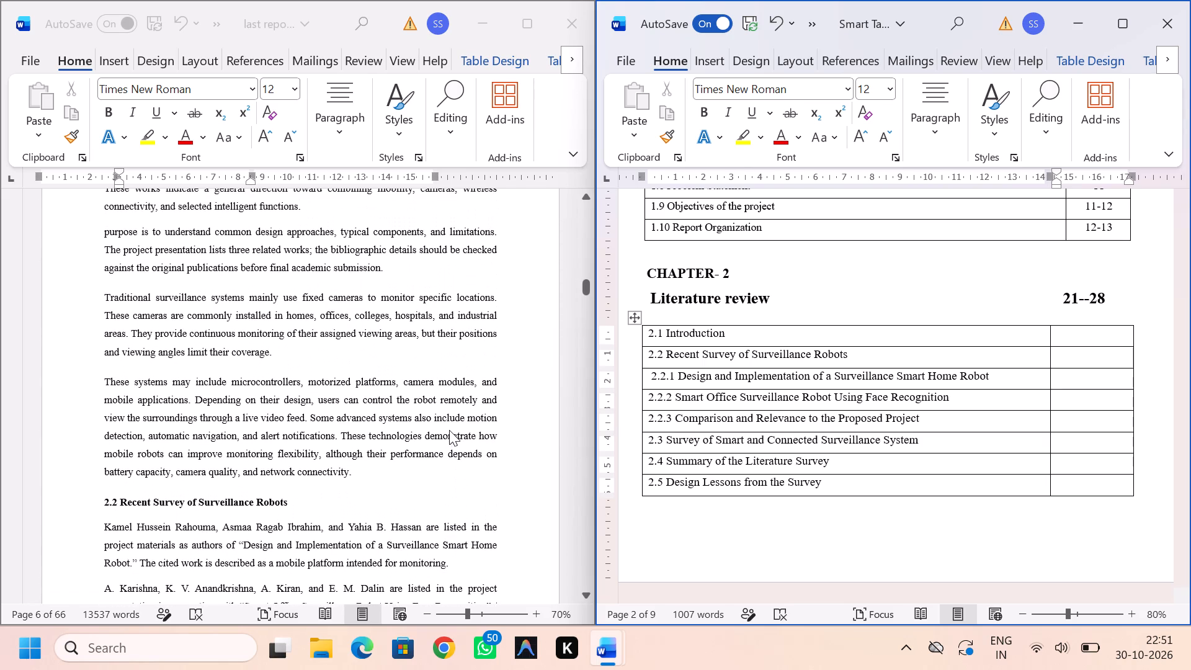
pyautogui.click(1063, 337)
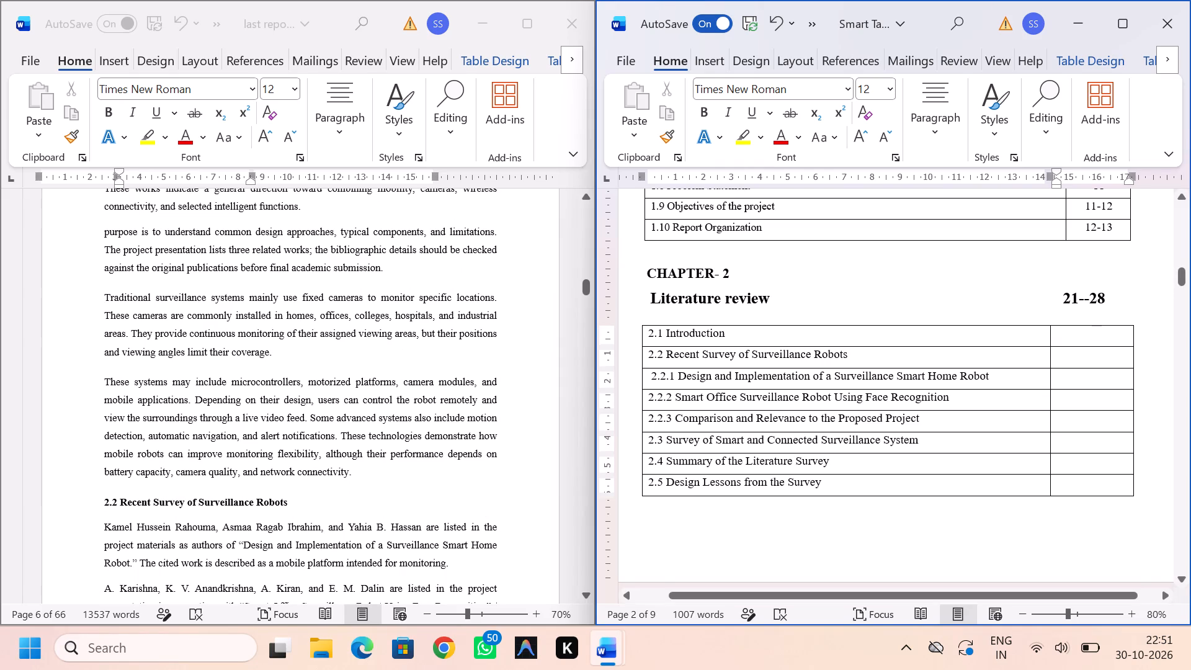
pyautogui.write('14')
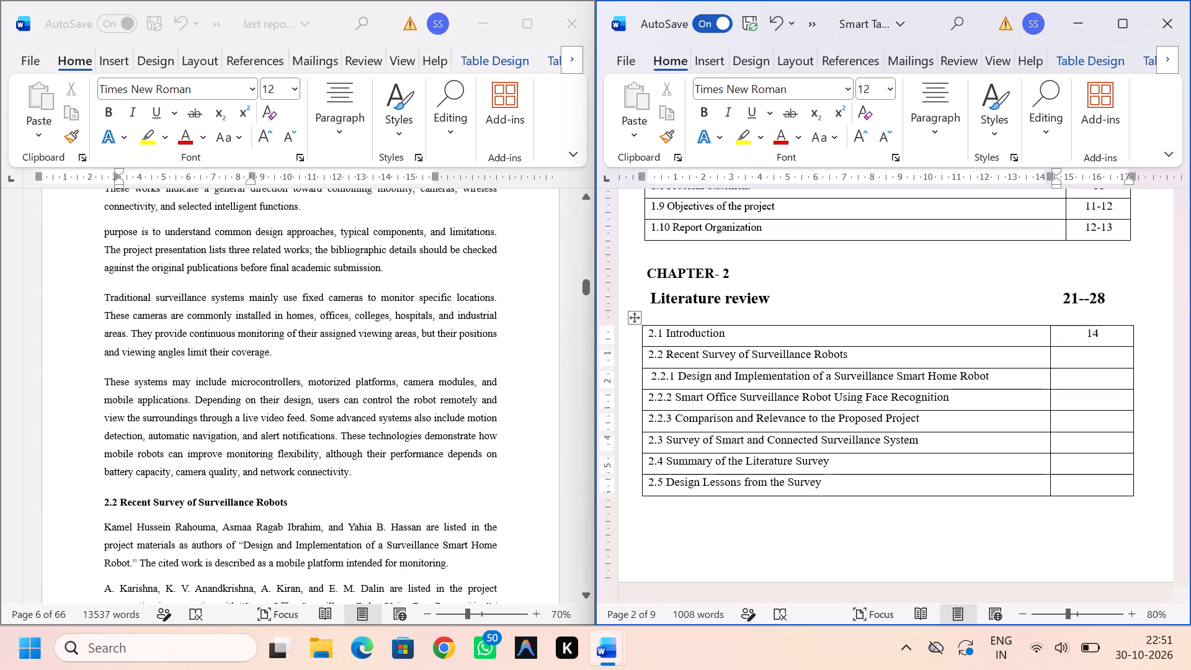
pyautogui.press('Down')
pyautogui.click(1080, 355)
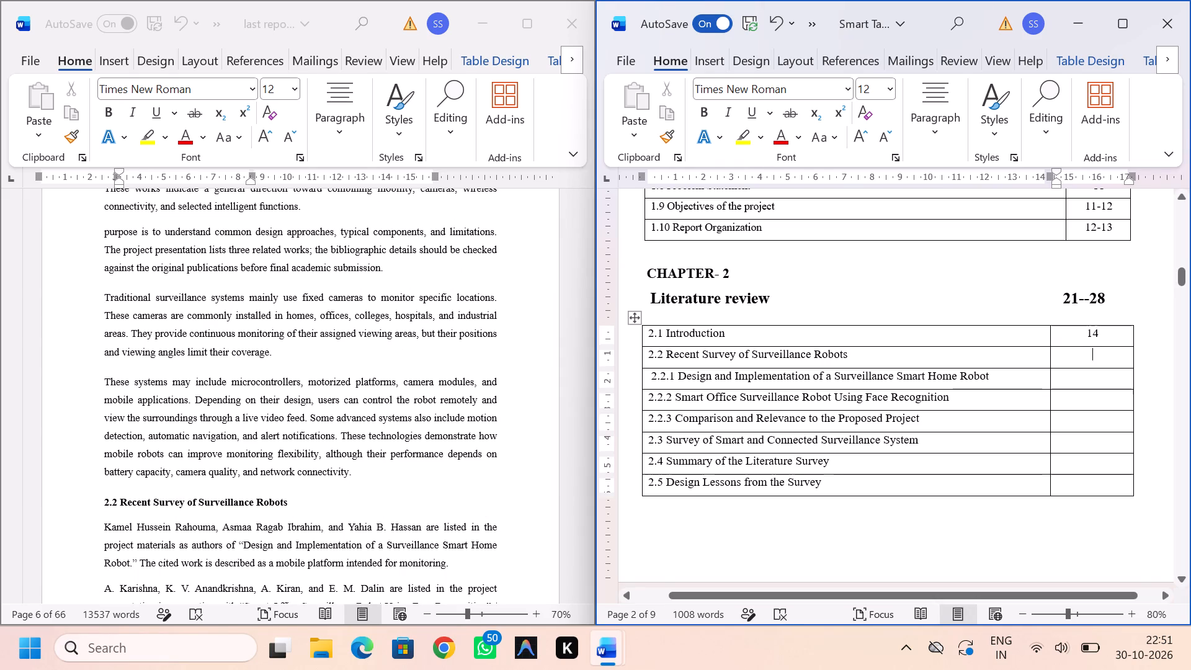
pyautogui.write('14')
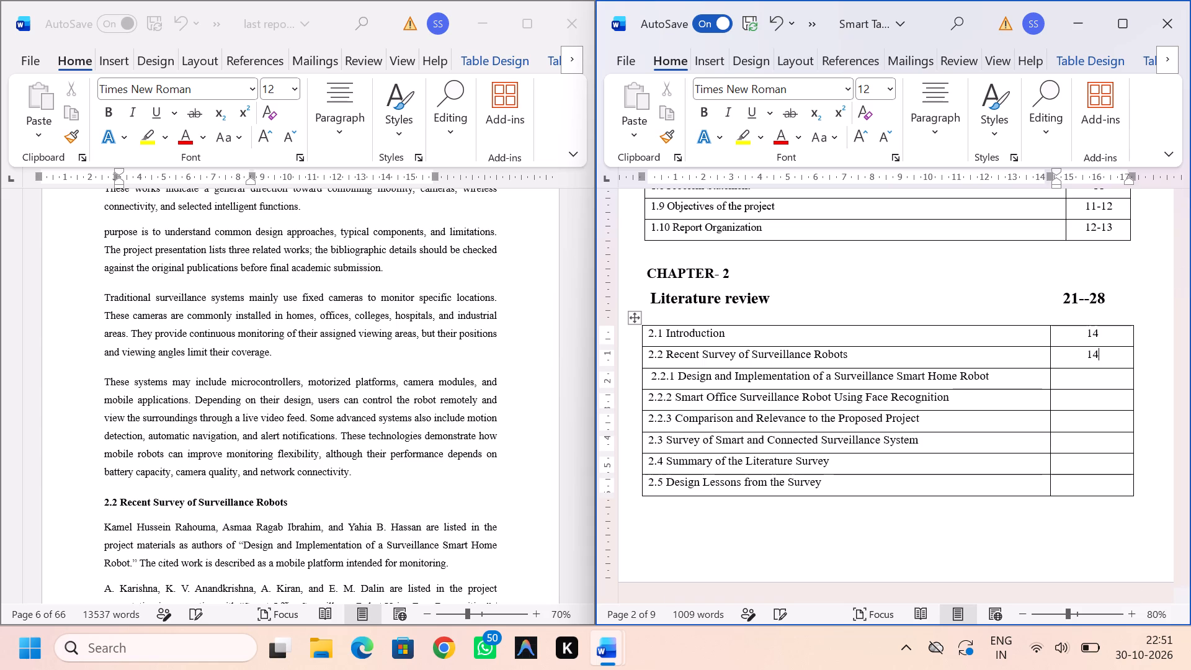
# Locate section 2.2.1 in the report and set its contents page number to 15.
pyautogui.click(1098, 380)
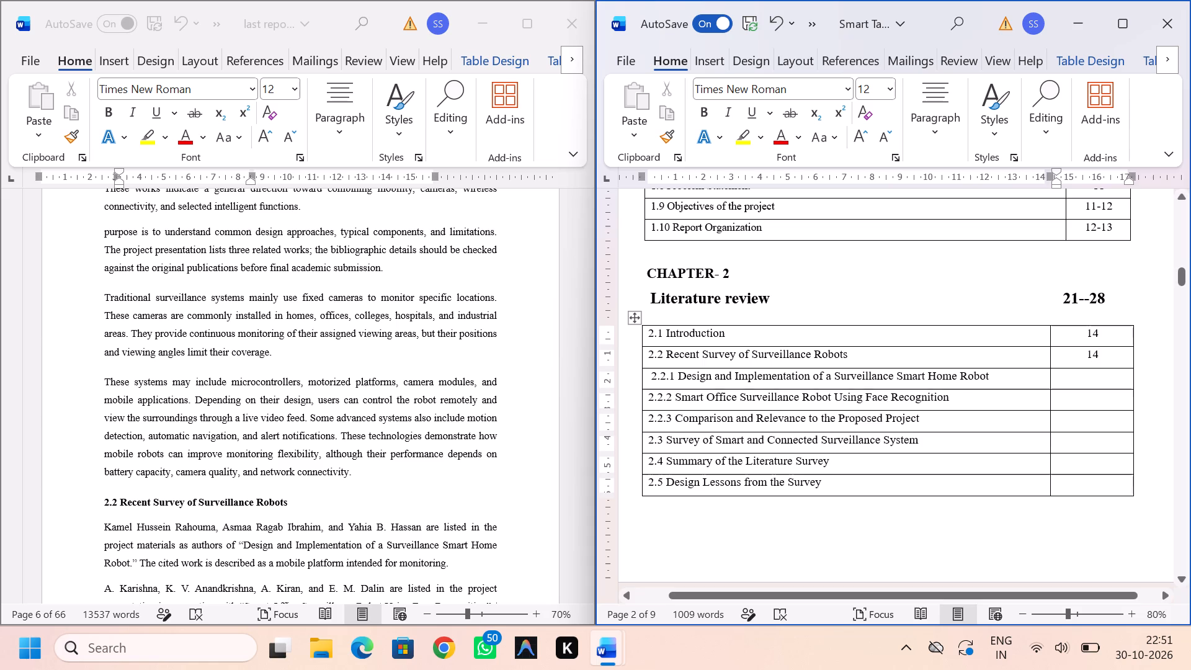
pyautogui.scroll(-2, 354, 427)
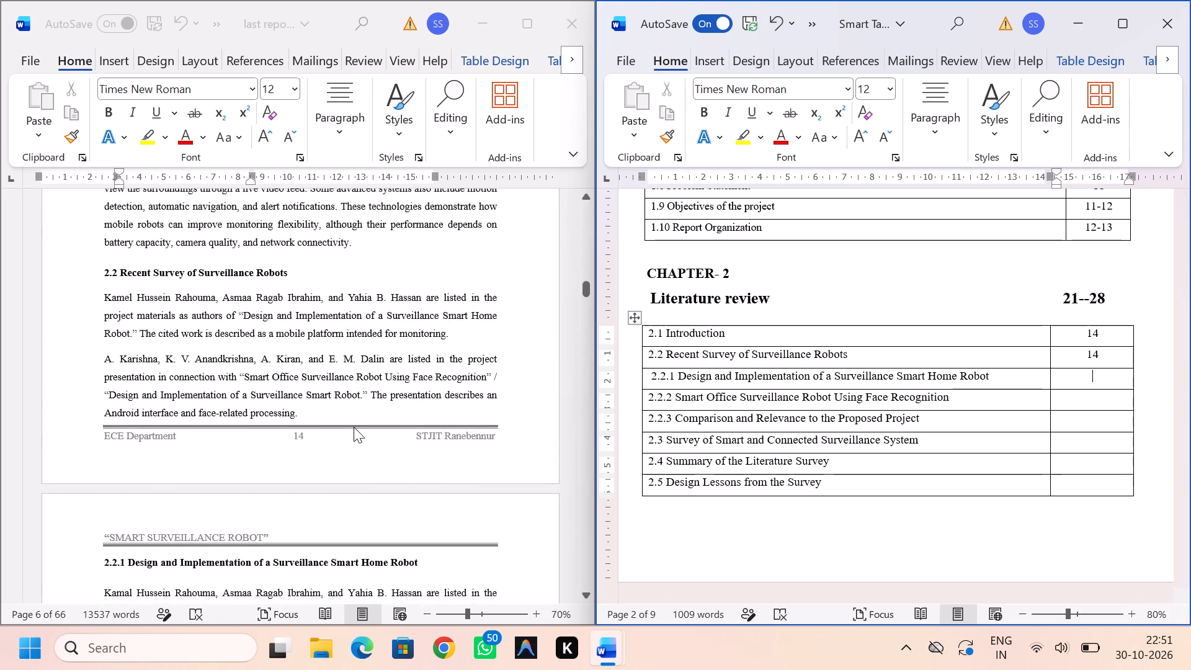
pyautogui.hscroll(1, 354, 427)
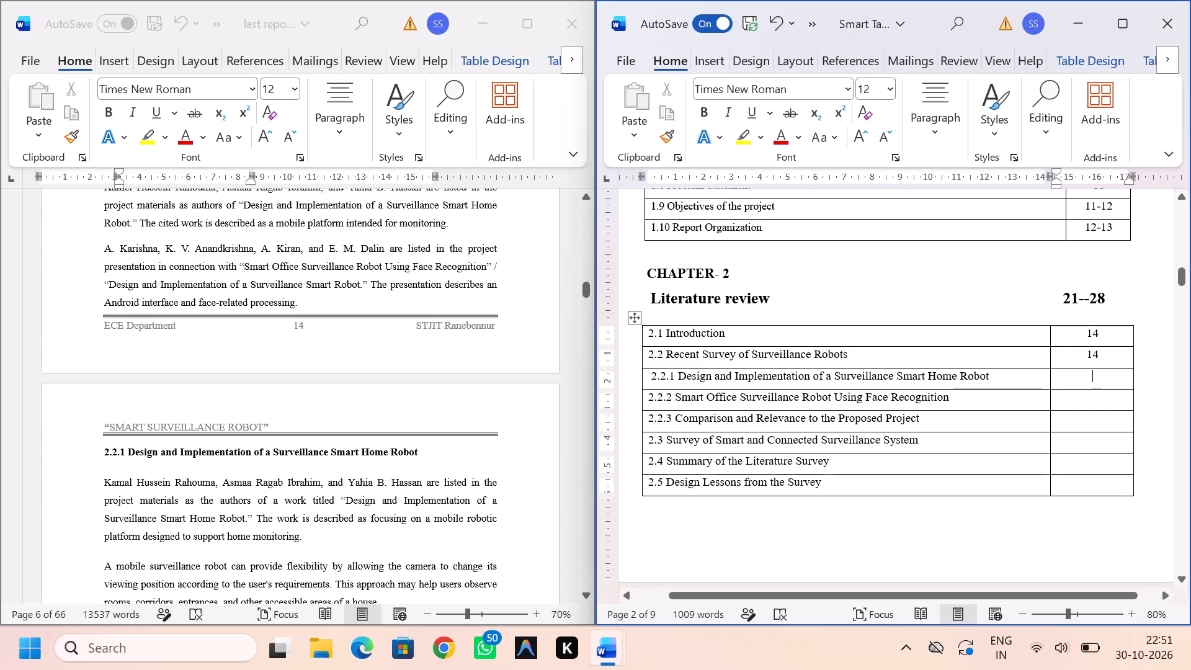
pyautogui.press('1')
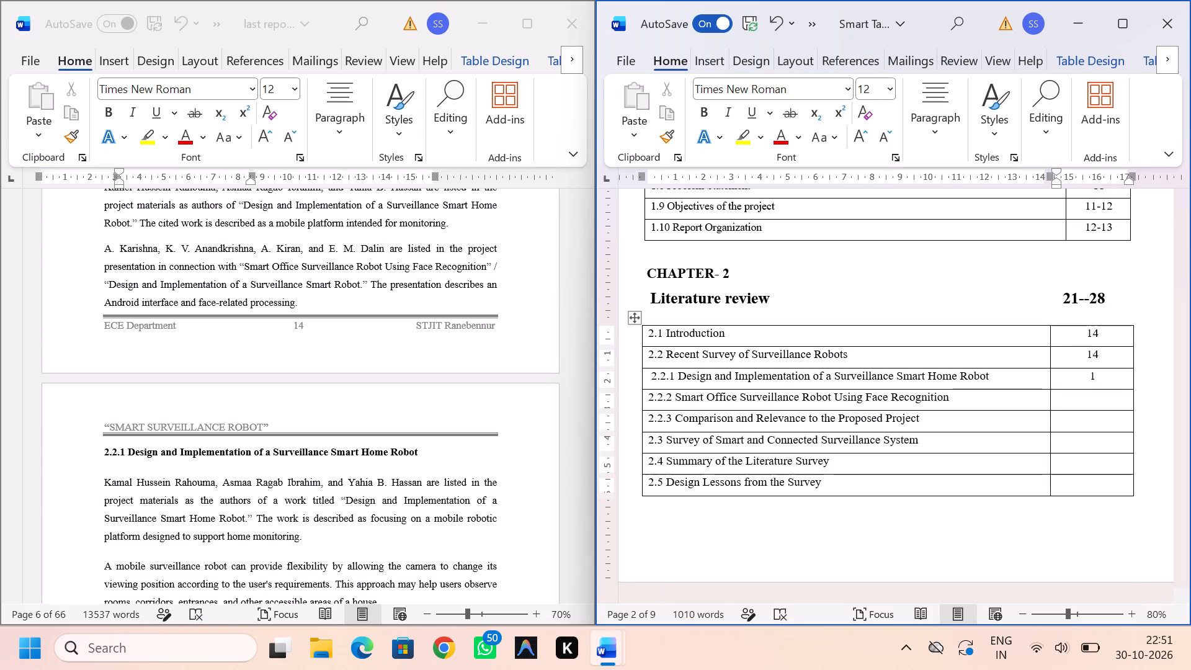
pyautogui.press('5')
# Locate section 2.2.2 Smart Office Surveillance Robot in the report and set its contents page number to 15.
pyautogui.scroll(-3, 460, 471)
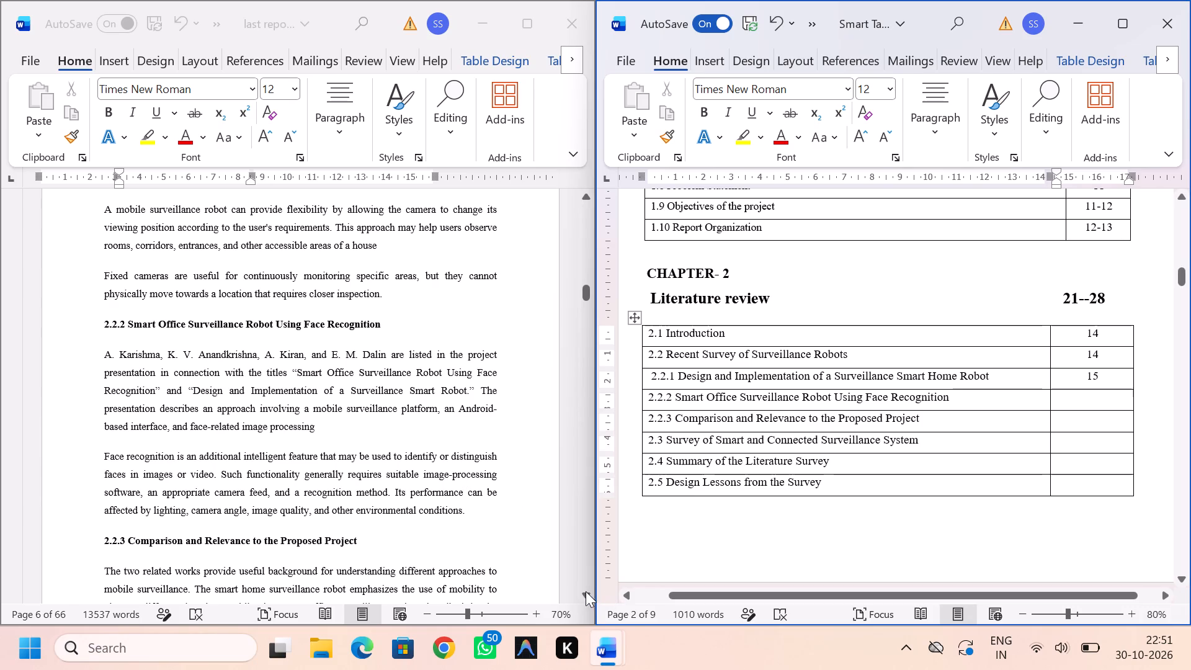
pyautogui.click(425, 612)
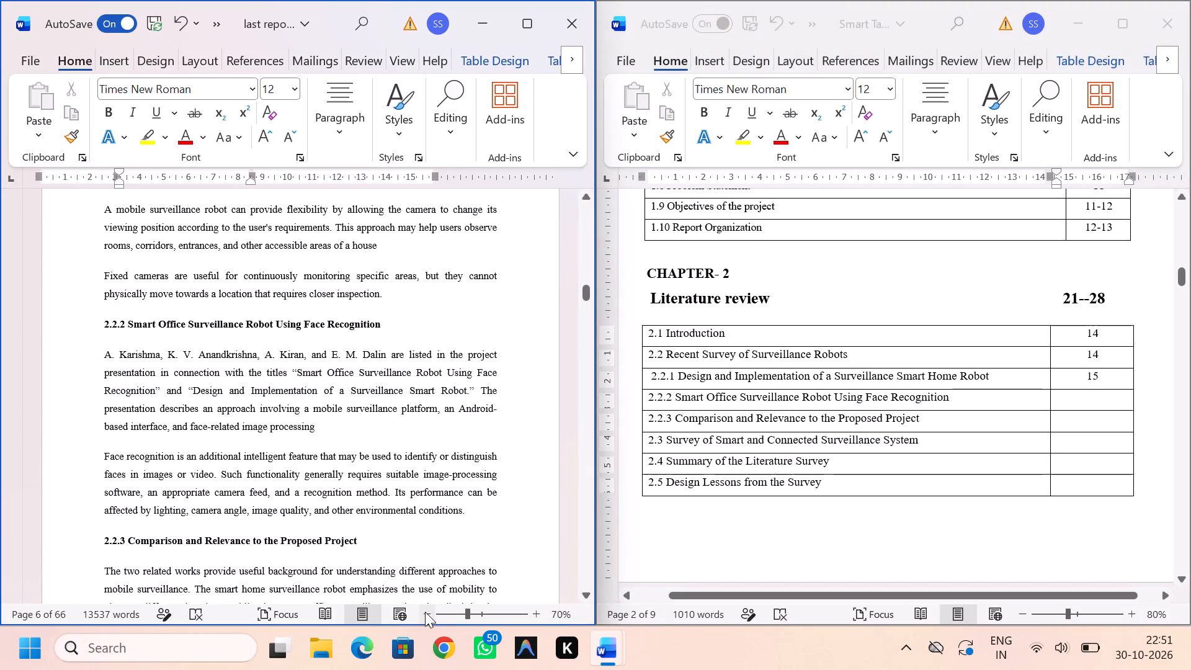
pyautogui.click(425, 612)
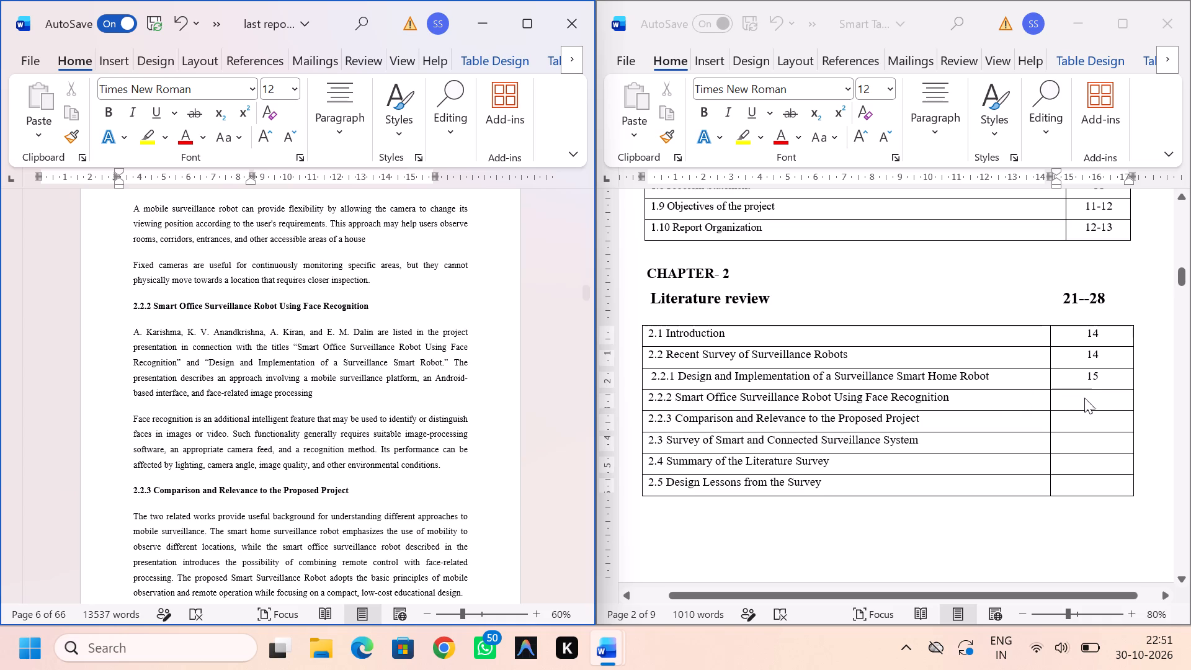
pyautogui.click(1084, 398)
pyautogui.press('Down')
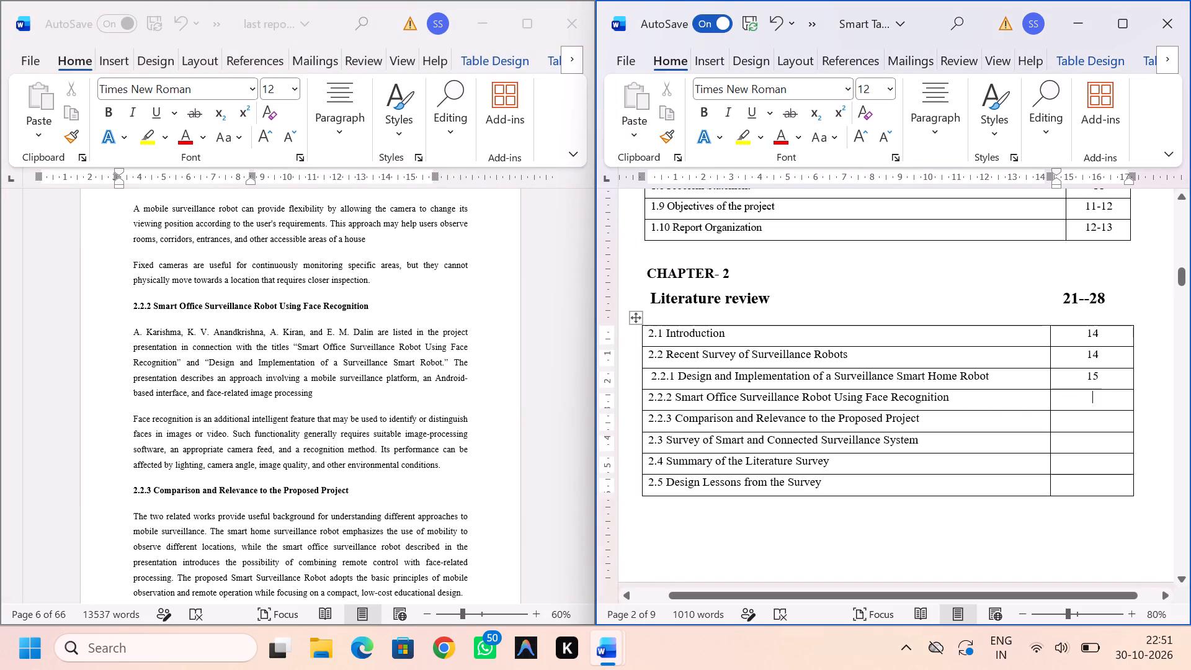
pyautogui.write('15')
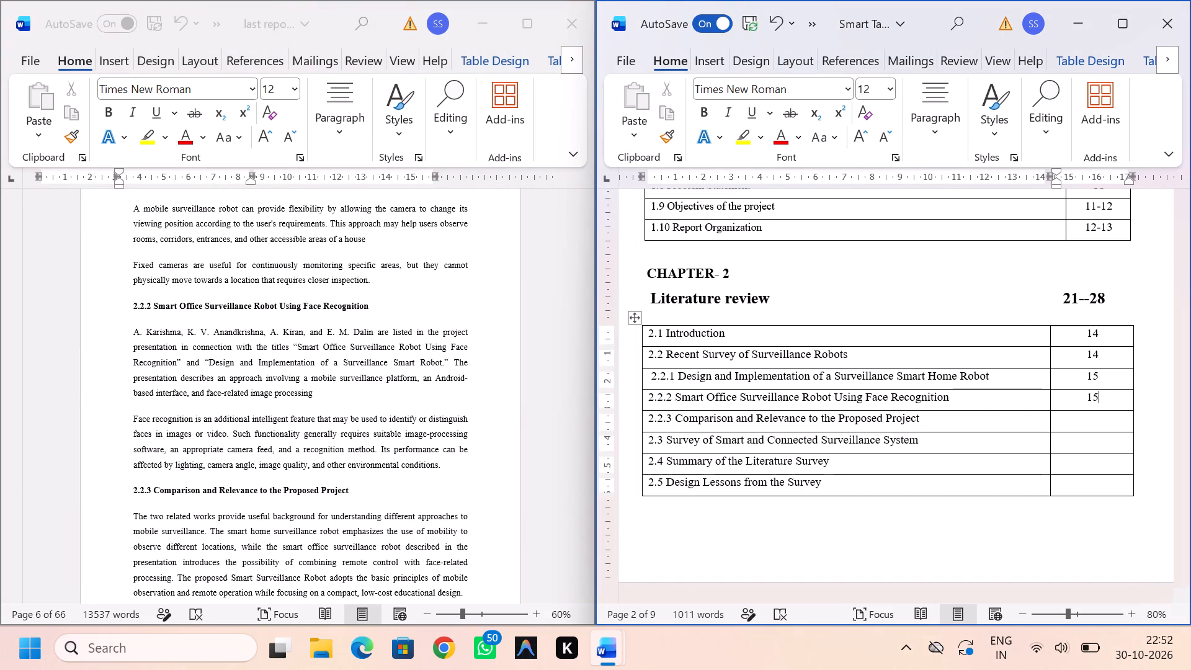
# Find the page range of section 2.2.3 Comparison and Relevance in the report and set its contents page number to 15-16.
pyautogui.press('Down')
pyautogui.write('15')
pyautogui.scroll(-1, 524, 471)
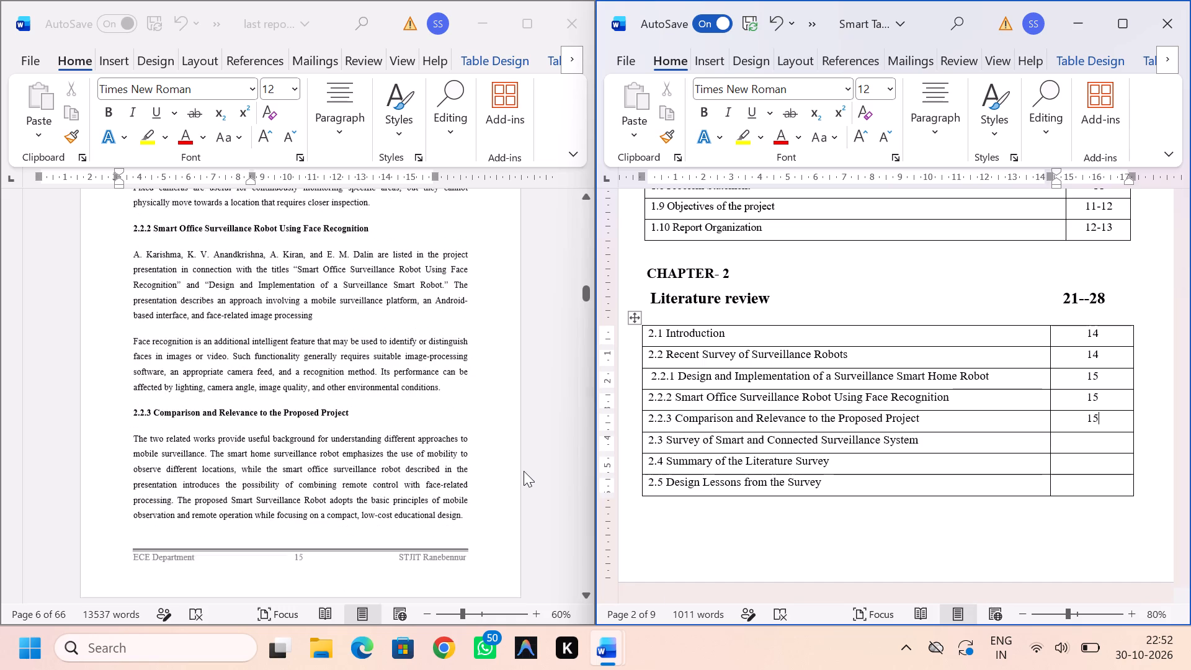
pyautogui.scroll(-3, 524, 471)
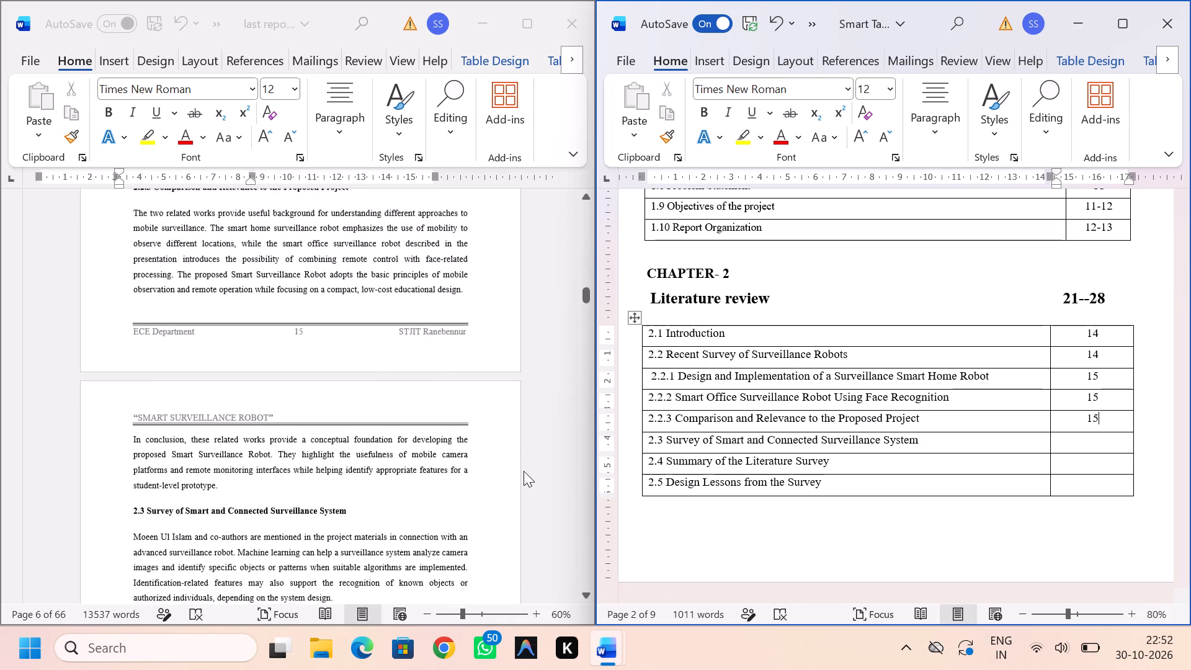
pyautogui.scroll(-1, 524, 471)
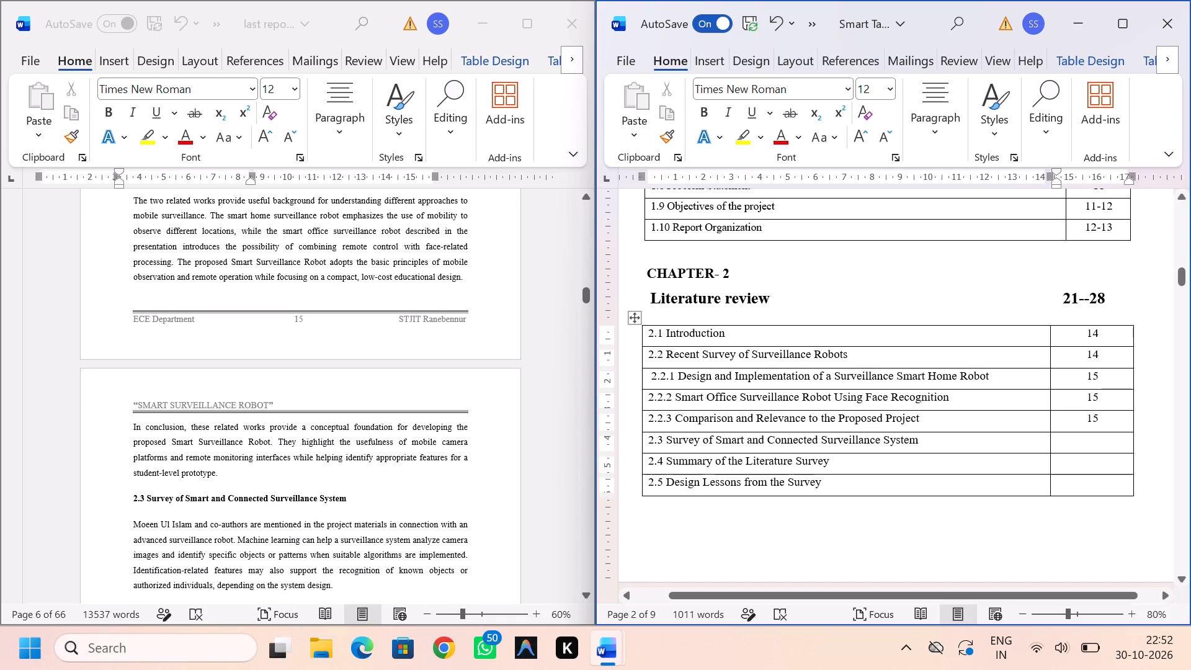
pyautogui.press('-')
pyautogui.write('16')
# Set the contents page number of 2.3 Survey of Smart and Connected Surveillance System to 16.
pyautogui.press('Down')
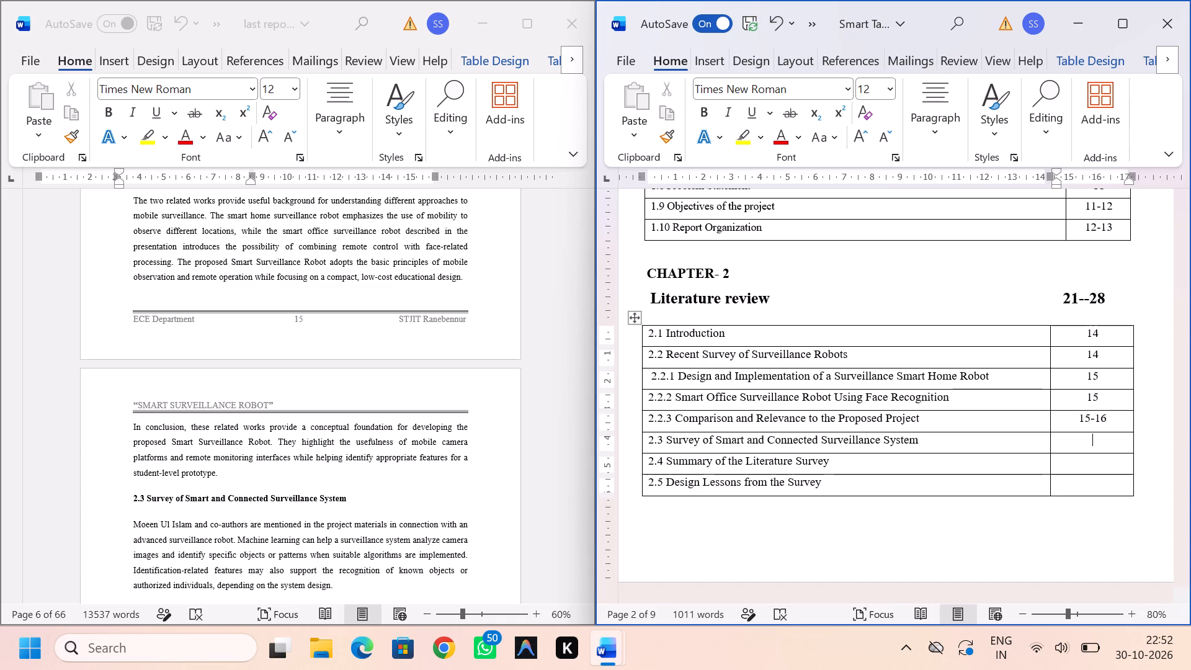
pyautogui.write('16')
# Find the page range of section 2.4 Summary of the Literature Survey in the report and set its contents page number to 16-17.
pyautogui.press('Down')
pyautogui.scroll(-2, 468, 463)
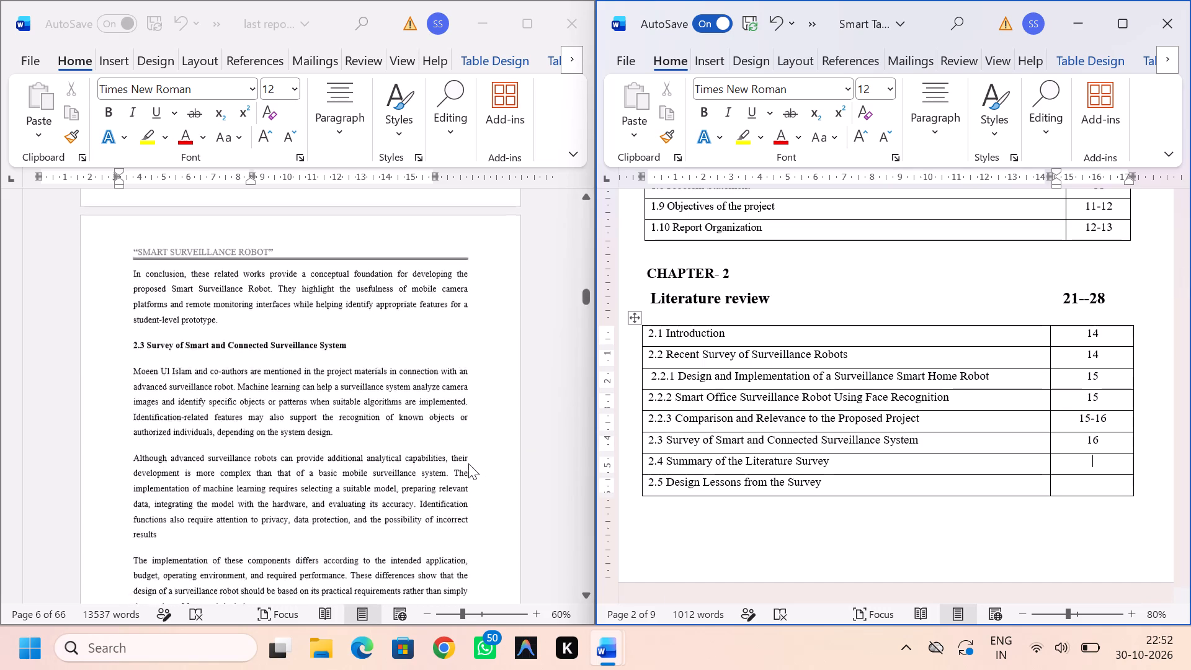
pyautogui.scroll(-2, 468, 463)
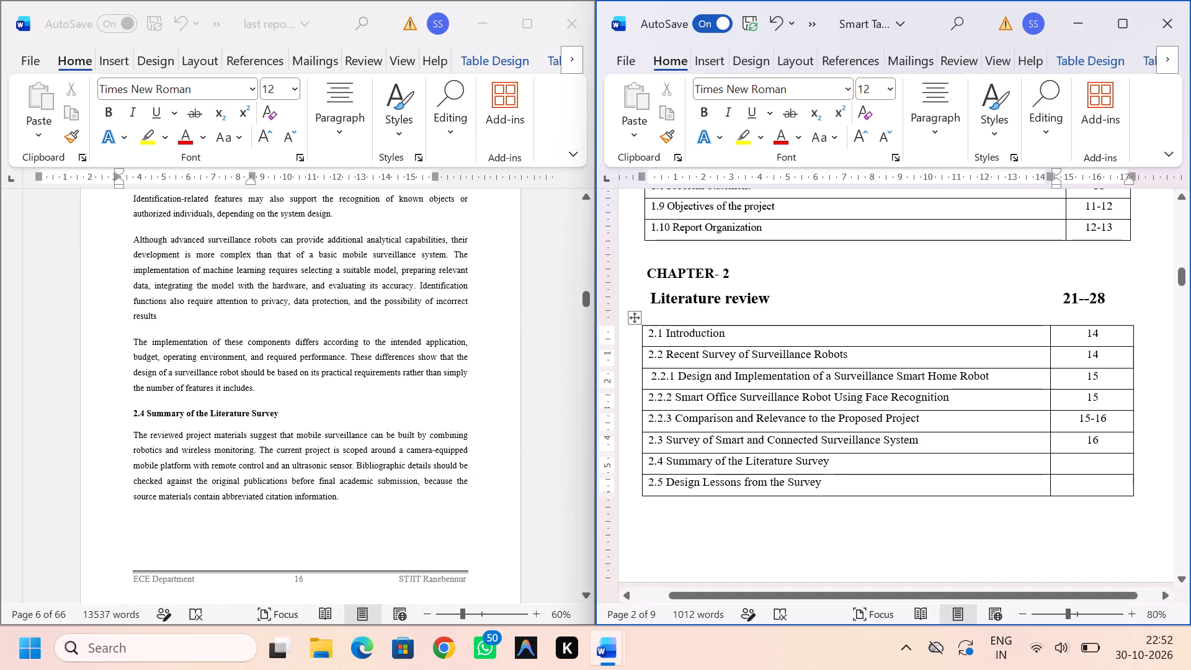
pyautogui.write('16')
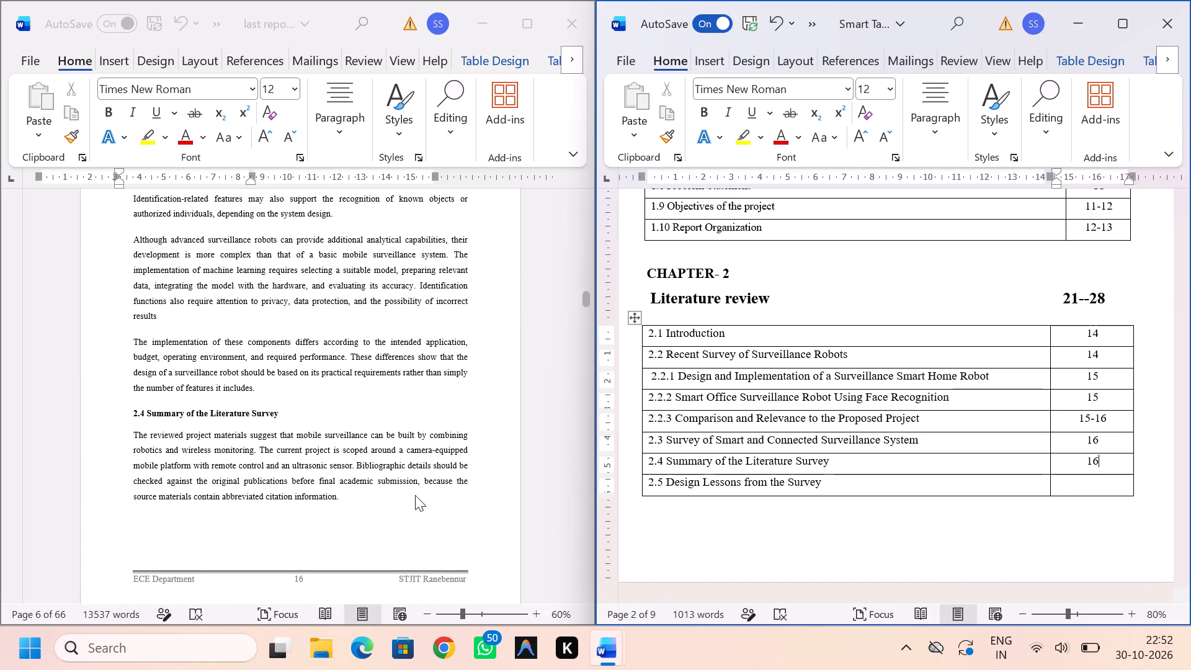
pyautogui.scroll(-3, 415, 495)
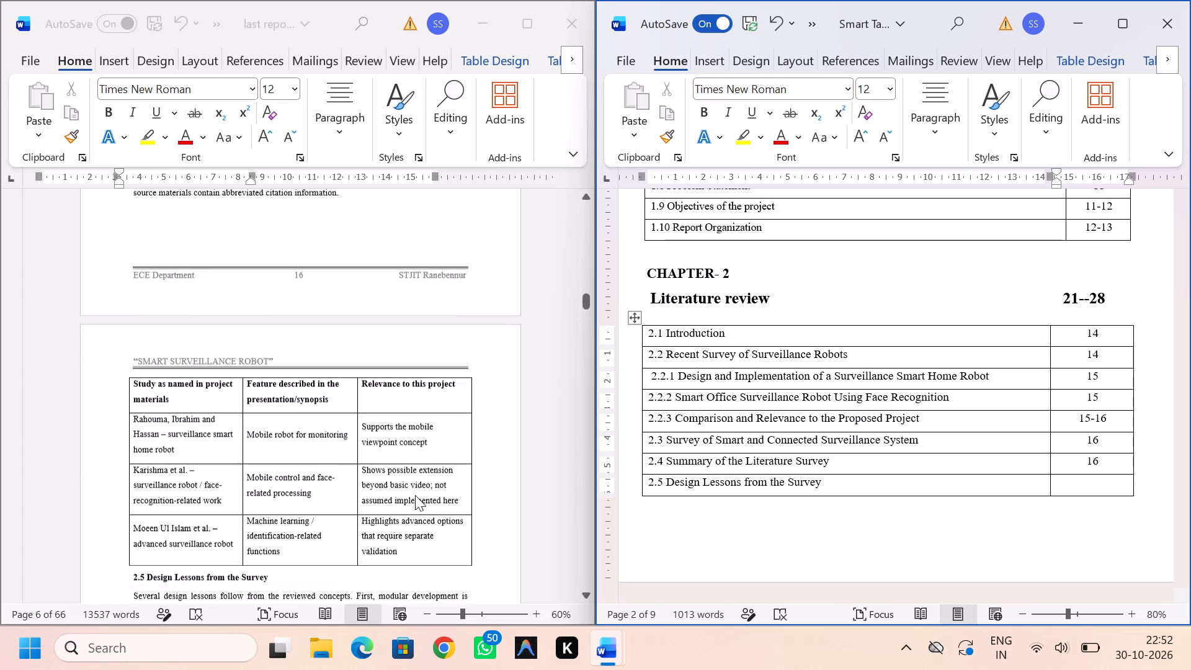
pyautogui.scroll(-1, 415, 495)
pyautogui.scroll(3, 415, 495)
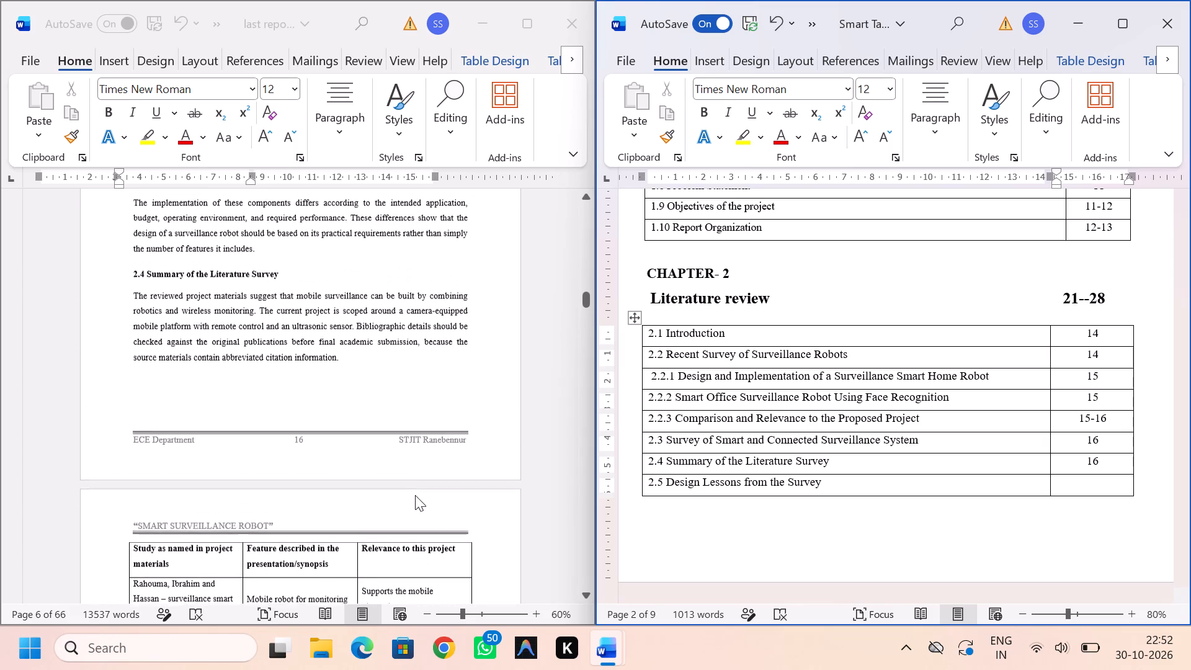
pyautogui.scroll(-1, 415, 495)
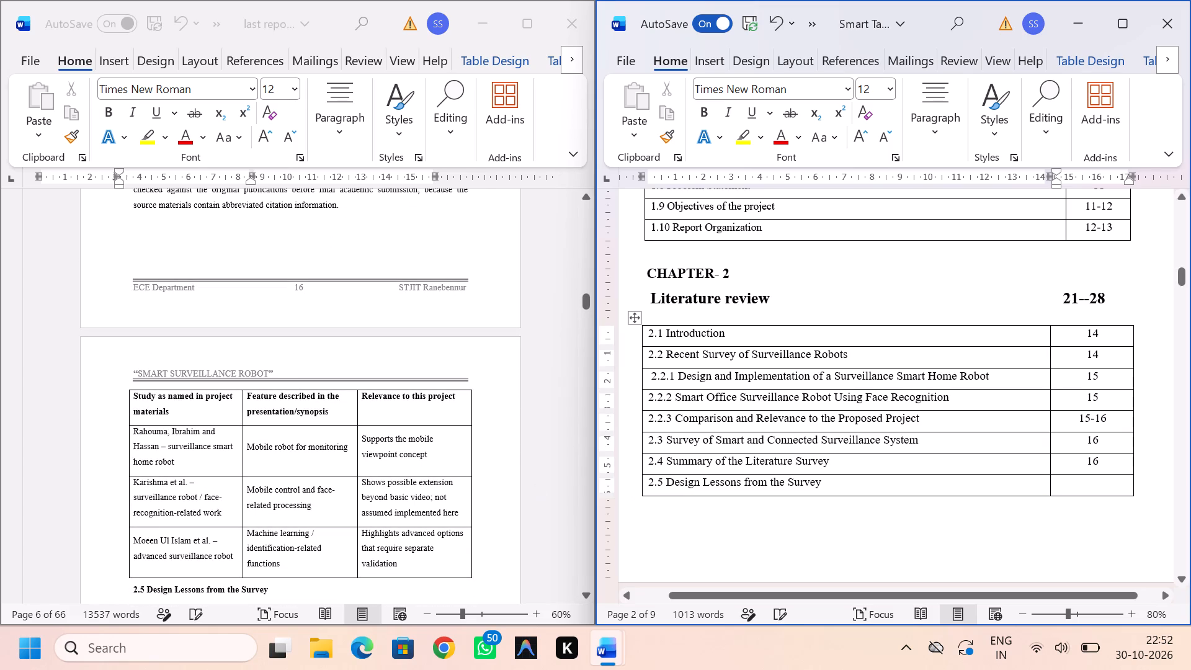
pyautogui.press('-')
pyautogui.write('17')
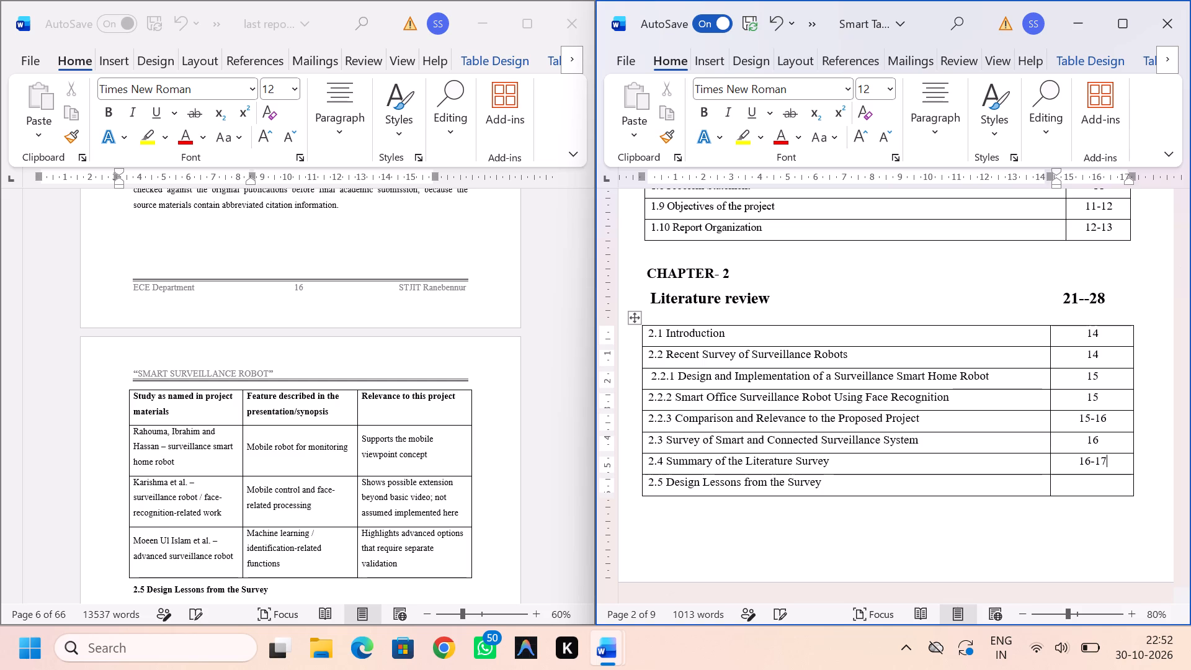
# Locate section 2.5 Design Lessons from the Survey in the report and set its contents page number to 17.
pyautogui.scroll(-1, 413, 532)
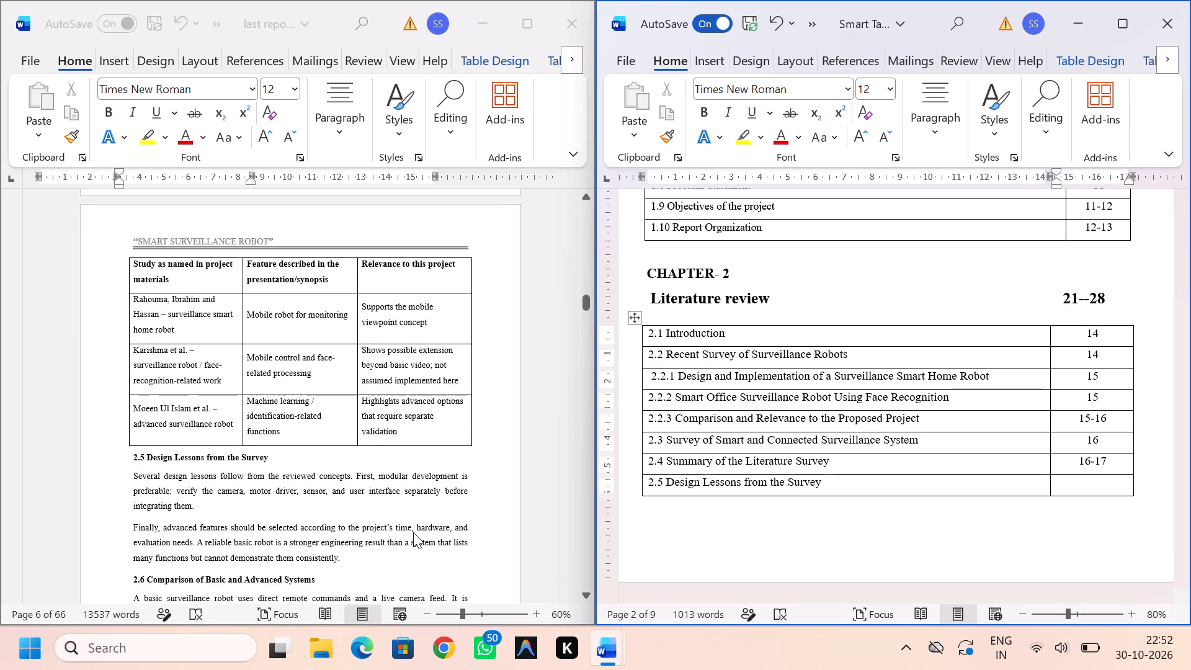
pyautogui.scroll(-1, 413, 532)
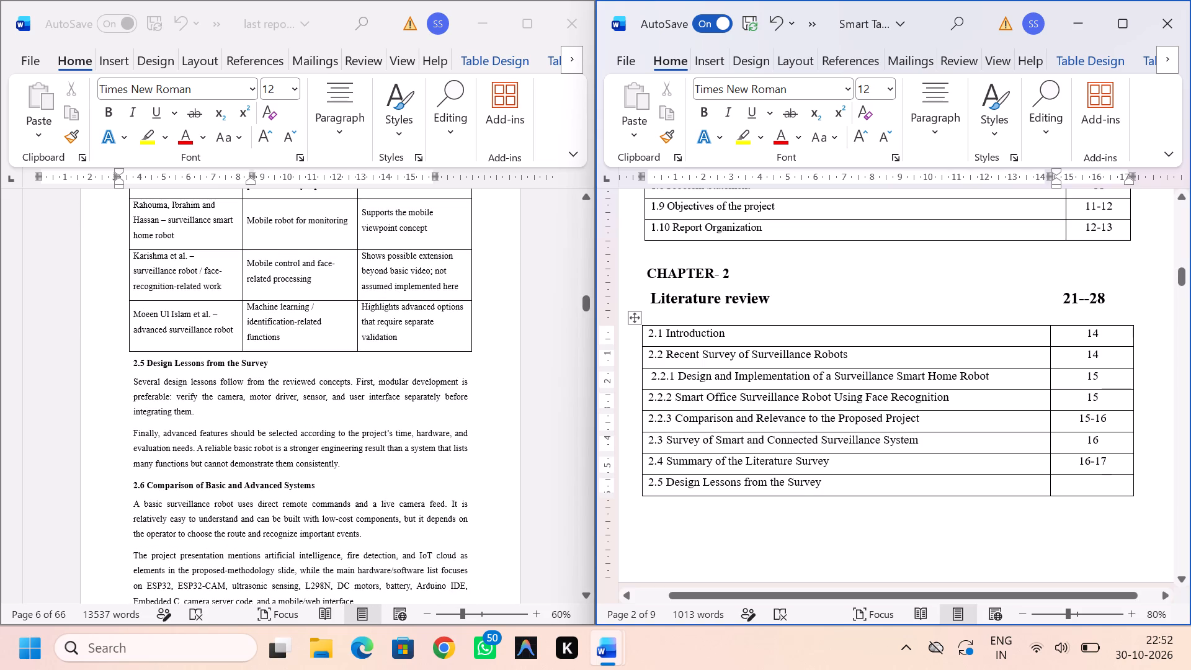
pyautogui.click(1084, 485)
pyautogui.write('17')
# Locate sections 2.6 and 2.7 in the report and replace the page numbers of both contents rows with 17.
pyautogui.scroll(-1, 458, 506)
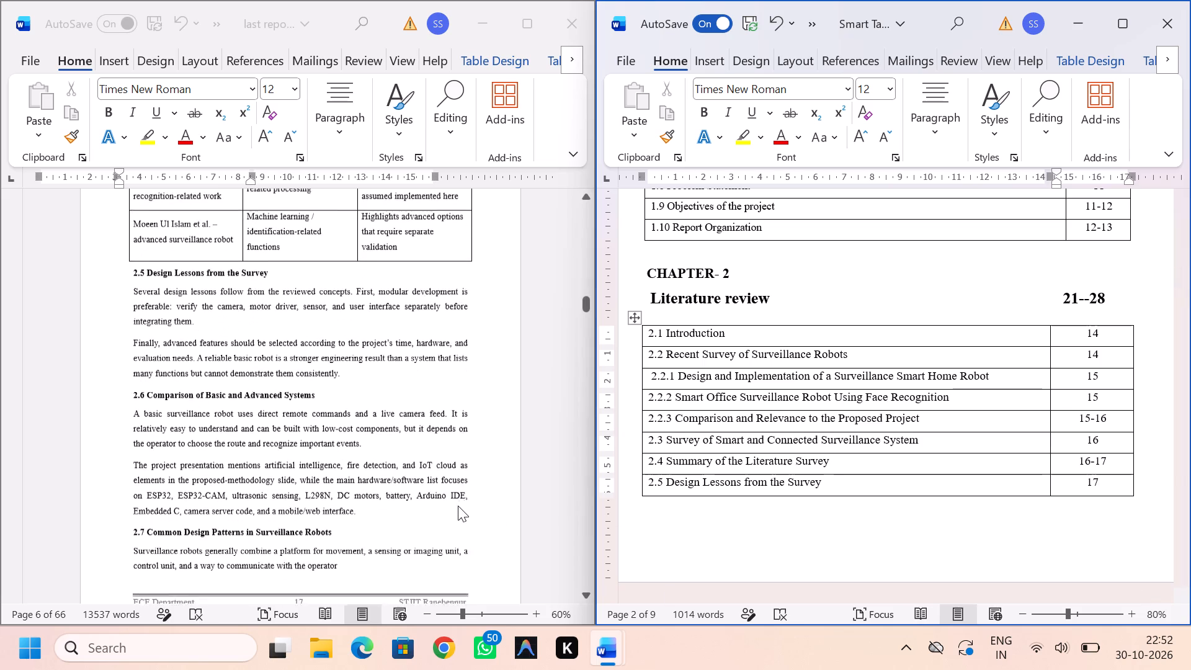
pyautogui.scroll(-1, 458, 506)
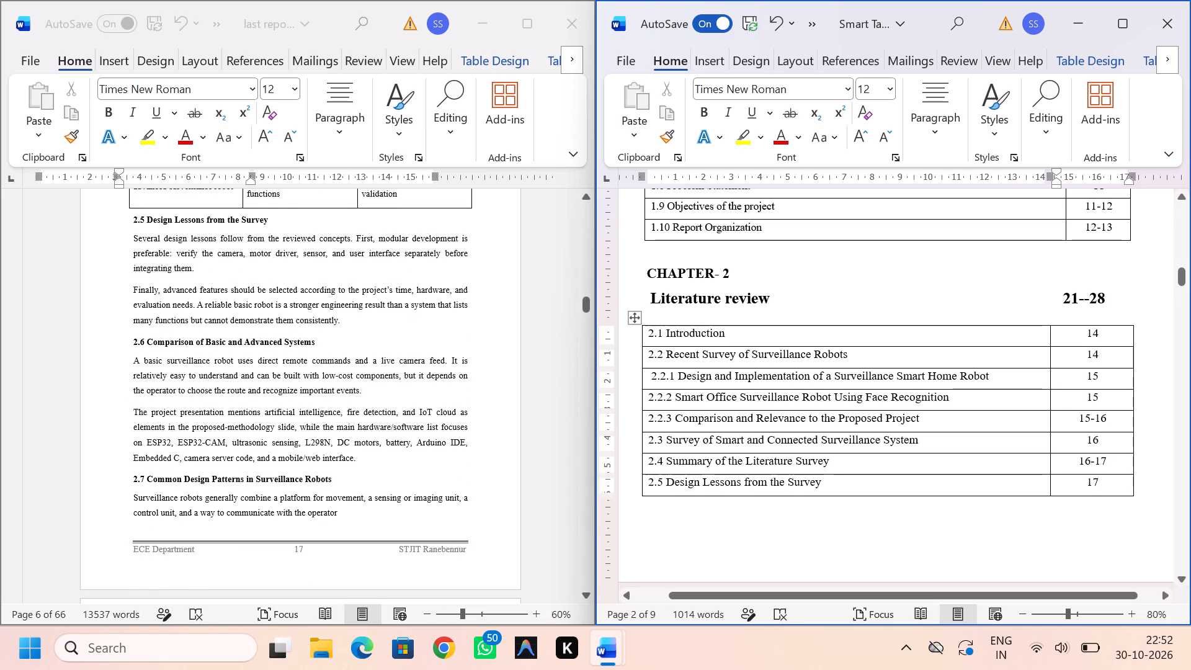
pyautogui.scroll(-2, 849, 537)
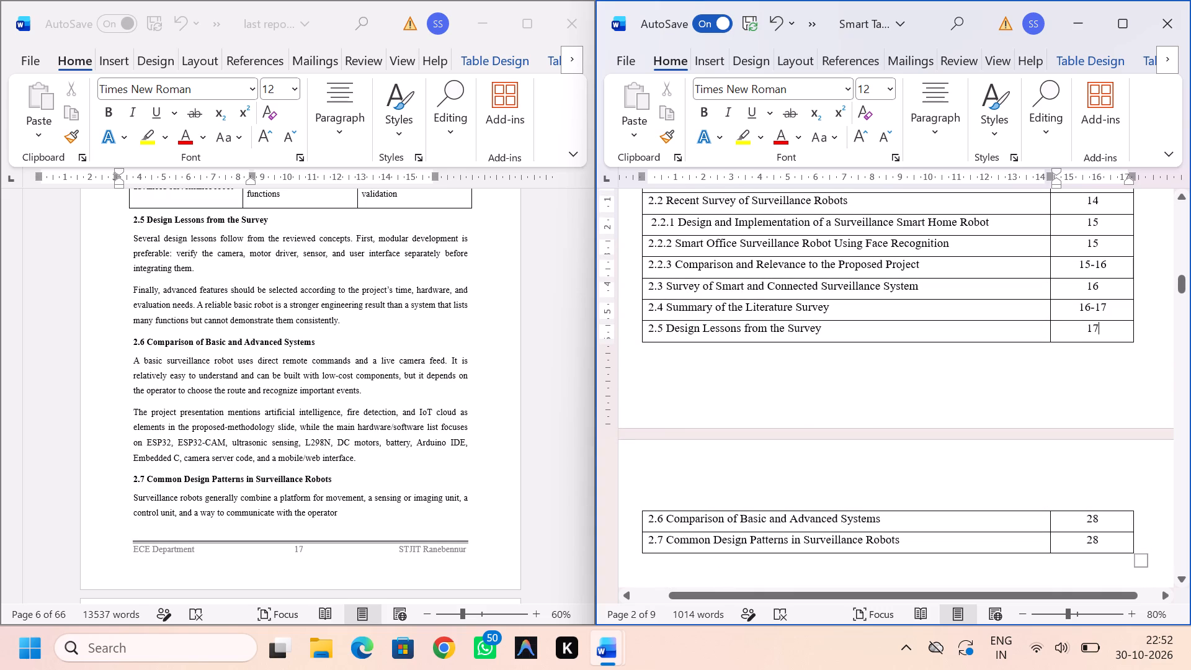
pyautogui.scroll(-1, 849, 537)
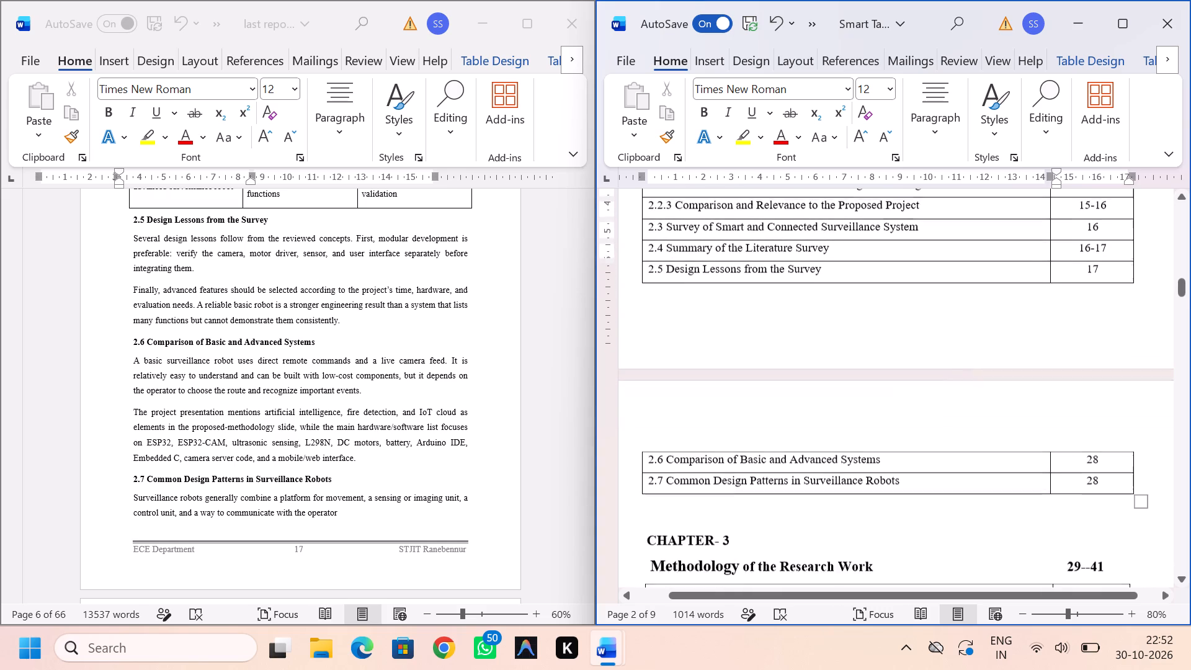
pyautogui.scroll(-1, 849, 537)
pyautogui.scroll(-1, 448, 464)
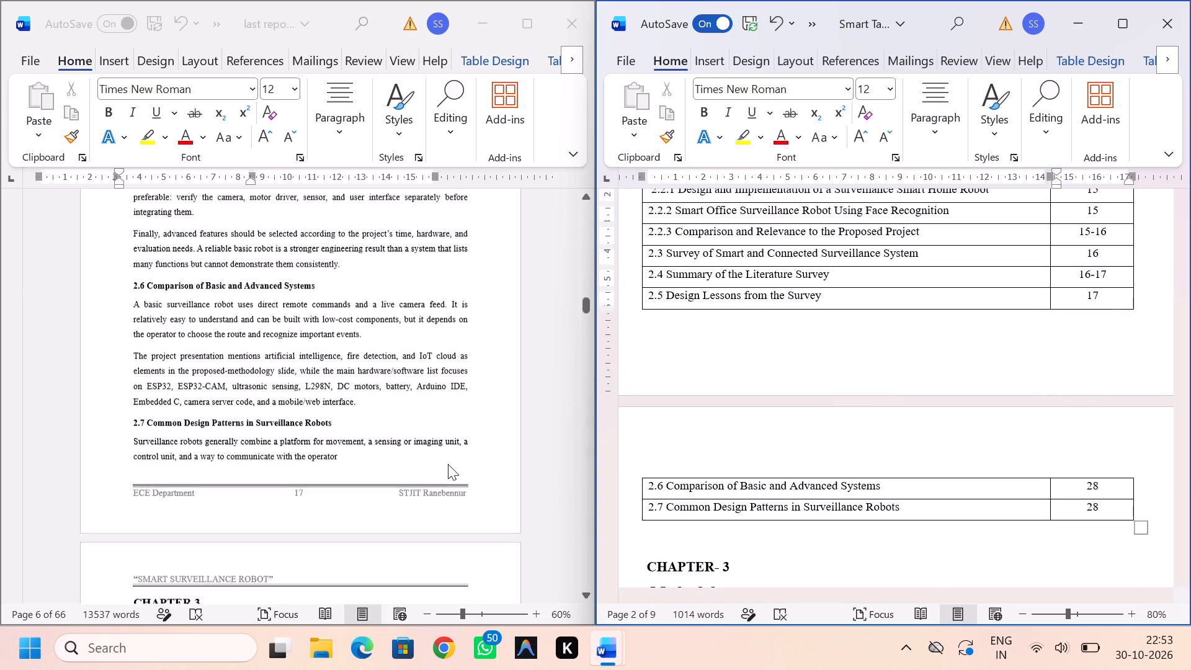
pyautogui.scroll(-1, 448, 464)
pyautogui.scroll(2, 448, 464)
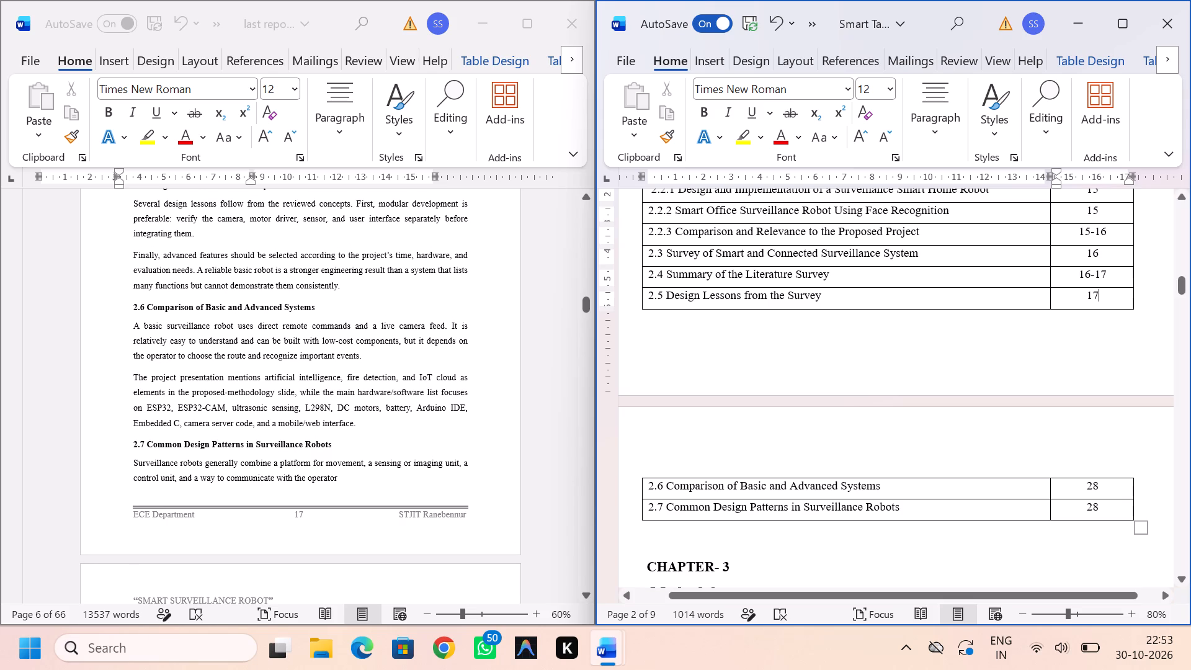
pyautogui.click(1112, 488)
pyautogui.press('BackSpace')
pyautogui.press('BackSpace')
pyautogui.write('17')
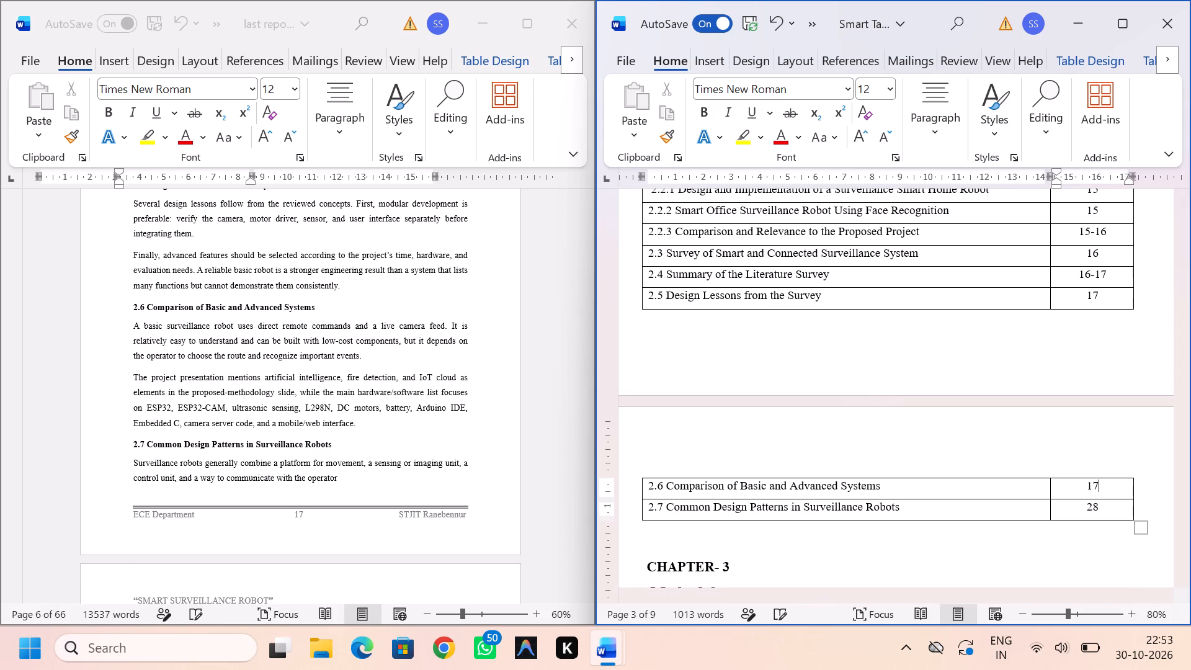
pyautogui.press('Down')
pyautogui.press('BackSpace')
pyautogui.press('BackSpace')
pyautogui.write('17')
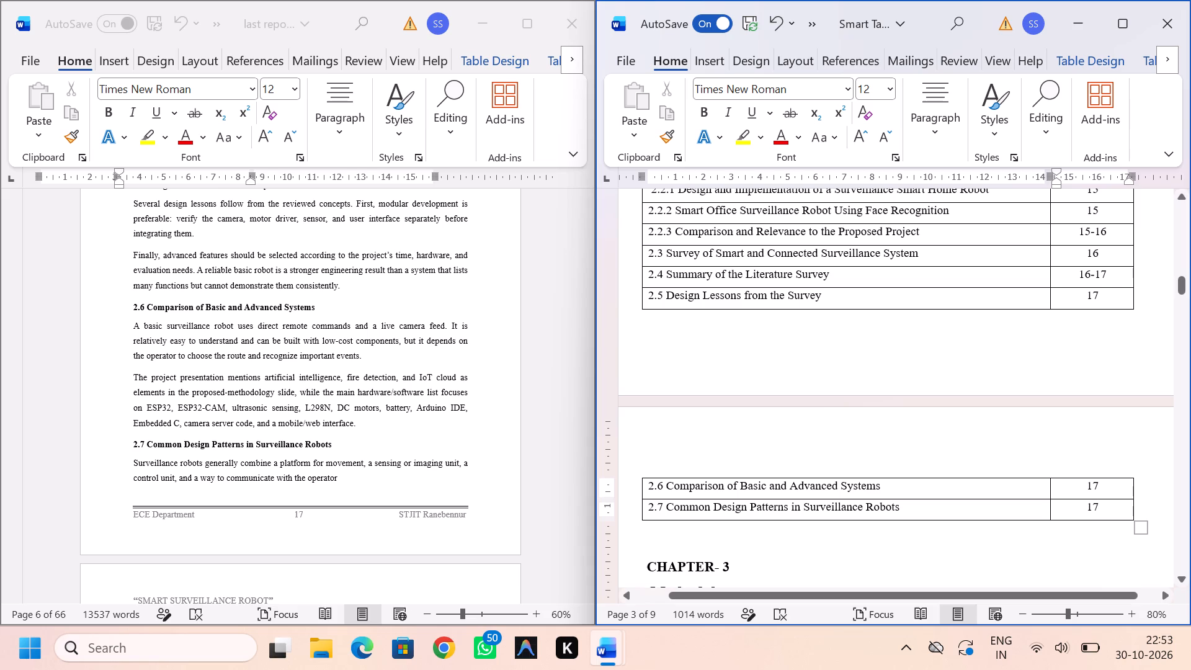
# Locate section 3.1 Introduction of Chapter 3 in the report and replace its contents page number with 18.
pyautogui.scroll(-2, 983, 562)
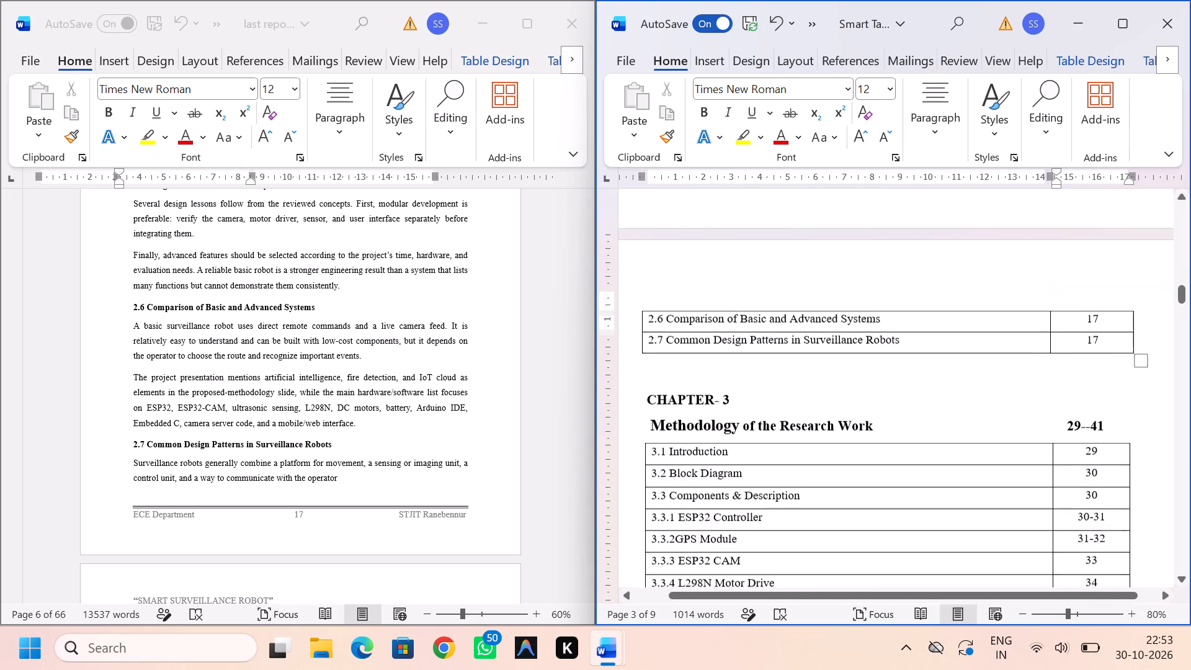
pyautogui.scroll(-1, 983, 562)
pyautogui.scroll(-1, 364, 477)
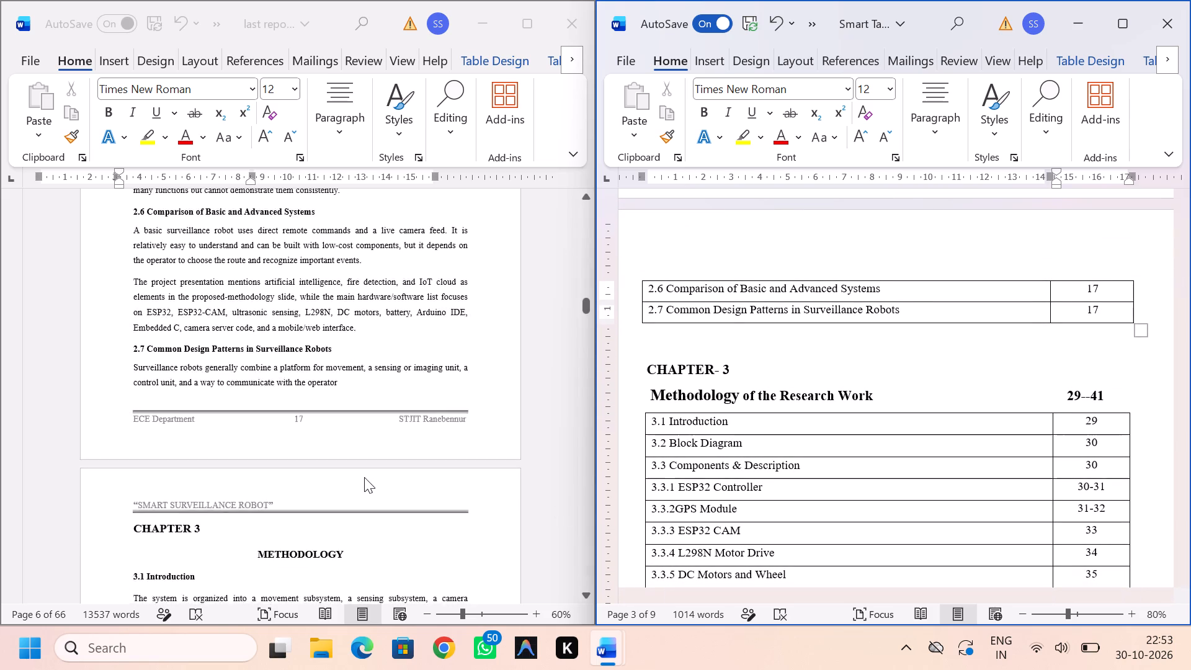
pyautogui.scroll(-1, 364, 477)
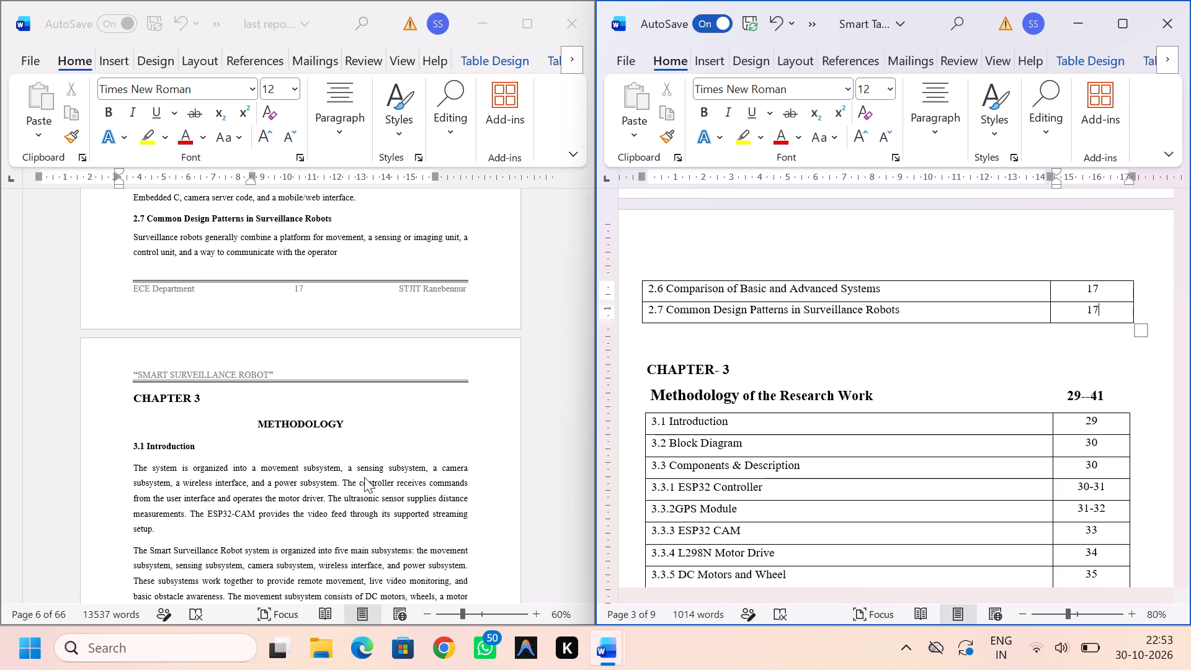
pyautogui.click(1109, 422)
pyautogui.press('BackSpace')
pyautogui.press('BackSpace')
pyautogui.write('18')
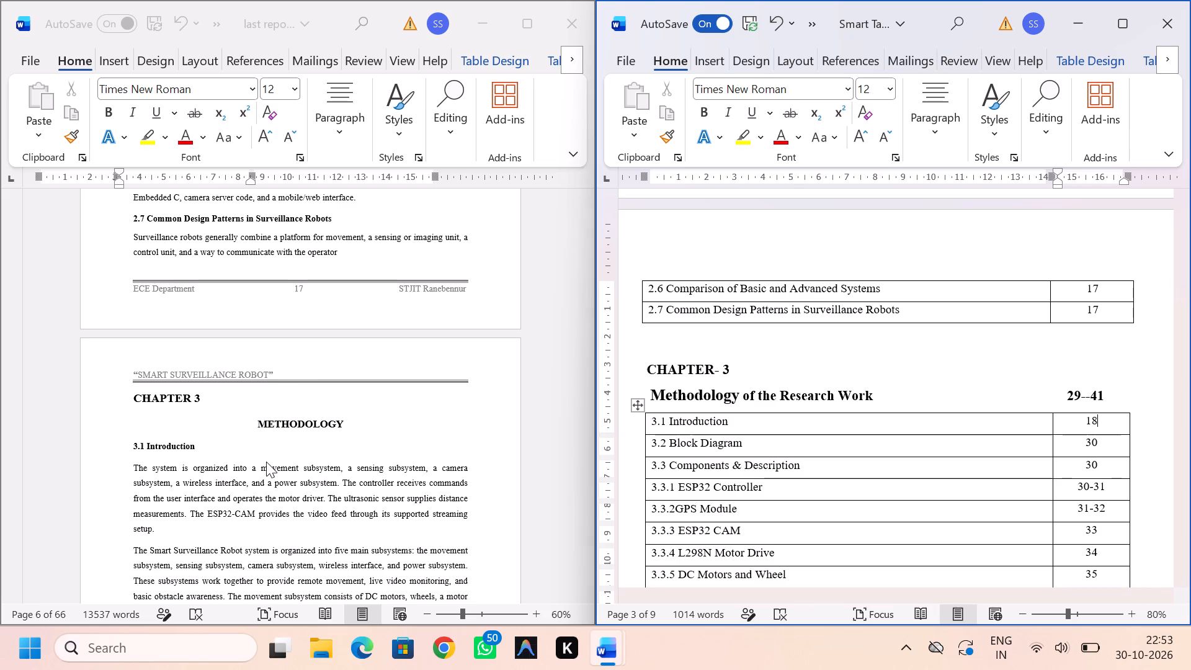
# Locate section 3.2 Block Diagram in the report and replace its contents page number with 19.
pyautogui.scroll(-5, 266, 462)
pyautogui.hscroll(1, 266, 462)
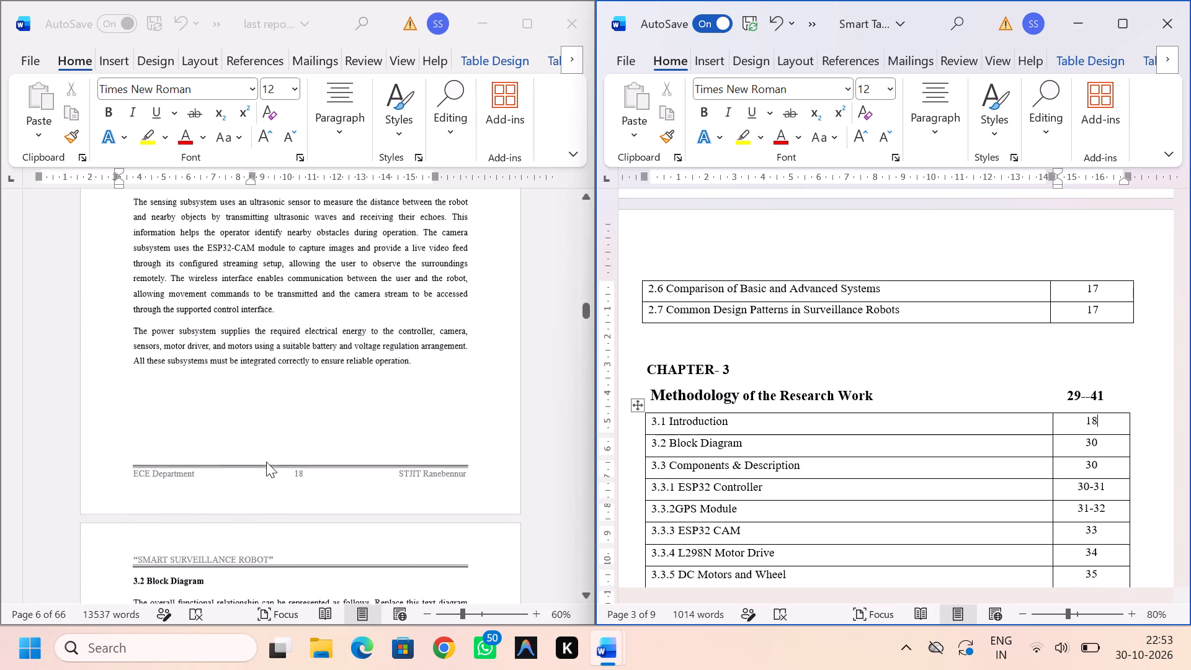
pyautogui.hscroll(1, 266, 462)
pyautogui.scroll(-1, 266, 462)
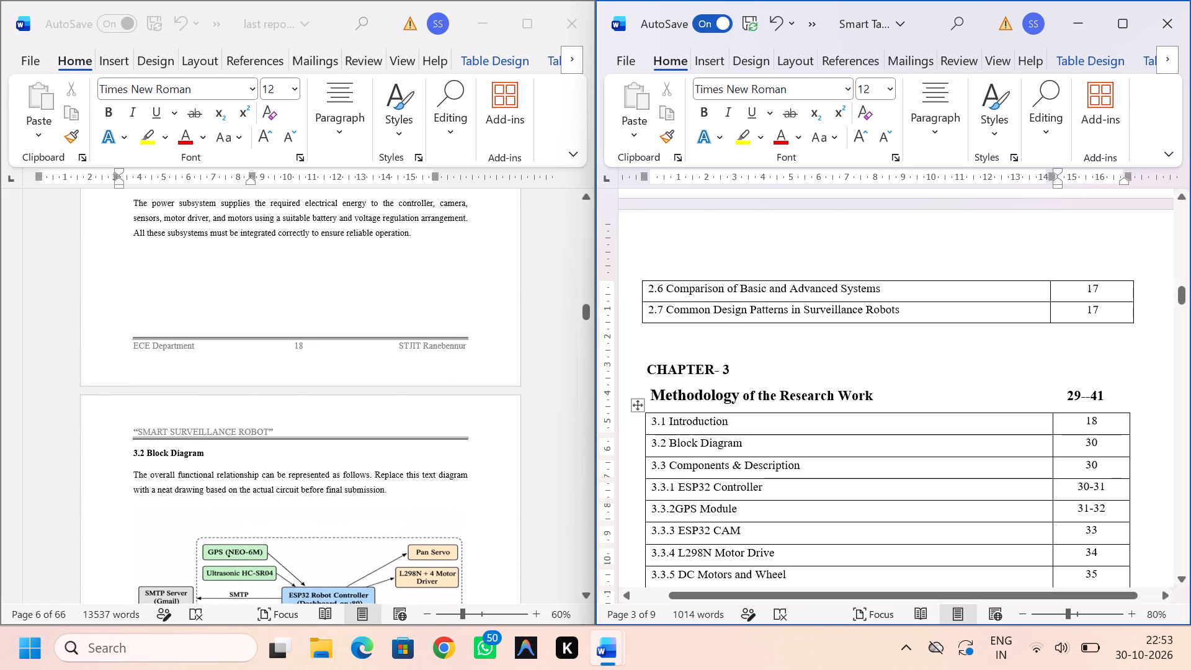
pyautogui.click(1105, 444)
pyautogui.press('BackSpace')
pyautogui.press('BackSpace')
pyautogui.write('19')
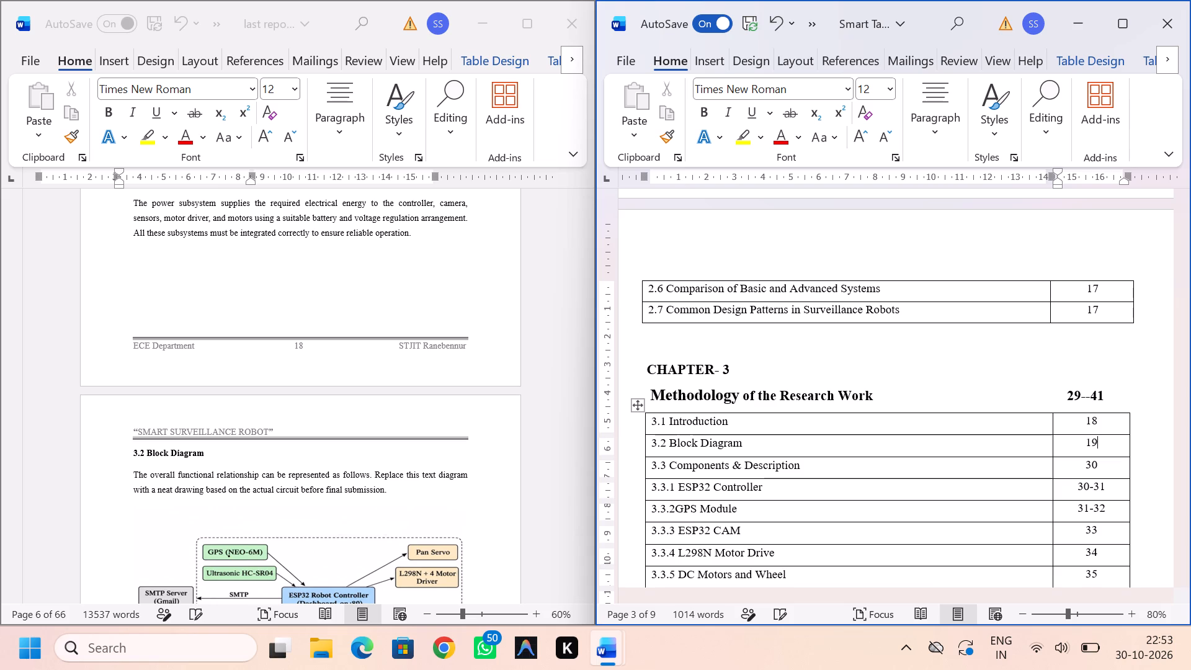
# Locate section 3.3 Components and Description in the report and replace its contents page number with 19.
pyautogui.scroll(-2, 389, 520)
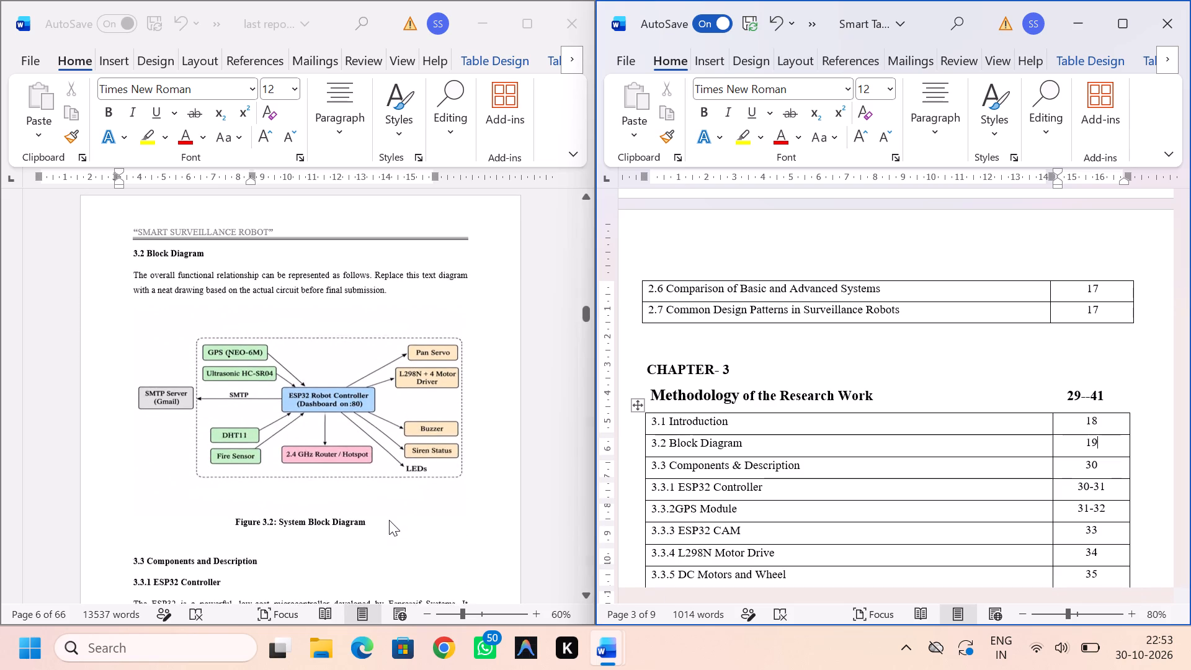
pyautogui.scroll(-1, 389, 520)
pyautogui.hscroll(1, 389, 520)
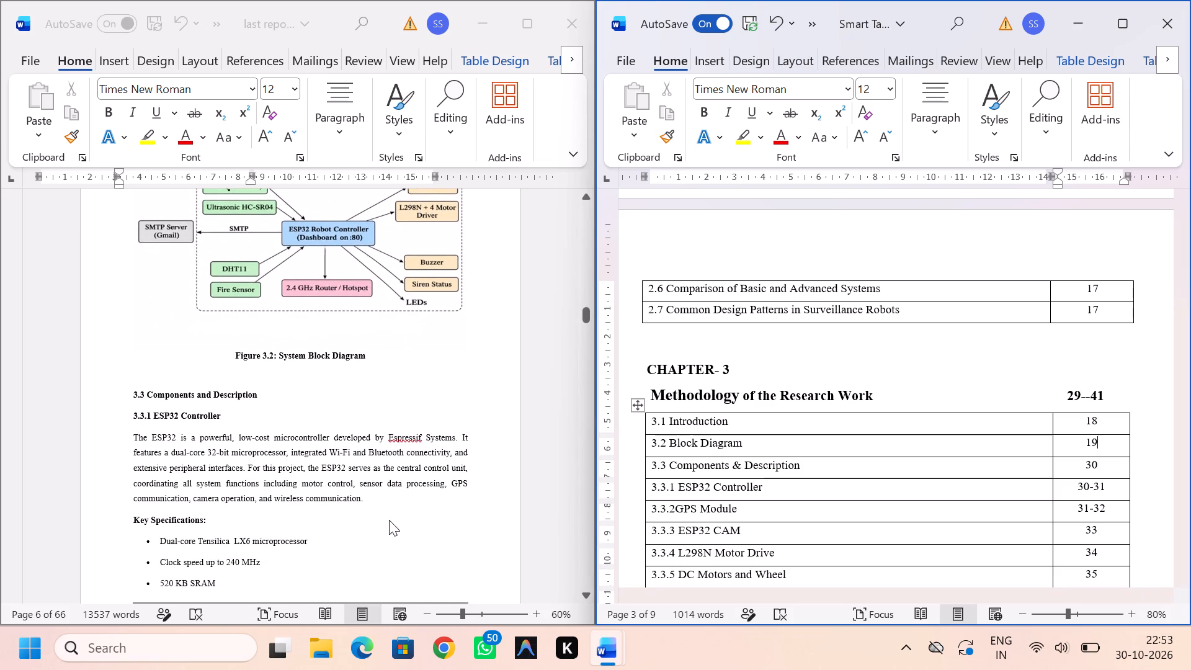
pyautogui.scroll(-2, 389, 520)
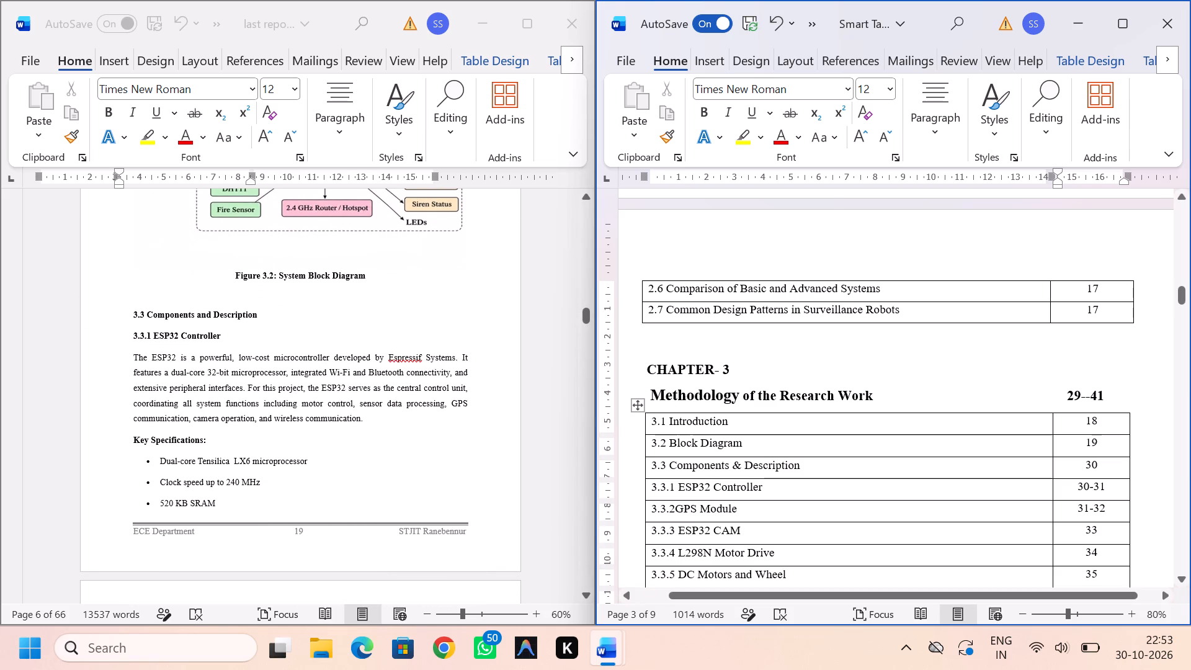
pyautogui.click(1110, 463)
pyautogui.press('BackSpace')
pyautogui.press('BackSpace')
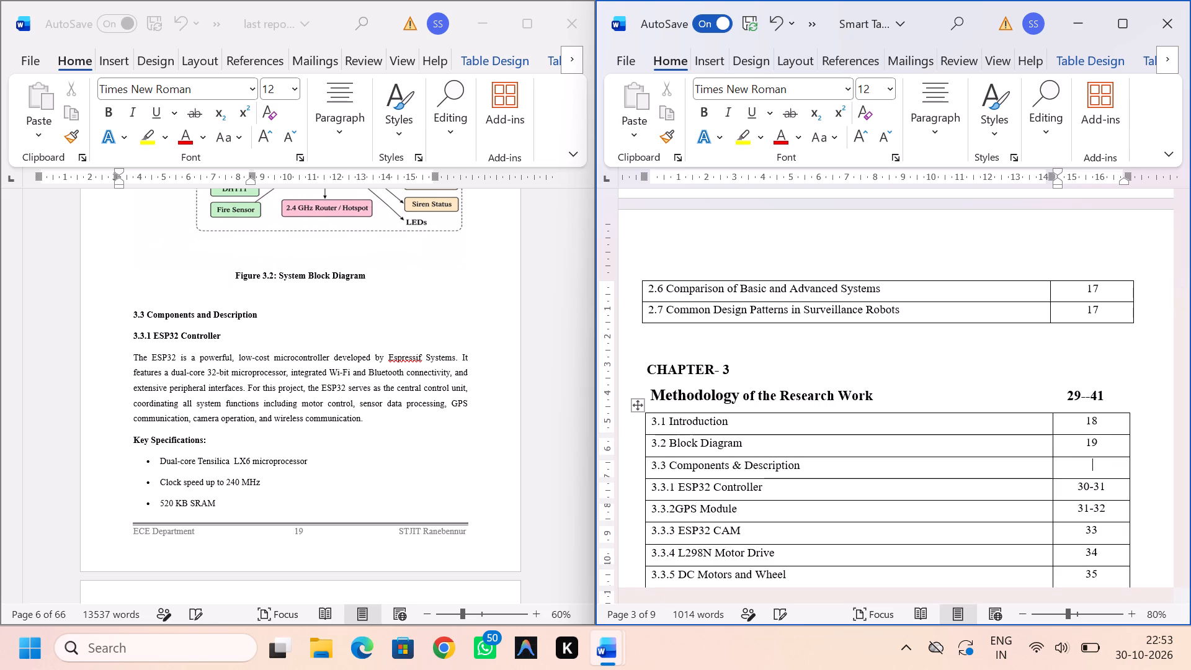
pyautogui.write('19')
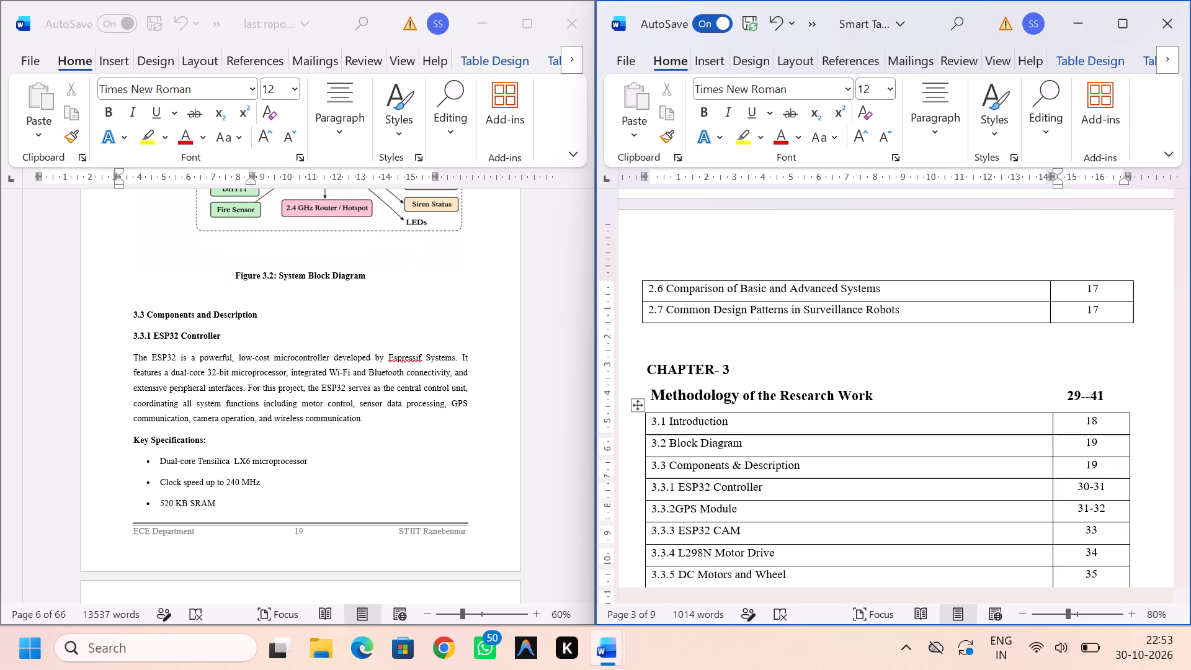
# Clear the page numbers of all Chapter 3 contents rows from 3.3 Components & Description through 3.7 Summary.
pyautogui.press('Down')
pyautogui.moveTo(1110, 463); pyautogui.dragTo(1102, 548)
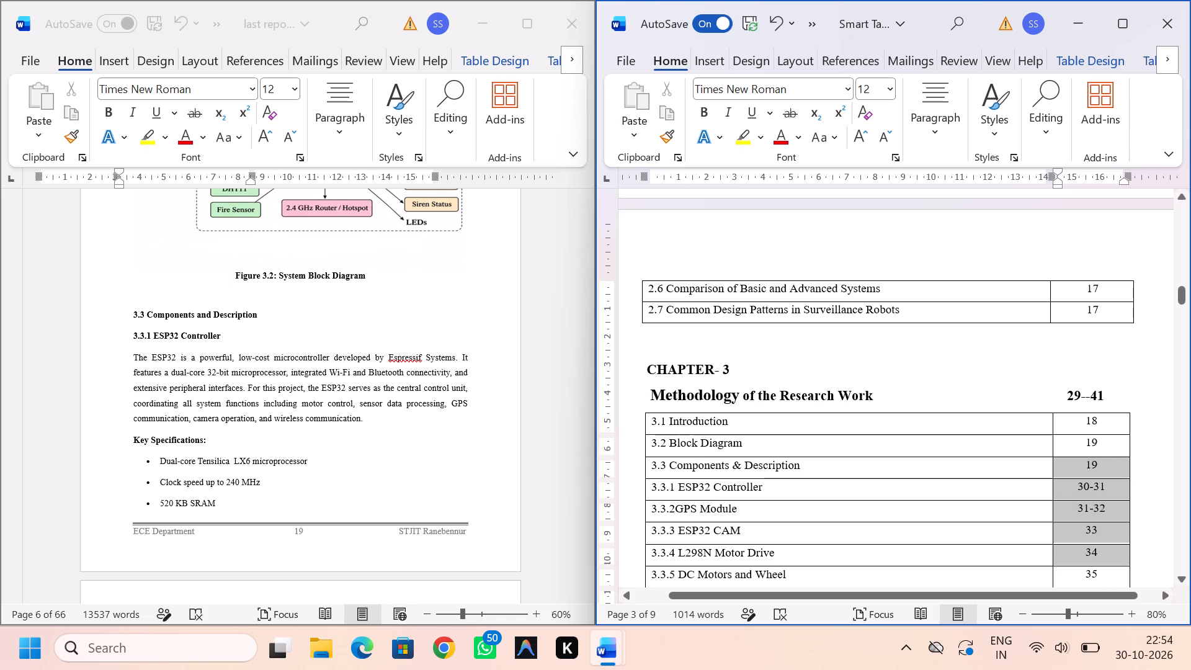
pyautogui.moveTo(1102, 548); pyautogui.dragTo(1100, 252)
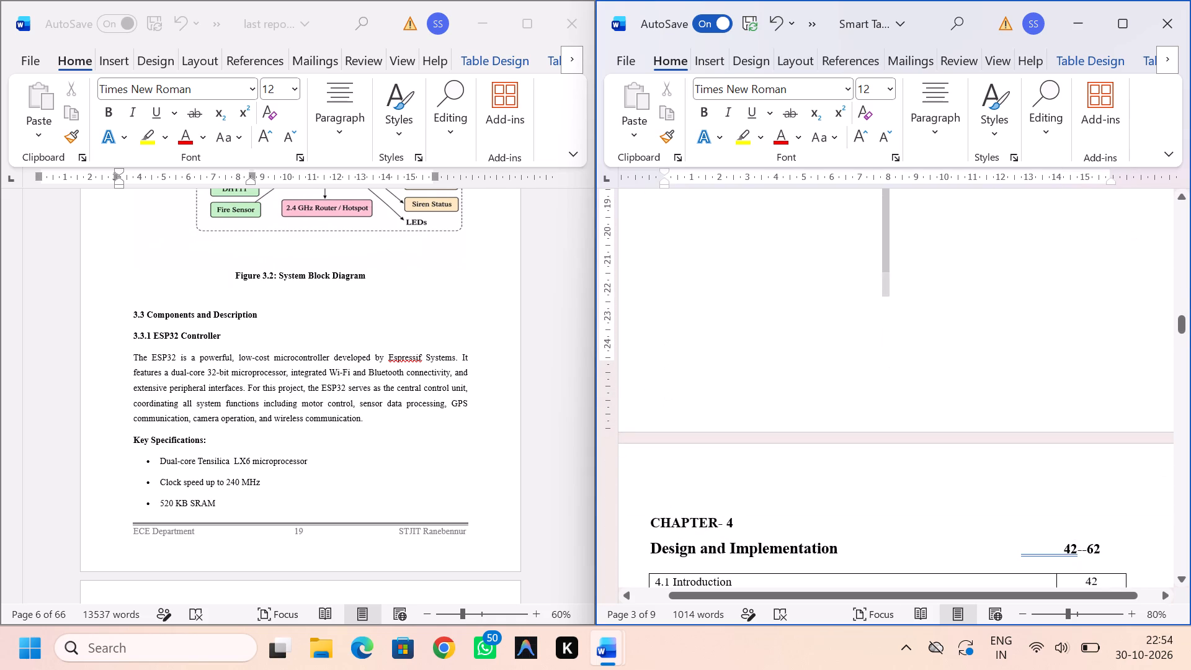
pyautogui.moveTo(1100, 252); pyautogui.dragTo(1114, 375)
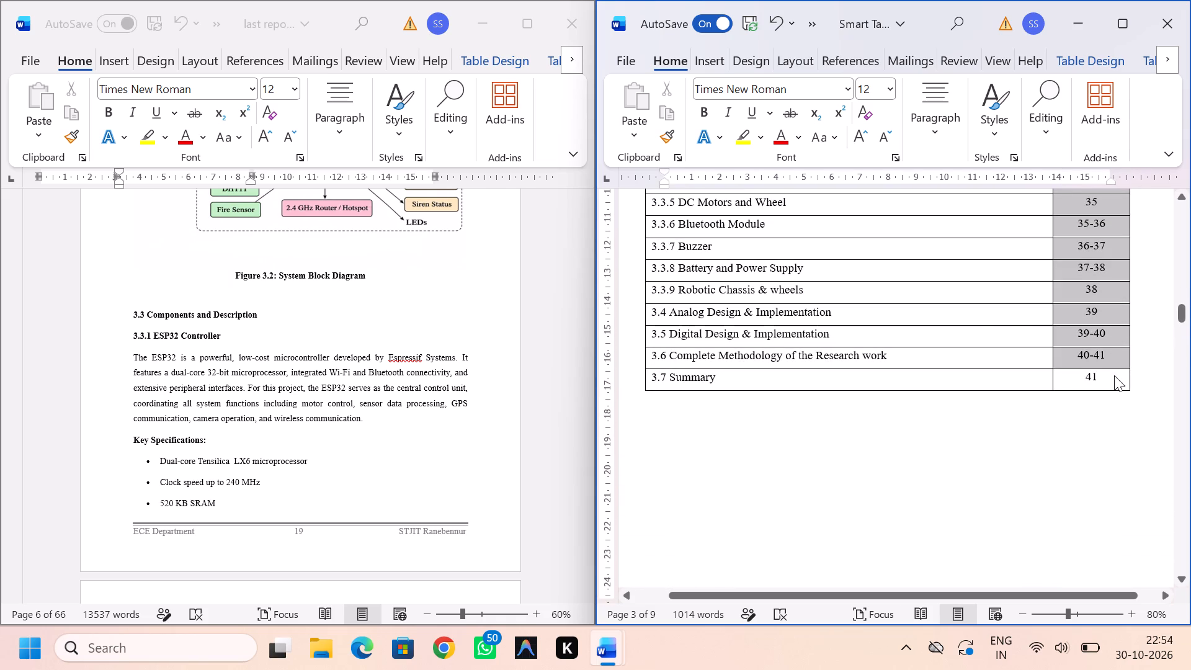
pyautogui.moveTo(1114, 375); pyautogui.dragTo(1114, 375)
pyautogui.press('Delete')
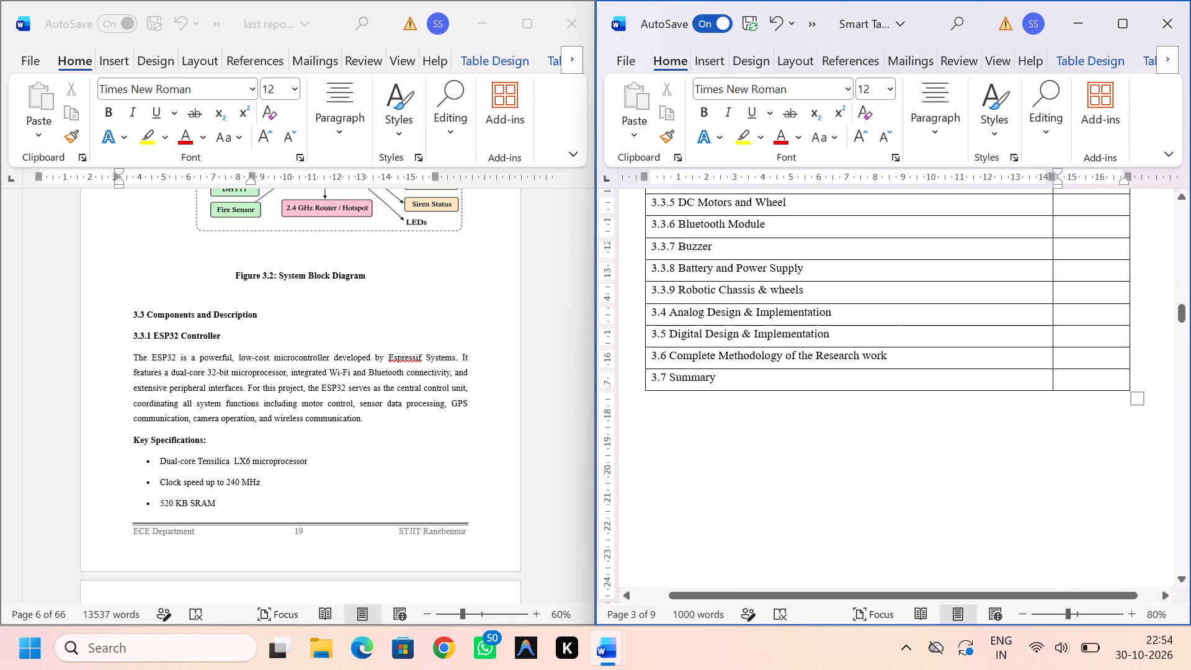
# Enter 19 as the page number of the 3.3 Components & Description contents row.
pyautogui.scroll(2, 1114, 375)
pyautogui.click(1089, 325)
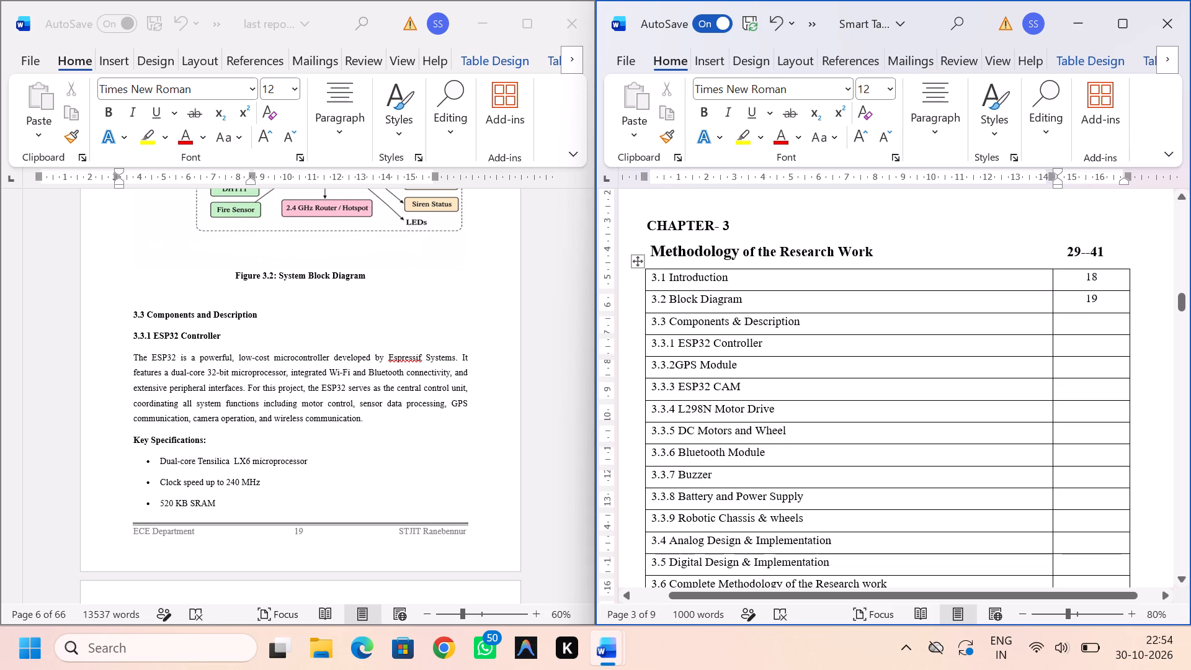
pyautogui.write('19')
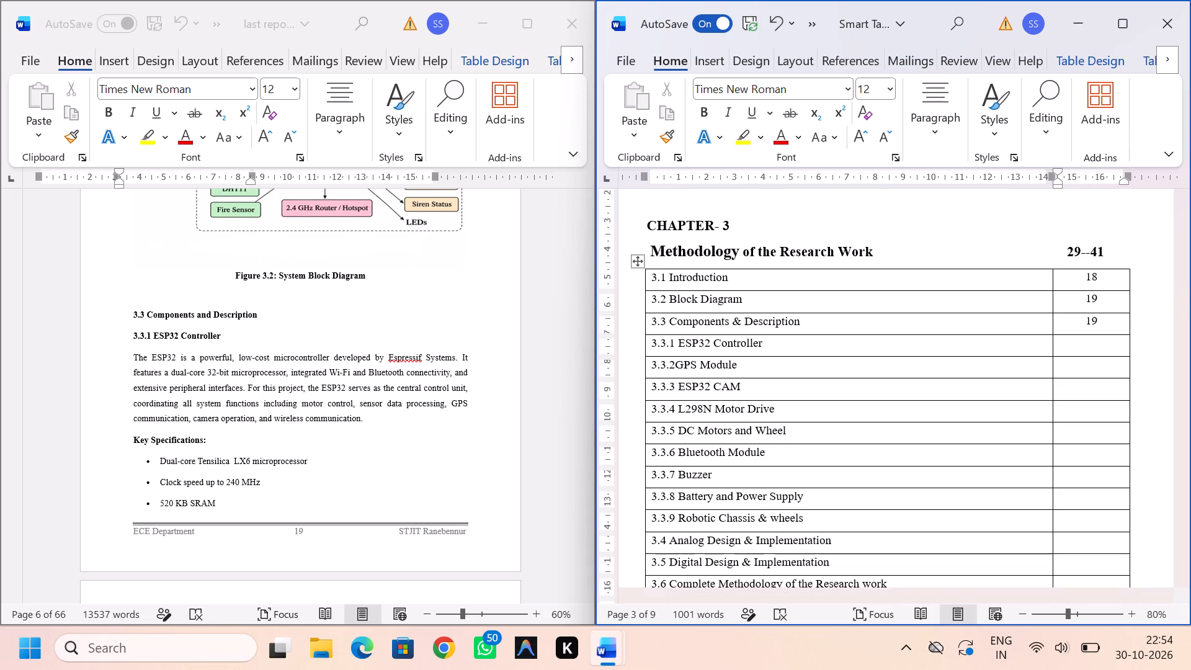
# Find the page range of section 3.3.1 ESP32 Controller in the report and enter 19-20 in its contents row.
pyautogui.click(1086, 341)
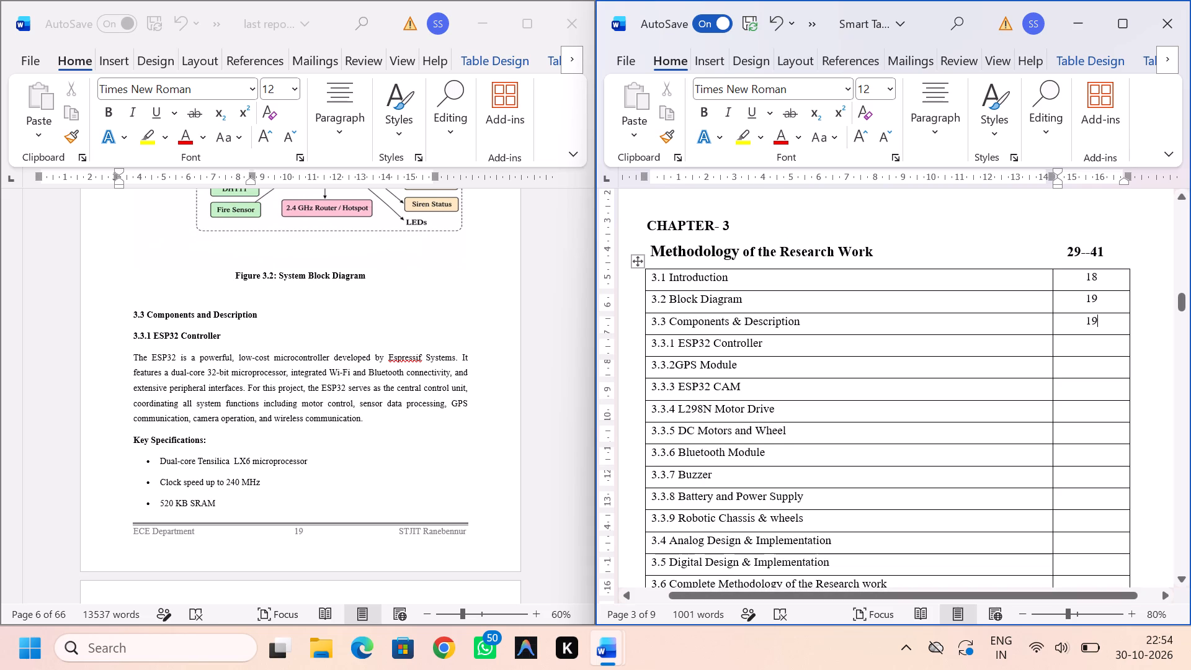
pyautogui.press('1')
pyautogui.press('9')
pyautogui.scroll(-3, 494, 433)
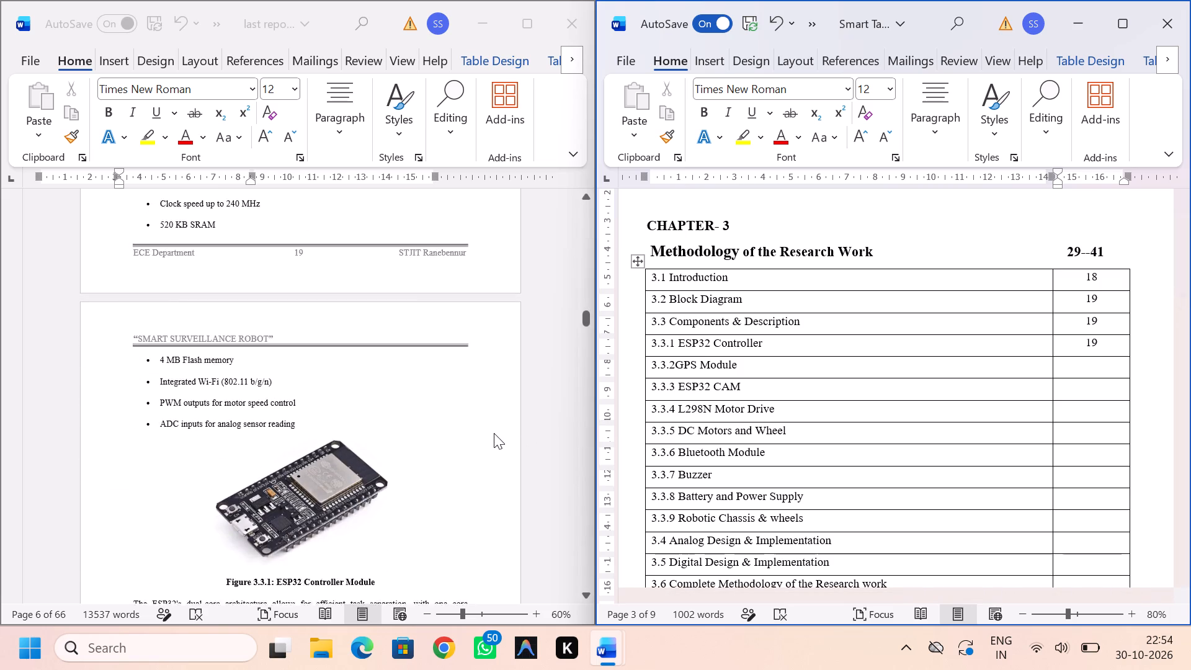
pyautogui.scroll(-2, 494, 433)
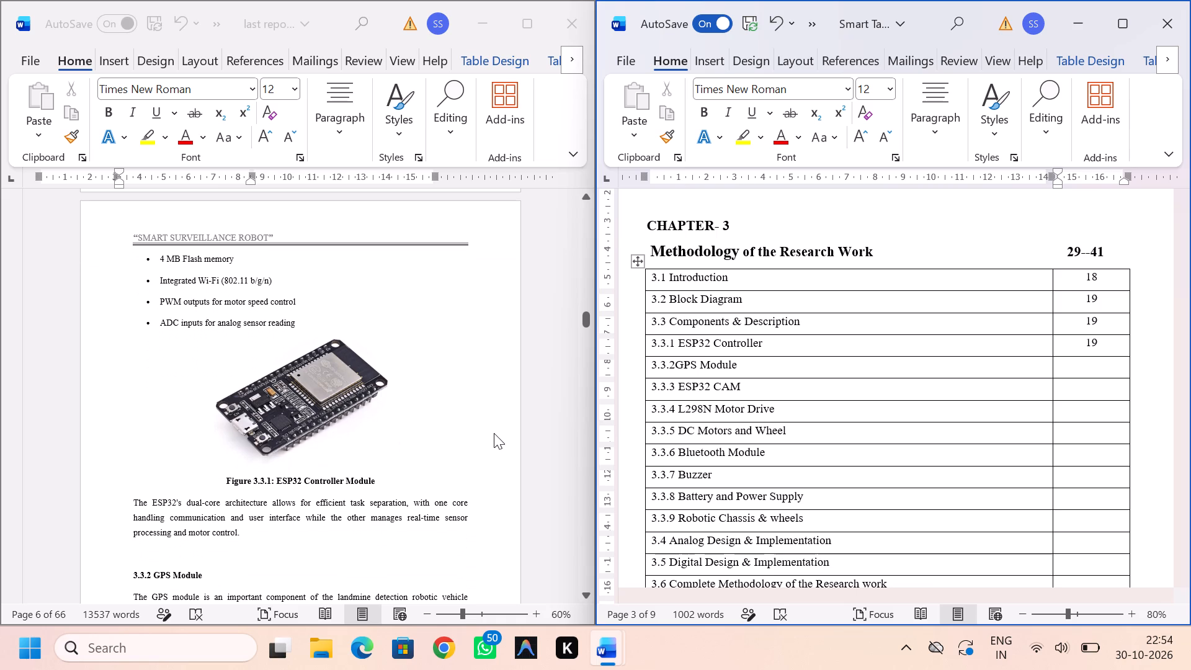
pyautogui.scroll(-2, 494, 433)
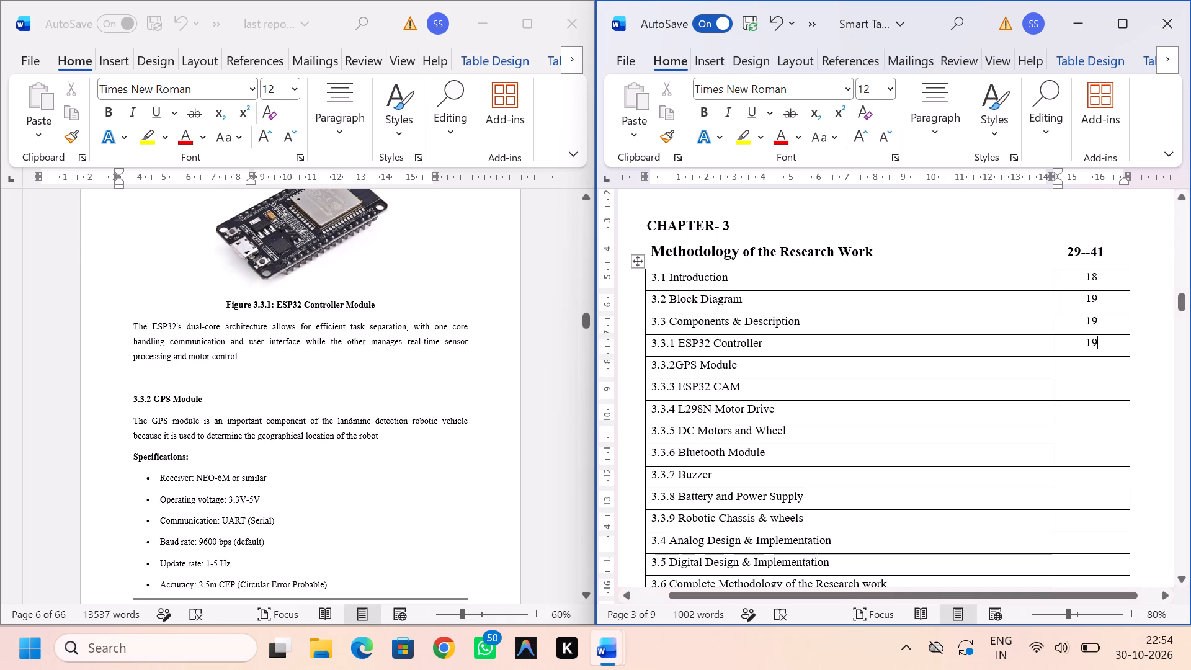
pyautogui.press('-')
pyautogui.write('20')
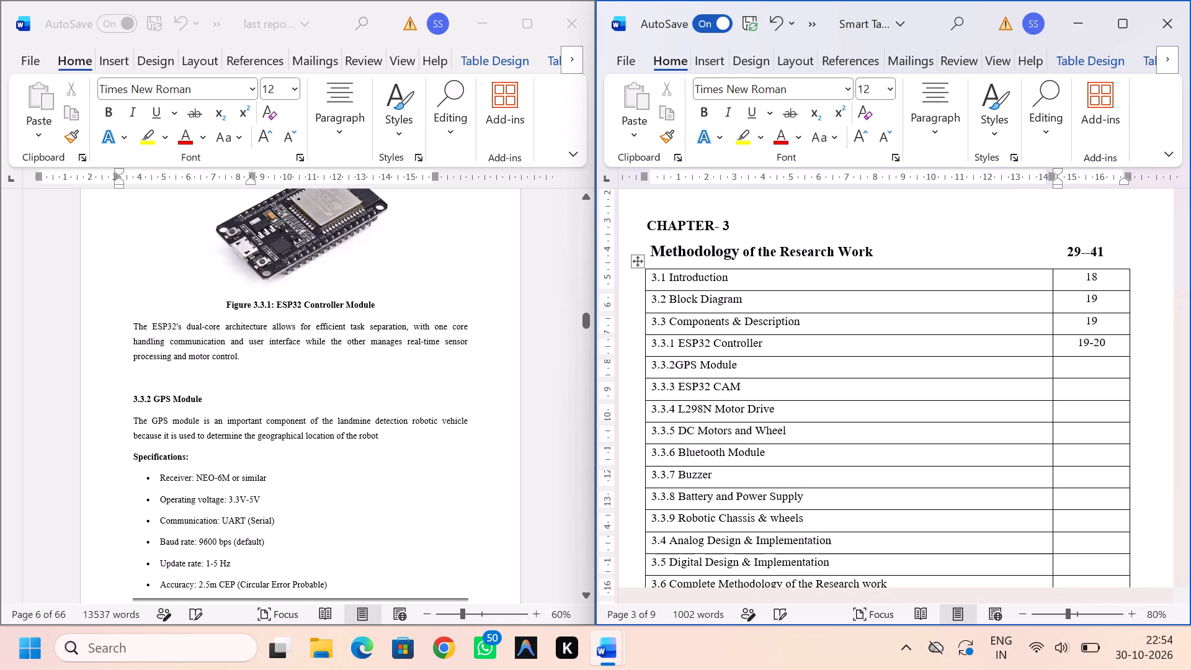
# Find the page range of section 3.3.2 GPS Module in the report and enter 20-21 in its contents row.
pyautogui.press('Down')
pyautogui.press('2')
pyautogui.press('0')
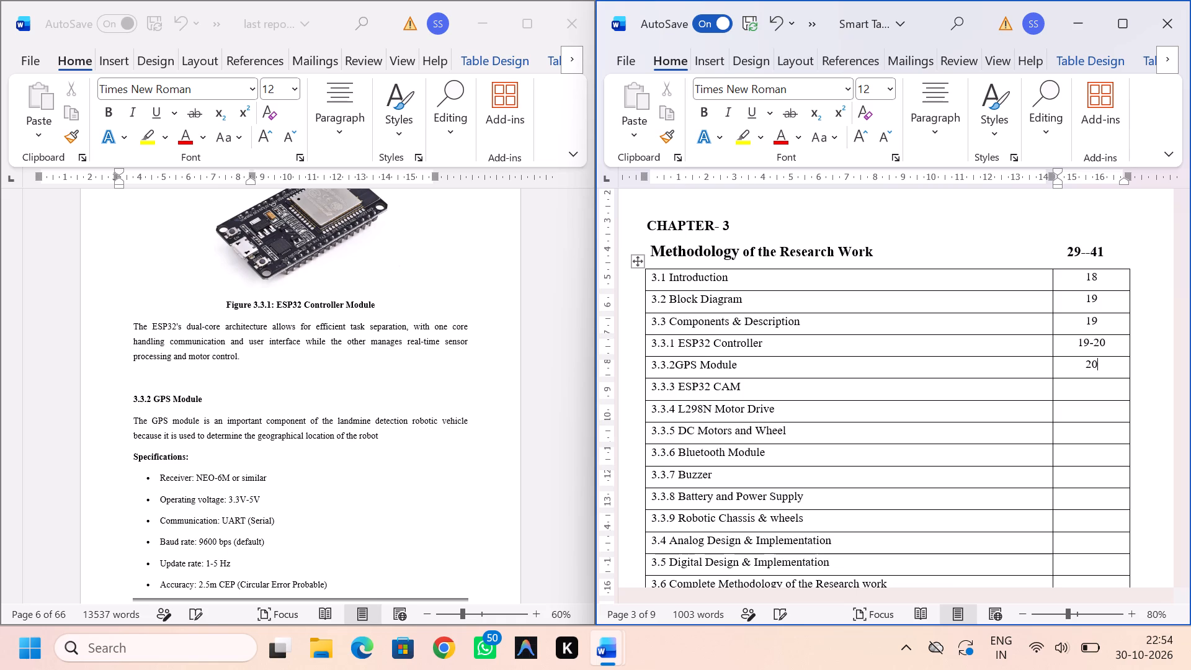
pyautogui.press('-')
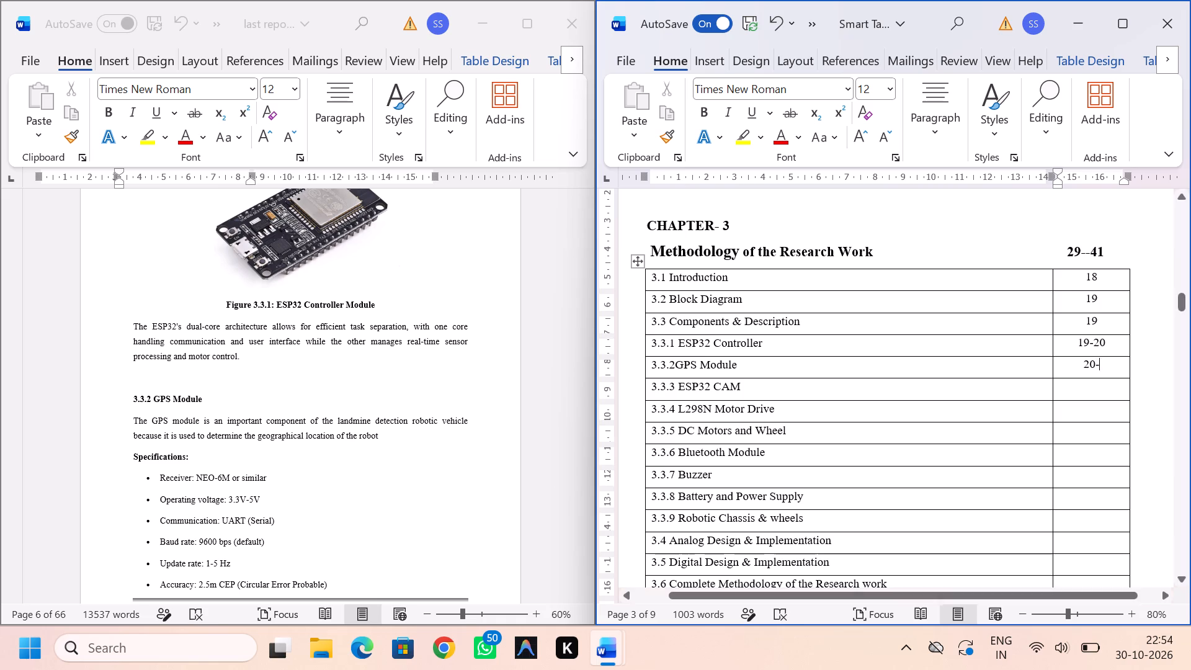
pyautogui.scroll(-3, 409, 470)
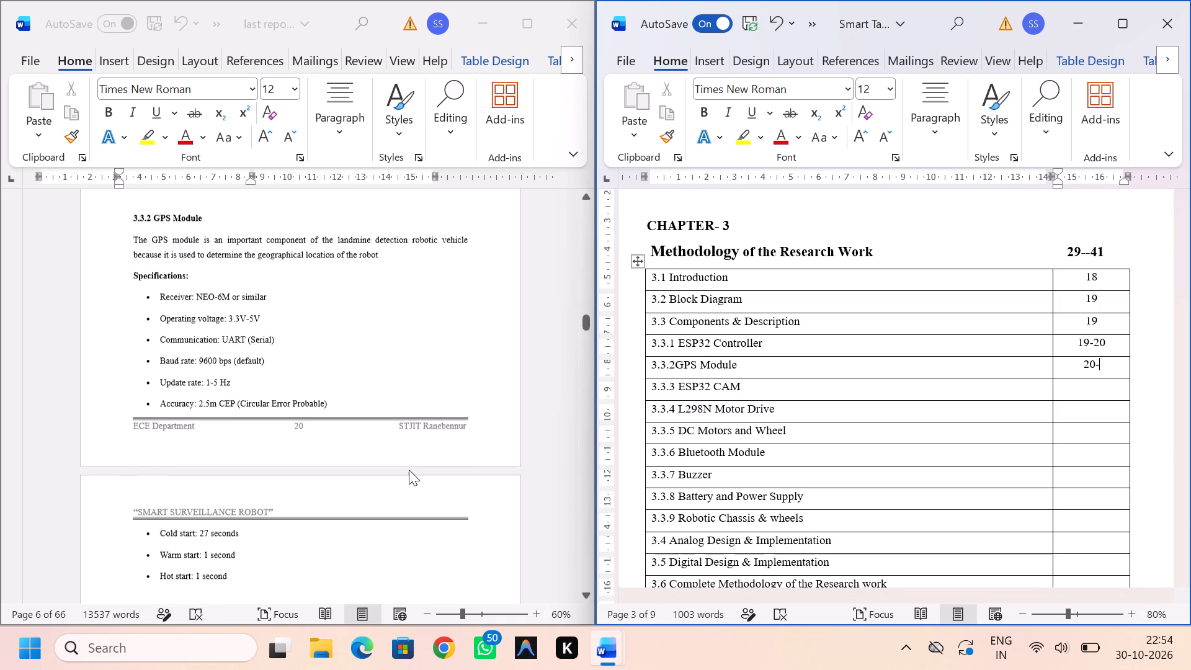
pyautogui.scroll(-2, 409, 470)
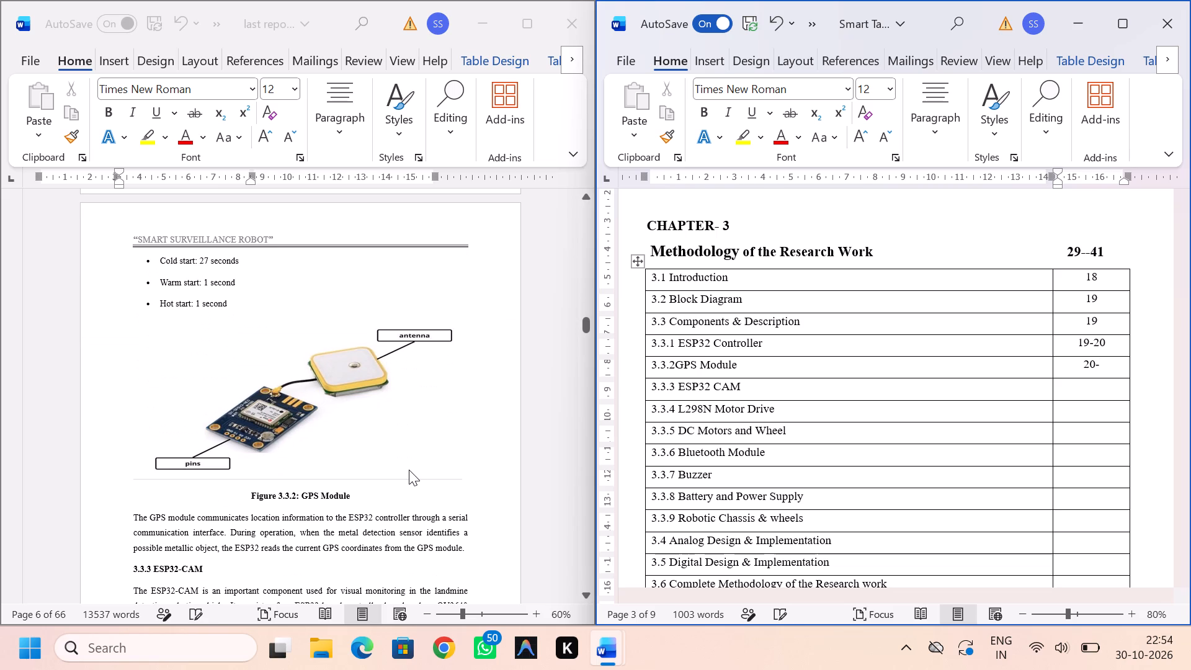
pyautogui.write('21')
# Enter 21-22 as the page range of the 3.3.3 ESP32 CAM contents row.
pyautogui.press('Down')
pyautogui.write('21-')
pyautogui.write('22')
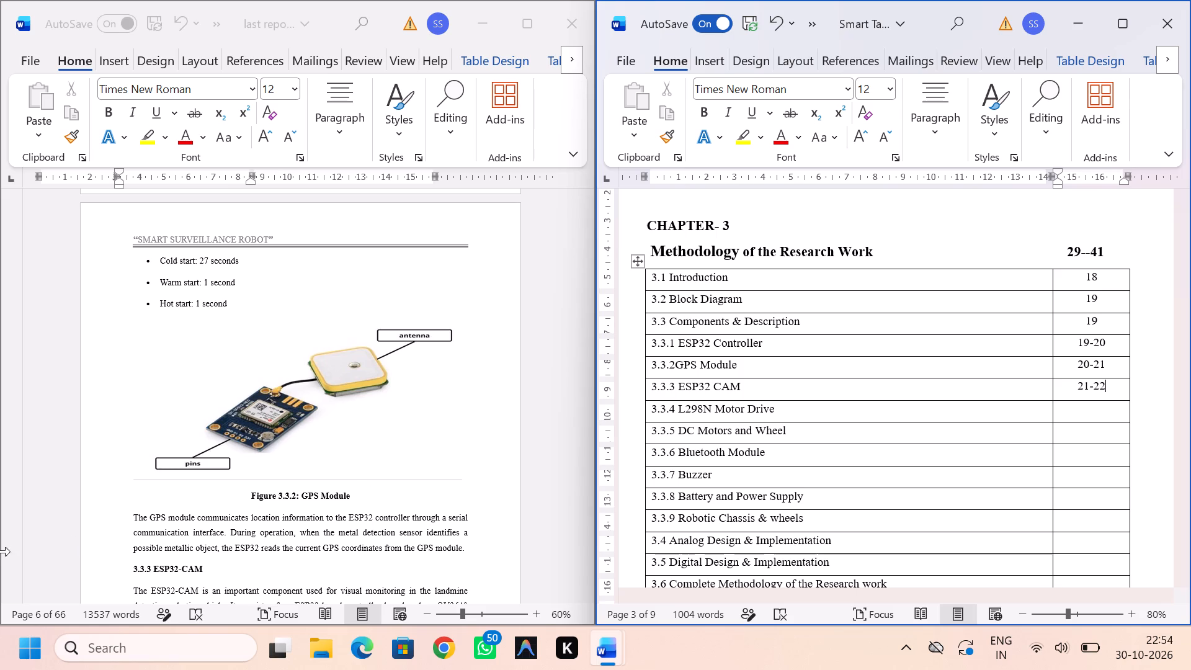
# Locate section 3.3.4 L298N Motor Driver in the report and enter 22-23 in its contents row.
pyautogui.scroll(-3, 267, 489)
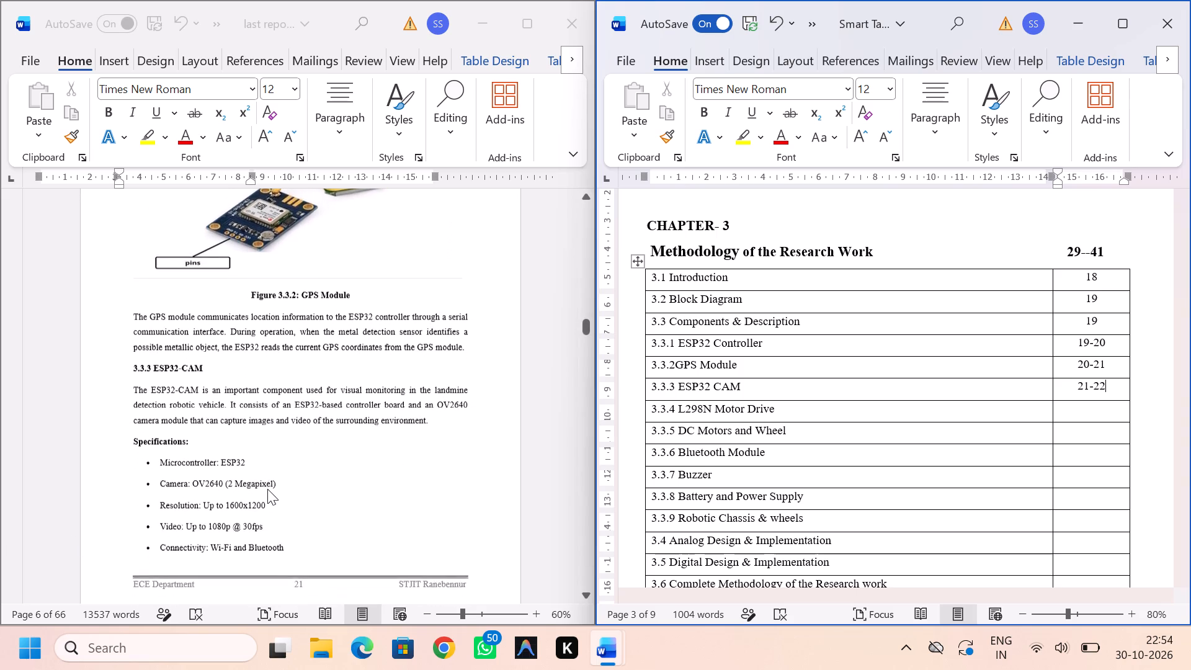
pyautogui.scroll(-3, 267, 489)
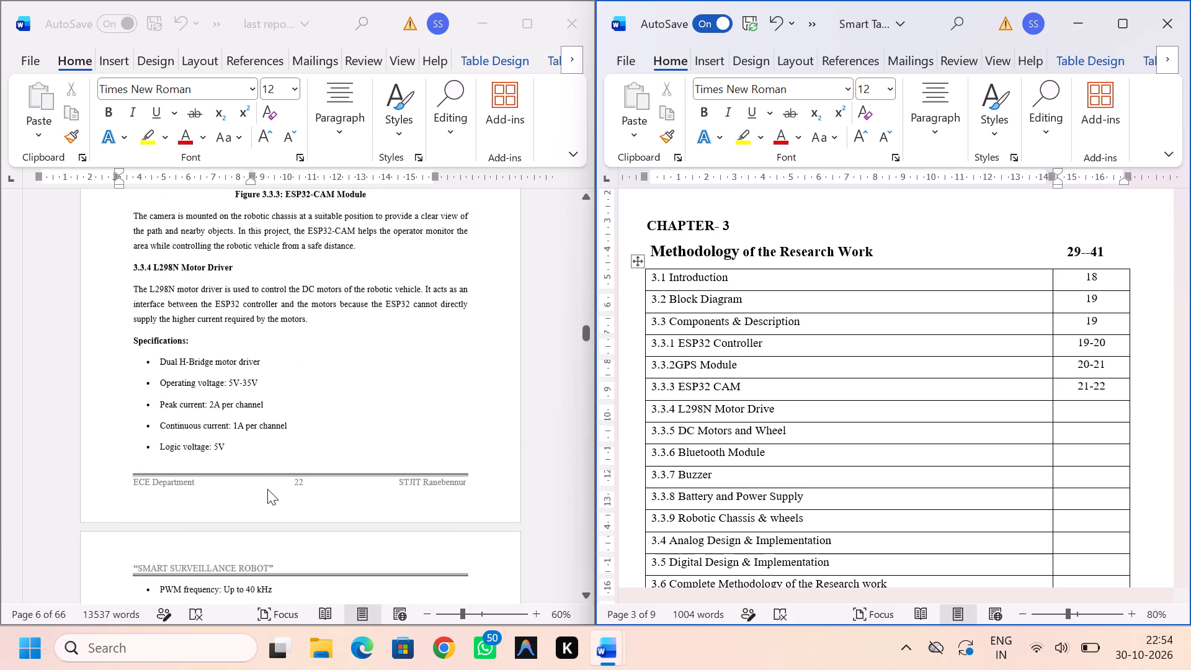
pyautogui.scroll(-1, 267, 489)
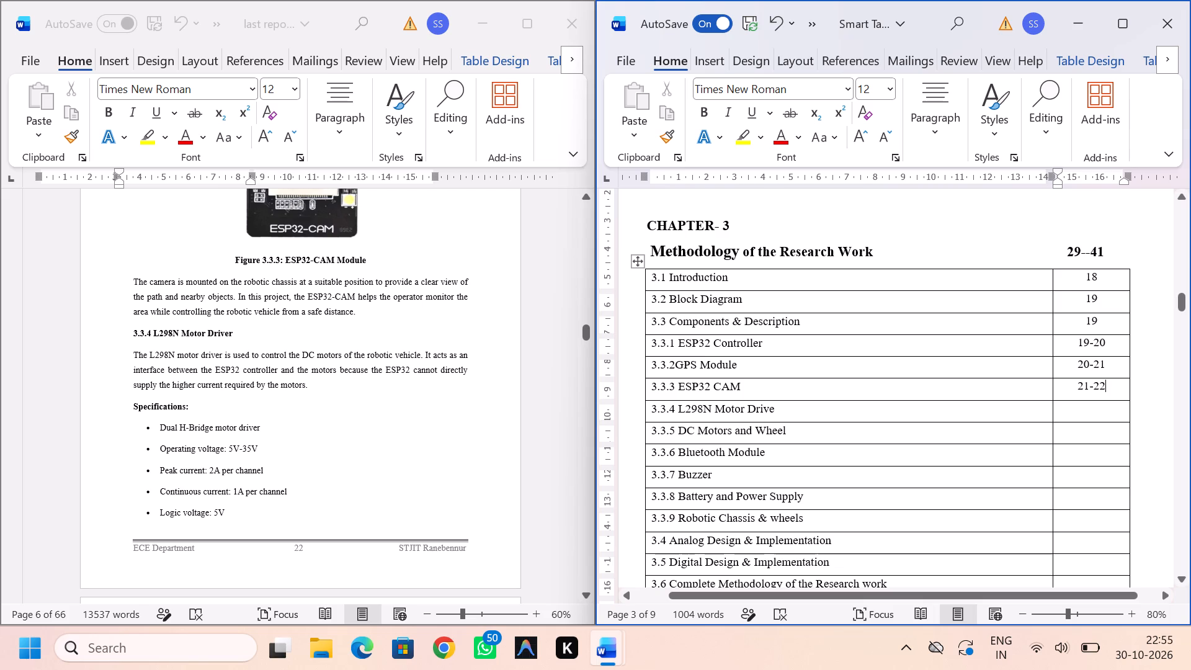
pyautogui.press('Down')
pyautogui.write('22-23')
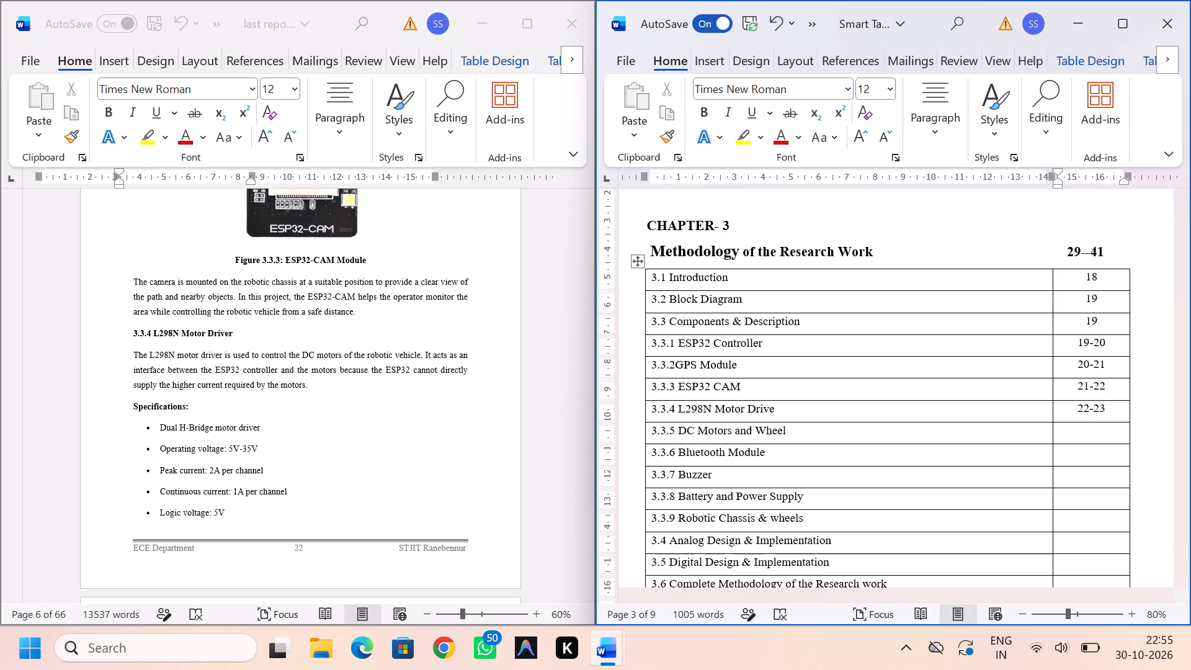
pyautogui.press('Down')
# Enter 23-24 as the page range of the 3.3.5 DC Motors and Wheel contents row.
pyautogui.write('24')
pyautogui.press('BackSpace')
pyautogui.press('3')
pyautogui.press('-')
pyautogui.write('24')
# Find the page range of section 3.3.6 Bluetooth Module in the report and enter 24-25 in its contents row.
pyautogui.scroll(-3, 497, 462)
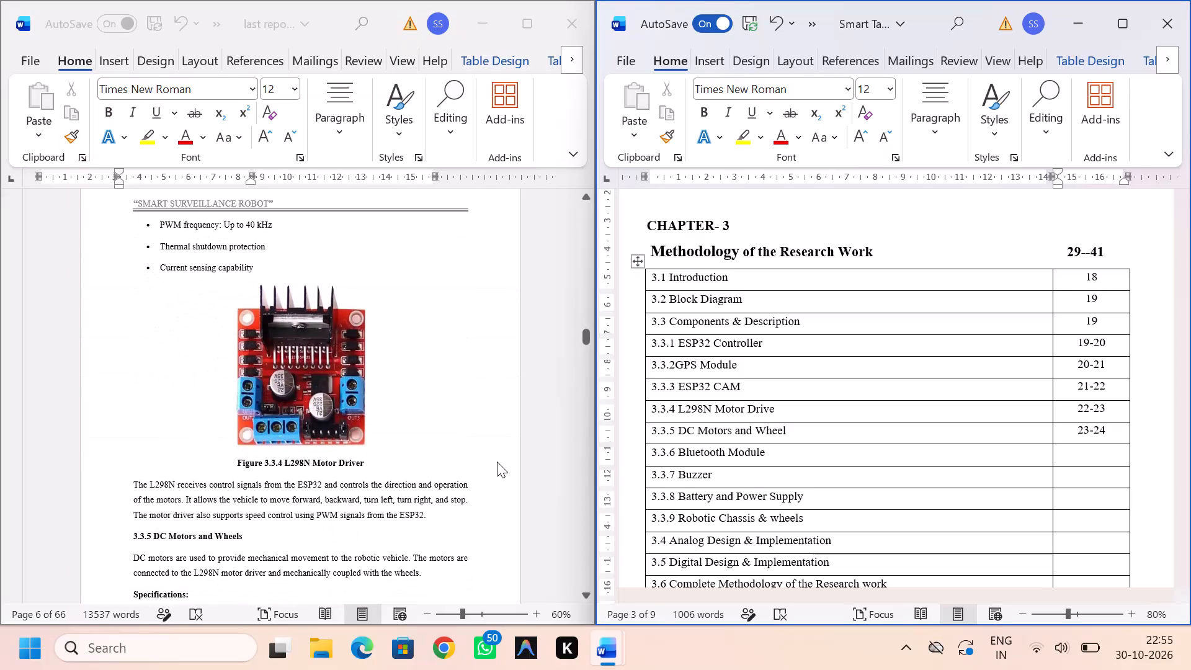
pyautogui.scroll(-1, 497, 462)
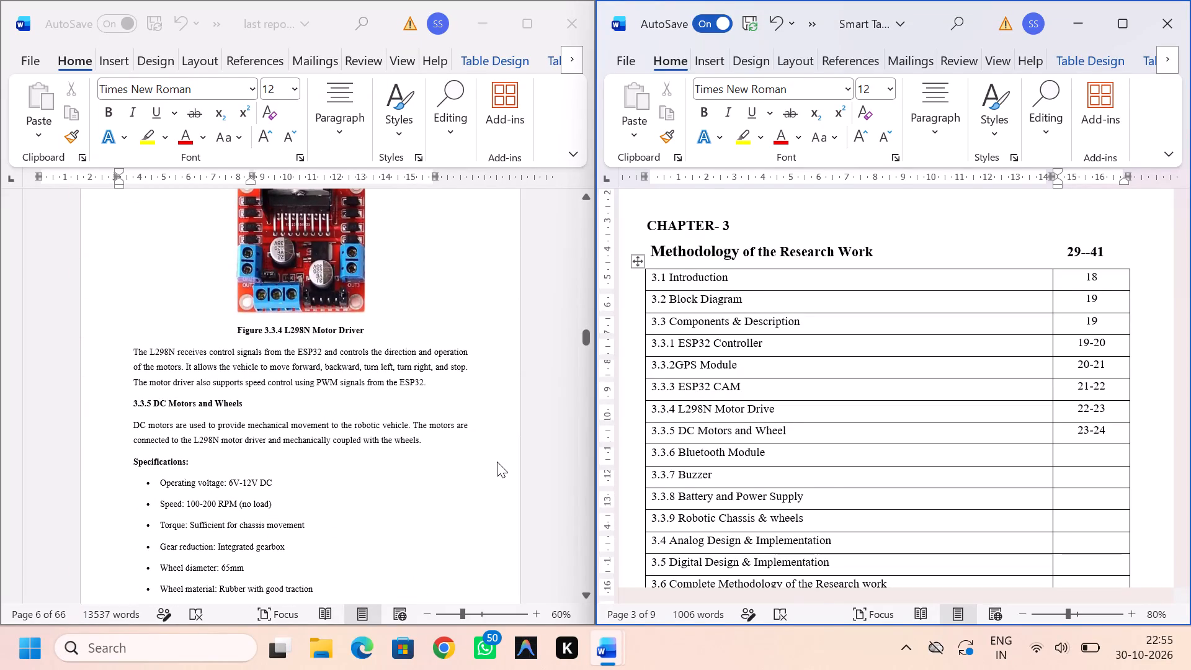
pyautogui.scroll(-2, 497, 462)
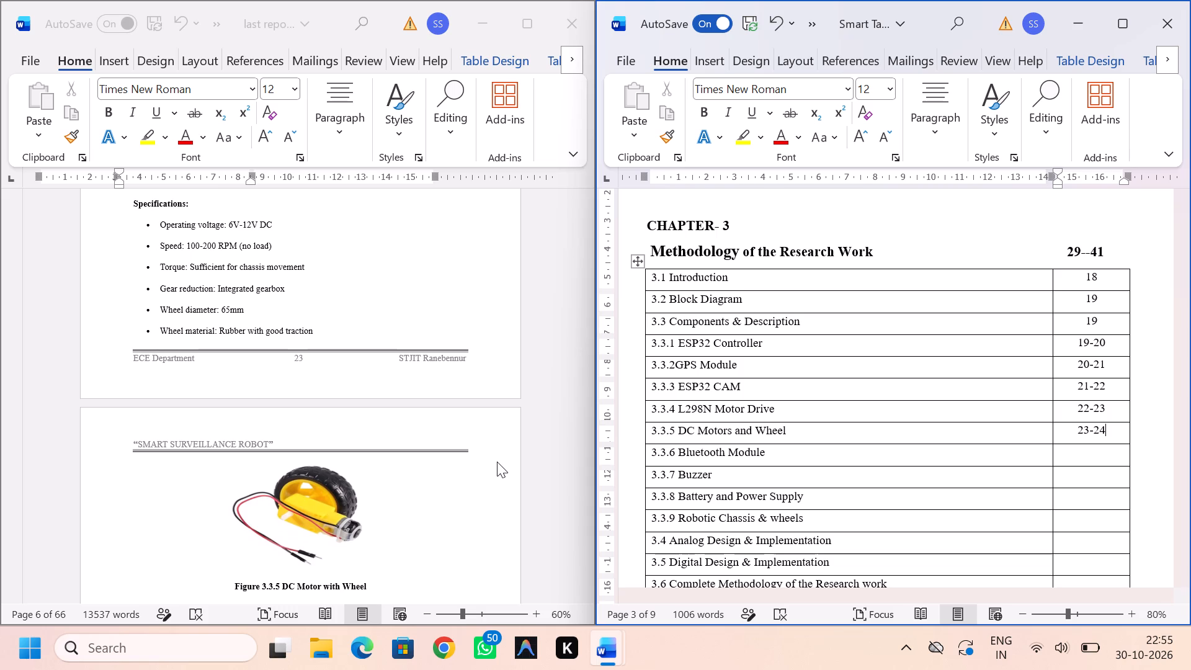
pyautogui.scroll(-1, 420, 472)
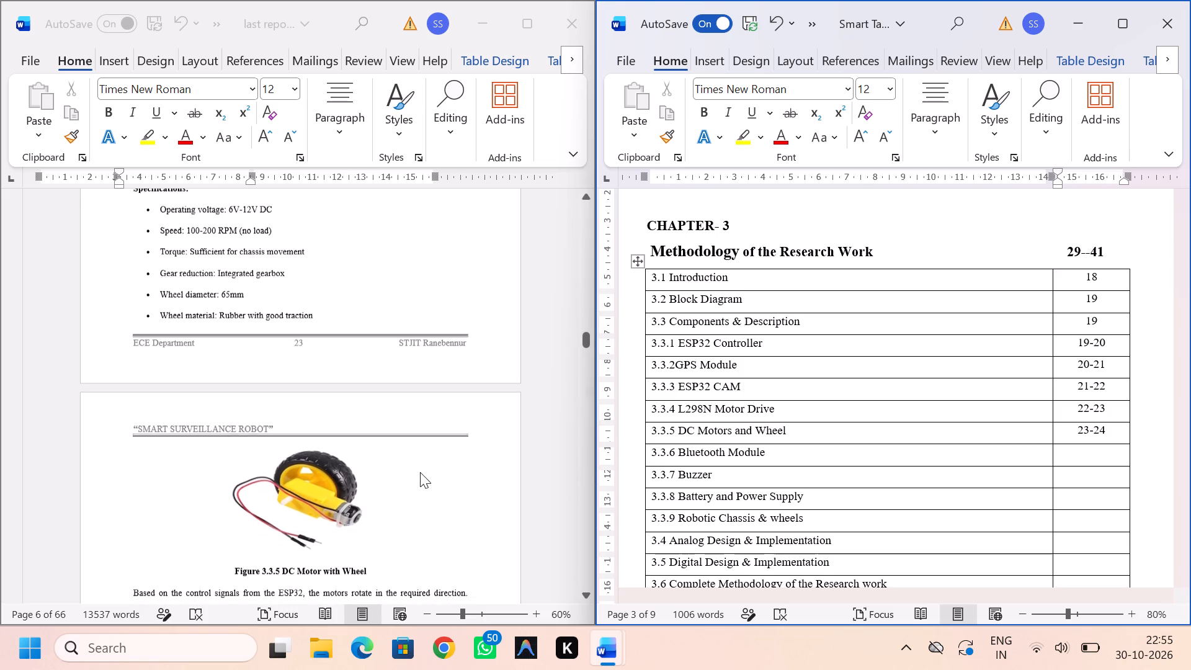
pyautogui.scroll(-1, 420, 472)
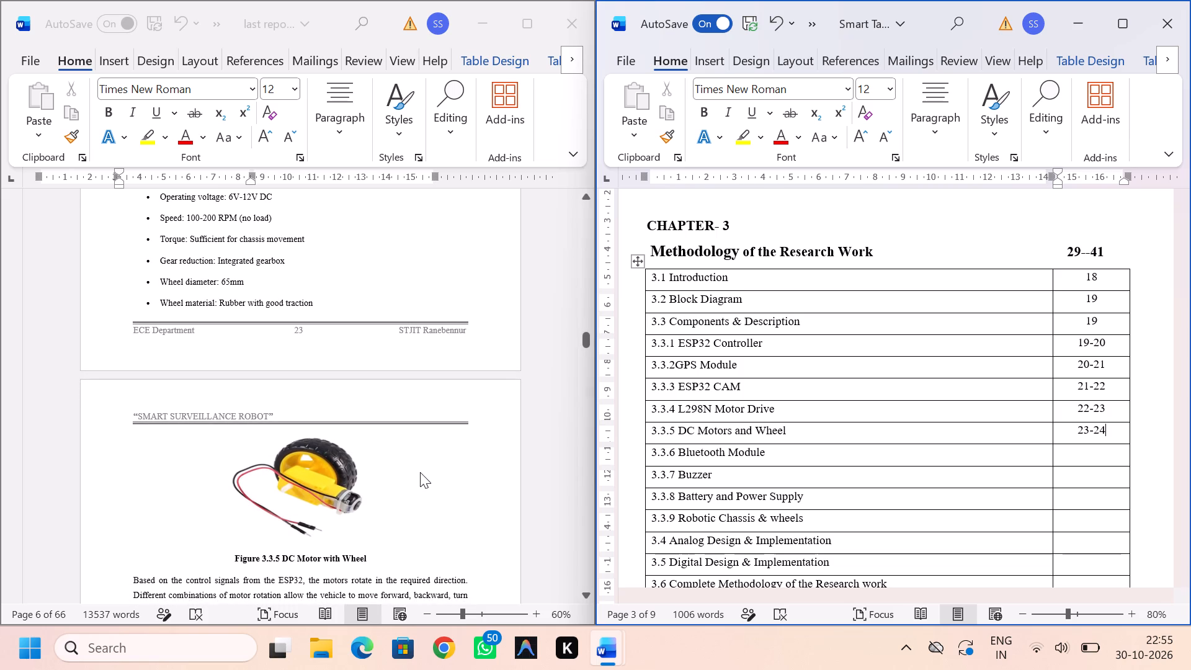
pyautogui.scroll(-2, 420, 472)
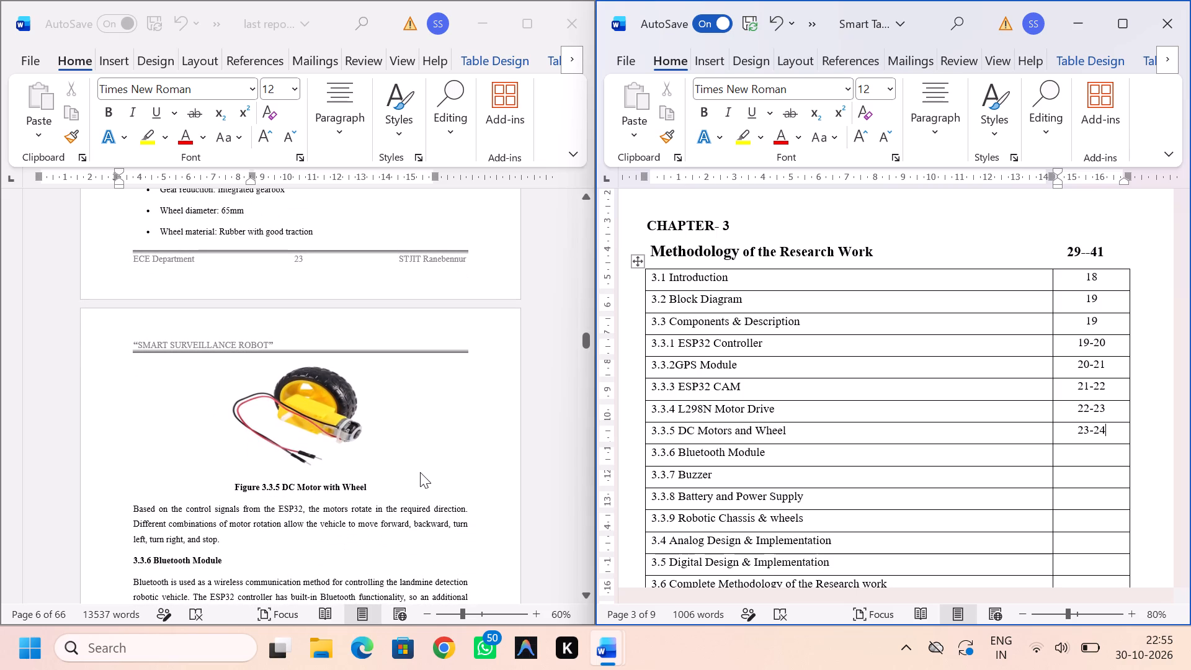
pyautogui.scroll(-1, 420, 472)
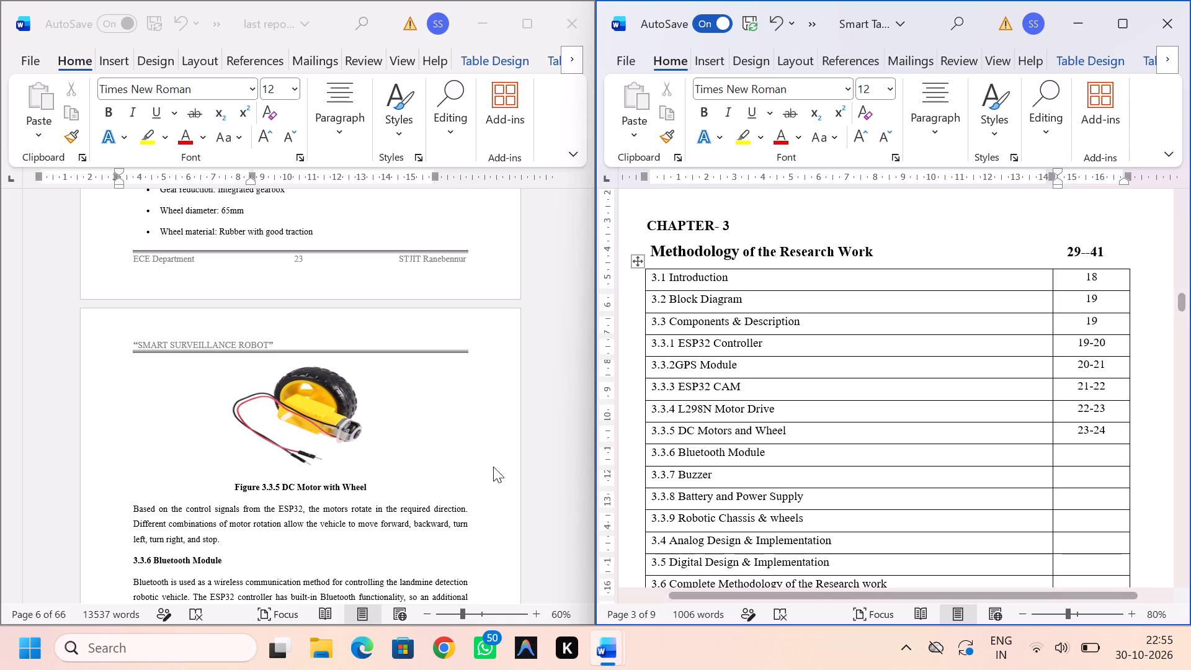
pyautogui.scroll(-3, 426, 450)
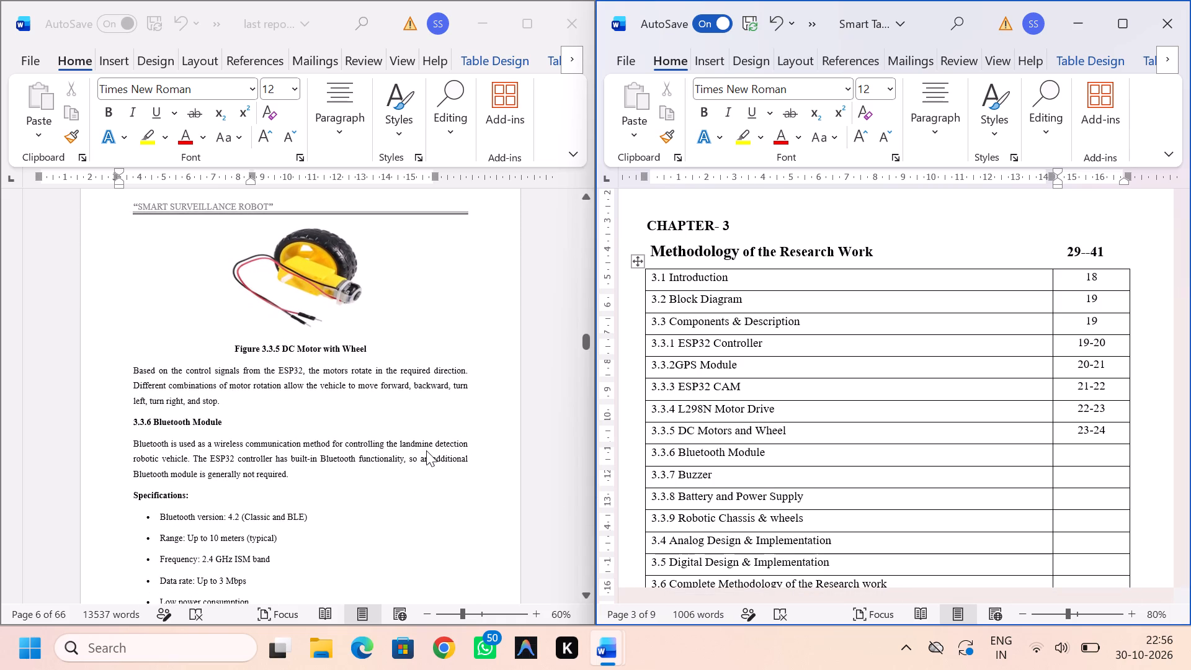
pyautogui.scroll(-1, 426, 450)
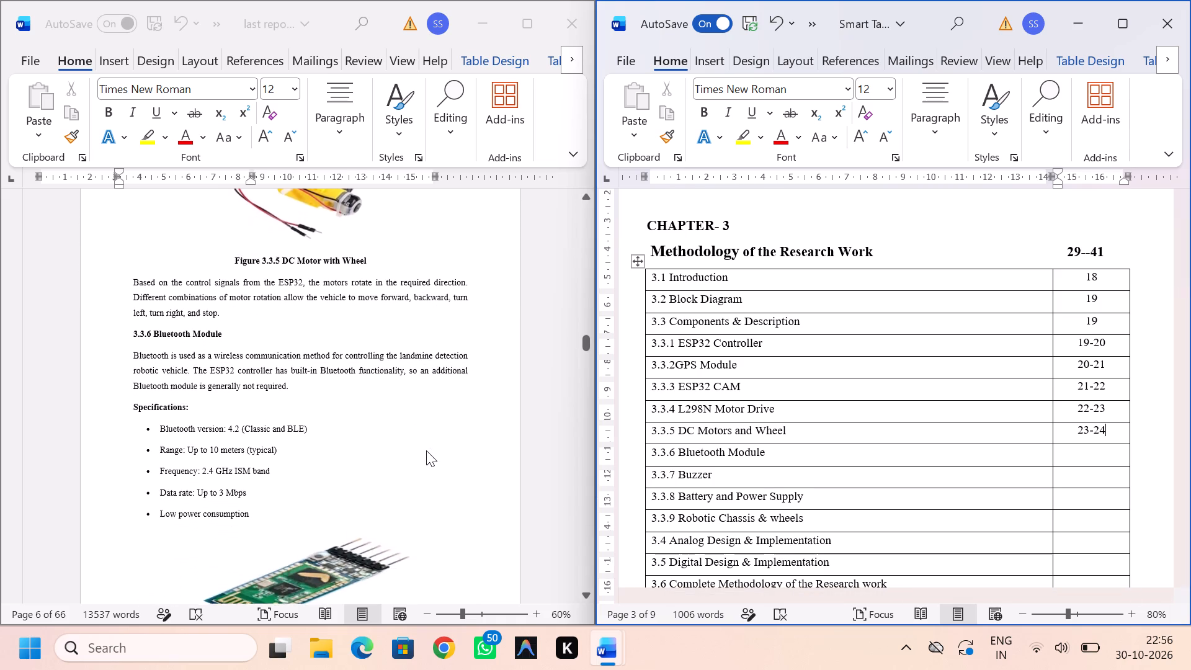
pyautogui.hscroll(2, 426, 450)
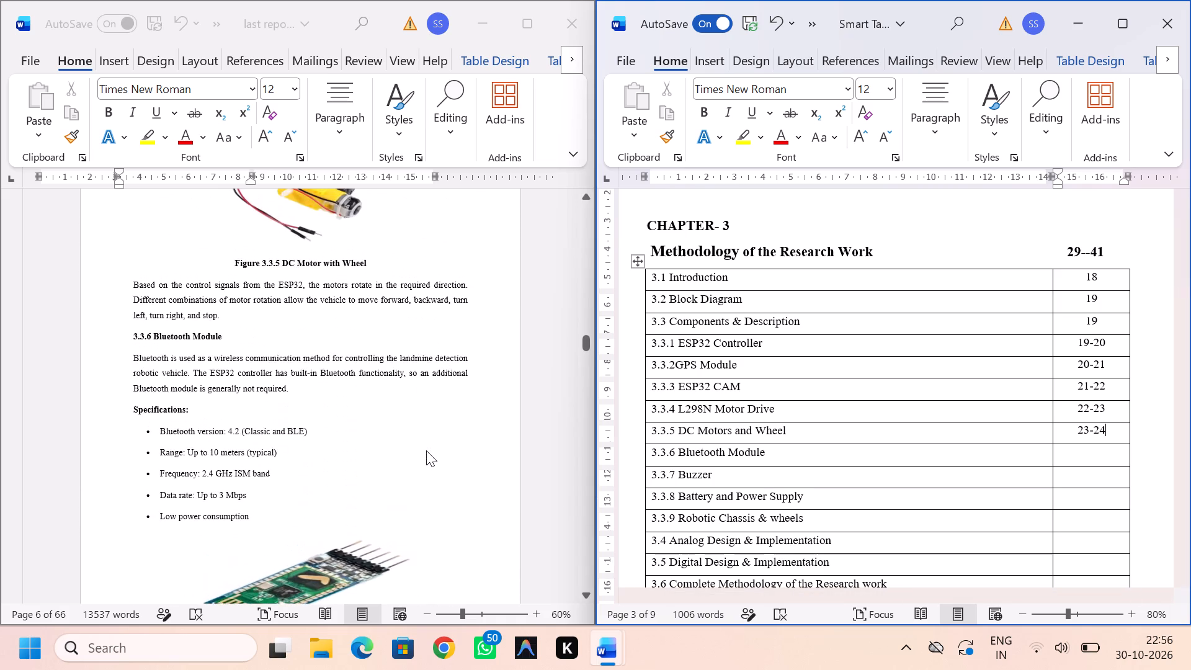
pyautogui.hscroll(1, 426, 450)
pyautogui.scroll(-2, 426, 450)
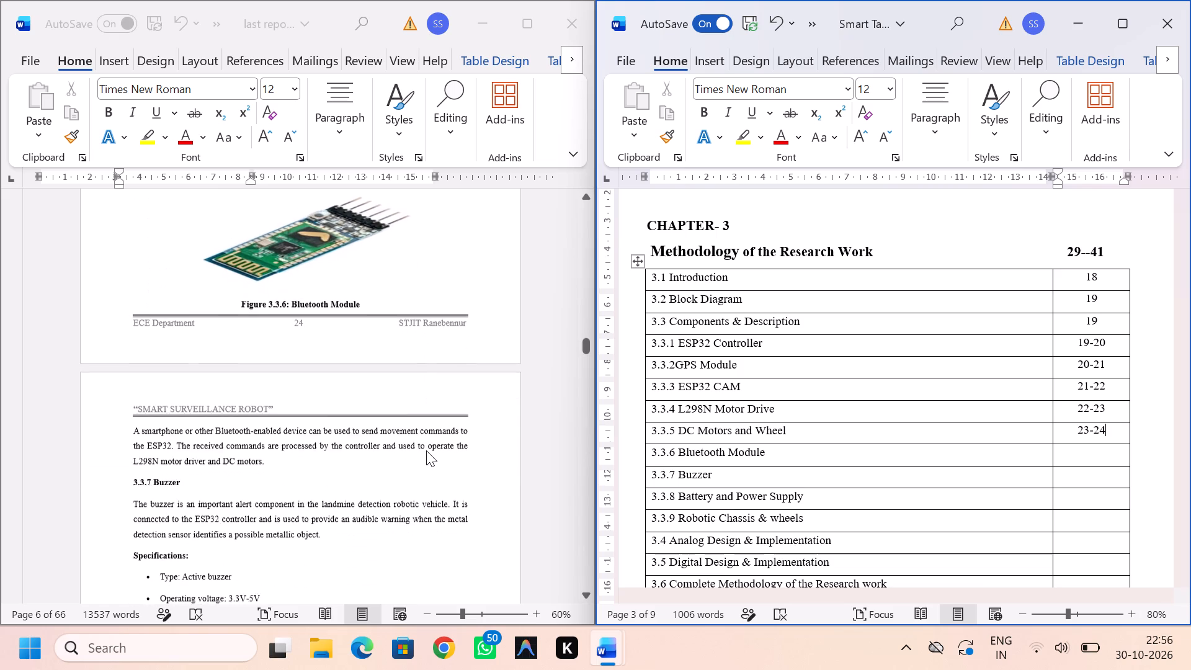
pyautogui.scroll(-1, 426, 450)
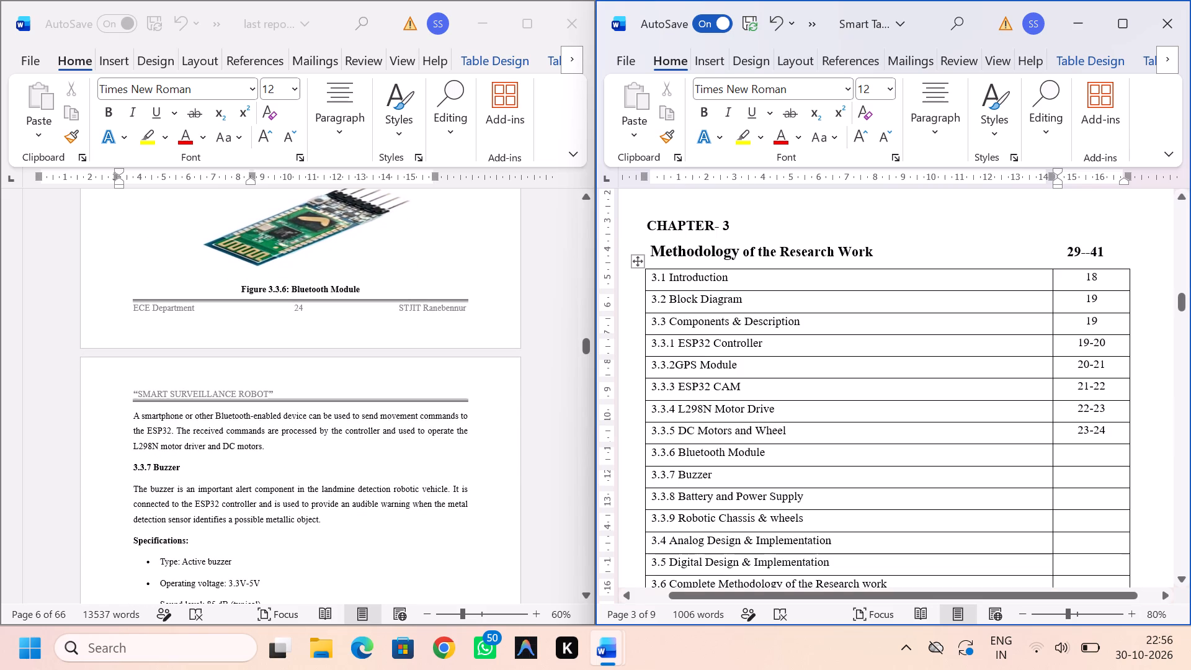
pyautogui.click(1079, 457)
pyautogui.write('24-25')
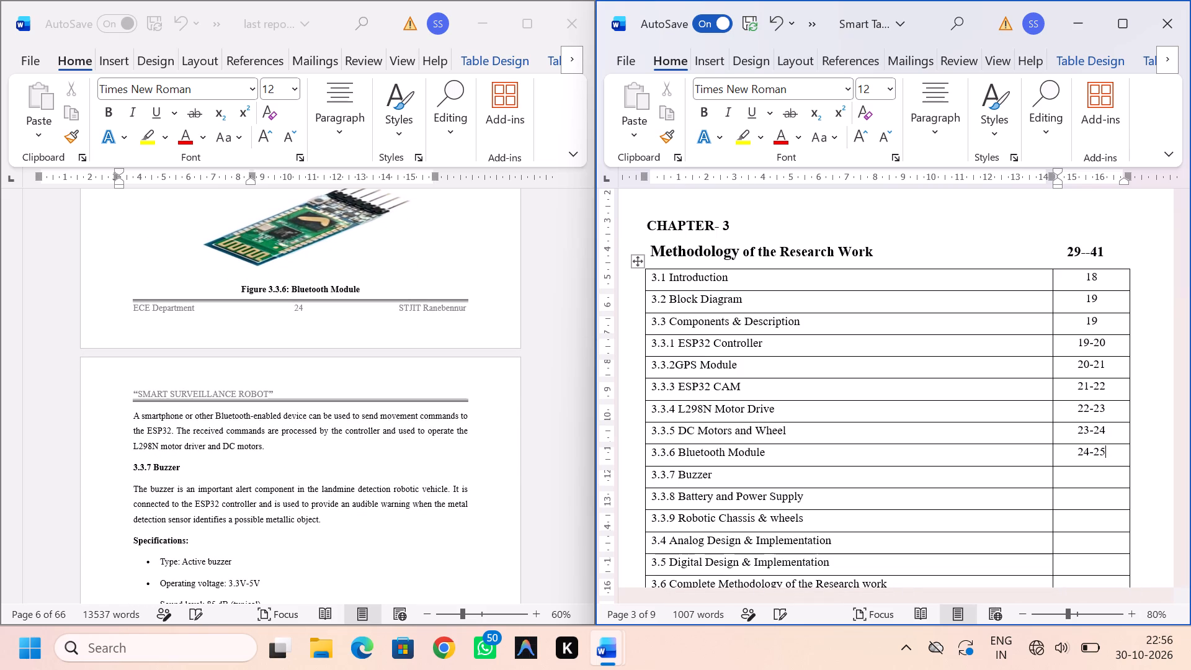
# Find the page of section 3.3.7 Buzzer in the report and enter 25 in its contents row.
pyautogui.press('Down')
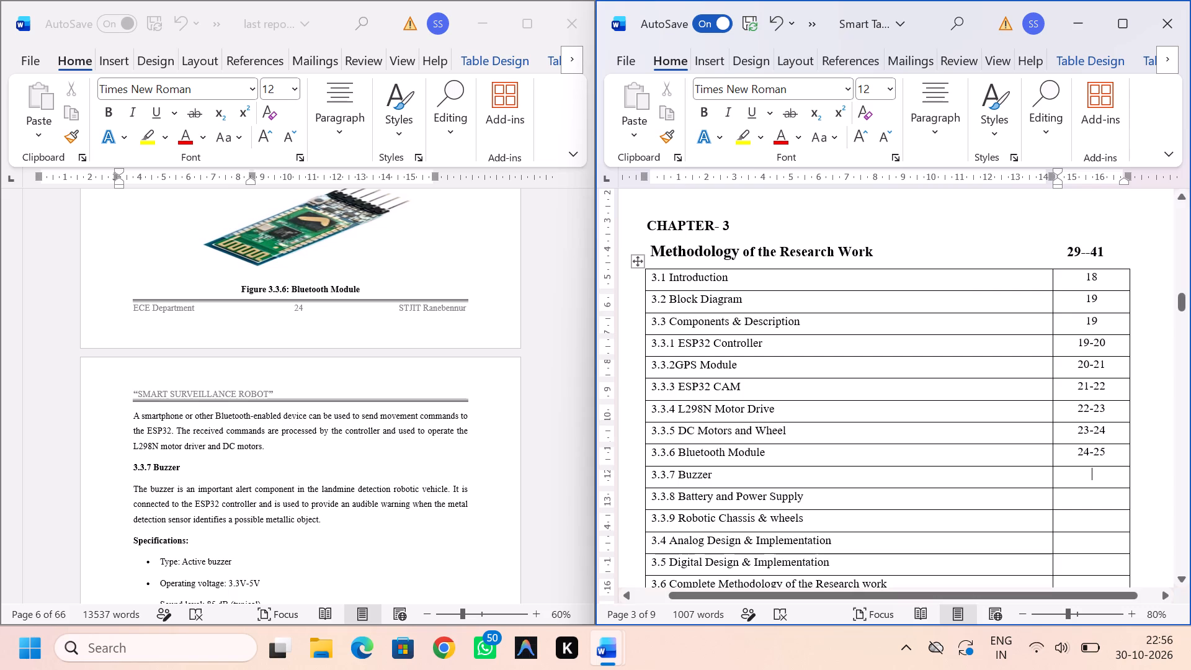
pyautogui.scroll(-3, 494, 481)
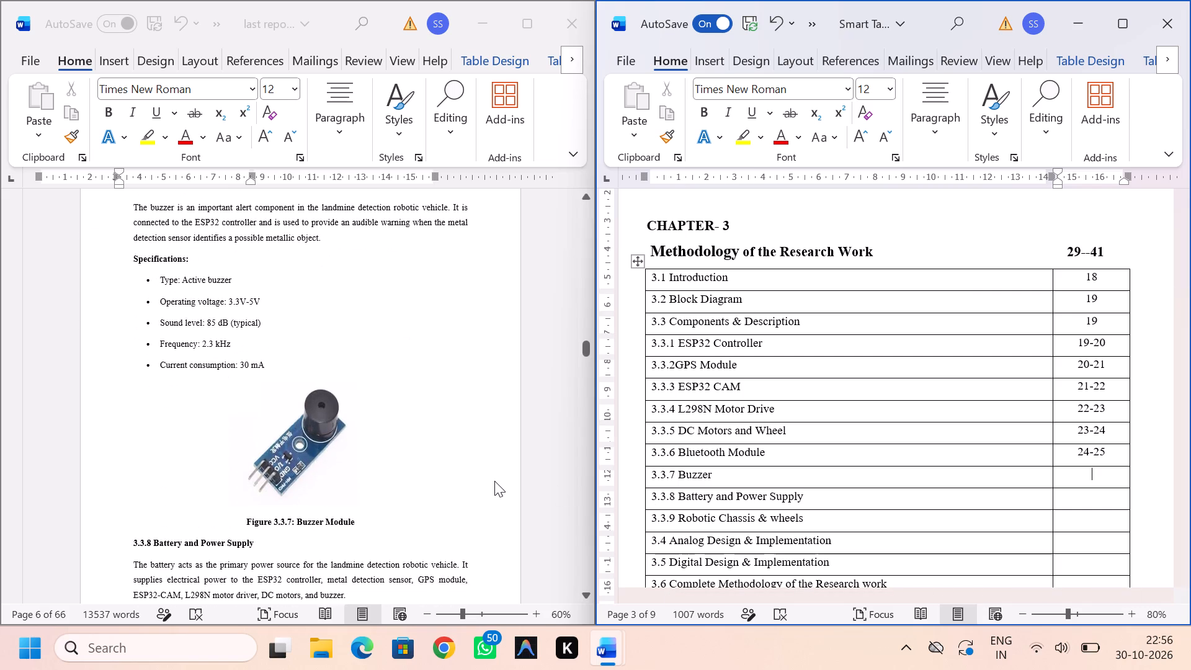
pyautogui.scroll(-1, 494, 481)
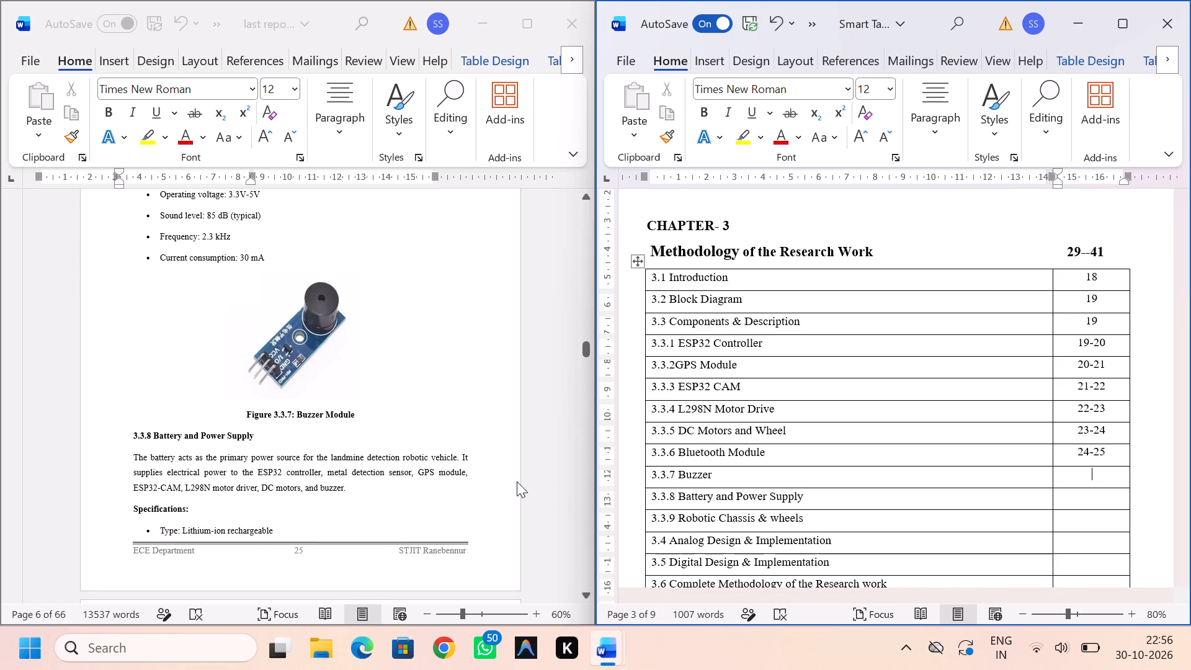
pyautogui.write('25')
# Find the page range of section 3.3.8 Battery and Power Supply in the report and enter 25-26 in its contents row.
pyautogui.press('Down')
pyautogui.write('25')
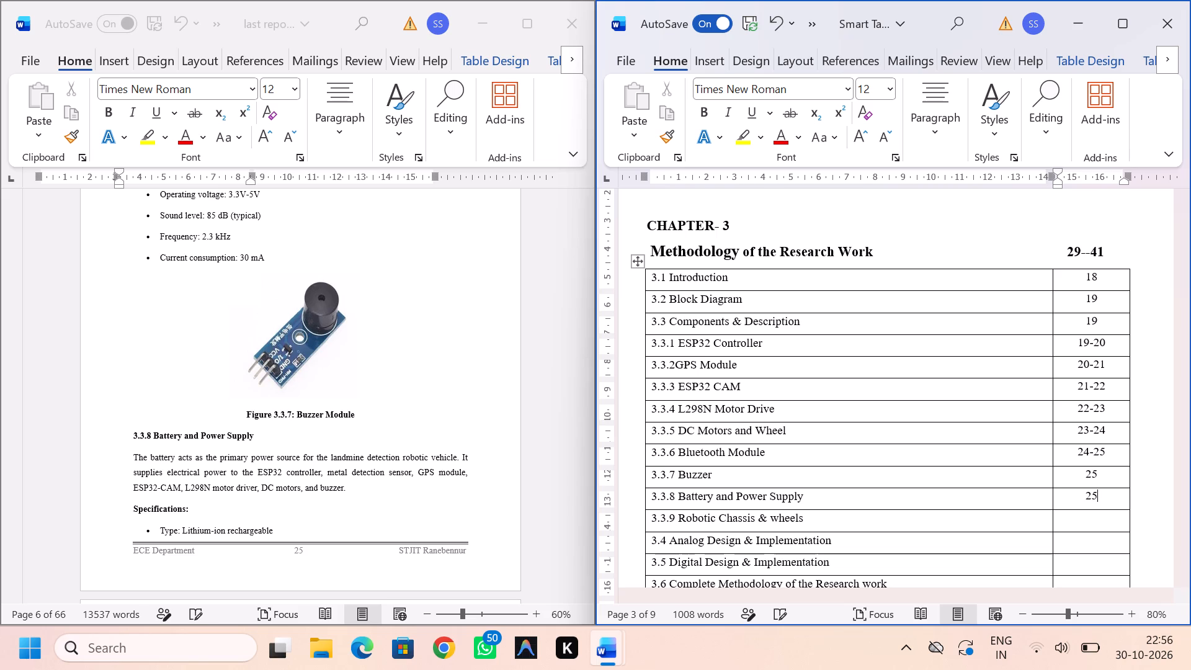
pyautogui.press('-')
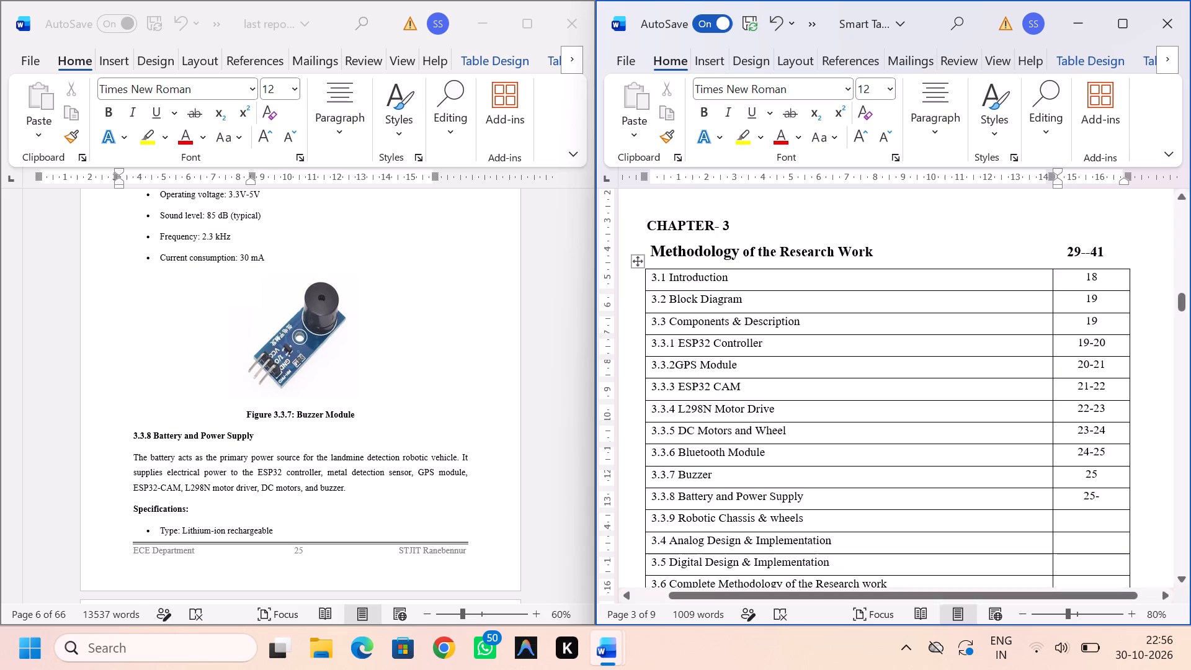
pyautogui.scroll(-2, 432, 478)
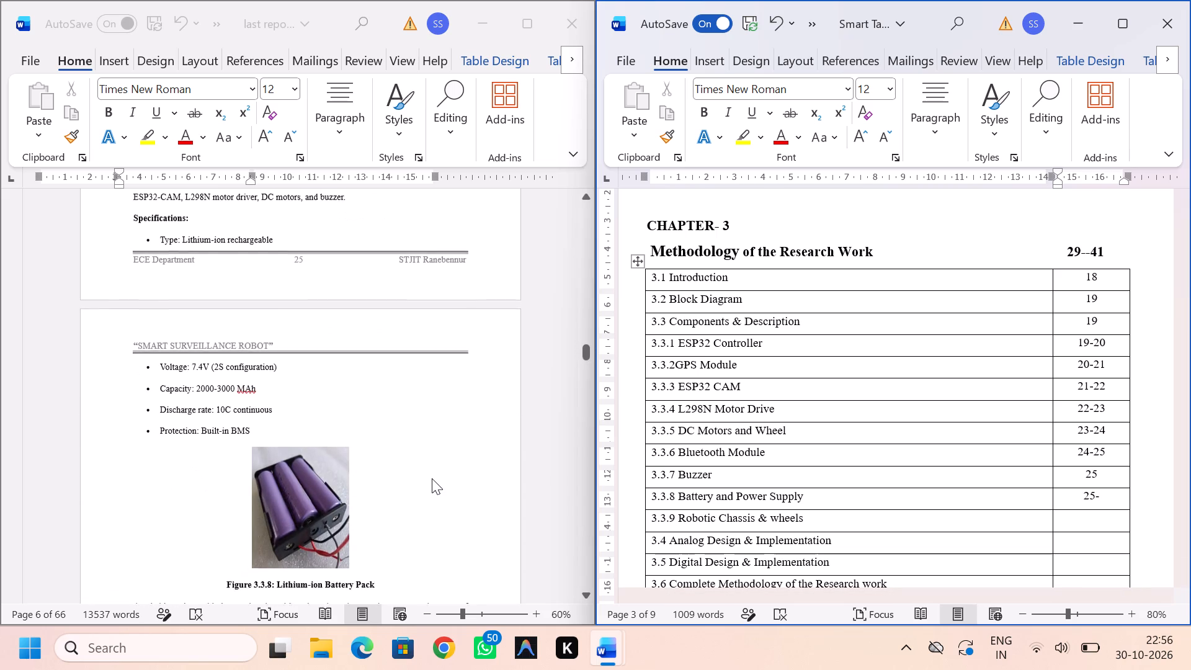
pyautogui.scroll(-3, 432, 478)
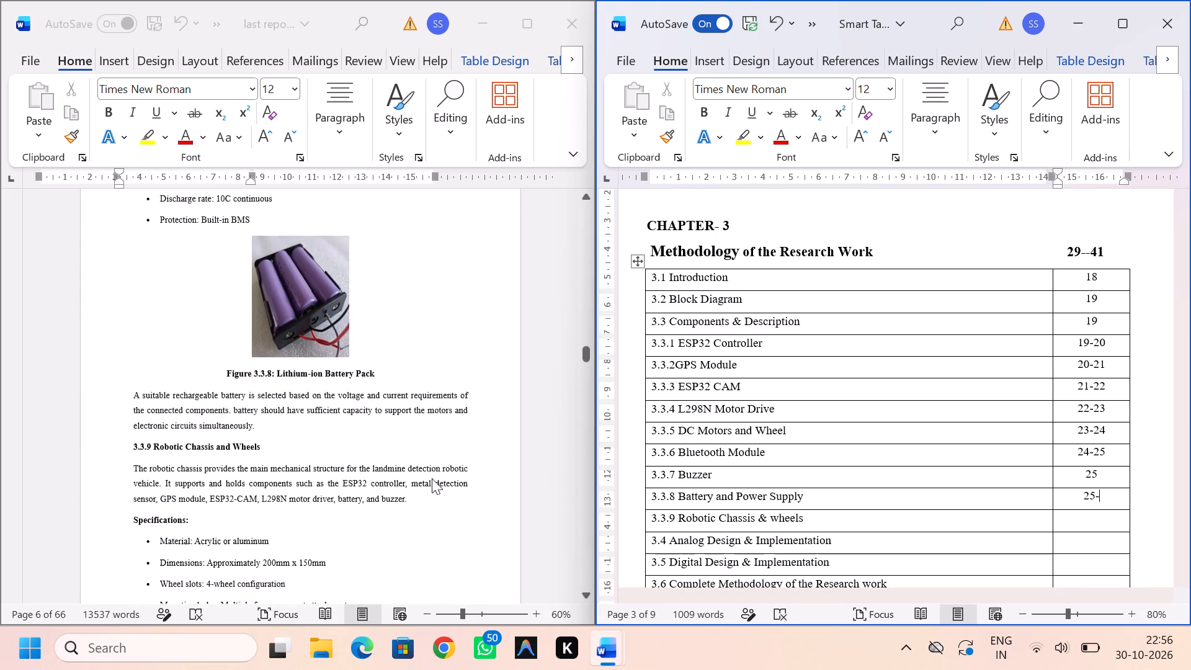
pyautogui.scroll(-1, 432, 478)
pyautogui.write('26')
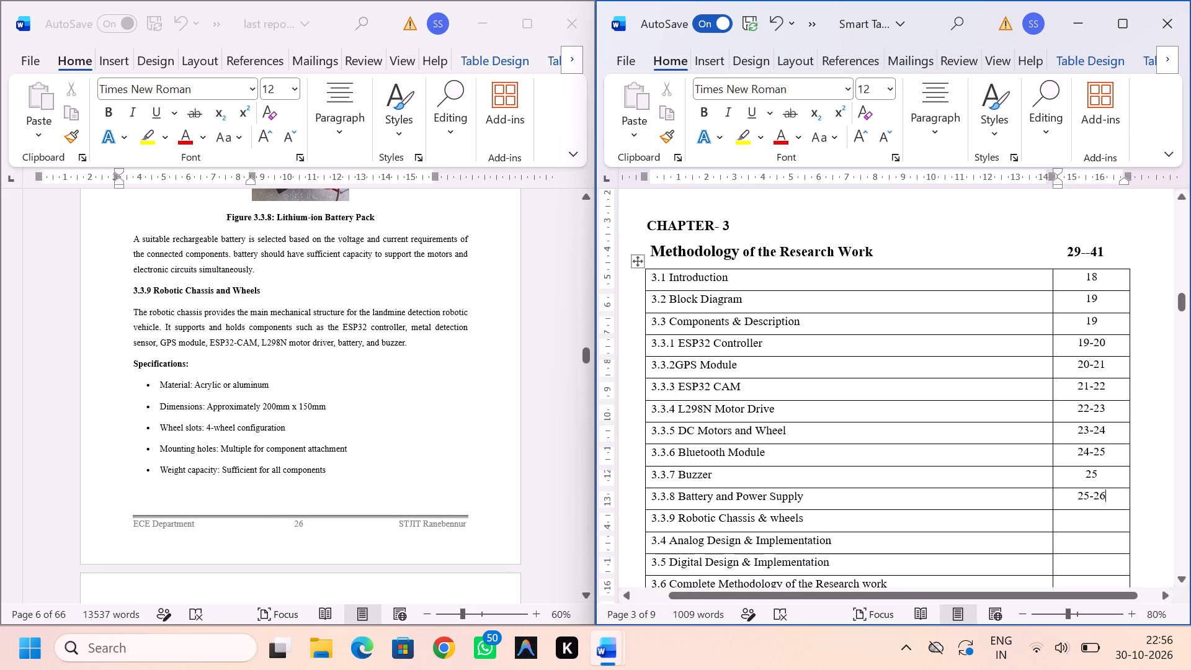
# Find the page range of section 3.3.9 Robotic Chassis and Wheels in the report and enter 26-27 in its contents row.
pyautogui.press('Down')
pyautogui.press('2')
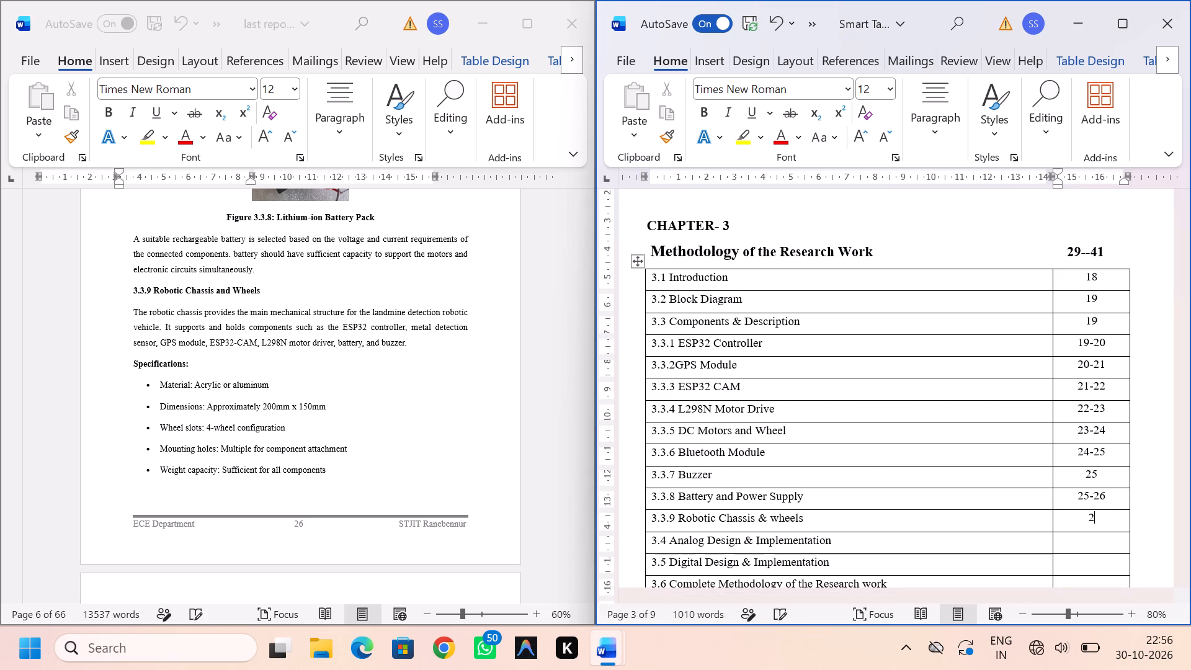
pyautogui.press('6')
pyautogui.press('-')
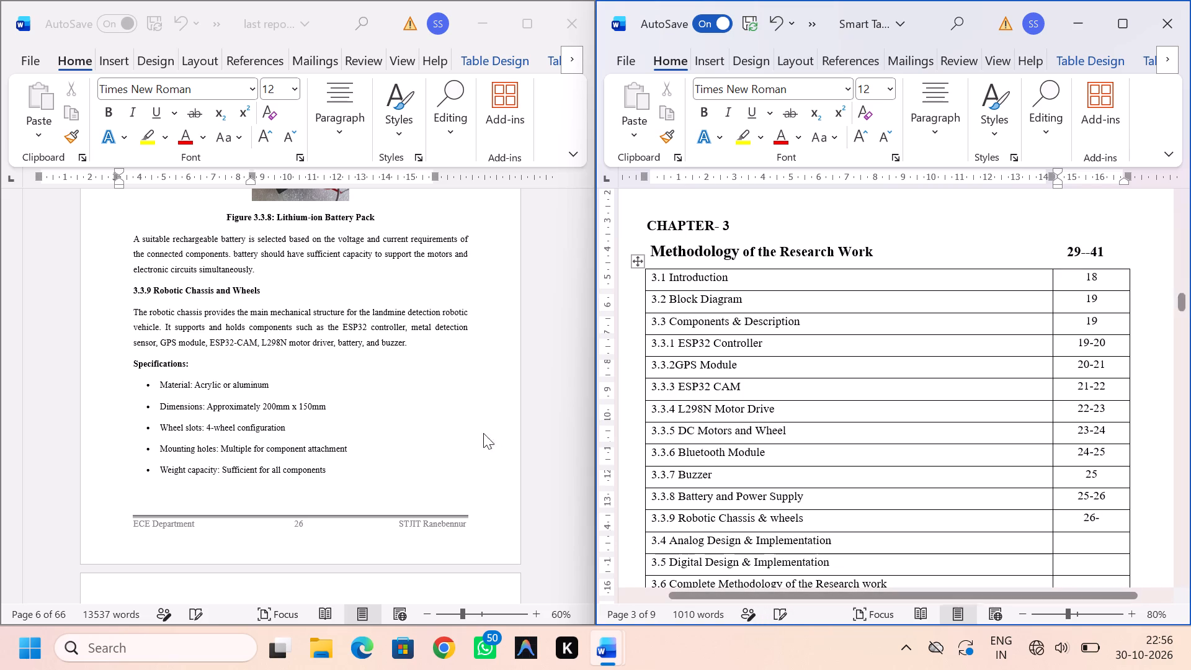
pyautogui.scroll(-3, 366, 391)
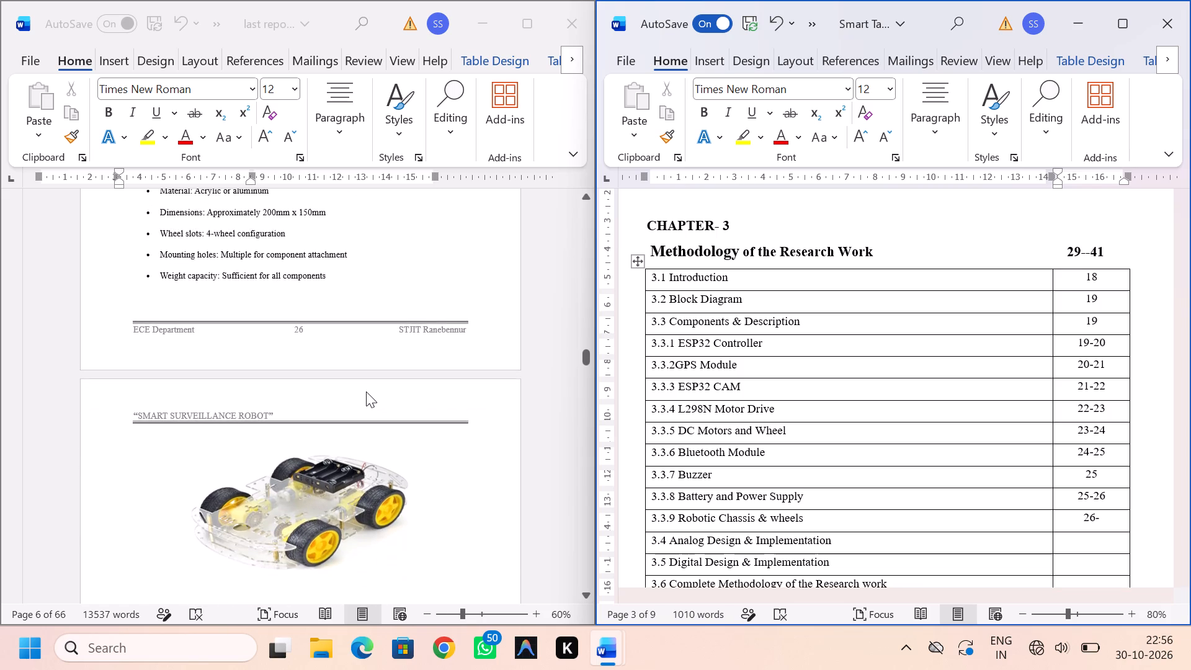
pyautogui.scroll(-1, 366, 391)
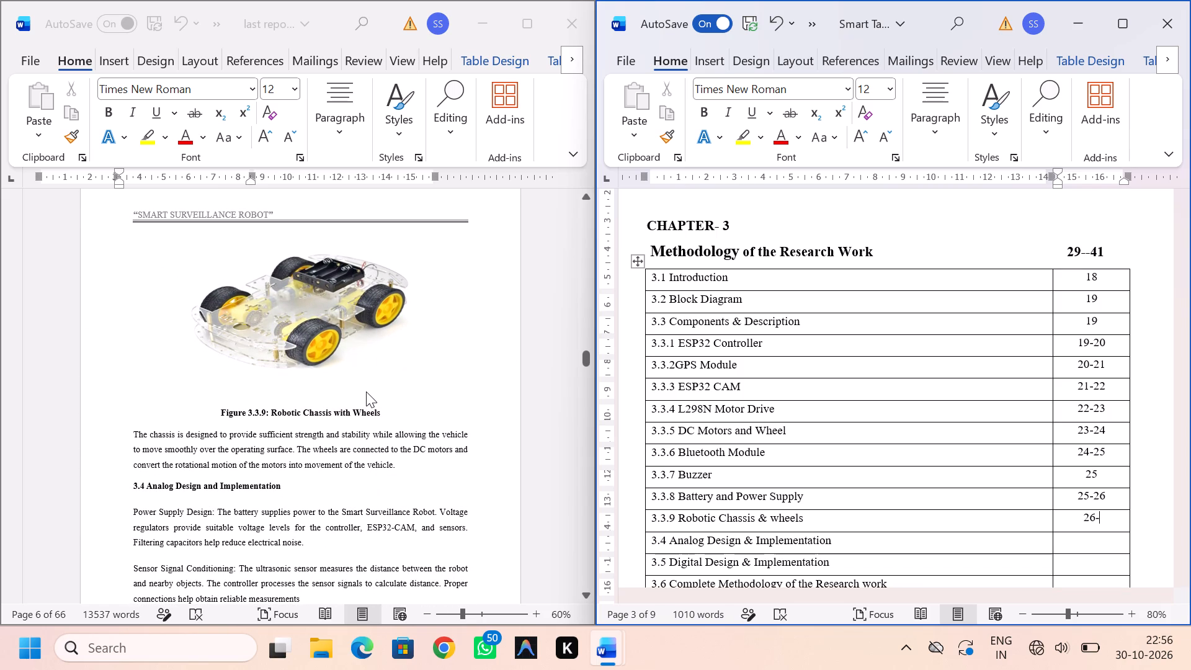
pyautogui.write('27')
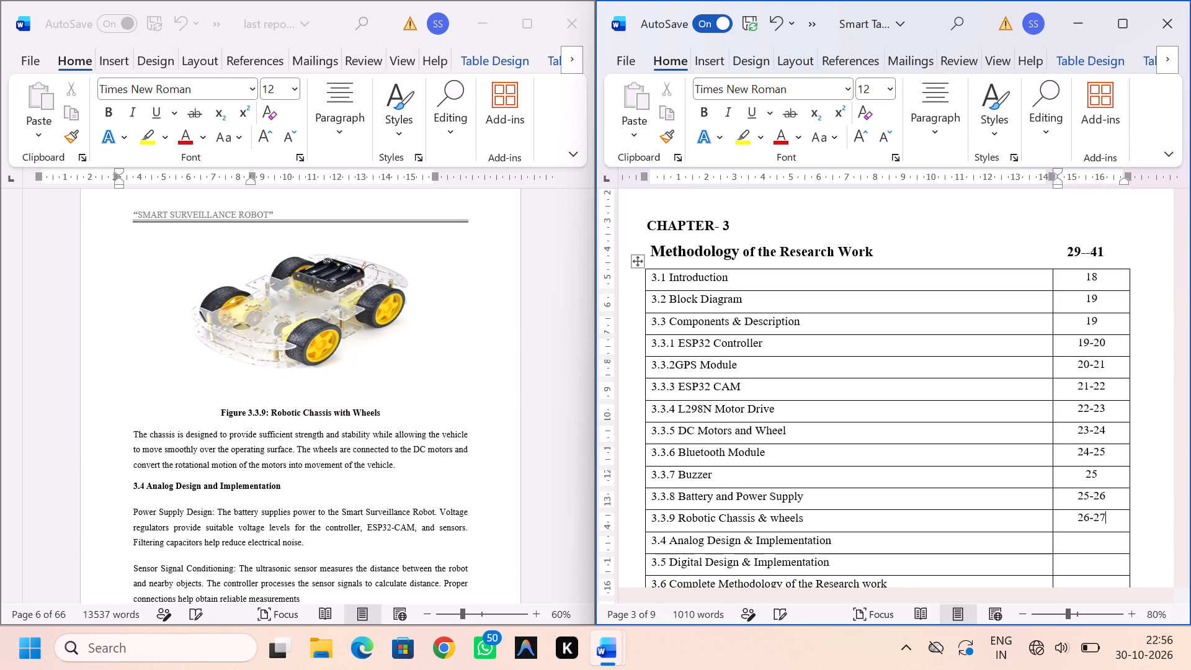
# Find the page range of section 3.4 Analog Design and Implementation in the report and enter 27-28 in its contents row.
pyautogui.press('Down')
pyautogui.scroll(-2, 288, 441)
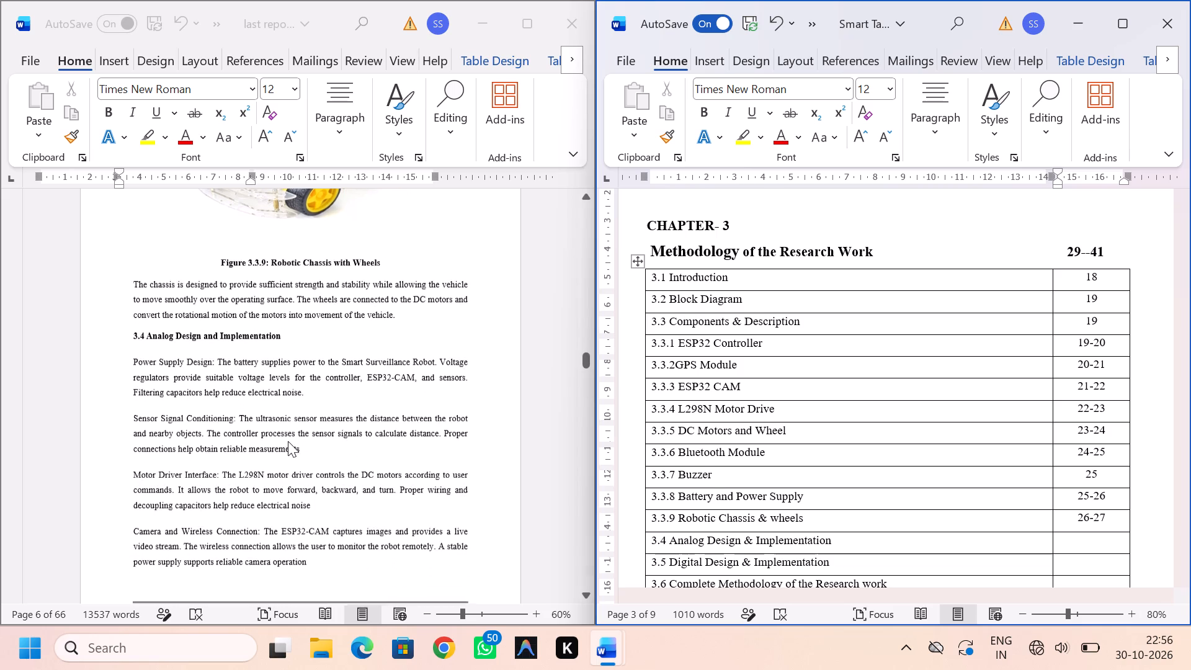
pyautogui.scroll(-2, 288, 441)
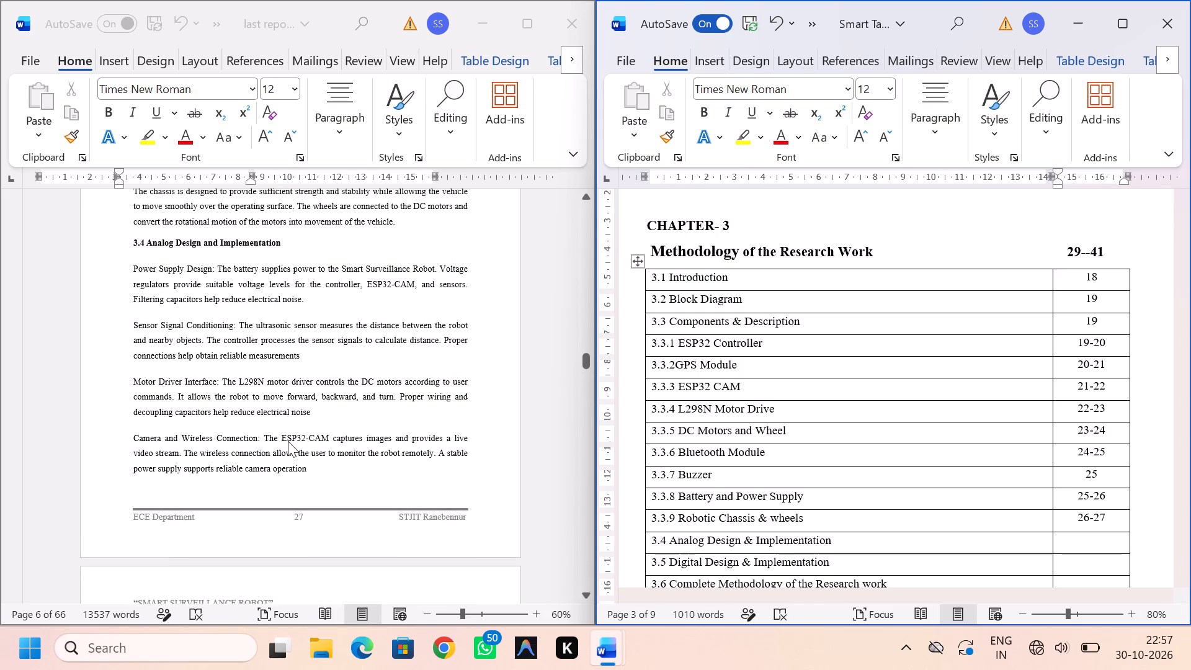
pyautogui.scroll(-3, 288, 441)
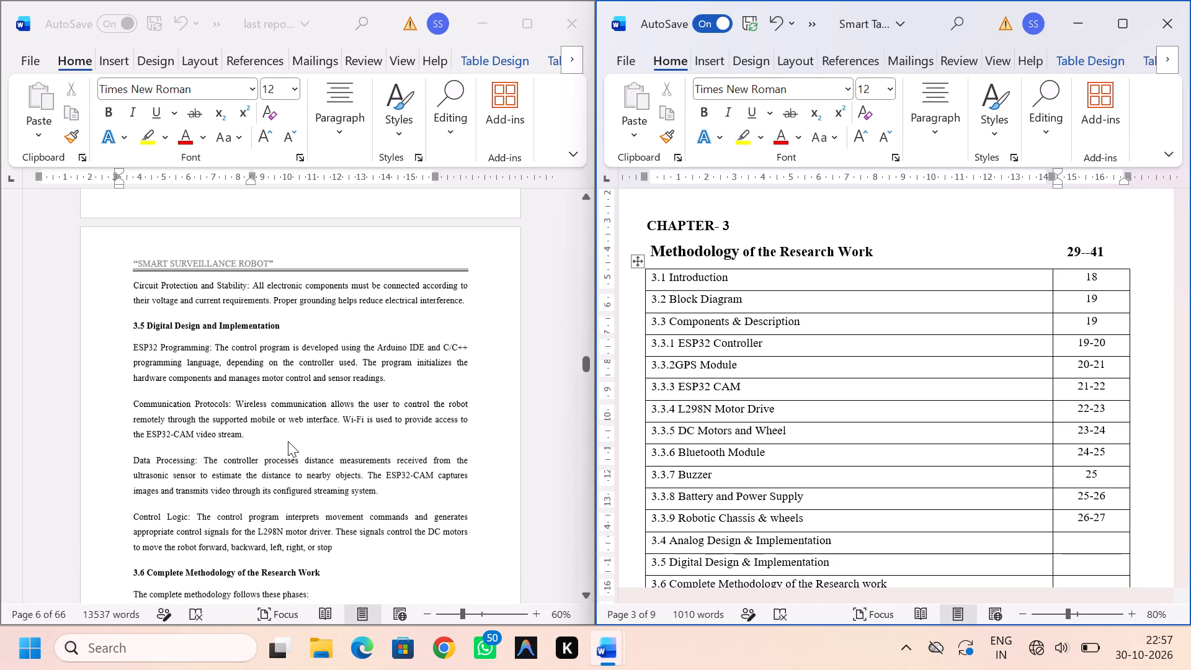
pyautogui.scroll(-1, 288, 441)
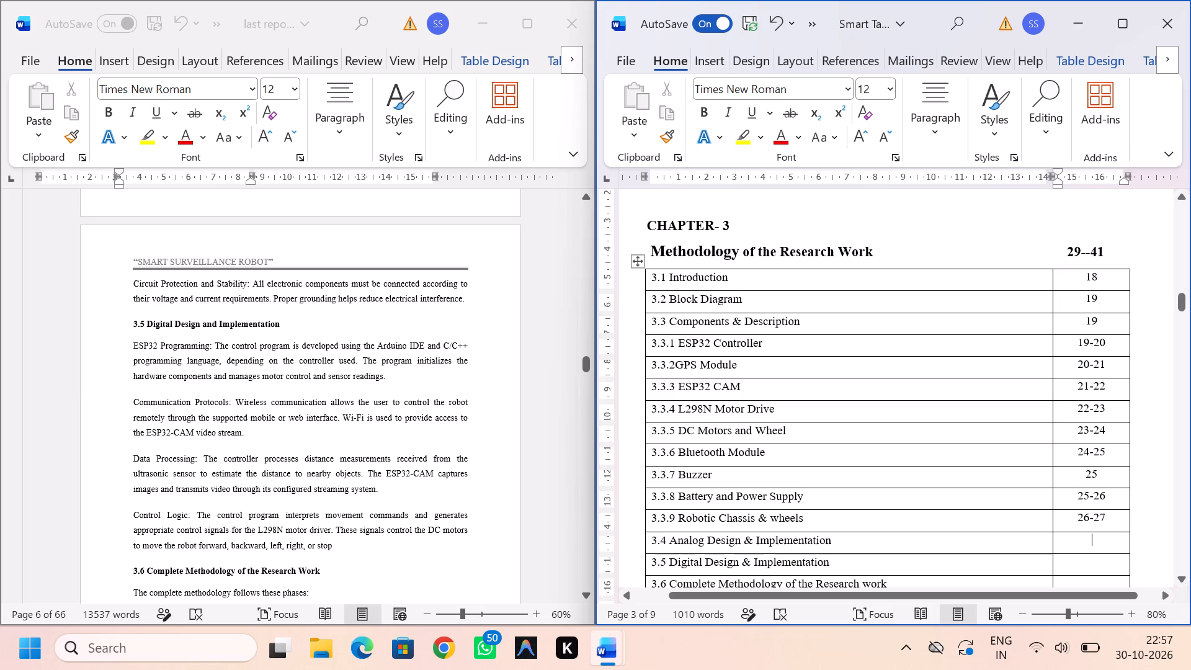
pyautogui.write('27-2')
pyautogui.press('8')
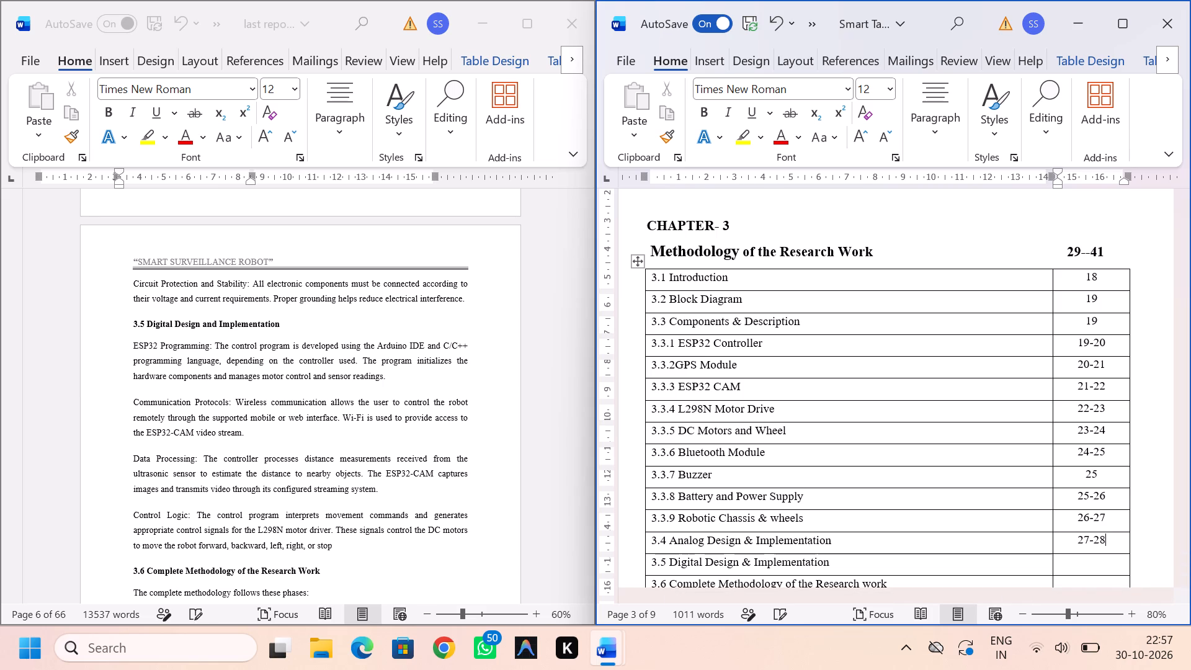
# Enter page 28 in the contents row for section 3.5 Digital Design & Implementation.
pyautogui.press('Down')
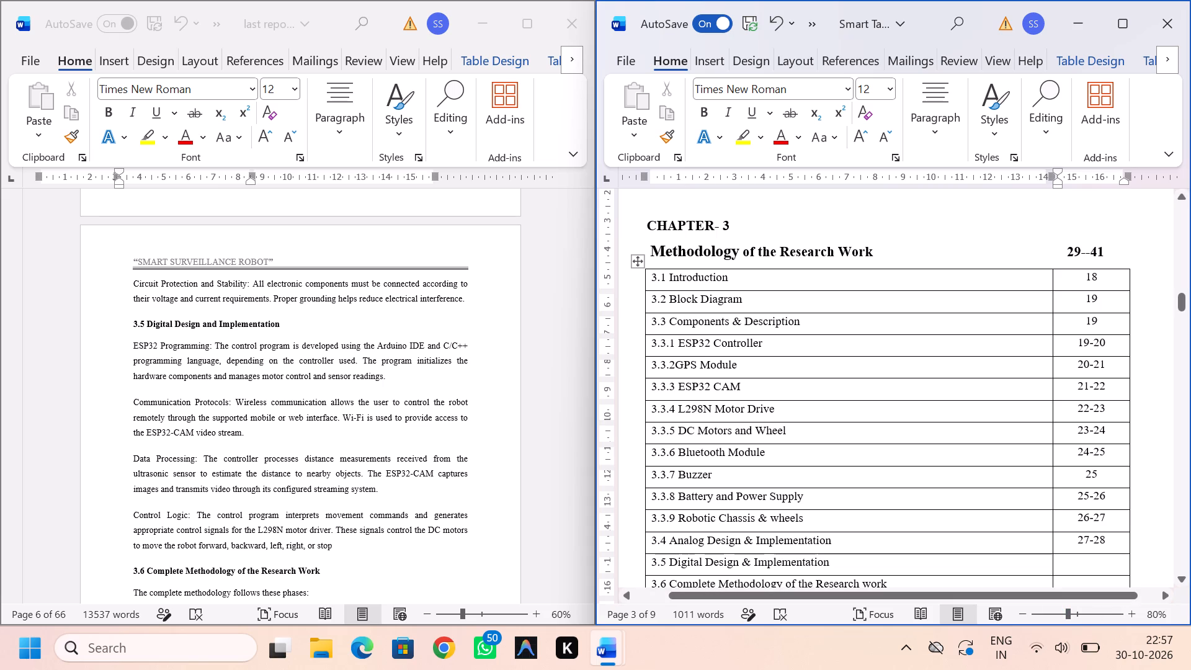
pyautogui.write('28')
# Find the page range of section 3.6 Complete Methodology of the Research Work in the report and enter 28-29 in its contents row.
pyautogui.scroll(-1, 1107, 473)
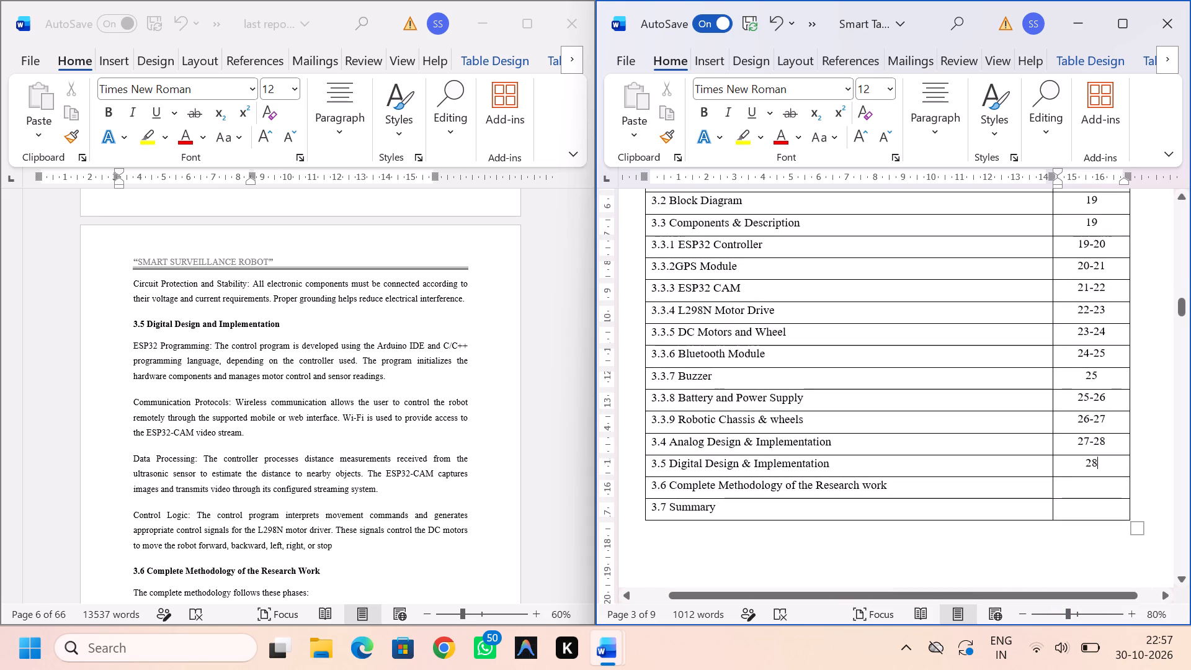
pyautogui.press('Down')
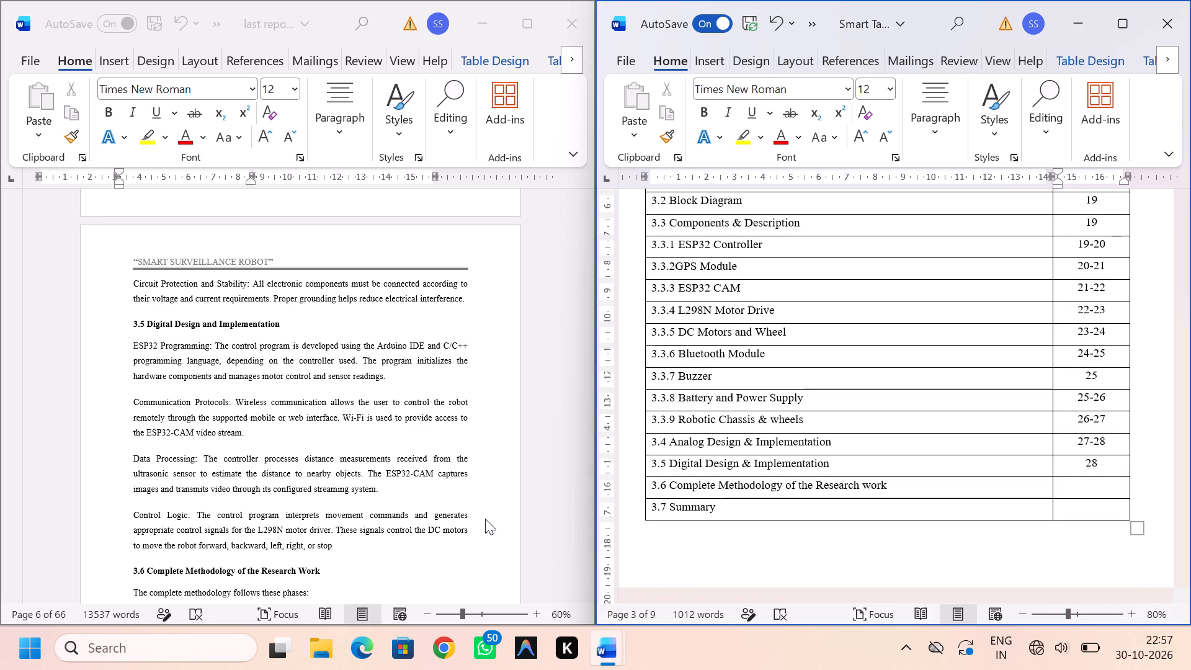
pyautogui.scroll(-2, 422, 507)
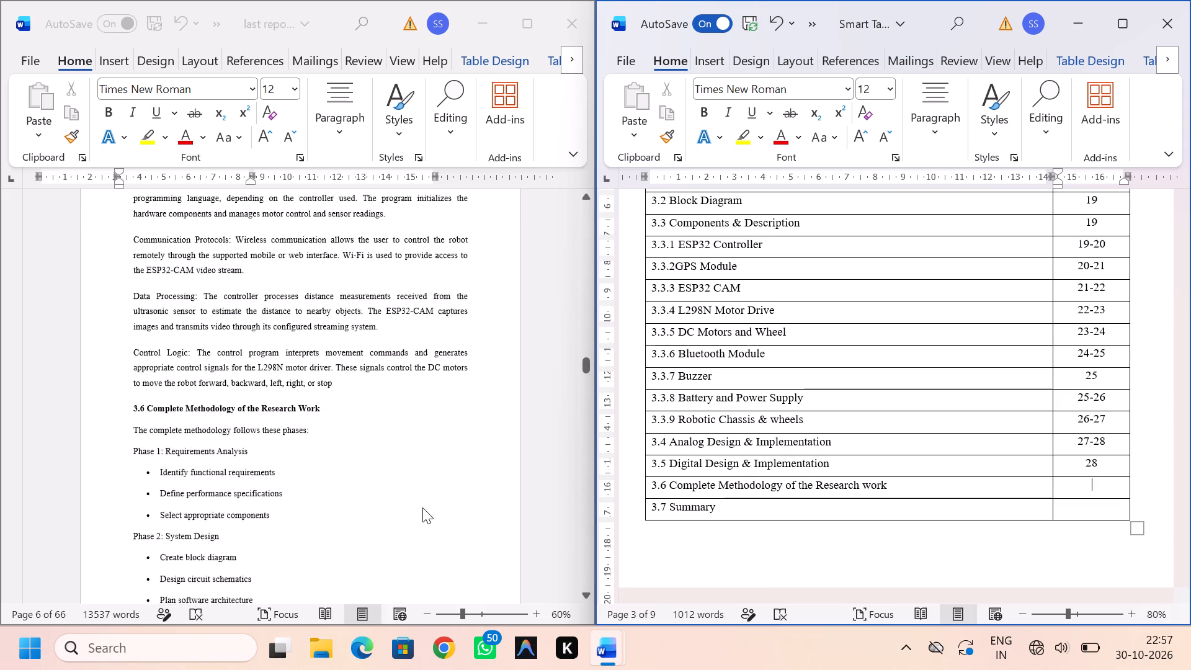
pyautogui.scroll(-3, 422, 507)
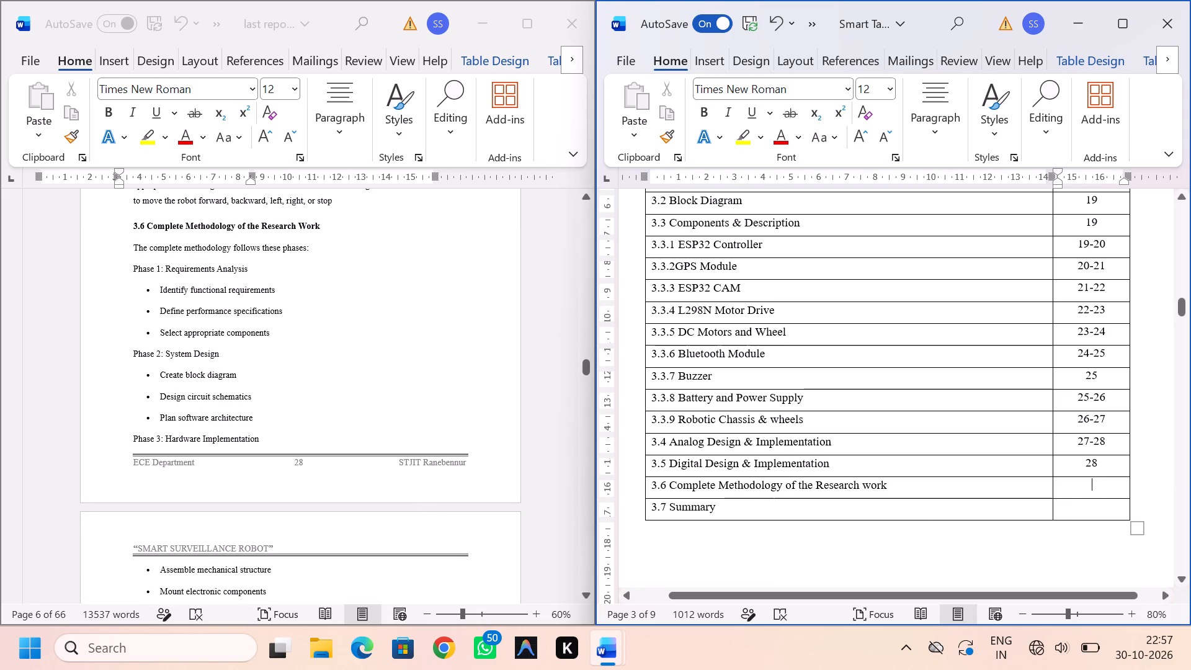
pyautogui.write('28')
pyautogui.scroll(-2, 376, 459)
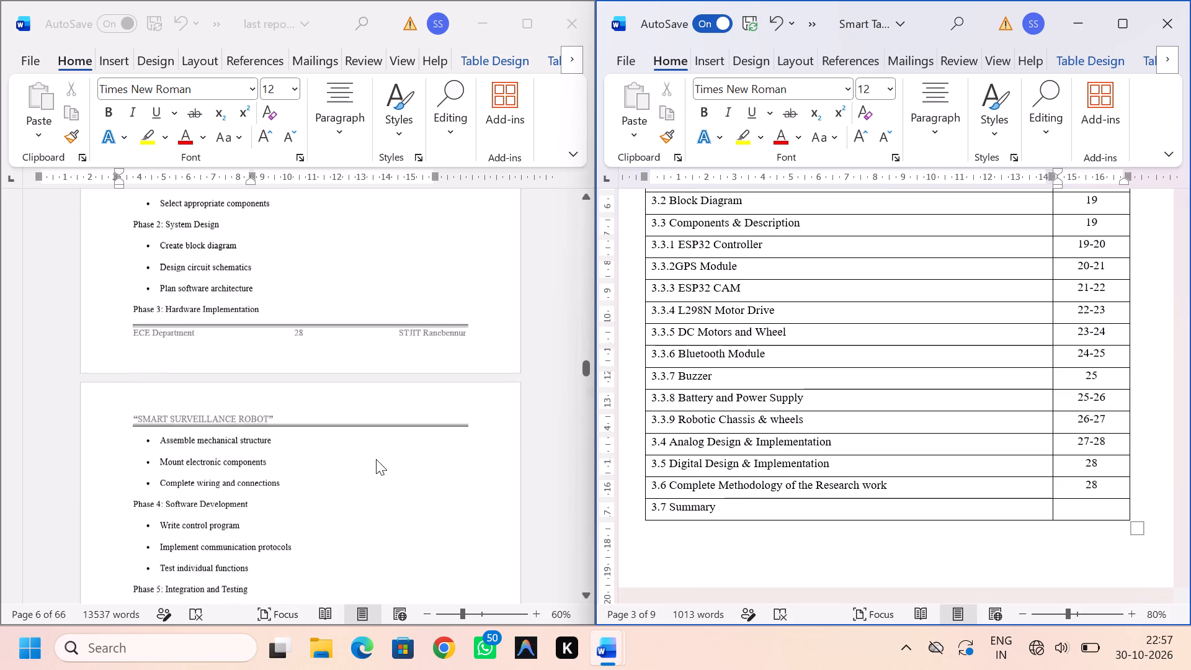
pyautogui.scroll(-2, 376, 459)
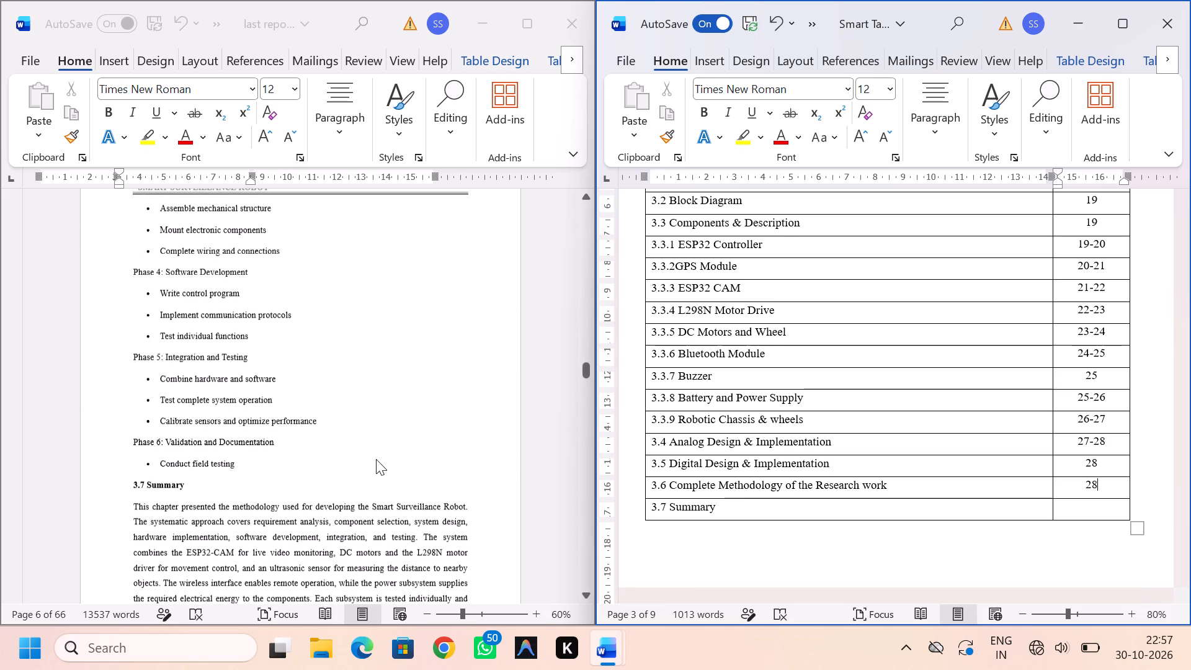
pyautogui.write('-29')
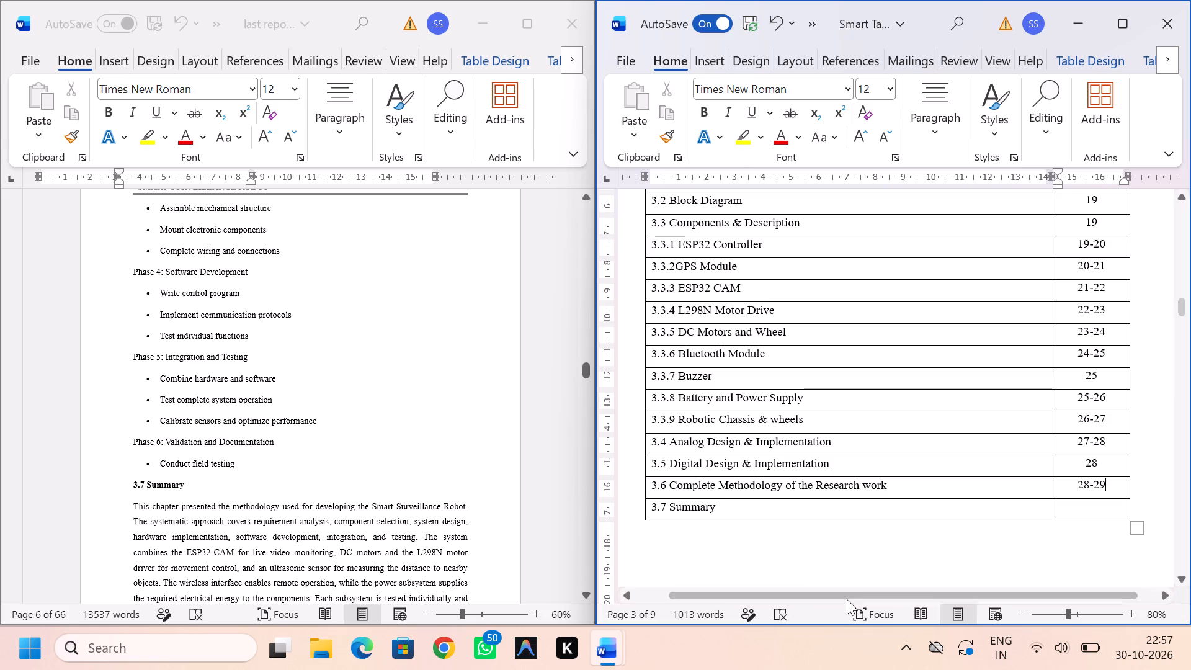
# Find the page of section 3.7 Summary in the report and enter 29 in its contents row.
pyautogui.scroll(-3, 453, 488)
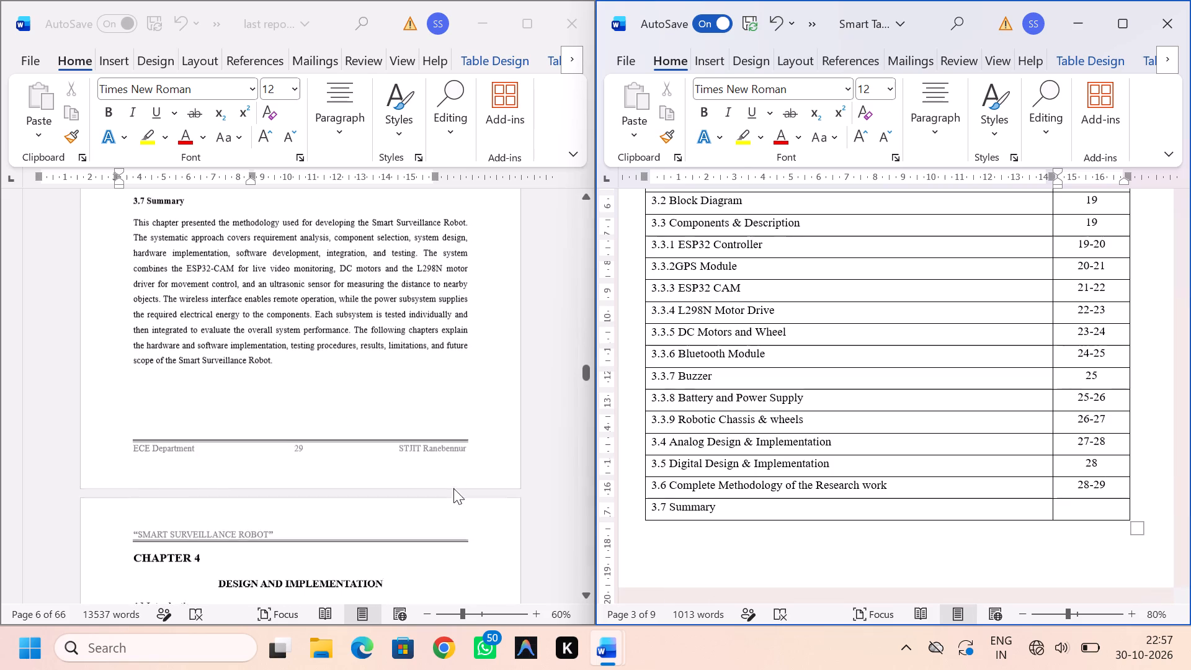
pyautogui.scroll(-1, 453, 488)
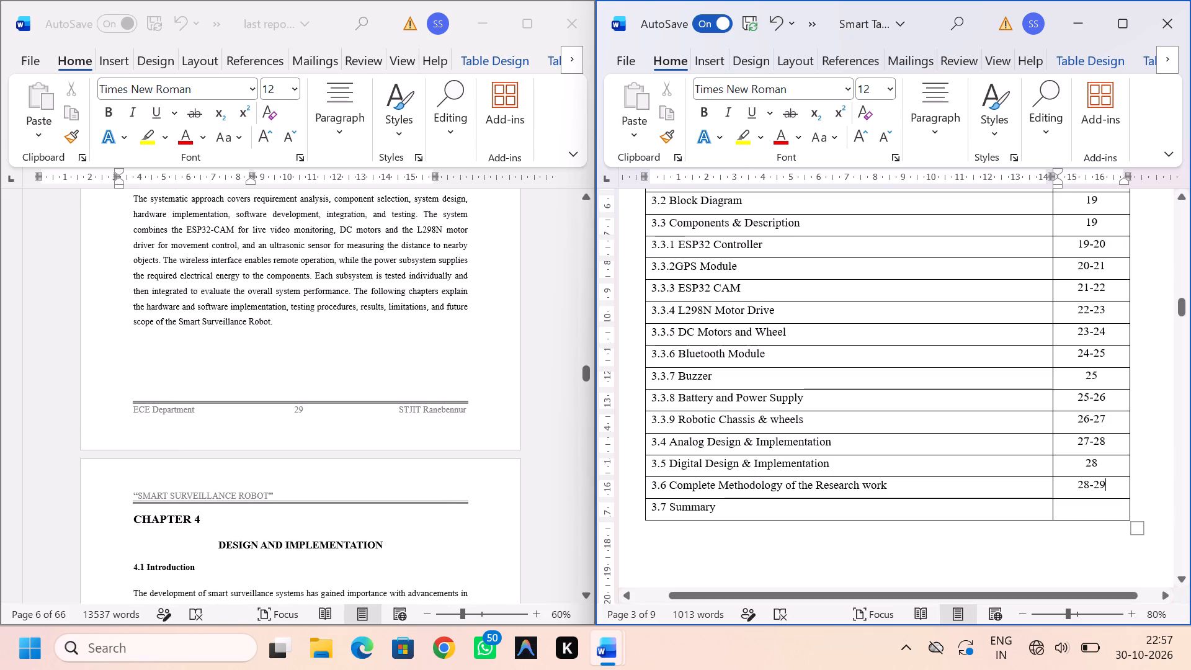
pyautogui.click(1093, 505)
pyautogui.write('29')
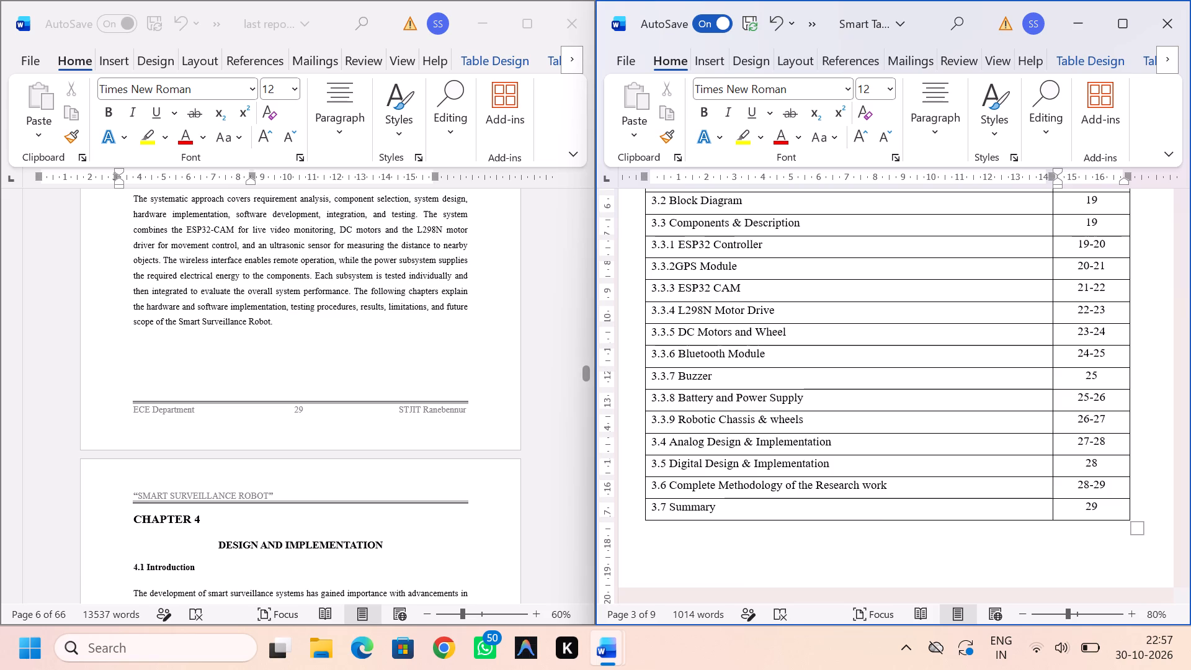
# Clear all the old page numbers in the Chapter 4 contents table, from 4.1 Introduction through 4.6.3 Demonstation Procedure.
pyautogui.press('Down')
pyautogui.press('Down')
pyautogui.press('Down')
pyautogui.press('Down')
pyautogui.press('Down')
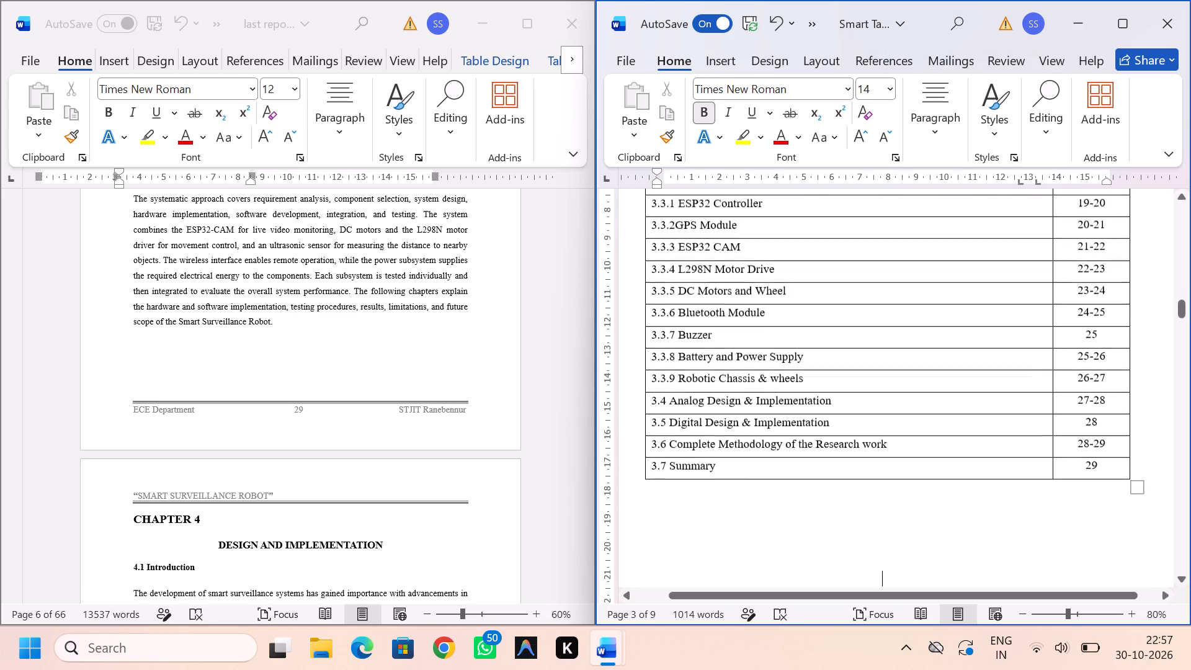
pyautogui.press('Down')
pyautogui.press('Down')
pyautogui.press('Down')
pyautogui.press('Down')
pyautogui.press('Down')
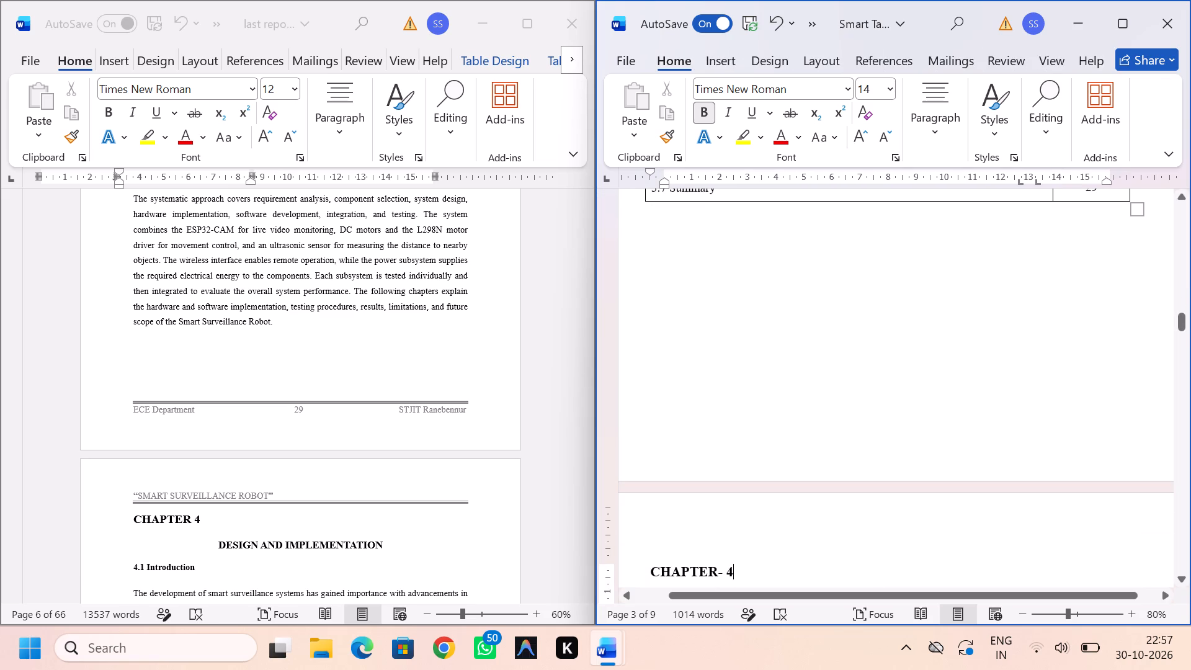
pyautogui.press('Down')
pyautogui.press('Down')
pyautogui.press('Down')
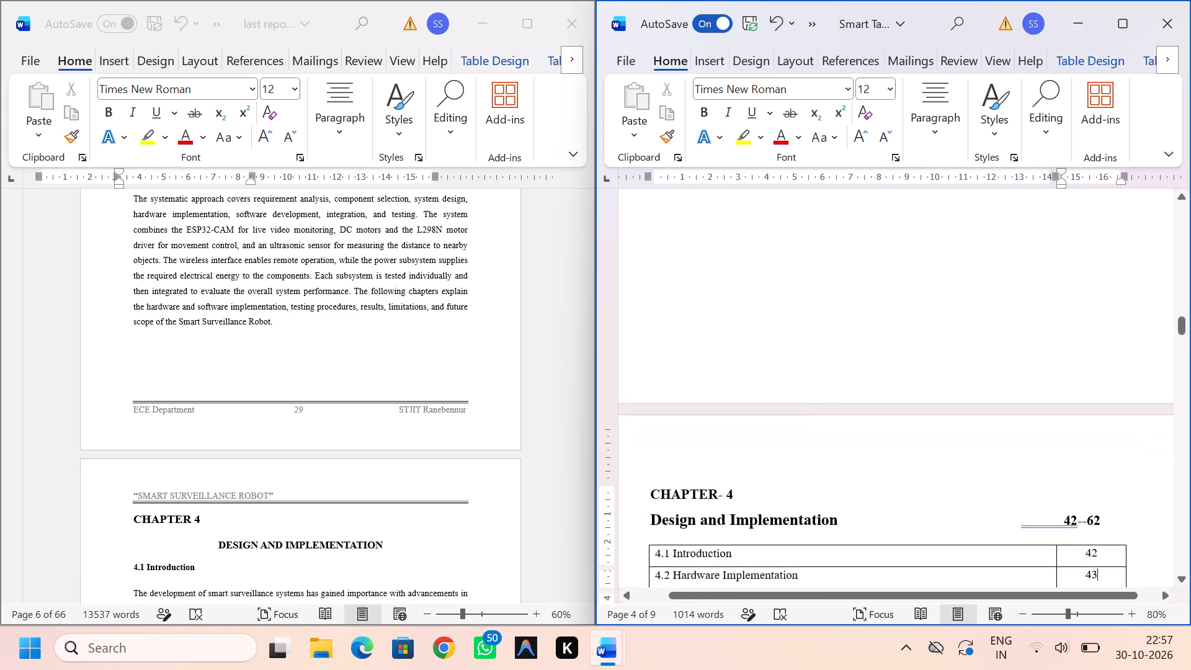
pyautogui.press('Down')
pyautogui.press('Up')
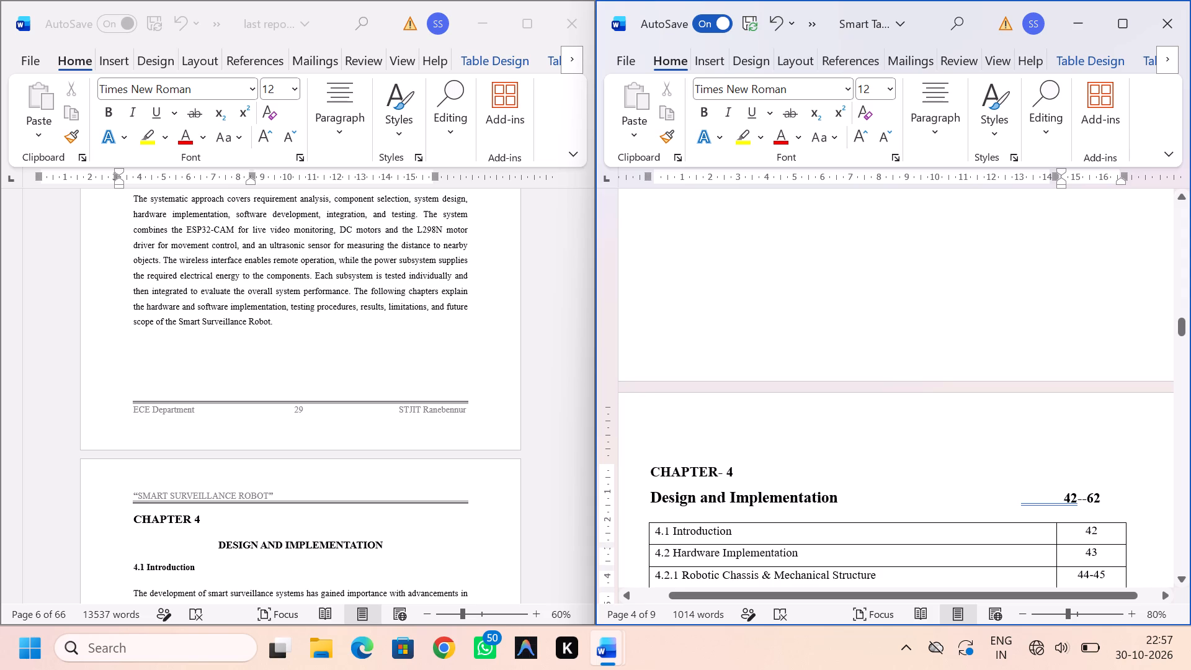
pyautogui.press('Up')
pyautogui.scroll(-3, 1093, 505)
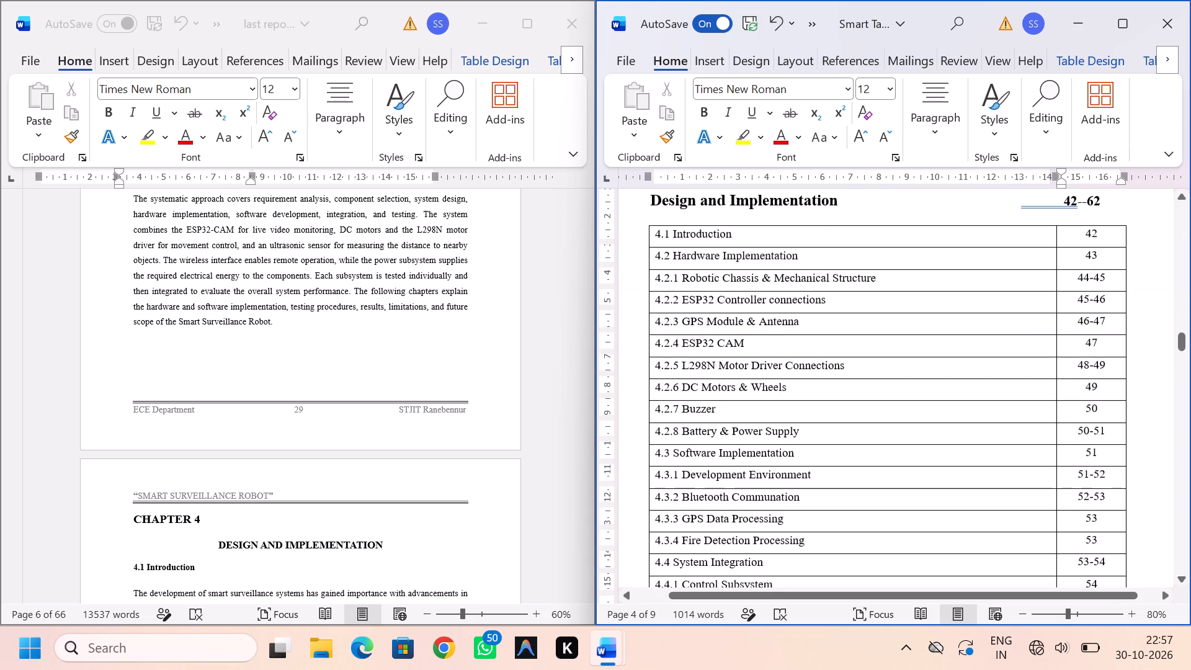
pyautogui.moveTo(1084, 230); pyautogui.dragTo(1101, 497)
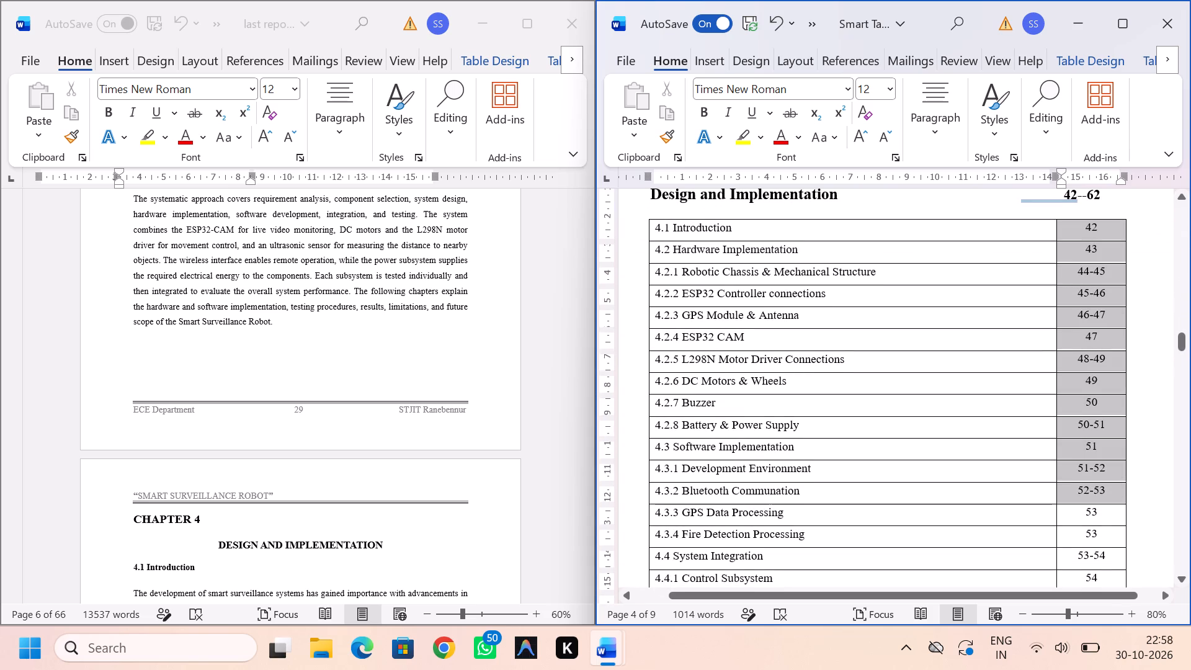
pyautogui.moveTo(1101, 497); pyautogui.dragTo(1107, 574)
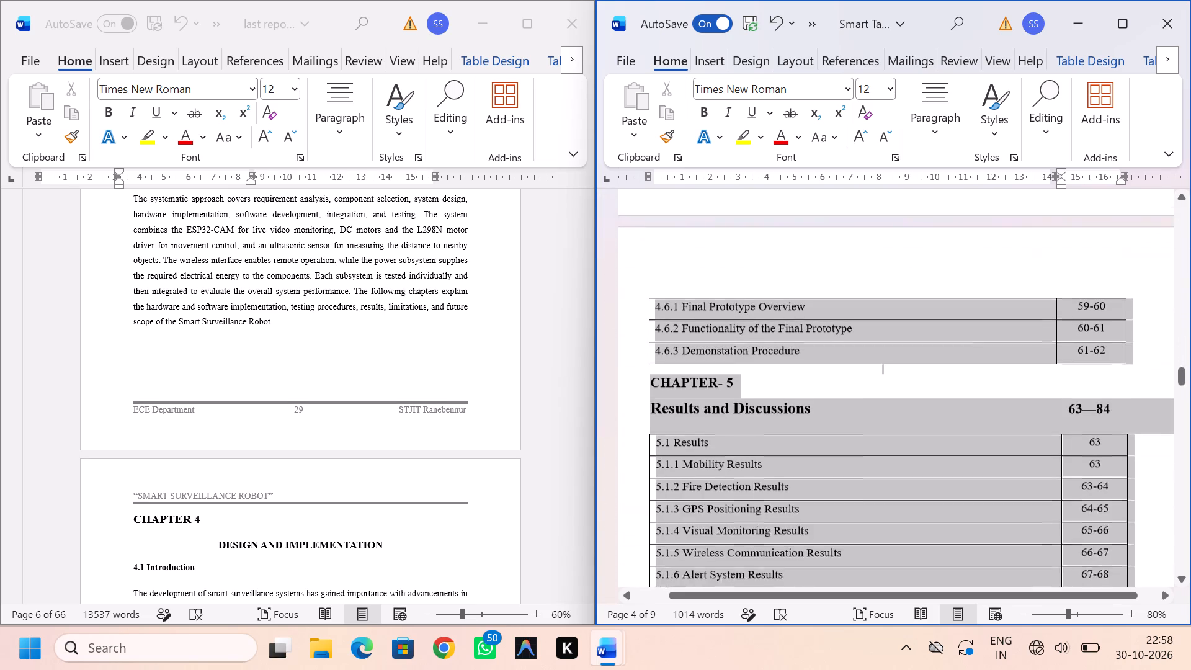
pyautogui.moveTo(1107, 574); pyautogui.dragTo(1130, 324)
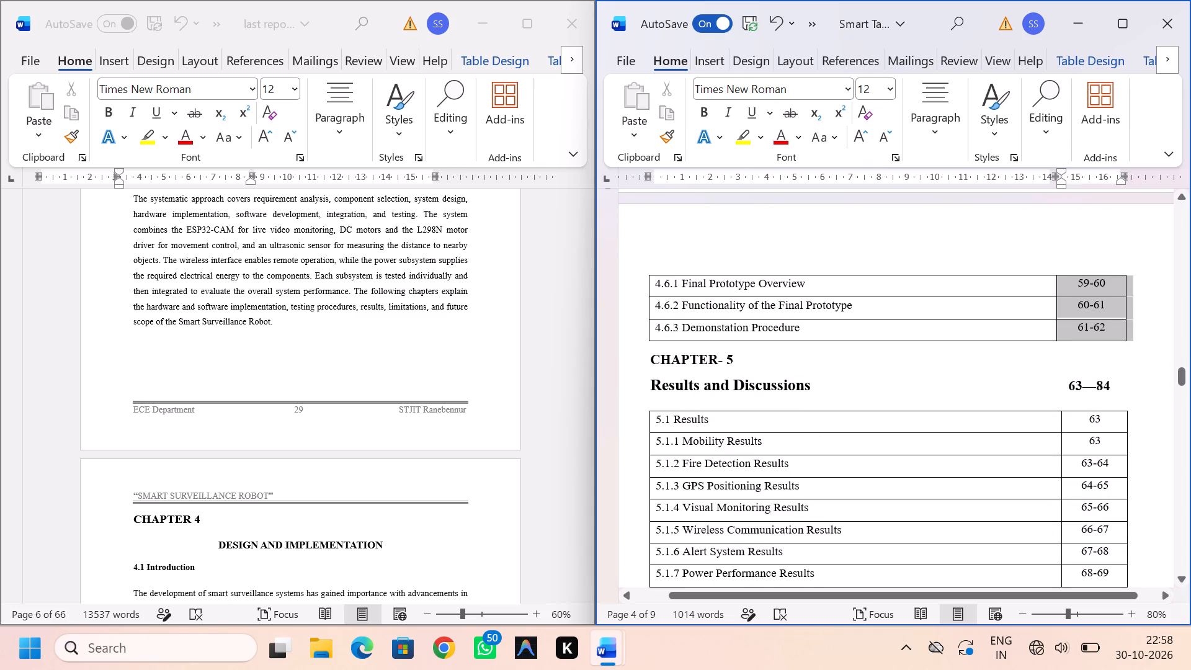
pyautogui.moveTo(1130, 324); pyautogui.dragTo(1118, 327)
pyautogui.press('Delete')
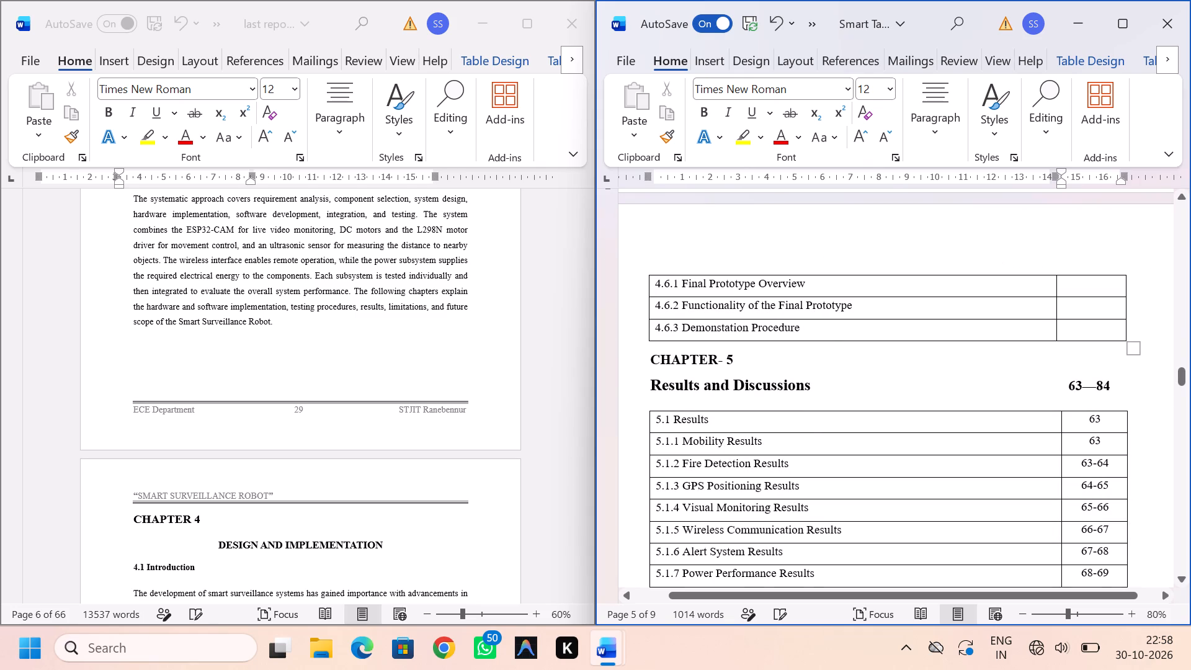
# Find the page of section 4.1 Introduction in the report and enter 30 in its contents row.
pyautogui.scroll(5, 1118, 327)
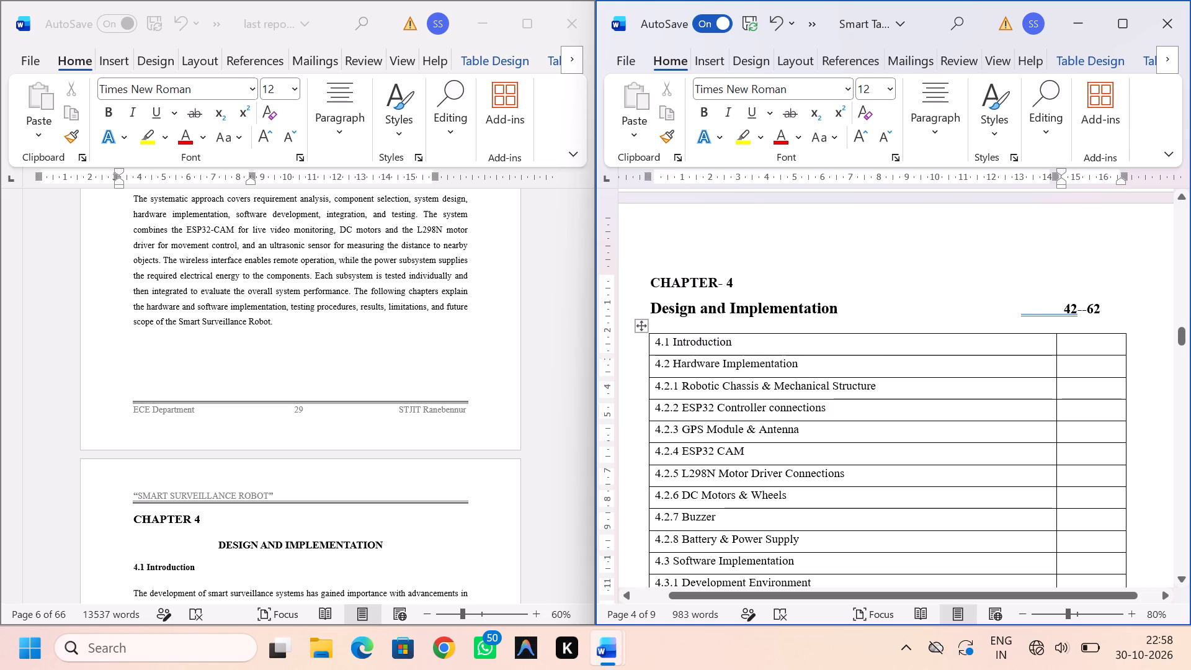
pyautogui.scroll(-1, 370, 374)
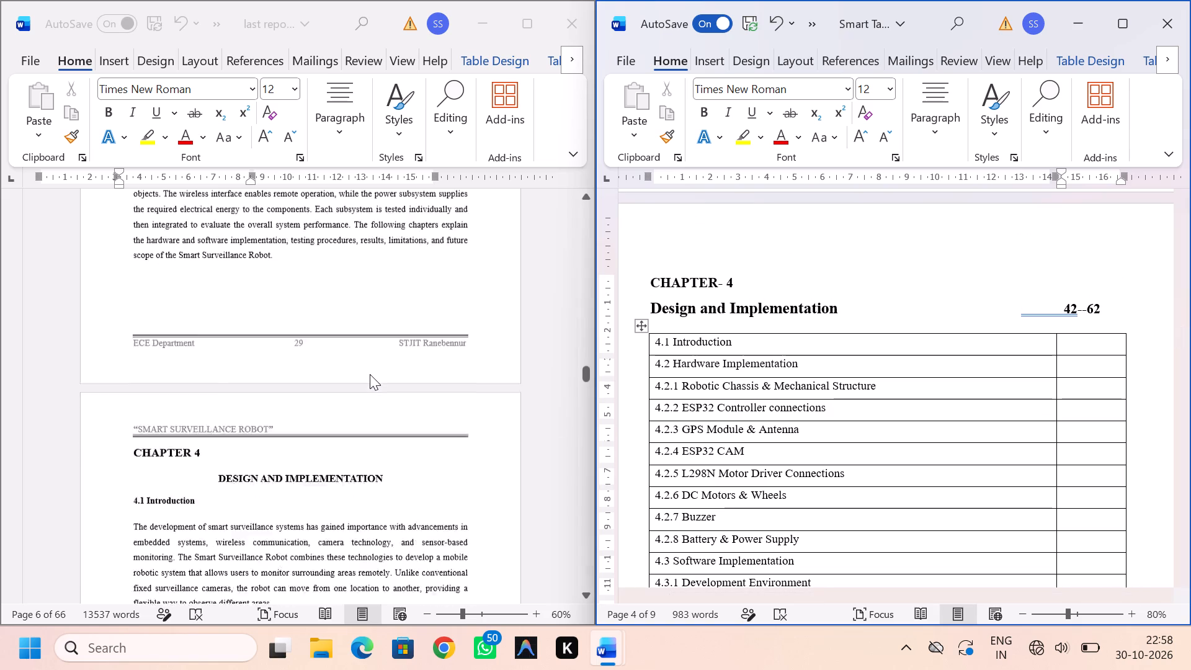
pyautogui.scroll(-1, 370, 374)
pyautogui.hscroll(1, 370, 374)
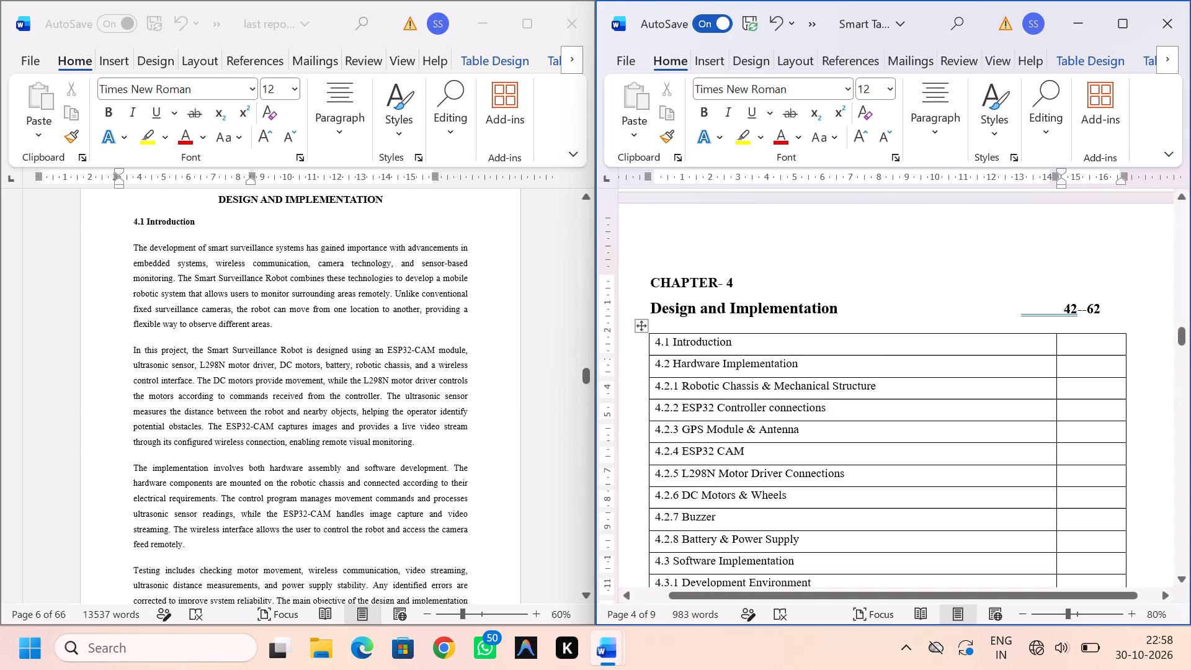
pyautogui.write('30')
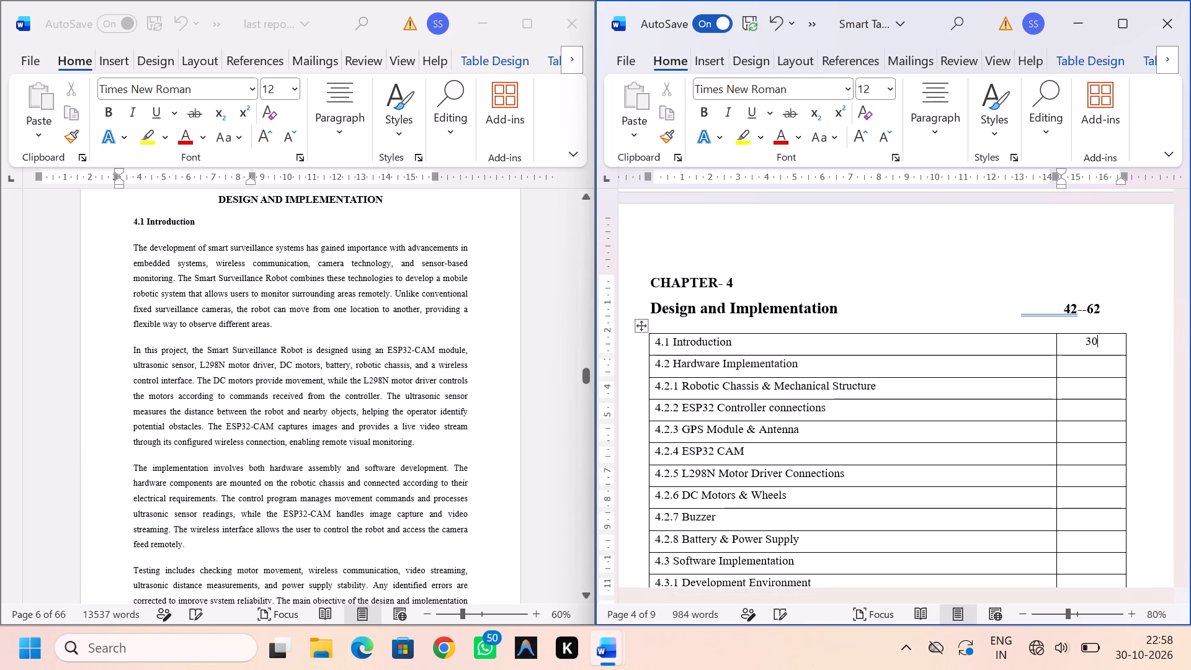
# Find the page of section 4.2 Hardware Implementation in the report and enter 31 in its contents row.
pyautogui.press('Down')
pyautogui.scroll(-5, 427, 389)
pyautogui.scroll(2, 427, 389)
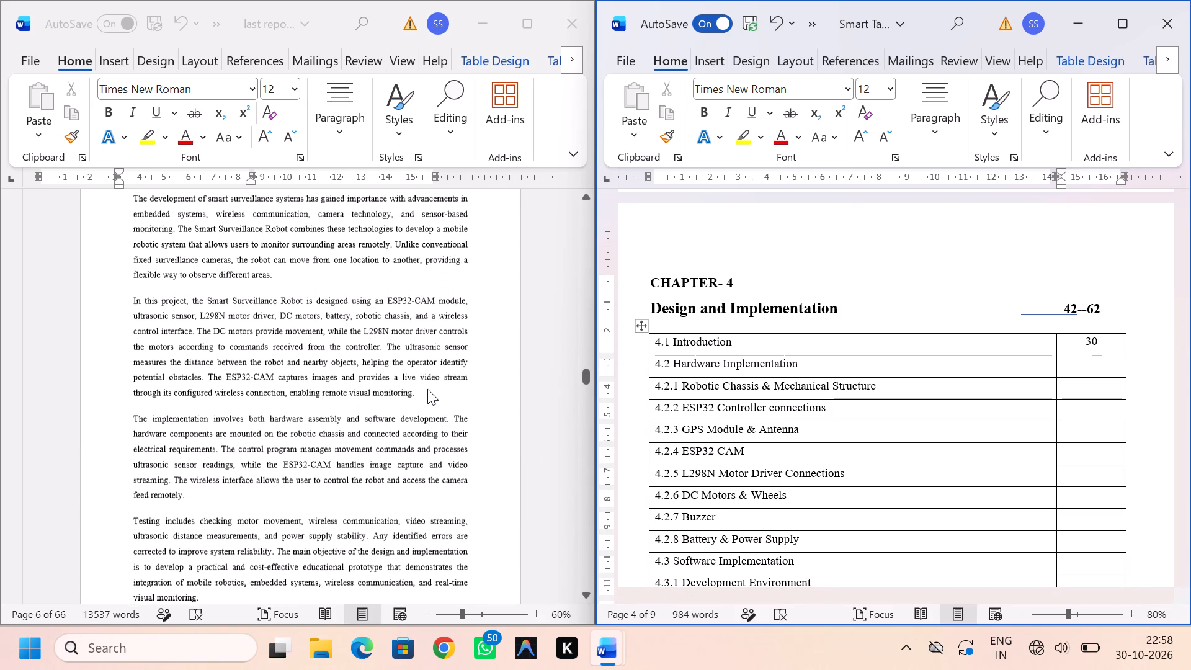
pyautogui.scroll(1, 427, 389)
pyautogui.scroll(-3, 427, 389)
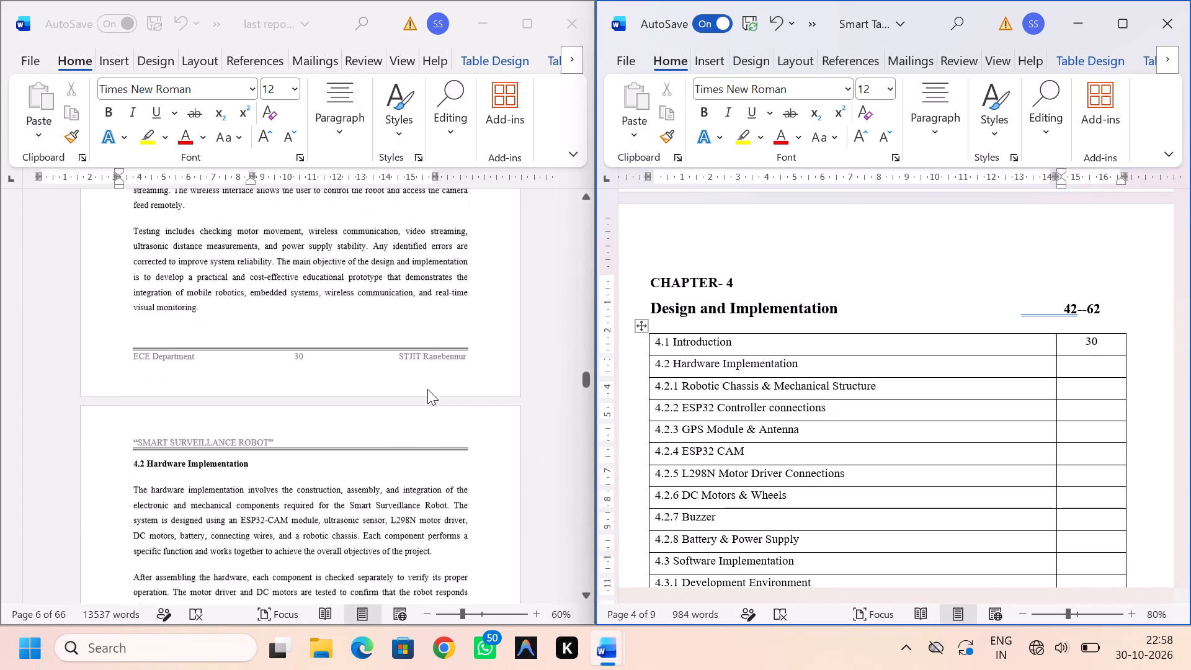
pyautogui.scroll(-1, 427, 389)
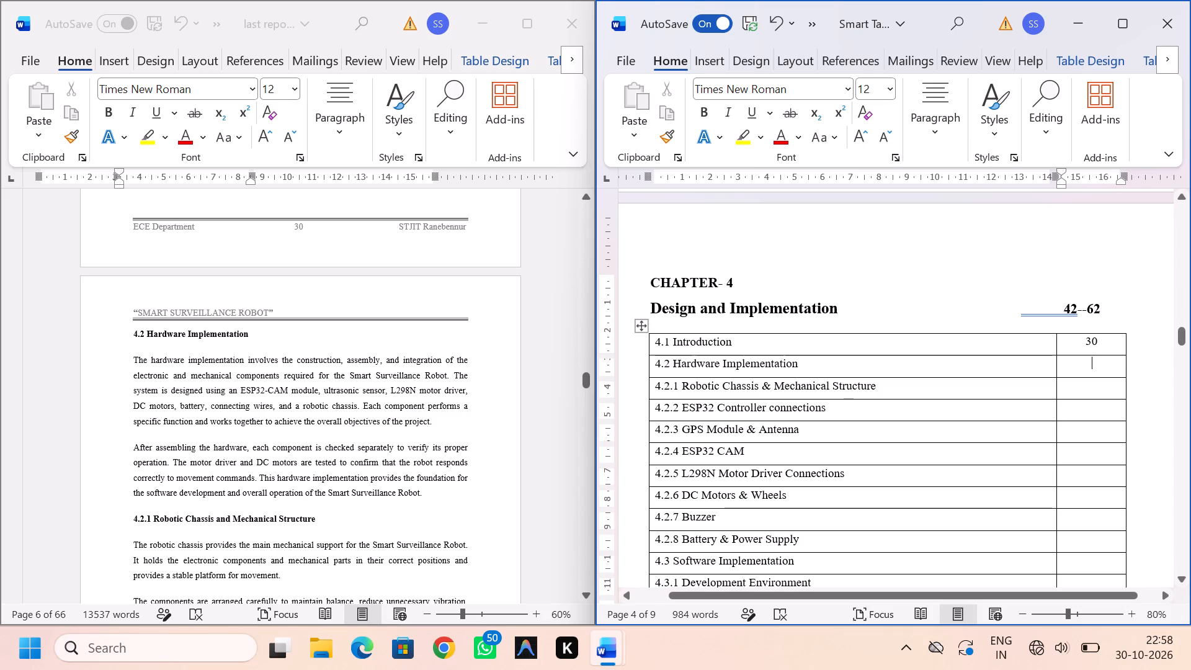
pyautogui.write('31')
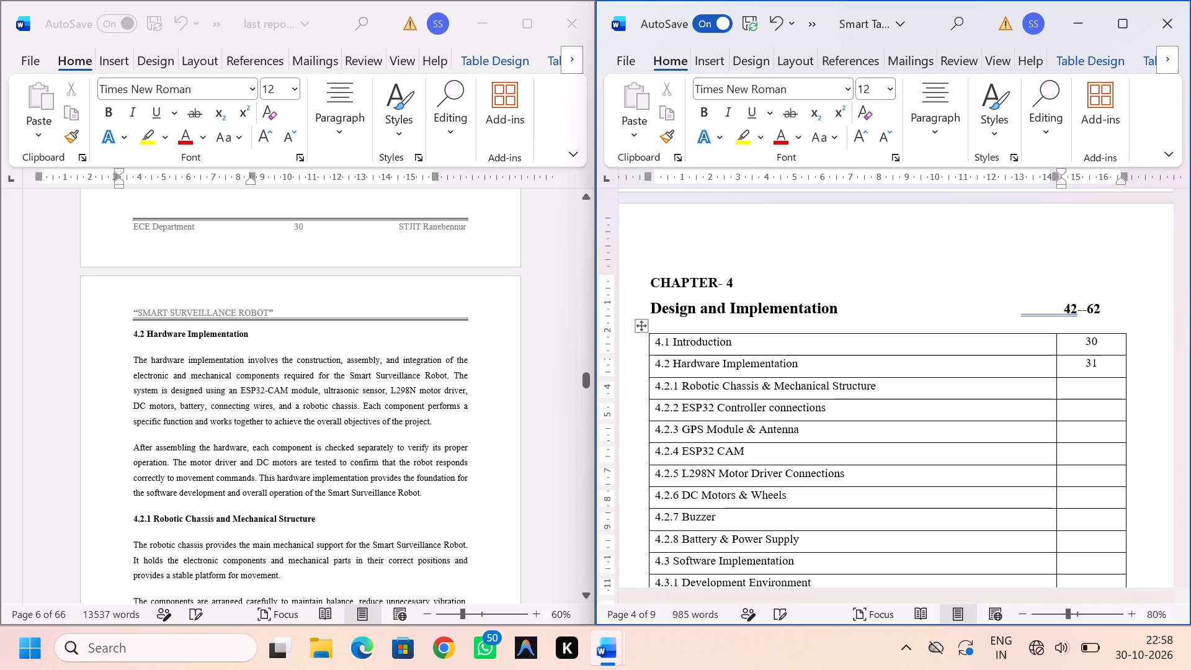
# Find the page range of section 4.2.1 Robotic Chassis & Mechanical Structure in the report and enter 31-32 in its contents row.
pyautogui.press('Down')
pyautogui.write('31')
pyautogui.press('Down')
pyautogui.scroll(-1, 558, 417)
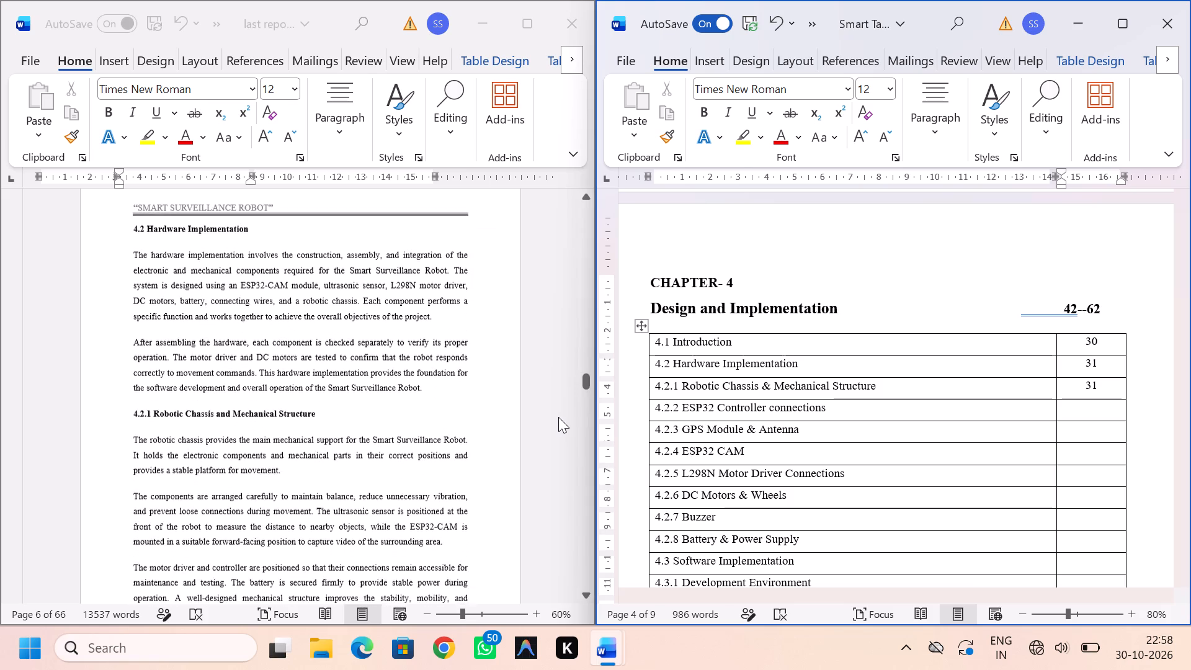
pyautogui.scroll(-2, 558, 417)
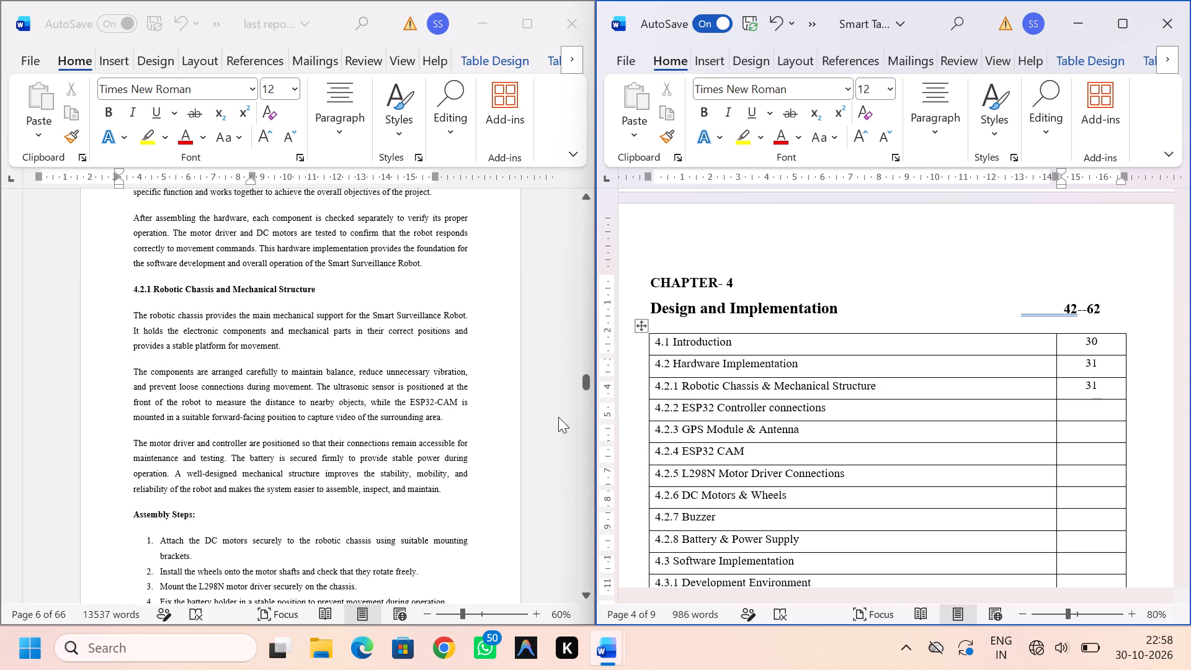
pyautogui.scroll(-3, 558, 417)
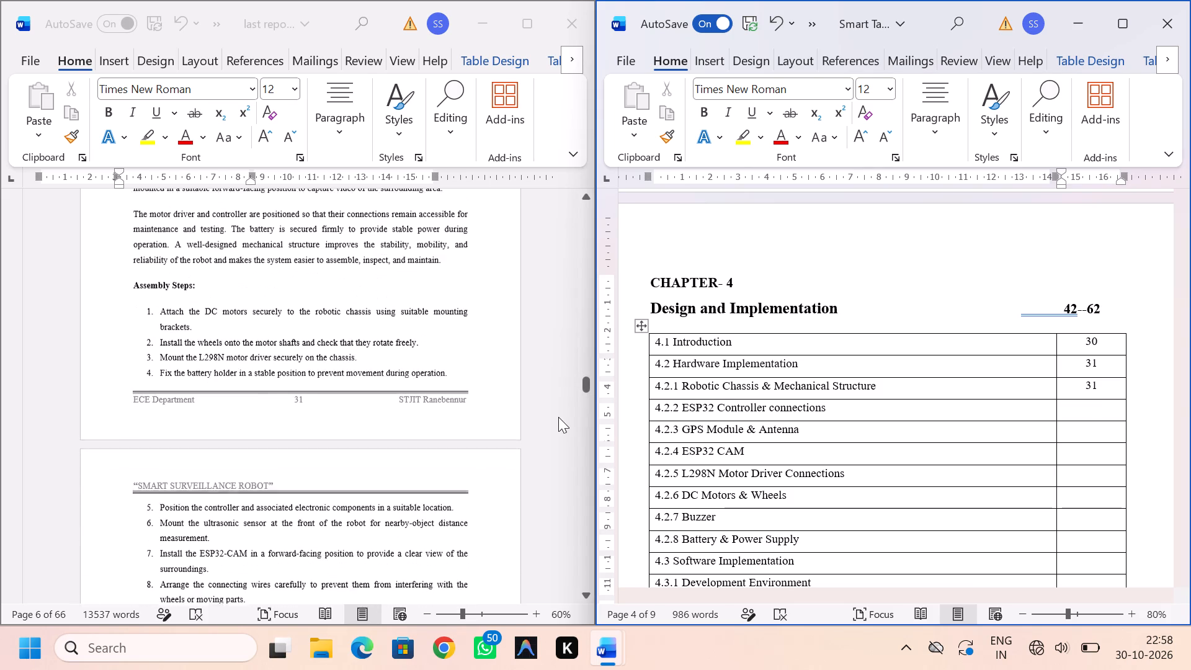
pyautogui.scroll(-3, 558, 417)
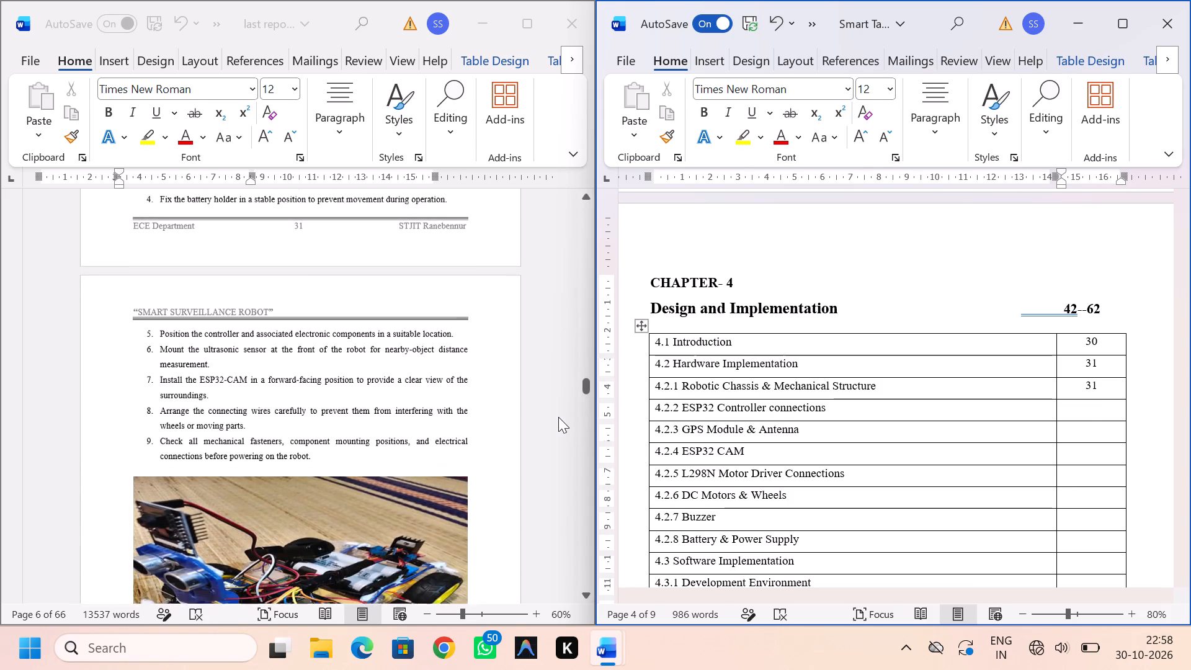
pyautogui.scroll(-3, 558, 417)
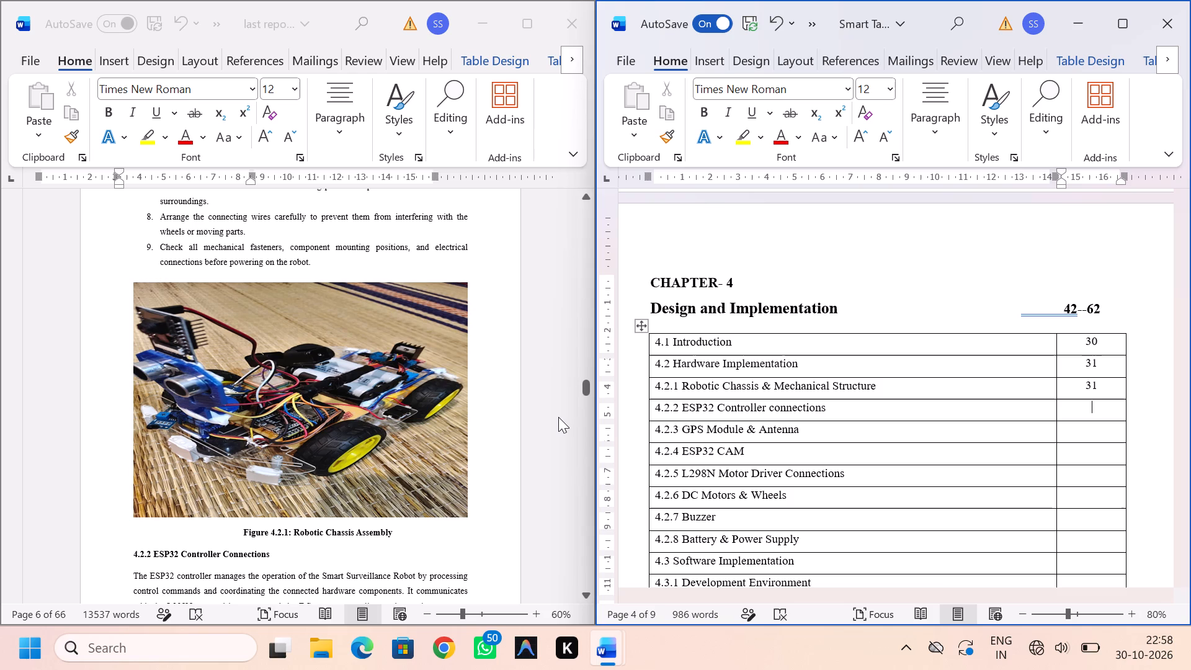
pyautogui.scroll(-1, 558, 417)
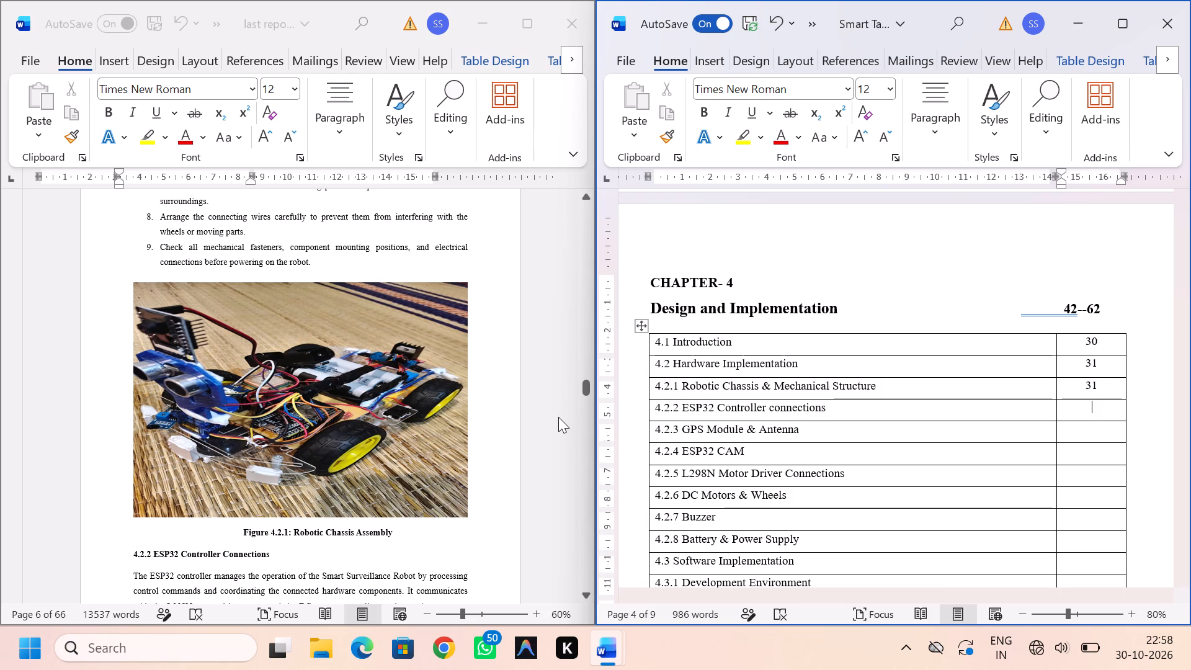
pyautogui.click(1102, 388)
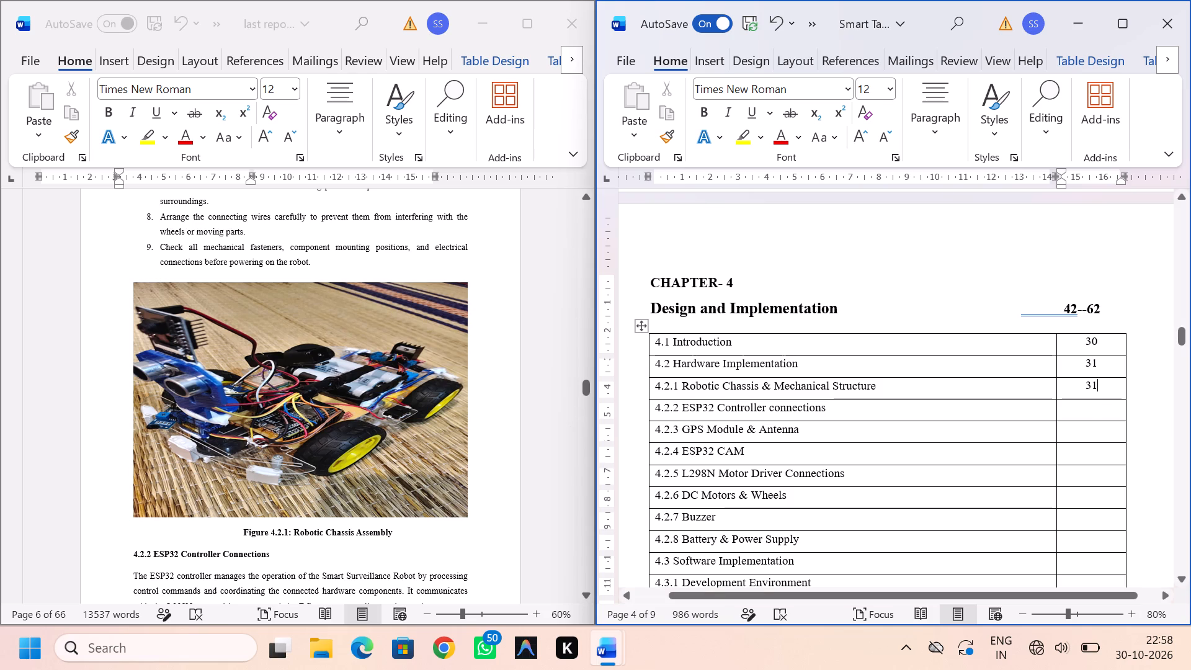
pyautogui.write('-32')
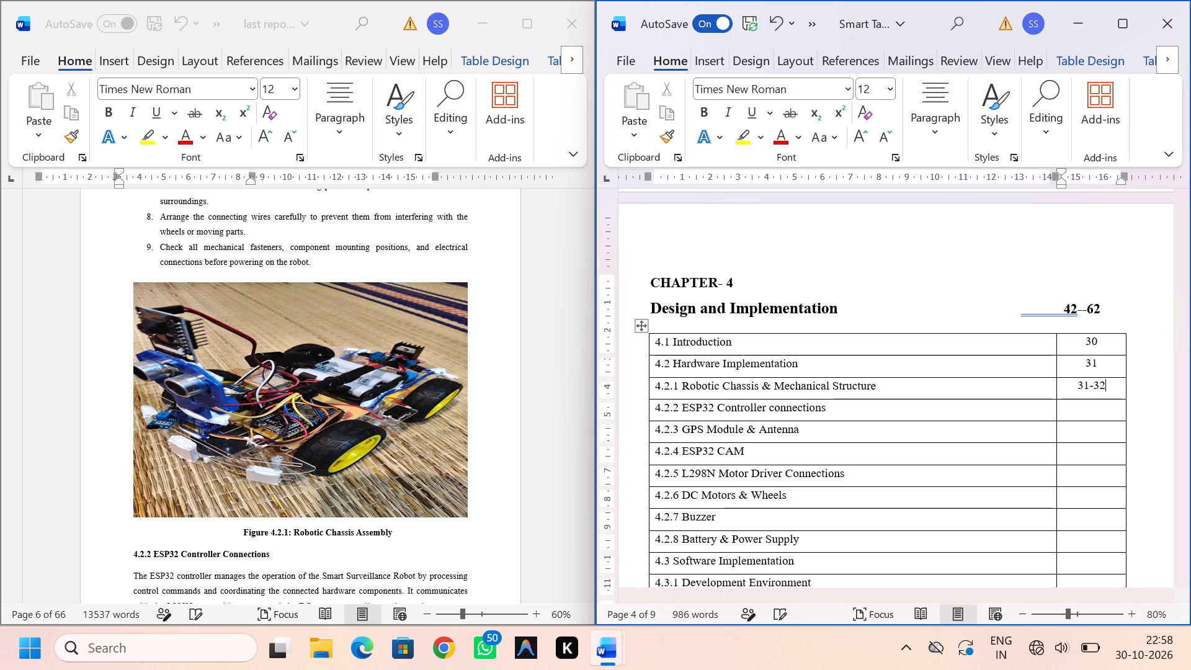
# Find the page range of section 4.2.2 ESP32 Controller connections in the report and enter 32-33 in its contents row.
pyautogui.scroll(-1, 445, 499)
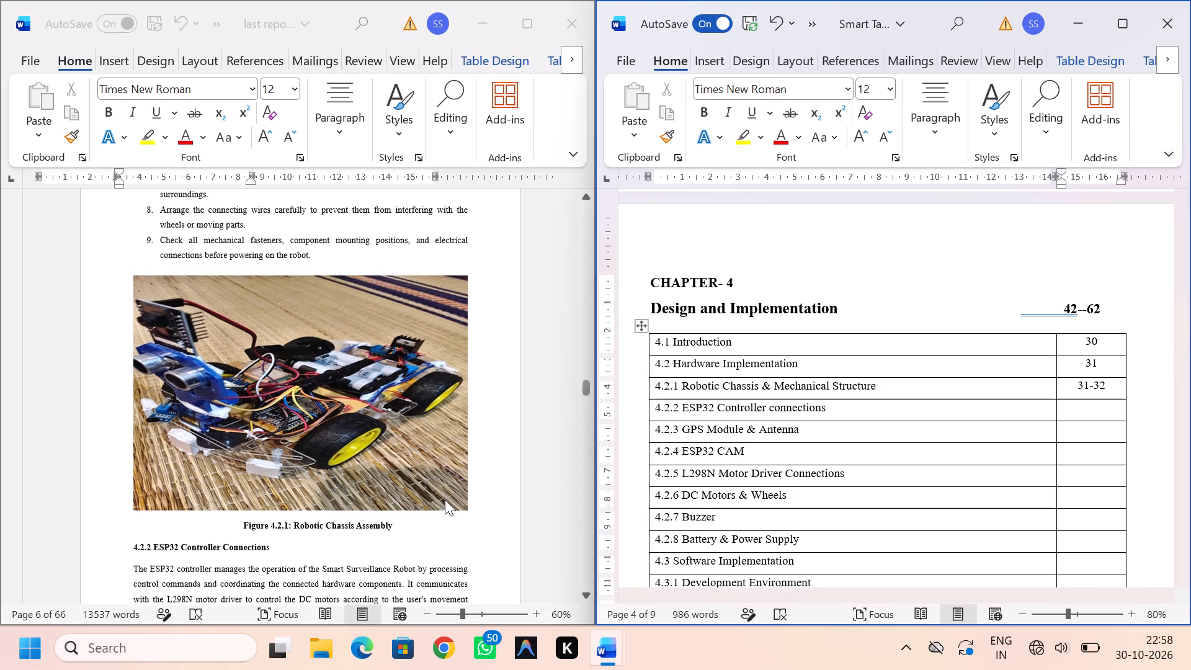
pyautogui.scroll(-2, 445, 499)
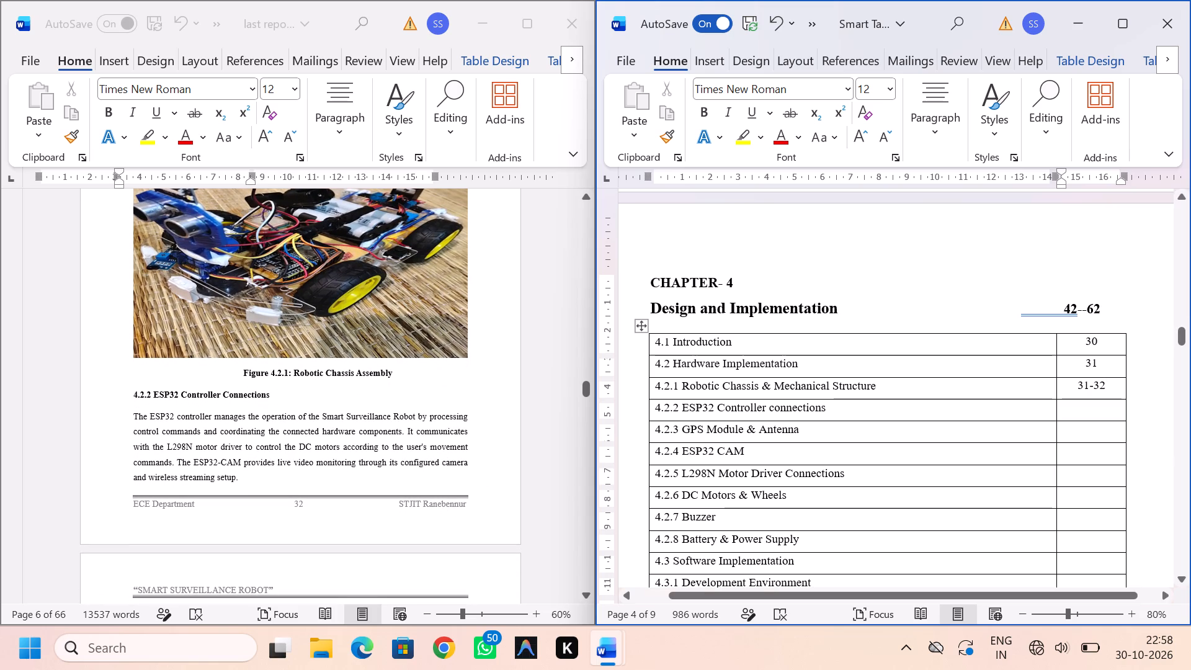
pyautogui.click(1074, 414)
pyautogui.write('32-')
pyautogui.scroll(-3, 485, 507)
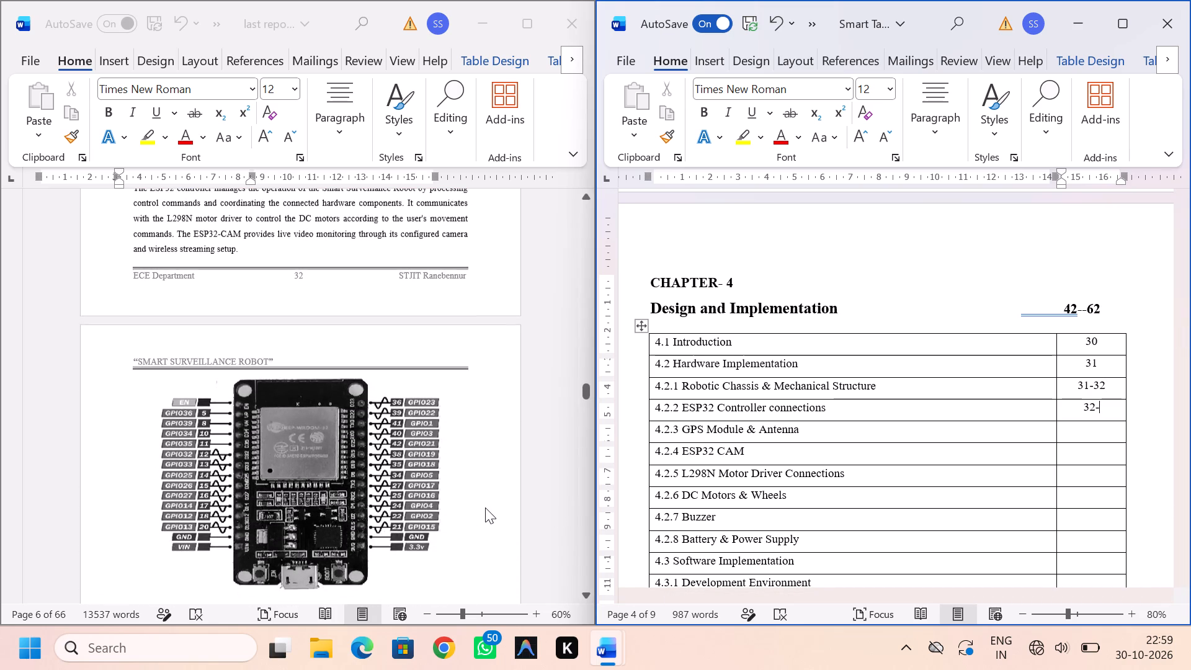
pyautogui.hscroll(1, 485, 507)
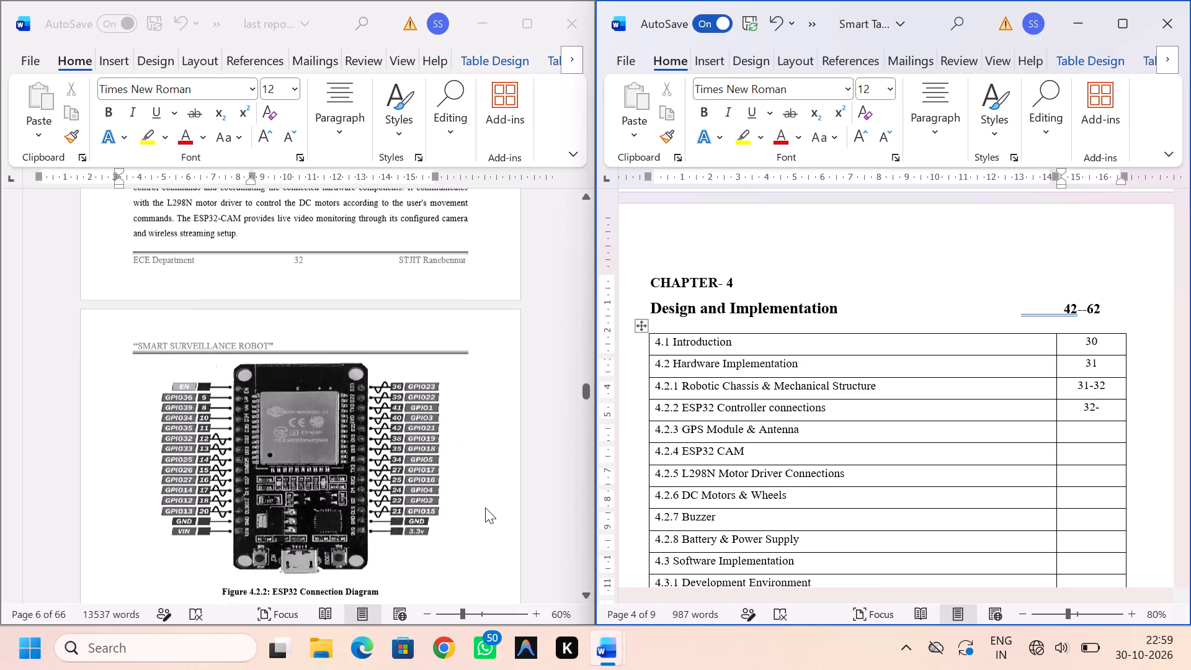
pyautogui.scroll(-1, 485, 507)
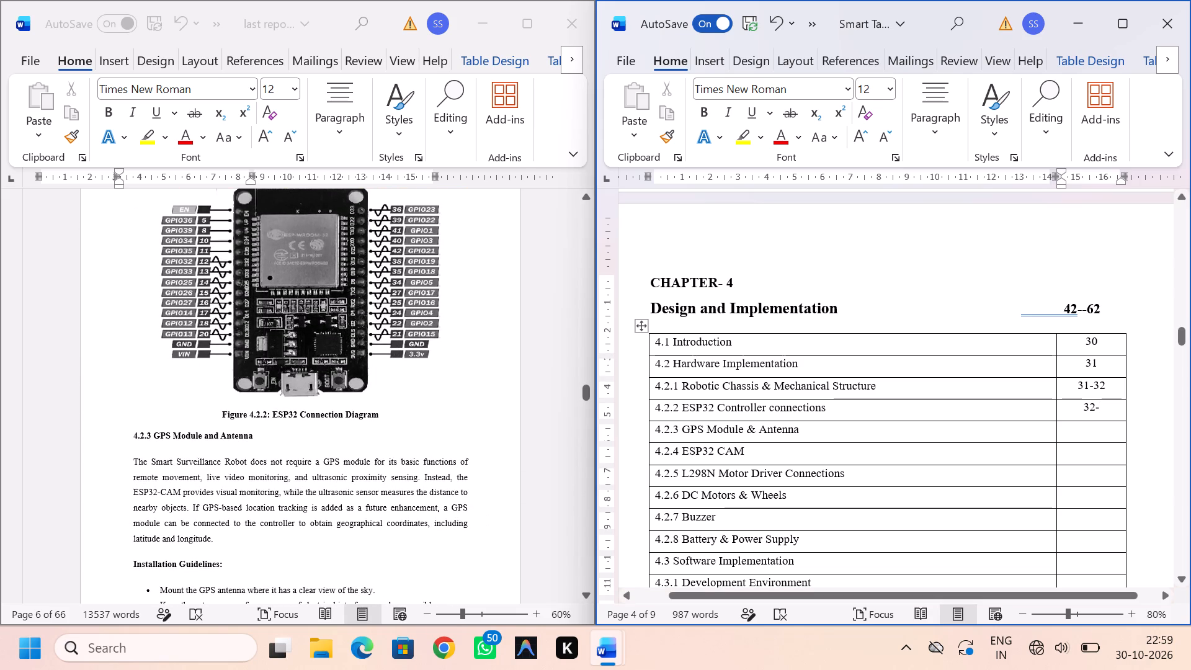
pyautogui.write('33')
# Enter 33 in the contents row of section 4.2.3 GPS Module & Antenna after checking in the report where it ends.
pyautogui.press('Down')
pyautogui.write('33')
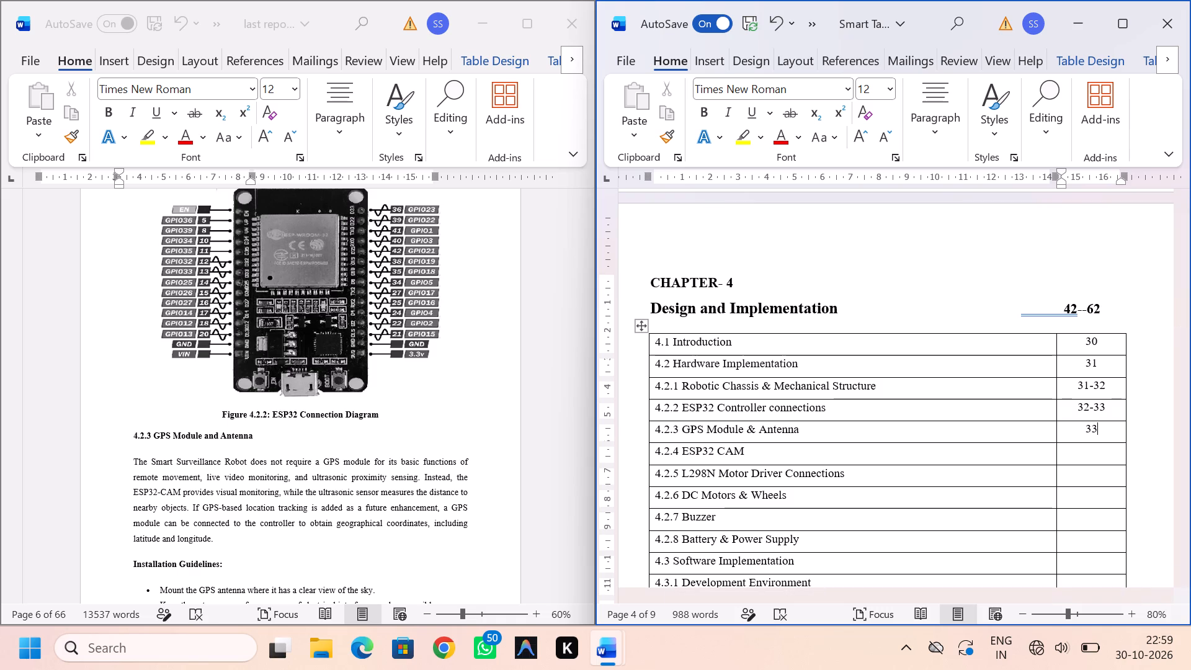
pyautogui.press('-')
pyautogui.scroll(-1, 401, 478)
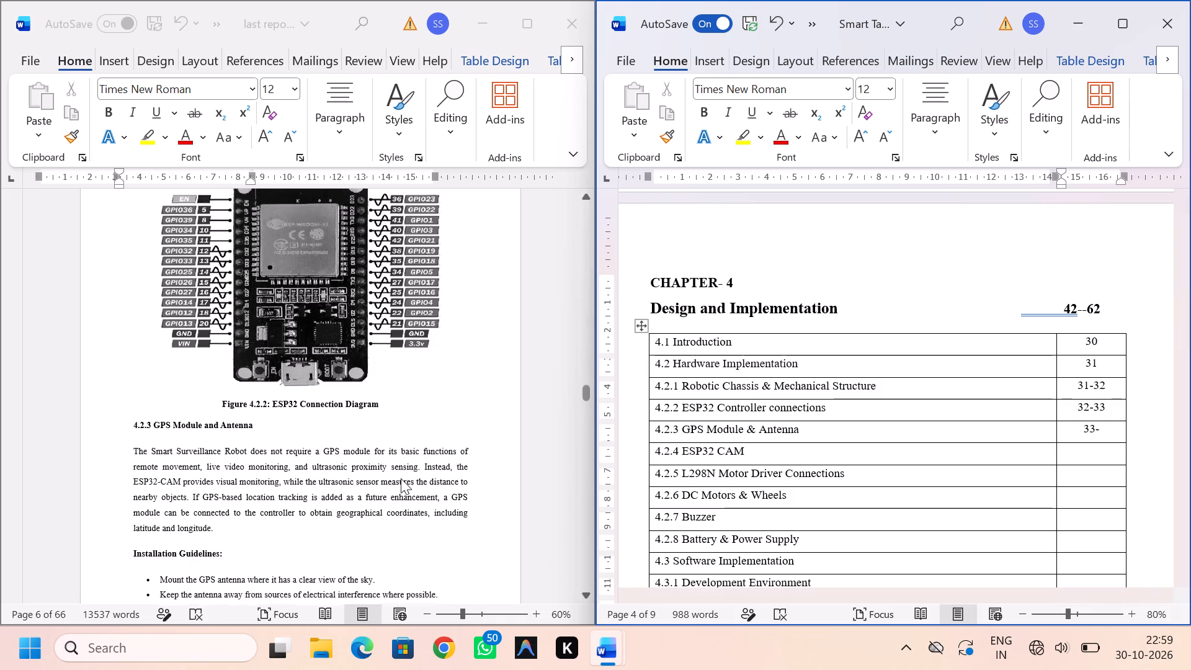
pyautogui.scroll(-3, 401, 478)
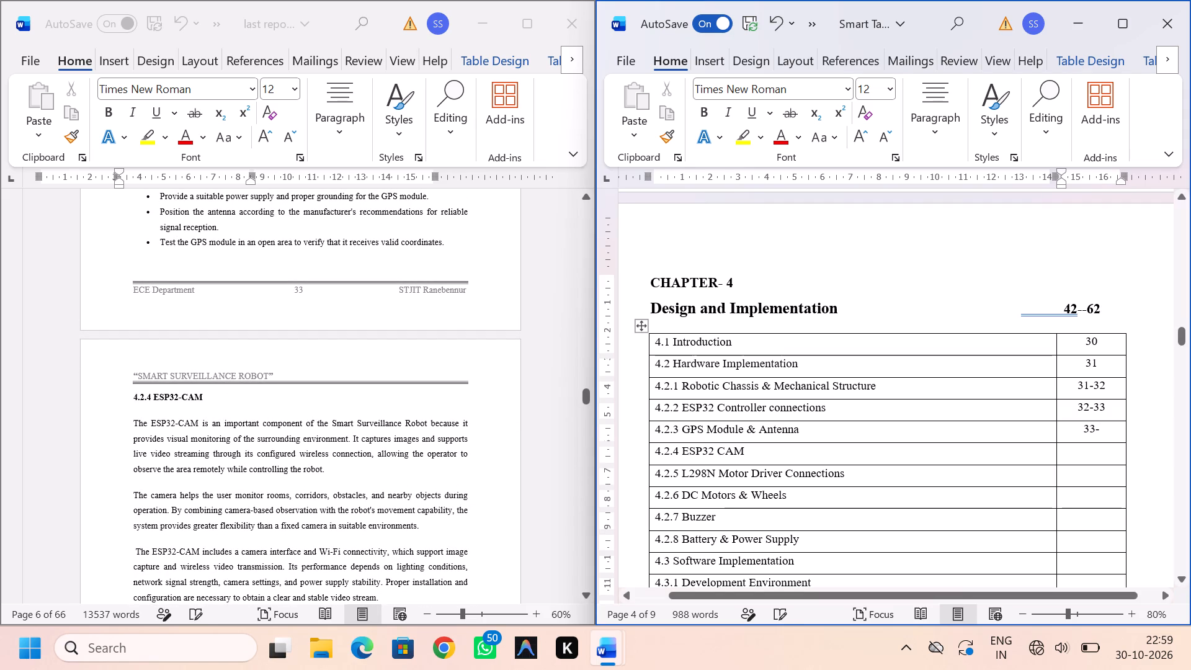
pyautogui.press('BackSpace')
# Enter 34 as the page number in the contents row of section 4.2.4 ESP32 CAM.
pyautogui.press('Down')
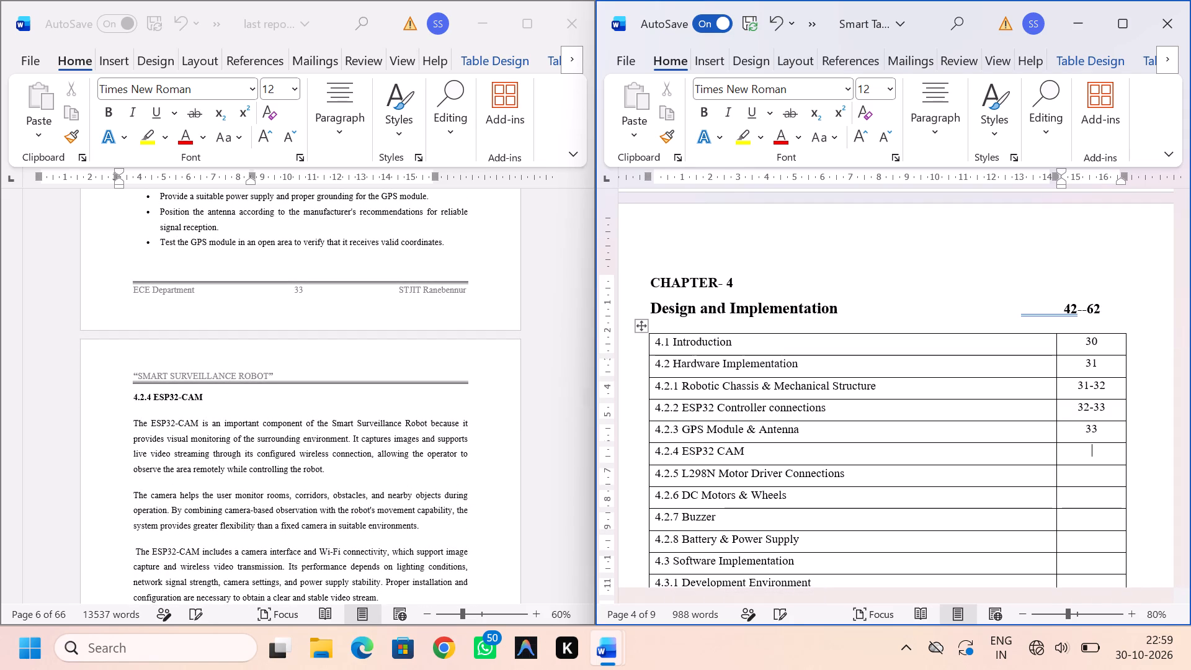
pyautogui.write('34')
# Find the page where section 4.2.5 L298N Motor Driver Connections starts in the report and enter 34 in its contents row.
pyautogui.press('Down')
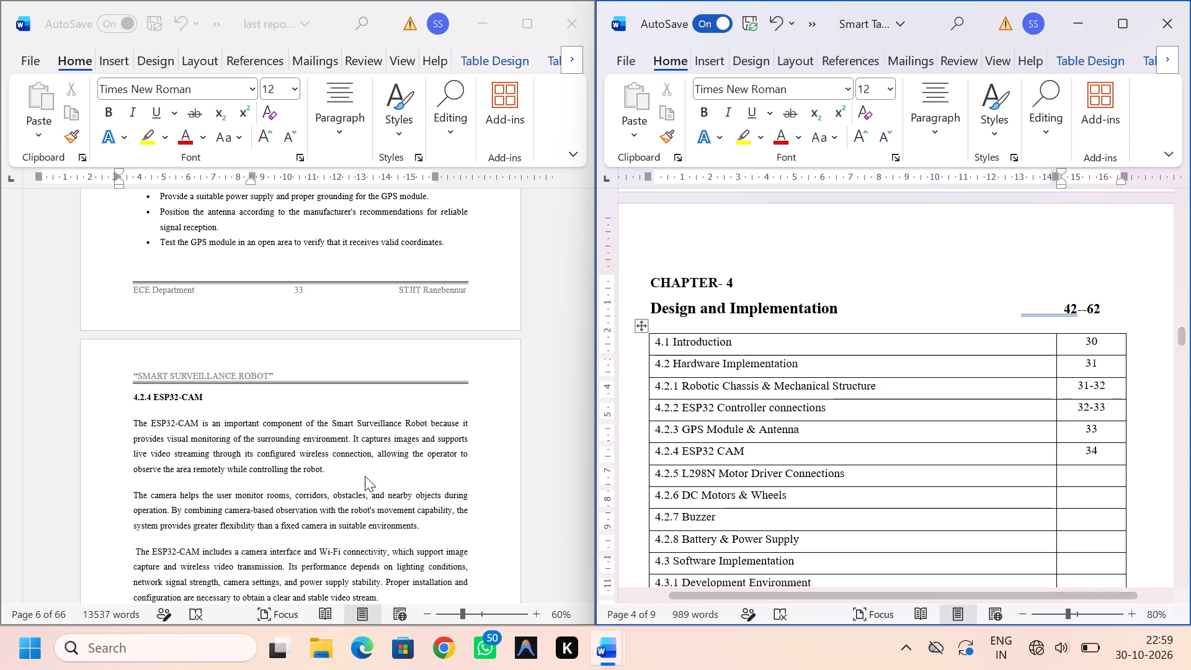
pyautogui.press('Down')
pyautogui.press('Down')
pyautogui.press('Down')
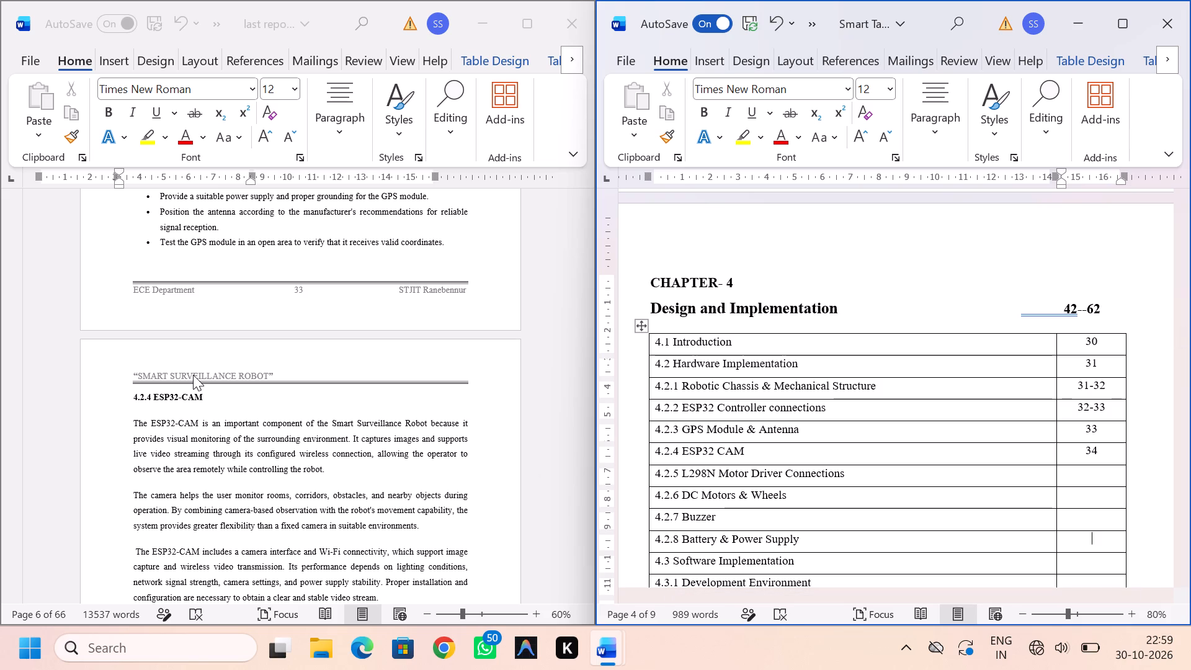
pyautogui.click(193, 375)
pyautogui.scroll(-1, 193, 375)
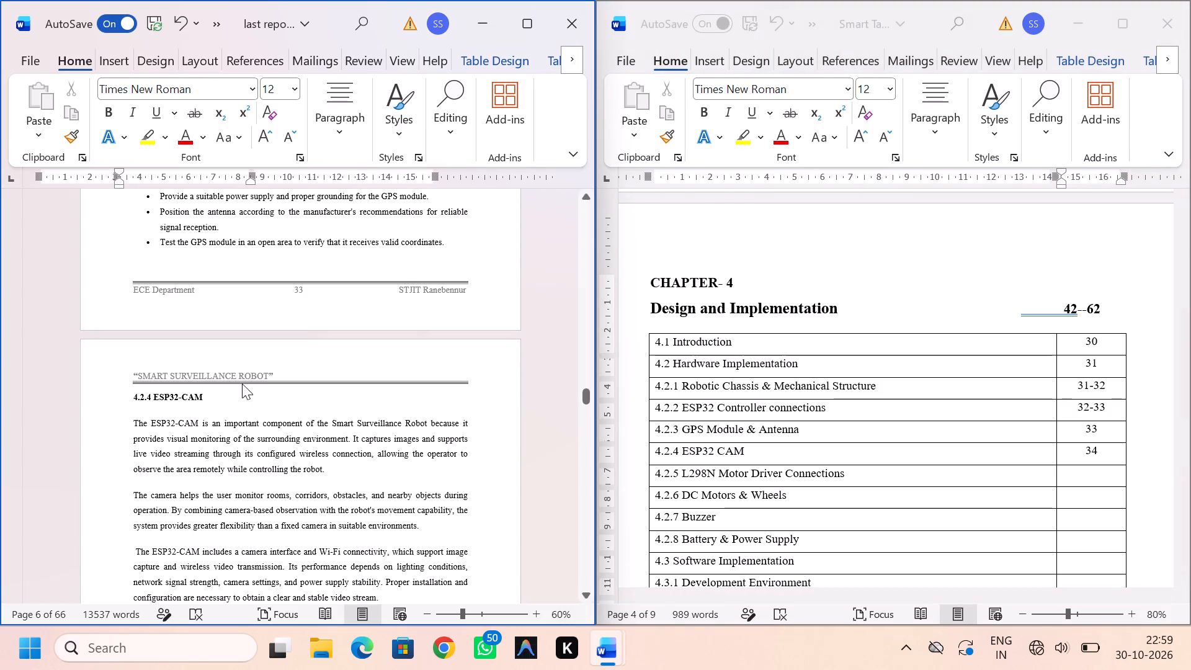
pyautogui.scroll(-2, 419, 432)
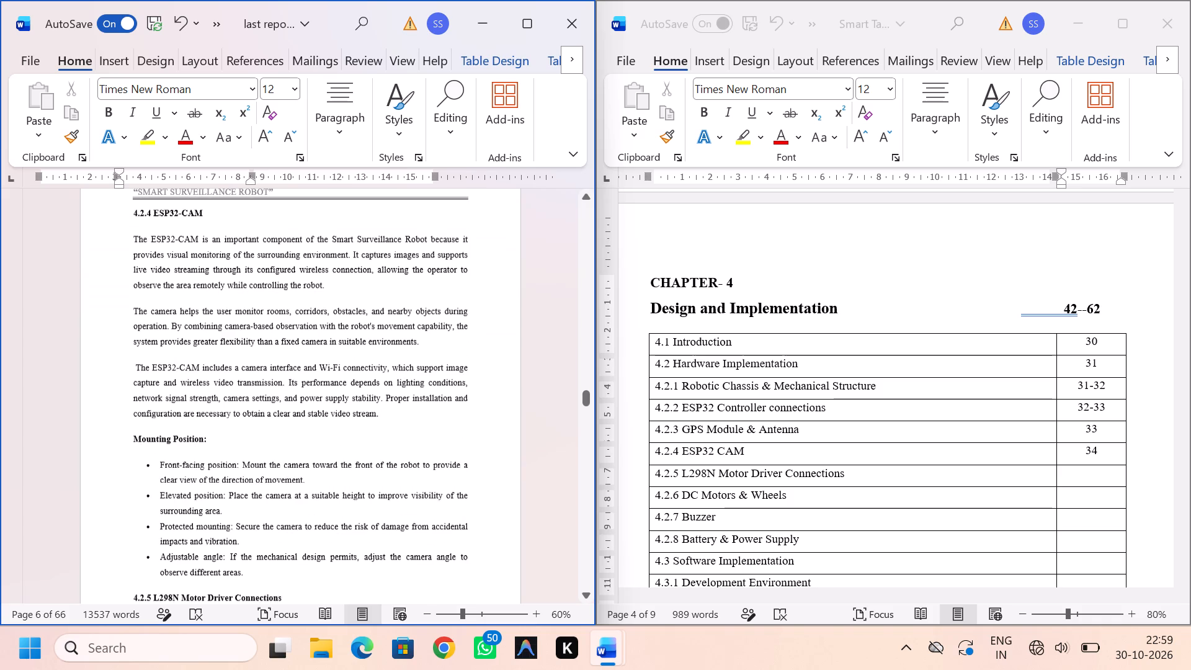
pyautogui.scroll(-2, 419, 432)
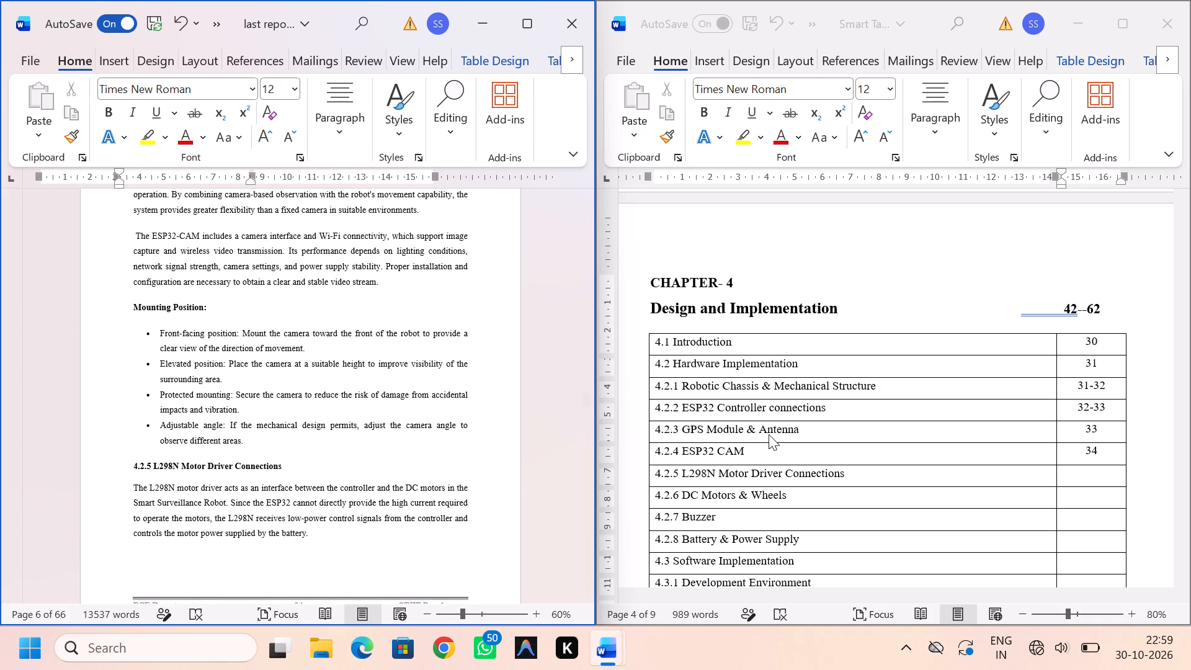
pyautogui.click(1079, 462)
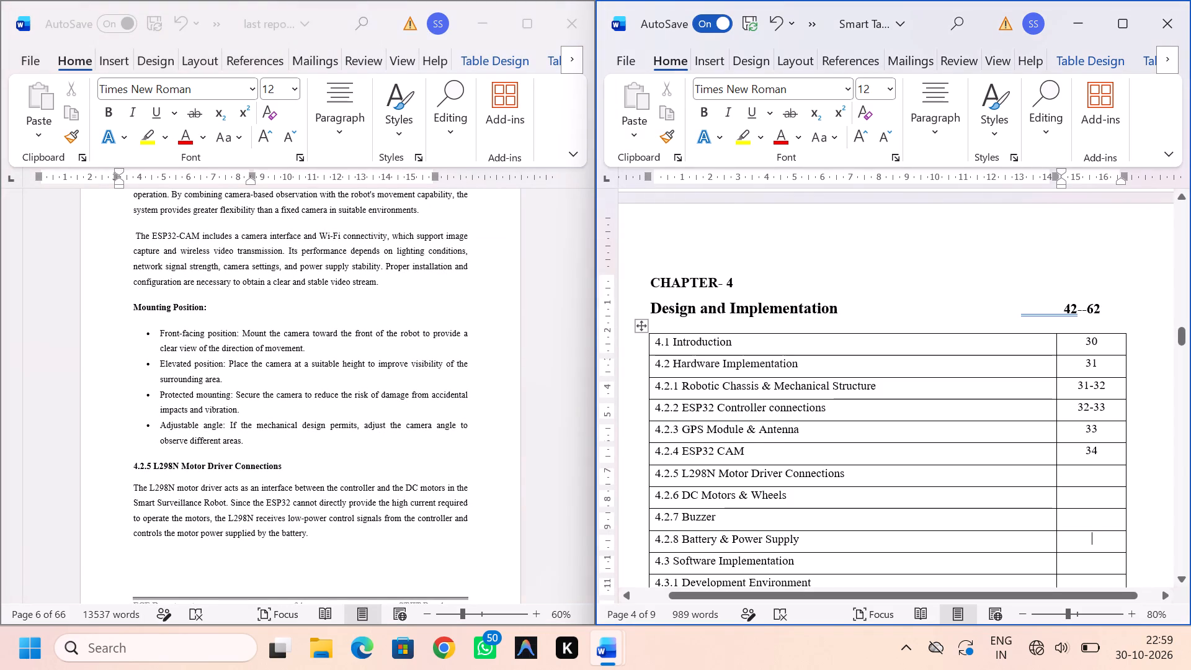
pyautogui.click(1082, 470)
pyautogui.write('34')
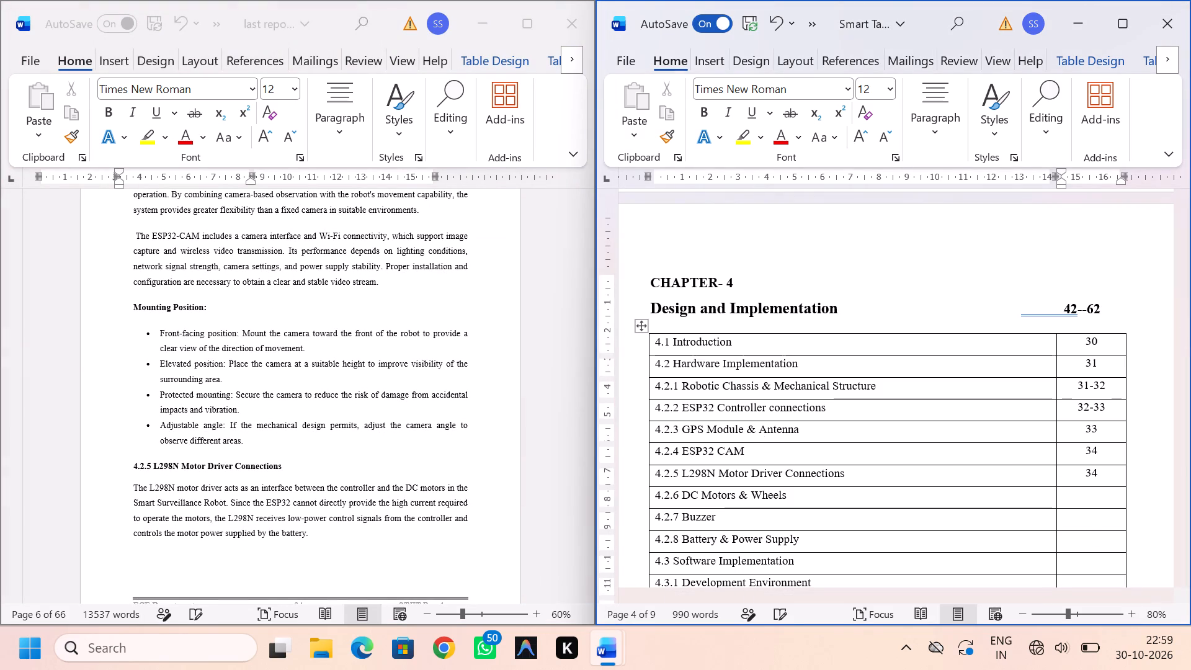
# Find where section 4.2.5 L298N Motor Driver Connections ends in the report and extend its contents page entry to 34-35.
pyautogui.scroll(-2, 383, 507)
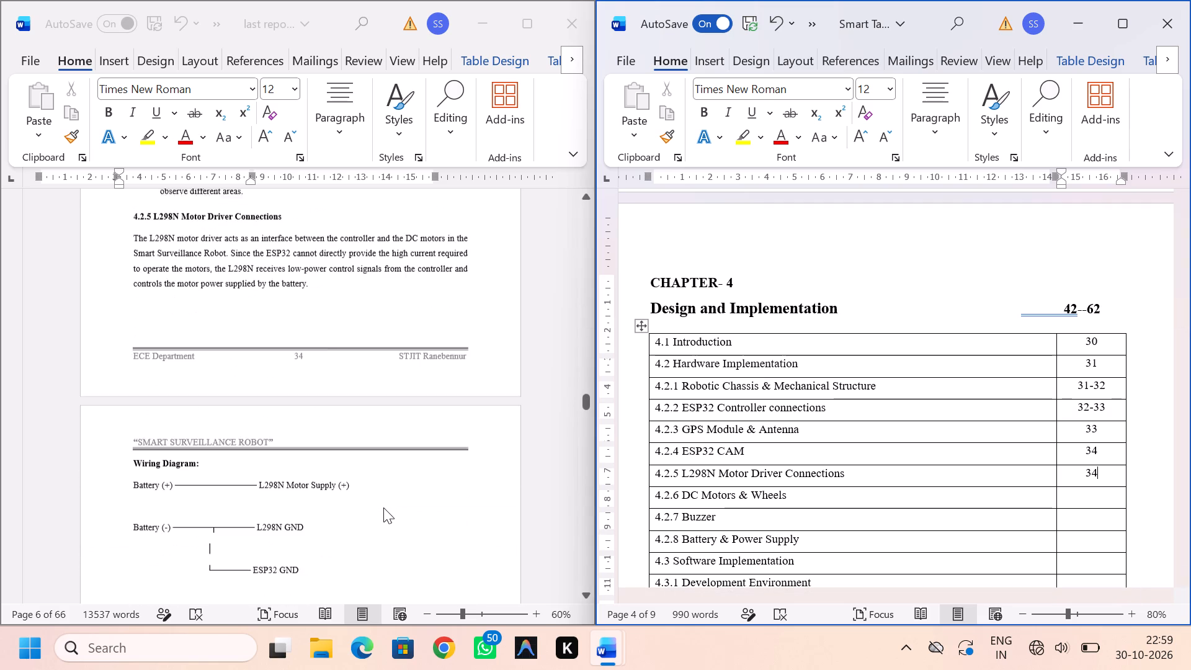
pyautogui.scroll(-3, 383, 507)
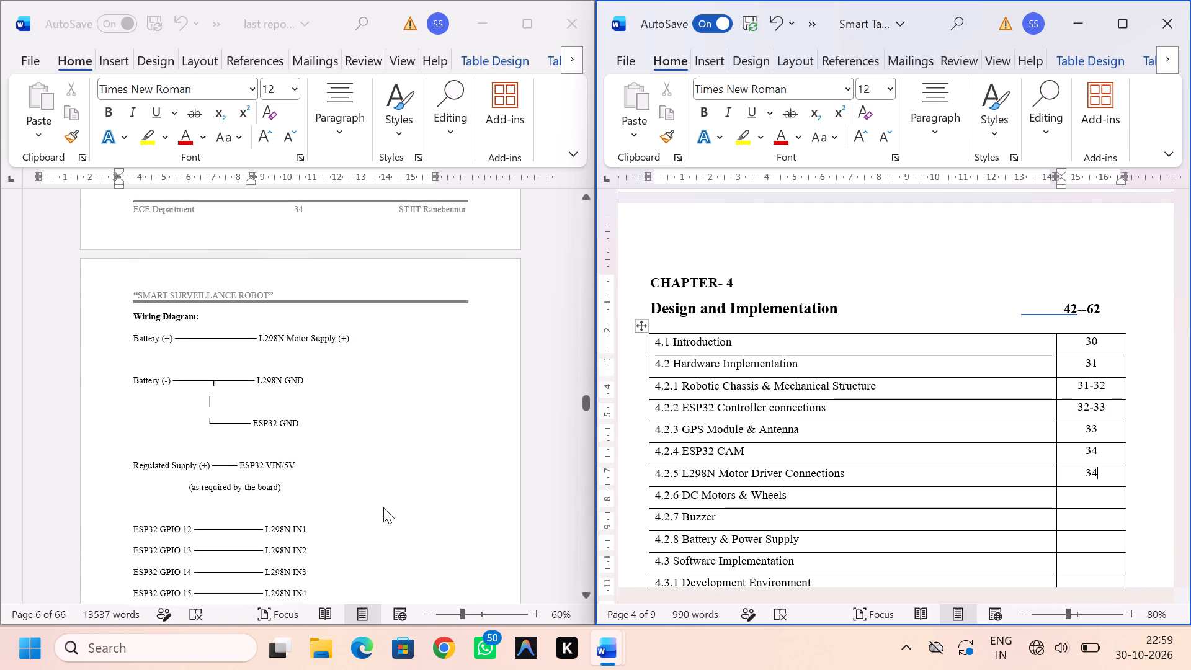
pyautogui.scroll(-4, 383, 507)
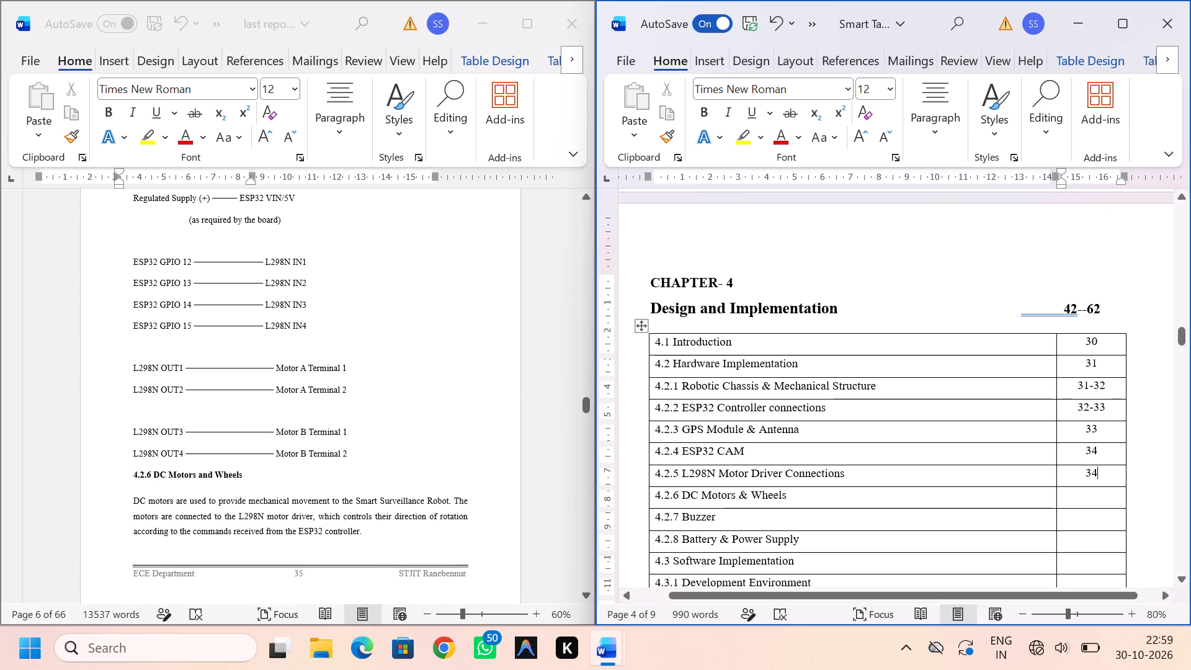
pyautogui.press('-')
pyautogui.write('35')
# Enter 35-36 in the contents row of section 4.2.6 DC Motors & Wheels and check in the report where the section ends.
pyautogui.press('Down')
pyautogui.write('35')
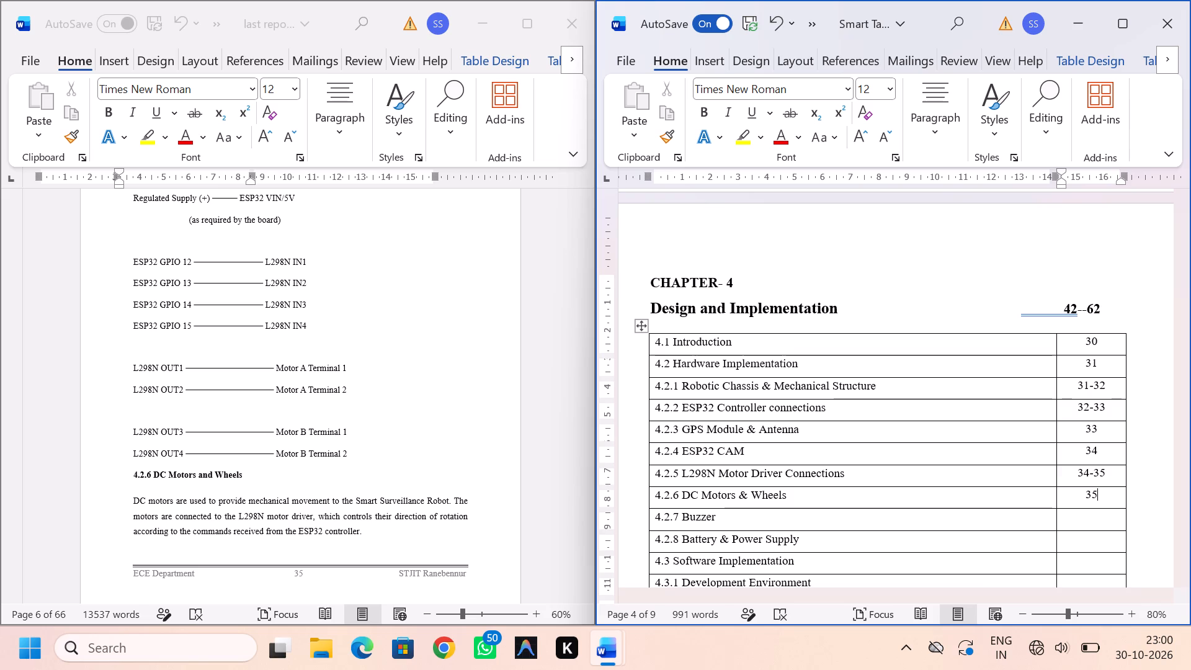
pyautogui.press('-')
pyautogui.write('36')
pyautogui.scroll(-4, 434, 486)
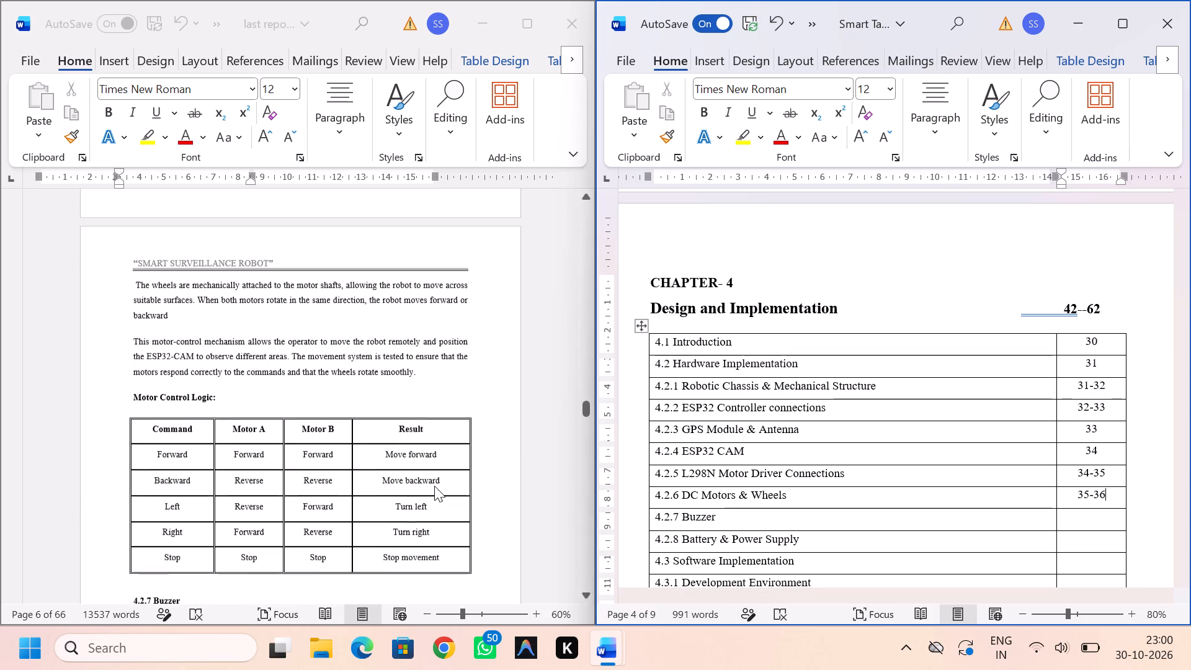
# Find the page of section 4.2.7 Buzzer in the report and enter 36 in its contents row.
pyautogui.scroll(-1, 434, 486)
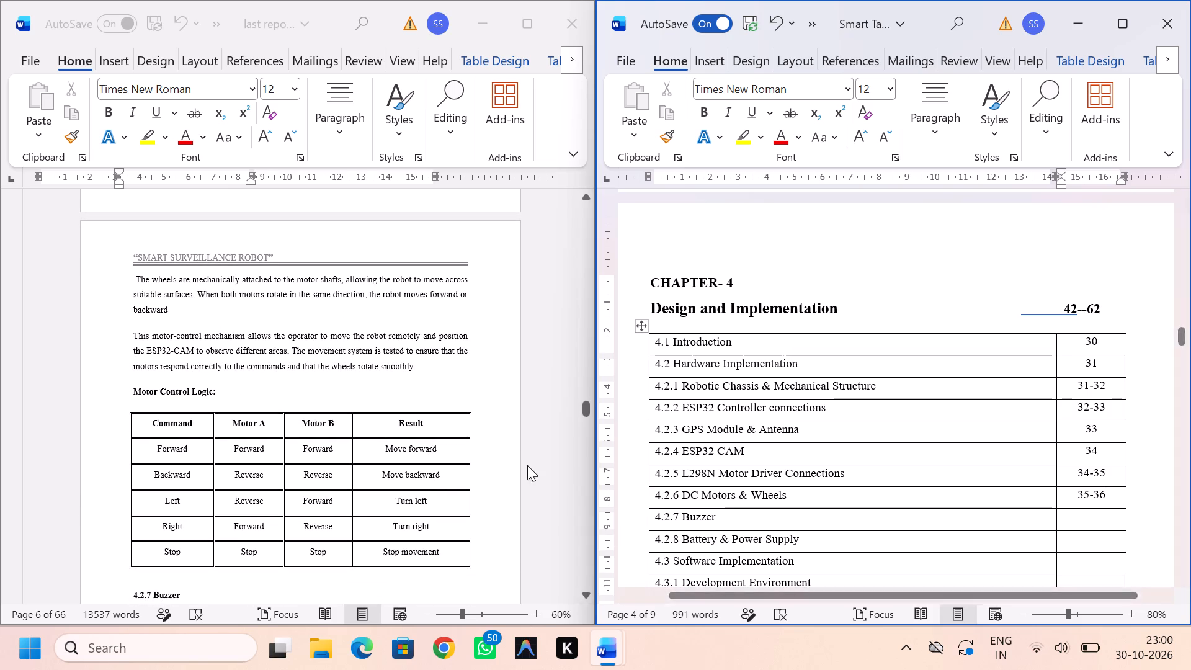
pyautogui.scroll(-2, 402, 473)
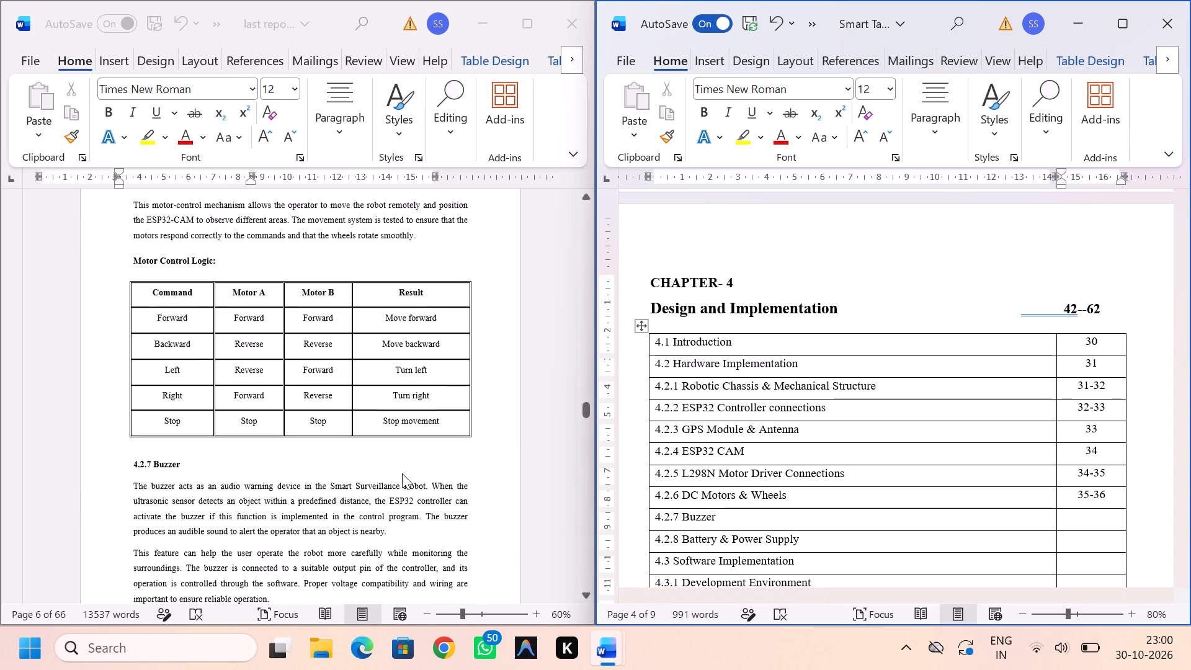
pyautogui.press('Down')
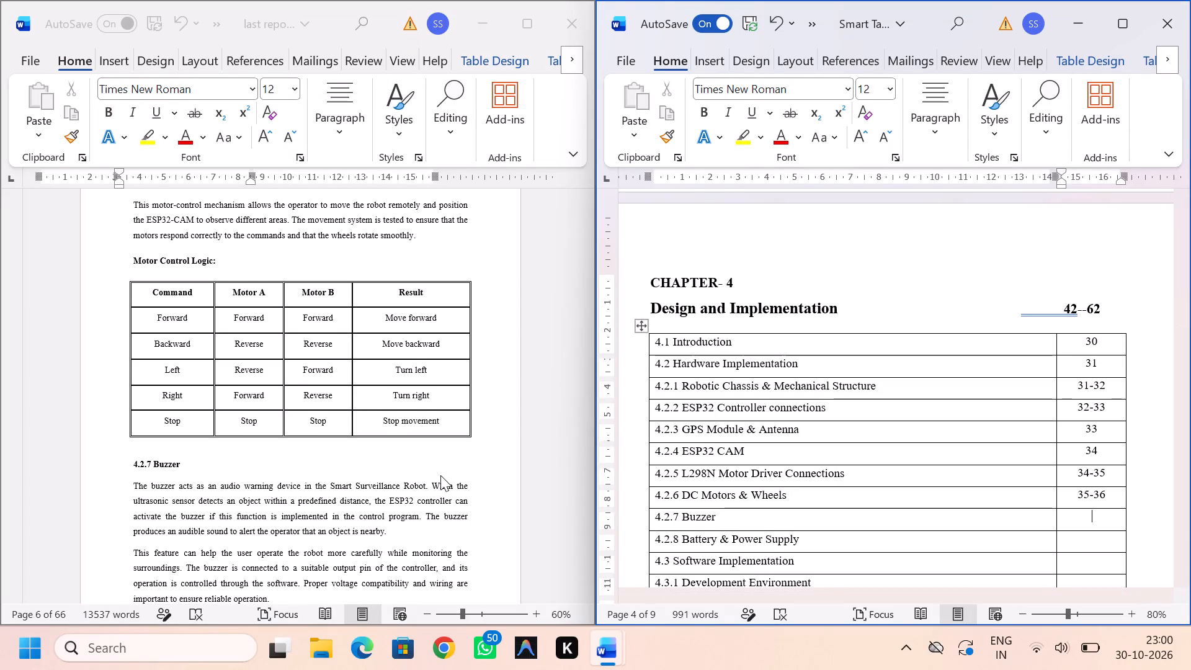
pyautogui.scroll(-2, 440, 475)
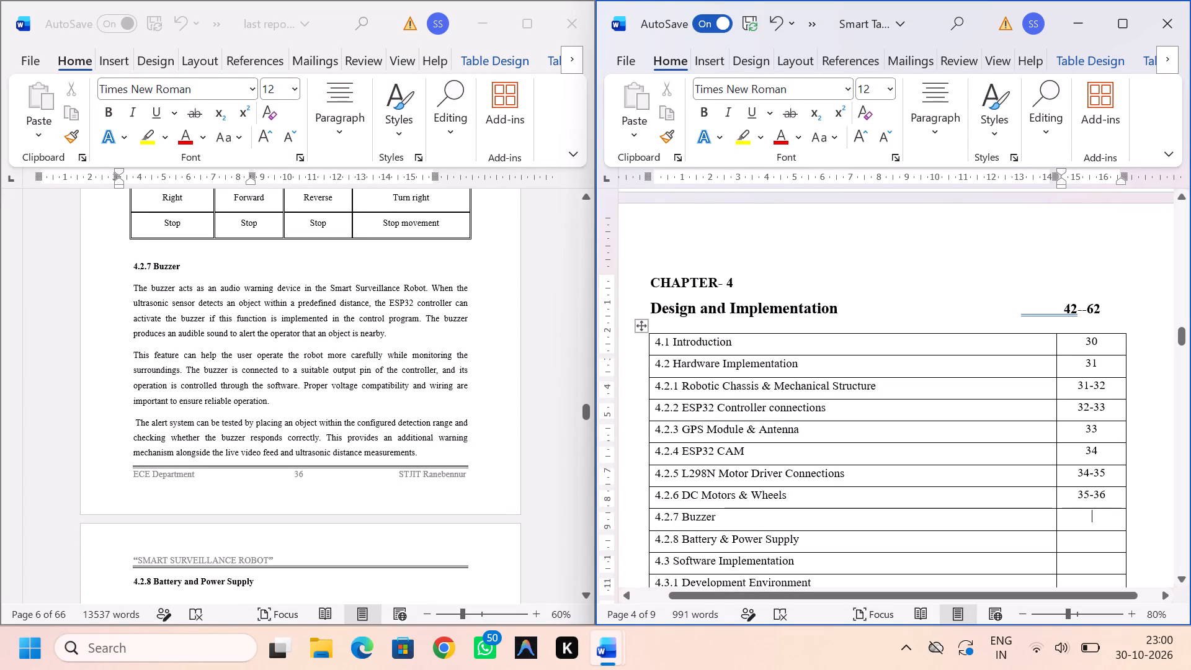
pyautogui.press('3')
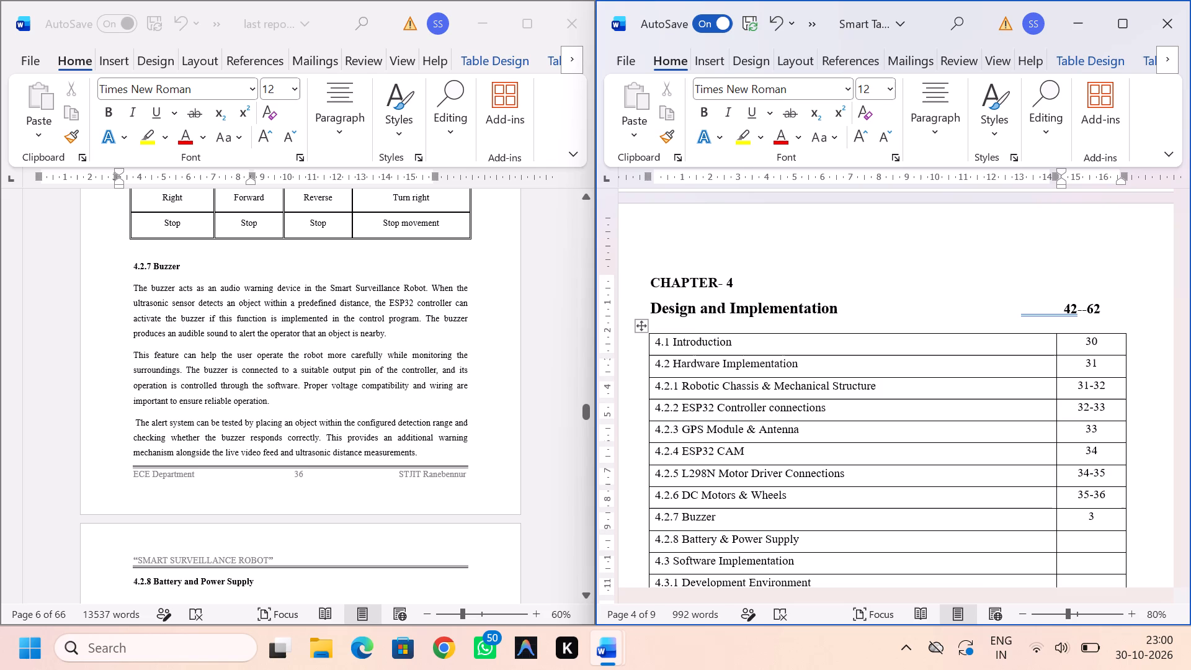
pyautogui.press('6')
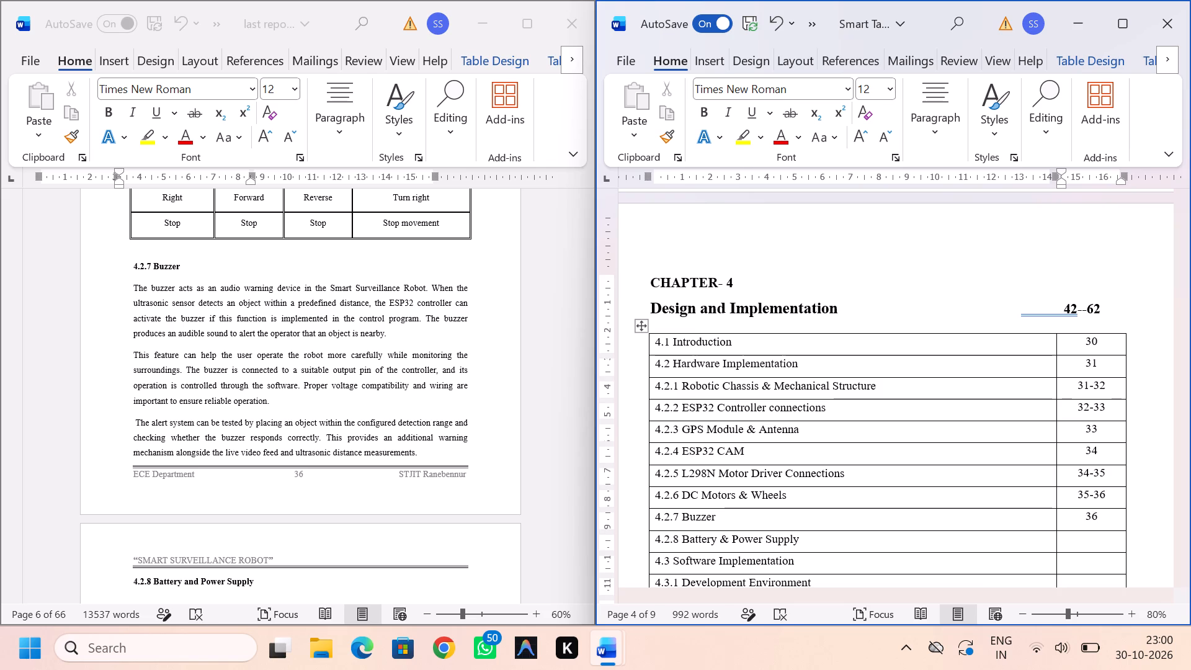
# Enter 37 as the page number in the contents row of section 4.2.8 Battery & Power Supply.
pyautogui.press('Down')
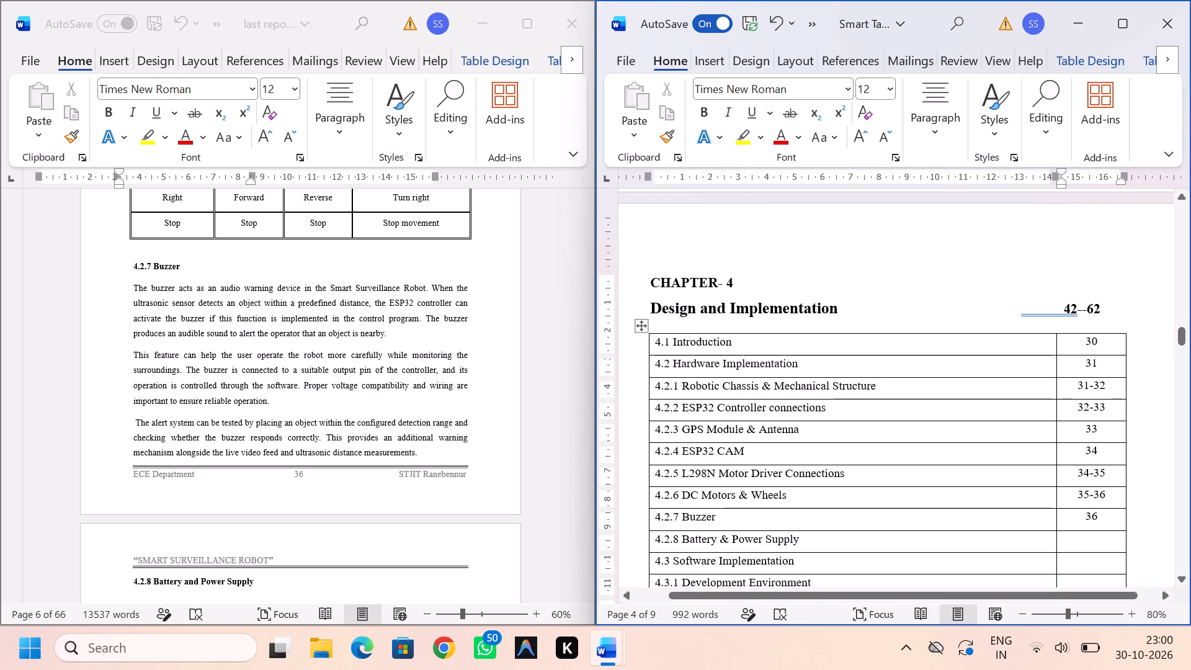
pyautogui.write('37')
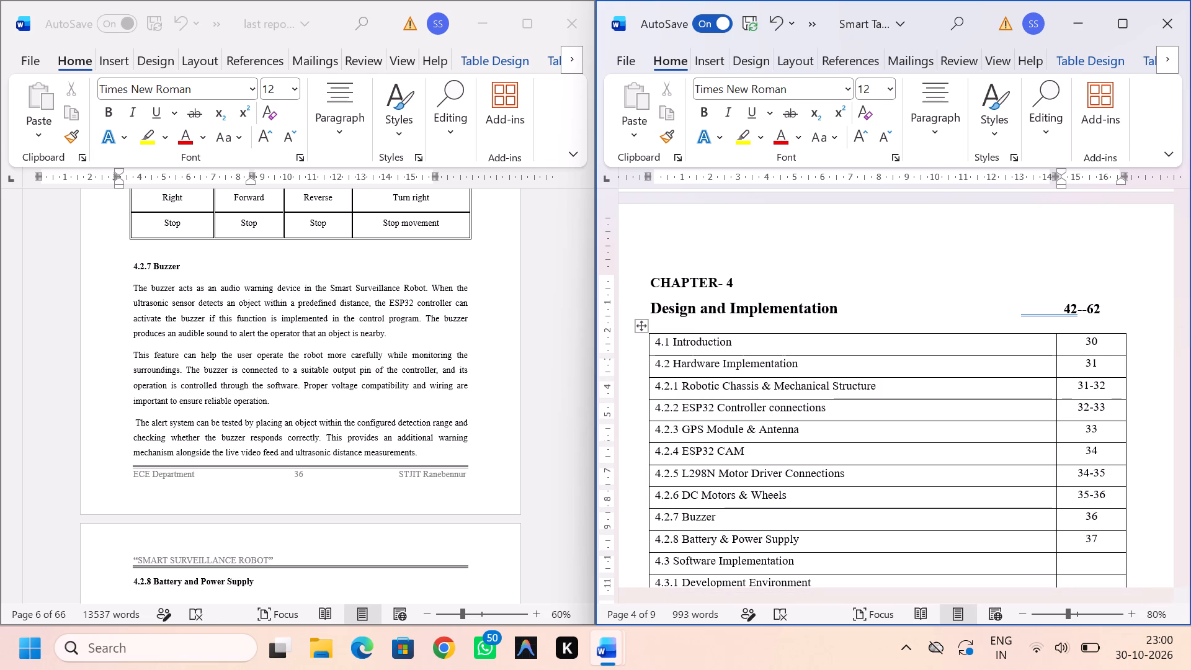
# Find the page of section 4.3 Software Implementation in the report and enter 37 in its contents row.
pyautogui.press('Down')
pyautogui.scroll(-5, 339, 432)
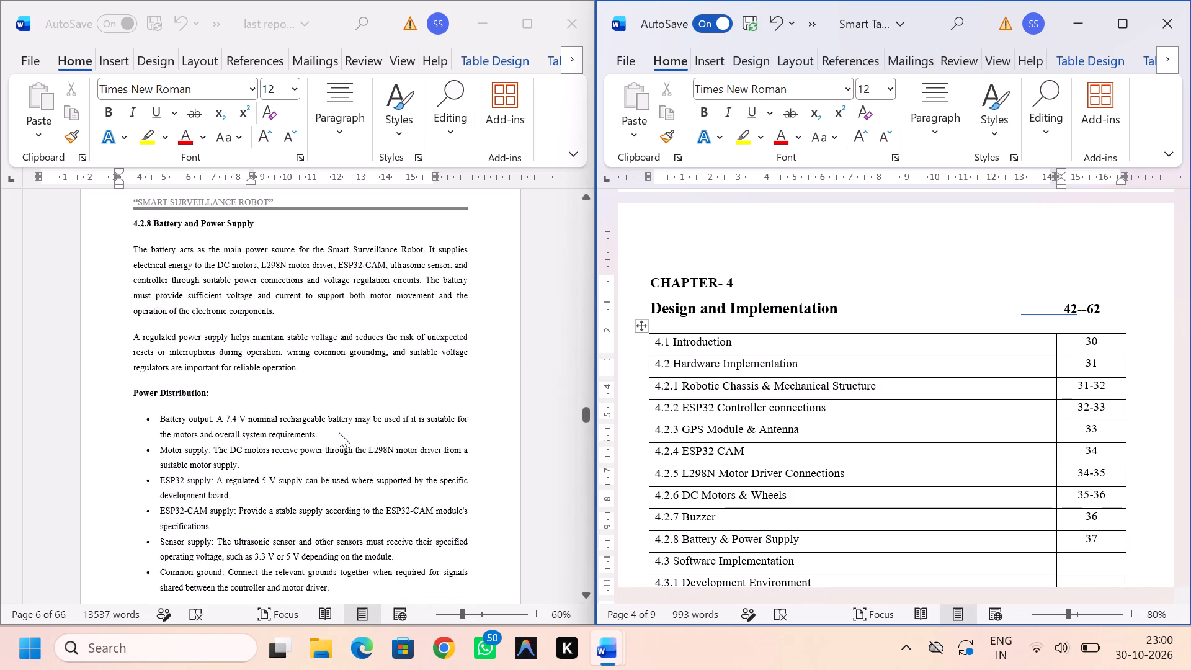
pyautogui.scroll(-1, 339, 432)
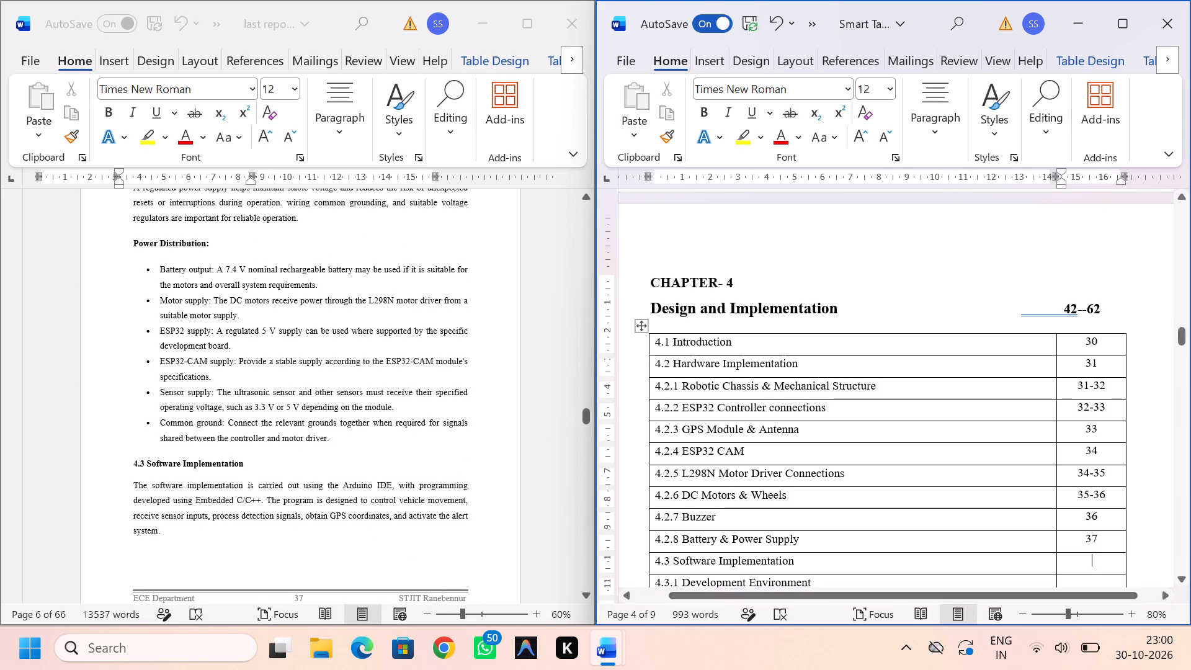
pyautogui.write('37')
# Find the page of section 4.3.1 Development Environment in the report and enter 38 in its contents row.
pyautogui.press('Down')
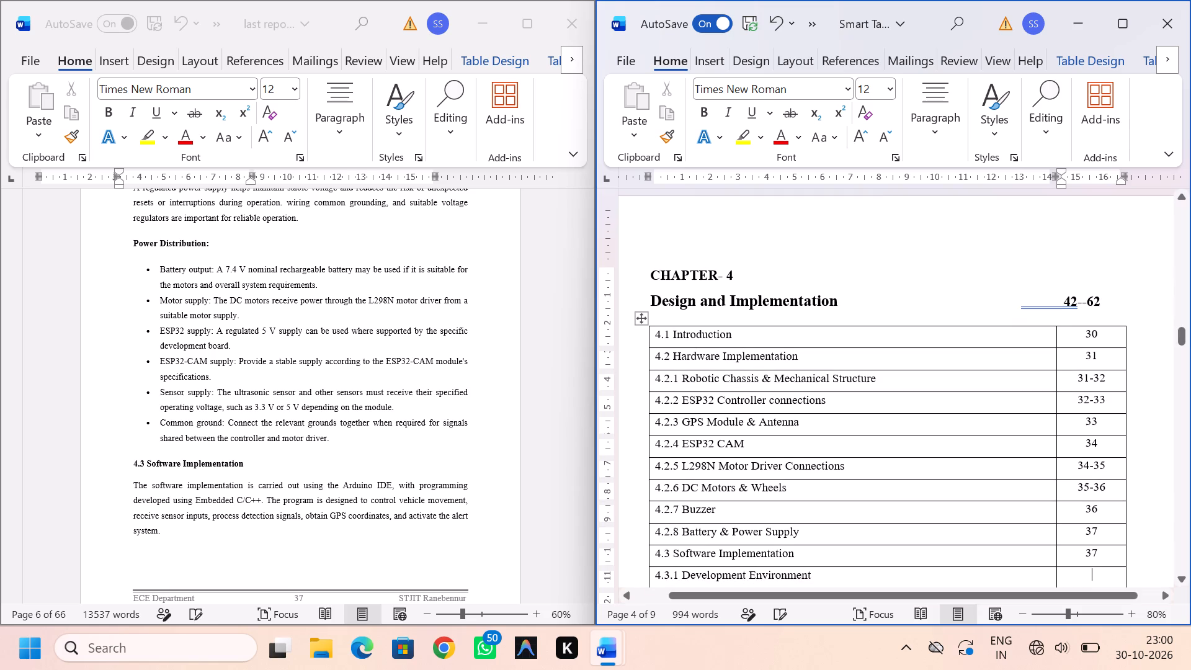
pyautogui.scroll(-2, 388, 493)
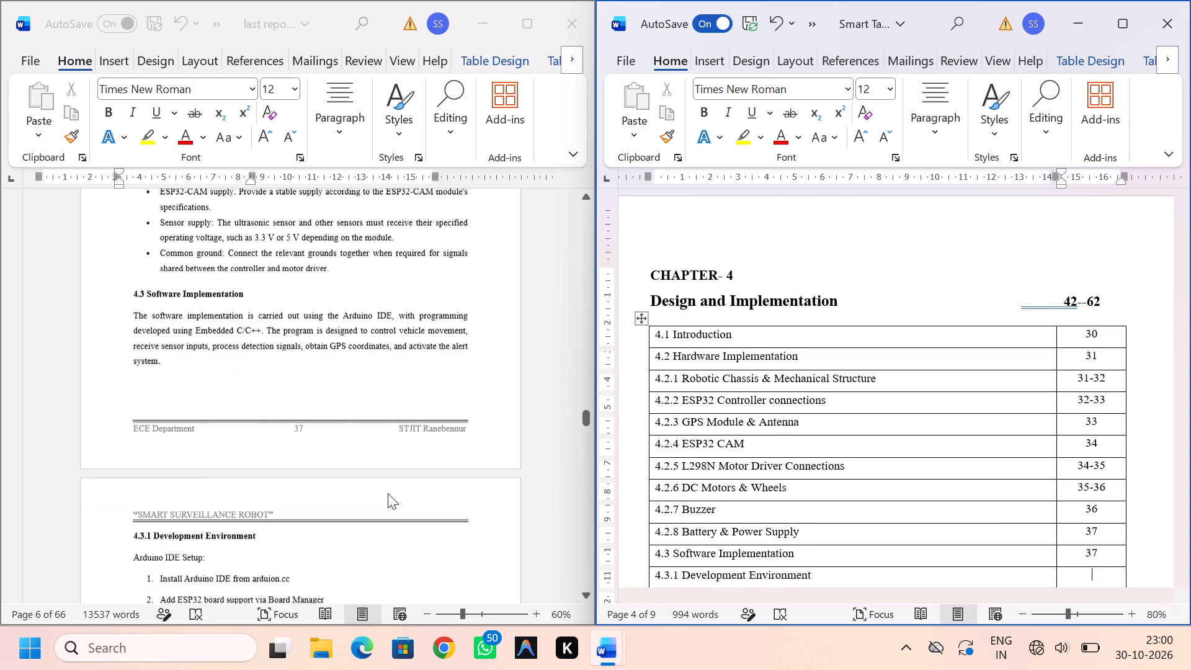
pyautogui.scroll(-3, 388, 493)
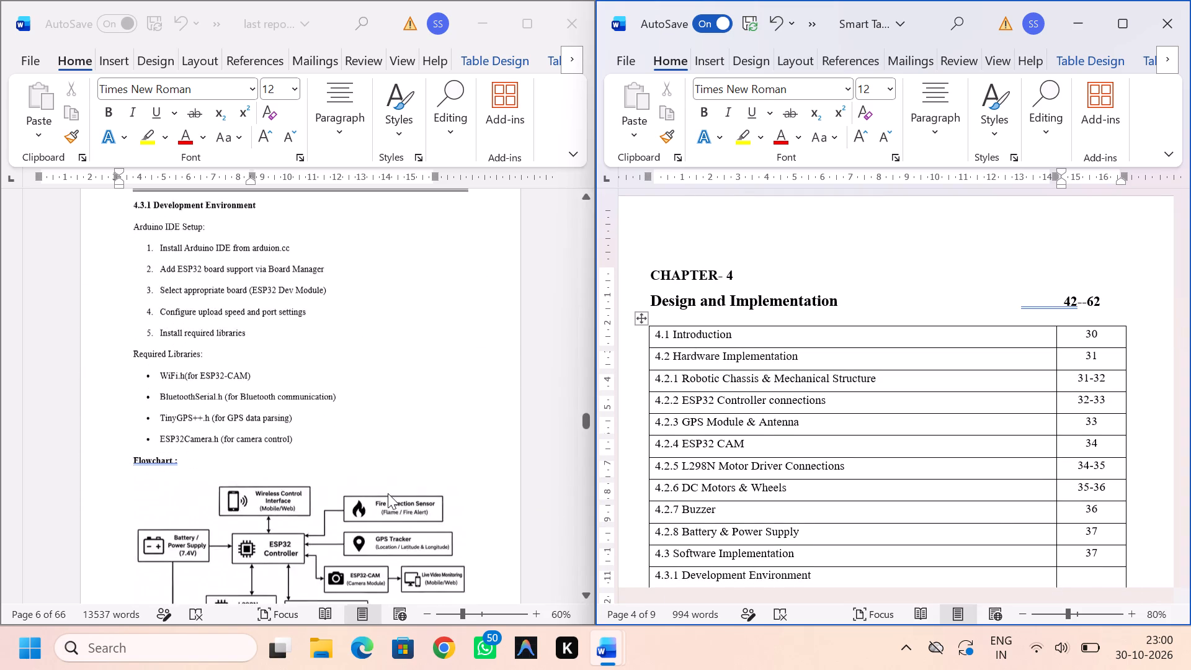
pyautogui.scroll(-2, 388, 493)
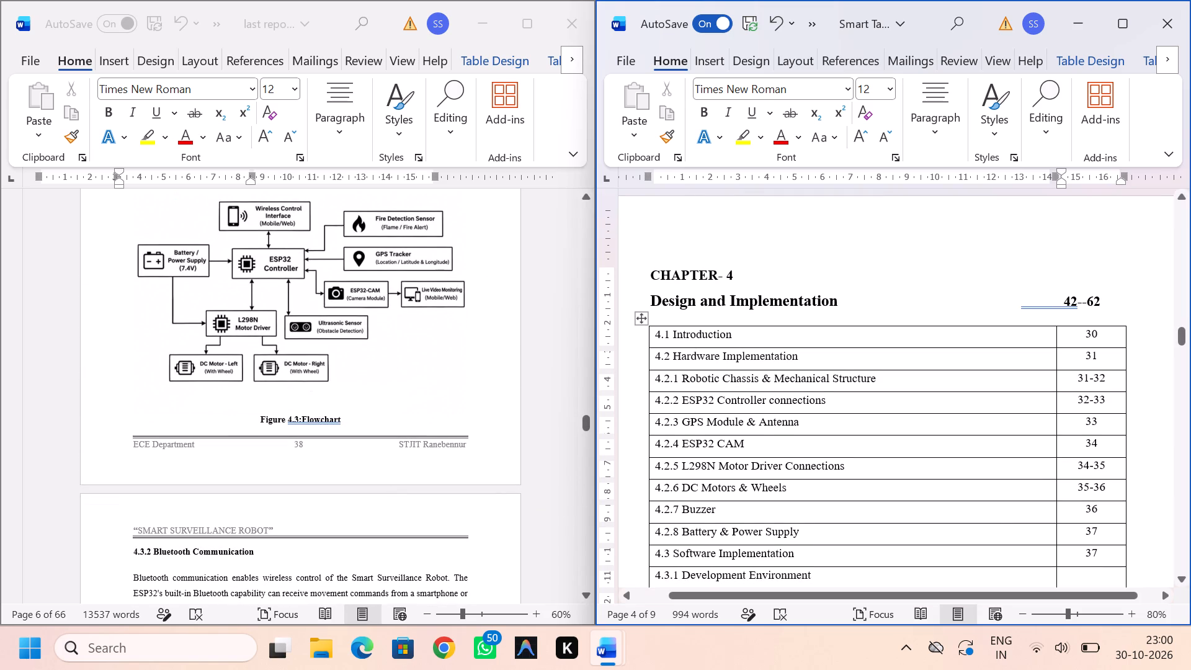
pyautogui.write('38')
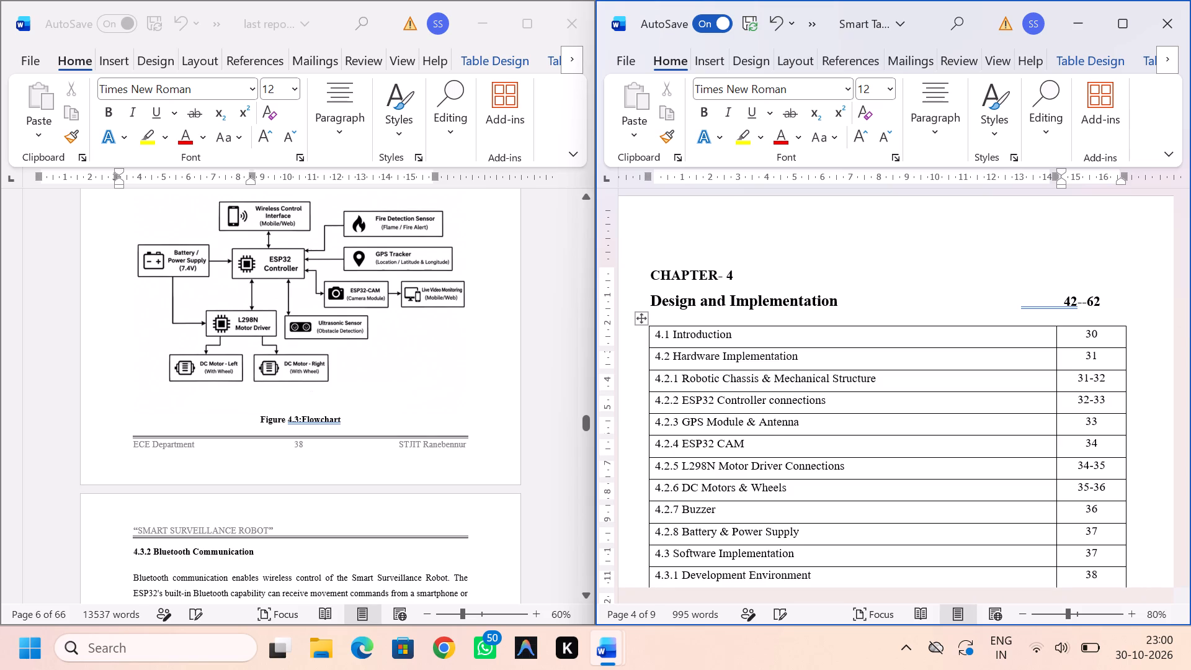
# Find the page of section 4.3.2 Bluetooth Communication in the report and enter 39 in its contents row.
pyautogui.press('Down')
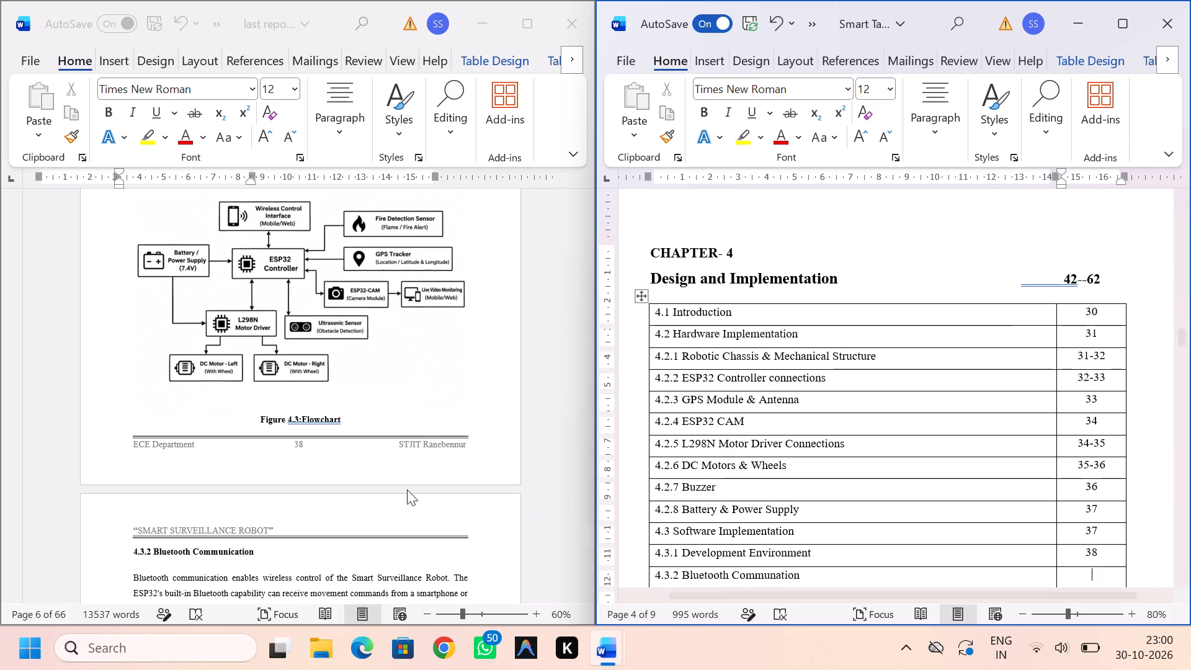
pyautogui.scroll(-1, 396, 489)
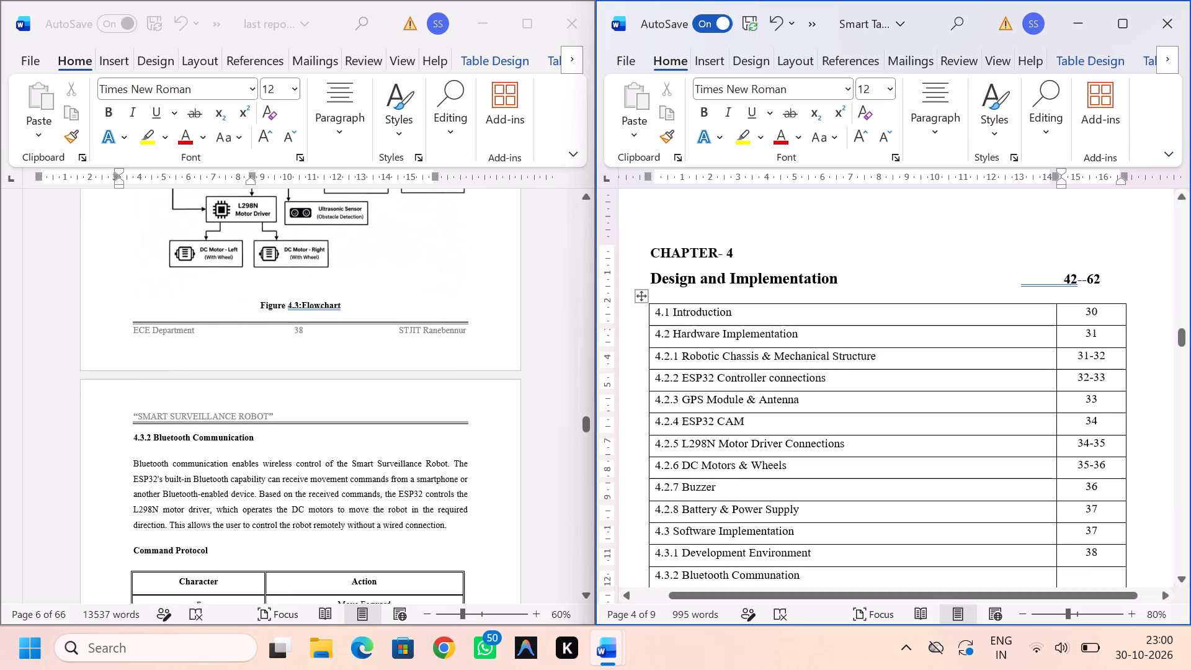
pyautogui.scroll(-2, 751, 512)
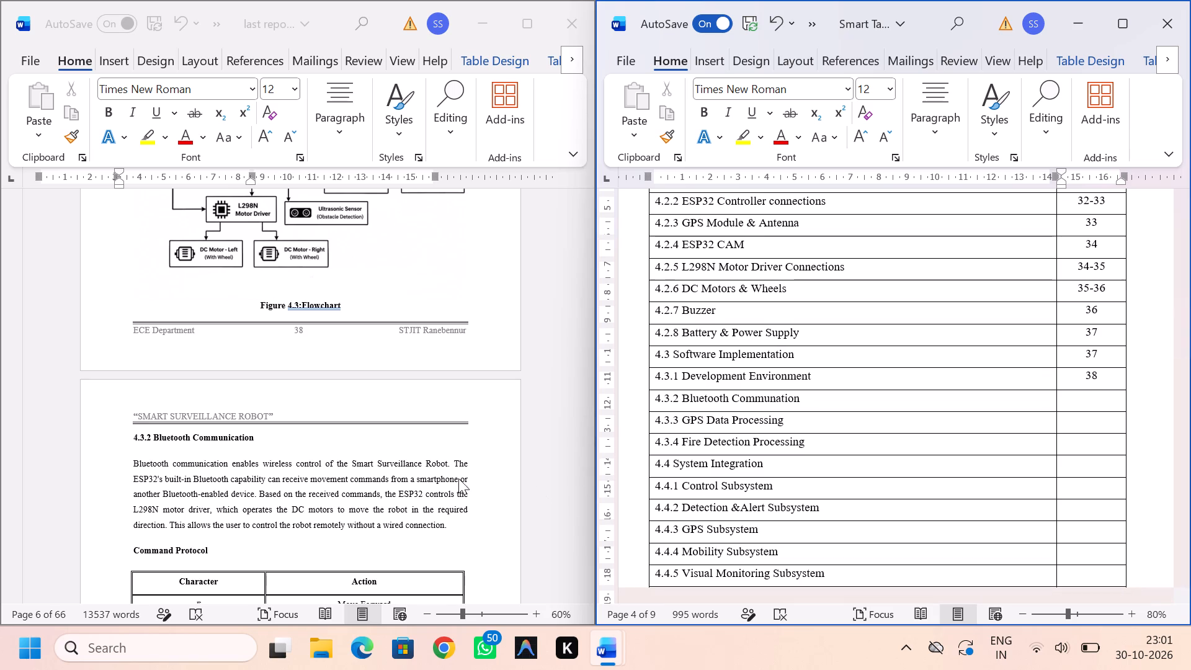
pyautogui.scroll(5, 368, 444)
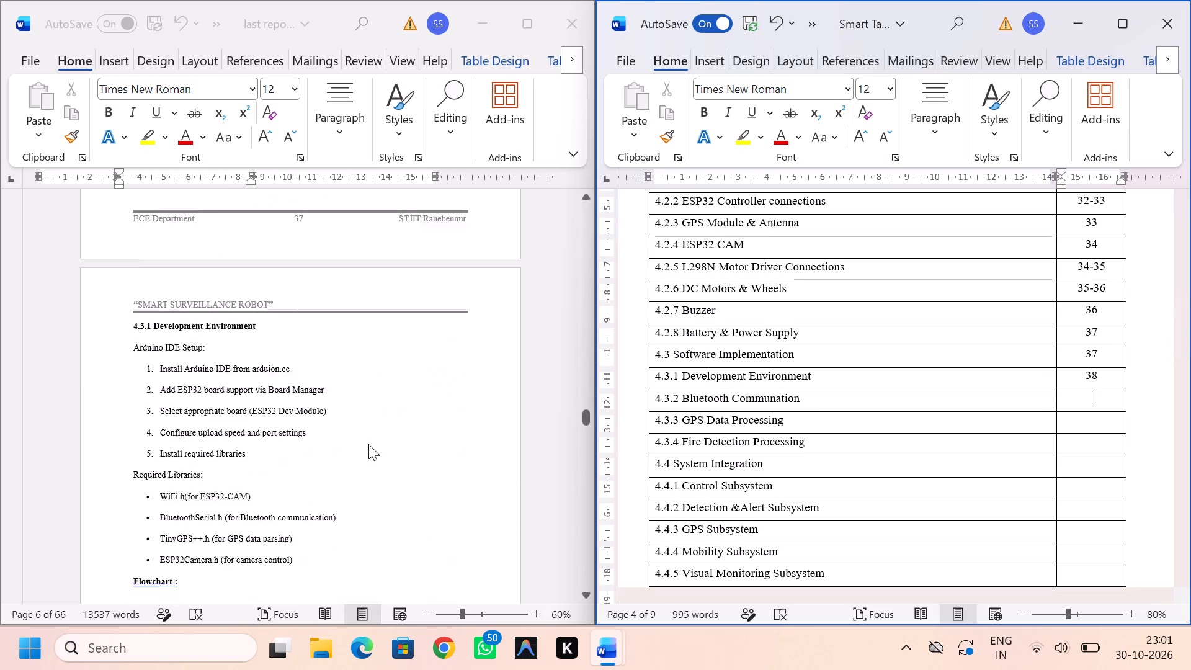
pyautogui.scroll(1, 368, 444)
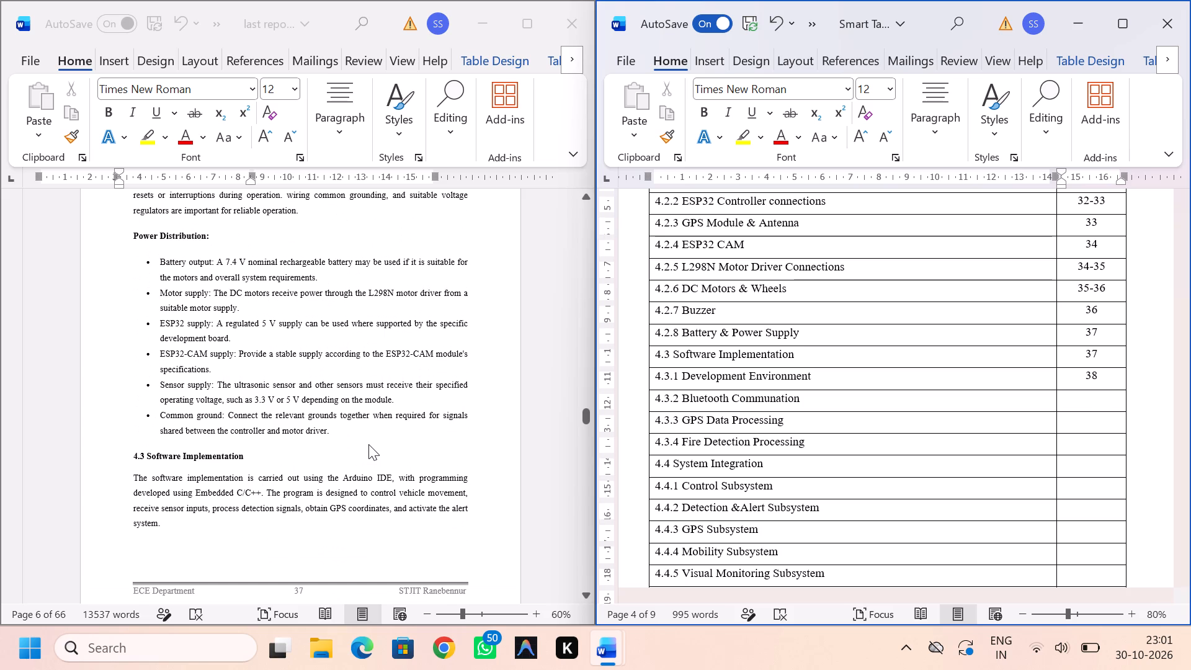
pyautogui.scroll(-3, 368, 444)
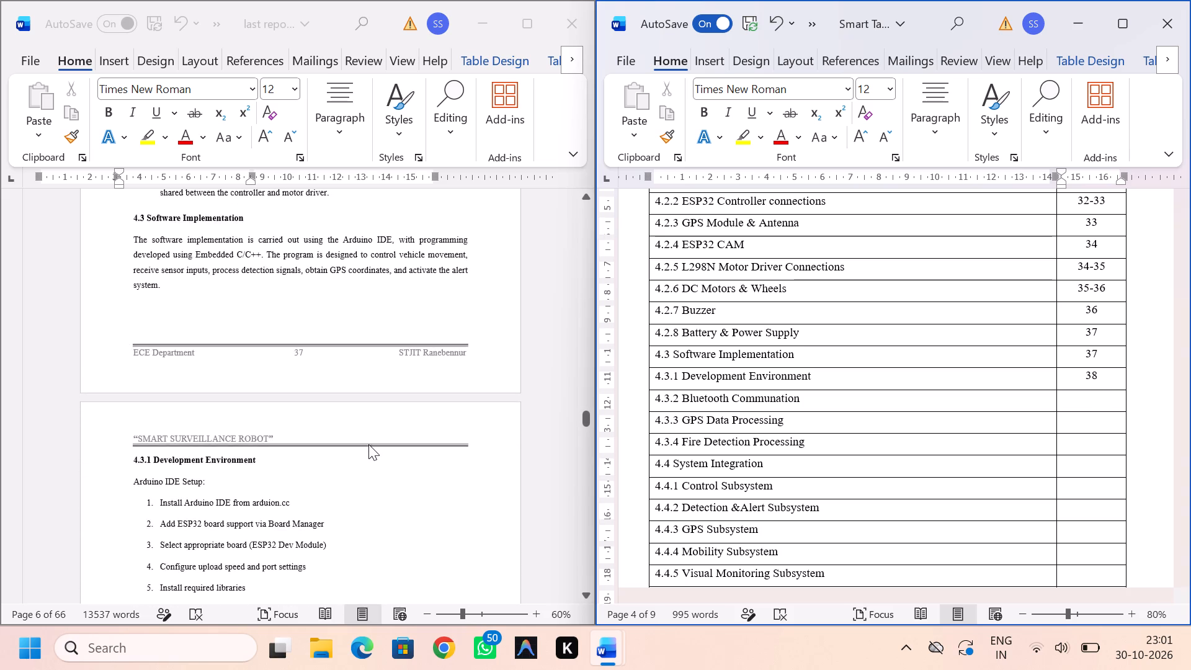
pyautogui.scroll(-3, 368, 444)
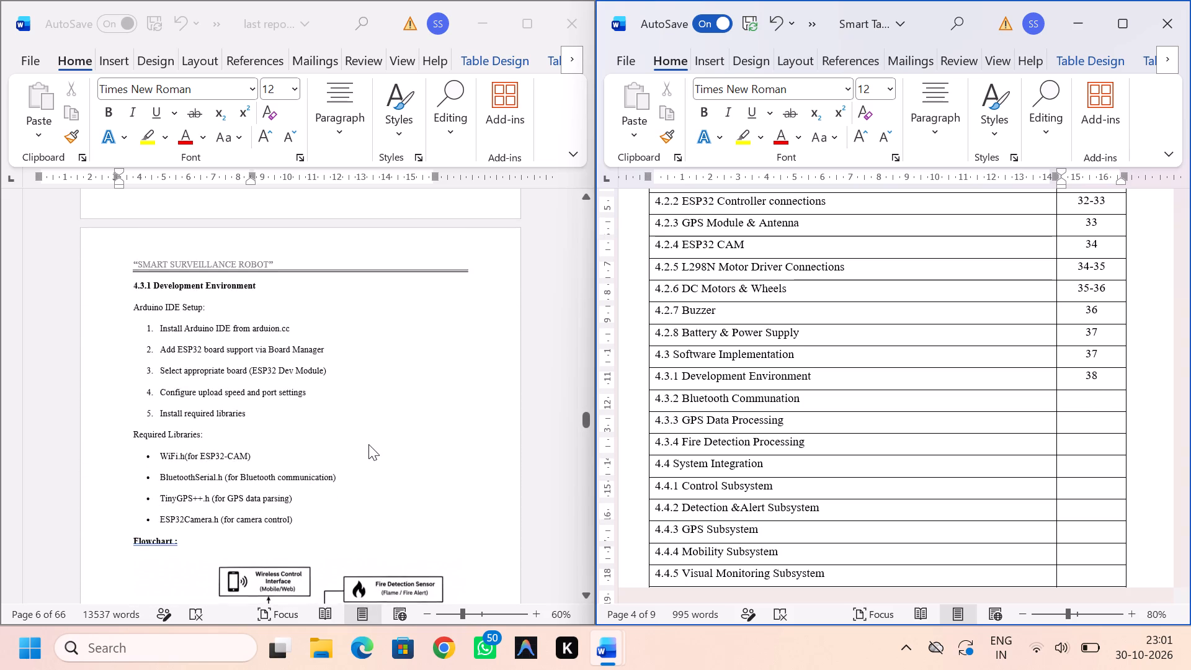
pyautogui.scroll(-3, 368, 444)
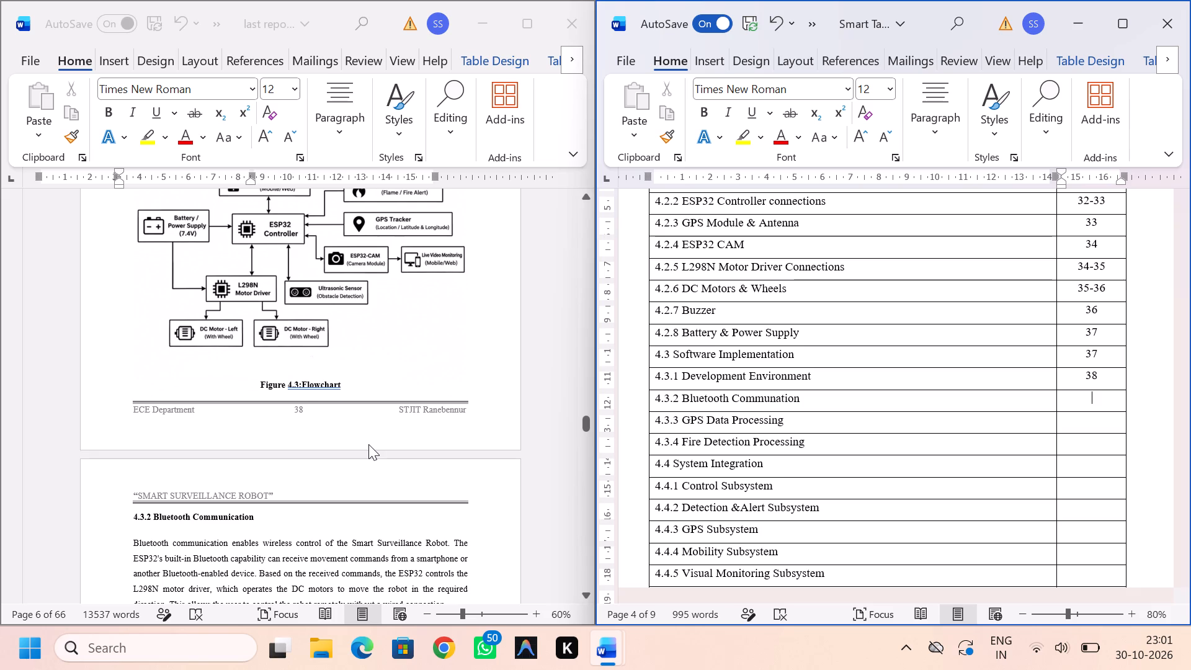
pyautogui.scroll(-1, 368, 444)
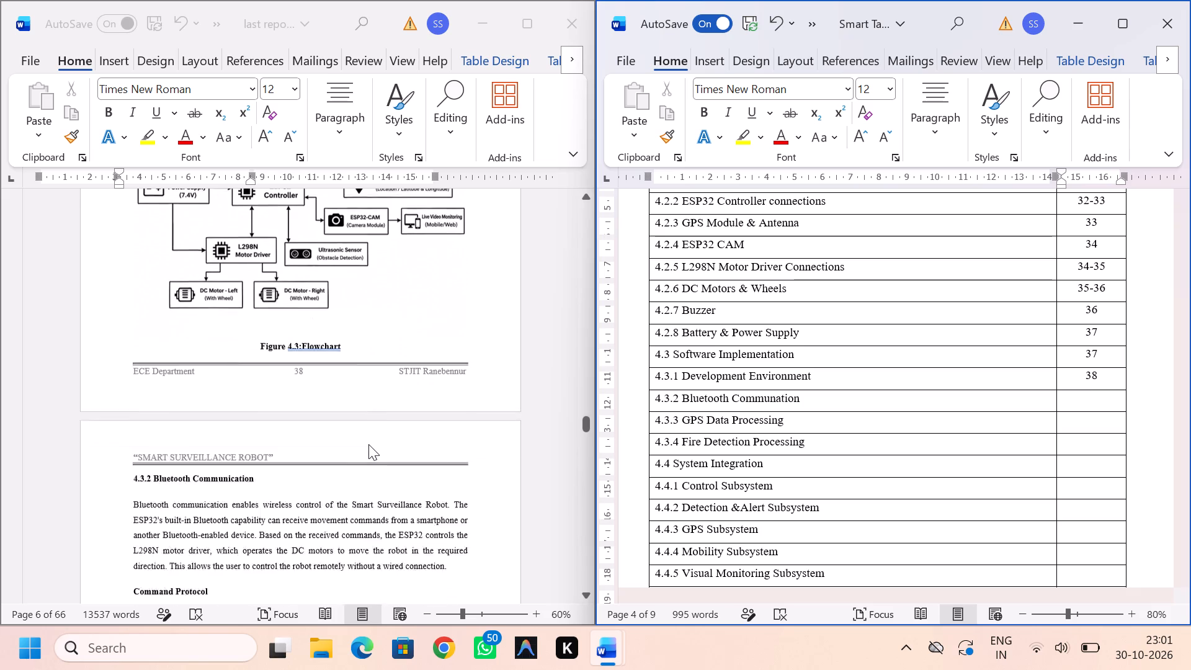
pyautogui.scroll(-2, 368, 444)
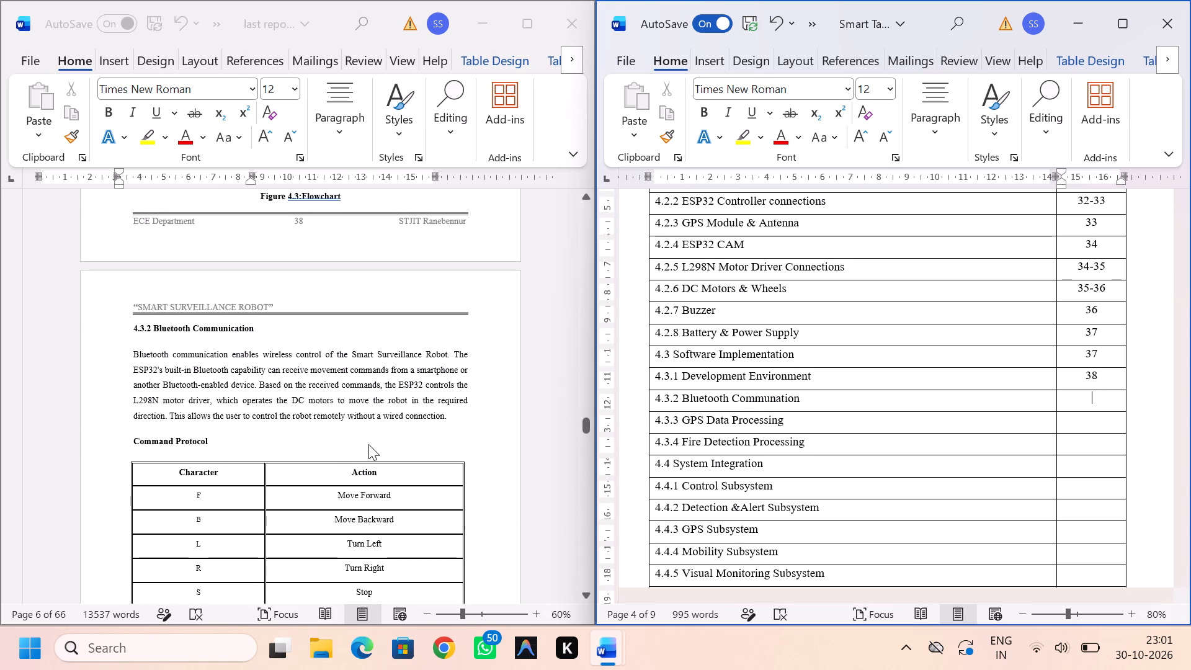
pyautogui.scroll(-2, 368, 444)
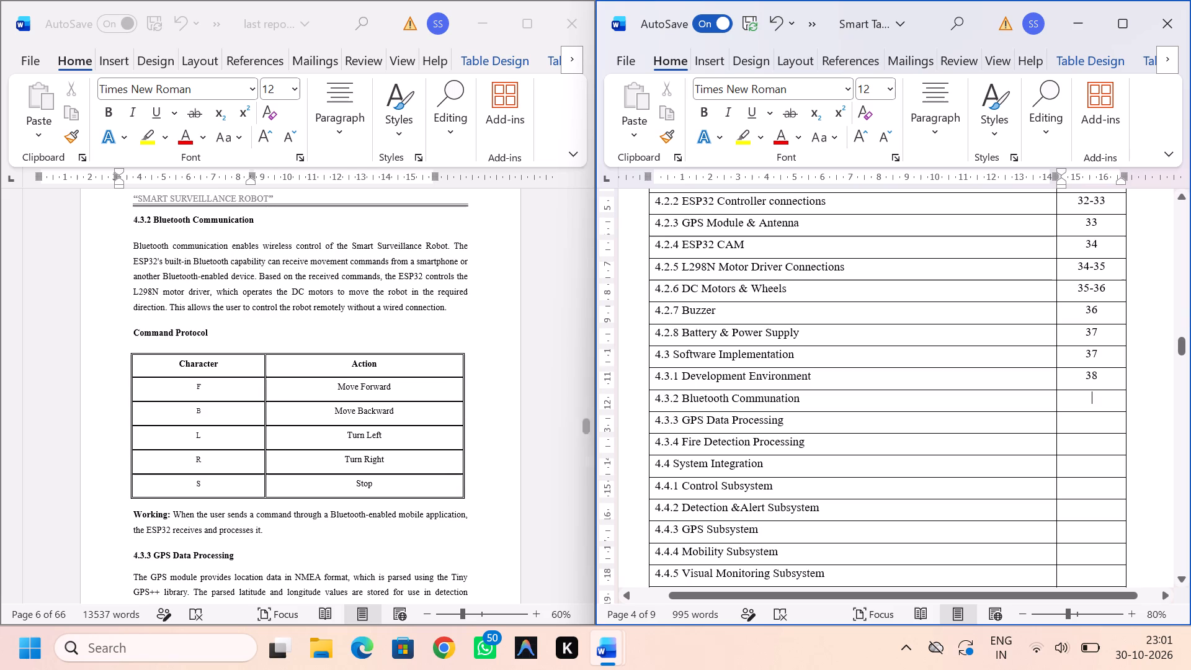
pyautogui.write('39')
# Check sections 4.3.3, 4.3.4 and 4.4 System Integration in the report and enter 39 in each of their contents rows.
pyautogui.press('Down')
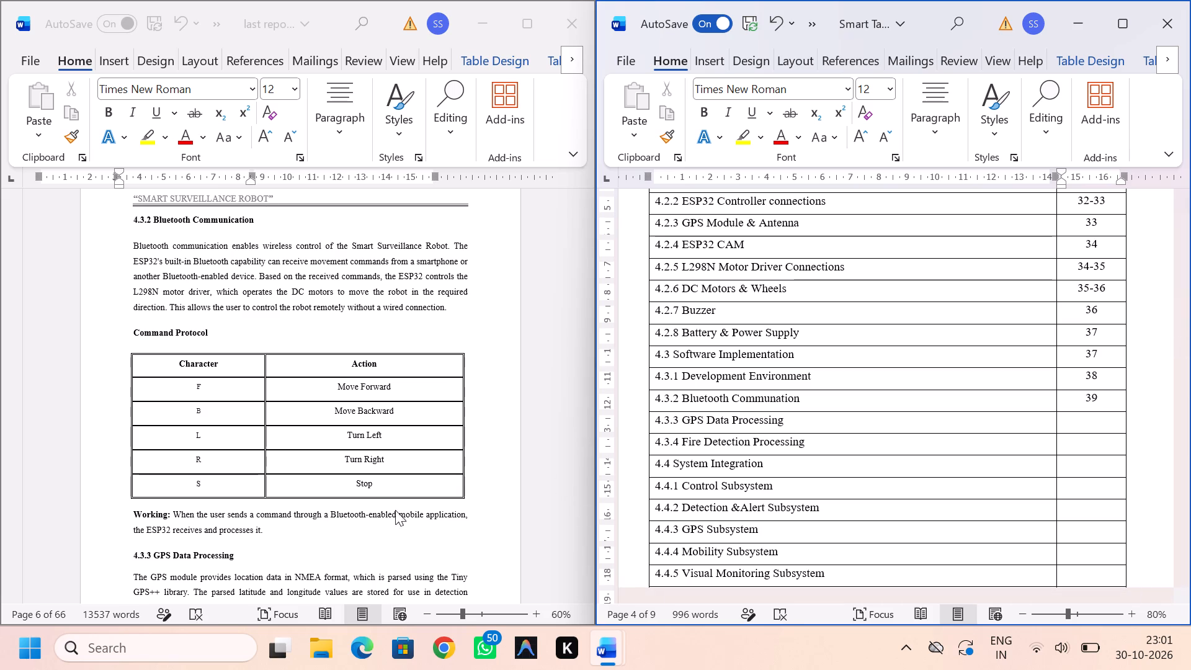
pyautogui.scroll(-3, 373, 502)
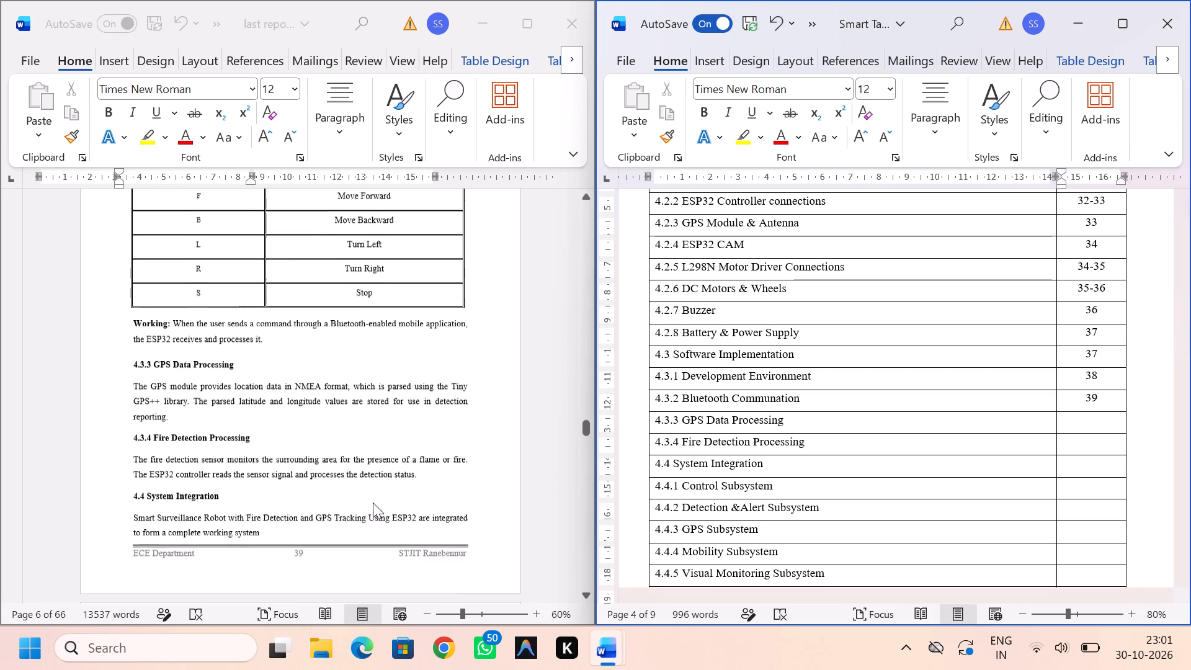
pyautogui.scroll(-1, 373, 502)
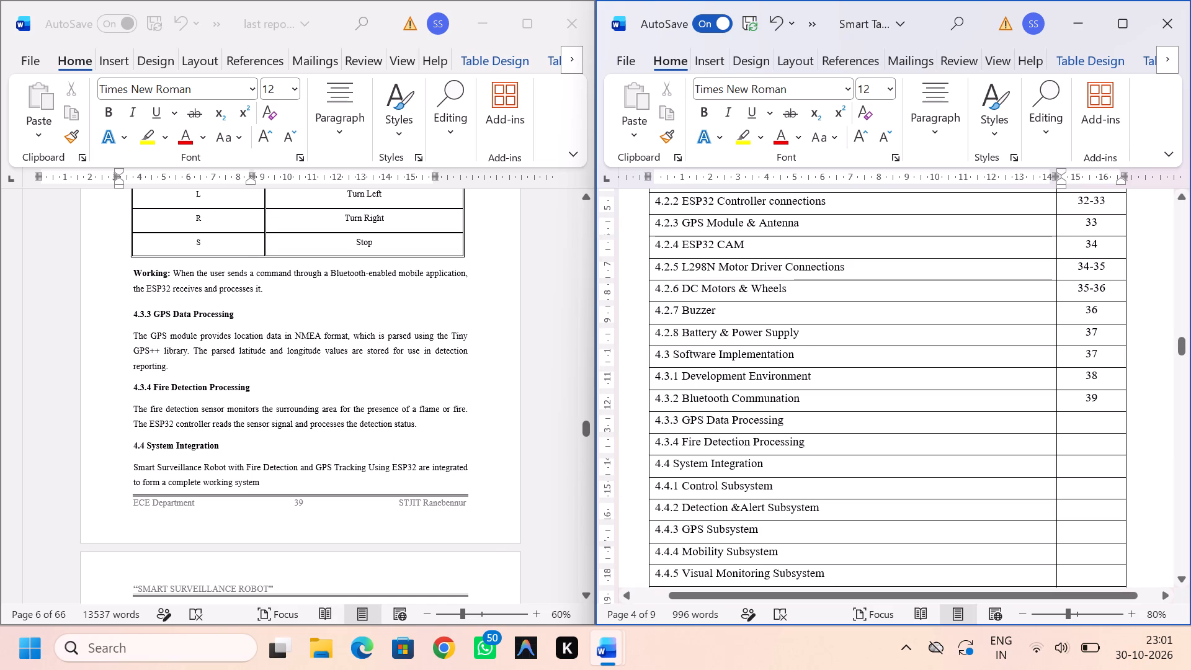
pyautogui.write('39')
pyautogui.press('Down')
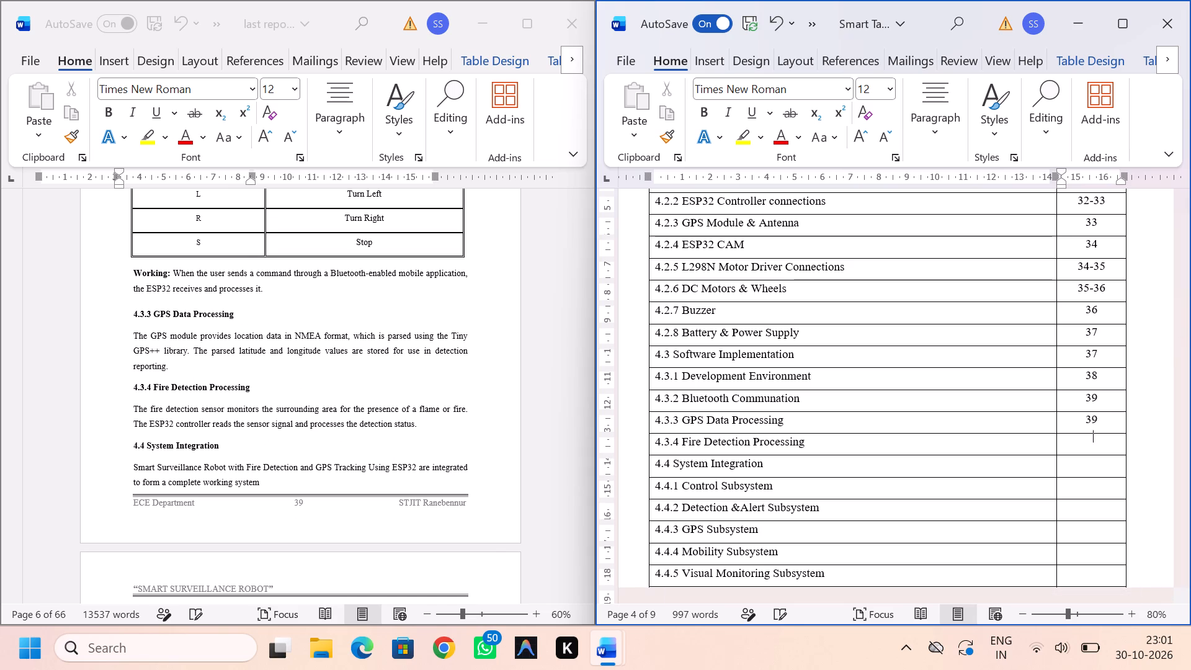
pyautogui.write('39')
pyautogui.press('Down')
pyautogui.write('39')
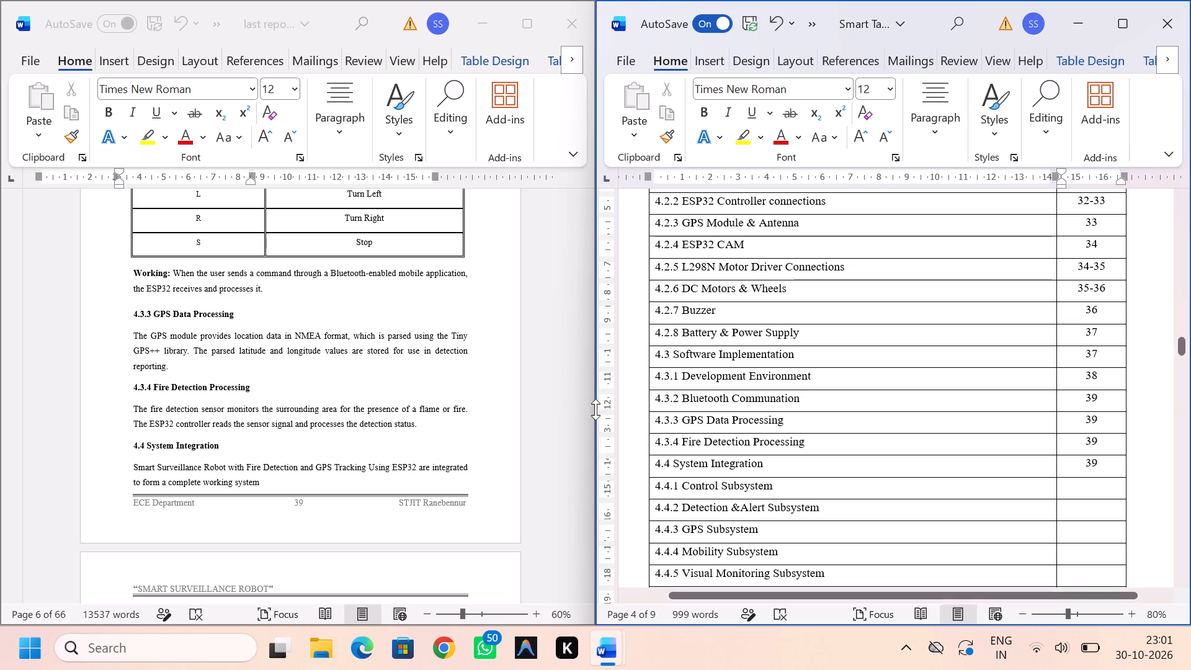
# Recheck the report pages from the Figure 4.3 flowchart through section 4.4 against the page numbers entered in the contents.
pyautogui.scroll(3, 494, 377)
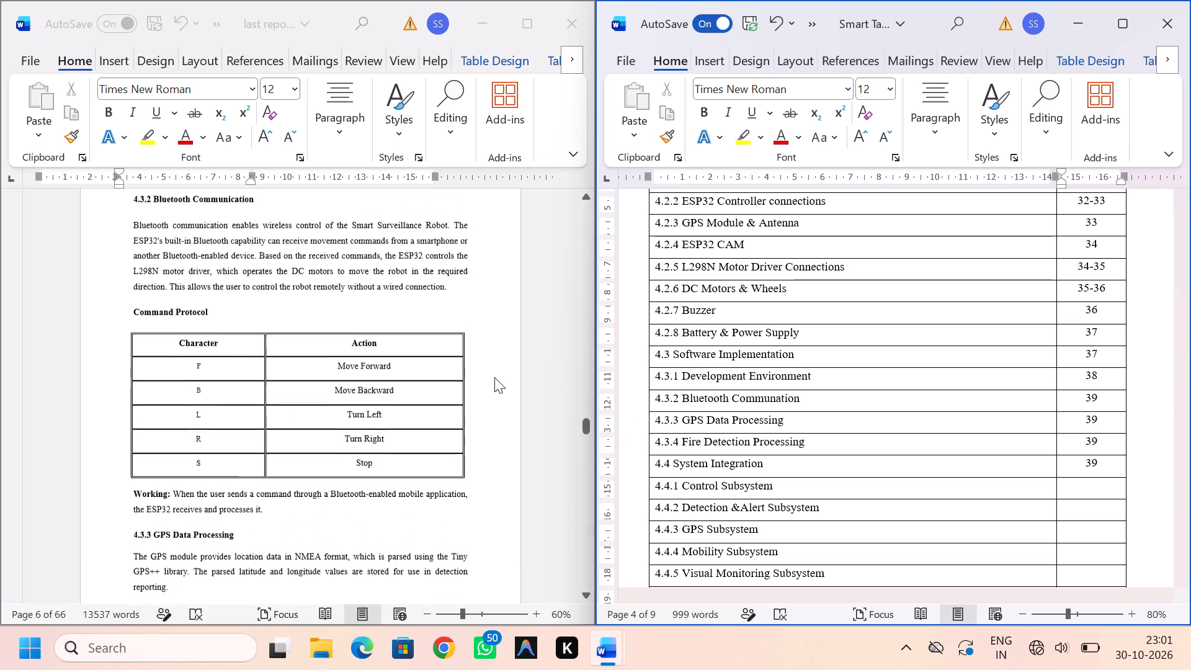
pyautogui.scroll(4, 494, 377)
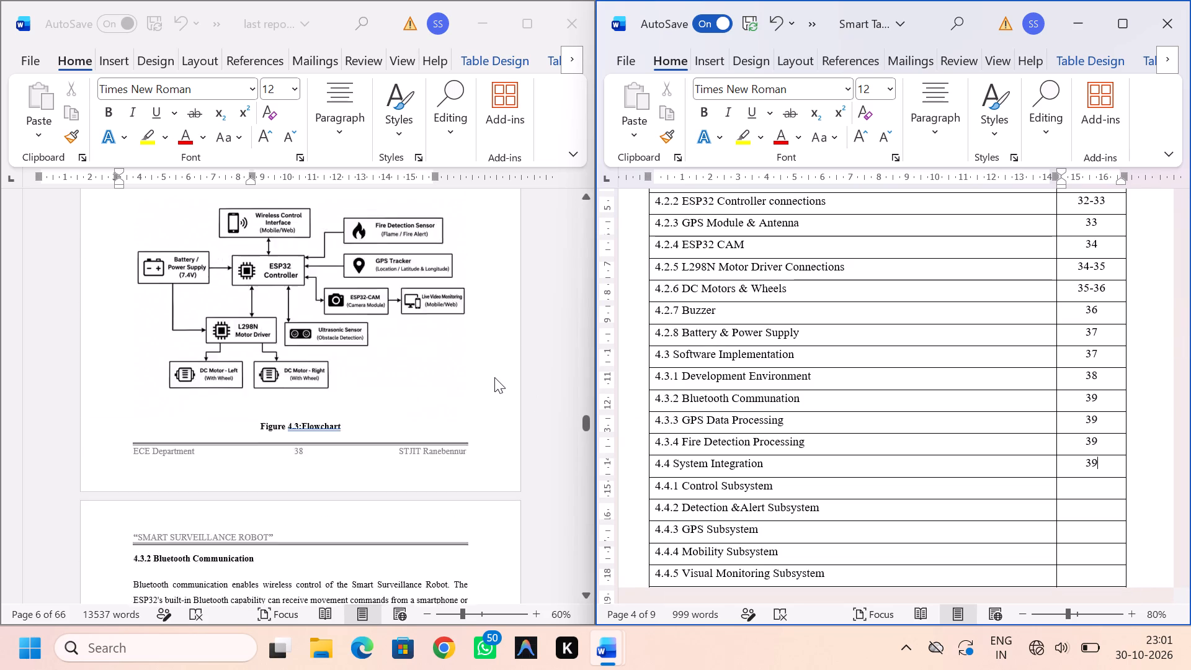
pyautogui.scroll(2, 494, 377)
pyautogui.scroll(-3, 494, 377)
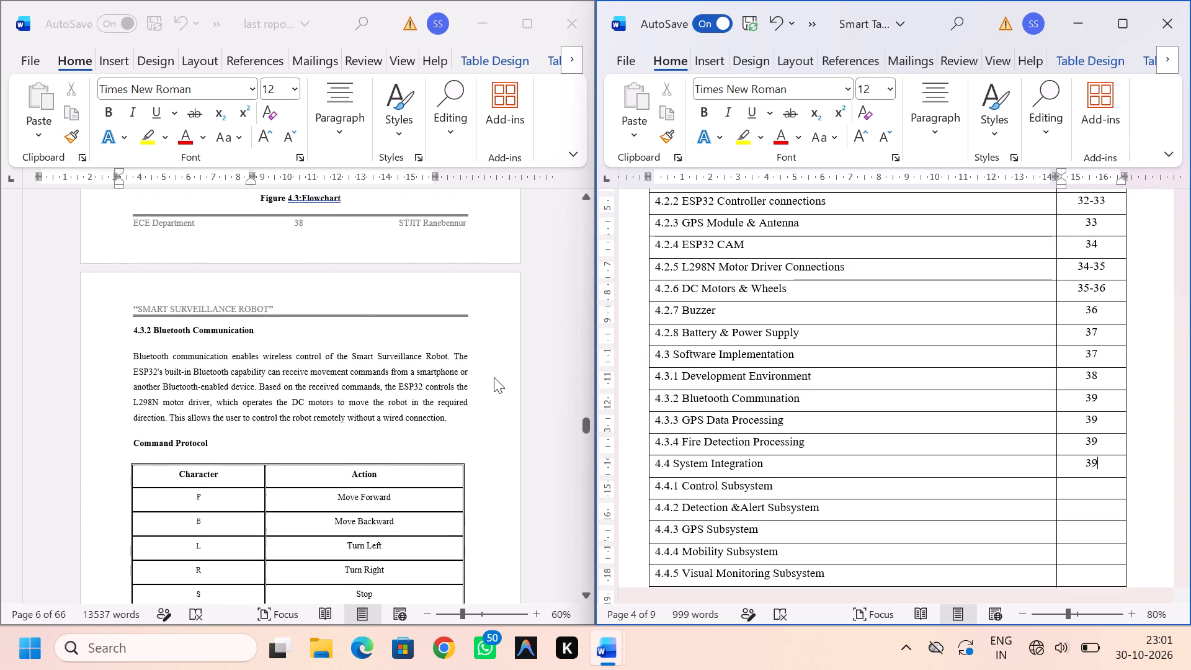
pyautogui.scroll(-2, 494, 377)
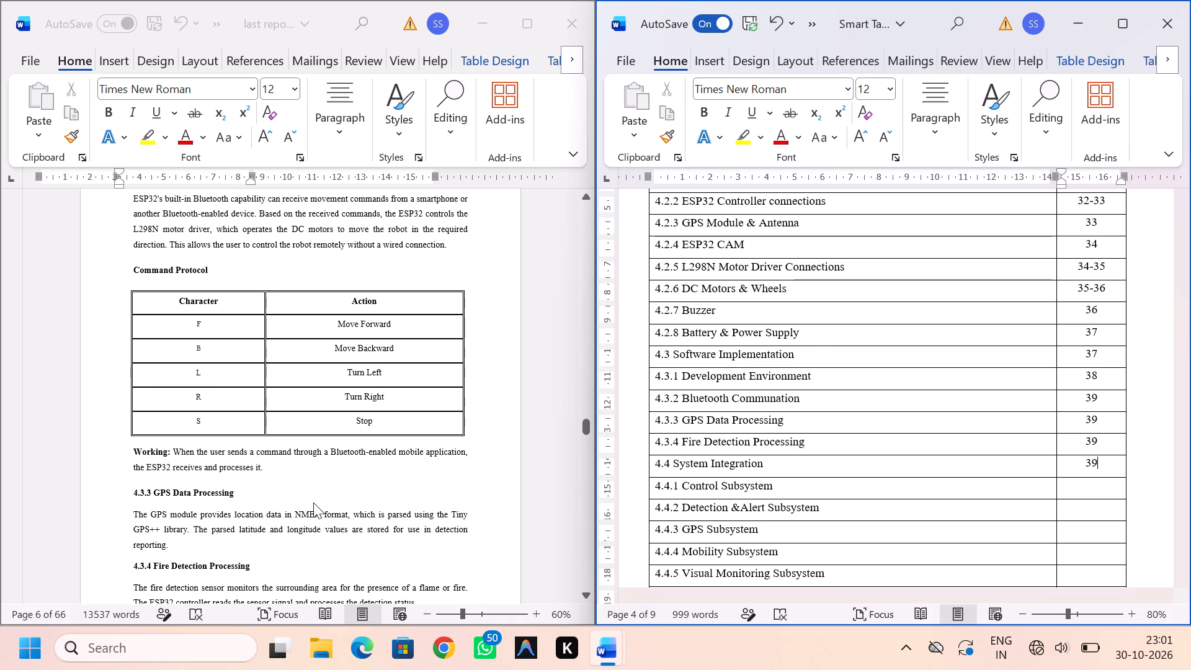
pyautogui.scroll(-3, 319, 471)
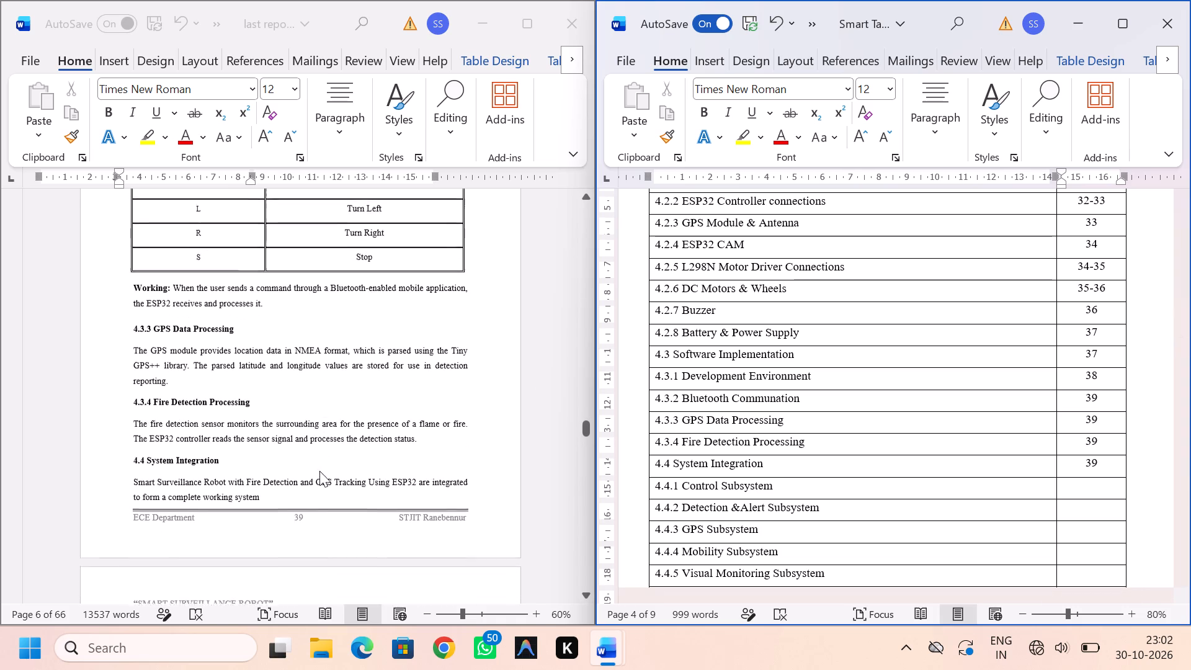
# Find sections 4.4.1 Control, 4.4.2 Detection & Alert and 4.4.3 GPS Subsystem in the report and enter 40 in their contents rows.
pyautogui.scroll(-2, 319, 471)
pyautogui.hscroll(1, 319, 471)
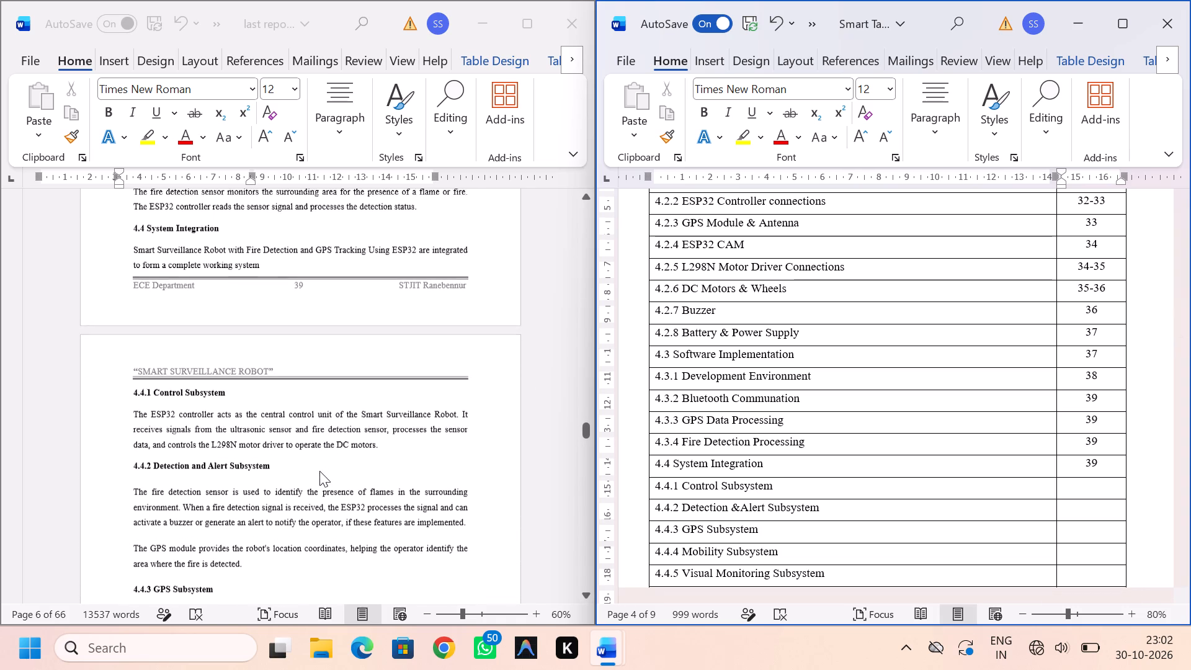
pyautogui.hscroll(1, 319, 471)
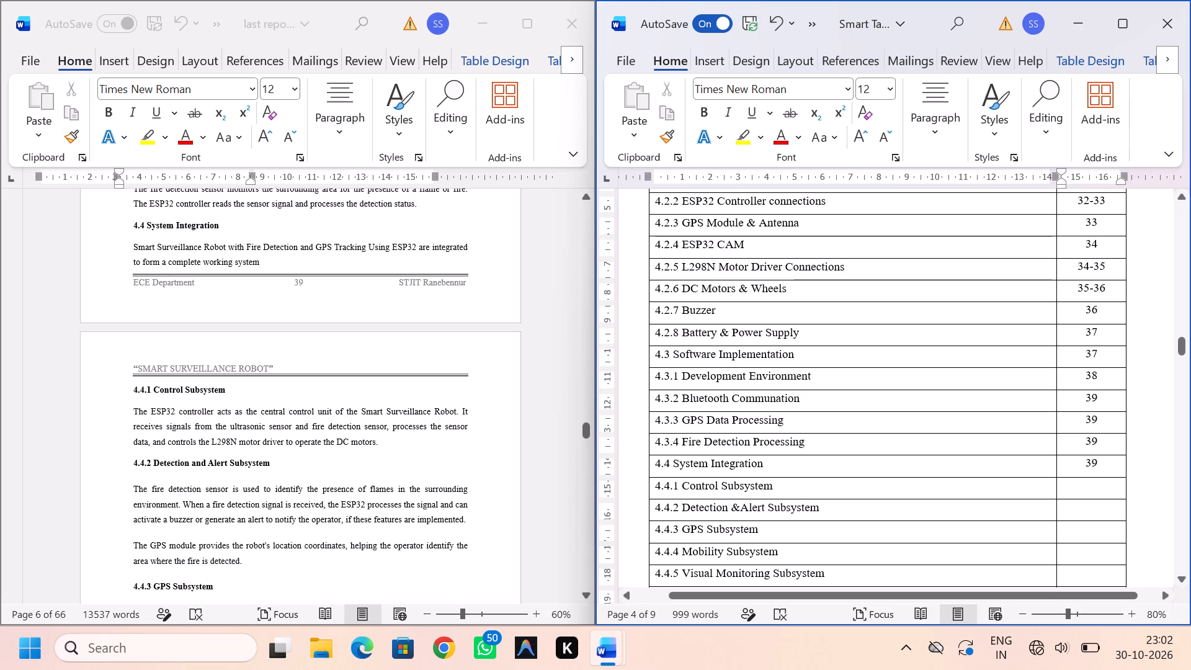
pyautogui.click(1107, 489)
pyautogui.write('40')
pyautogui.press('Down')
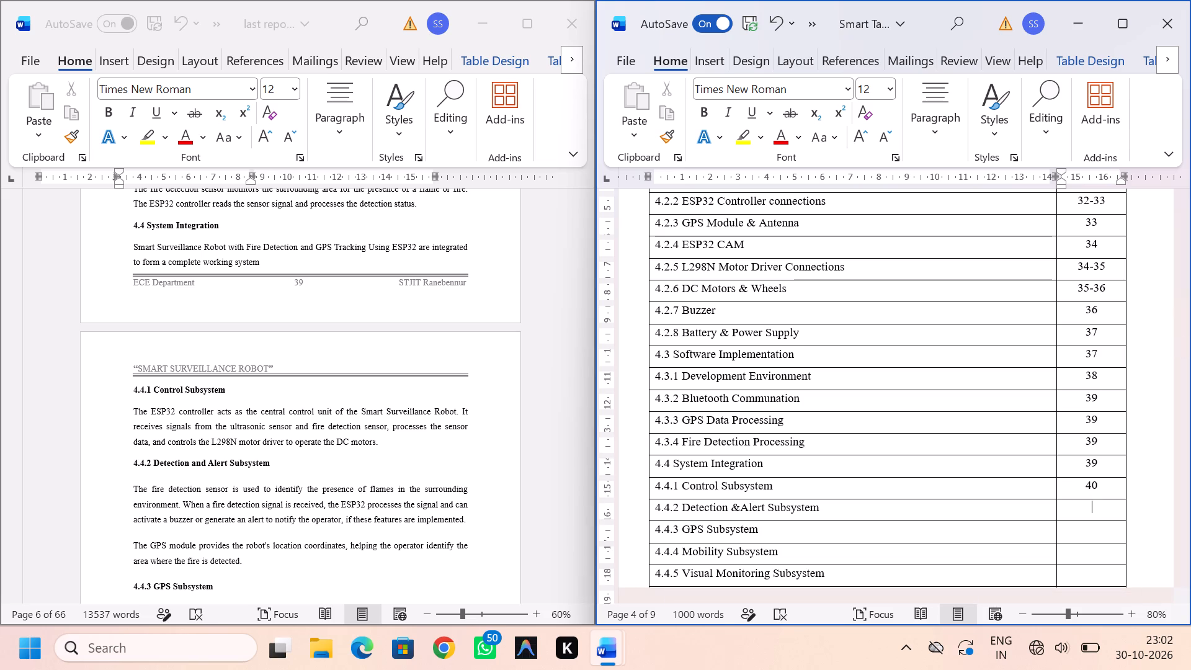
pyautogui.write('40')
pyautogui.press('Down')
pyautogui.write('40')
# Find sections 4.4.4 Mobility, 4.4.5 Visual Monitoring and 4.4.6 Power Subsystem in the report and enter 40 in their contents rows.
pyautogui.press('Down')
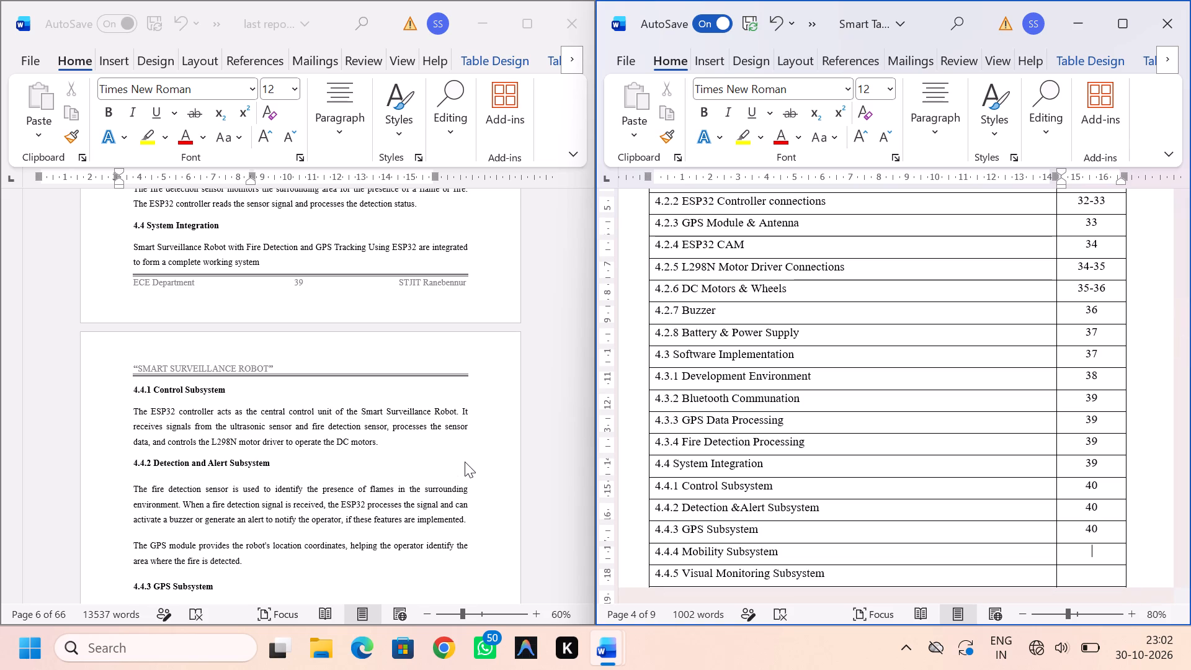
pyautogui.scroll(-3, 465, 462)
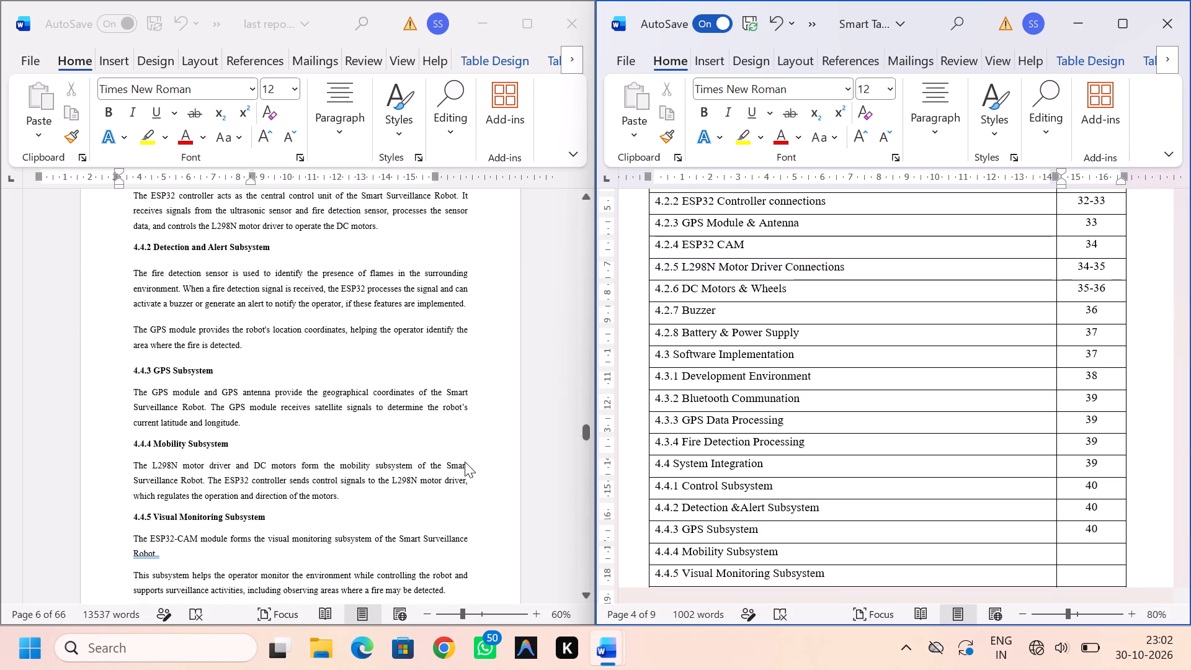
pyautogui.keyDown('ctrl'); pyautogui.scroll(-1, 465, 462); pyautogui.keyUp('ctrl')
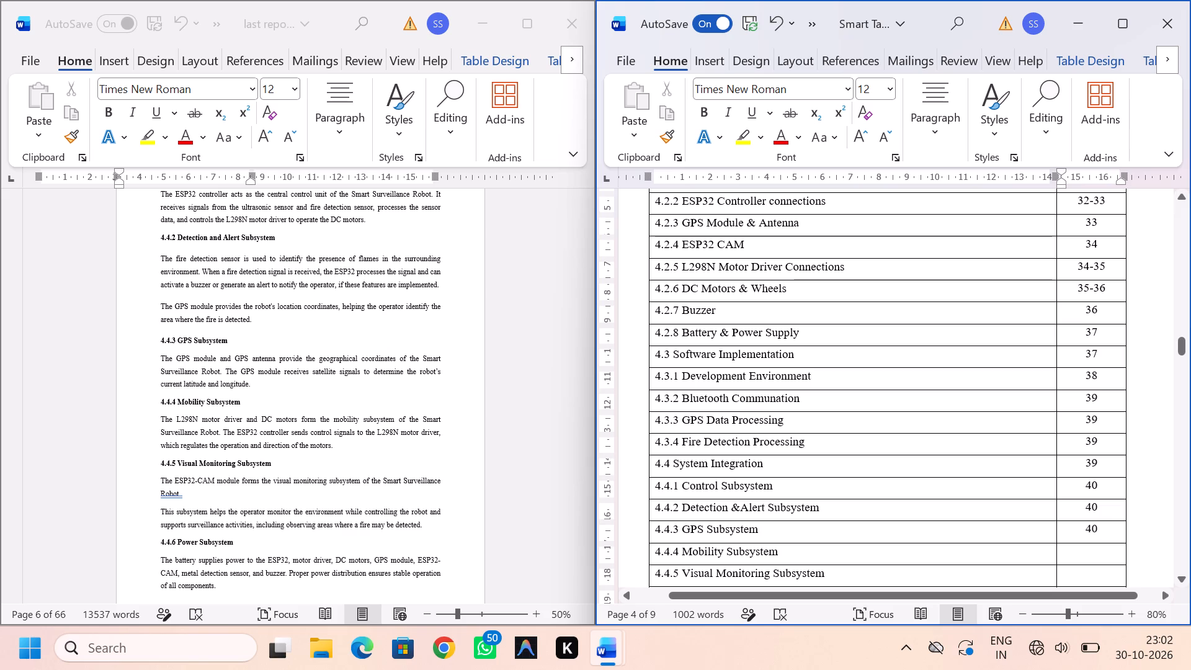
pyautogui.scroll(-1, 397, 432)
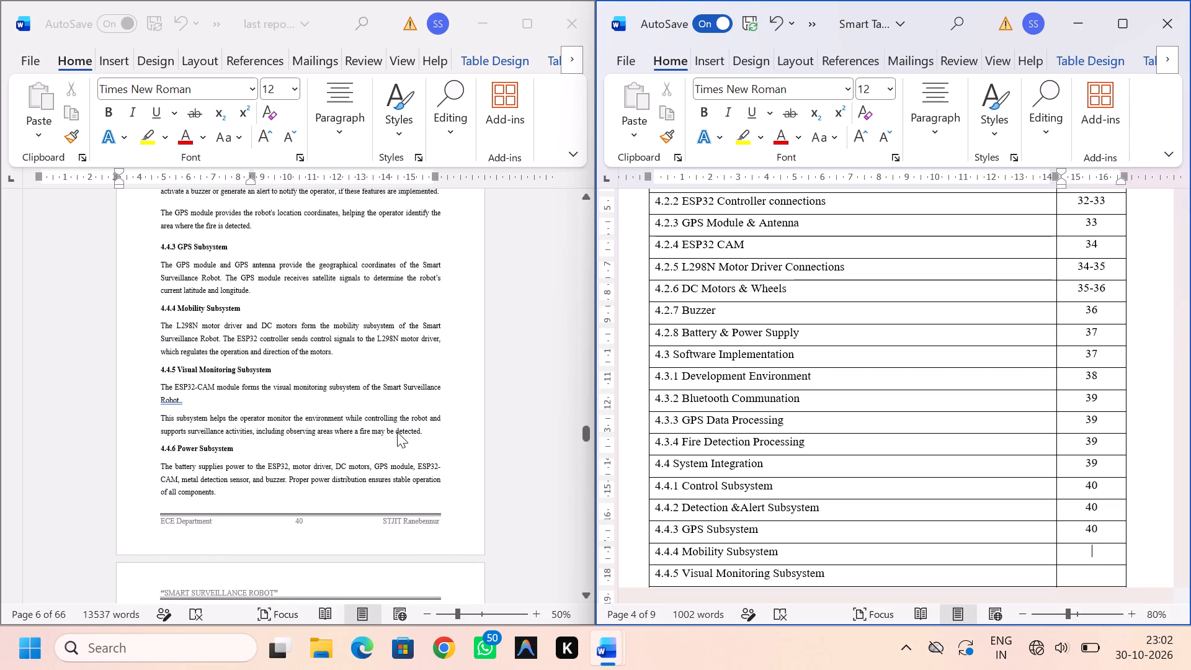
pyautogui.scroll(-1, 397, 432)
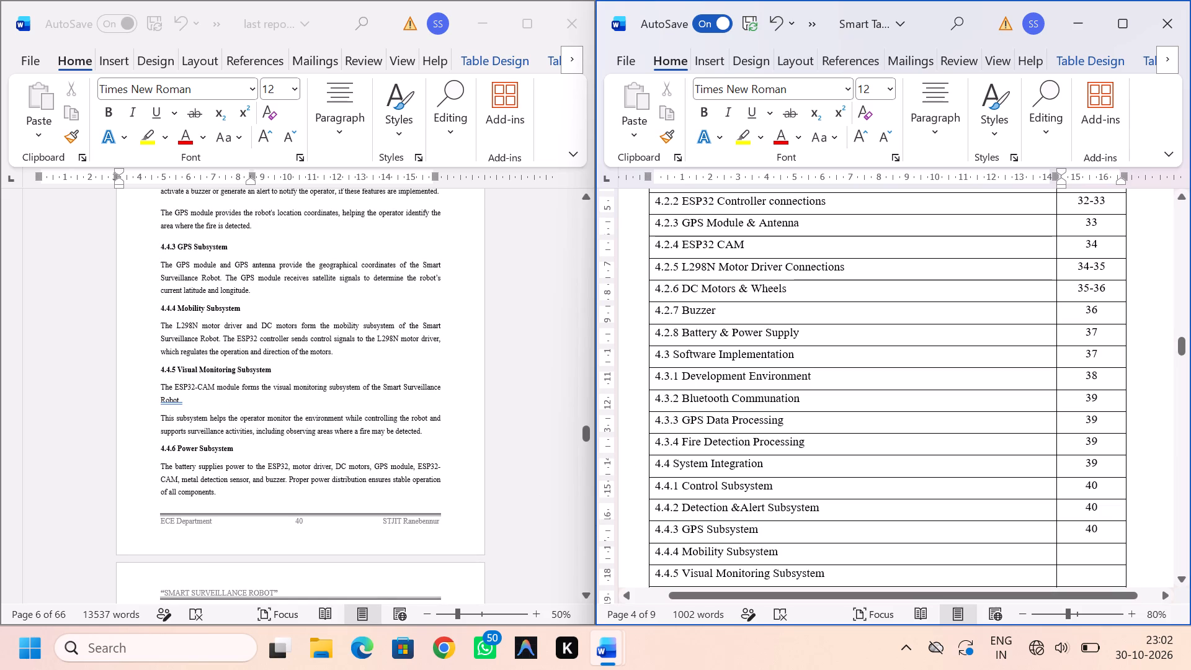
pyautogui.write('40')
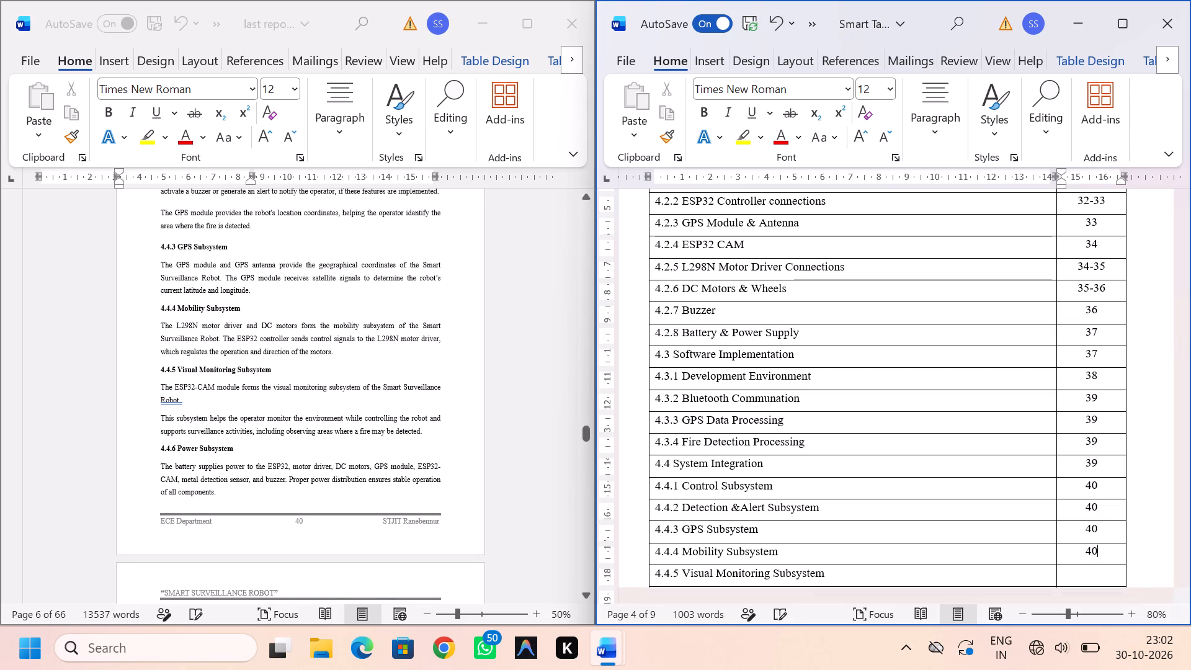
pyautogui.press('Down')
pyautogui.write('40')
pyautogui.press('Down')
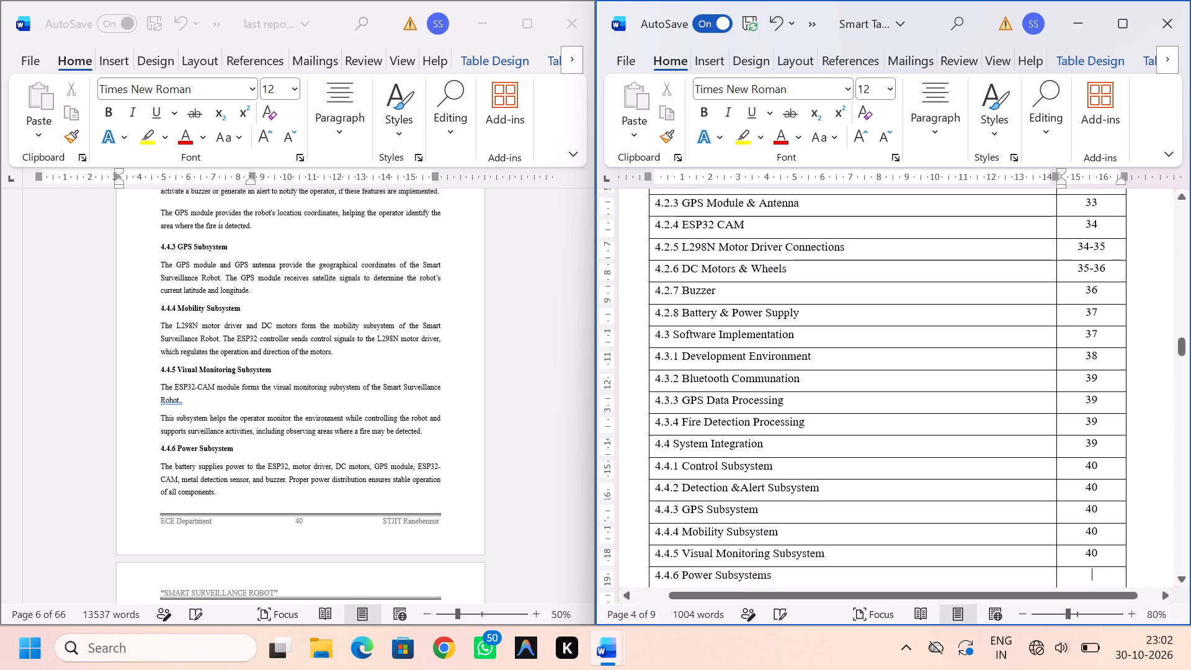
pyautogui.write('40')
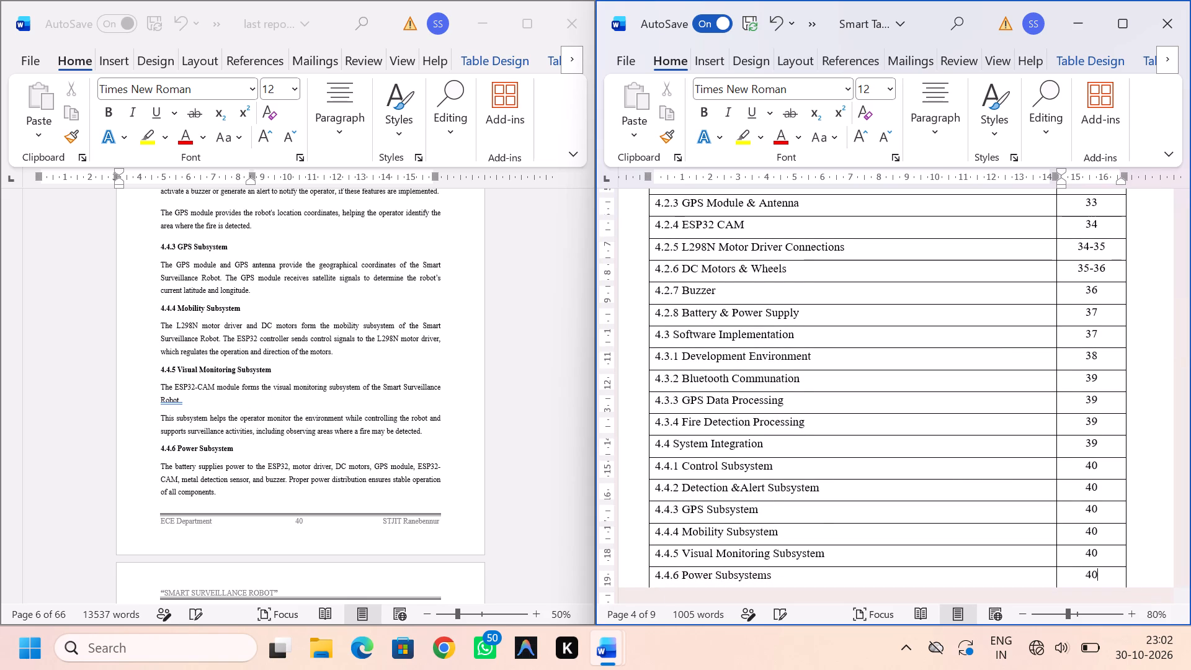
# Find sections 4.4.7 Mechanical Subsystem and 4.5 Testing and Calibration in the report and enter 41 in their contents rows.
pyautogui.press('Down')
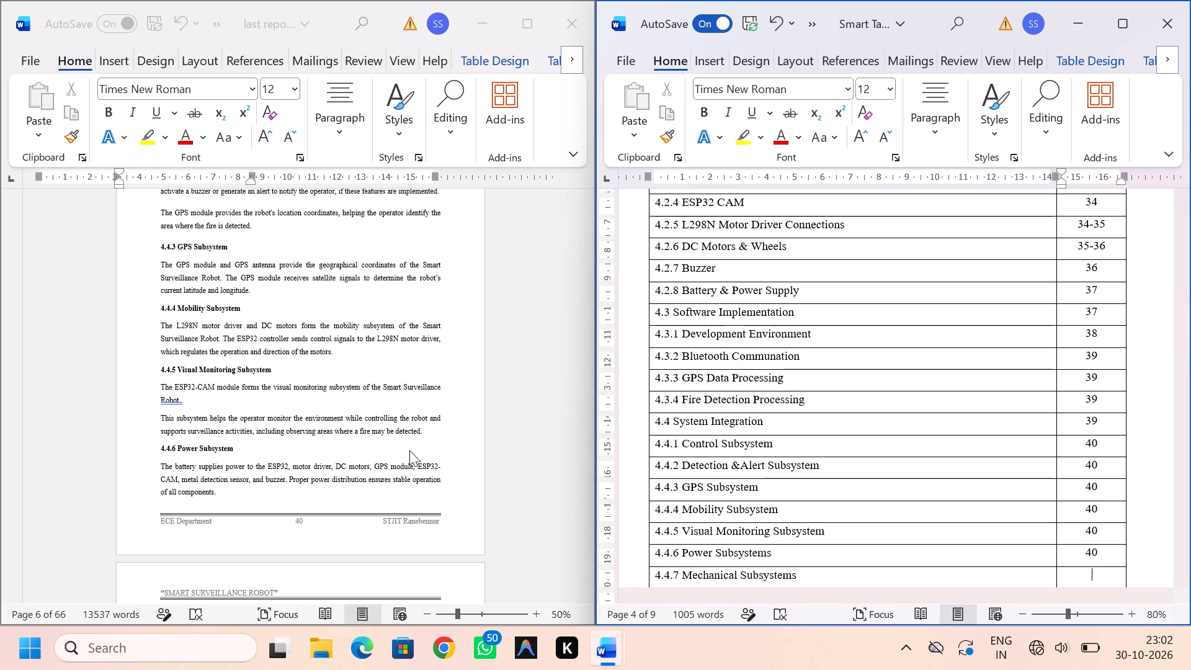
pyautogui.scroll(-4, 409, 450)
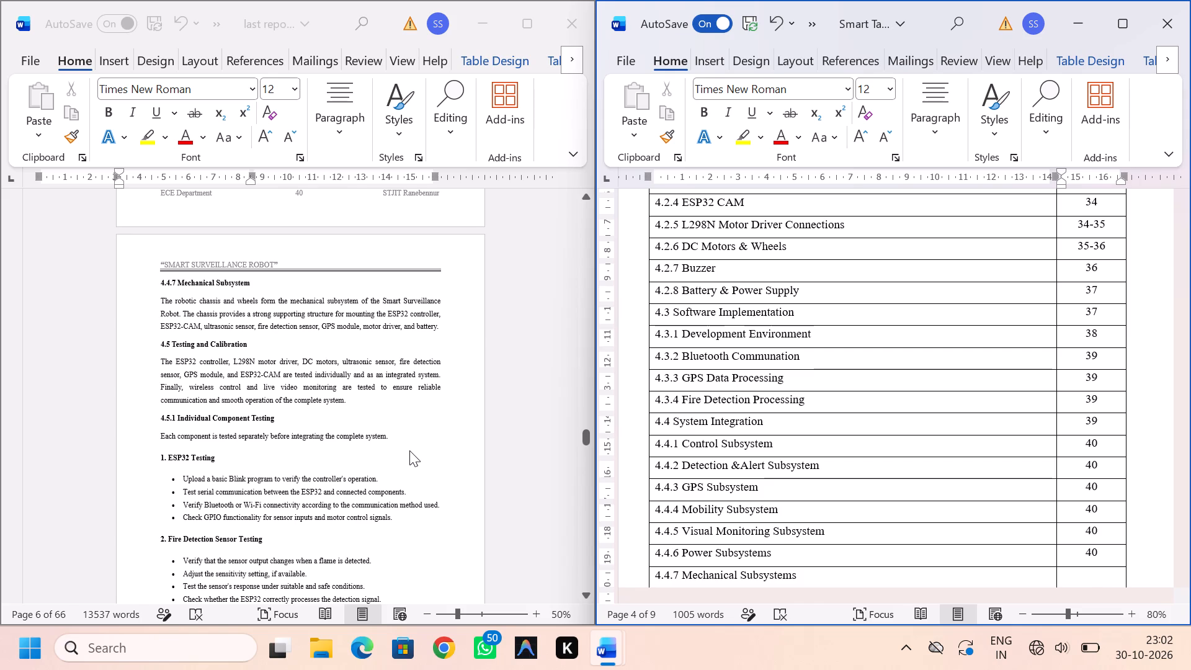
pyautogui.press('4')
pyautogui.press('1')
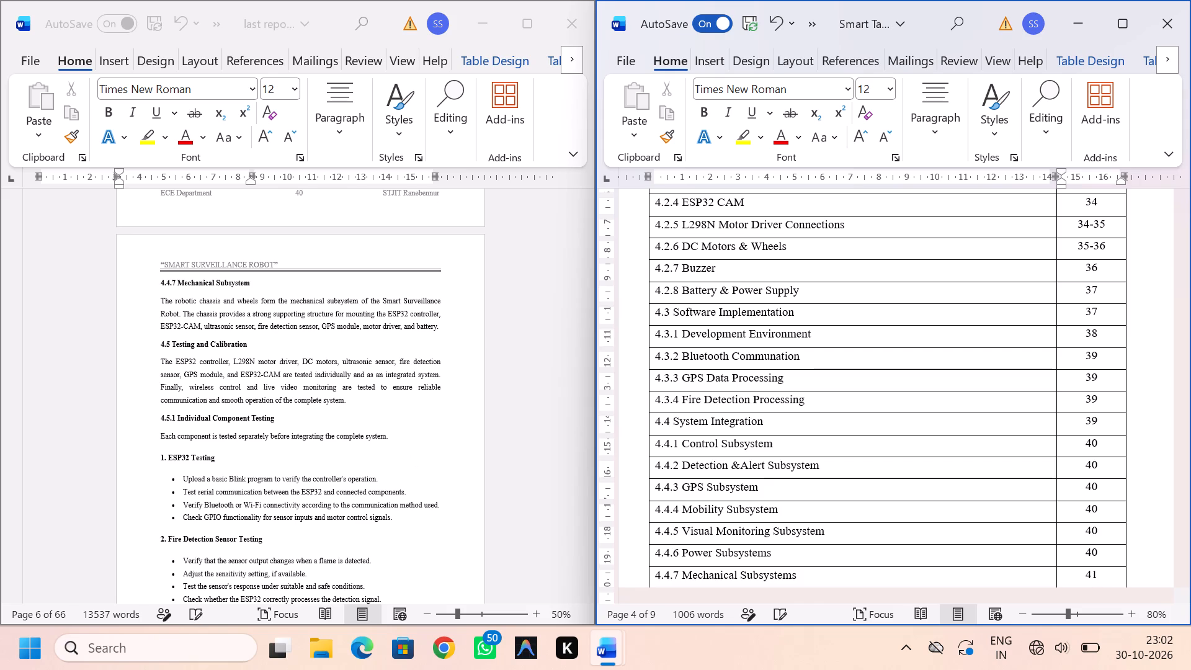
pyautogui.press('Down')
pyautogui.write('41')
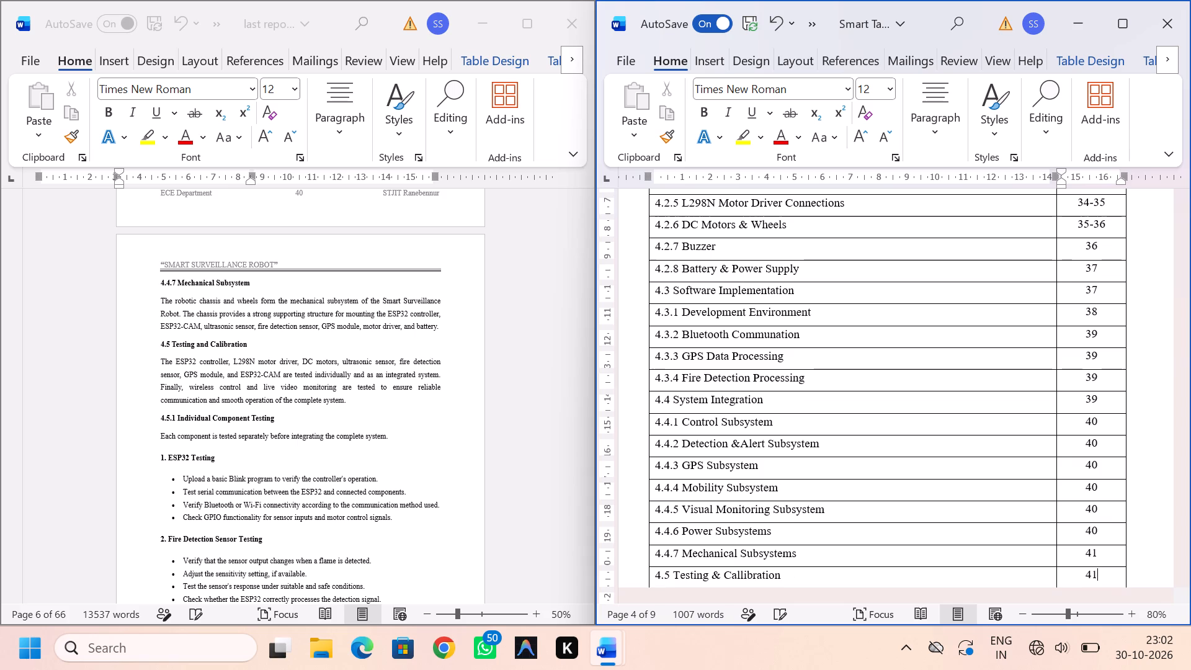
# Trace the pages covered by section 4.5.1 Individual Component Testing in the report and enter 41-42 in its contents row.
pyautogui.press('Down')
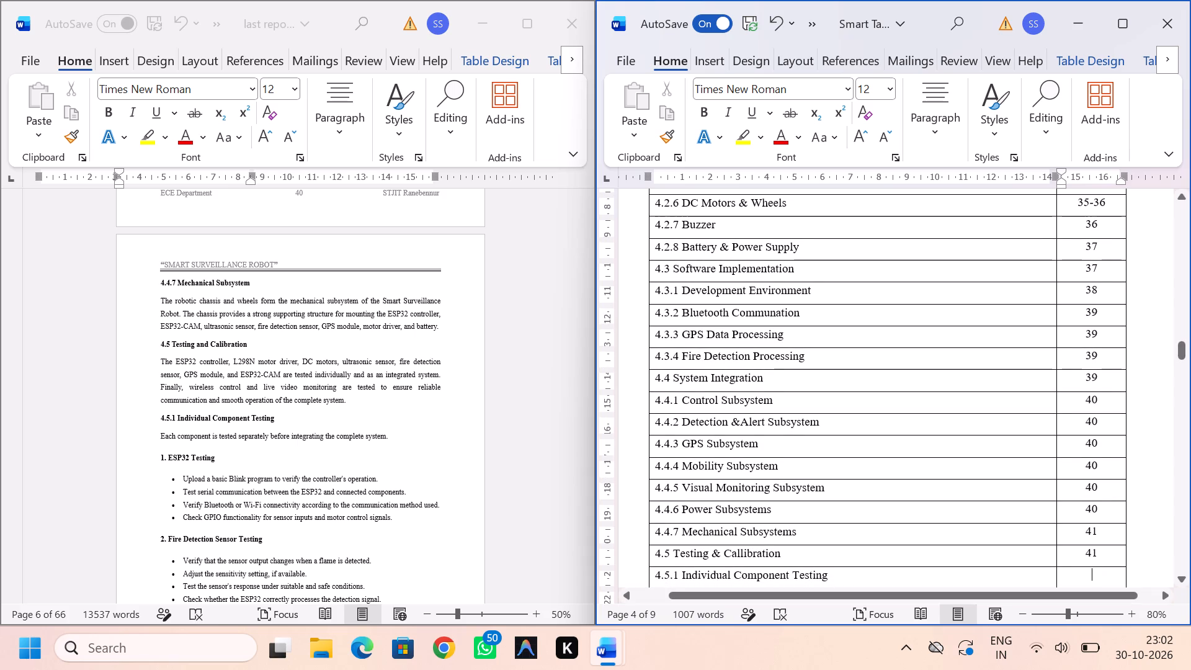
pyautogui.press('4')
pyautogui.press('1')
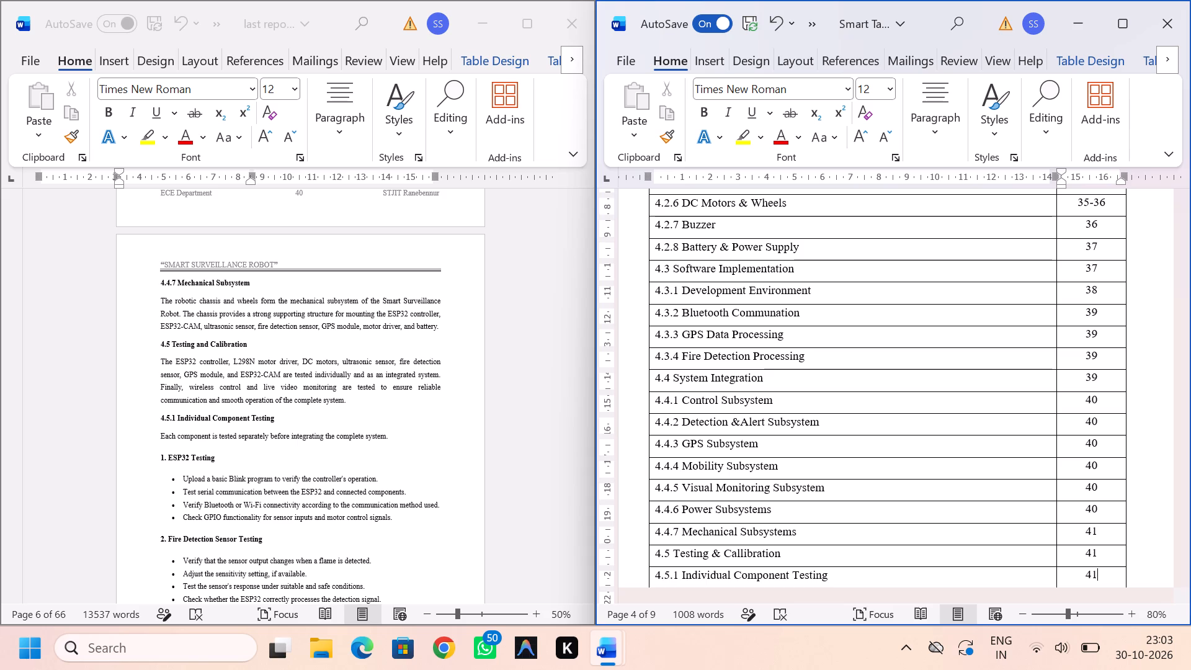
pyautogui.scroll(-1, 250, 391)
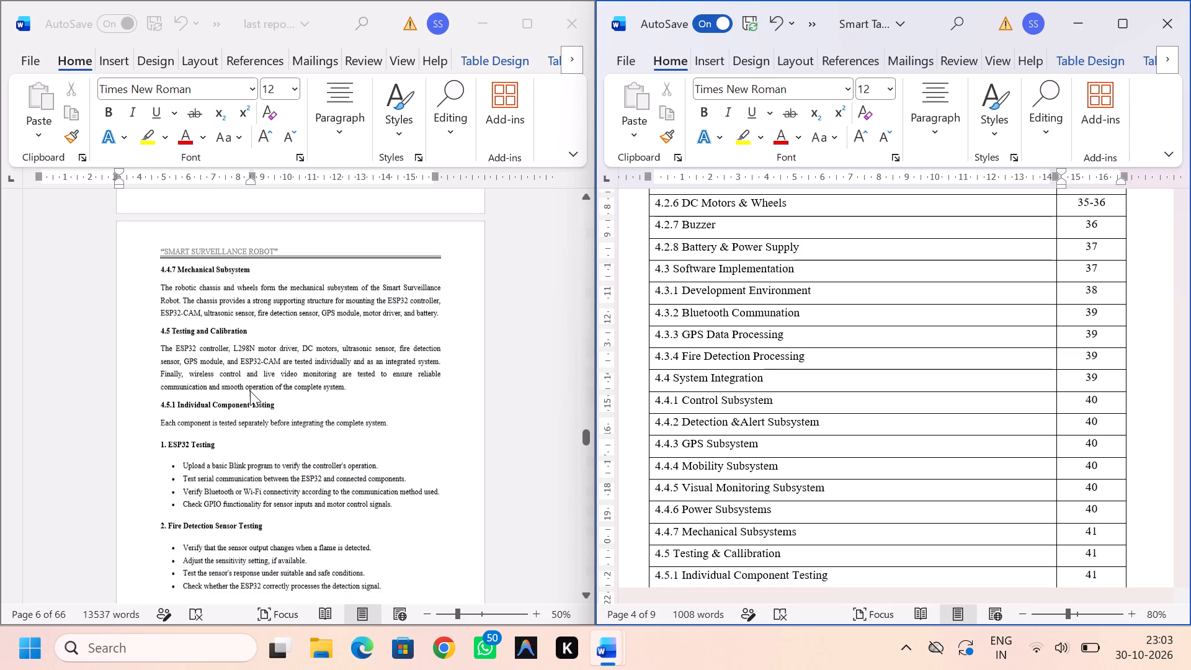
pyautogui.scroll(-3, 250, 391)
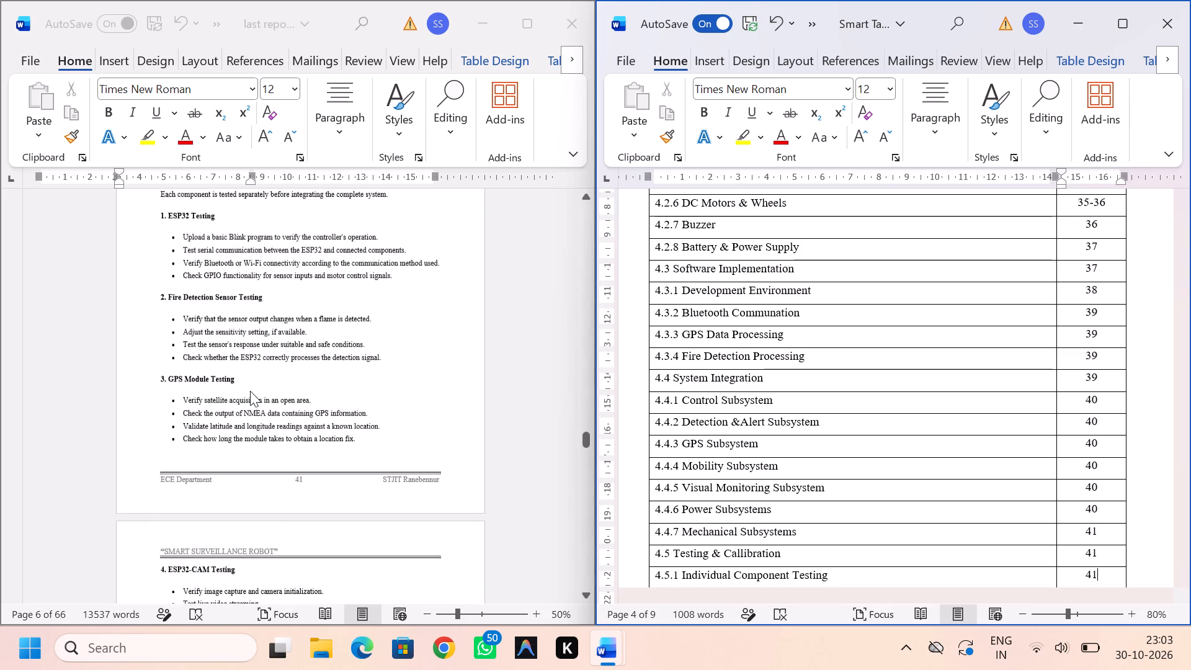
pyautogui.scroll(-1, 250, 391)
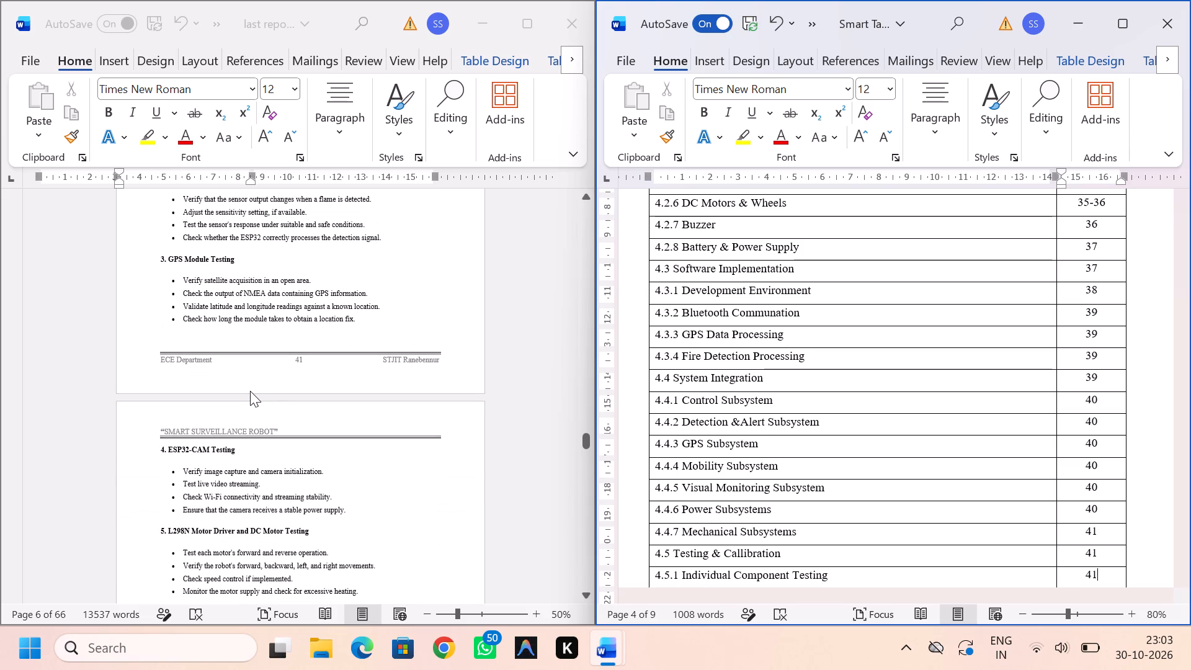
pyautogui.scroll(-2, 250, 391)
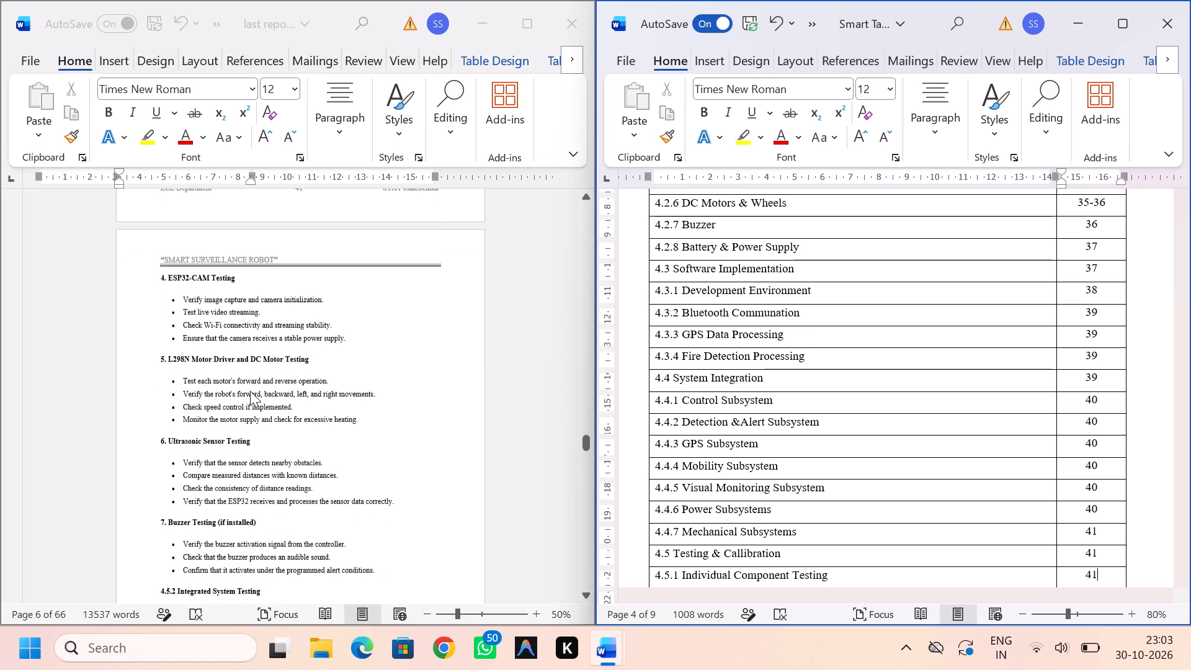
pyautogui.scroll(-2, 250, 391)
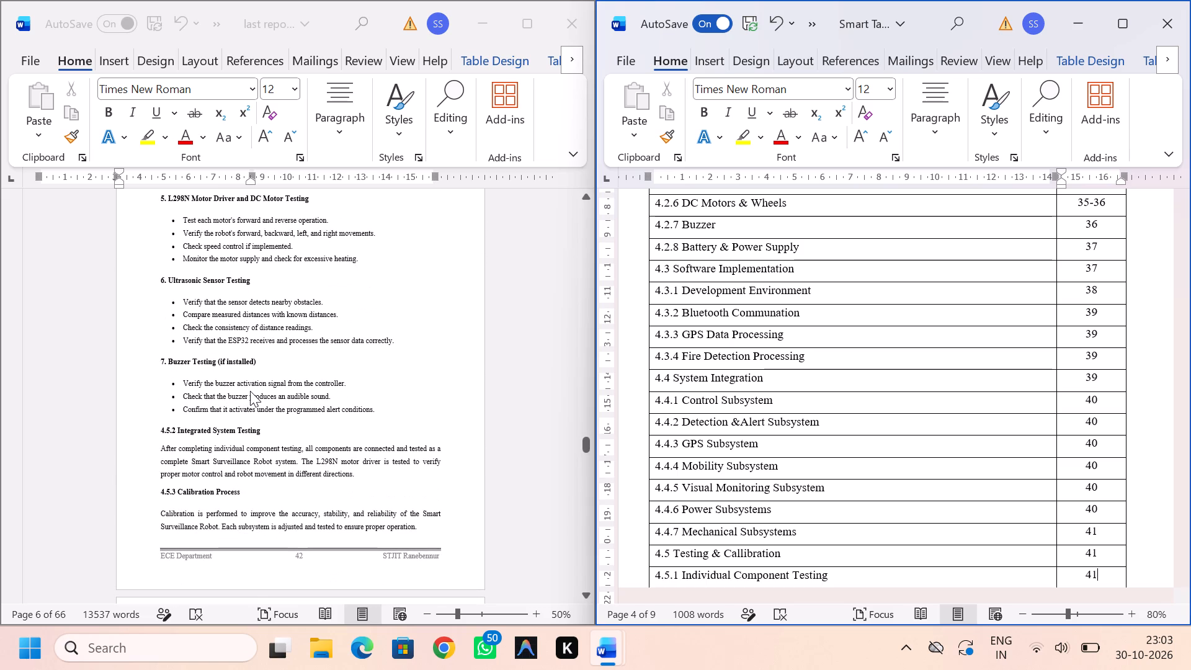
pyautogui.scroll(-1, 666, 387)
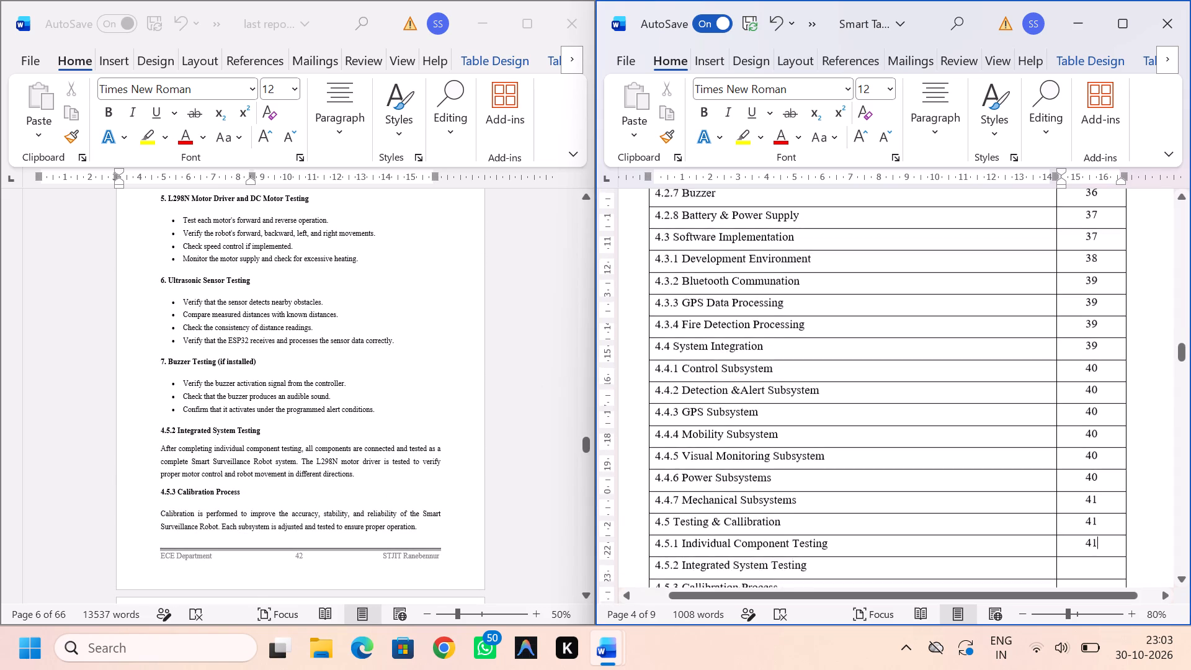
pyautogui.scroll(-2, 666, 387)
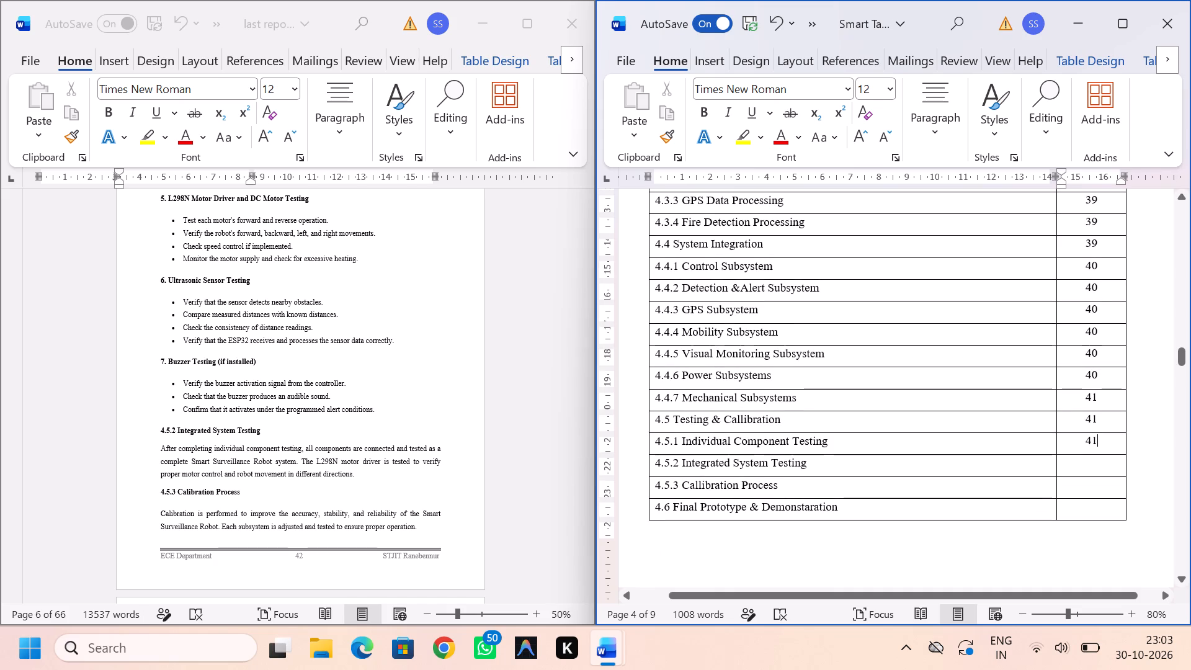
pyautogui.press('-')
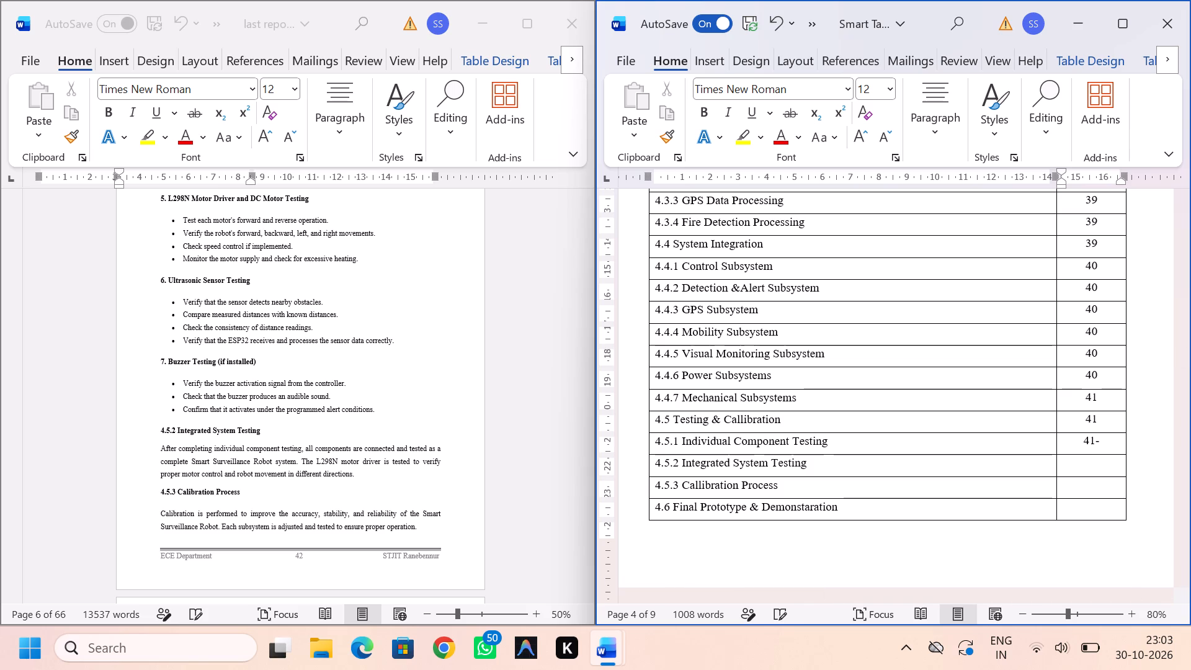
pyautogui.write('42')
# Recheck the report pages from the component tests under section 4.5.1 through section 4.5.3 against the page range entered in the contents.
pyautogui.scroll(2, 515, 428)
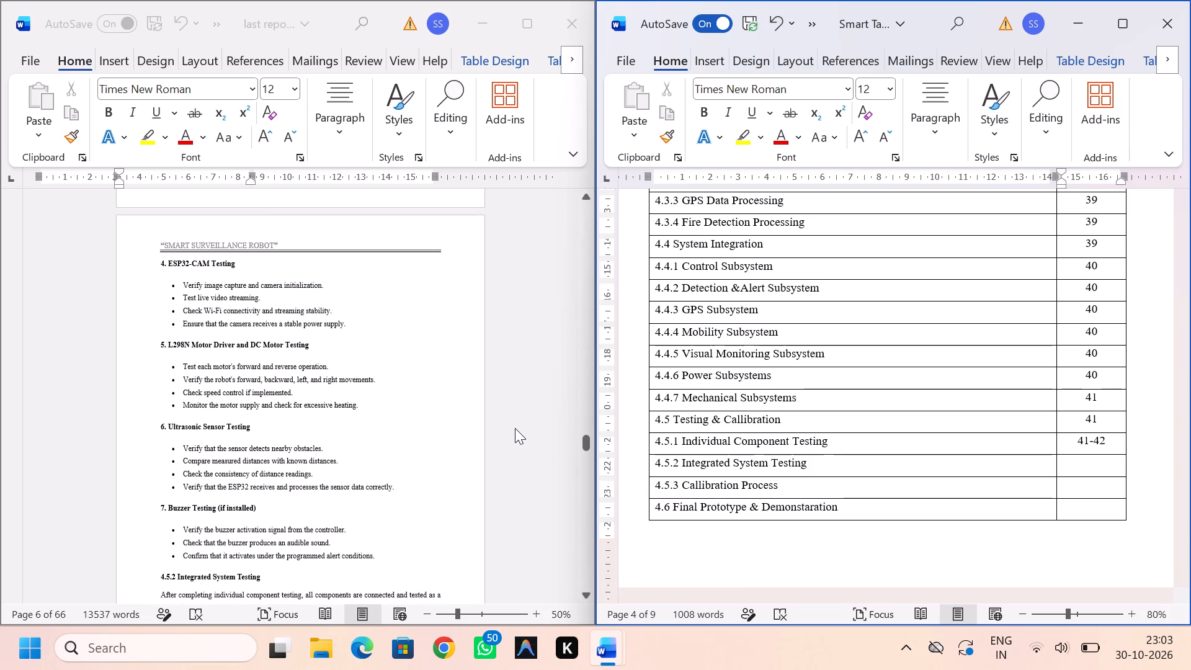
pyautogui.scroll(1, 515, 428)
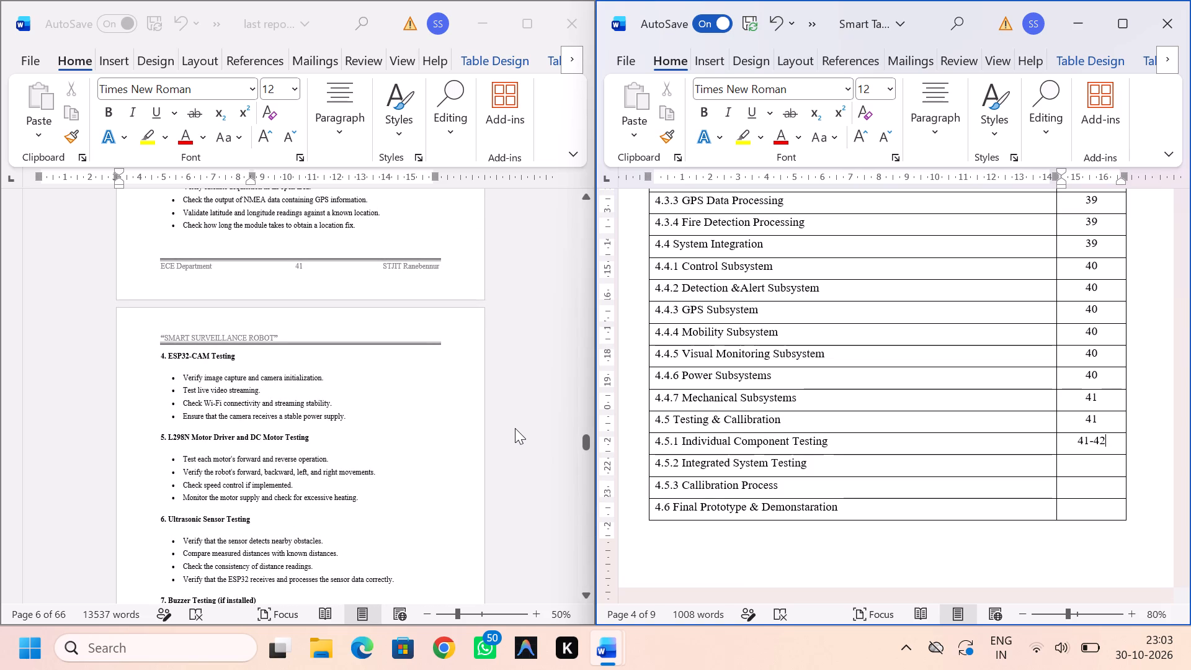
pyautogui.scroll(2, 332, 370)
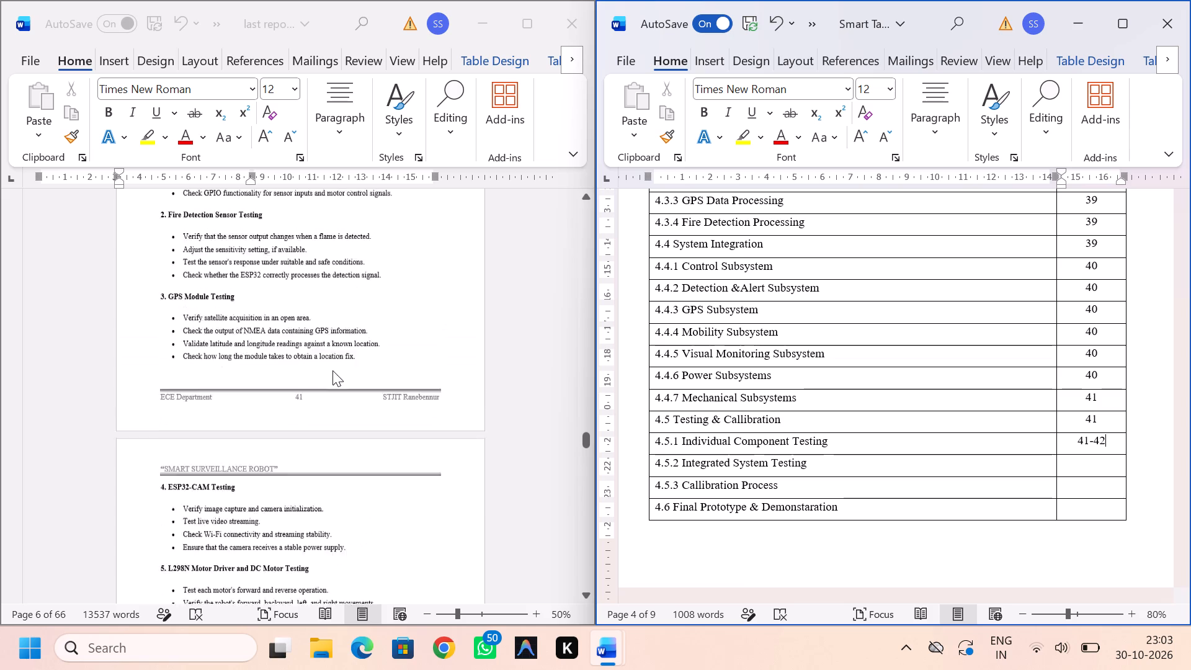
pyautogui.scroll(1, 332, 370)
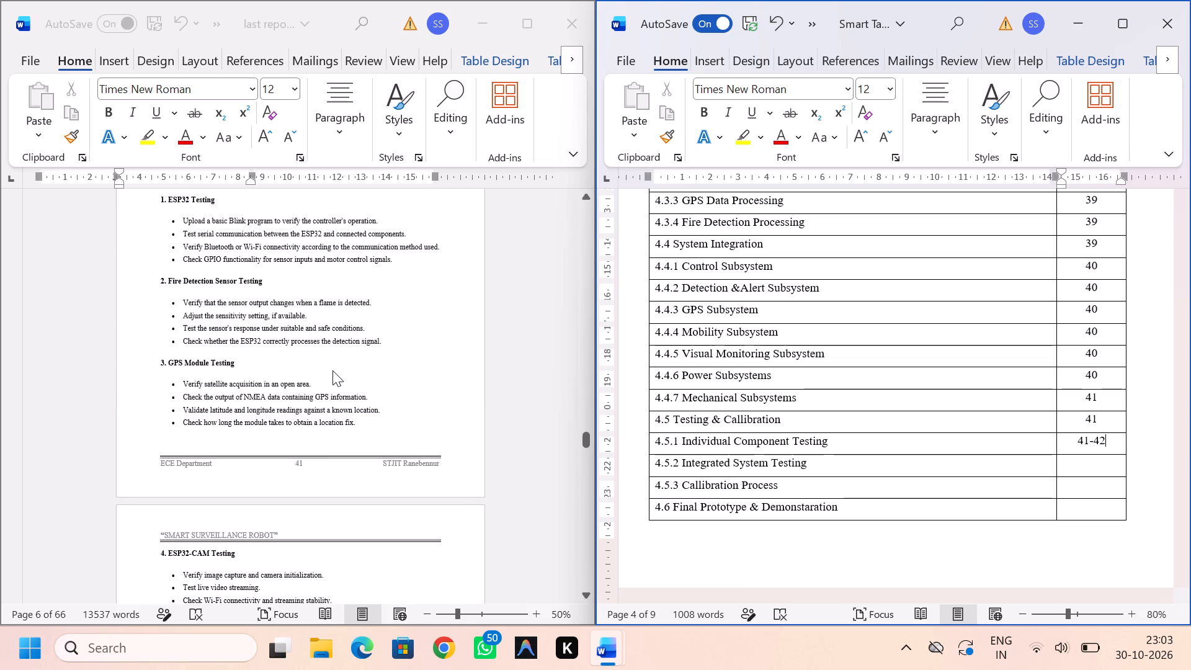
pyautogui.scroll(-3, 332, 370)
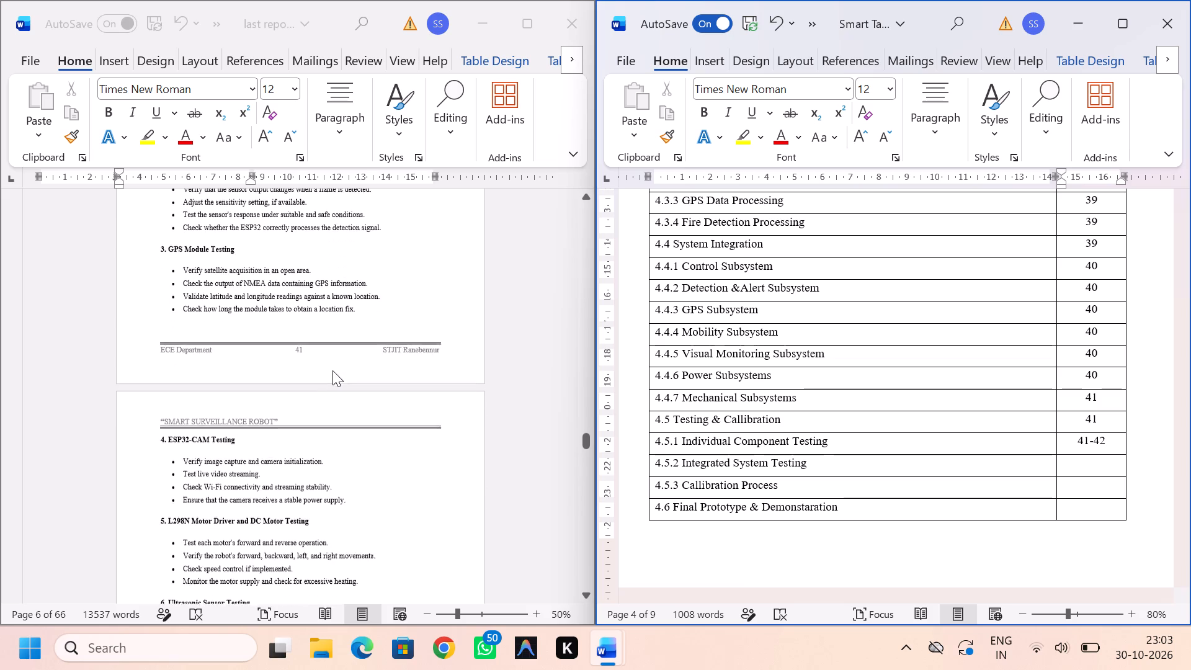
pyautogui.scroll(-2, 332, 370)
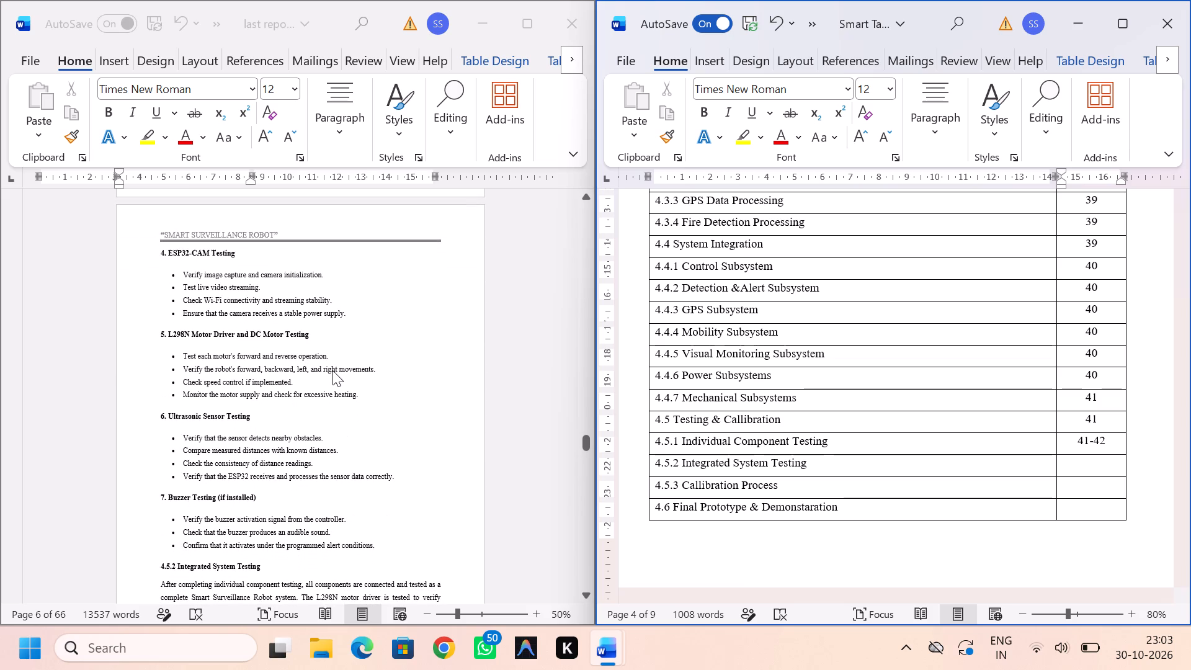
pyautogui.scroll(-1, 332, 370)
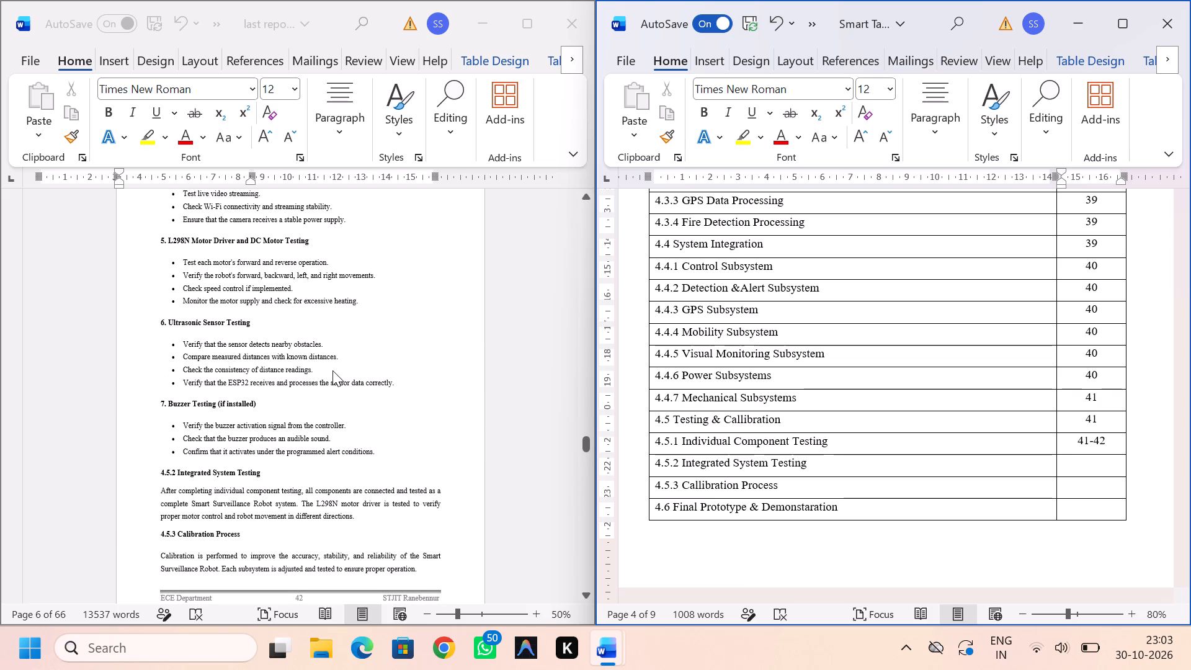
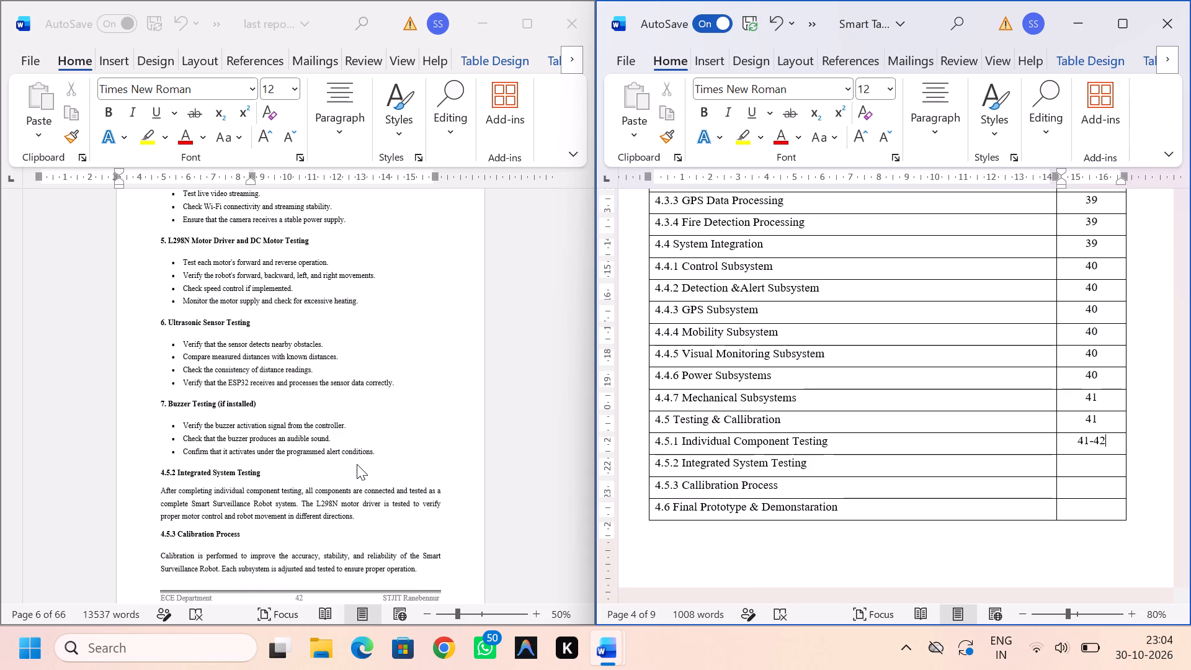
# Enter page number 42 for 4.5.2 Integrated System Testing in the contents table.
pyautogui.press('Down')
pyautogui.write('42')
# Enter the page range 42-43 for 4.5.3 Callibration Process, checking where the section ends in the report.
pyautogui.press('Down')
pyautogui.write('42')
pyautogui.press('Down')
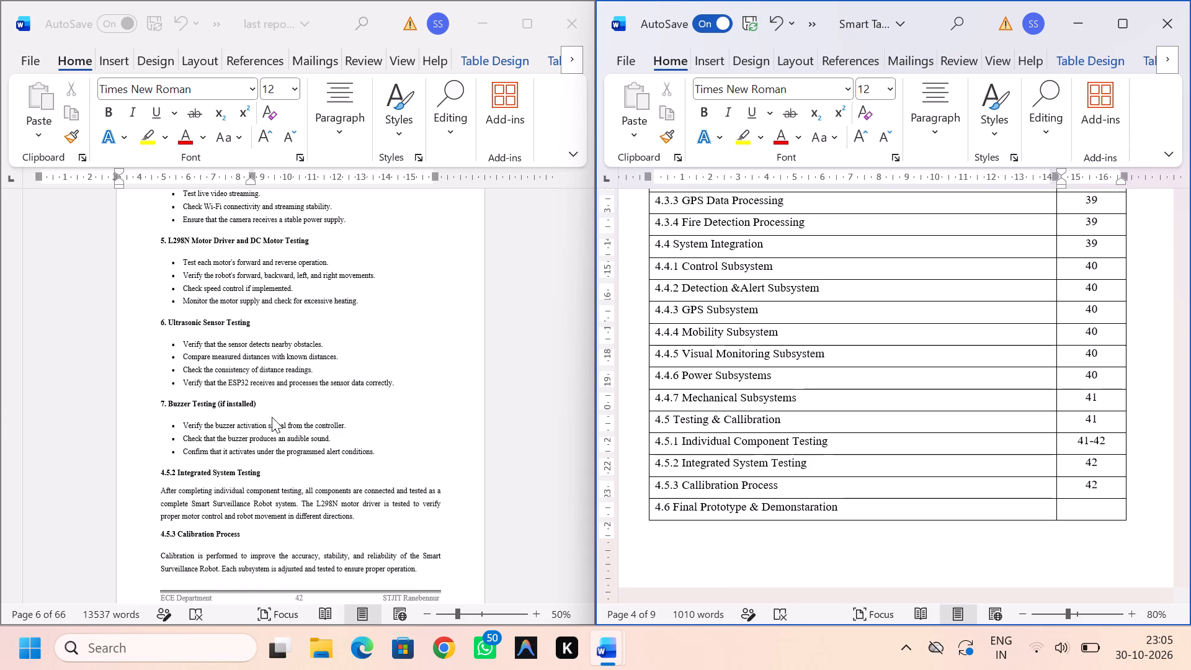
pyautogui.scroll(-4, 272, 417)
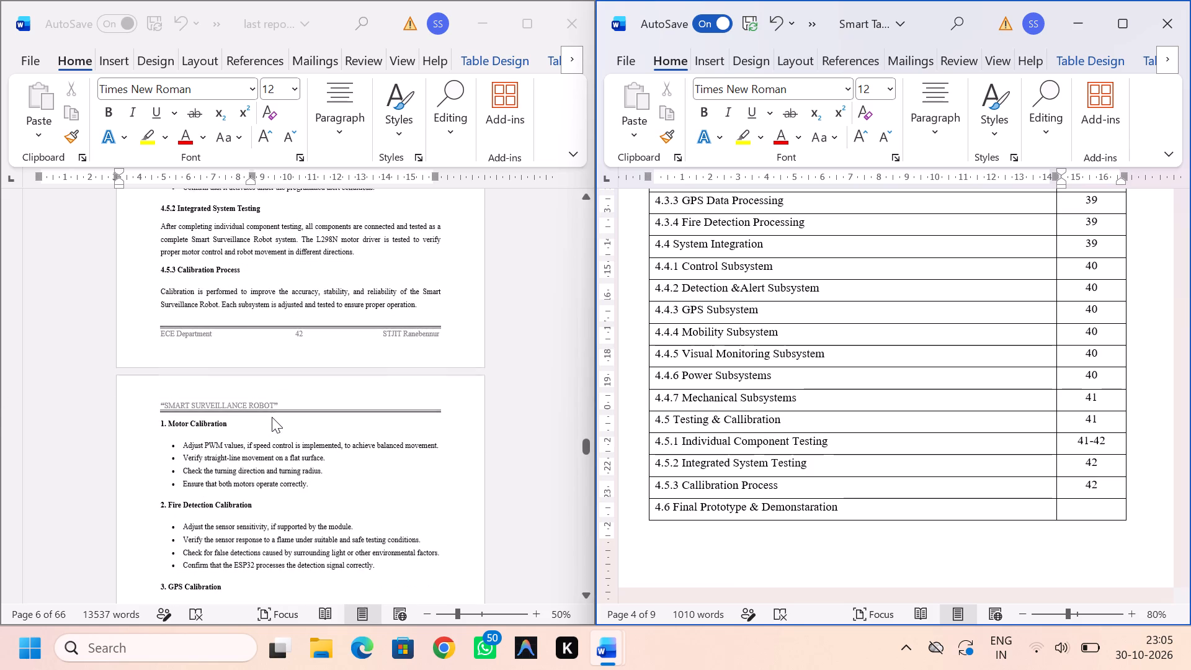
pyautogui.scroll(-8, 272, 417)
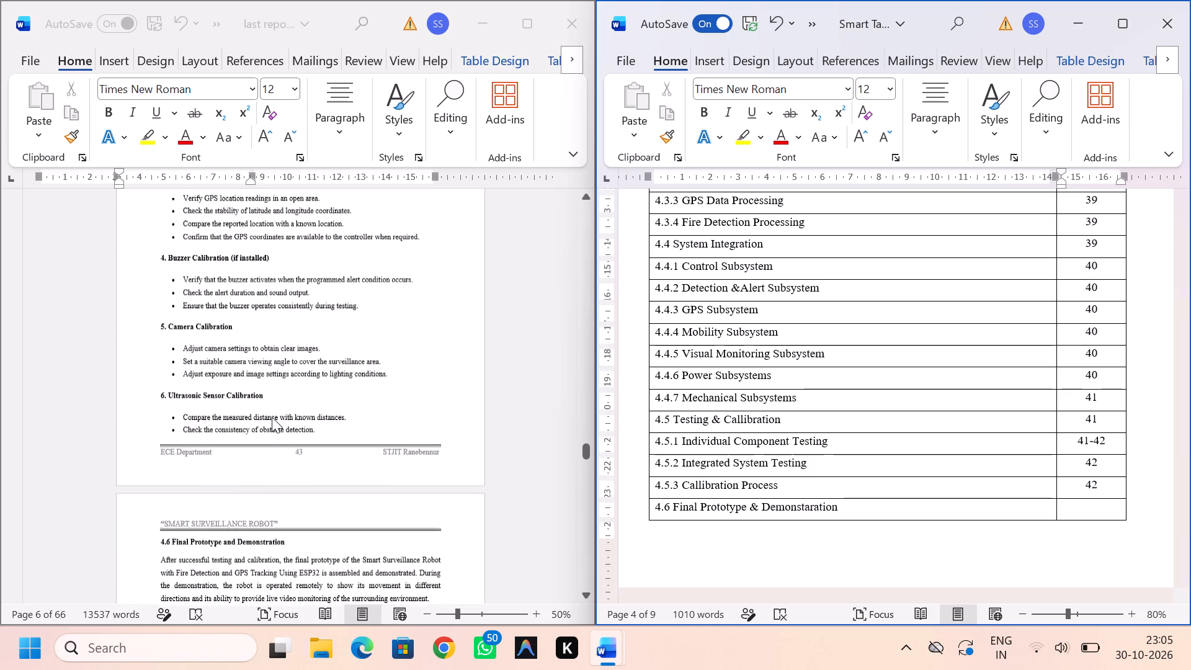
pyautogui.scroll(-1, 272, 417)
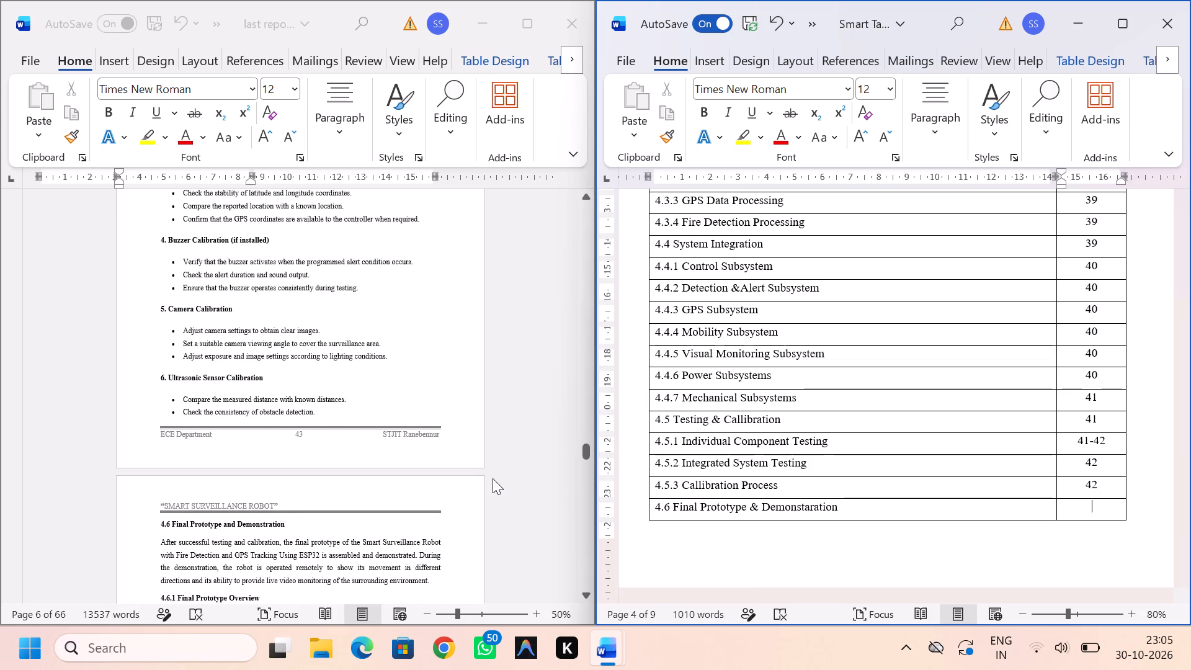
pyautogui.click(1104, 480)
pyautogui.write('-43')
# Find the page of section 4.6 in the report and enter 44 for 4.6 Final Prototype & Demonstaration.
pyautogui.press('Down')
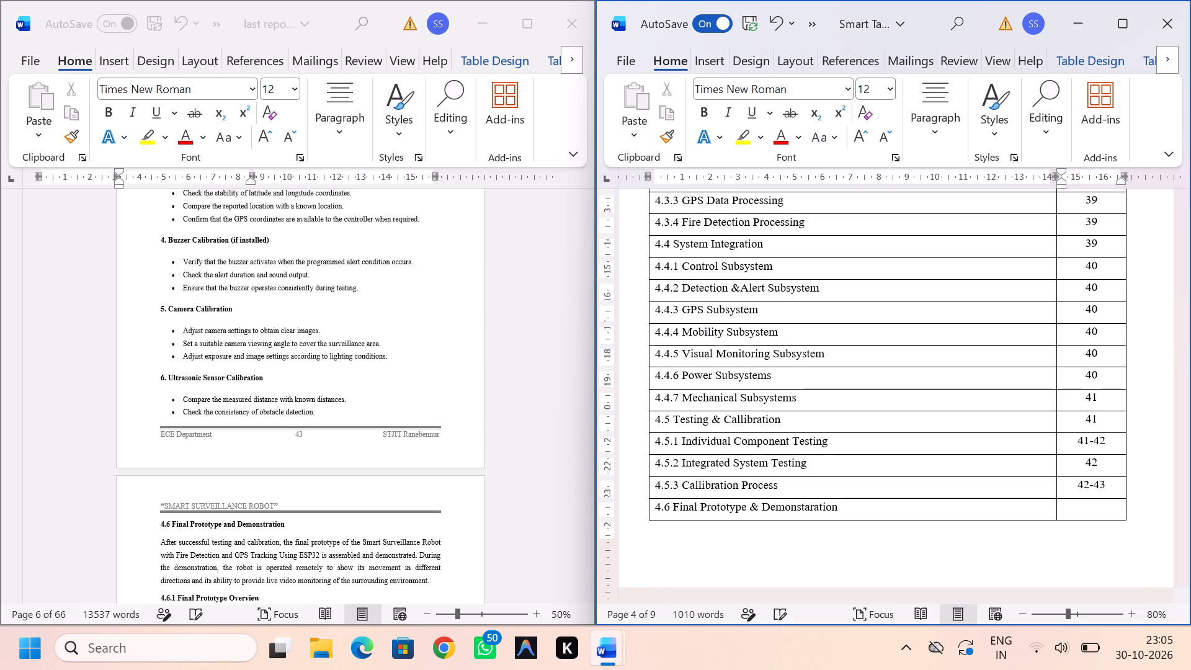
pyautogui.scroll(-1, 444, 499)
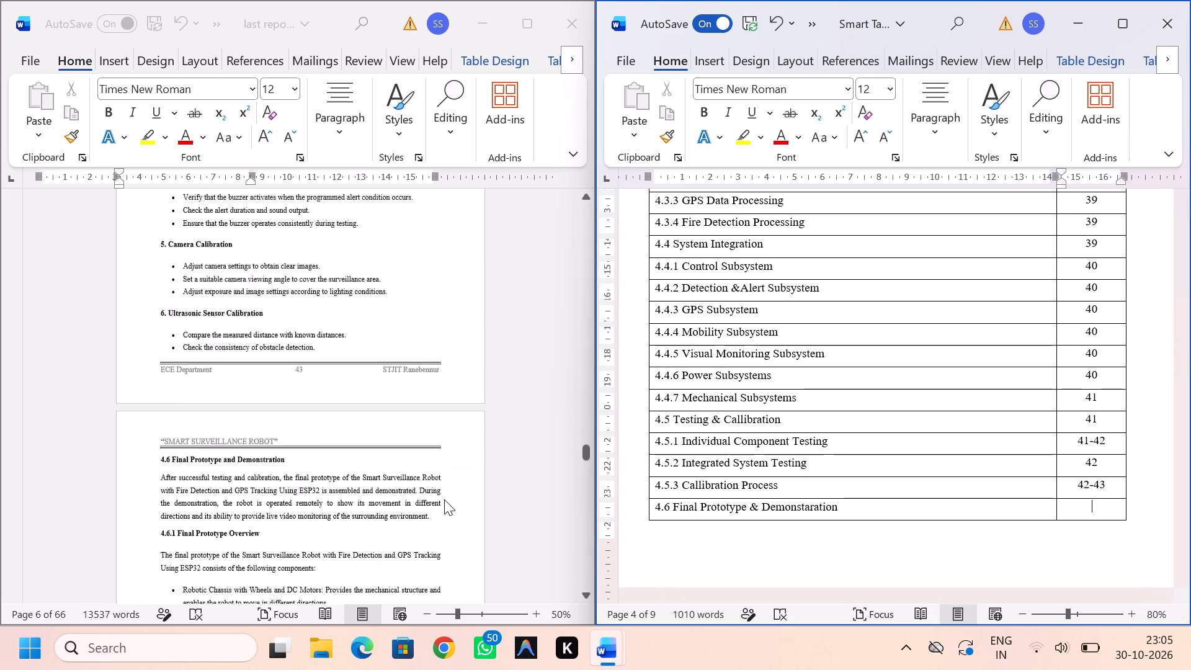
pyautogui.scroll(-2, 444, 499)
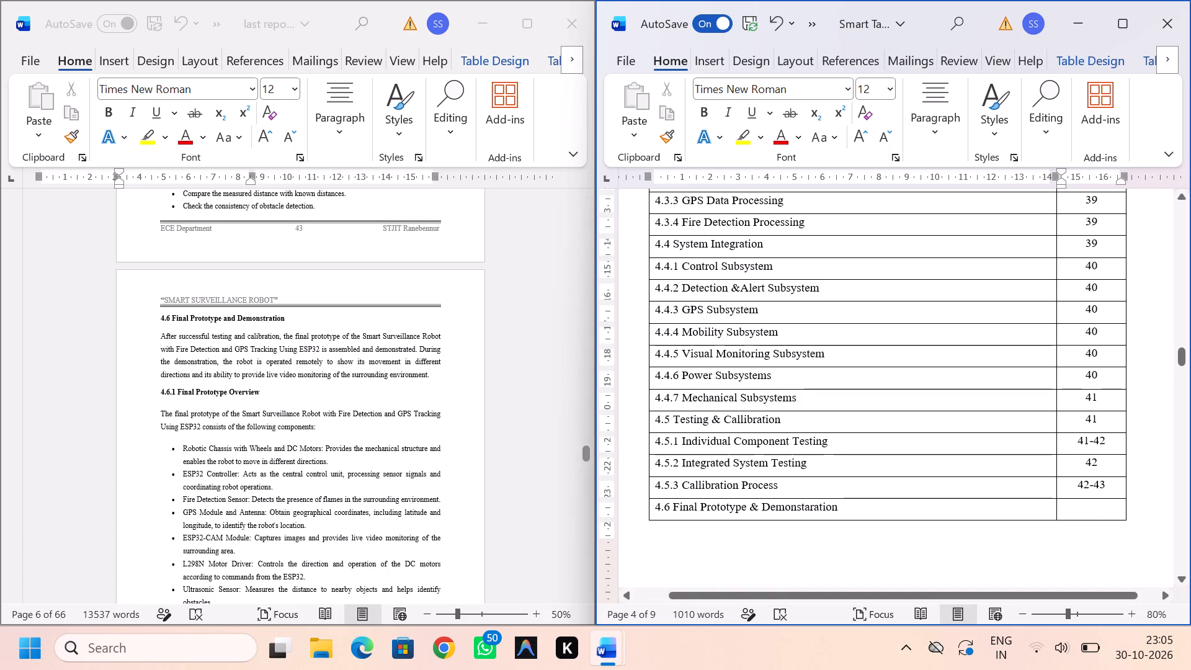
pyautogui.write('44')
# Enter the page range 44-45 for 4.6.1 Final Prototype Overview, checking the section's extent in the report.
pyautogui.press('Down')
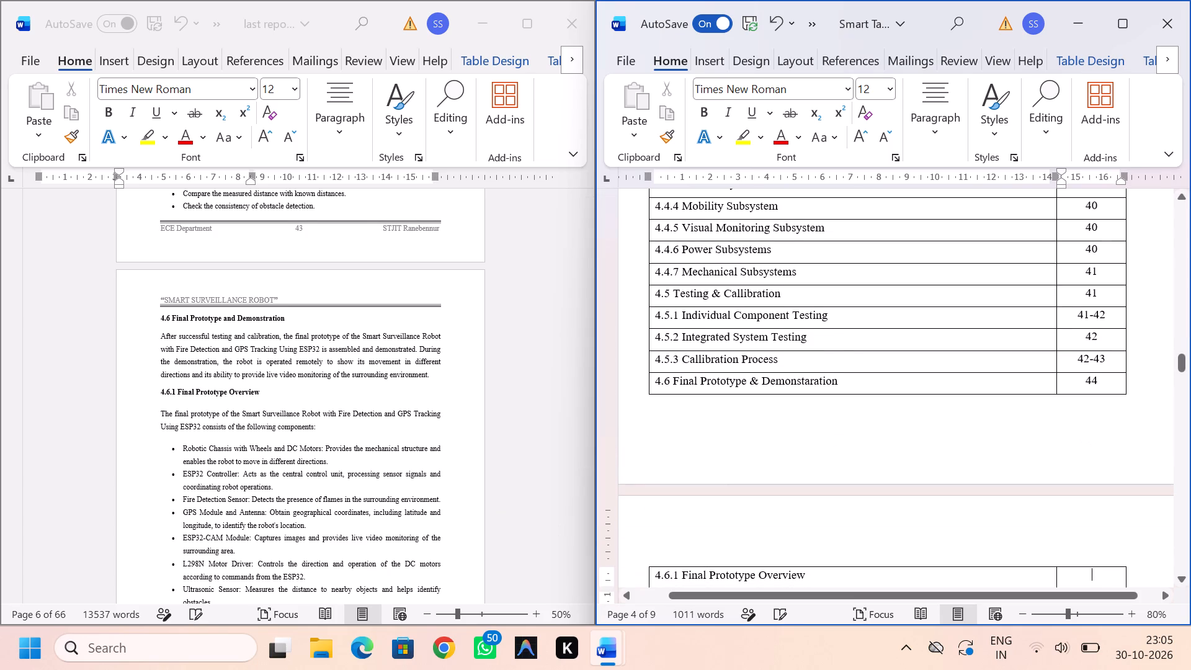
pyautogui.press('Down')
pyautogui.press('Up')
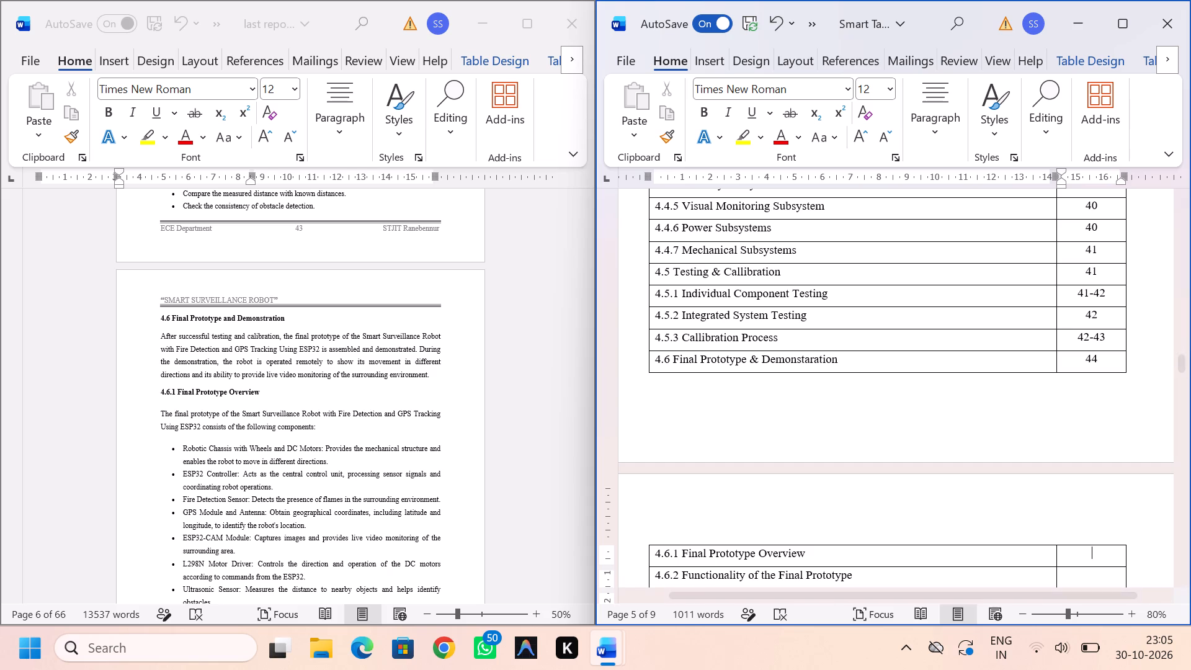
pyautogui.write('44')
pyautogui.scroll(-3, 535, 469)
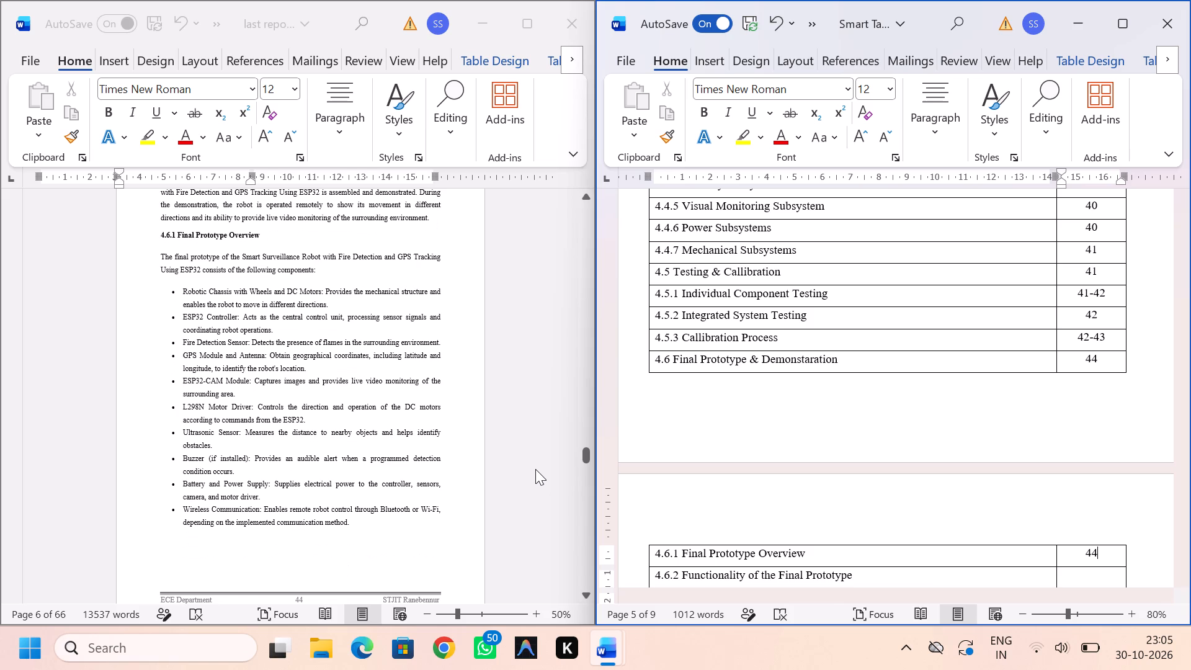
pyautogui.scroll(2, 535, 469)
pyautogui.scroll(-2, 535, 469)
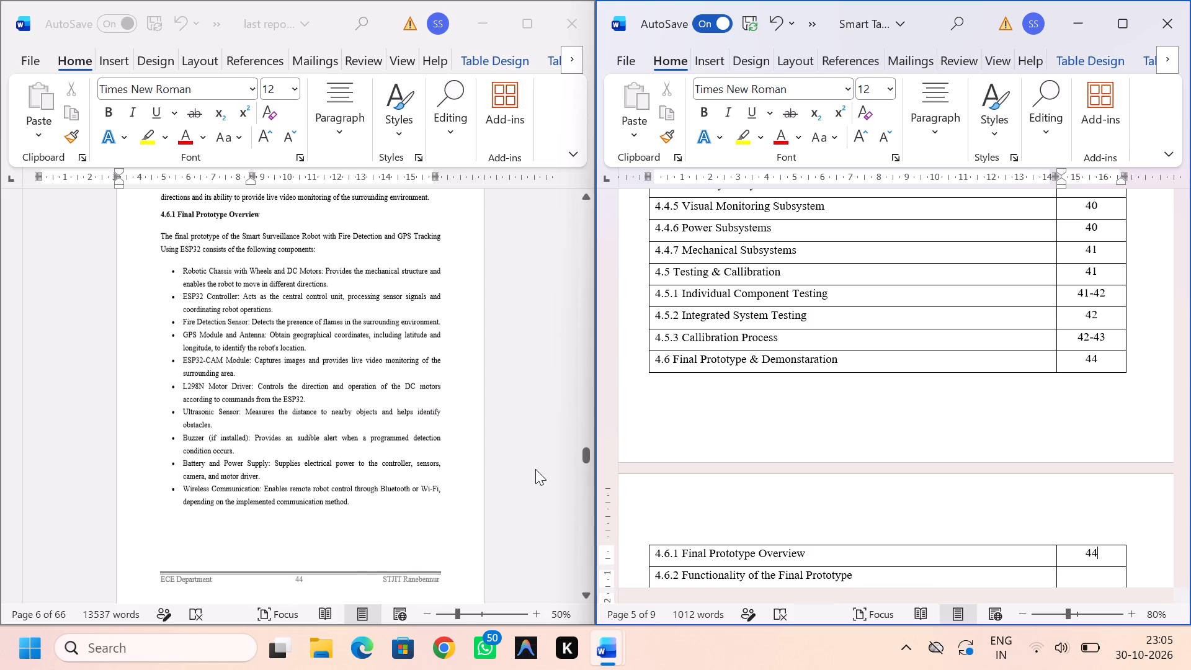
pyautogui.scroll(-5, 535, 469)
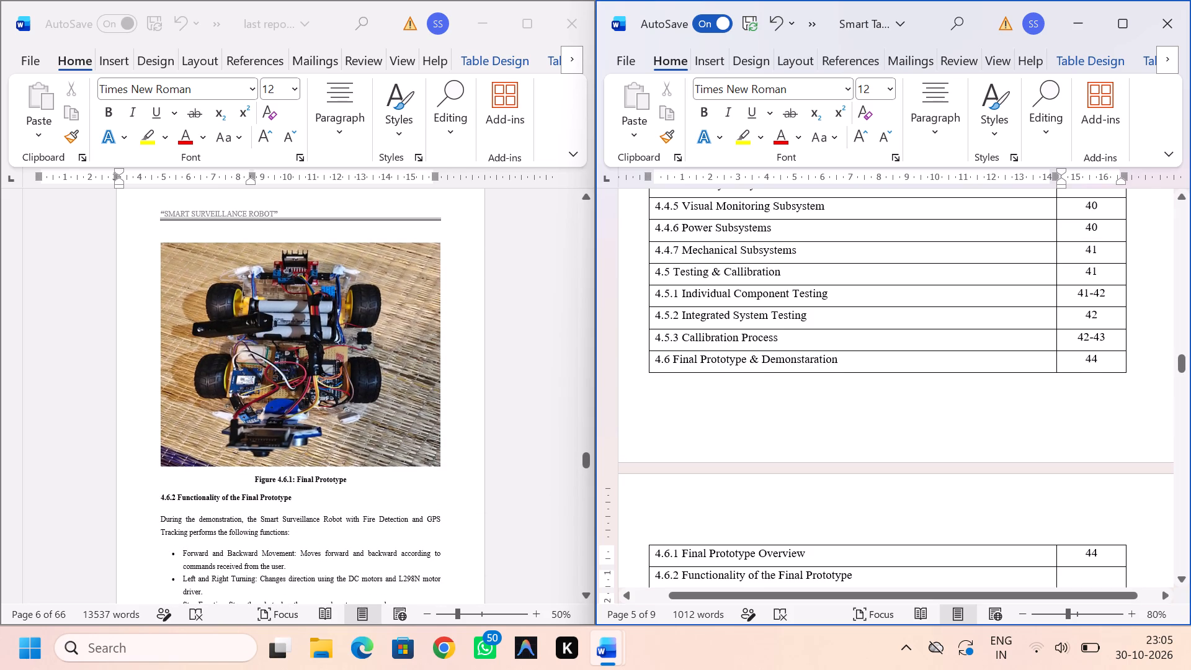
pyautogui.scroll(-2, 1023, 518)
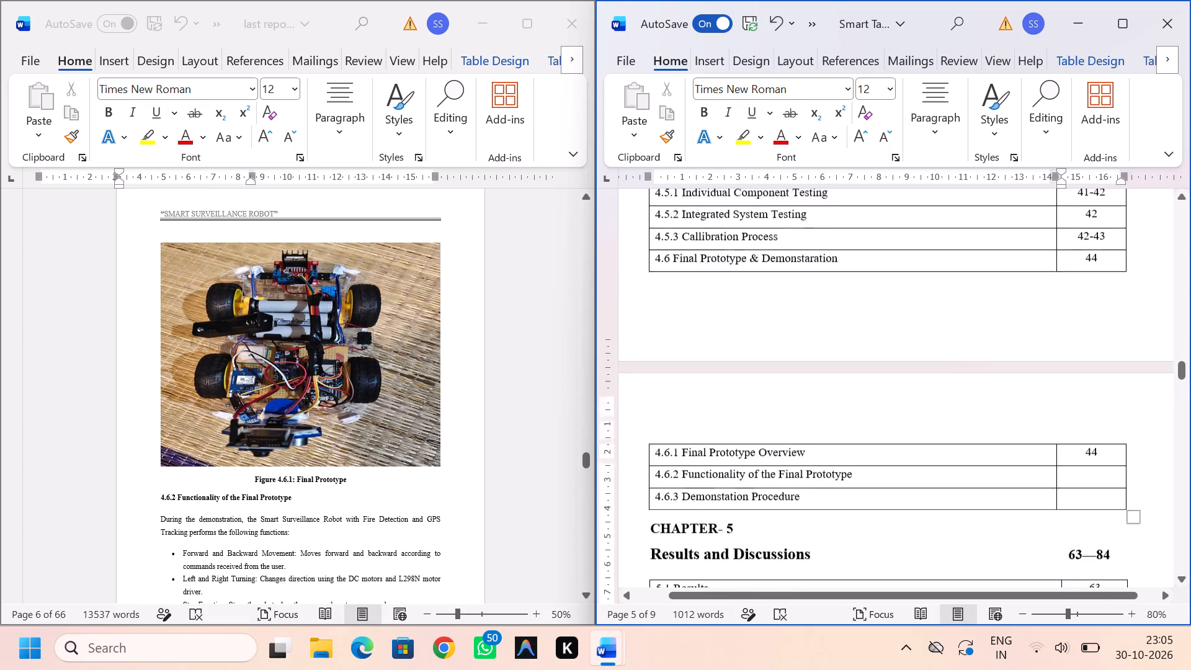
pyautogui.scroll(-1, 1023, 518)
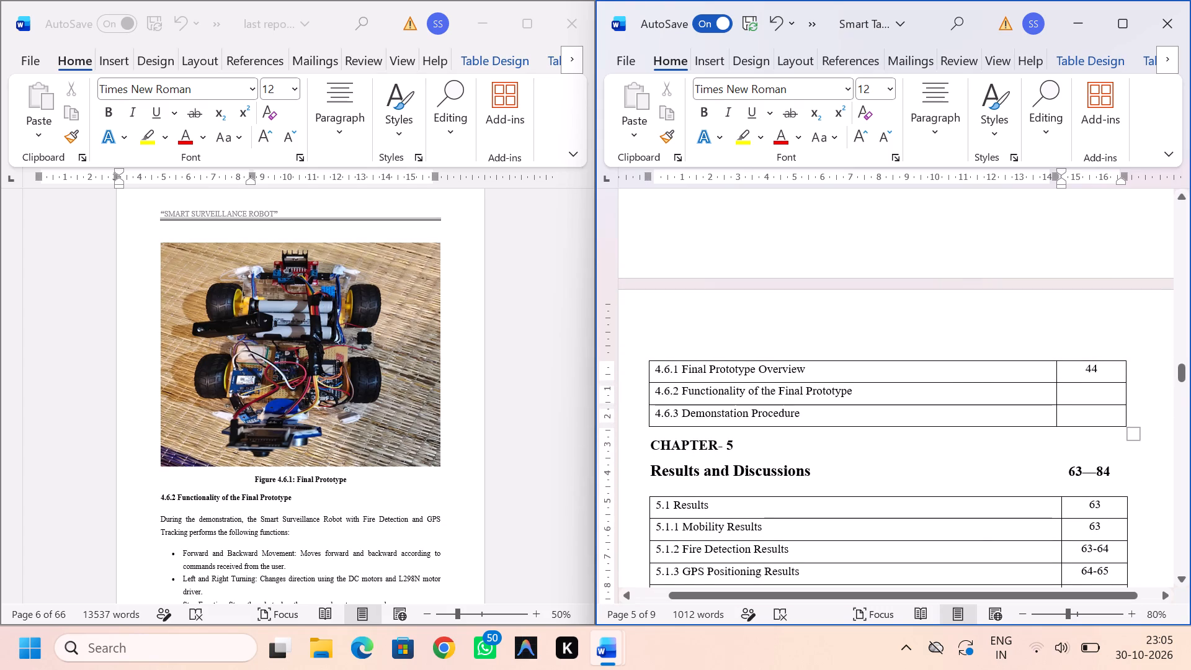
pyautogui.press('-')
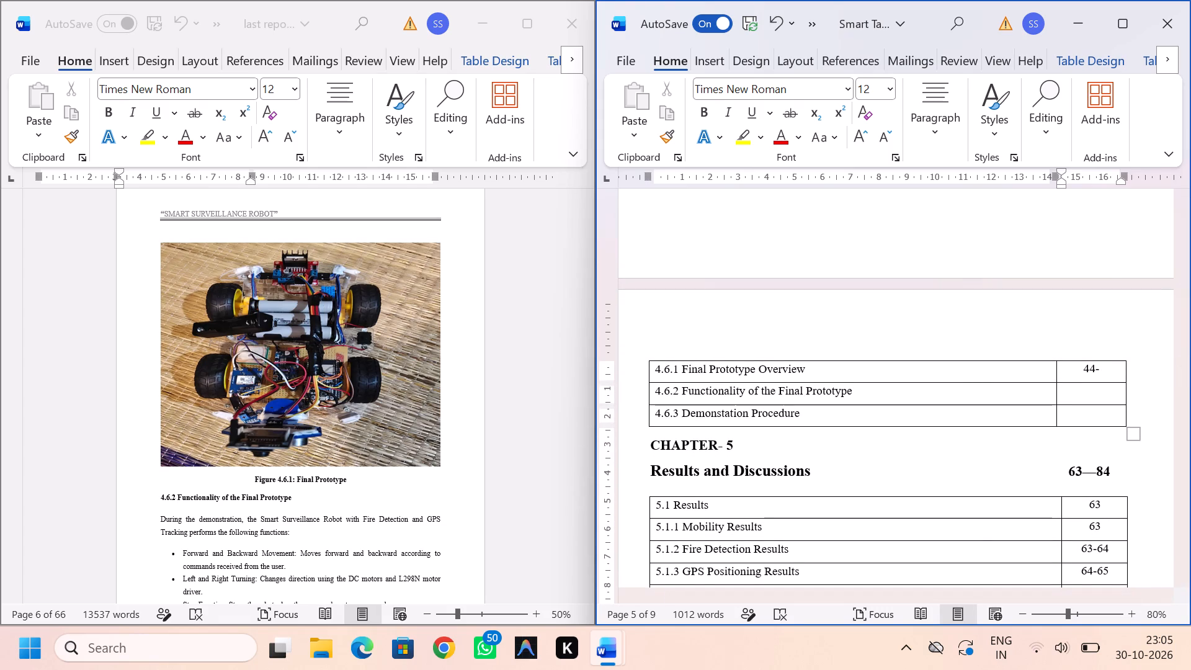
pyautogui.write('45')
# Enter the page range 45-46 for 4.6.2 Functionality of the Final Prototype, checking the section's extent in the report.
pyautogui.press('Down')
pyautogui.write('45')
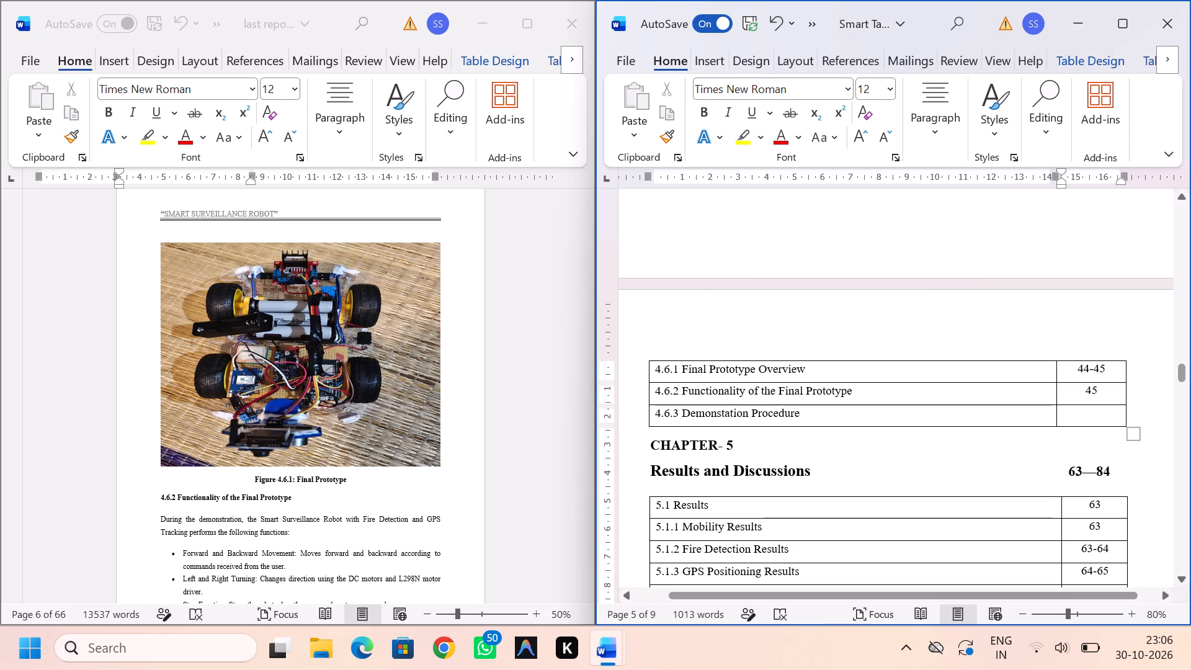
pyautogui.scroll(-4, 293, 401)
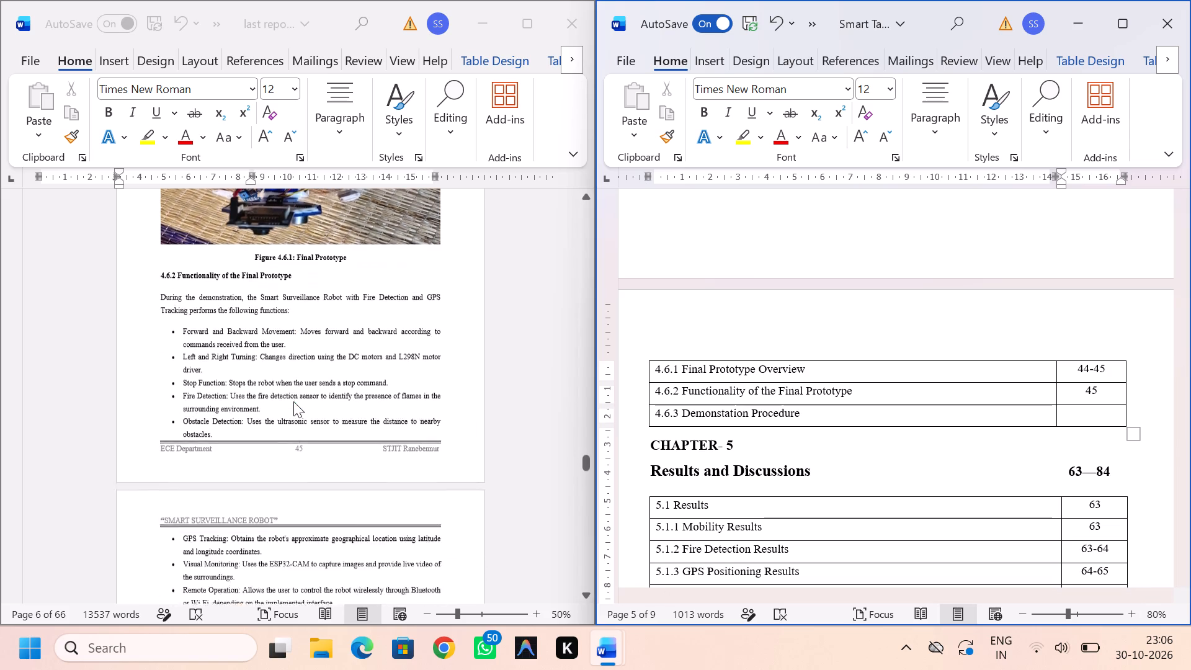
pyautogui.scroll(-2, 293, 401)
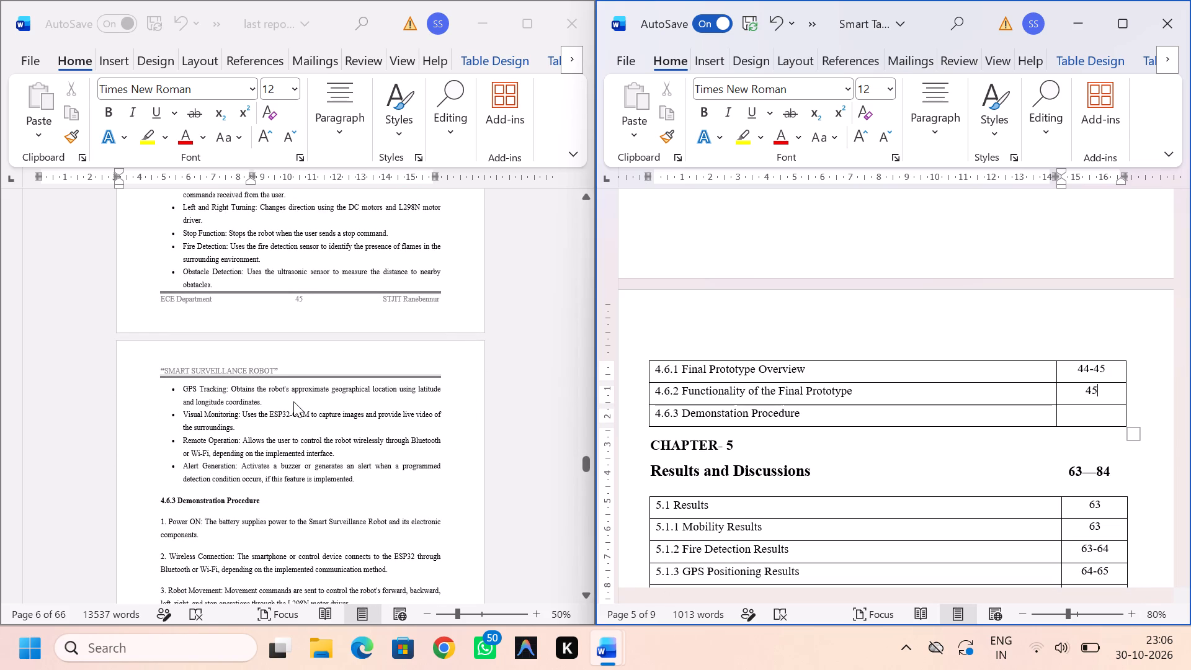
pyautogui.press('-')
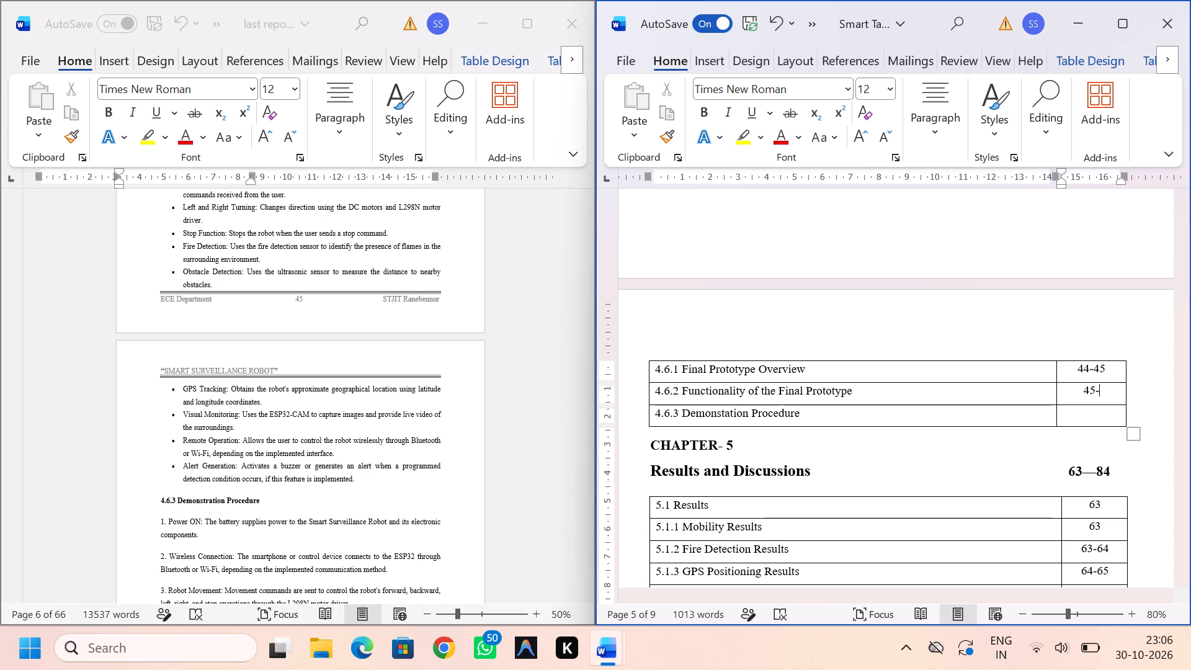
pyautogui.write('46')
# Check the extent of section 4.6.3 in the report and enter page 46 for 4.6.3 Demonstation Procedure.
pyautogui.scroll(-2, 244, 412)
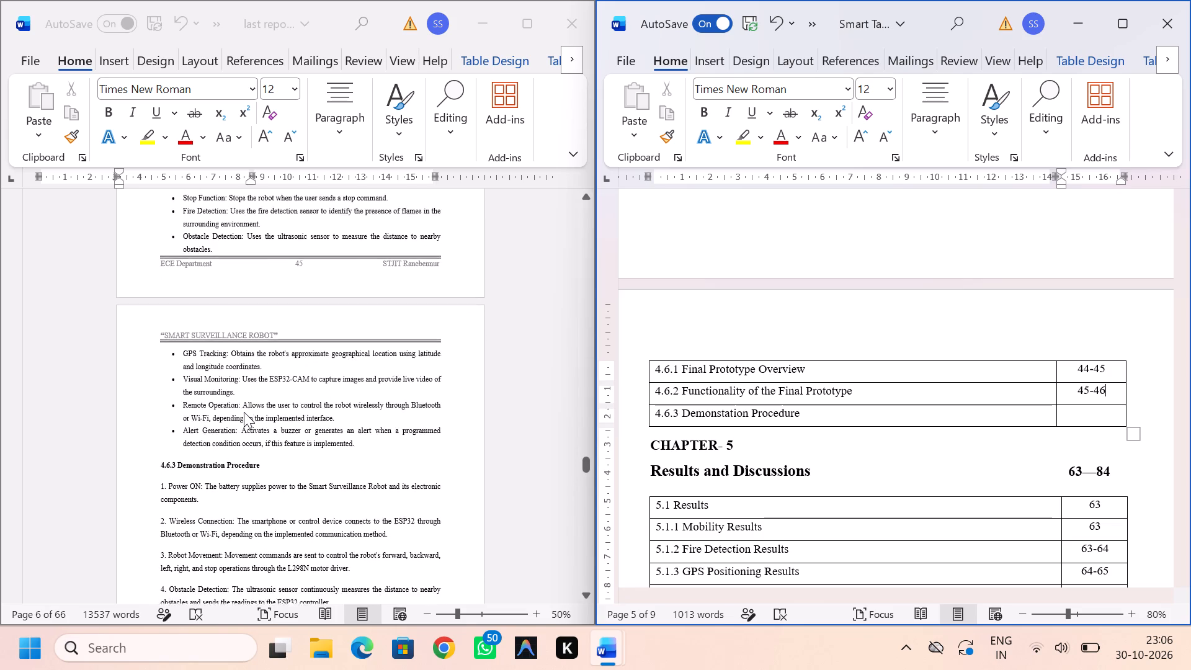
pyautogui.scroll(-2, 244, 412)
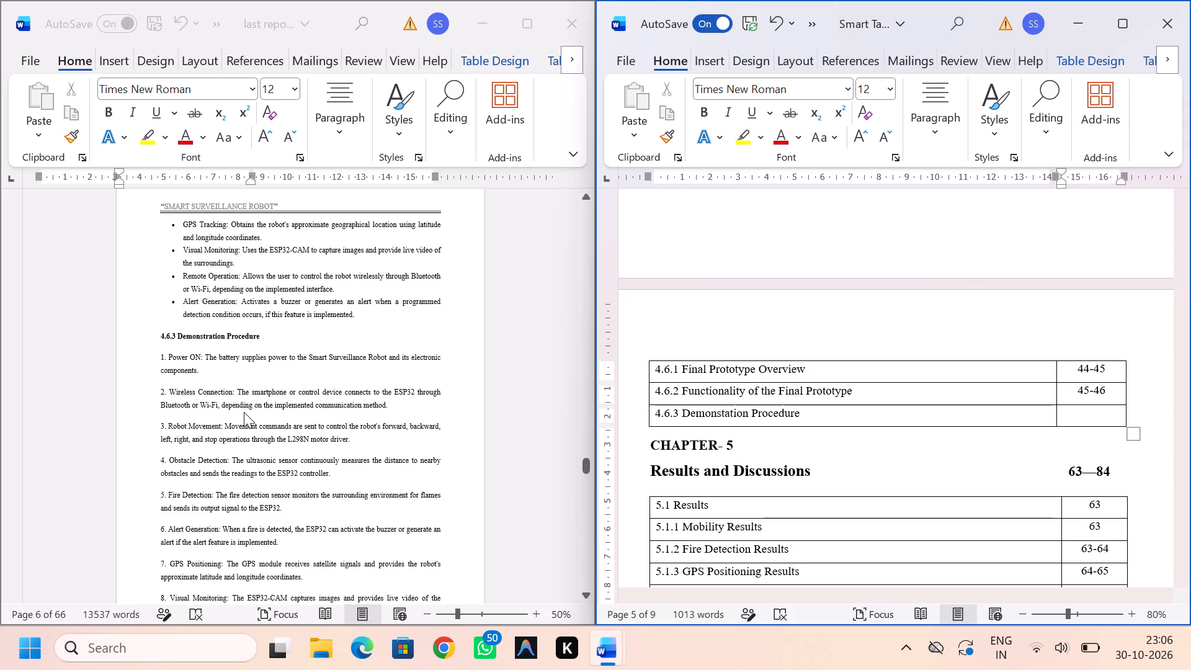
pyautogui.scroll(-4, 244, 412)
pyautogui.scroll(1, 244, 412)
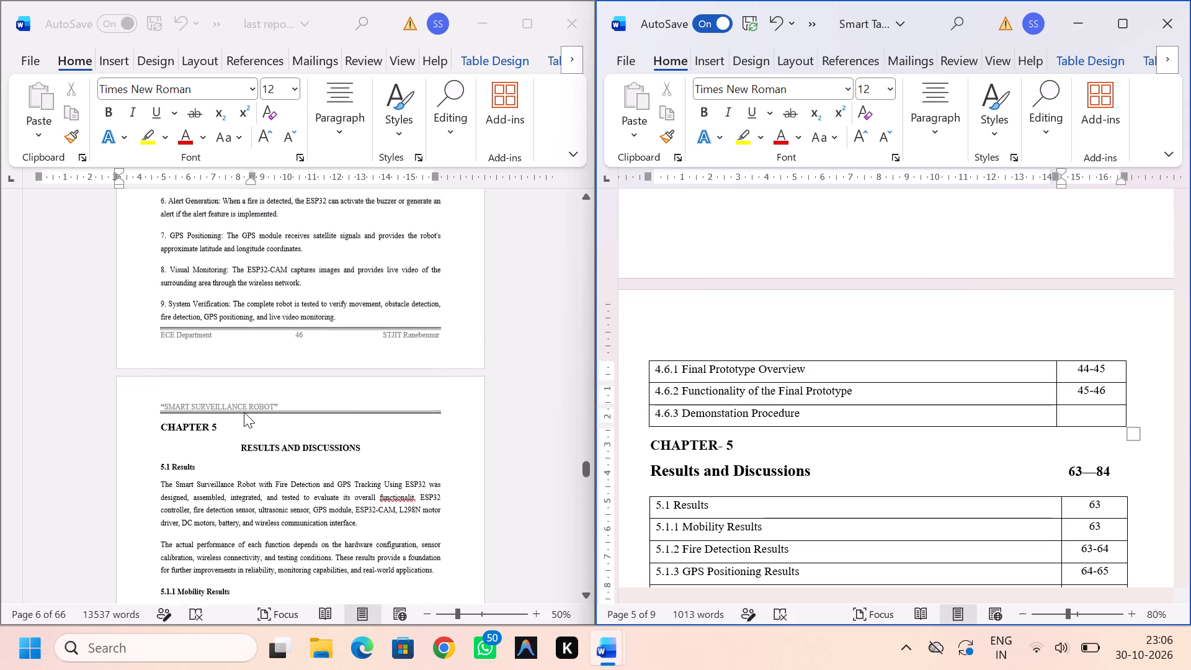
pyautogui.scroll(1, 244, 412)
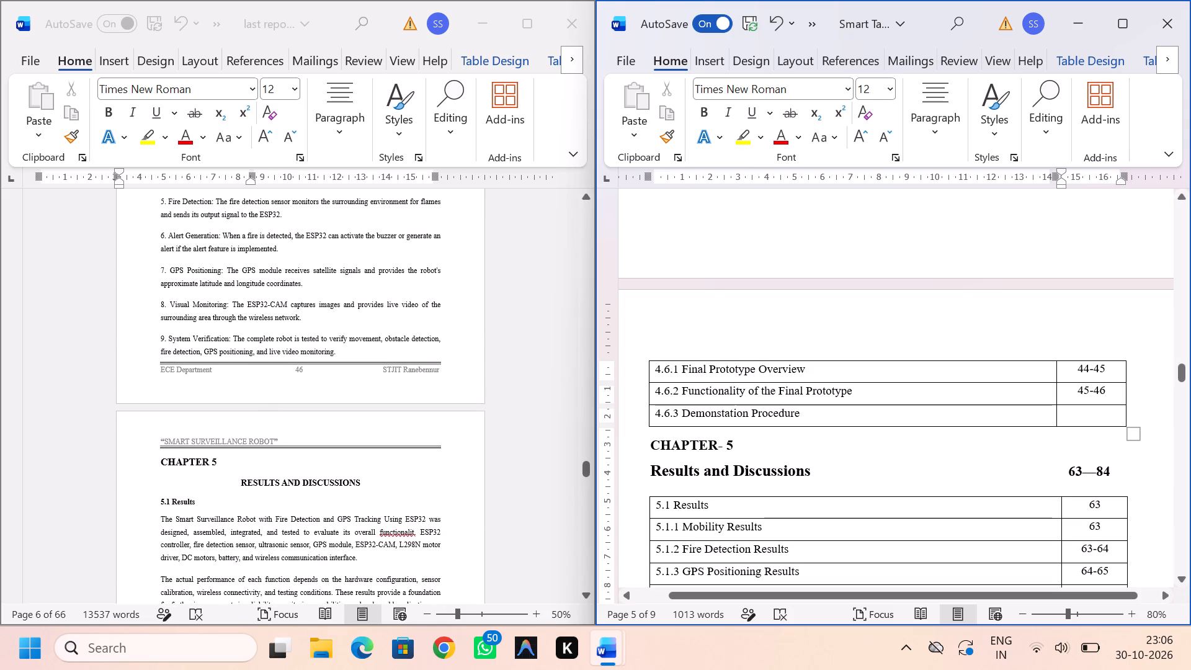
pyautogui.click(1075, 417)
pyautogui.write('46')
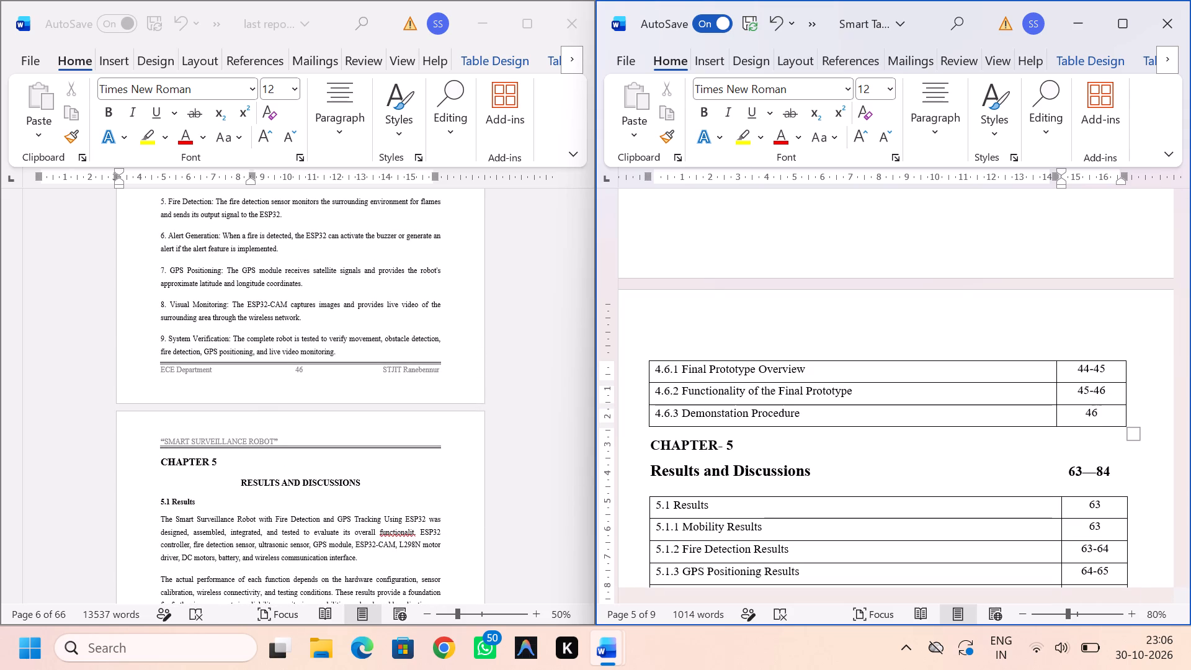
# Examine the Chapter 5 Results and Discussions entries and their page numbers in the contents table.
pyautogui.scroll(-1, 1086, 501)
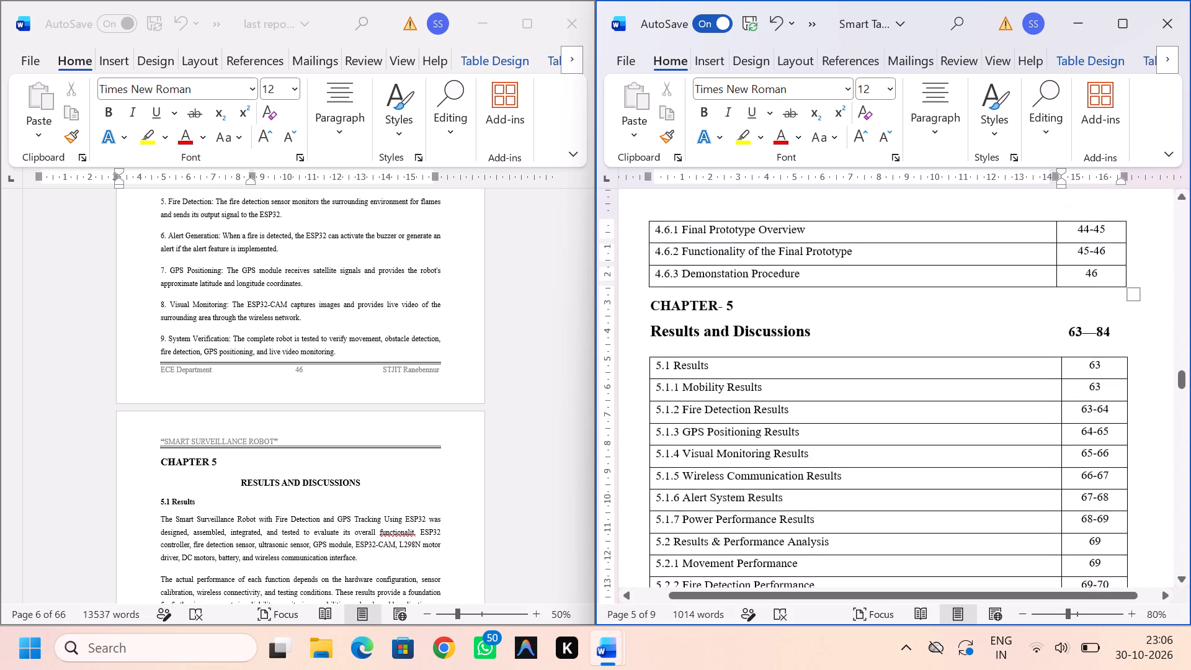
pyautogui.scroll(-5, 1086, 501)
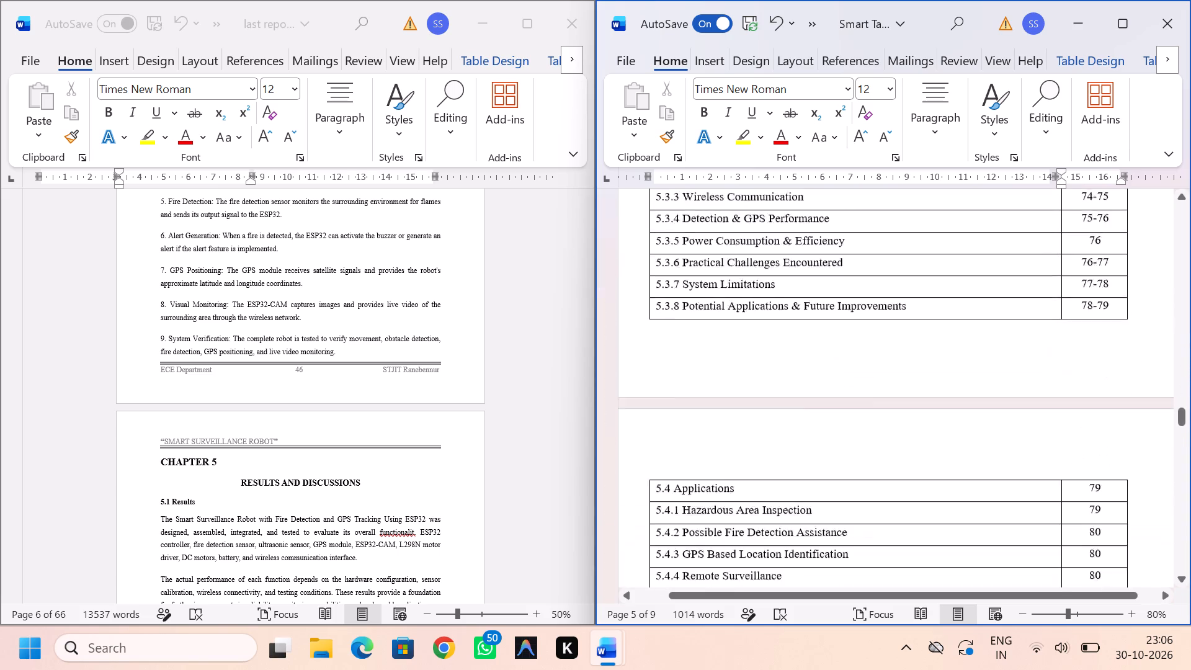
pyautogui.scroll(-1, 1086, 501)
pyautogui.scroll(1, 1086, 501)
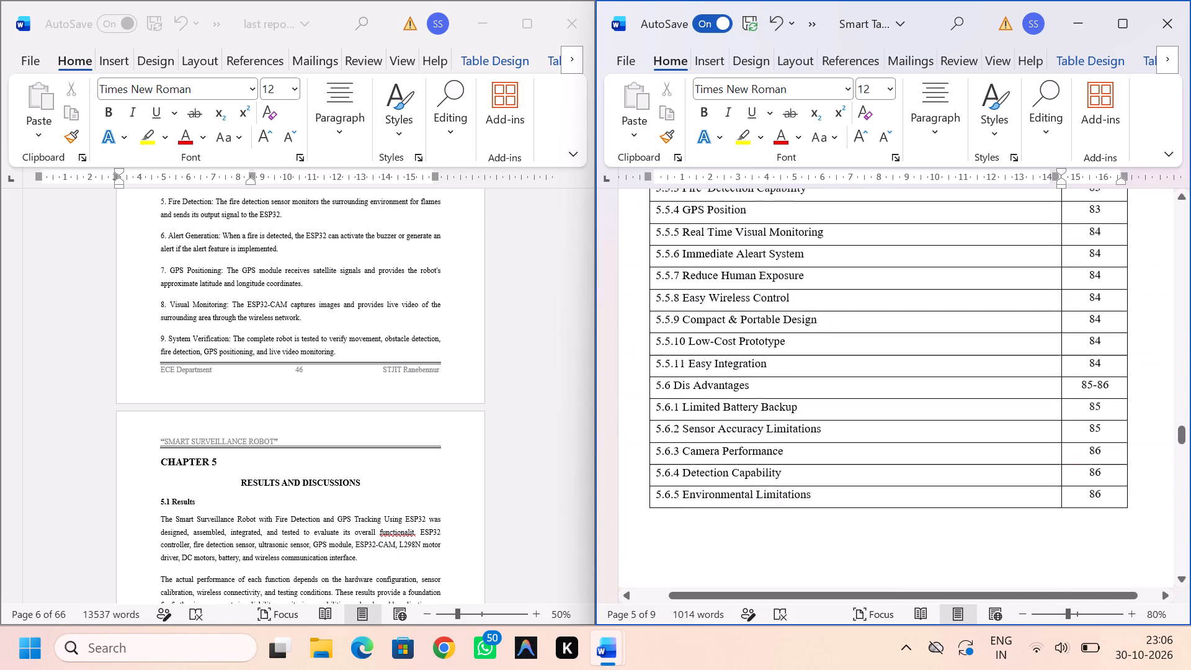
pyautogui.scroll(6, 1086, 501)
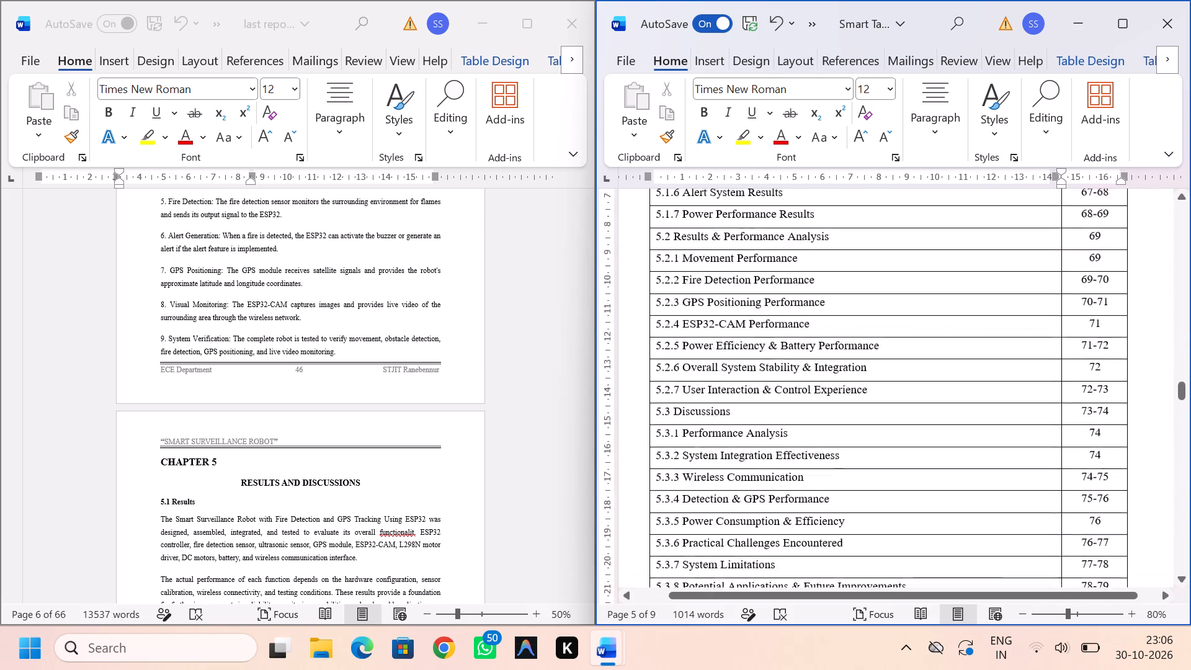
# Clear all the page numbers in the Chapter 5 contents table, from 5.1 Results through 5.6.5 Environmental Limitations.
pyautogui.scroll(1, 1086, 501)
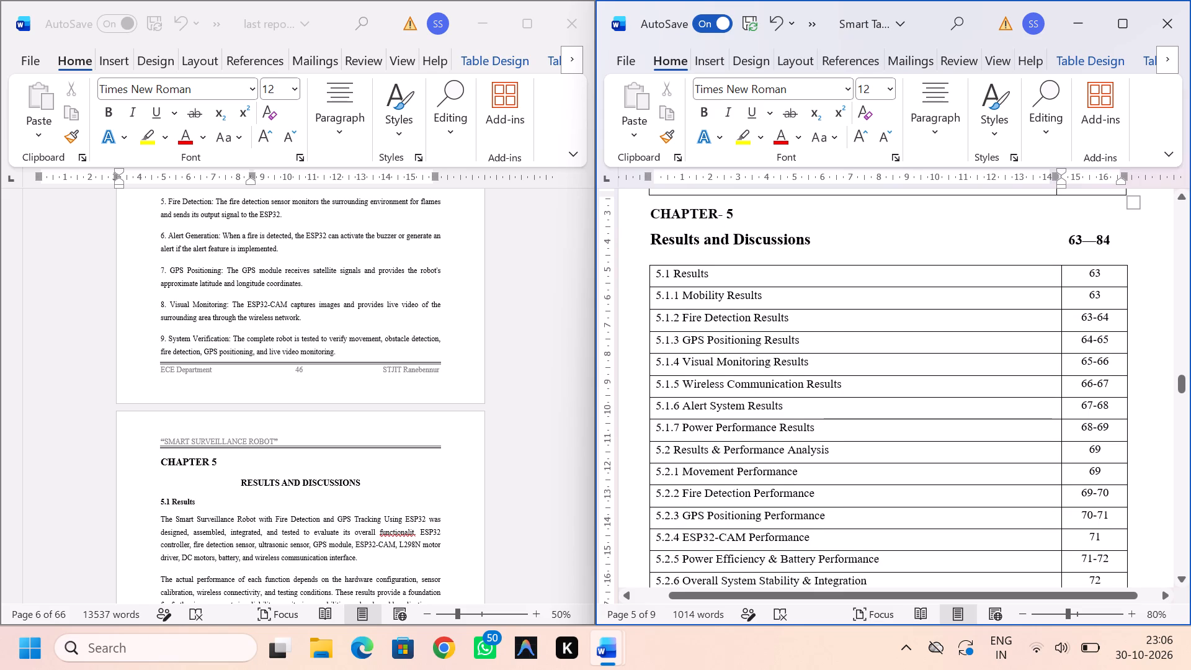
pyautogui.moveTo(1080, 275); pyautogui.dragTo(1082, 385)
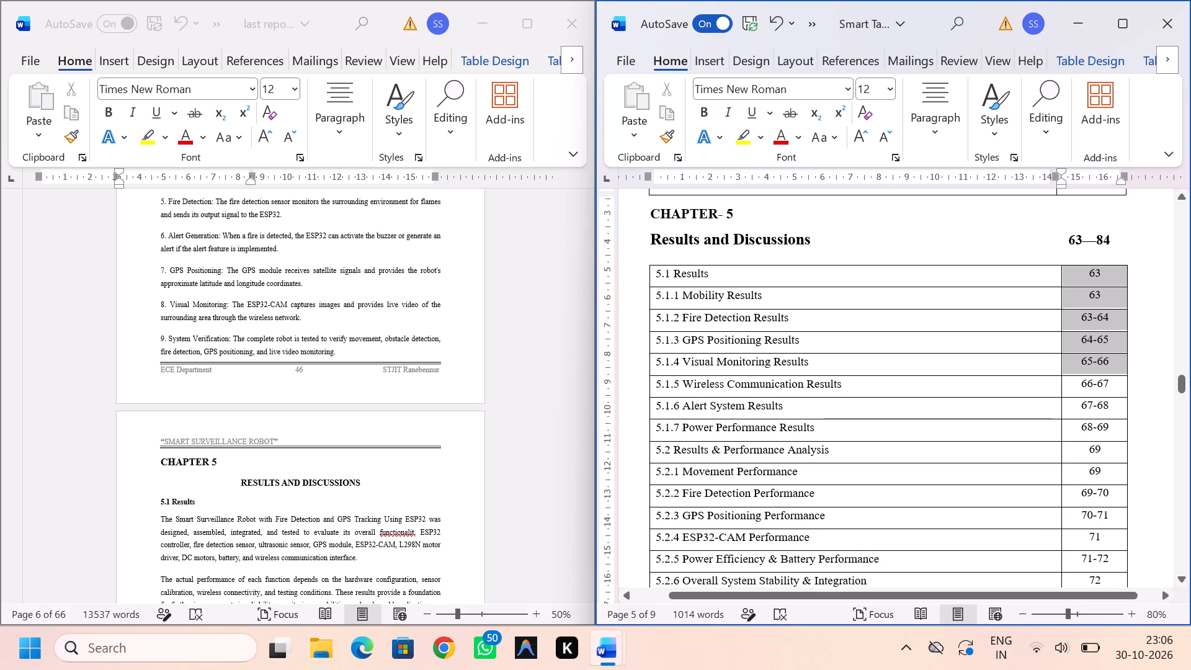
pyautogui.moveTo(1082, 385); pyautogui.dragTo(1108, 652)
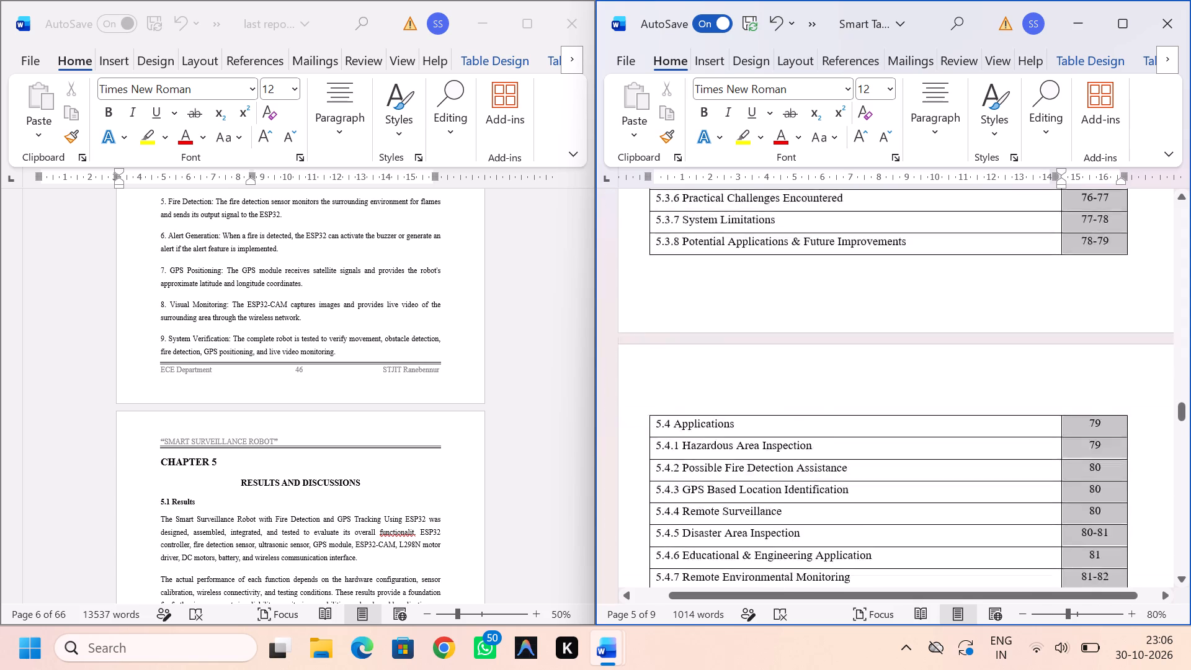
pyautogui.moveTo(1108, 652); pyautogui.dragTo(1092, 400)
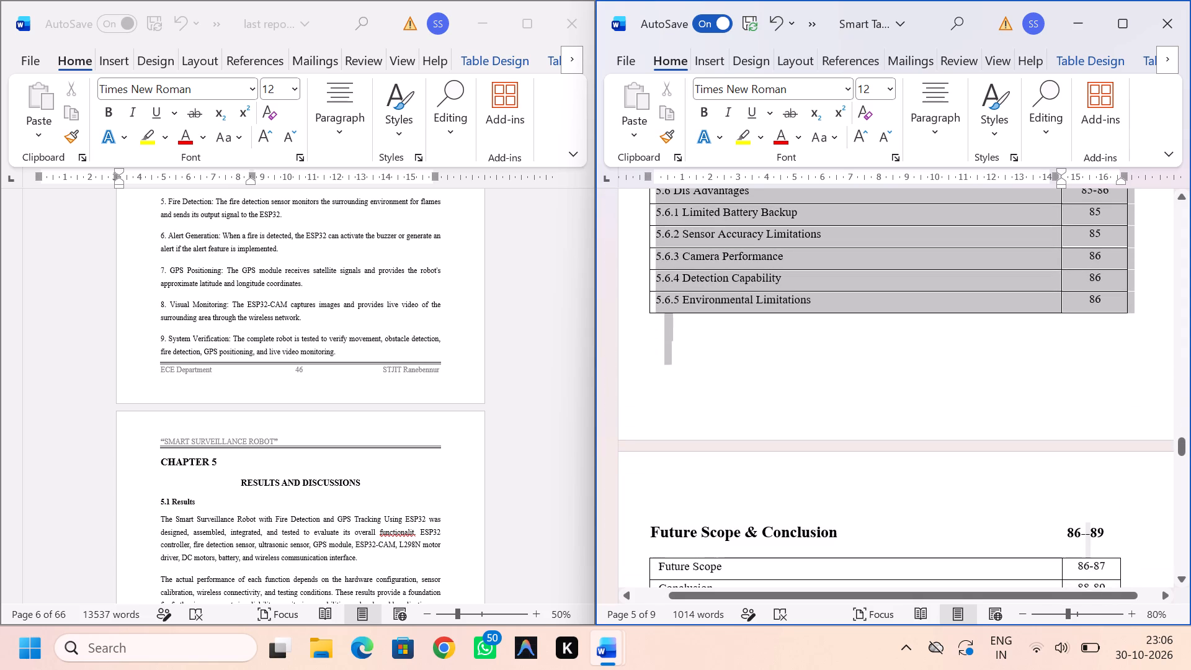
pyautogui.moveTo(1092, 400); pyautogui.dragTo(1094, 301)
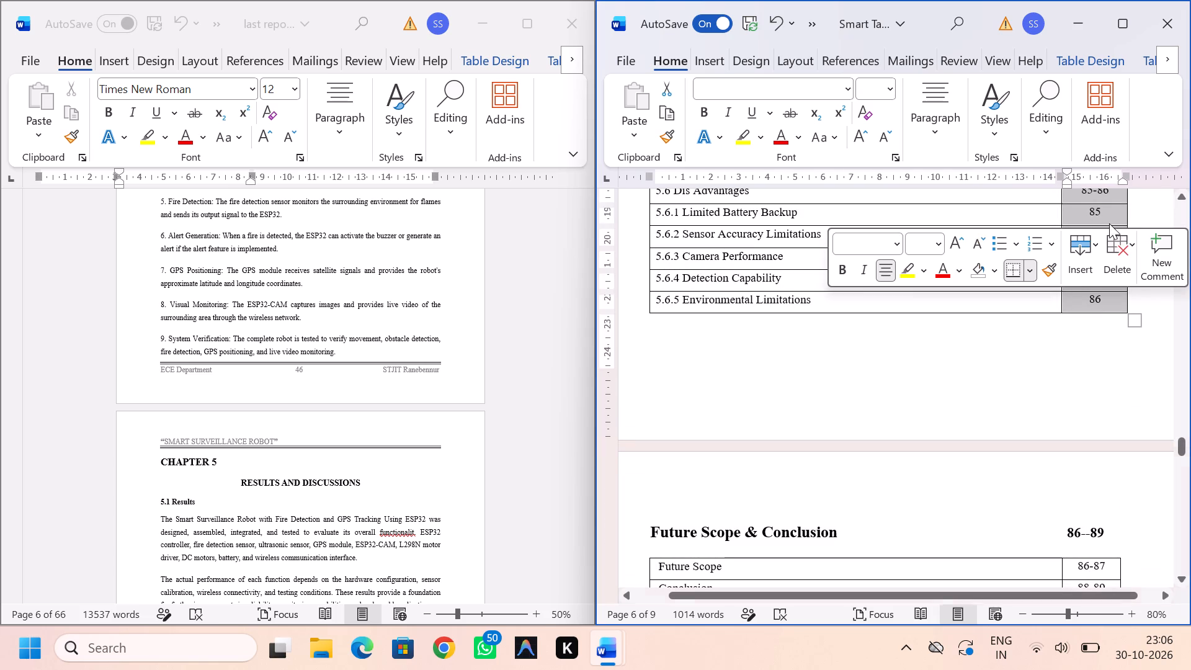
pyautogui.press('Delete')
# Enter page 47 for both 5.1 Results and 5.1.1 Mobility Results, checking the sections' extent in the report.
pyautogui.scroll(4, 1132, 274)
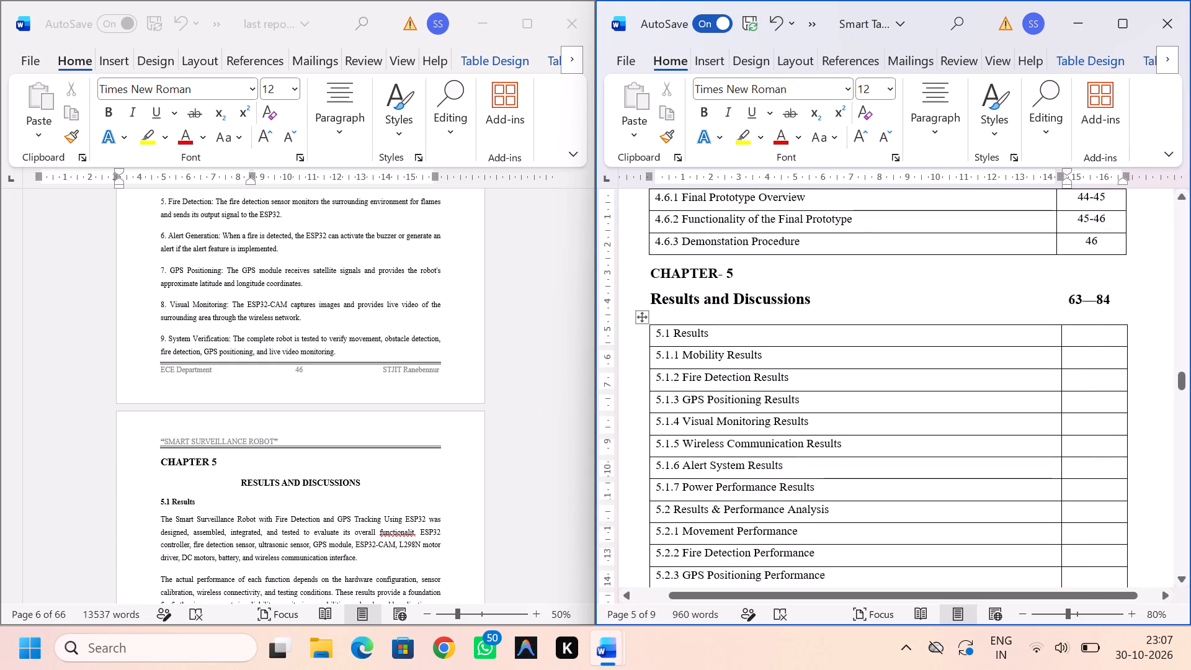
pyautogui.write('47')
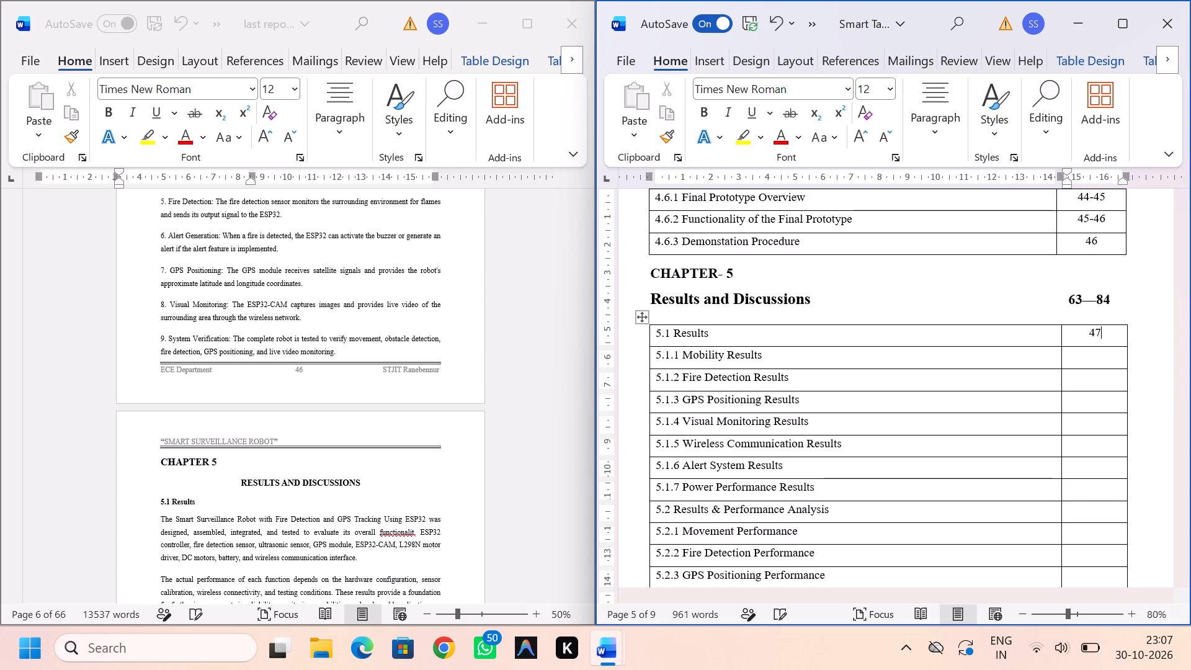
pyautogui.press('Down')
pyautogui.scroll(-4, 499, 426)
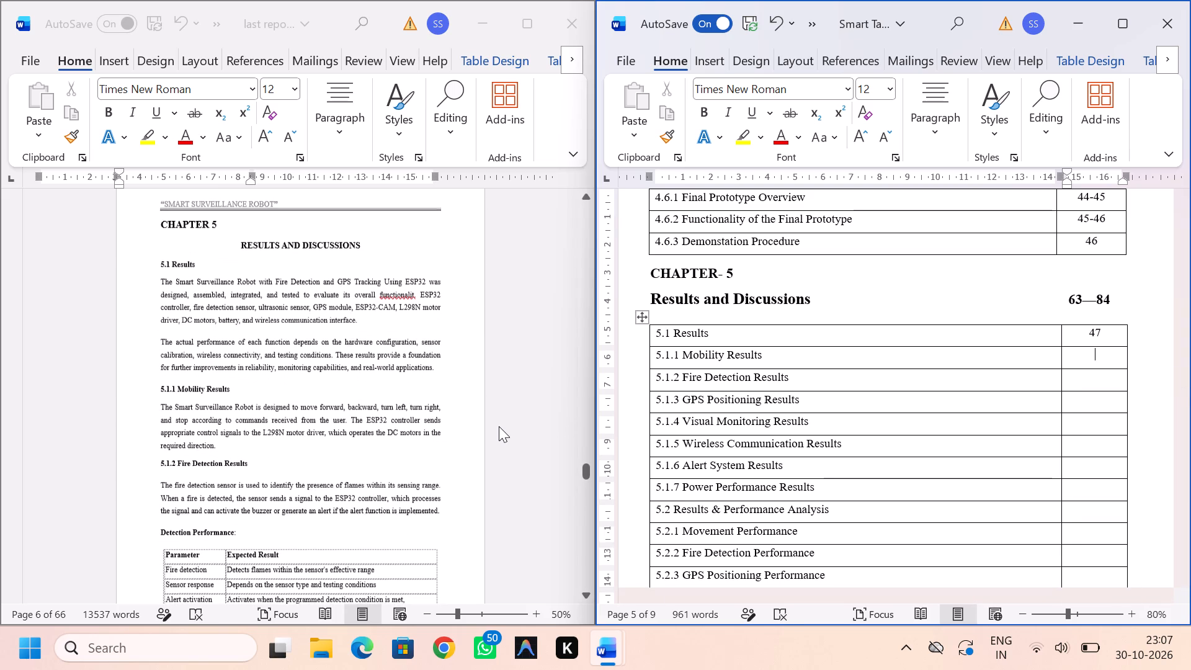
pyautogui.scroll(-1, 499, 426)
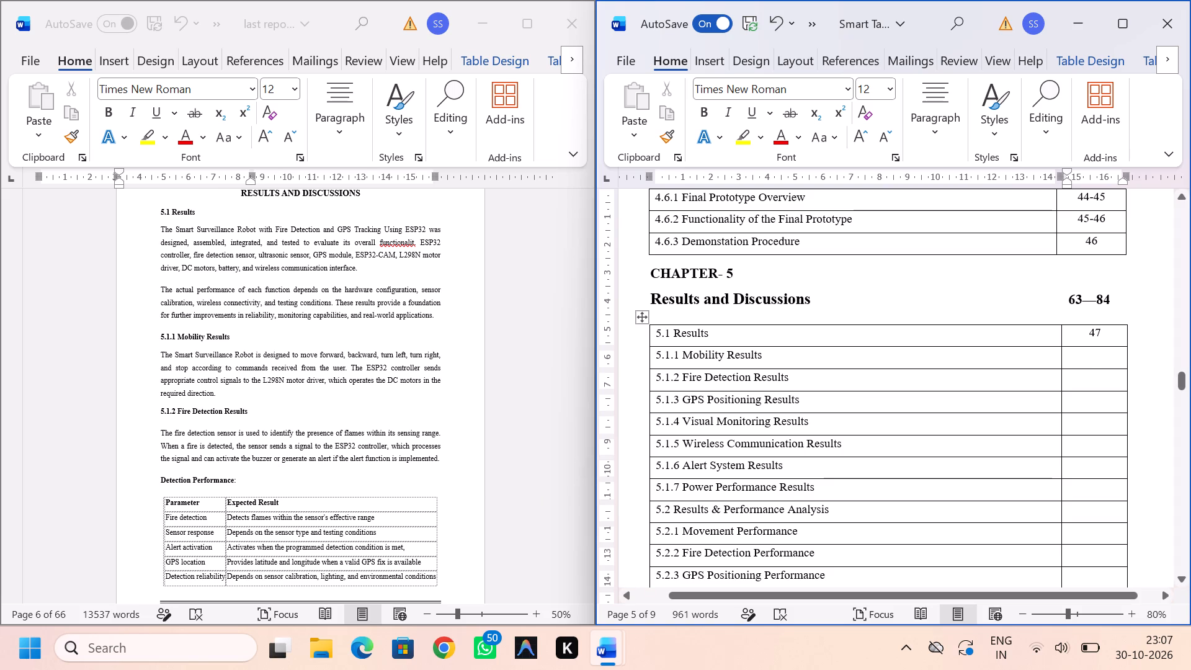
pyautogui.write('47')
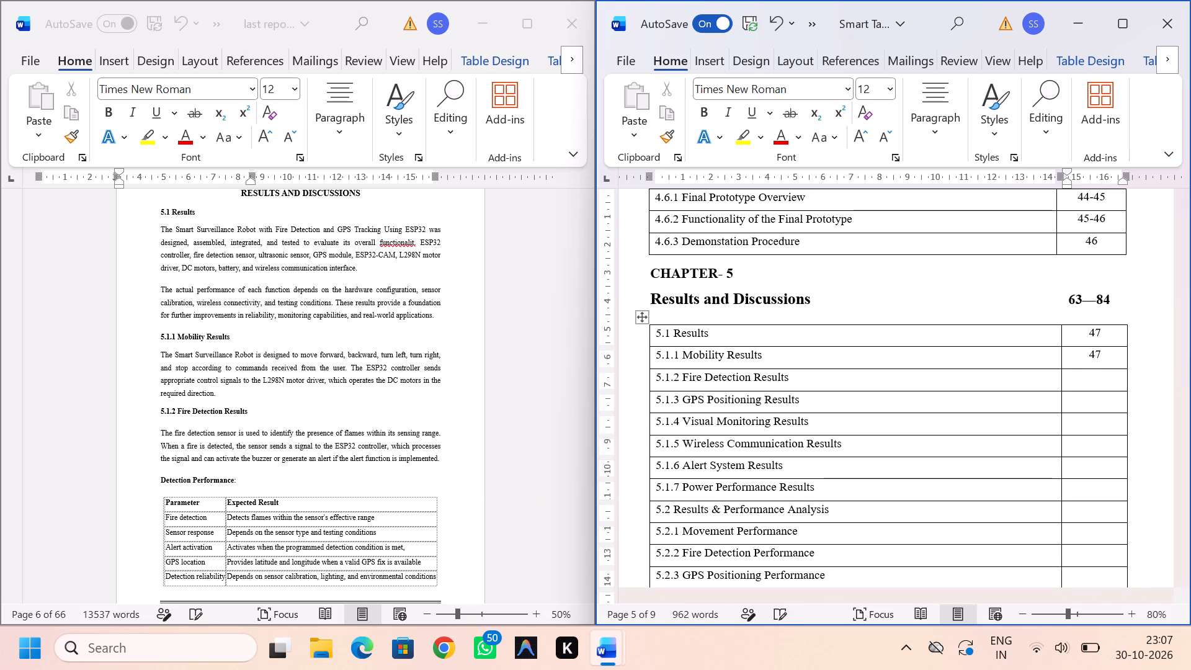
# Enter the page range 47-48 for 5.1.2 Fire Detection Results, checking the section's extent in the report.
pyautogui.press('Down')
pyautogui.write('47')
pyautogui.scroll(-3, 437, 371)
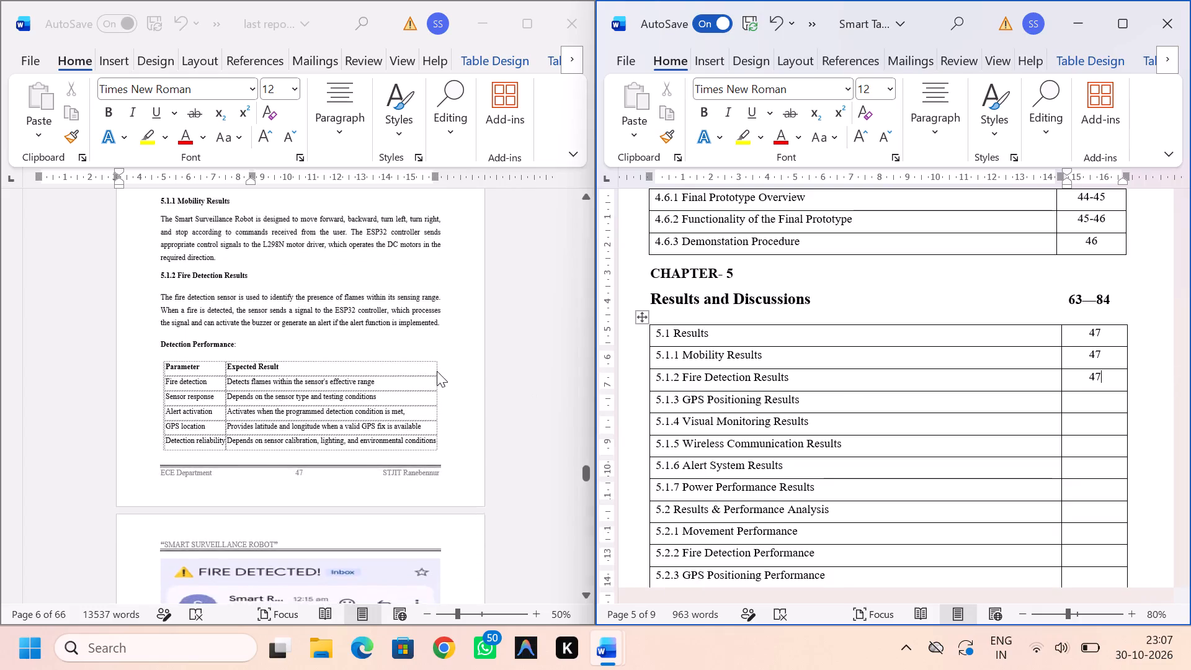
pyautogui.scroll(-4, 437, 371)
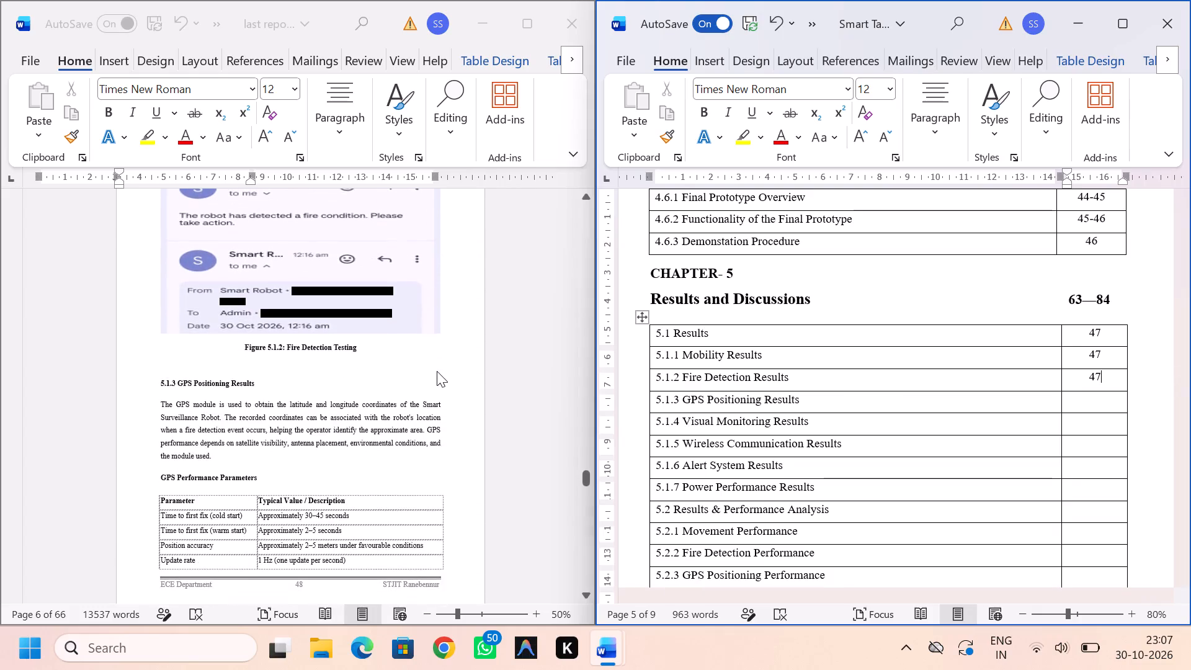
pyautogui.scroll(-1, 437, 371)
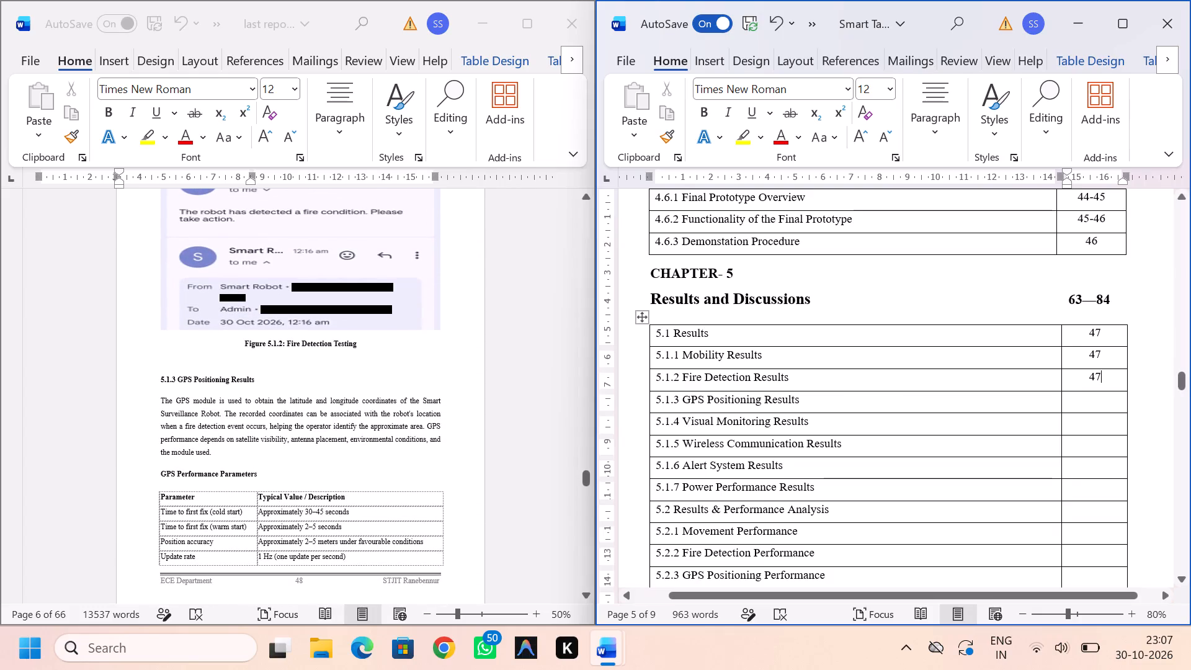
pyautogui.write('-48')
# Enter the page range 48-49 for 5.1.3 GPS Positioning Results and check the section's end in the report.
pyautogui.press('Down')
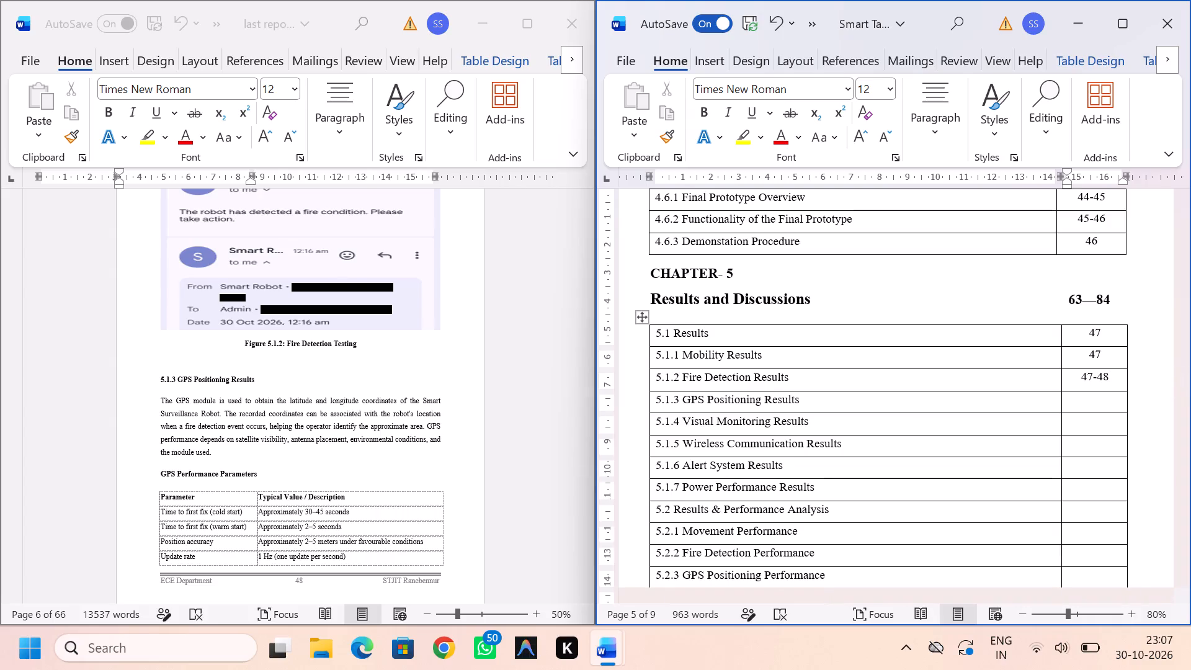
pyautogui.write('48')
pyautogui.press('-')
pyautogui.write('49')
pyautogui.scroll(-5, 364, 489)
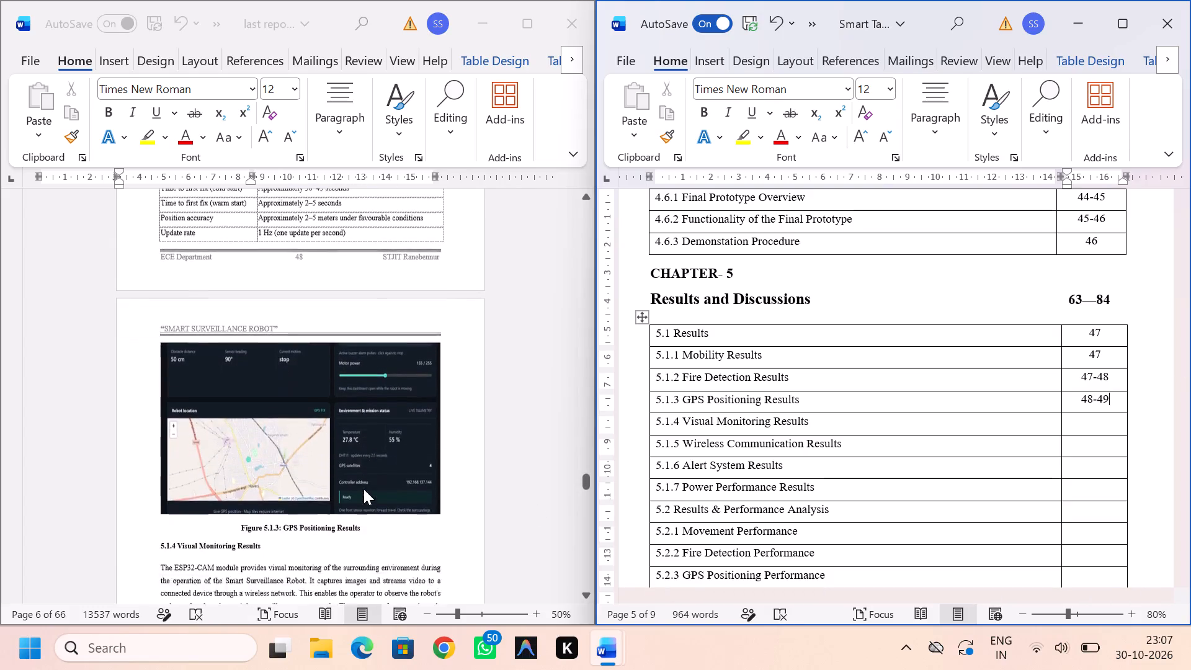
# Check in the report on which pages section 5.1.4 Visual Monitoring Results starts and ends.
pyautogui.scroll(-3, 364, 489)
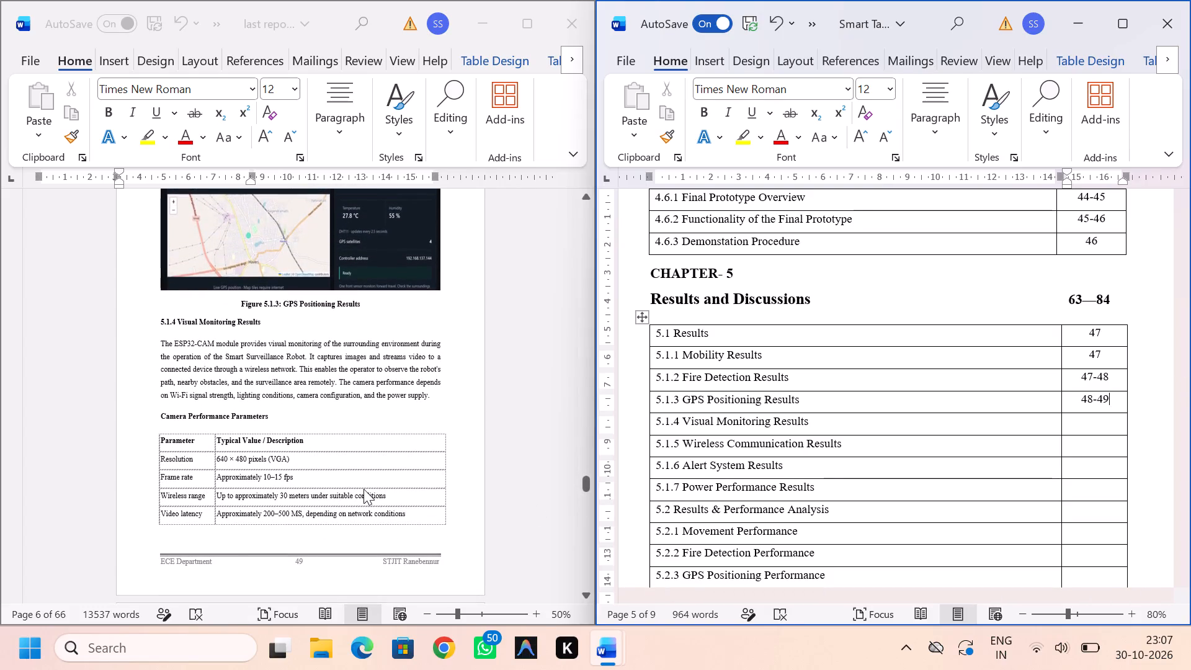
pyautogui.scroll(-3, 364, 489)
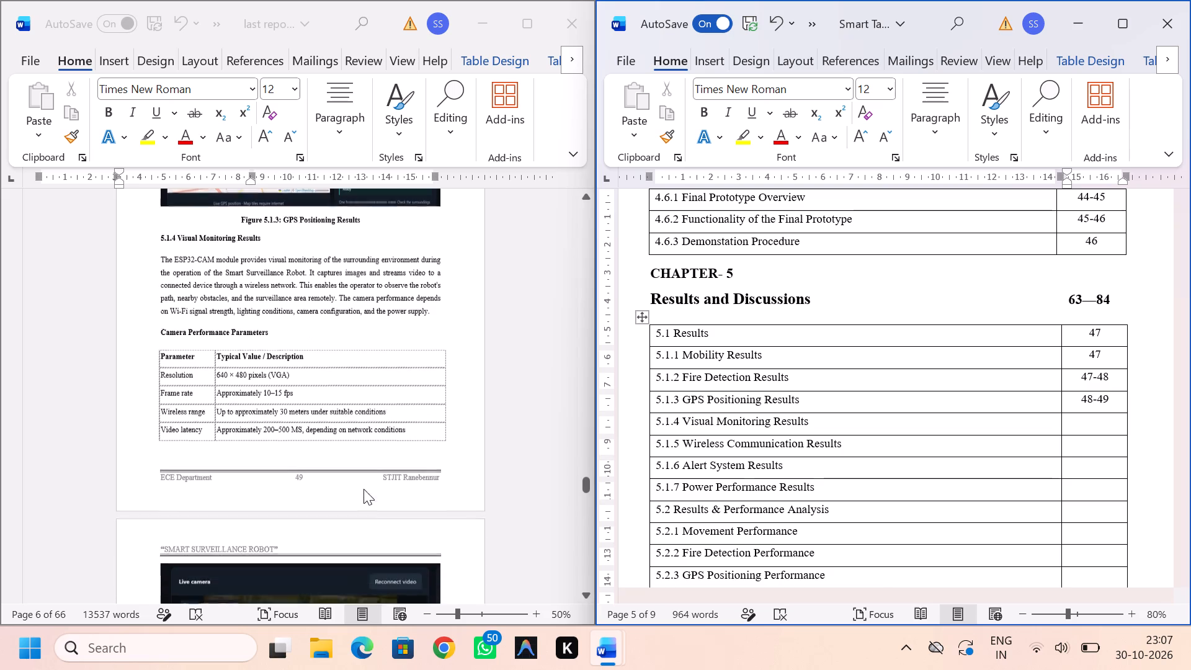
pyautogui.scroll(-2, 364, 489)
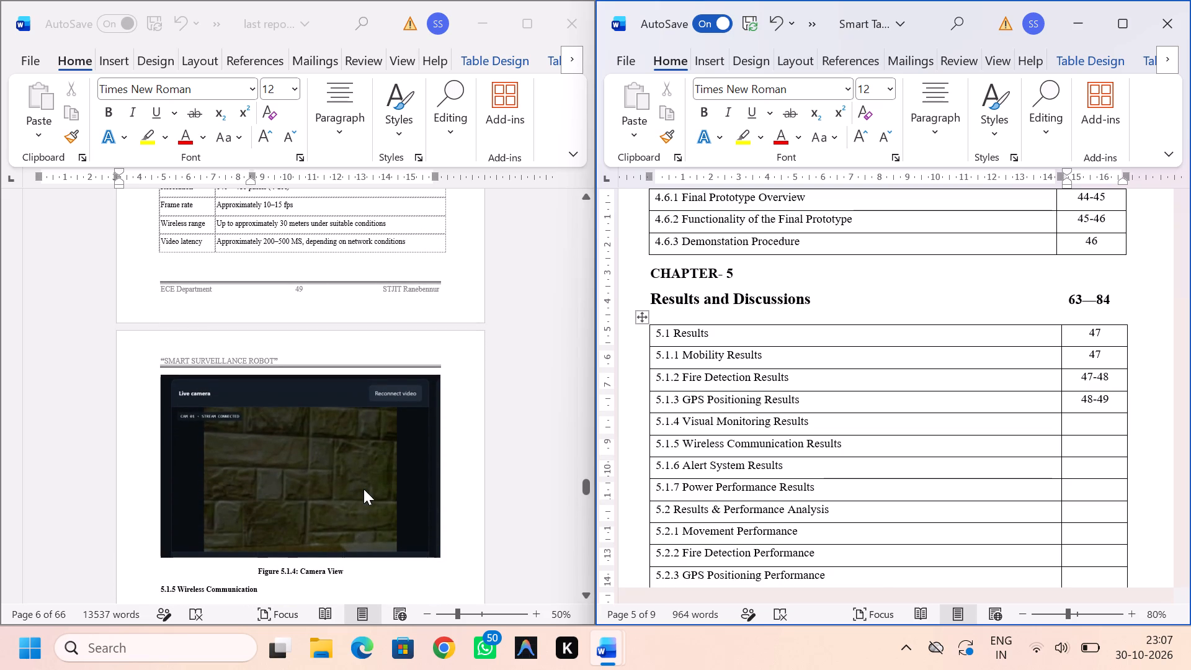
pyautogui.scroll(-1, 364, 489)
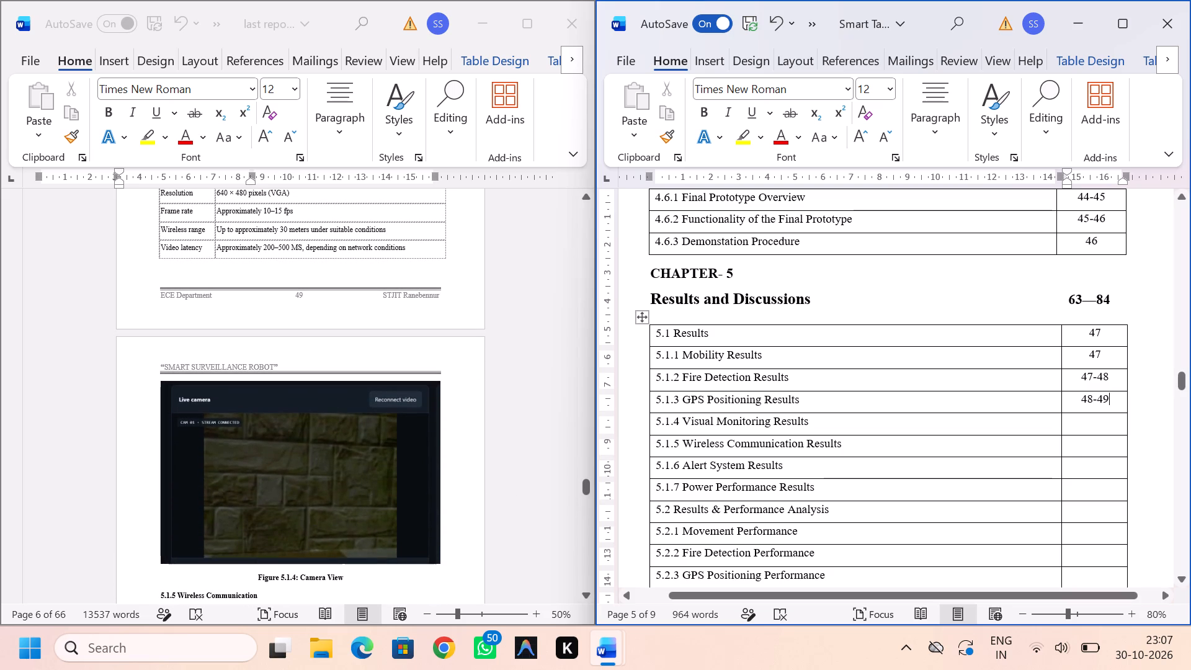
# Enter the page range 49-50 for 5.1.4 Visual Monitoring Results in the Chapter 5 contents table.
pyautogui.press('Down')
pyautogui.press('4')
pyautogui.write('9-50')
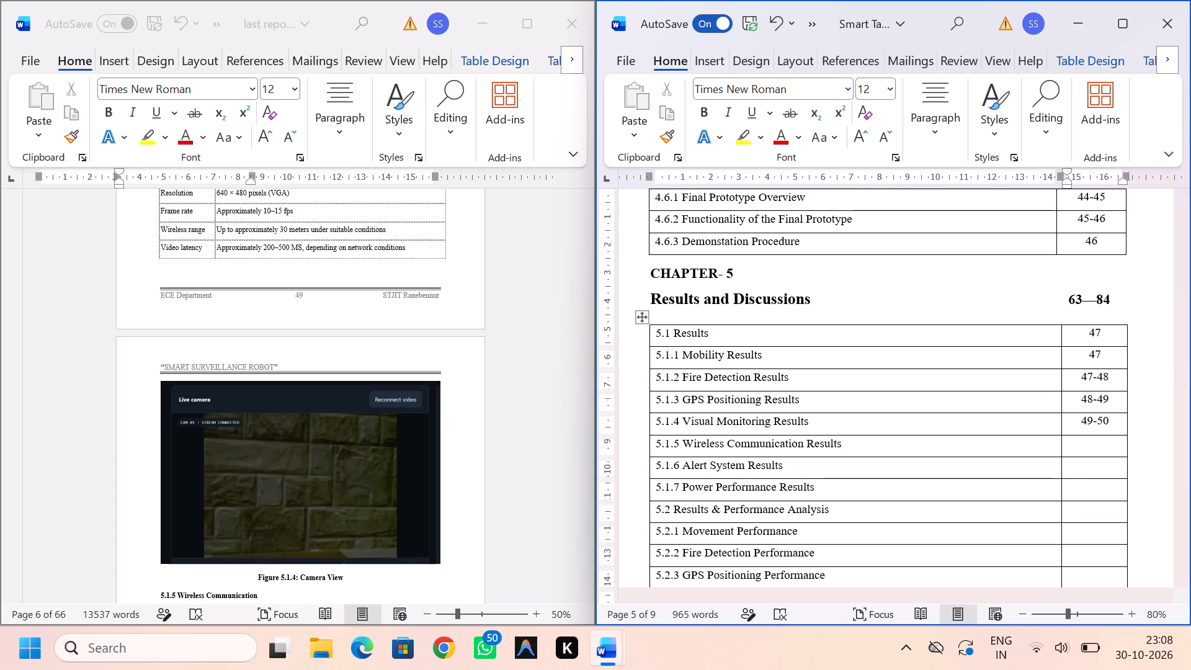
# Enter the page range 50-51 for 5.1.5 Wireless Communication Results, checking the section's extent in the report.
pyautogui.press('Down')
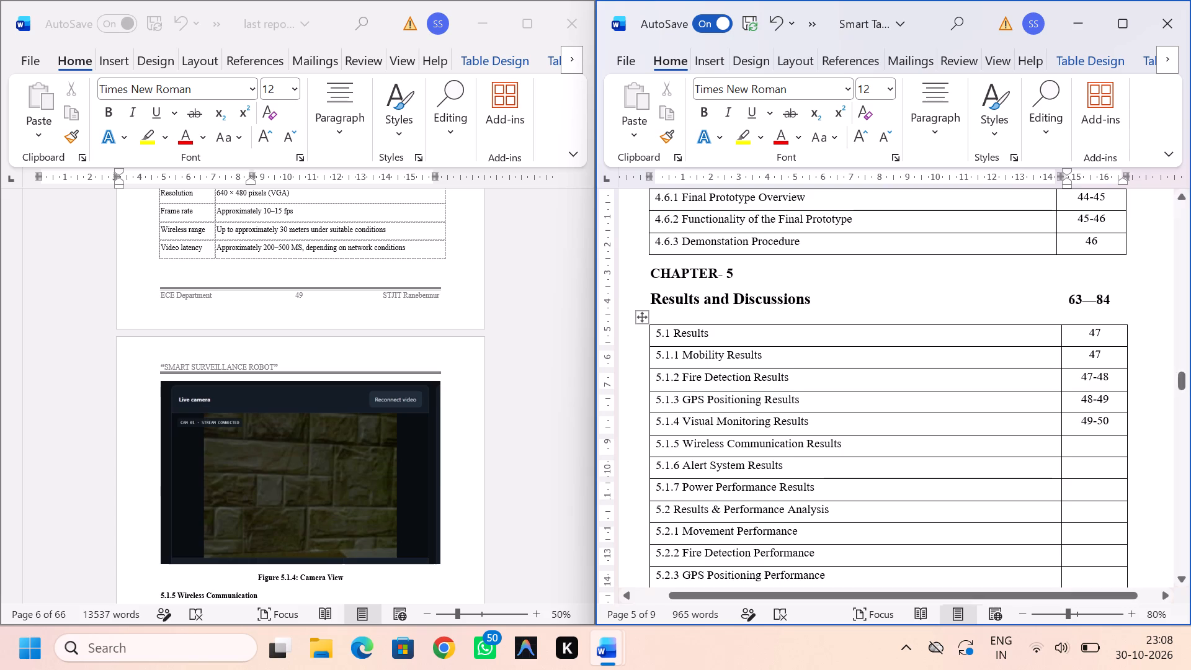
pyautogui.scroll(-3, 442, 473)
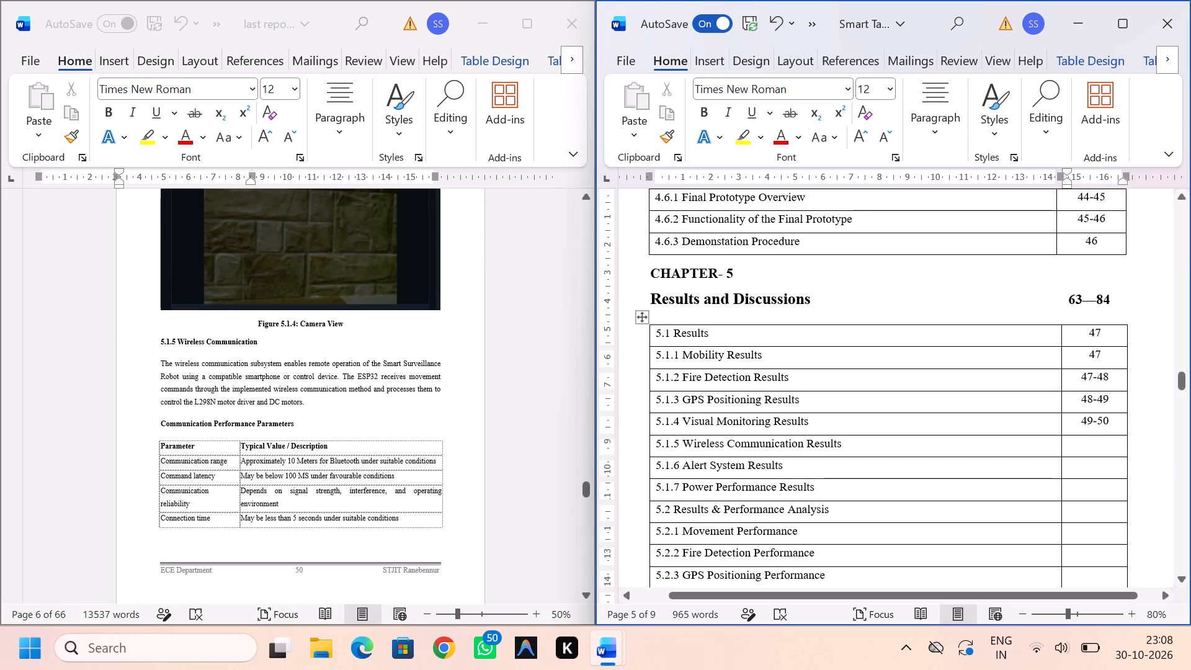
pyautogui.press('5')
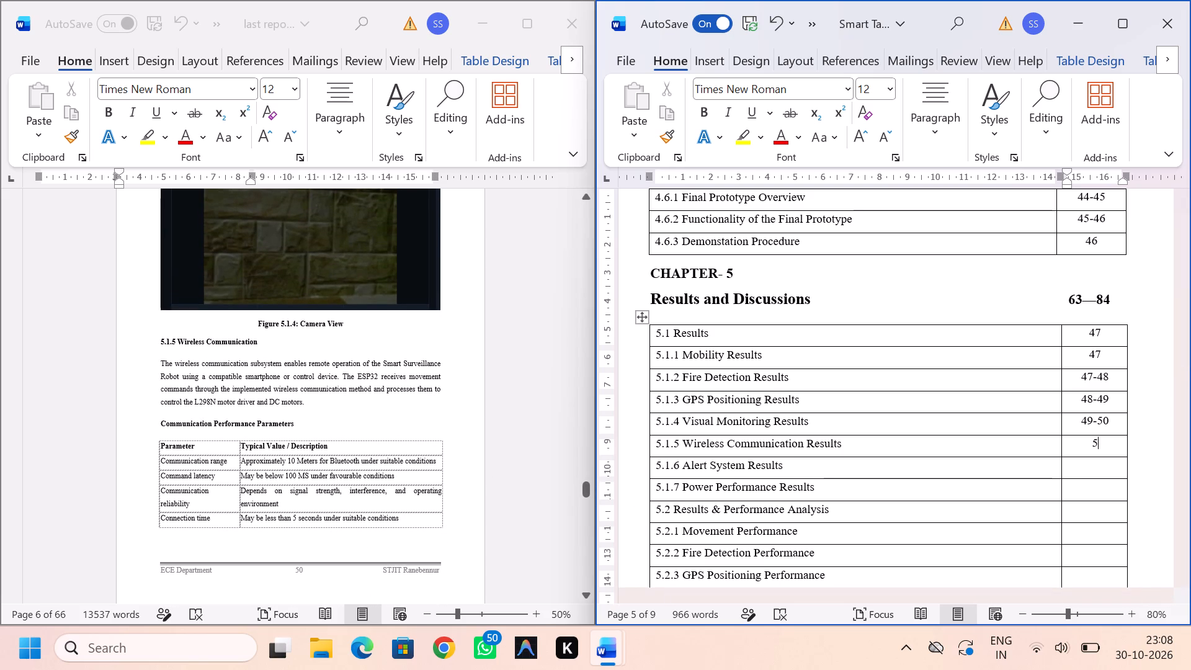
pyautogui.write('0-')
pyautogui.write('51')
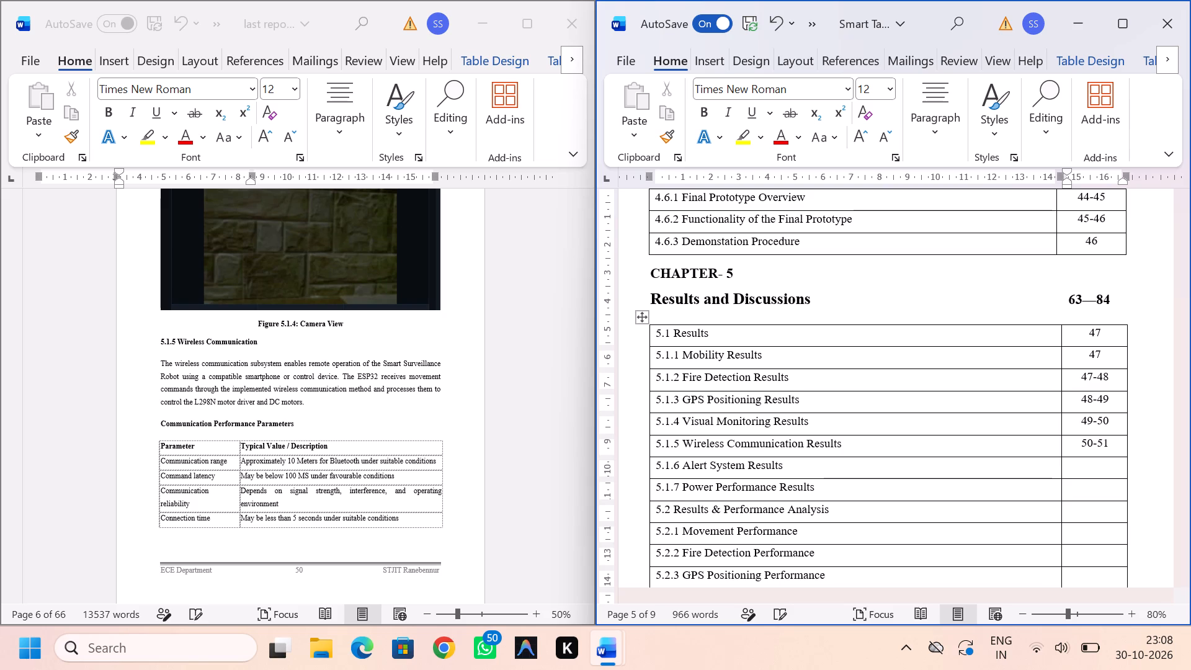
# Enter the page range 51-52 for 5.1.6 Alert System Results, checking where the section starts in the report.
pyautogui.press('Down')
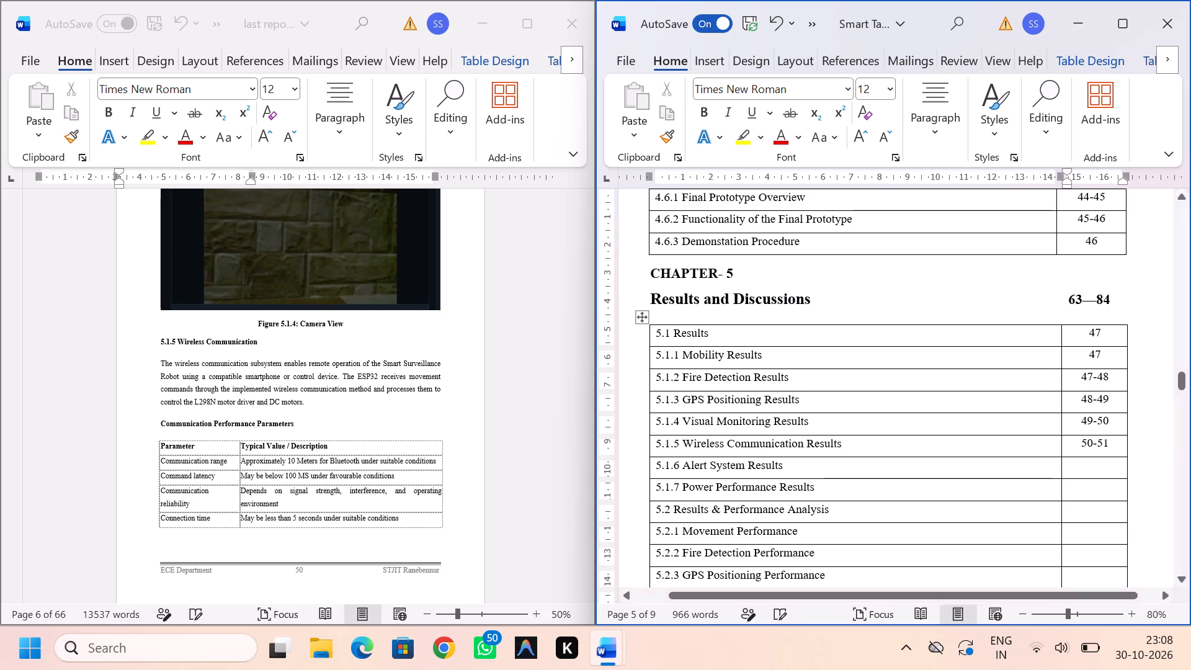
pyautogui.scroll(-4, 427, 400)
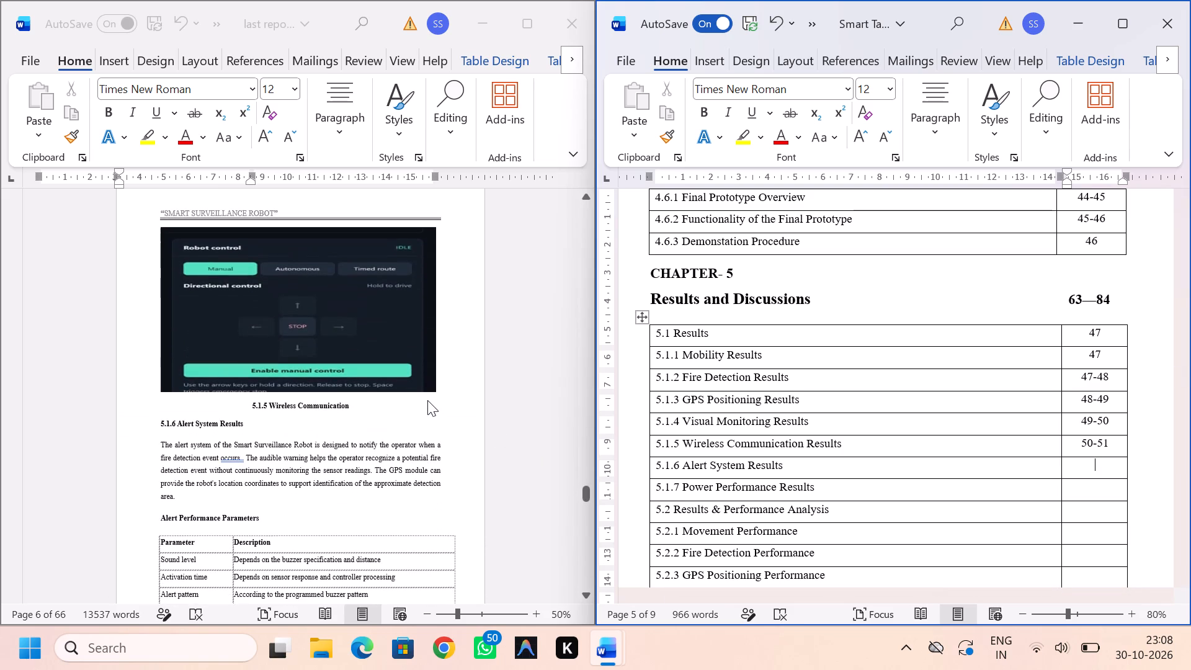
pyautogui.scroll(-1, 427, 400)
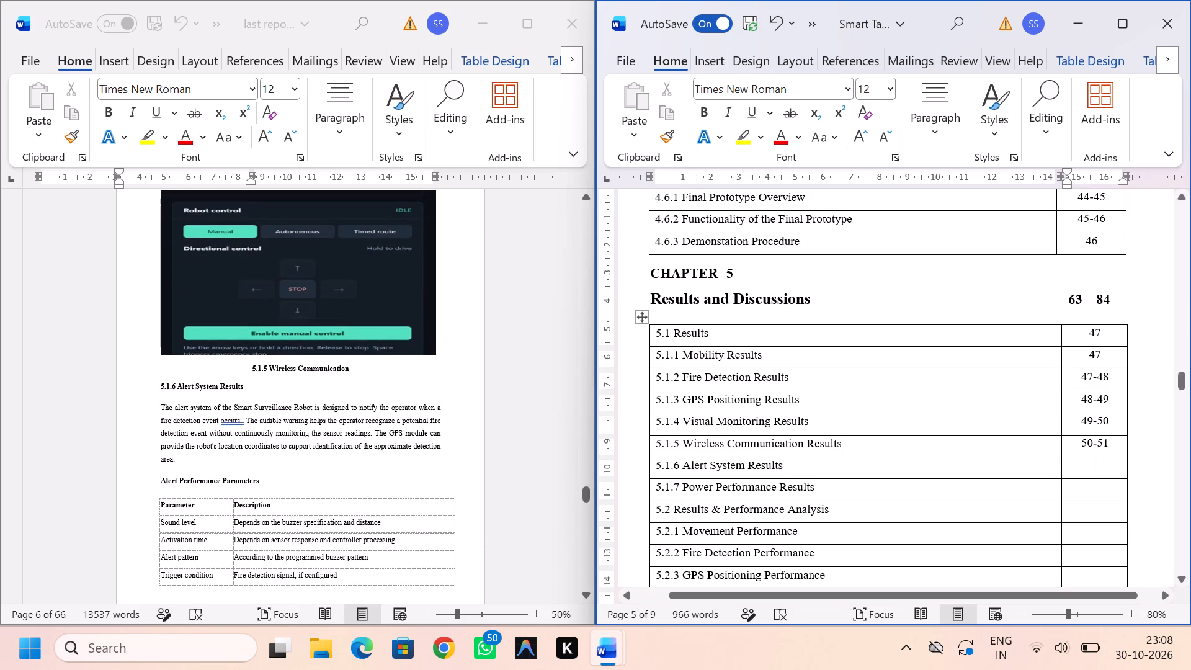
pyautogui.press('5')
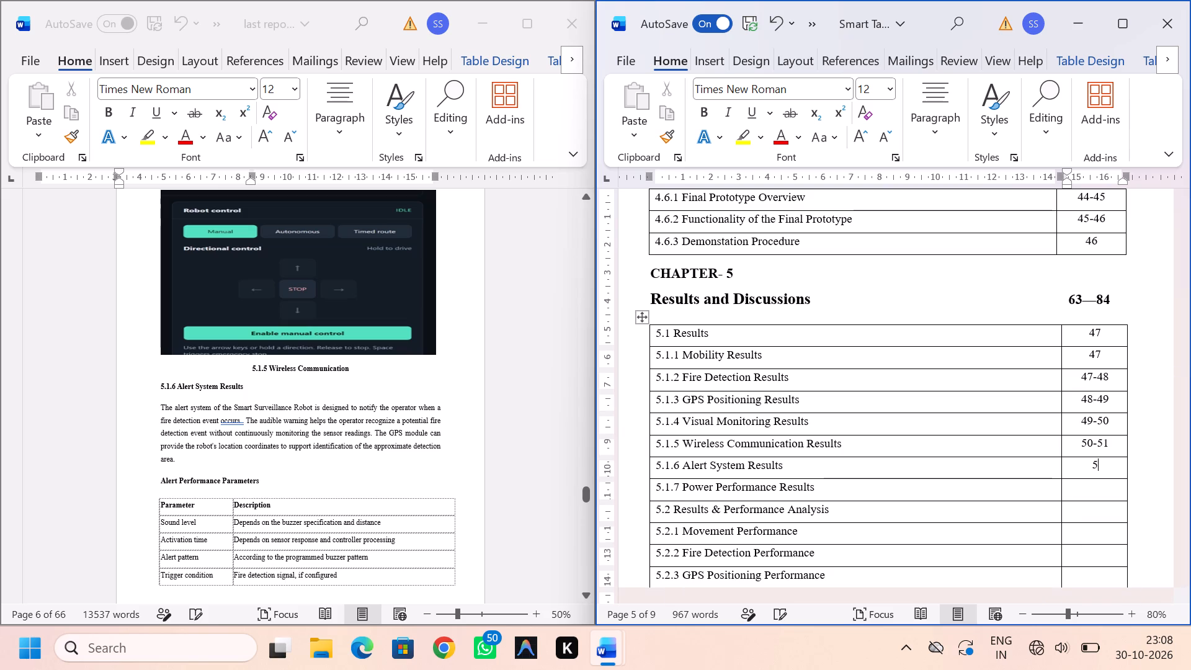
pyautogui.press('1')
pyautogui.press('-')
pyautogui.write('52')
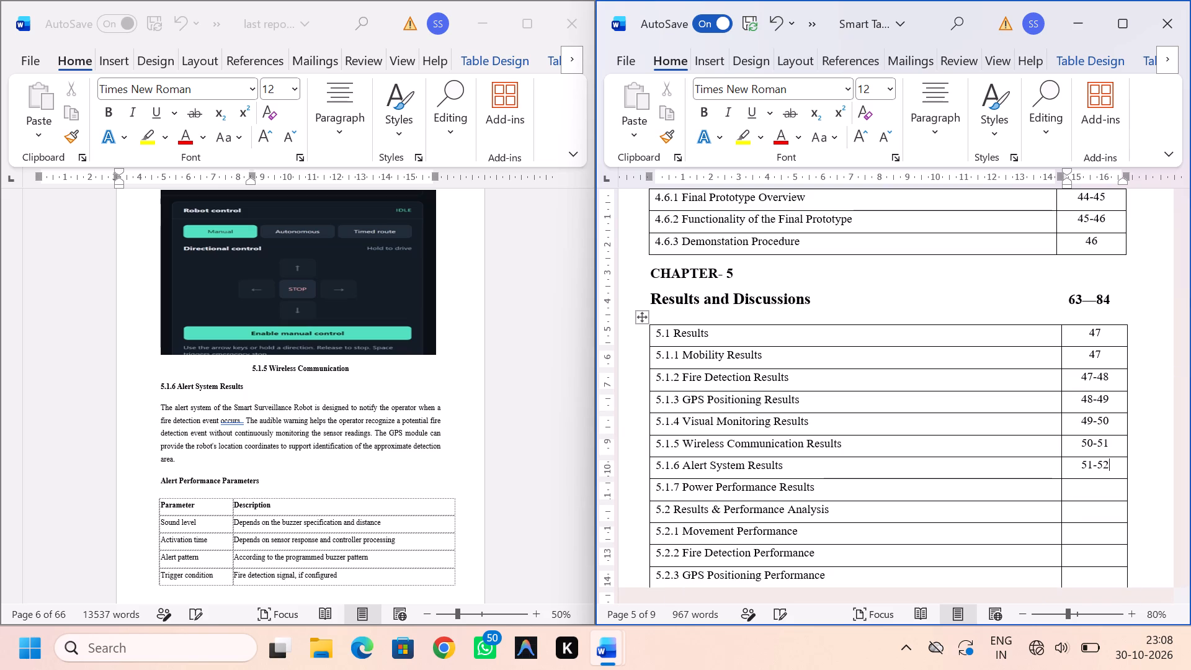
# Check in the report where section 5.1.6 Alert System Results ends and on which page 5.1.7 Power Performance Results lies.
pyautogui.scroll(-2, 385, 522)
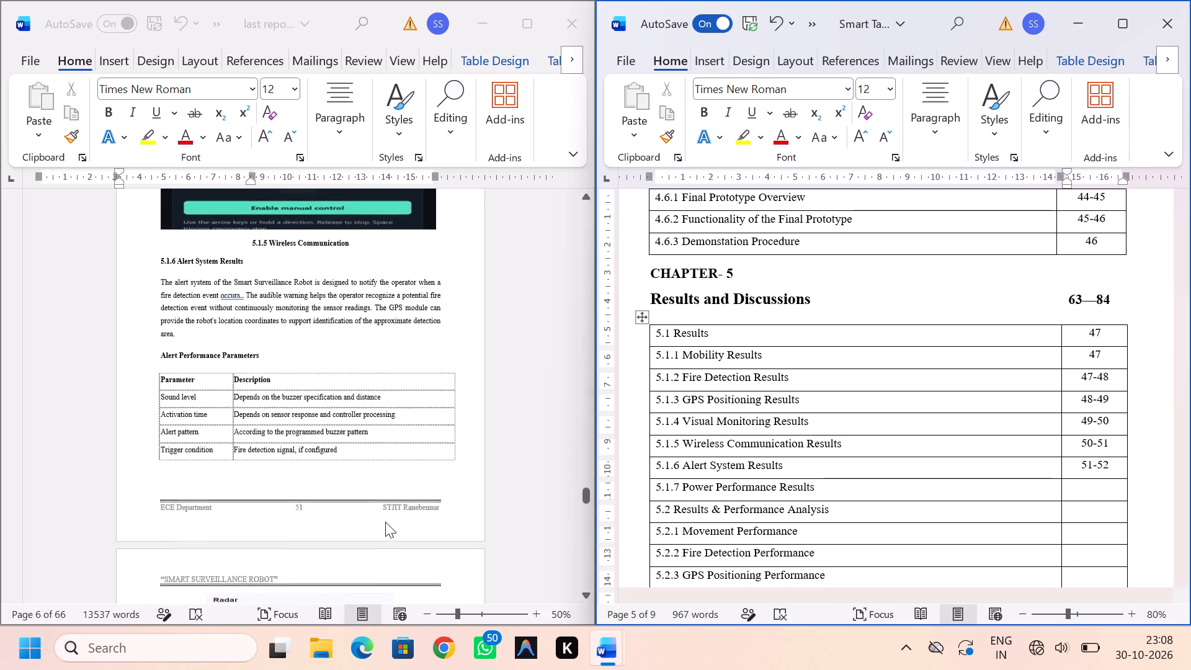
pyautogui.scroll(-4, 385, 522)
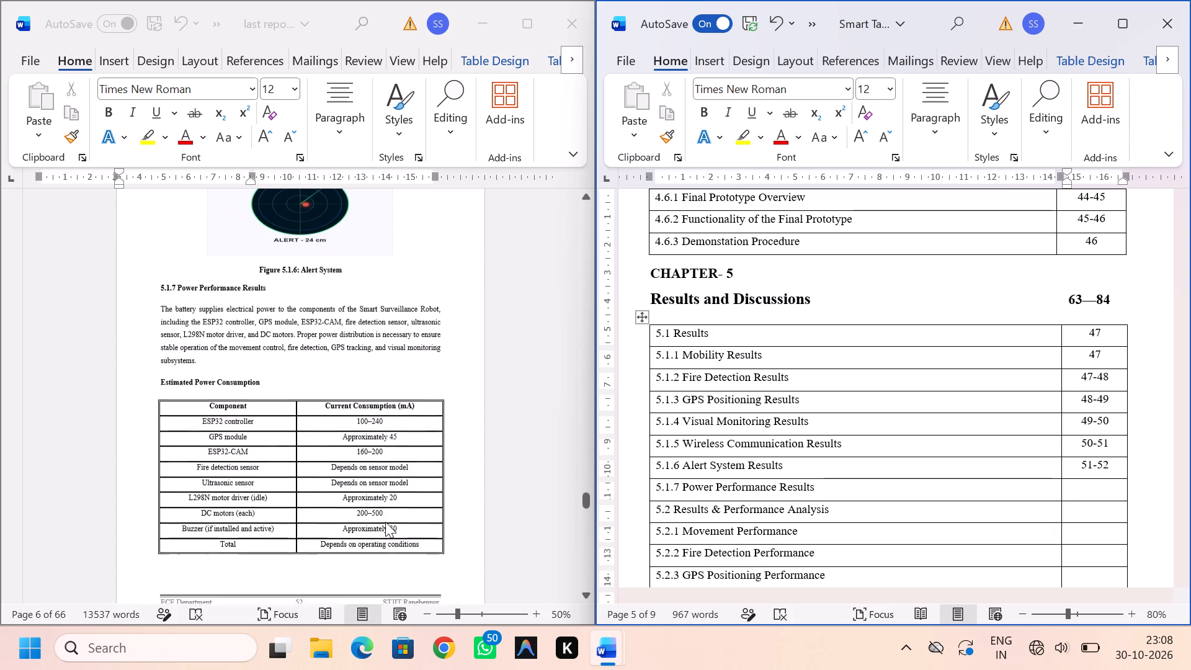
pyautogui.scroll(-1, 385, 522)
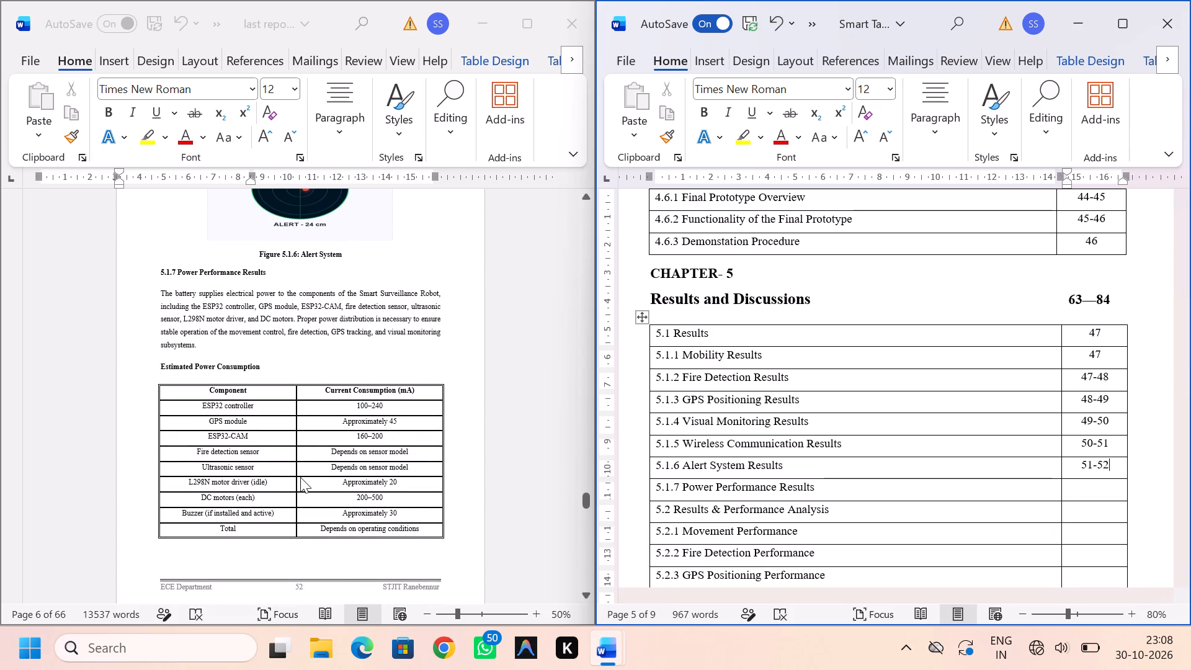
# Enter the page range 52-53 for 5.1.7 Power Performance Results, checking the section's extent in the report.
pyautogui.scroll(-4, 300, 477)
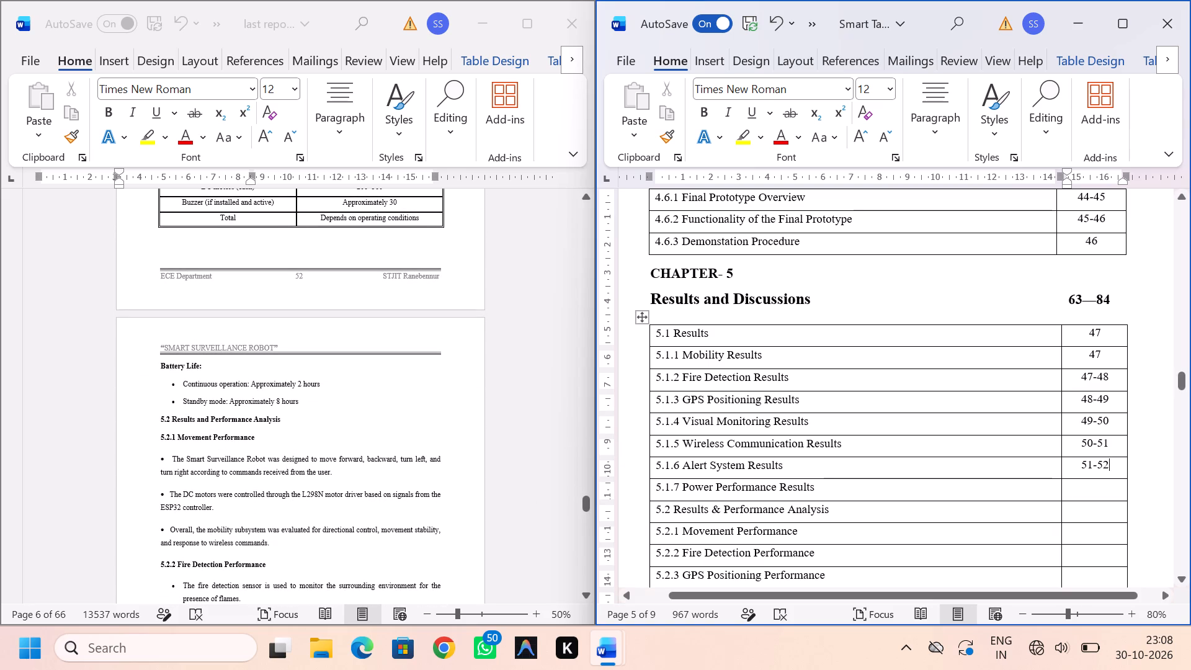
pyautogui.click(1084, 490)
pyautogui.write('52')
pyautogui.press('-')
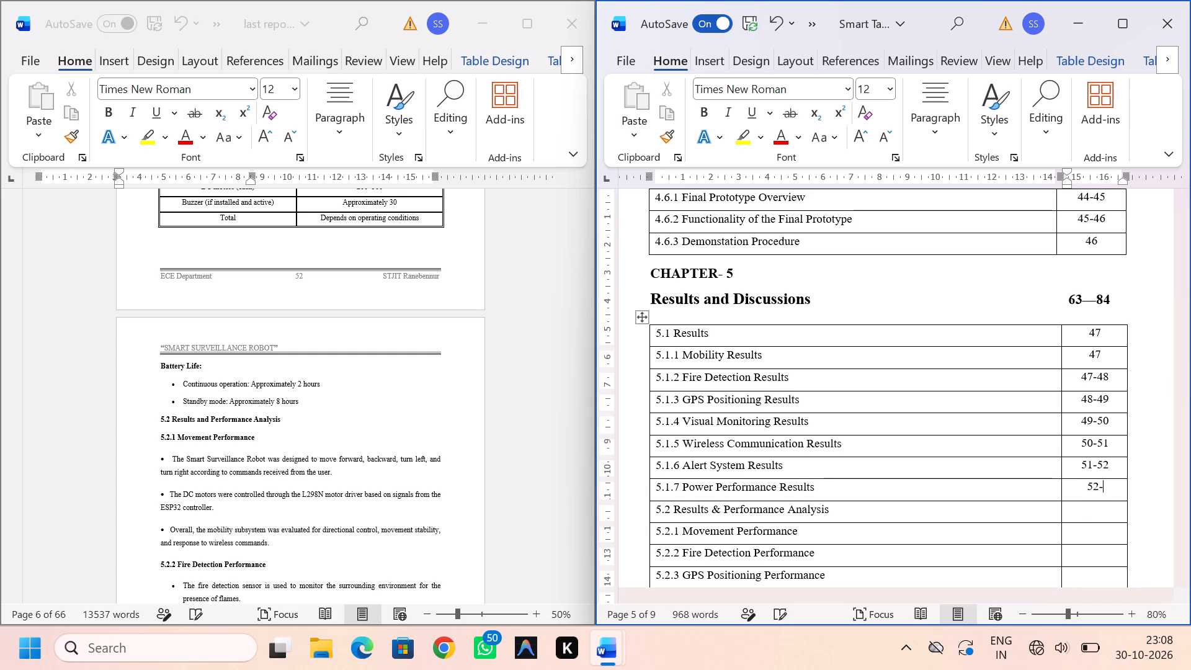
pyautogui.write('53')
# Enter page 53 for both 5.2 Results & Performance Analysis and 5.2.1 Movement Performance.
pyautogui.press('Down')
pyautogui.write('53')
pyautogui.press('Down')
pyautogui.write('53')
# Check where 5.2.2 Fire Detection Performance starts and ends in the report and enter the page range 53-54 for it.
pyautogui.scroll(-2, 466, 473)
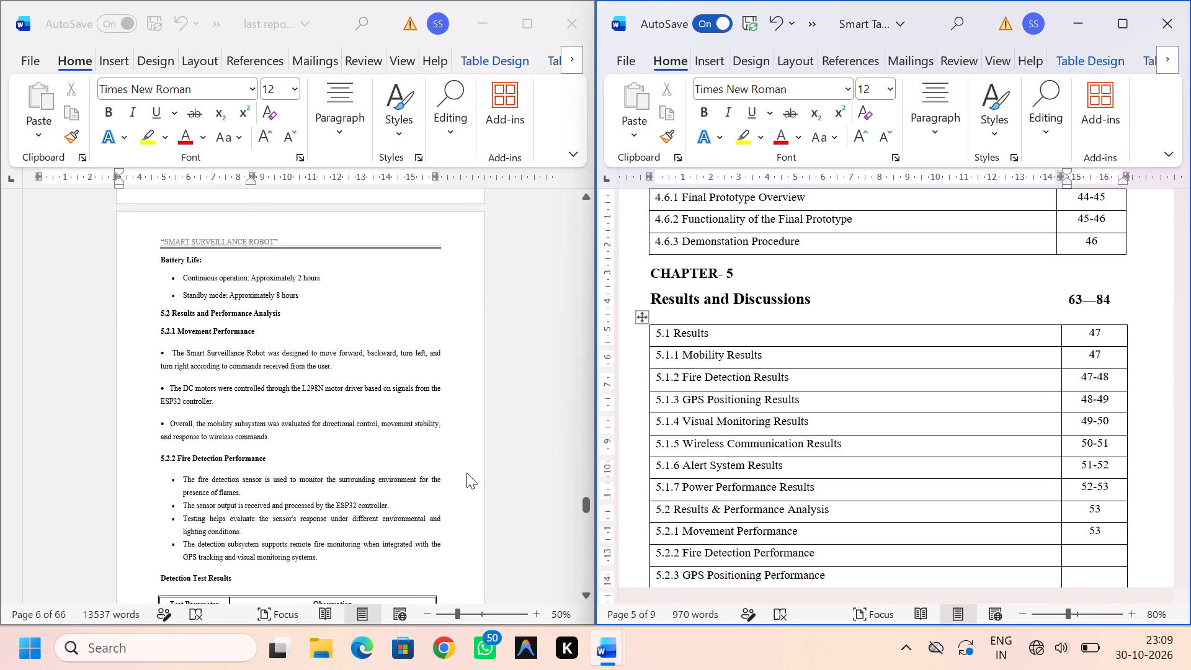
pyautogui.scroll(-1, 466, 473)
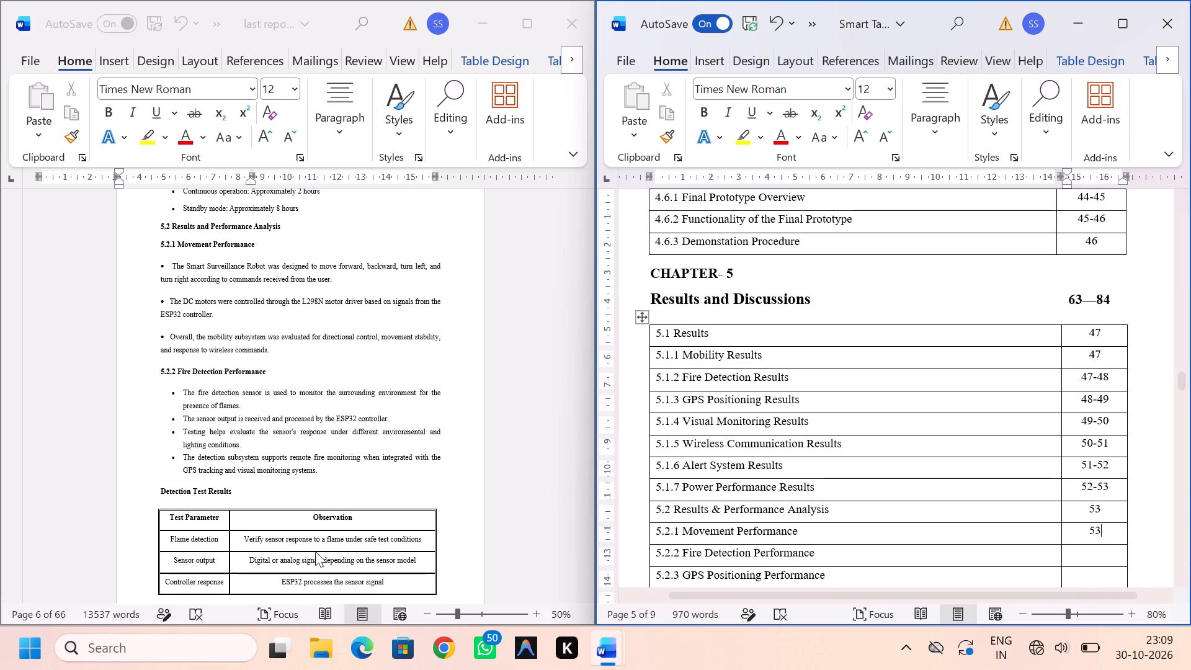
pyautogui.scroll(-3, 303, 540)
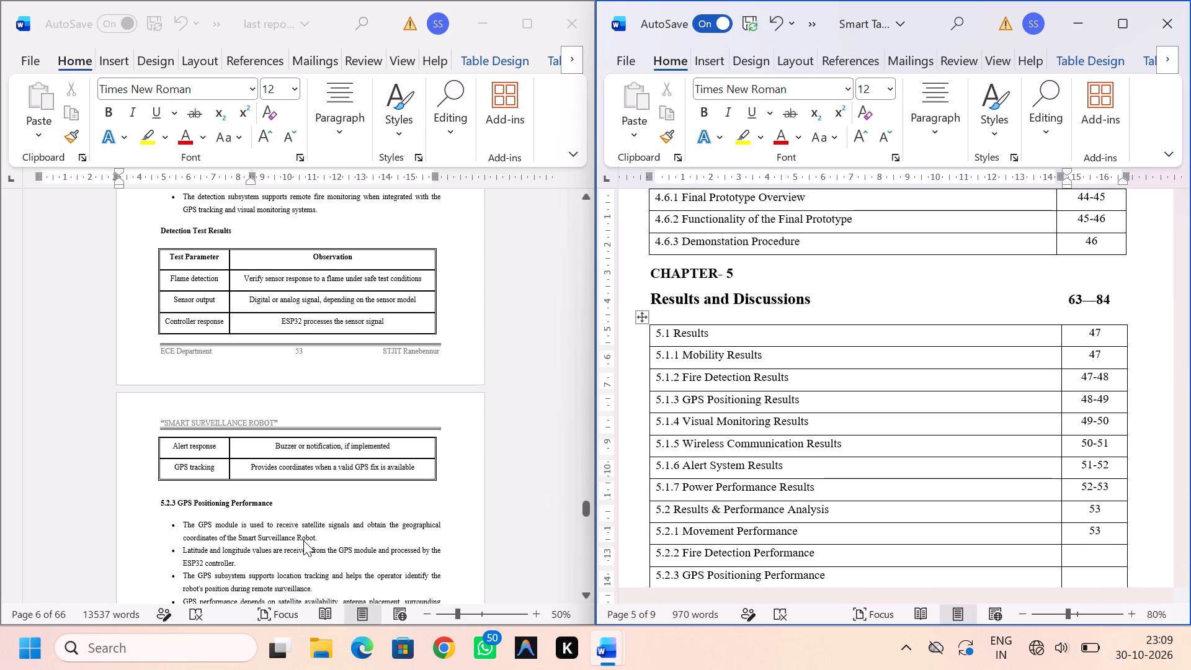
pyautogui.click(1082, 556)
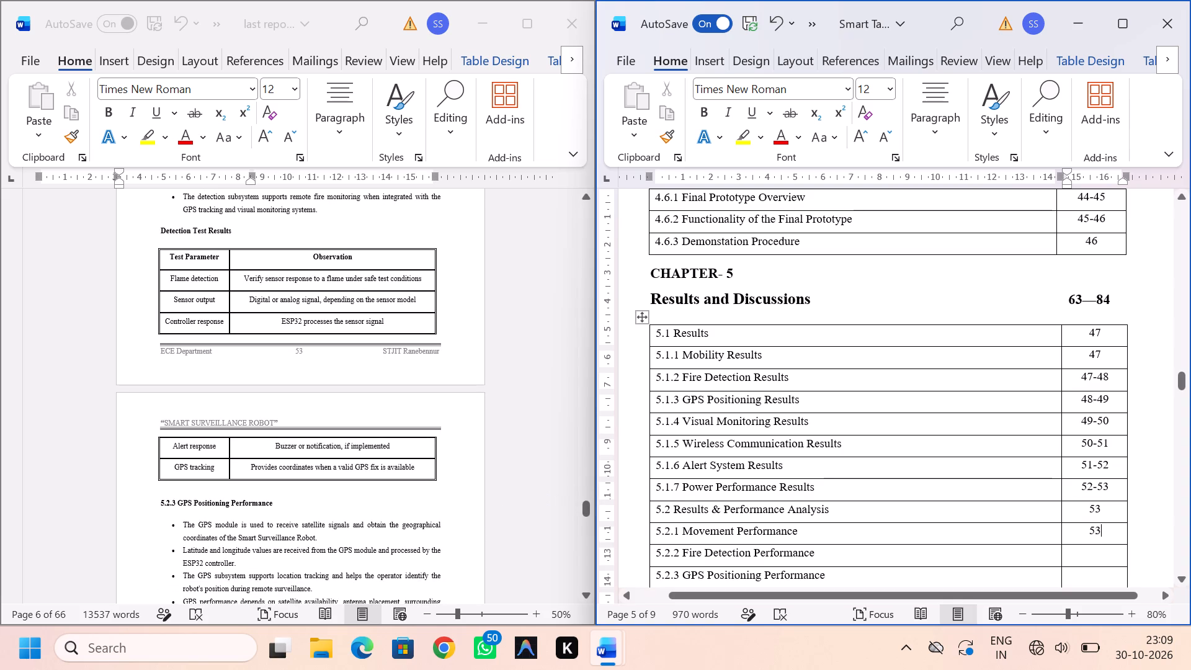
pyautogui.write('53')
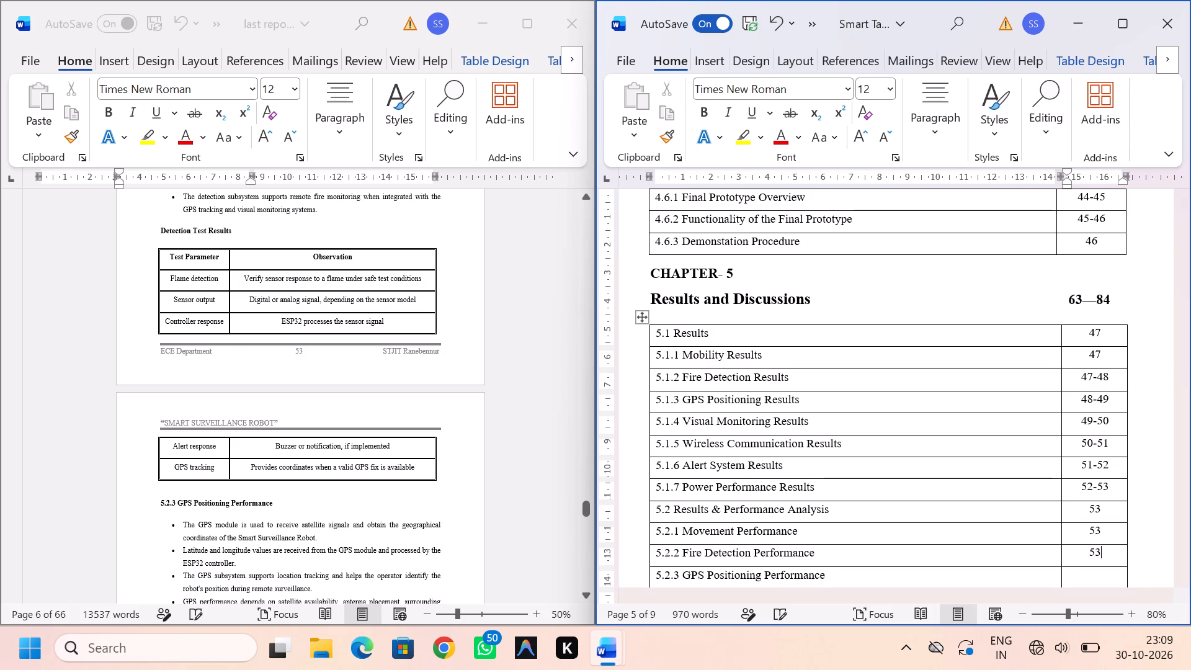
pyautogui.write('-54')
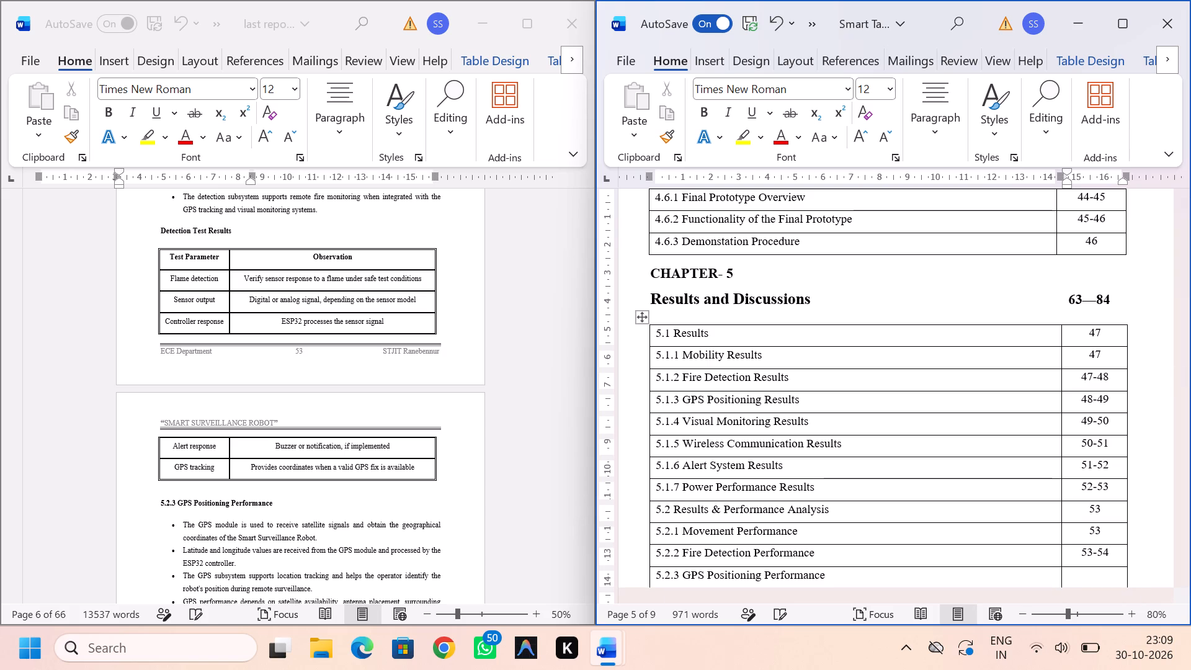
# Enter page 54 for both 5.2.3 GPS Positioning Performance and 5.2.4 ESP32-CAM Performance, checking the extent of both sections in the report.
pyautogui.press('Down')
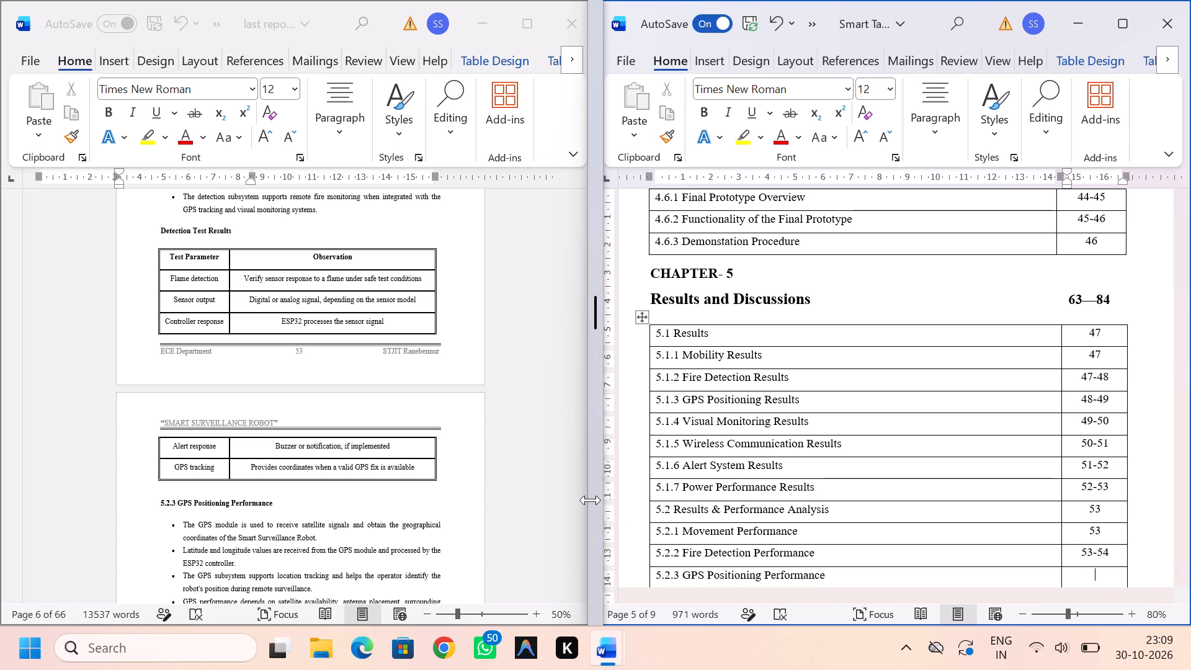
pyautogui.scroll(-3, 591, 500)
pyautogui.scroll(-2, 510, 499)
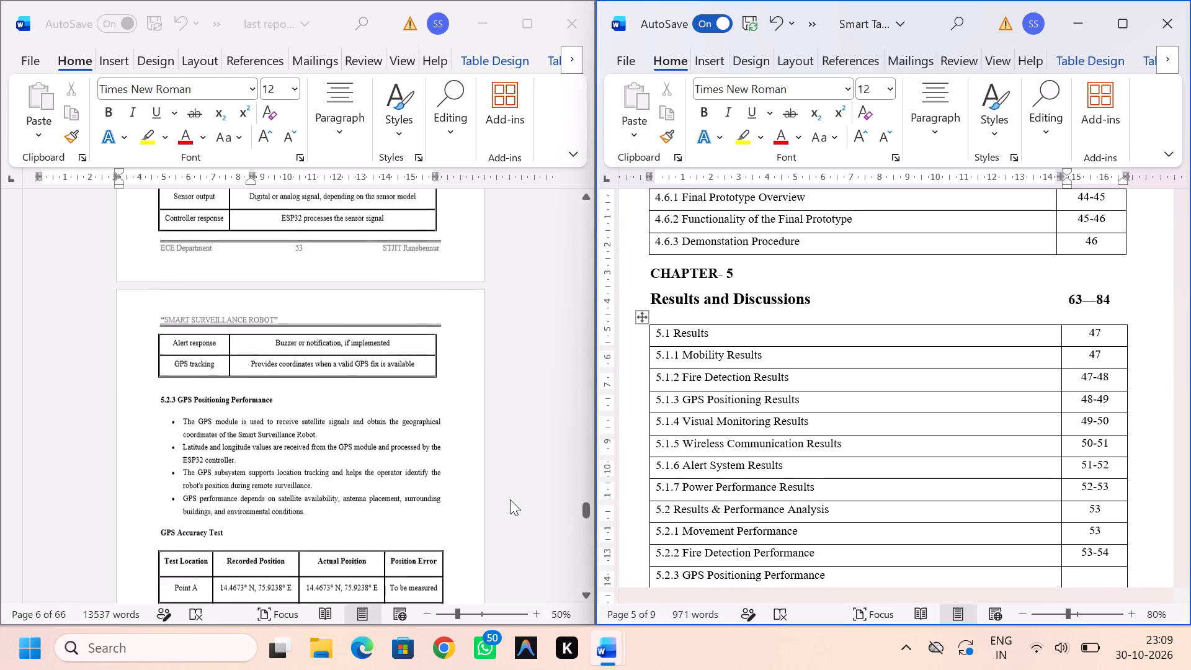
pyautogui.scroll(-1, 510, 499)
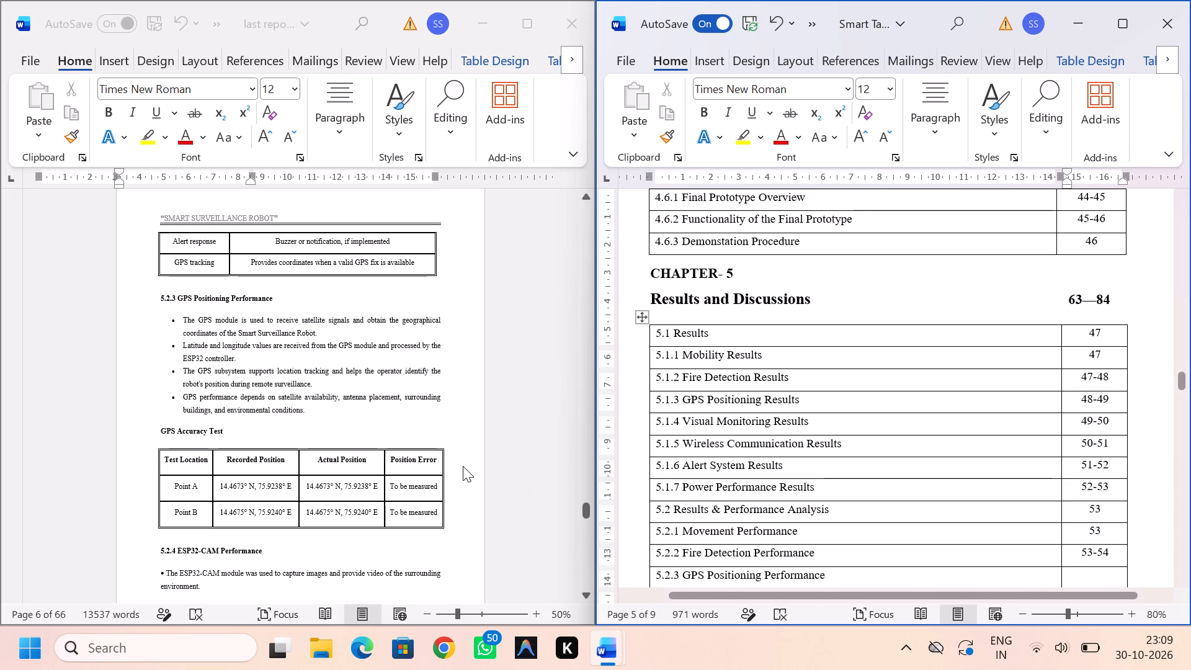
pyautogui.scroll(-3, 459, 460)
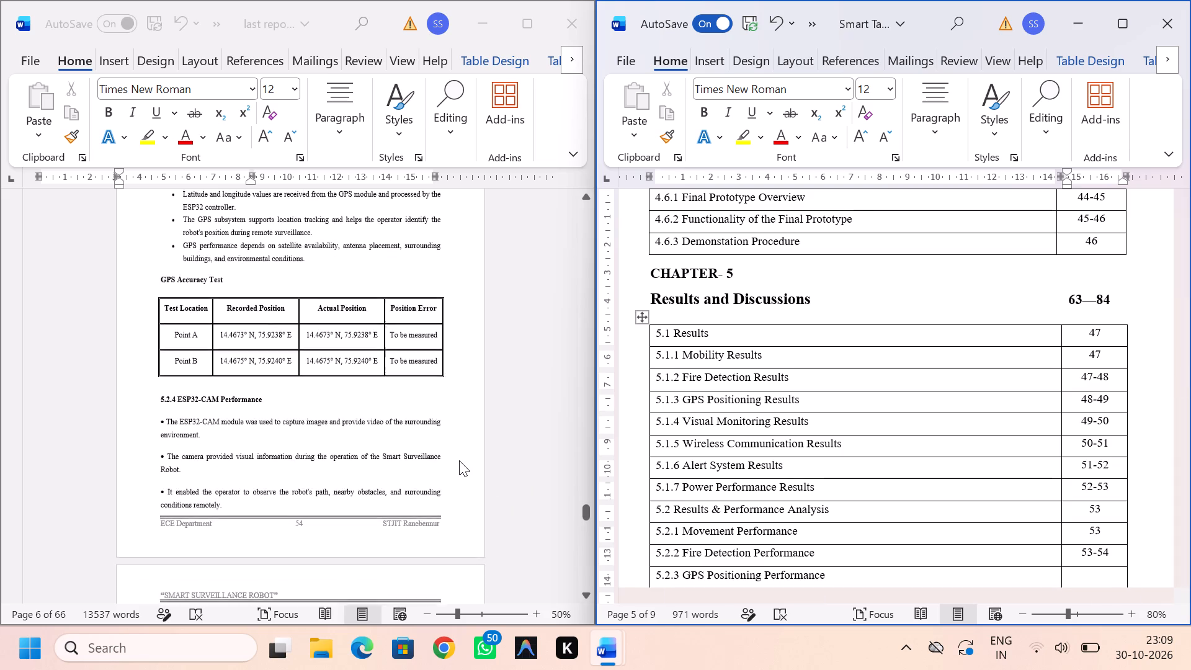
pyautogui.scroll(-2, 459, 460)
pyautogui.scroll(1, 459, 460)
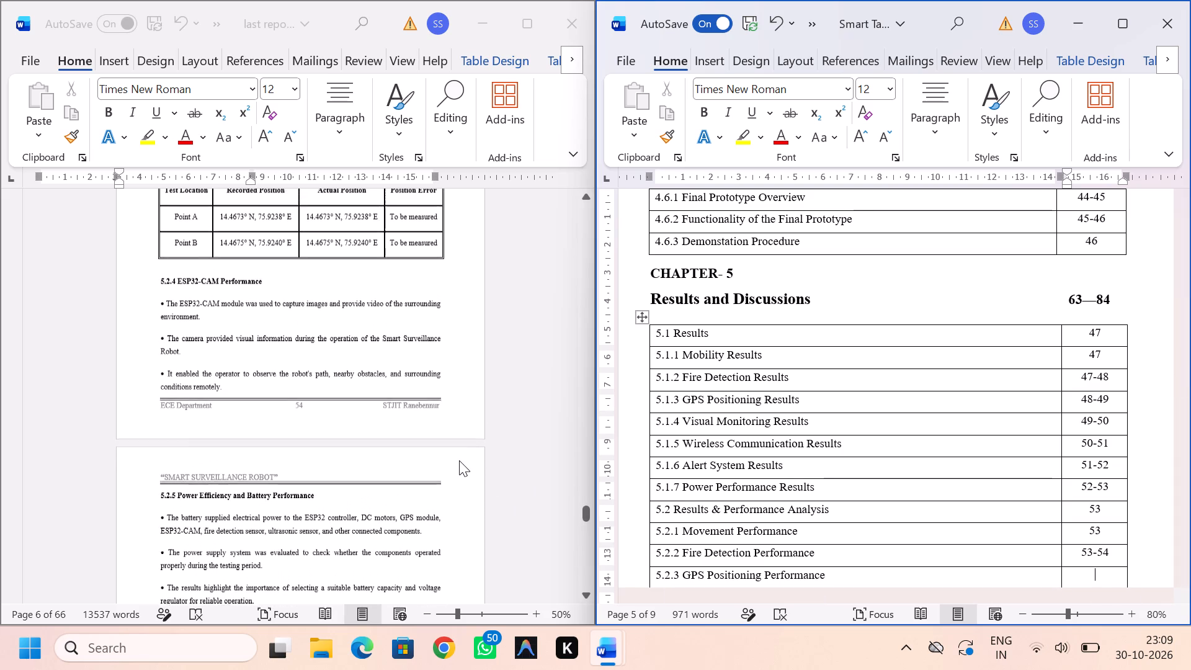
pyautogui.scroll(3, 459, 460)
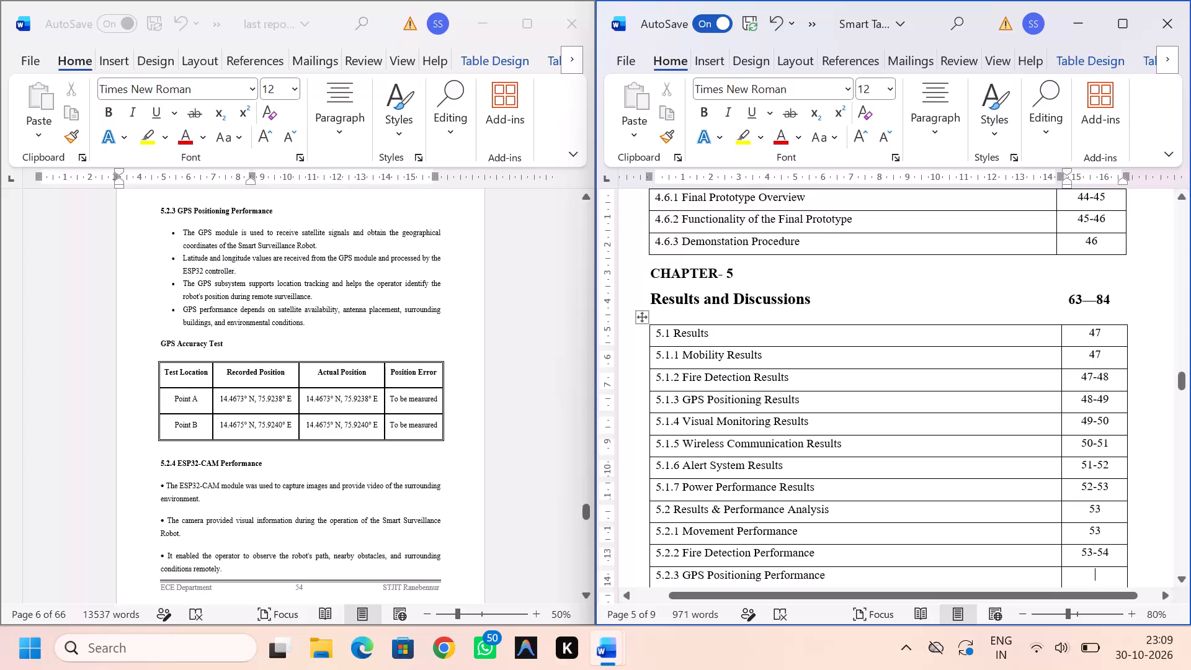
pyautogui.scroll(-2, 1093, 455)
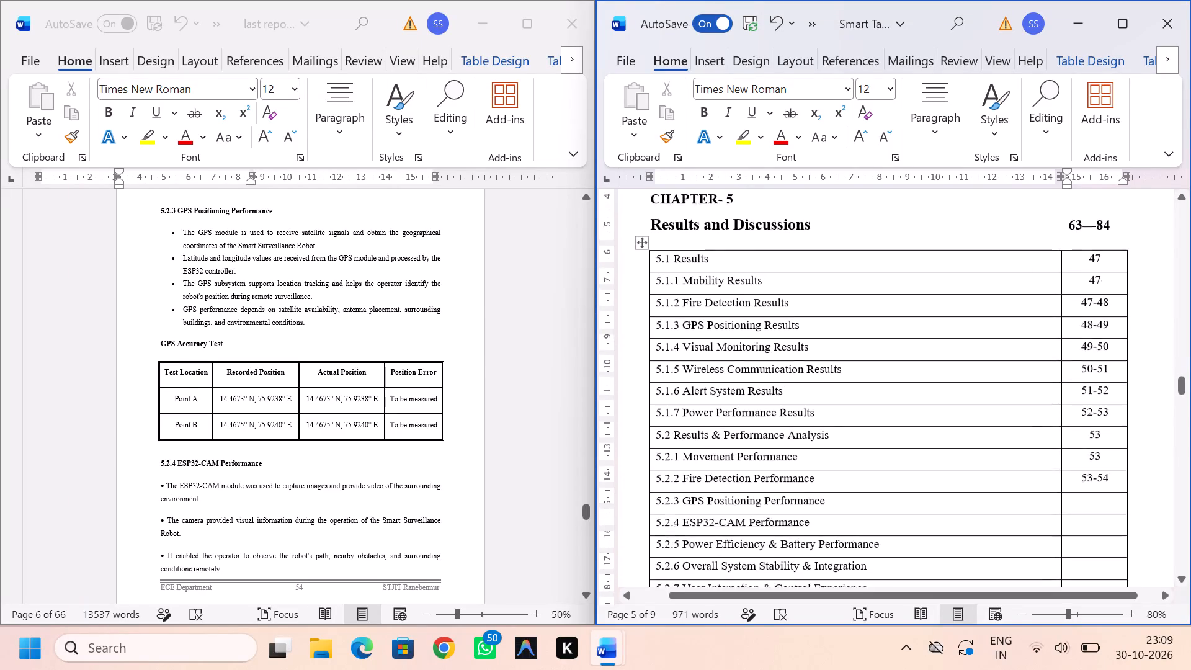
pyautogui.scroll(-1, 1093, 455)
pyautogui.click(1093, 455)
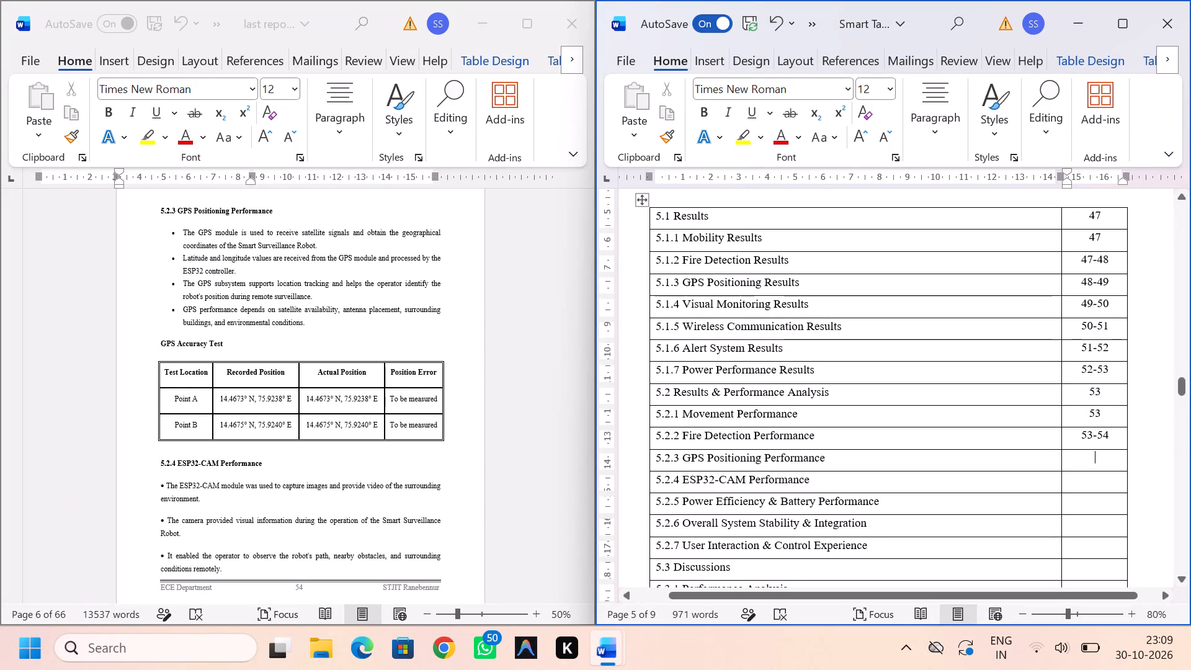
pyautogui.write('54')
pyautogui.press('Down')
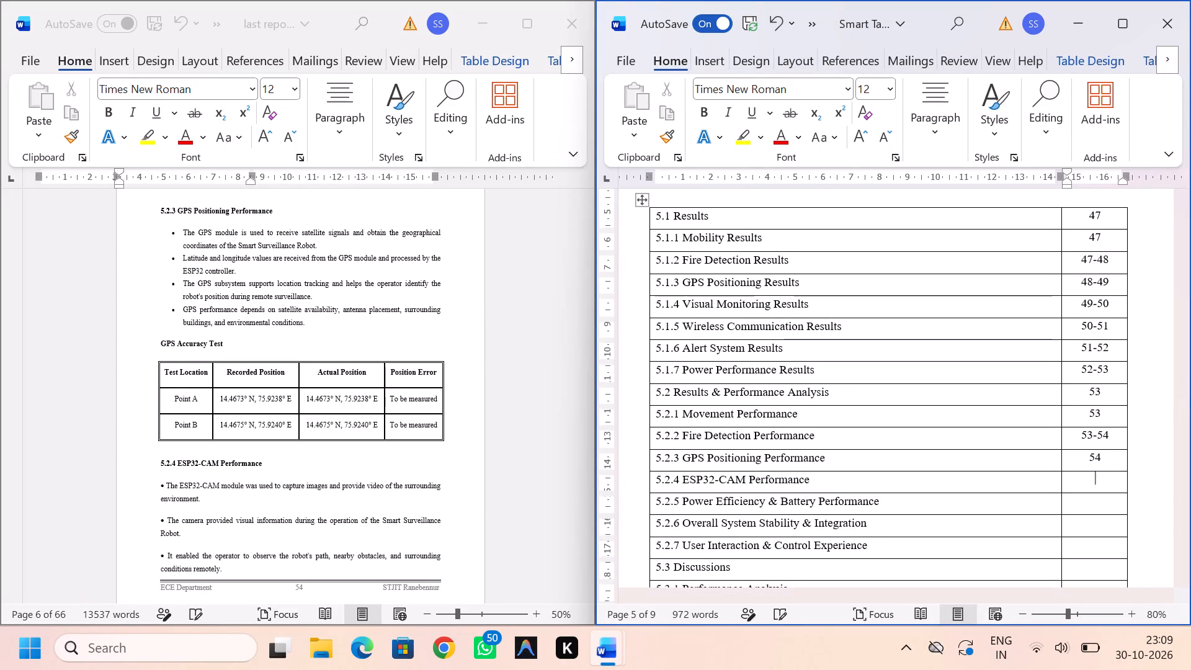
pyautogui.write('54')
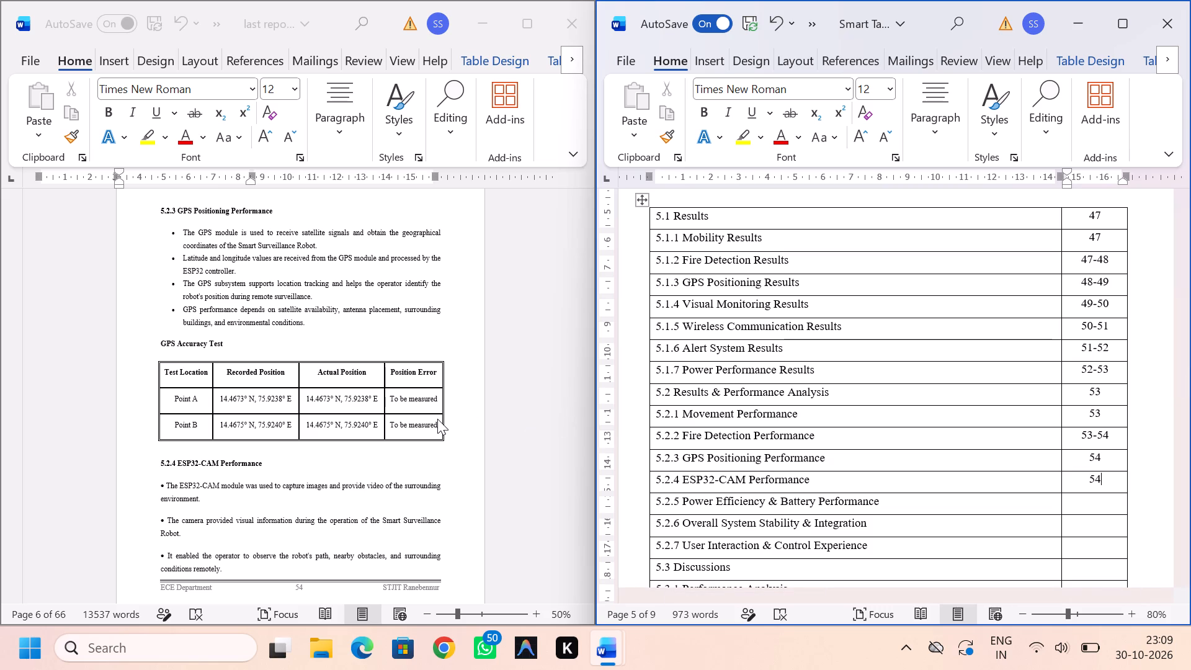
# Enter page 55 for 5.2.5 Power Efficiency, 5.2.6 System Stability and 5.2.7 User Interaction after checking their pages in the report.
pyautogui.scroll(-4, 437, 419)
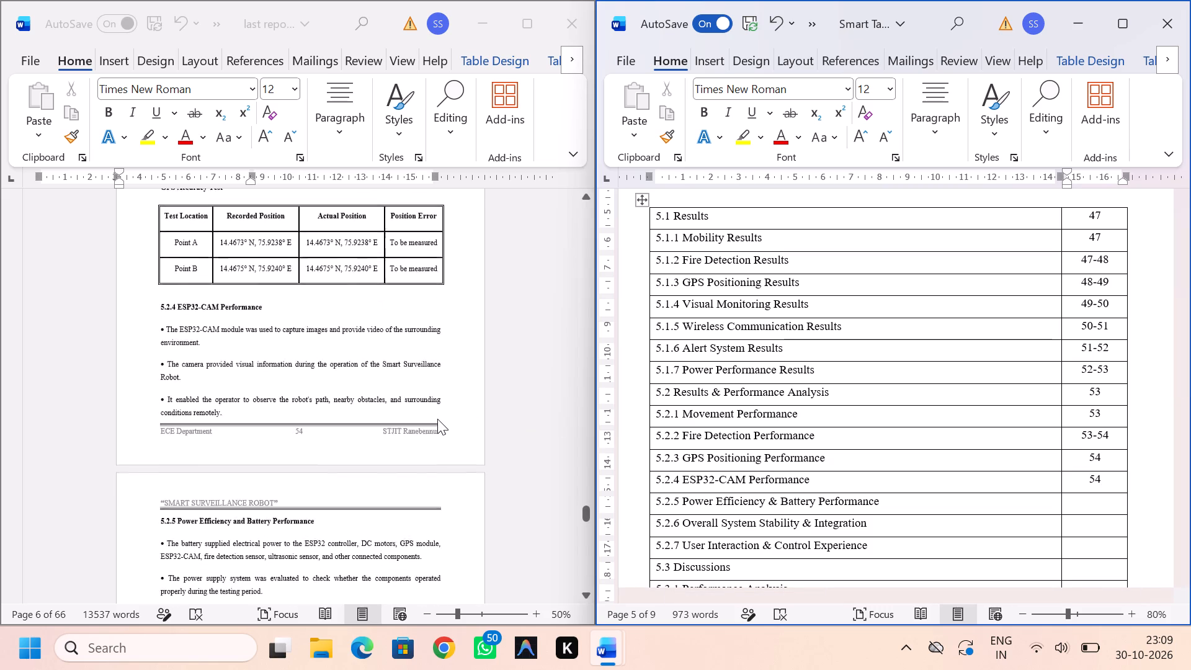
pyautogui.scroll(-1, 437, 419)
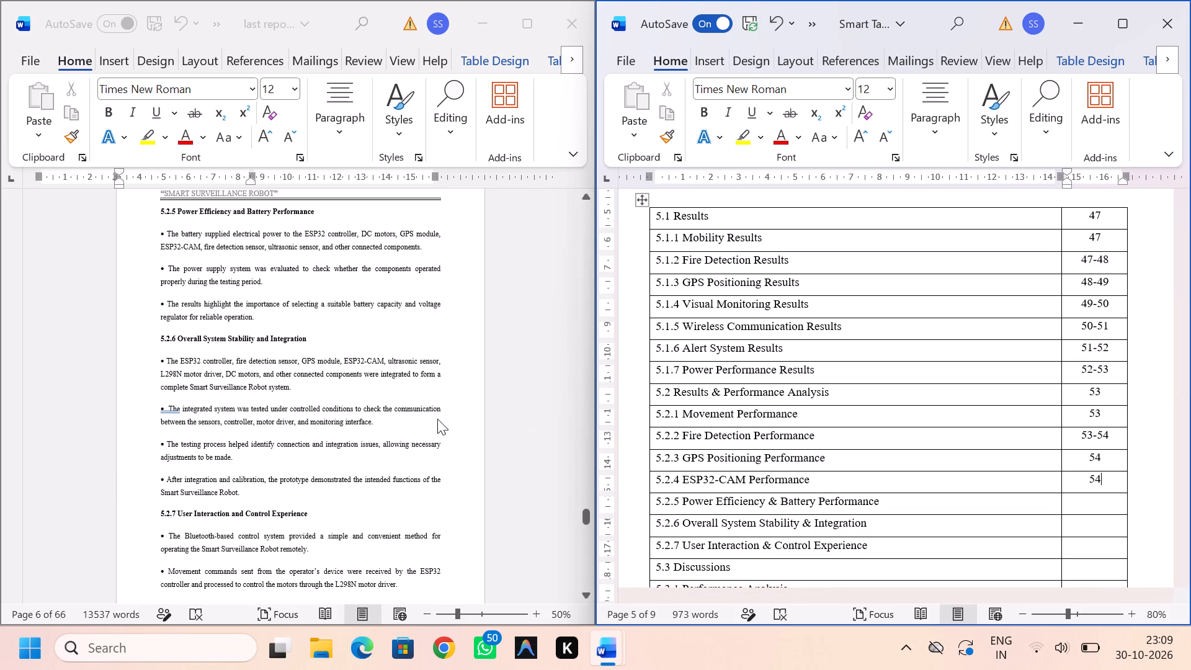
pyautogui.scroll(-2, 437, 419)
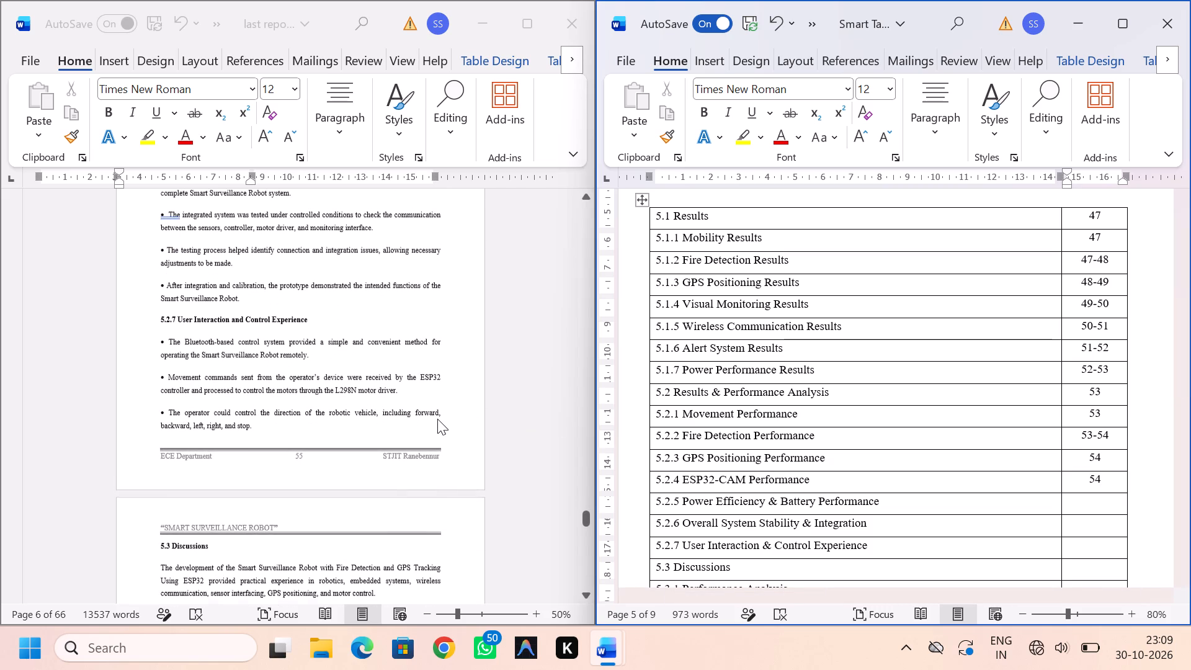
pyautogui.scroll(-1, 437, 419)
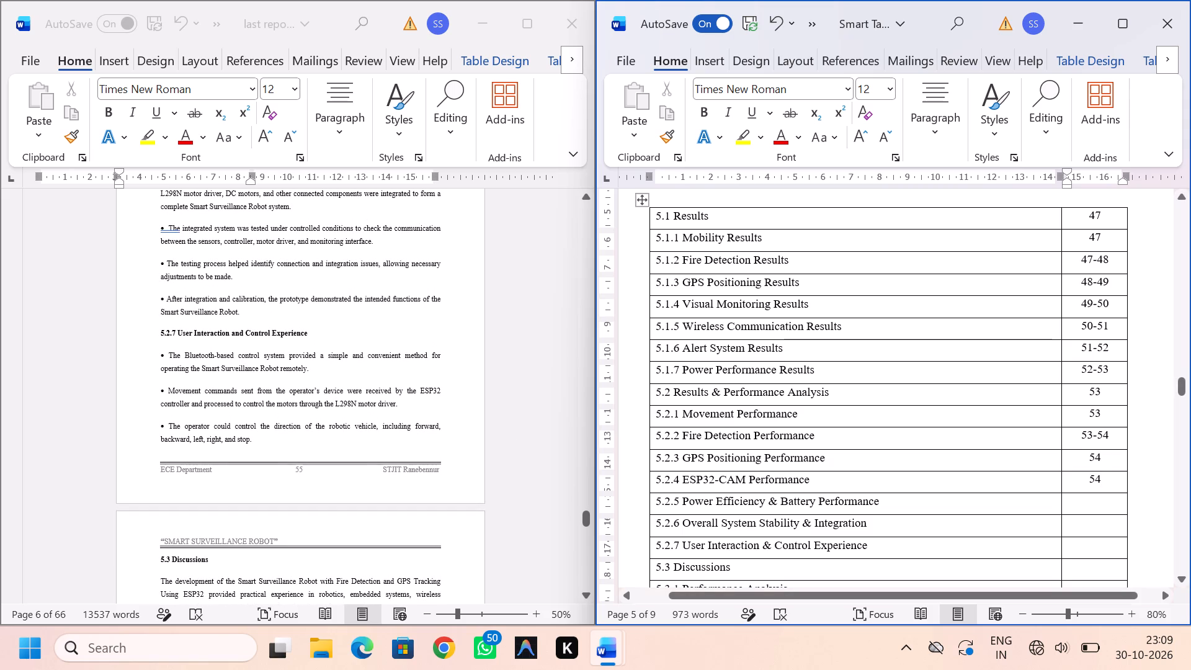
pyautogui.click(1085, 508)
pyautogui.write('55')
pyautogui.press('Down')
pyautogui.write('55')
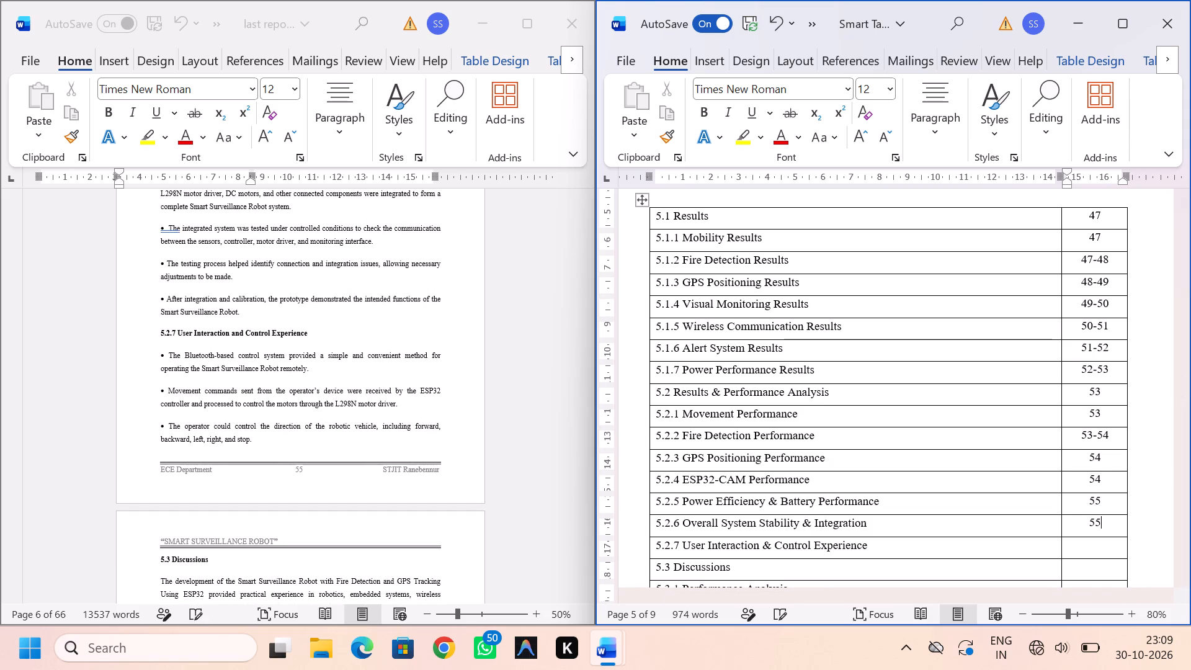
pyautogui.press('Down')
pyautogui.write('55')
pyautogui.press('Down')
# Enter page 56 for 5.3 Discussions, 5.3.1 Performance Analysis and 5.3.2 System Integration Effectiveness, checking the extent of the sections in the report.
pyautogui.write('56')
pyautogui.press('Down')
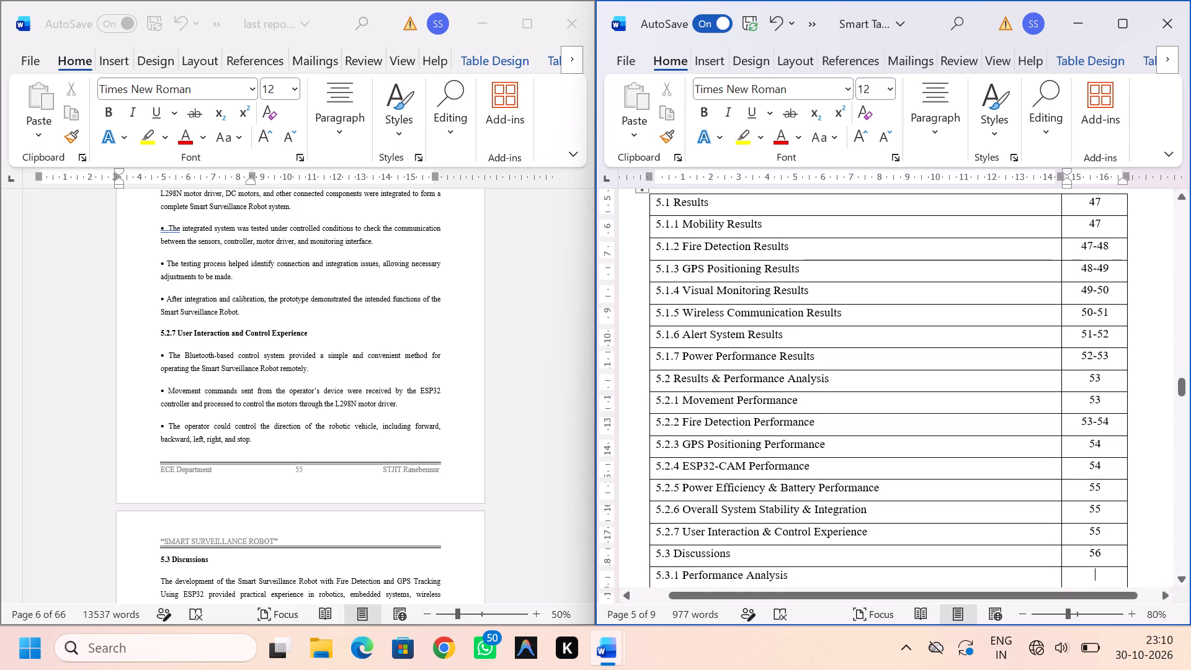
pyautogui.scroll(-1, 372, 455)
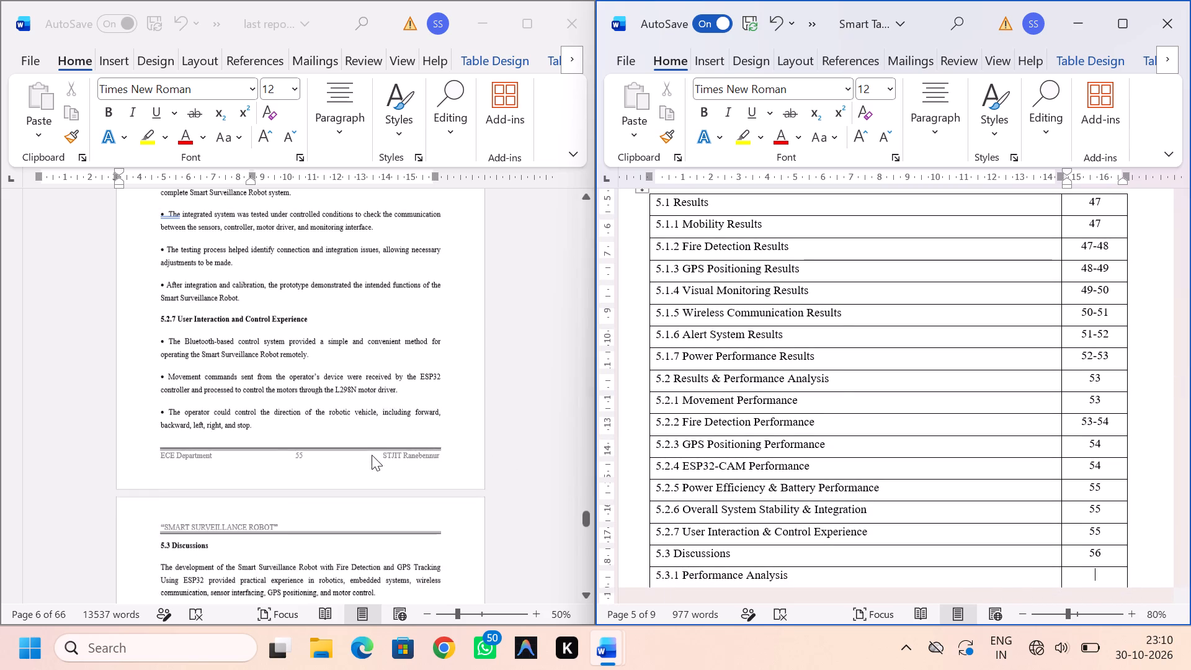
pyautogui.scroll(-4, 372, 455)
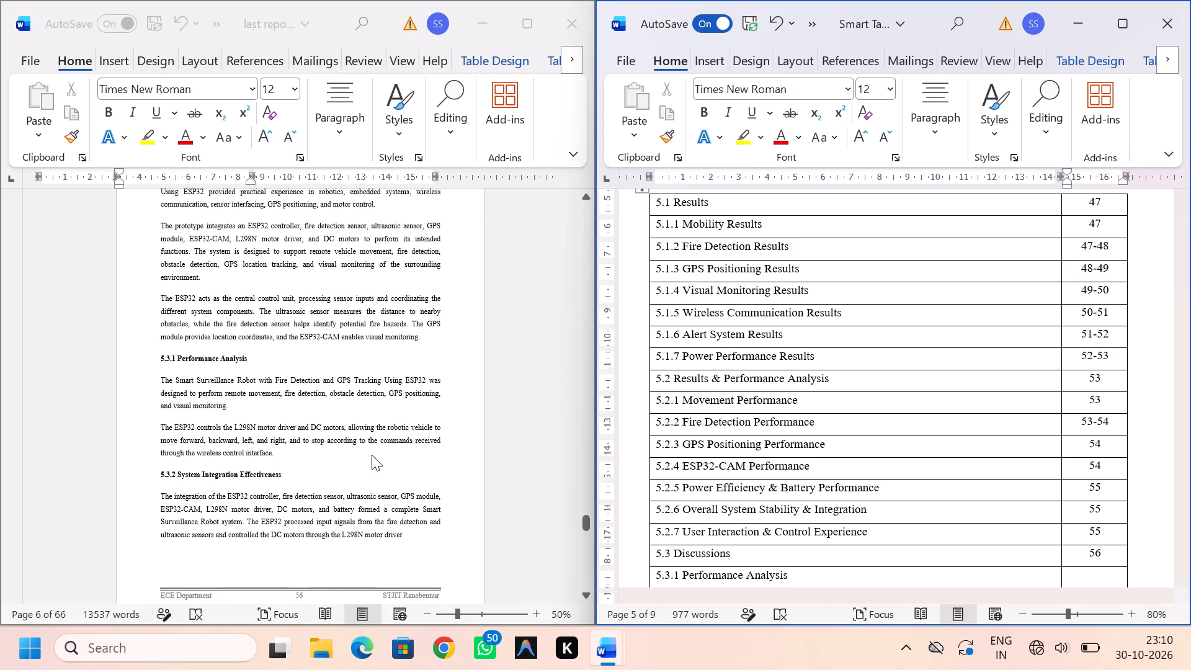
pyautogui.scroll(-2, 372, 455)
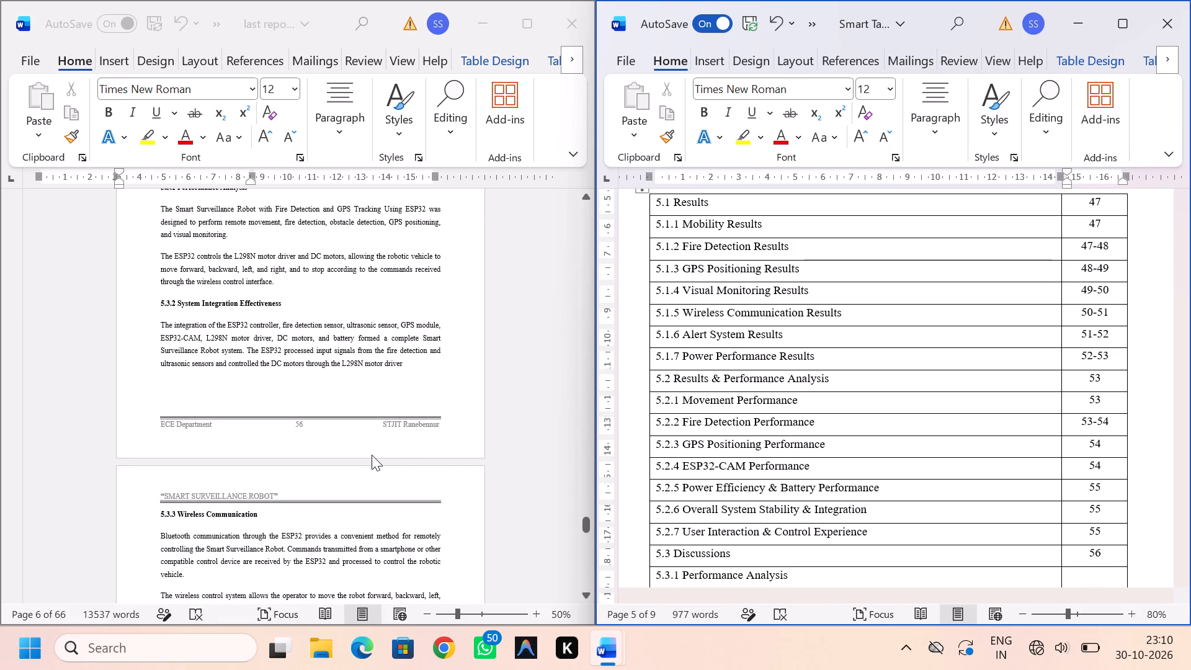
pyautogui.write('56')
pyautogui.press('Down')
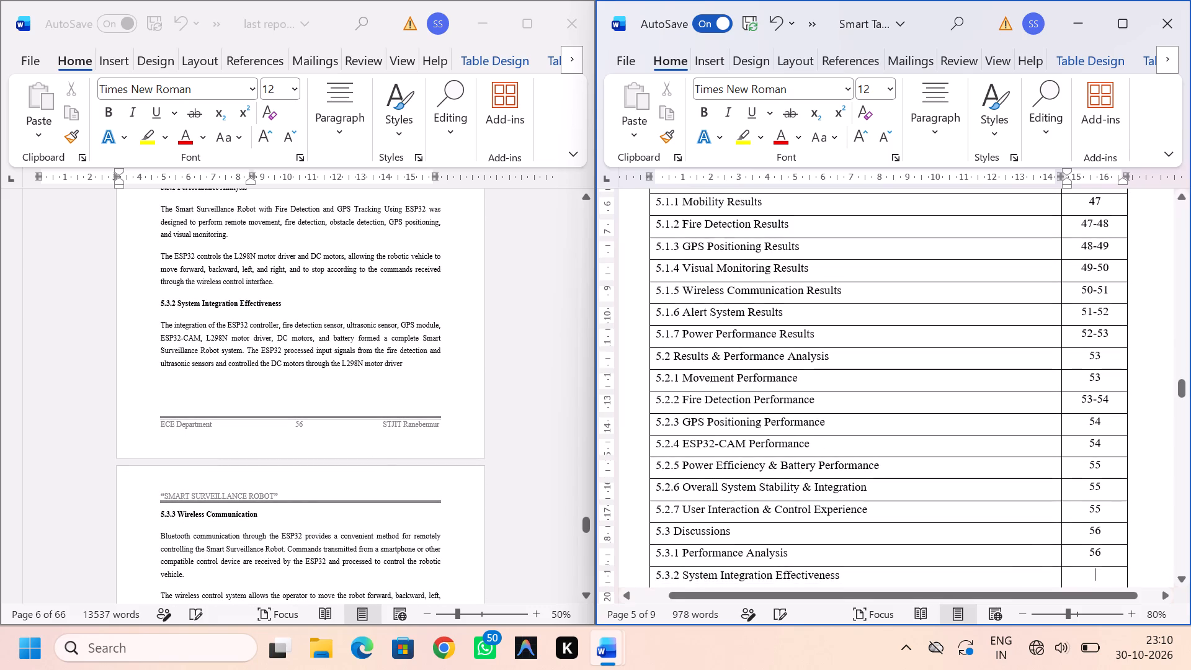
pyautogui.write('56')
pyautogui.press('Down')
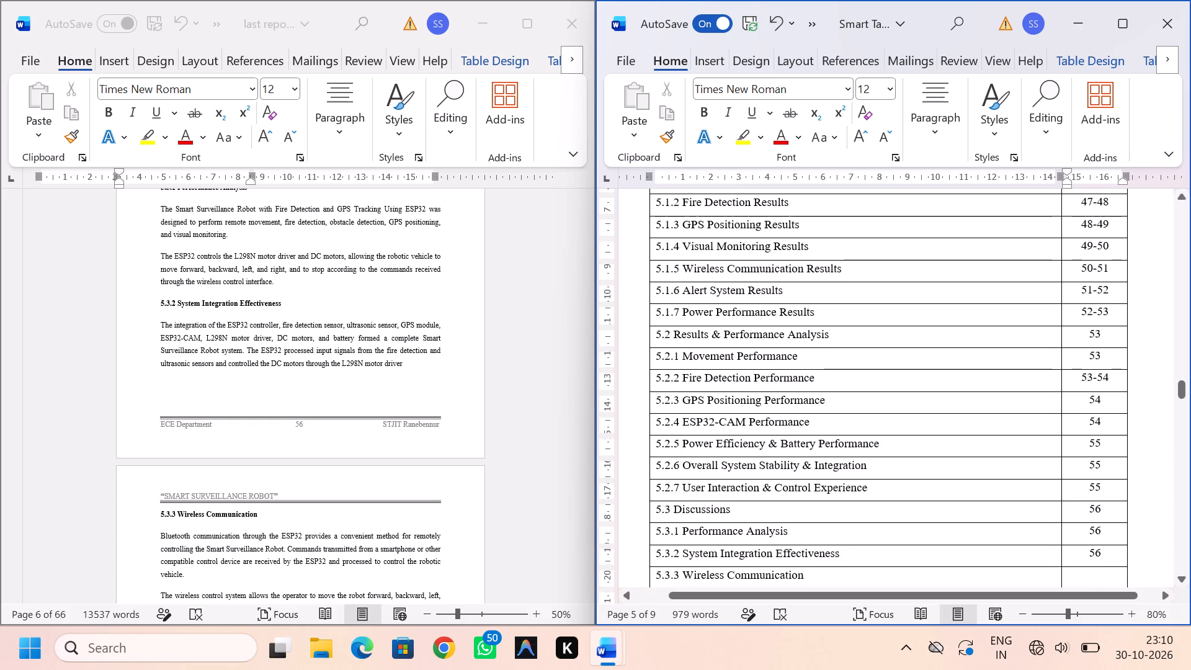
# Enter page 57 for both 5.3.3 Wireless Communication and 5.3.4 Detection & GPS Performance in the contents table.
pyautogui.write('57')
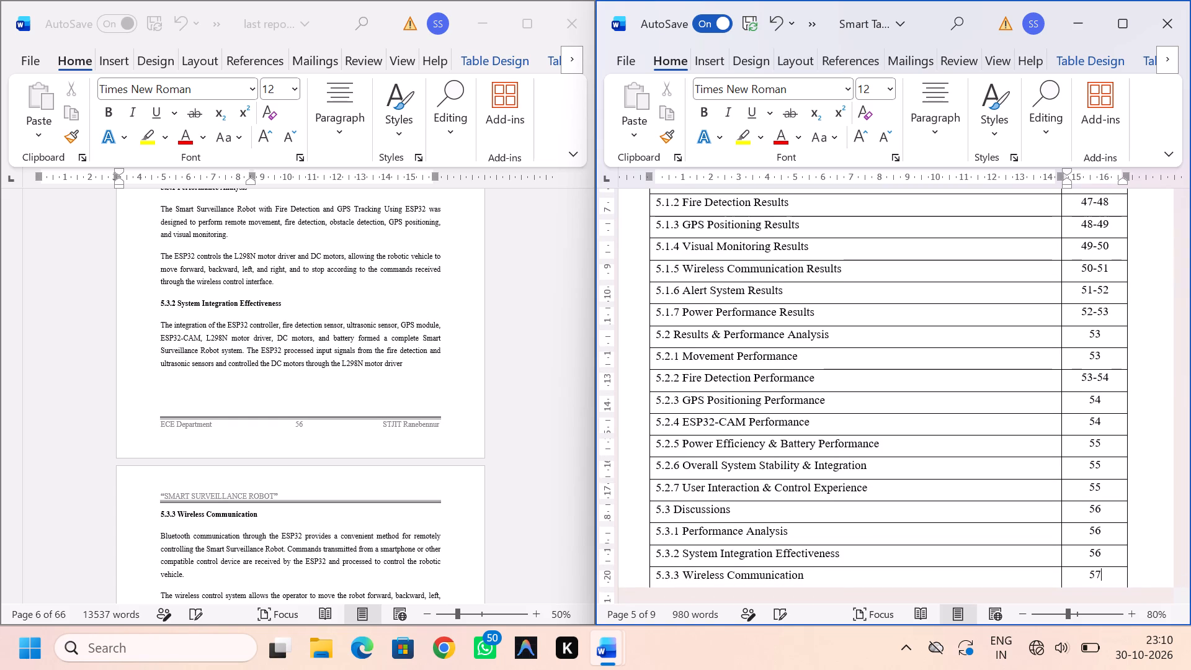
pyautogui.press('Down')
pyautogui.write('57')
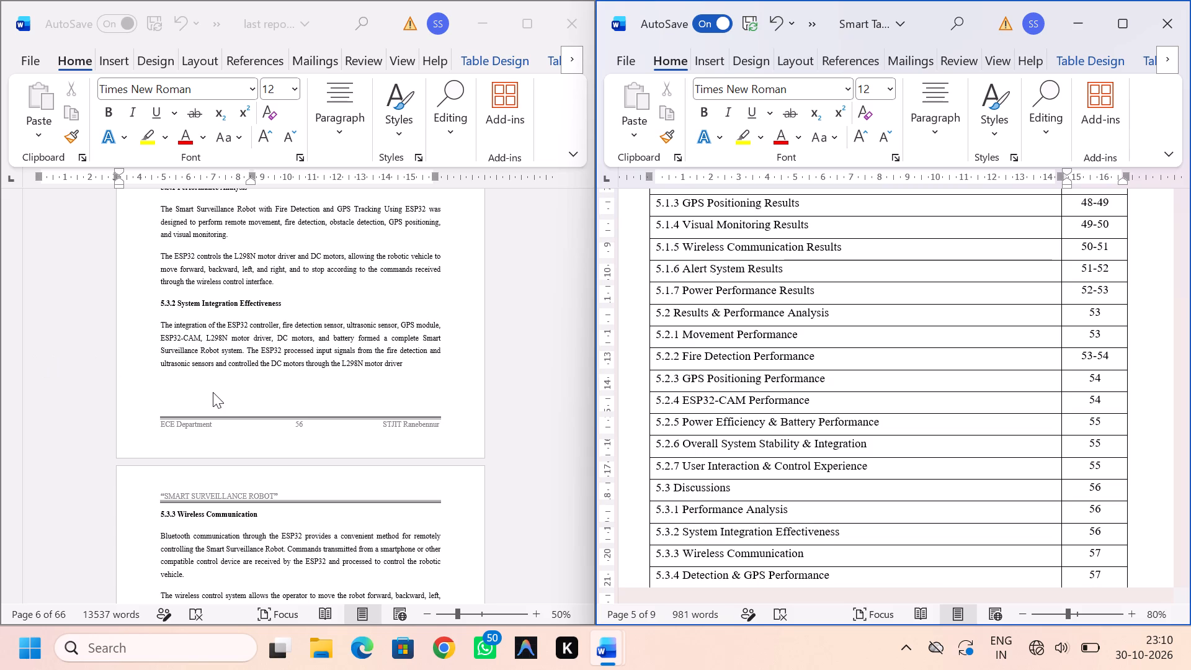
# Check in the report where 5.3.4 and 5.3.5 Power Consumption end and on which page 5.3.6 Practical Challenges Encountered starts.
pyautogui.scroll(-4, 213, 392)
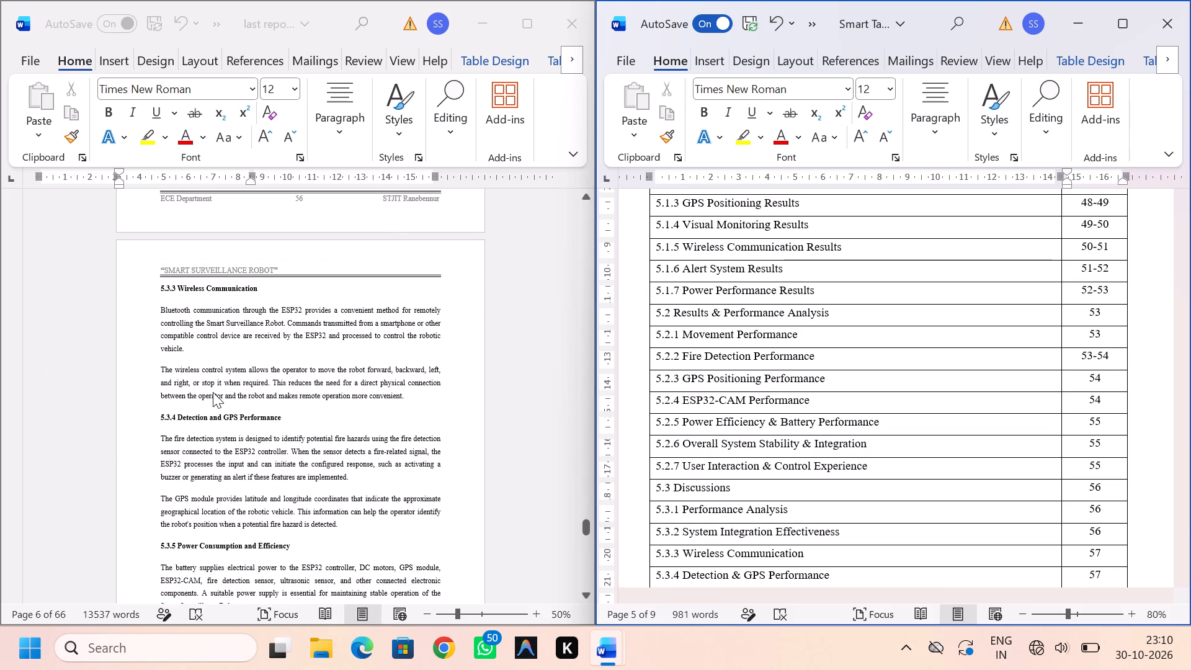
pyautogui.scroll(-3, 704, 434)
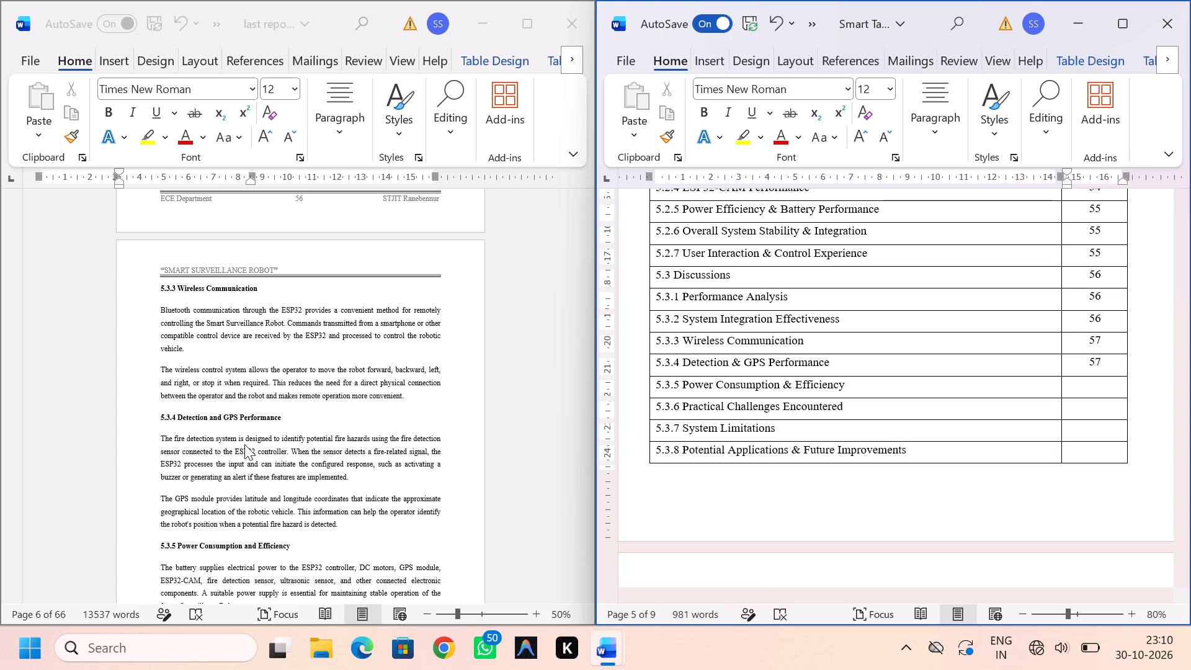
pyautogui.scroll(-1, 244, 444)
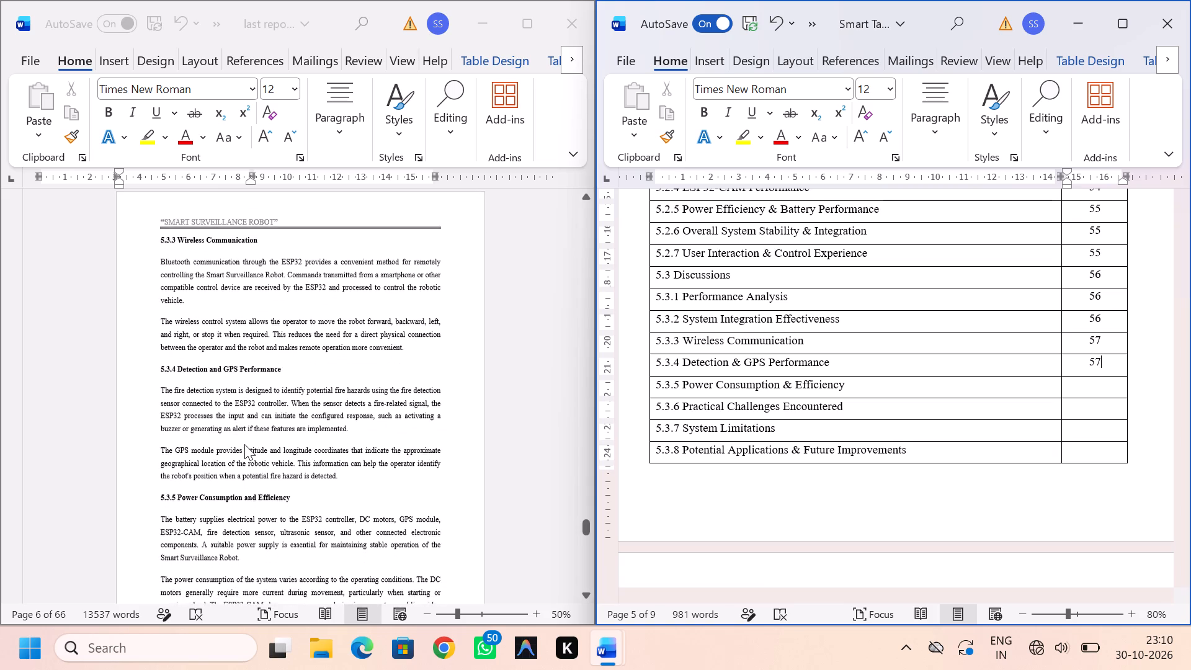
pyautogui.scroll(-3, 244, 444)
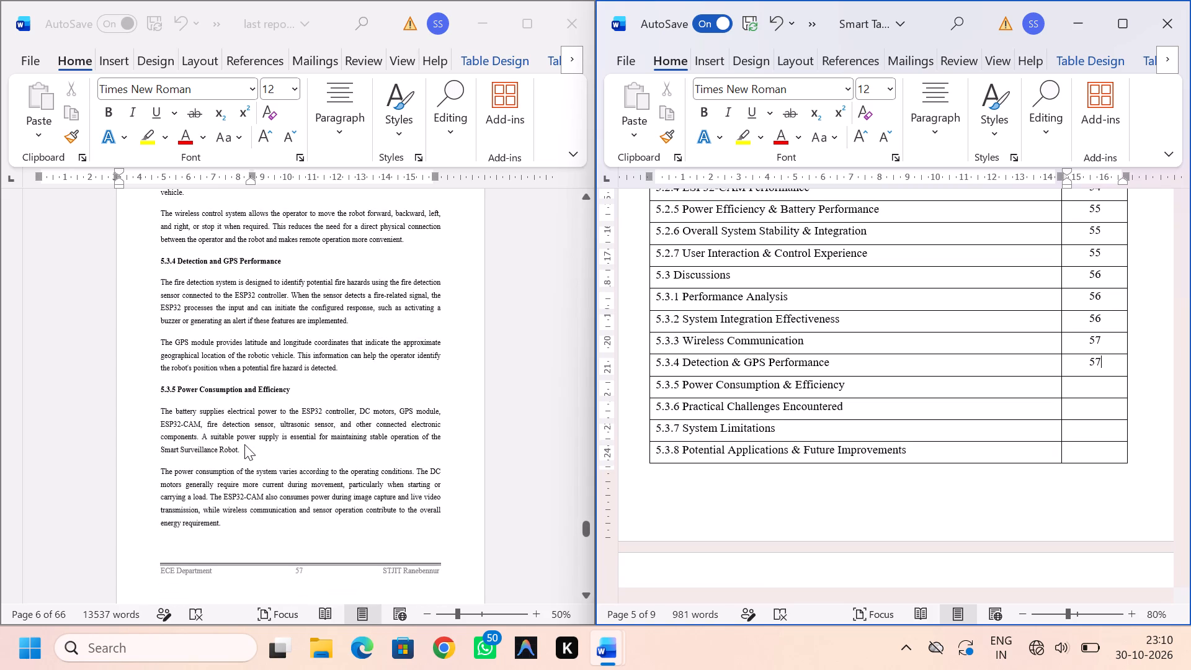
pyautogui.scroll(-1, 244, 444)
pyautogui.hscroll(2, 244, 444)
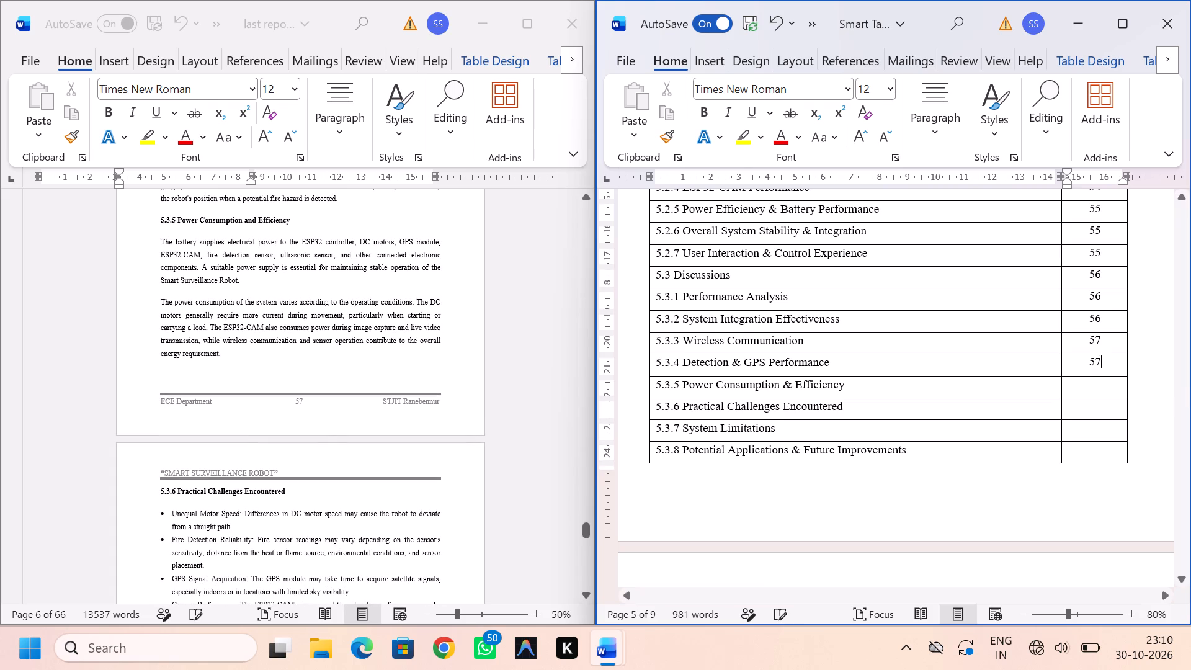
# Enter page 57 for 5.3.5 Power Consumption & Efficiency and page 58 for 5.3.6 Practical Challenges Encountered.
pyautogui.press('Down')
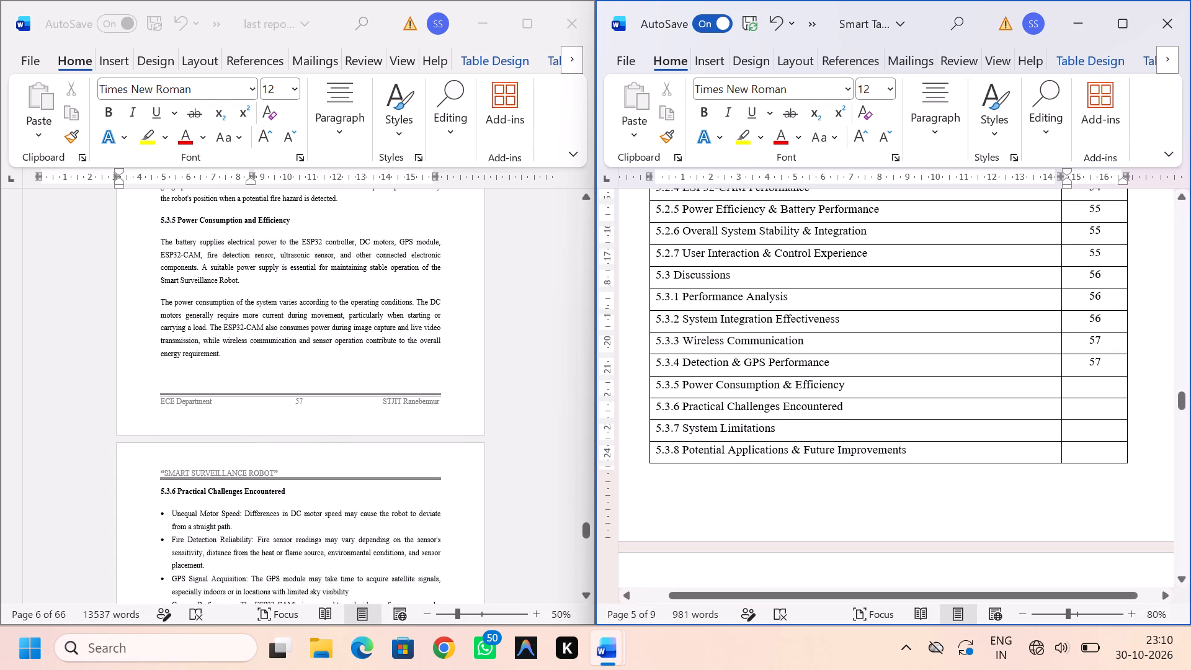
pyautogui.write('57')
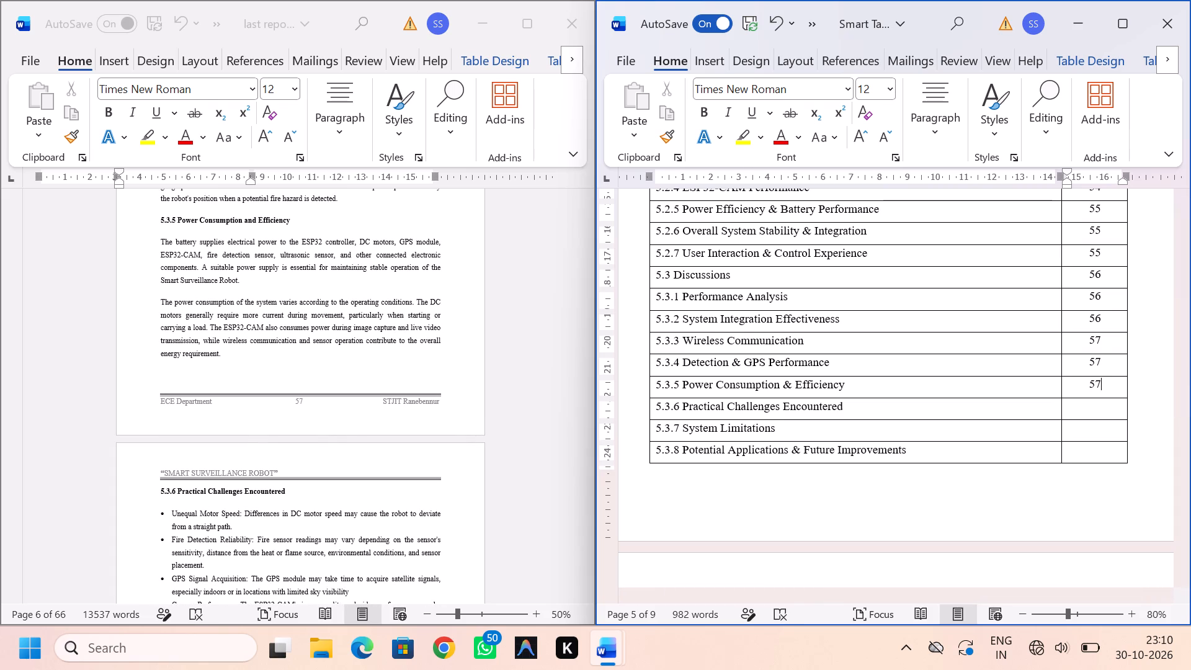
pyautogui.press('Down')
pyautogui.write('58')
# Enter page 58 for 5.3.7 System Limitations, checking in the report where the section starts and ends.
pyautogui.press('Down')
pyautogui.scroll(-3, 354, 361)
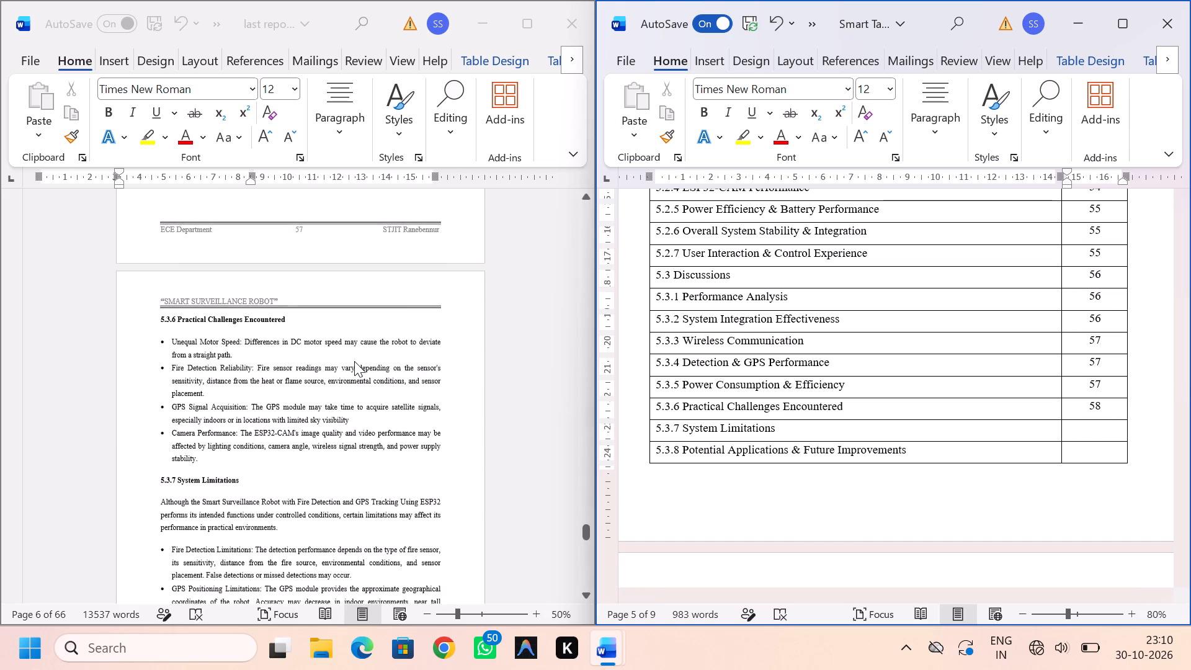
pyautogui.scroll(-2, 354, 361)
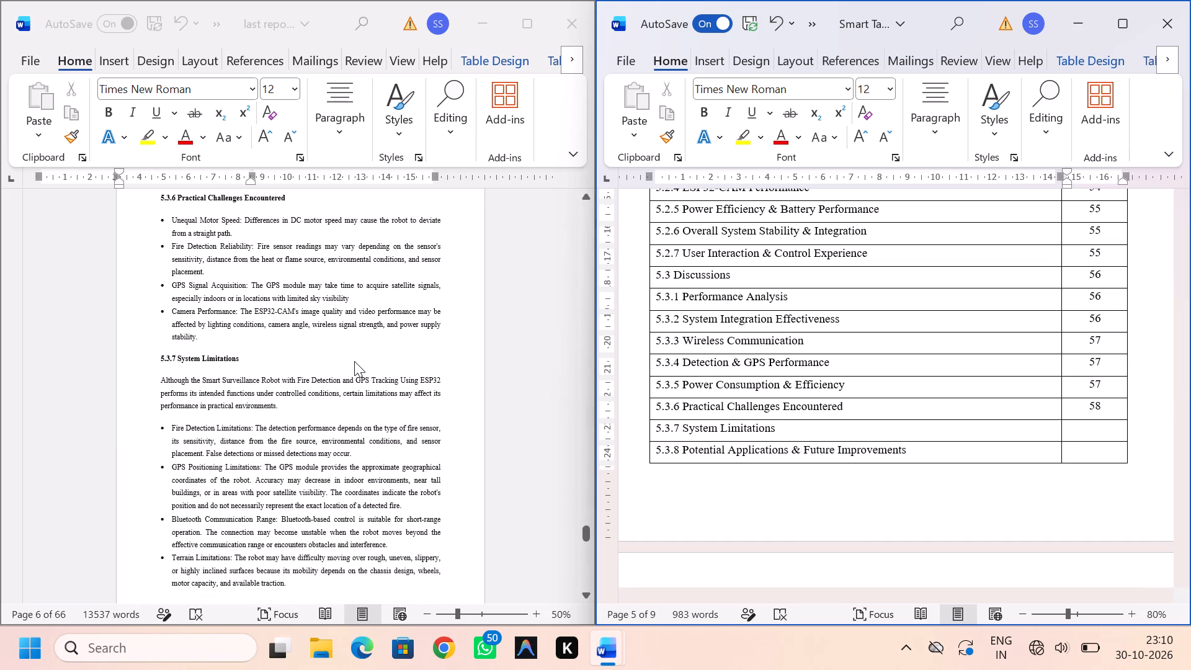
pyautogui.scroll(-2, 354, 361)
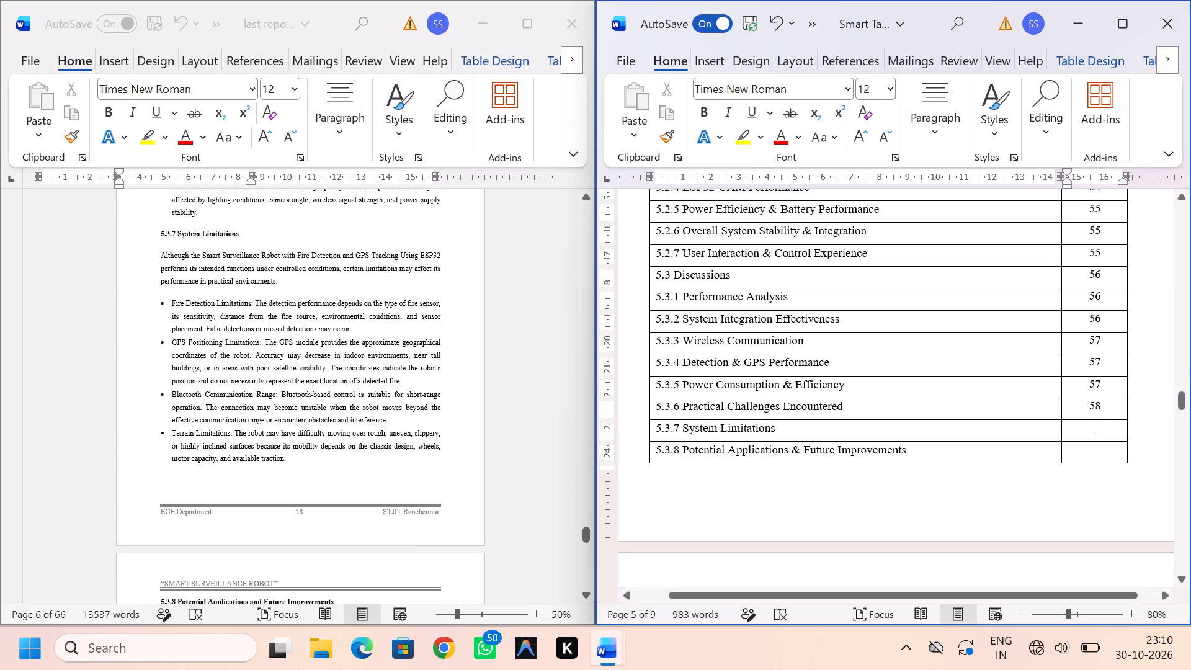
pyautogui.write('58')
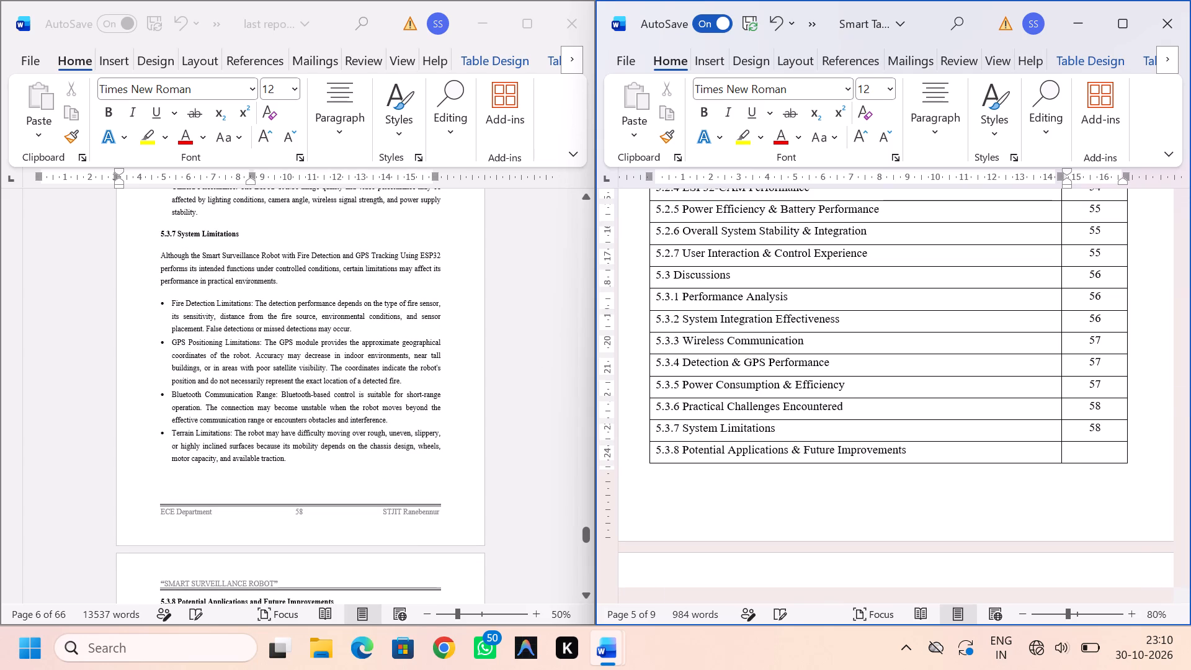
# Enter page 59 for 5.3.8 Potential Applications & Future Improvements, checking the section's starting page in the report.
pyautogui.press('Down')
pyautogui.scroll(-2, 361, 426)
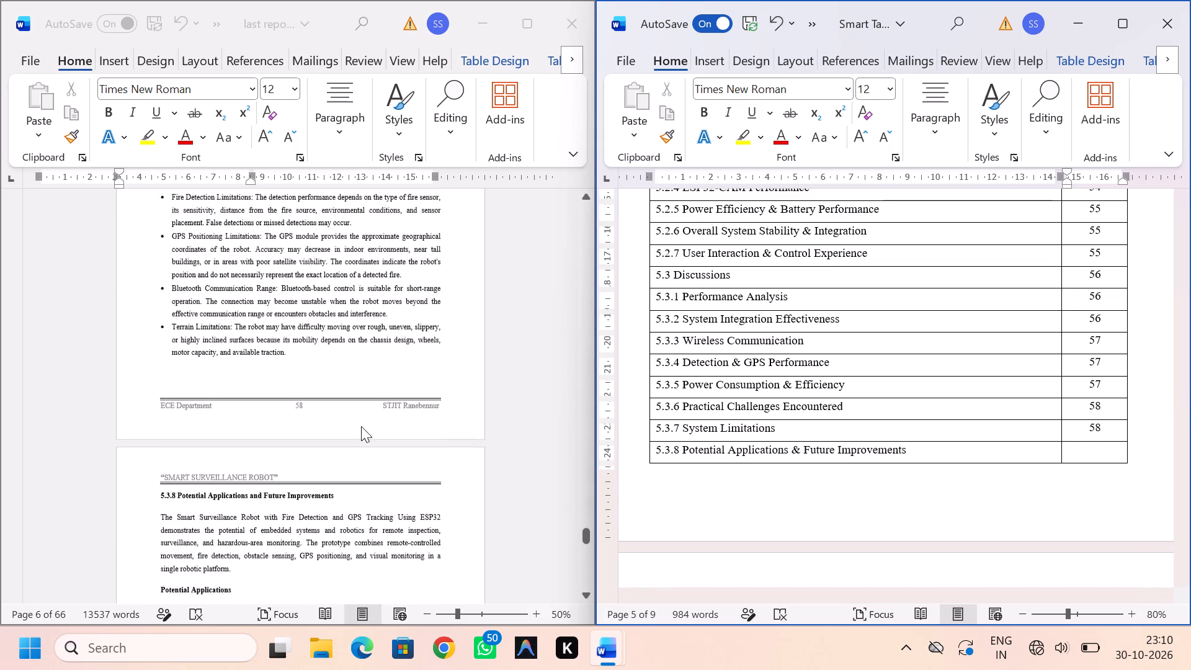
pyautogui.scroll(-1, 361, 426)
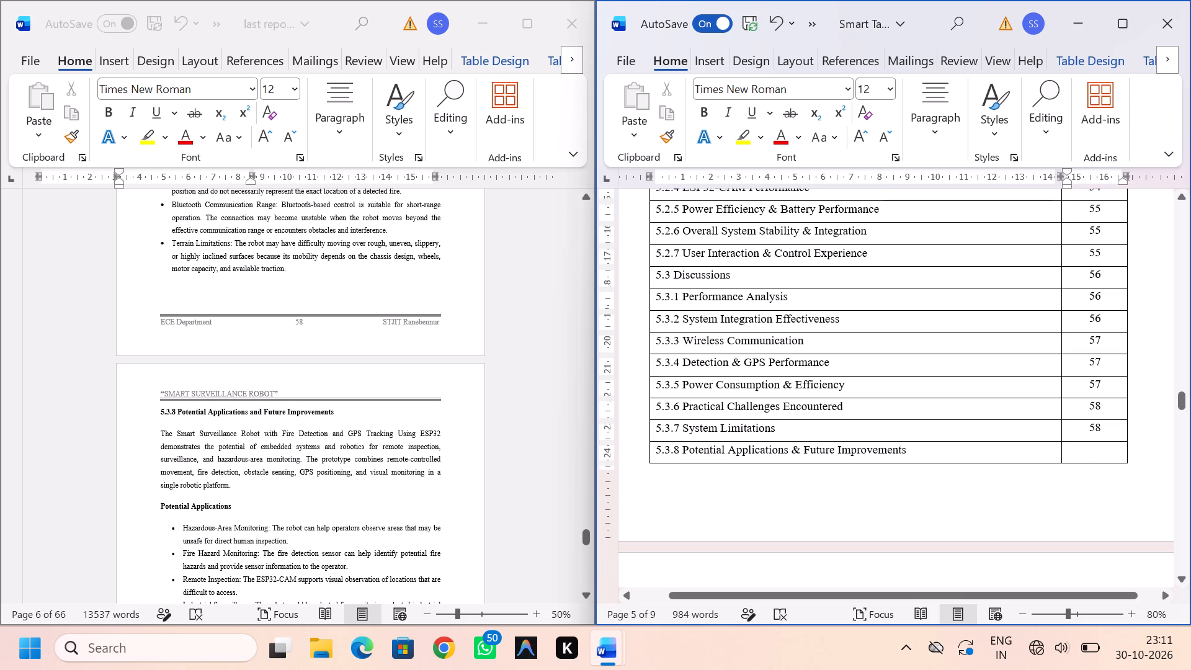
pyautogui.write('59')
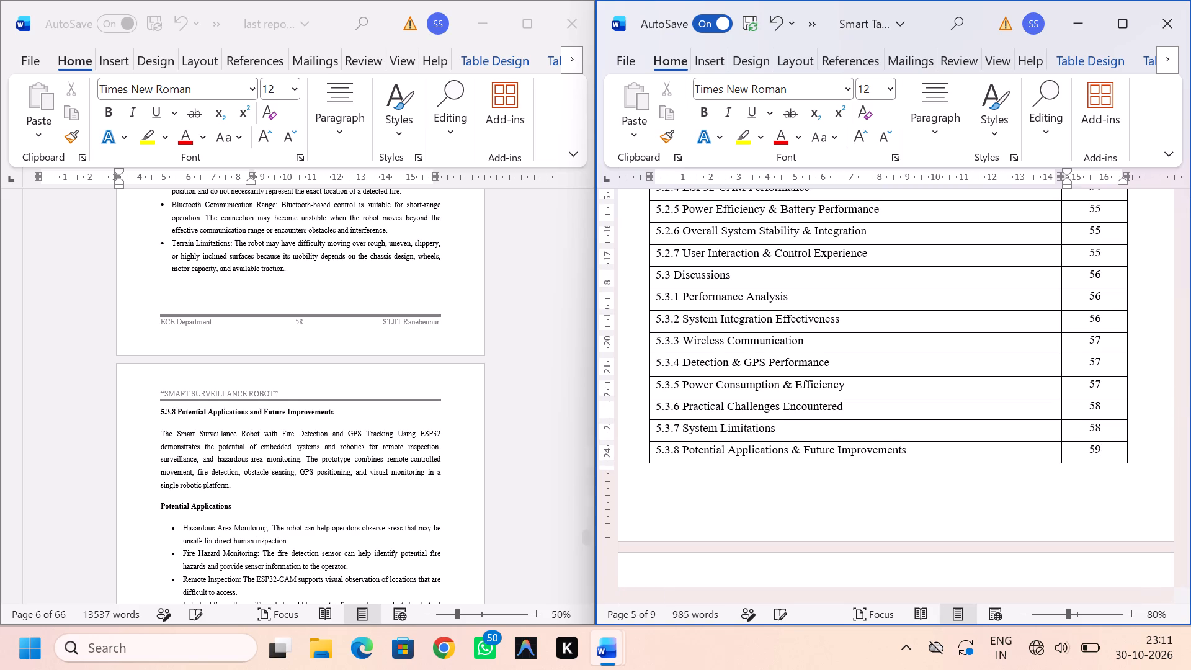
# Extend the page entry for 5.3.8 Potential Applications & Future Improvements to 59-60, checking in the report where the section ends.
pyautogui.press('Down')
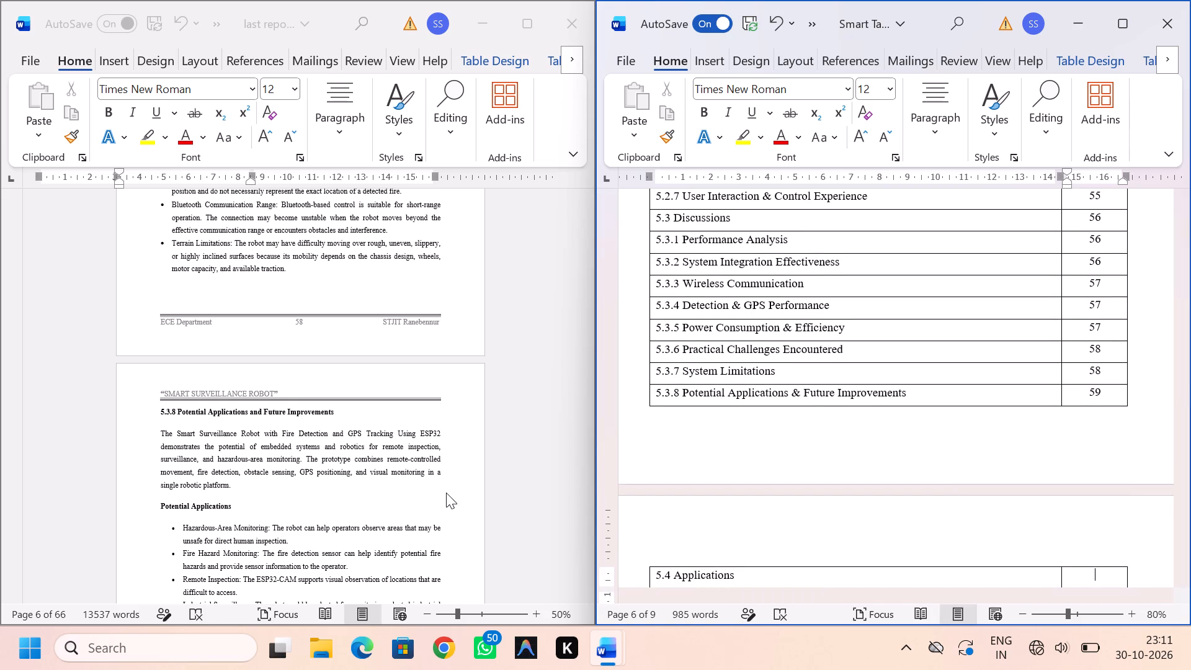
pyautogui.scroll(-5, 446, 493)
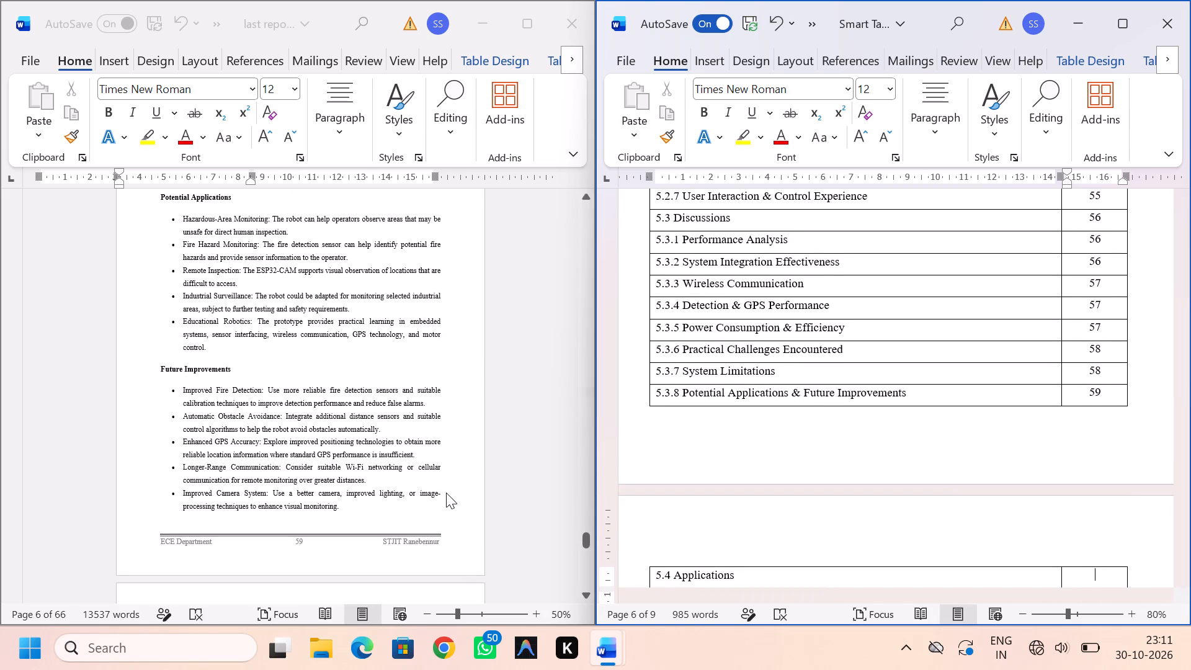
pyautogui.hscroll(1, 446, 493)
pyautogui.scroll(-1, 446, 493)
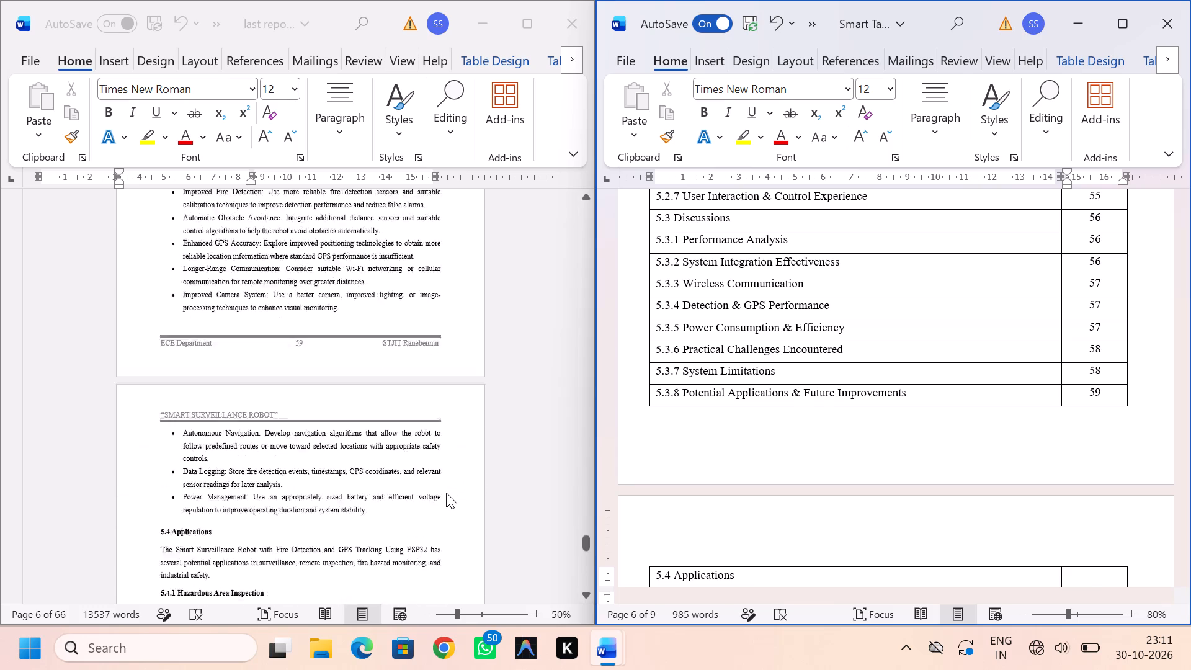
pyautogui.scroll(-1, 446, 493)
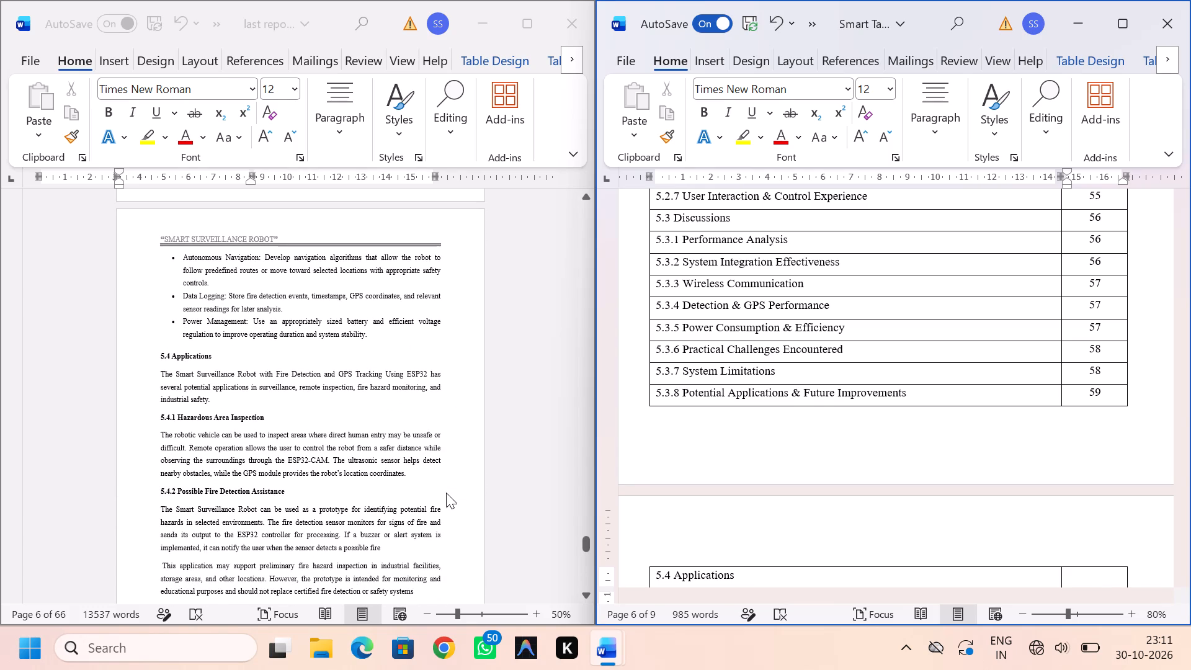
pyautogui.scroll(2, 446, 493)
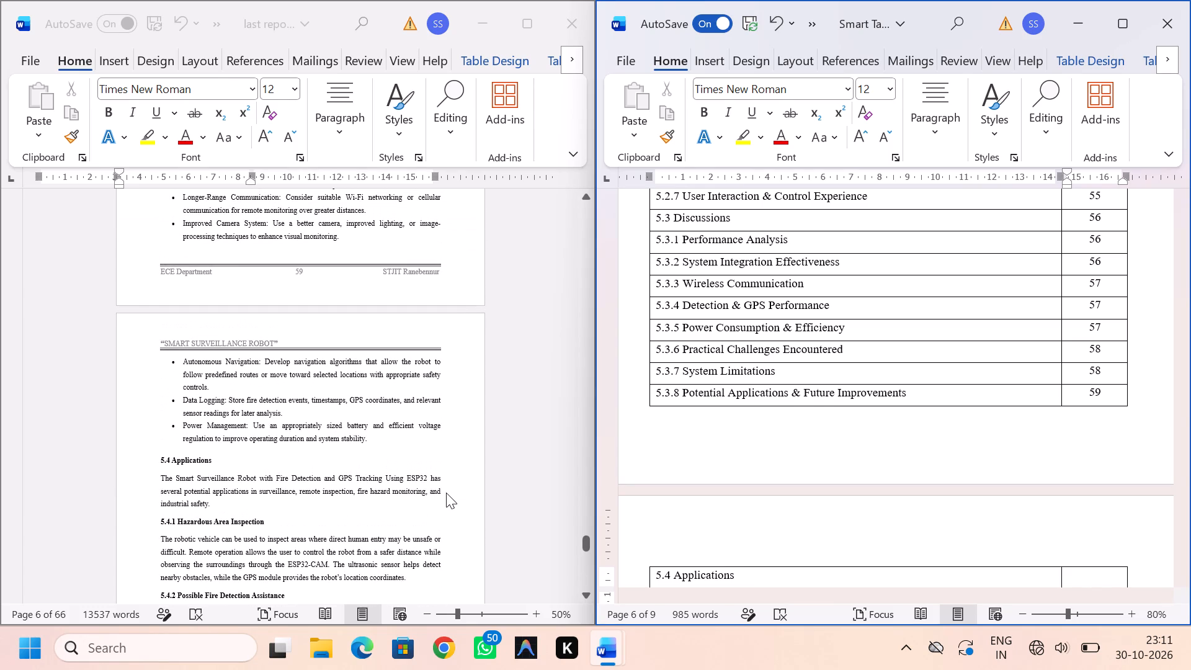
pyautogui.click(1102, 396)
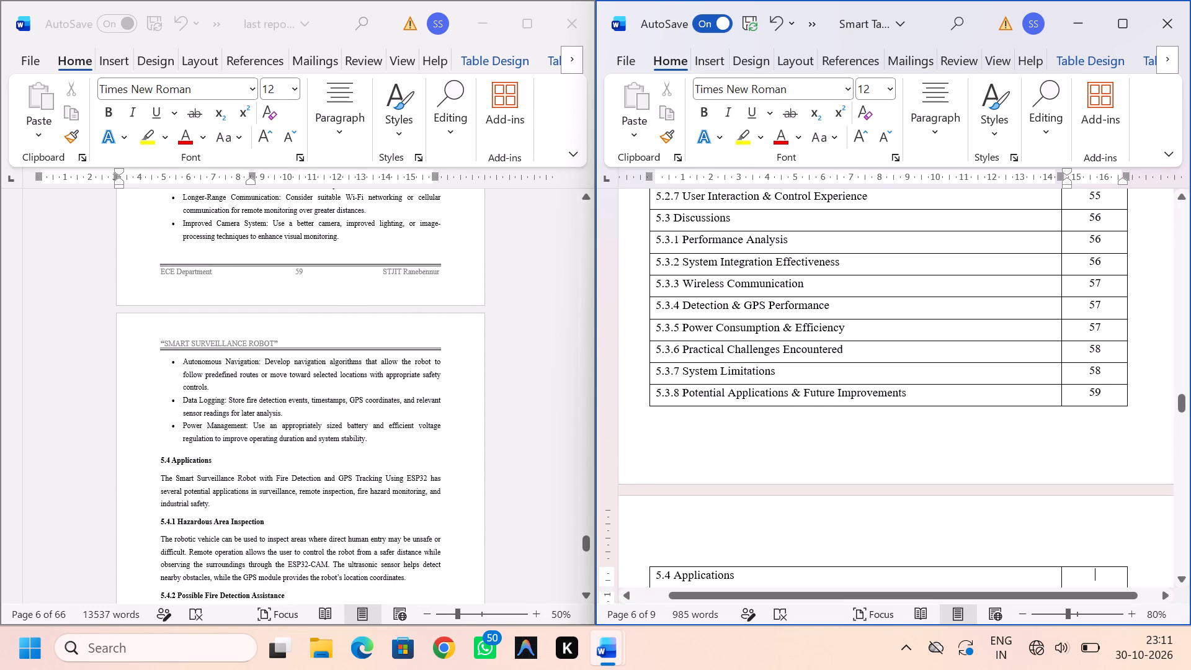
pyautogui.write('-60')
# Enter page 60 for 5.4 Applications and 5.4.1 Hazardous Area Inspection in the contents table.
pyautogui.press('Down')
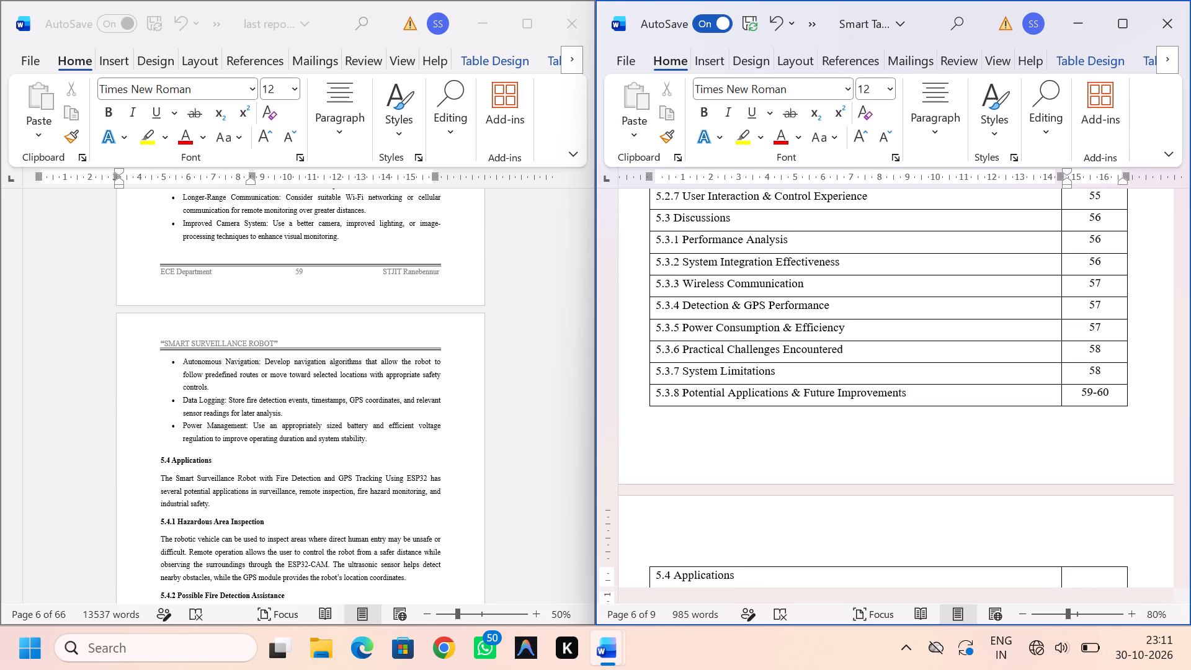
pyautogui.press('6')
pyautogui.press('0')
pyautogui.press('Down')
pyautogui.write('60')
# Enter page 60 for 5.4.2 Possible Fire Detection Assistance and 5.4.3 GPS Based Location Identification after checking their pages in the report.
pyautogui.press('Down')
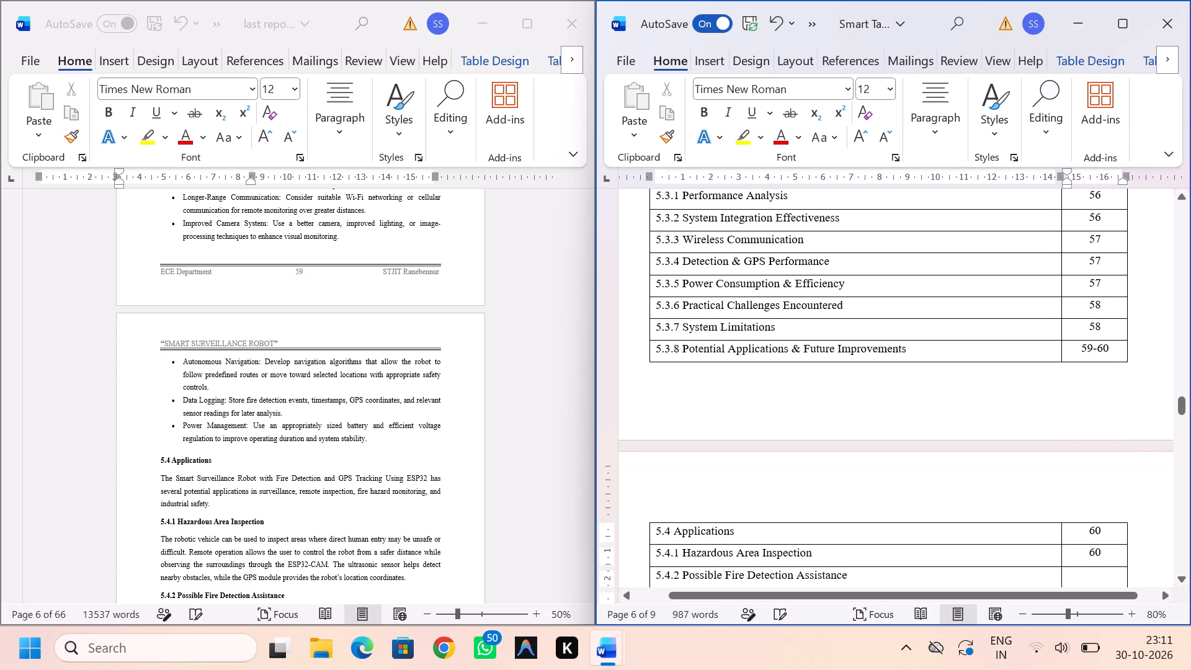
pyautogui.scroll(-3, 493, 429)
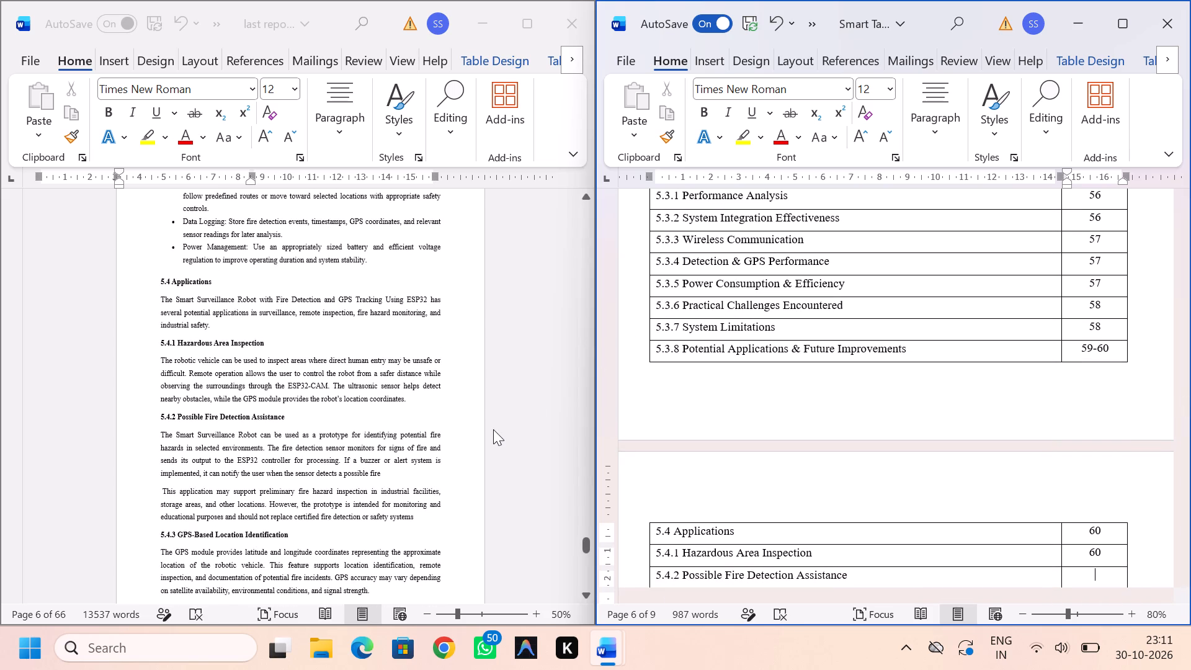
pyautogui.scroll(-1, 493, 429)
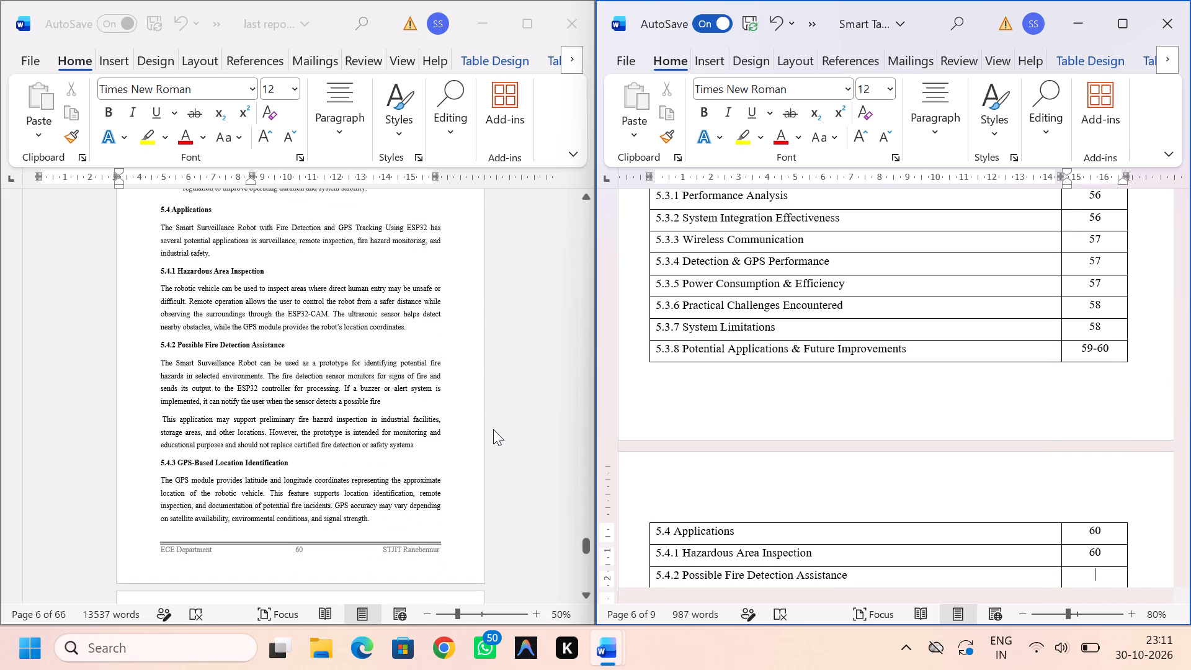
pyautogui.scroll(-1, 493, 429)
pyautogui.scroll(1, 493, 429)
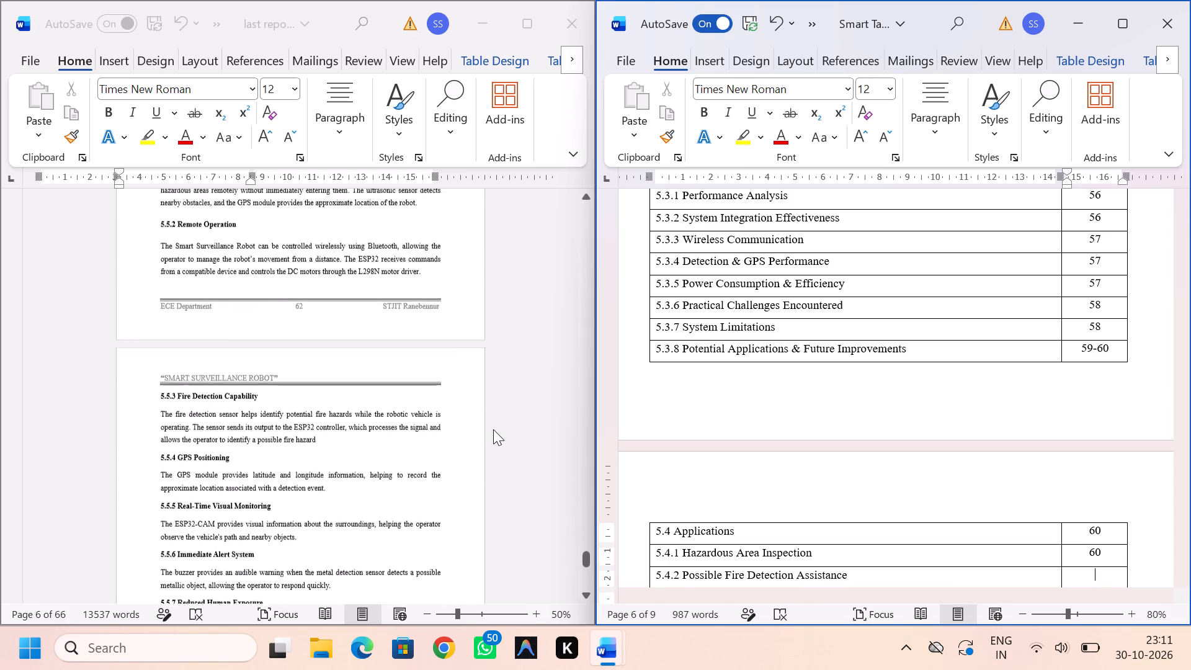
pyautogui.scroll(4, 493, 429)
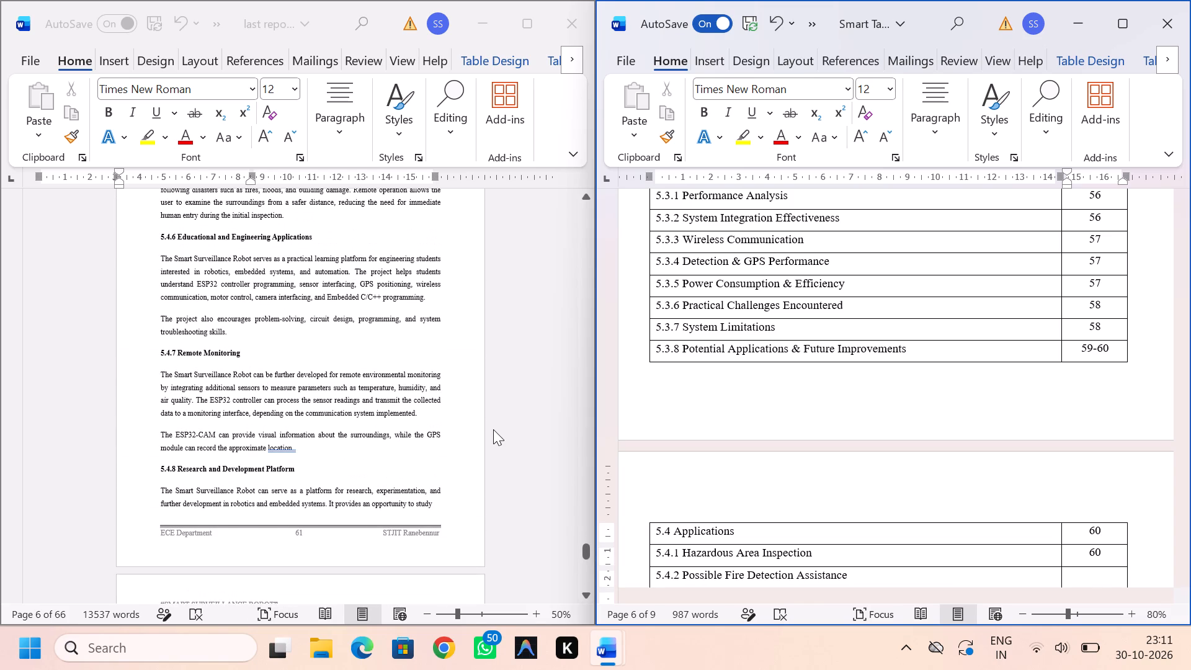
pyautogui.scroll(3, 493, 429)
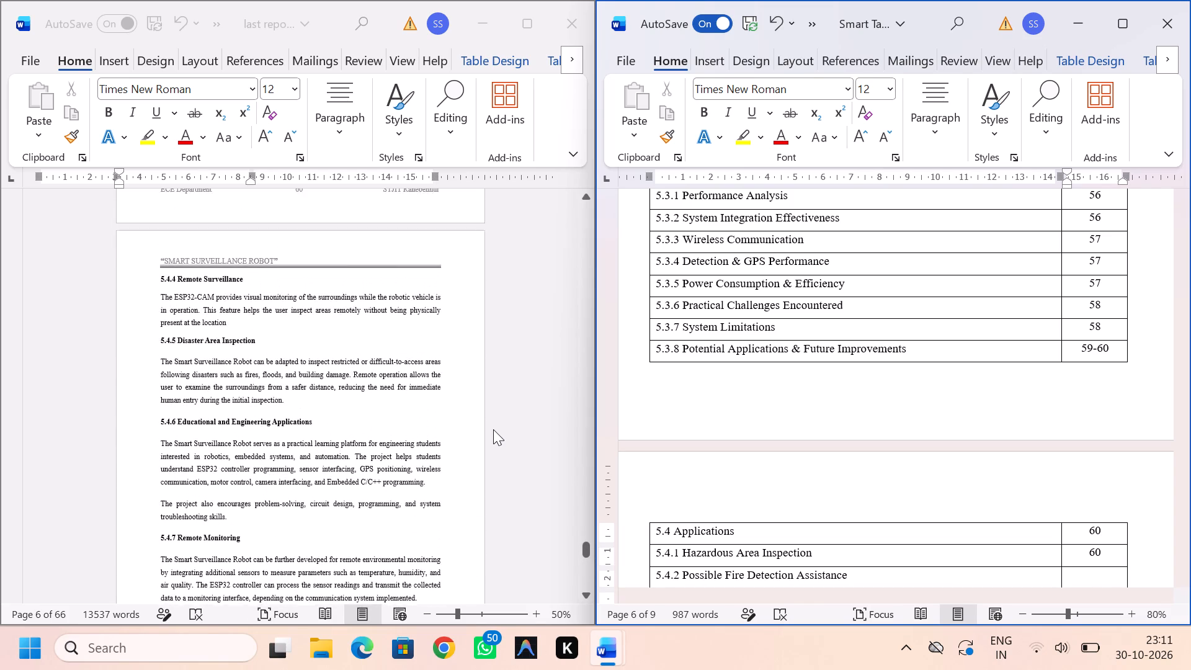
pyautogui.scroll(3, 493, 429)
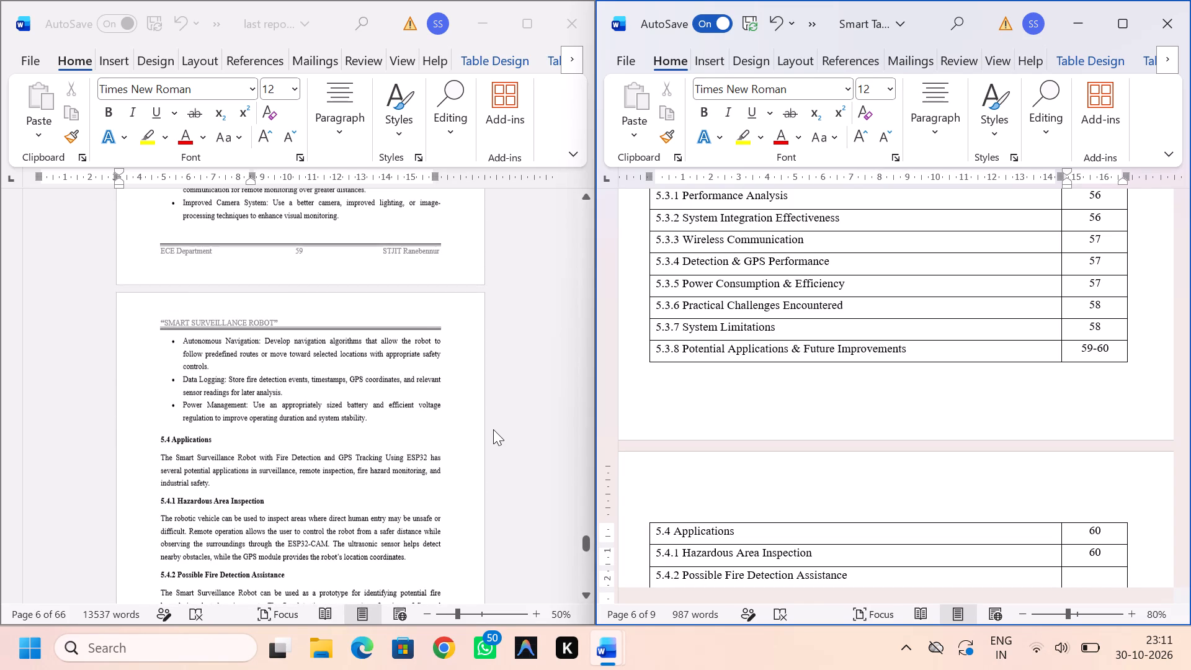
pyautogui.scroll(-2, 493, 429)
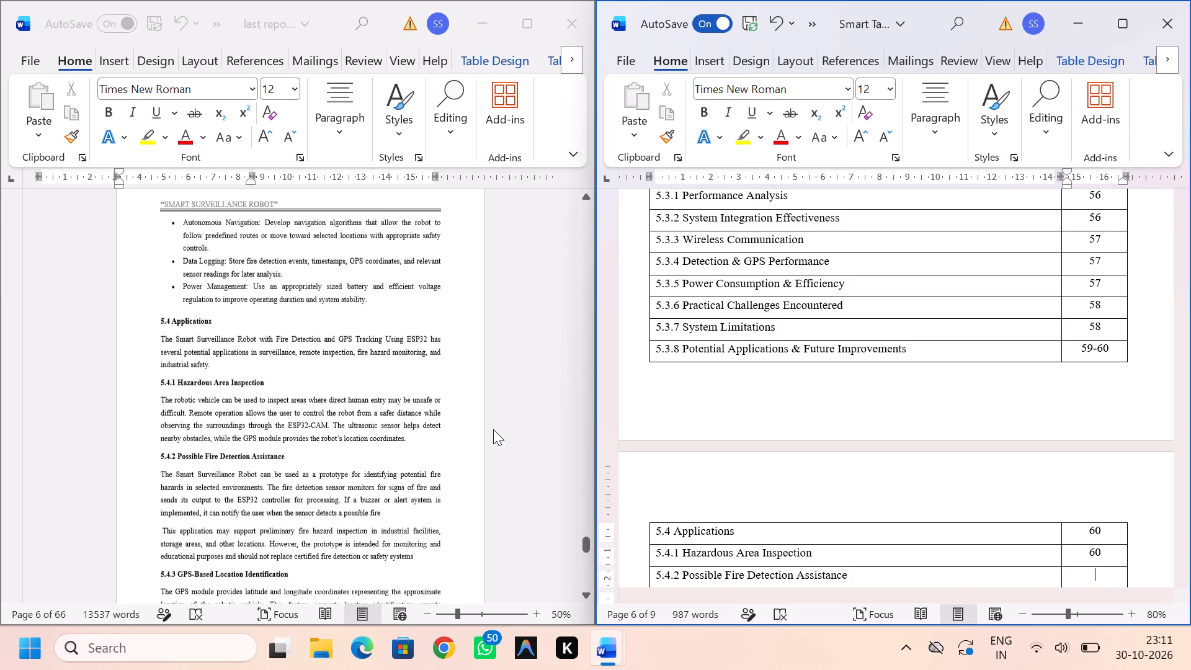
pyautogui.scroll(-1, 493, 429)
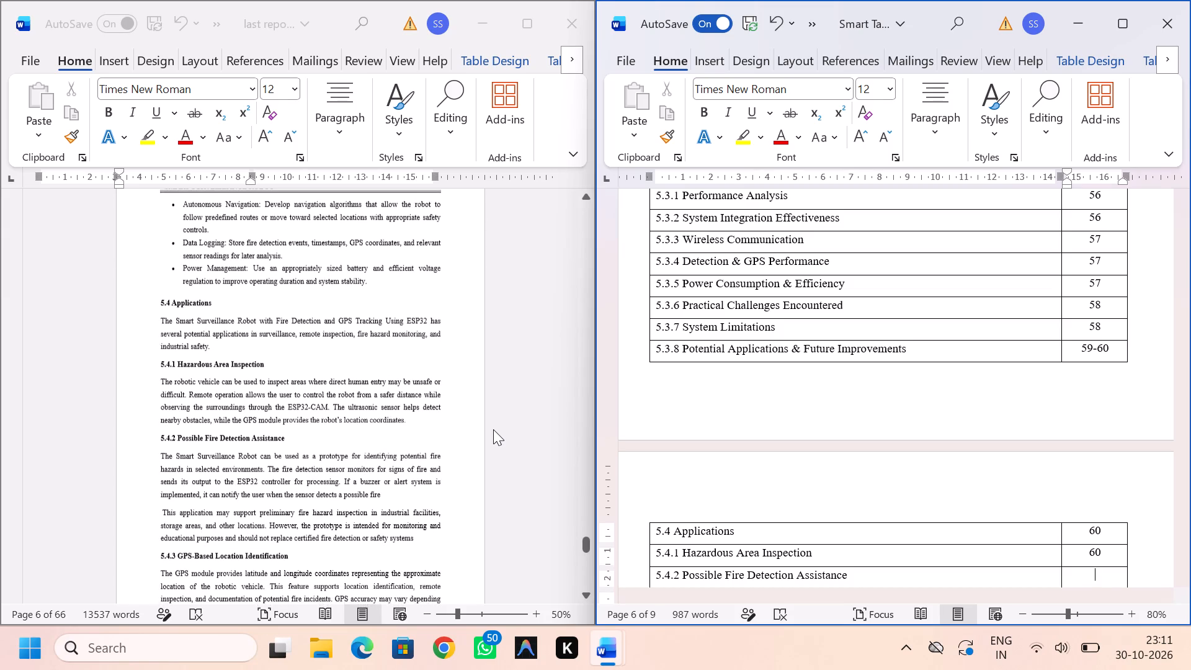
pyautogui.scroll(-2, 493, 429)
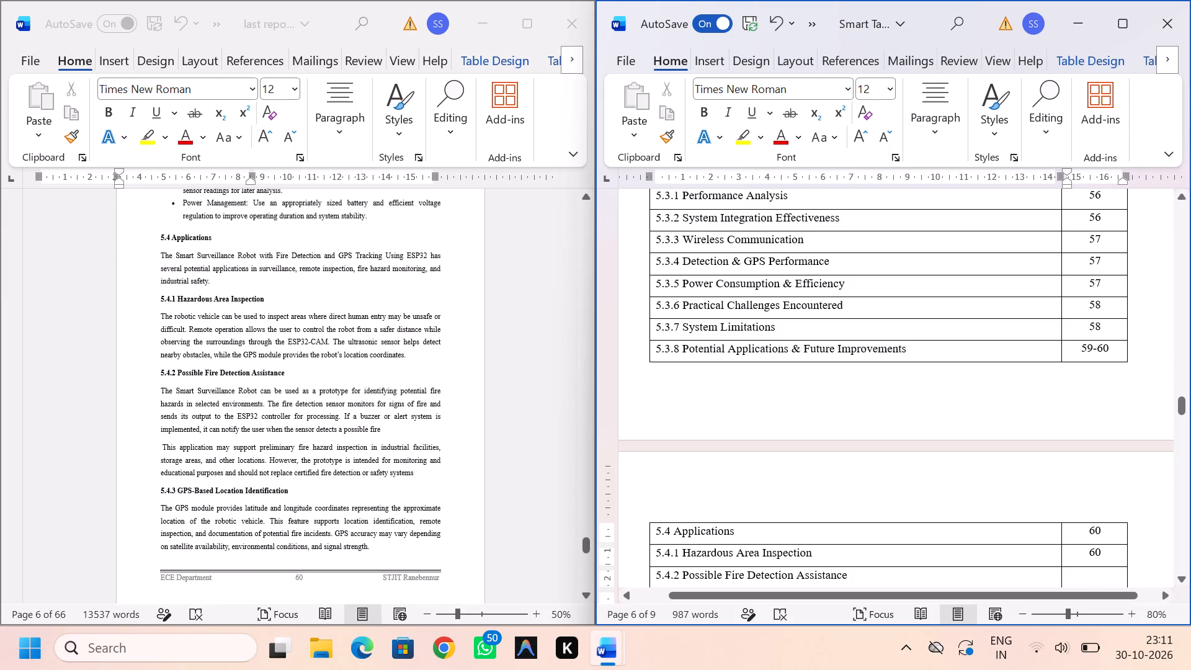
pyautogui.press('6')
pyautogui.press('0')
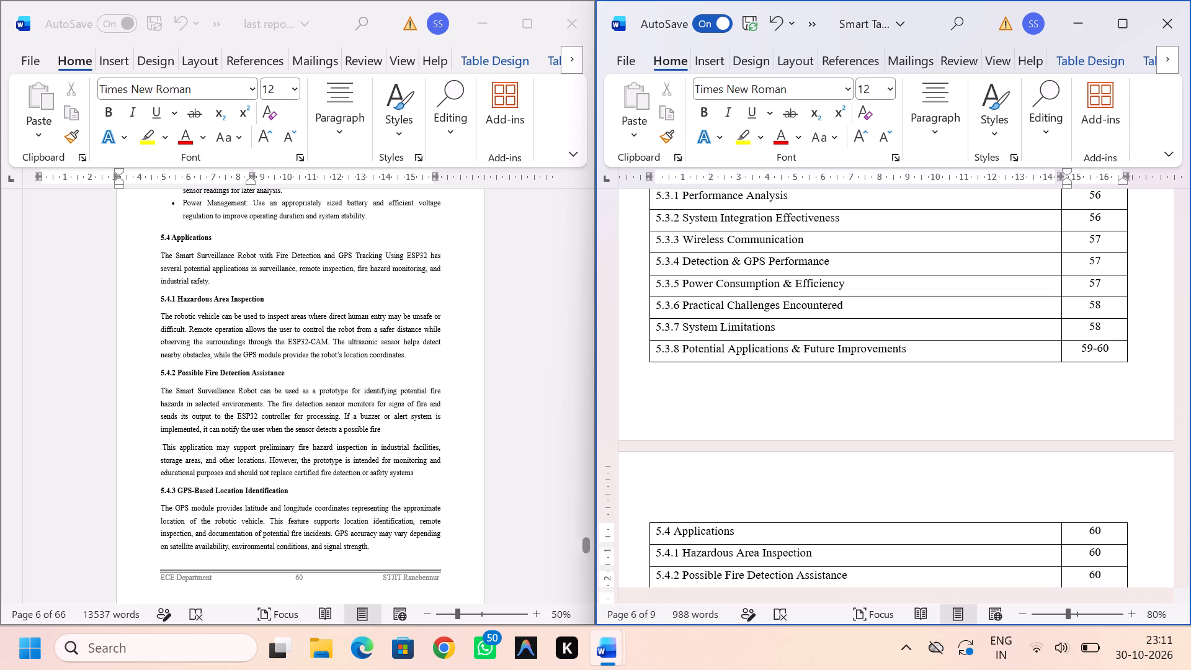
pyautogui.press('Down')
pyautogui.write('60')
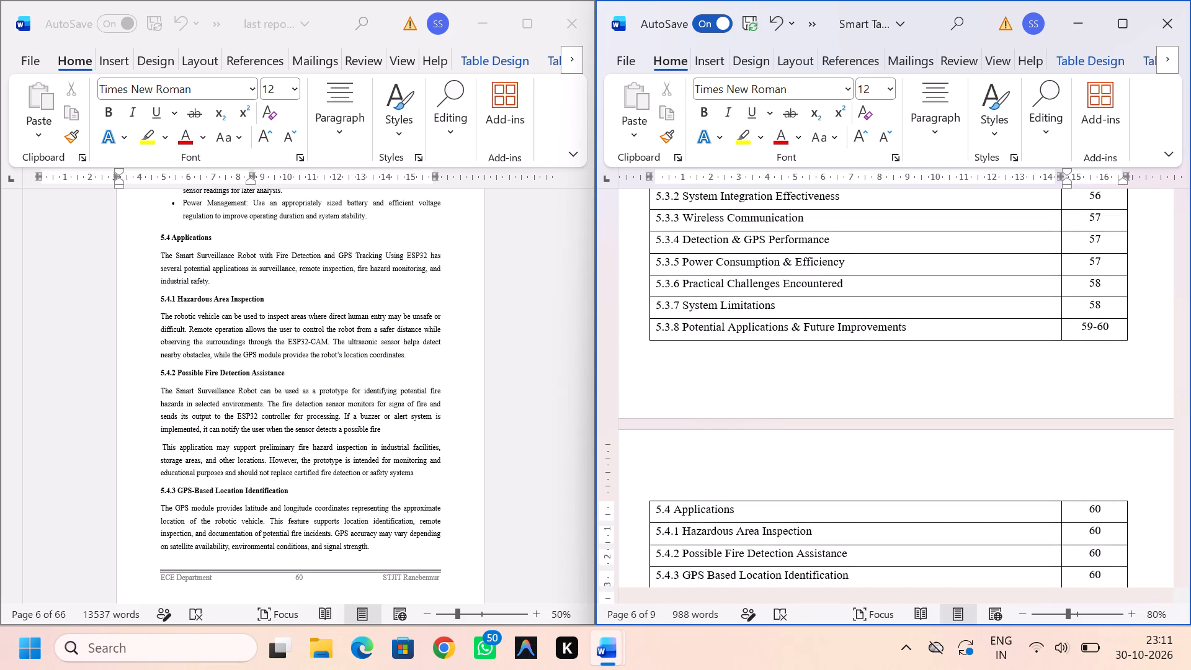
# Enter page 61 for 5.4.4 Remote Surveillance and 5.4.5 Disaster Area Inspection after checking their pages in the report.
pyautogui.press('Down')
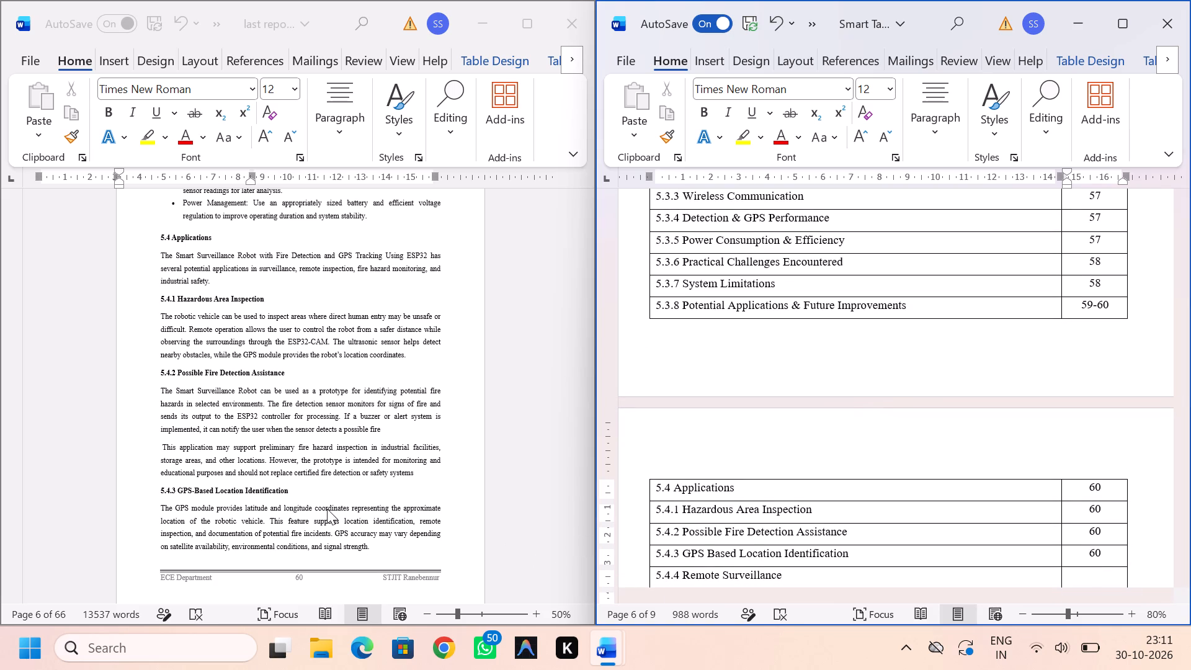
pyautogui.scroll(-6, 327, 509)
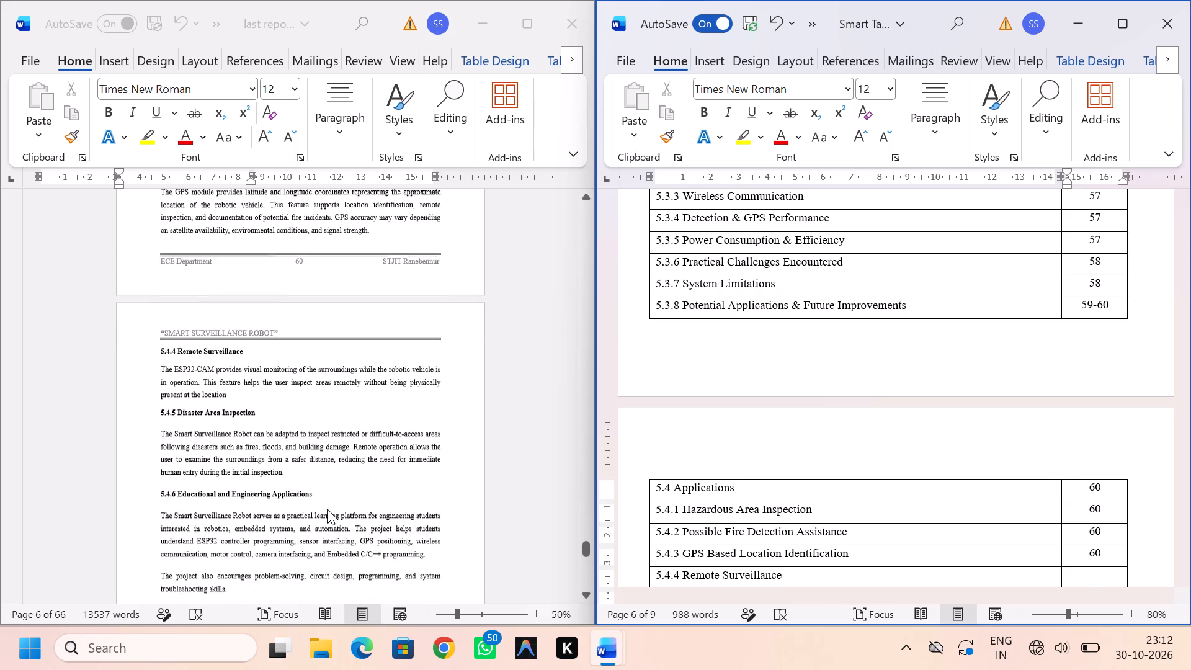
pyautogui.scroll(-1, 327, 509)
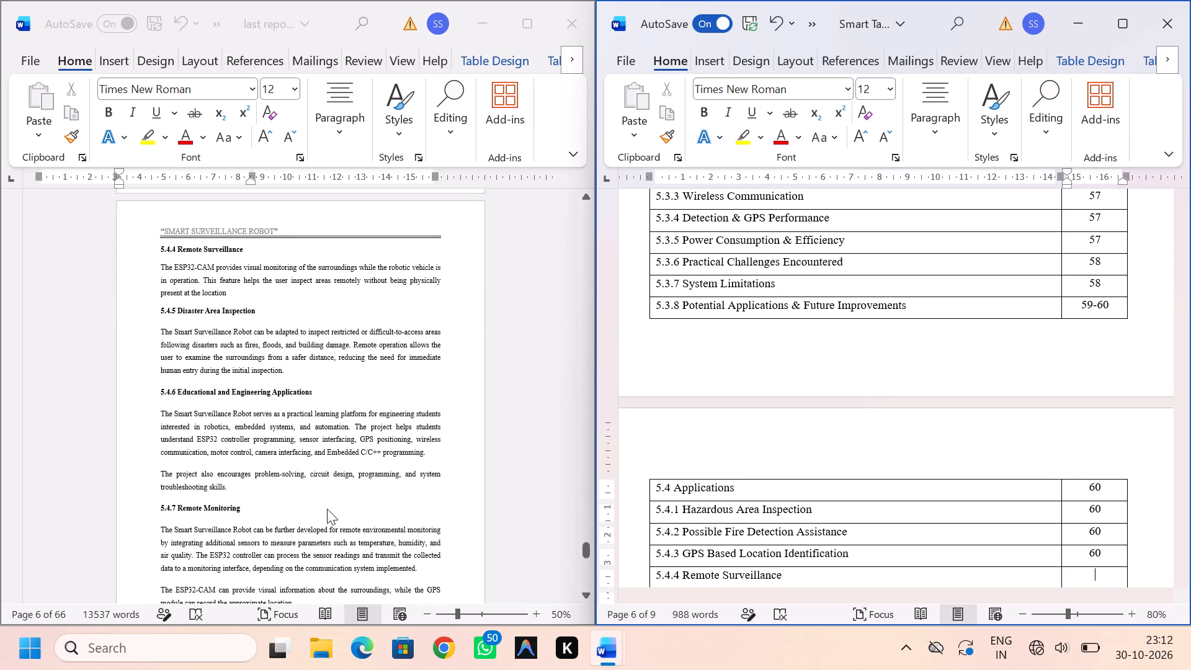
pyautogui.scroll(-4, 327, 509)
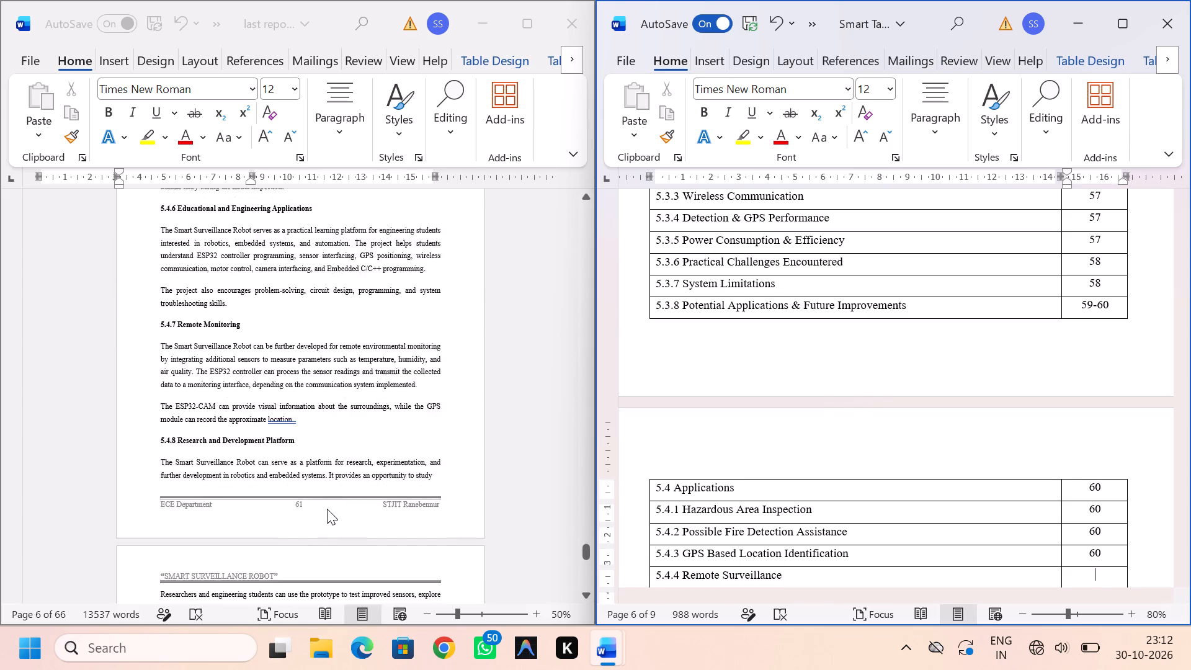
pyautogui.scroll(-1, 327, 509)
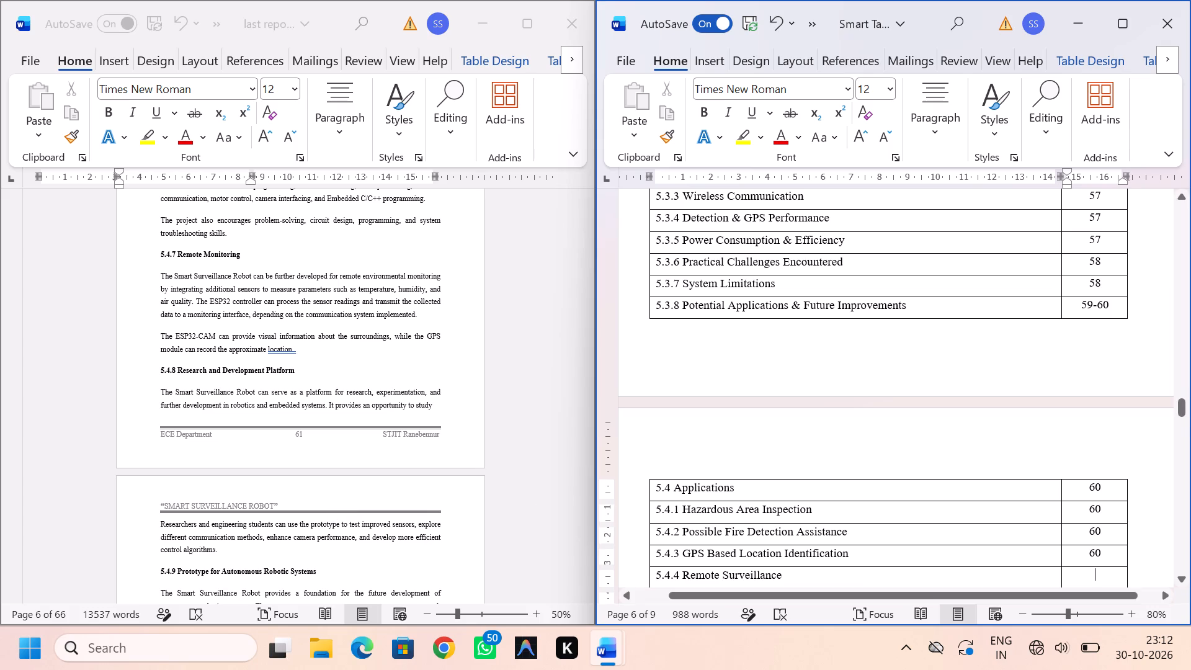
pyautogui.scroll(-1, 794, 546)
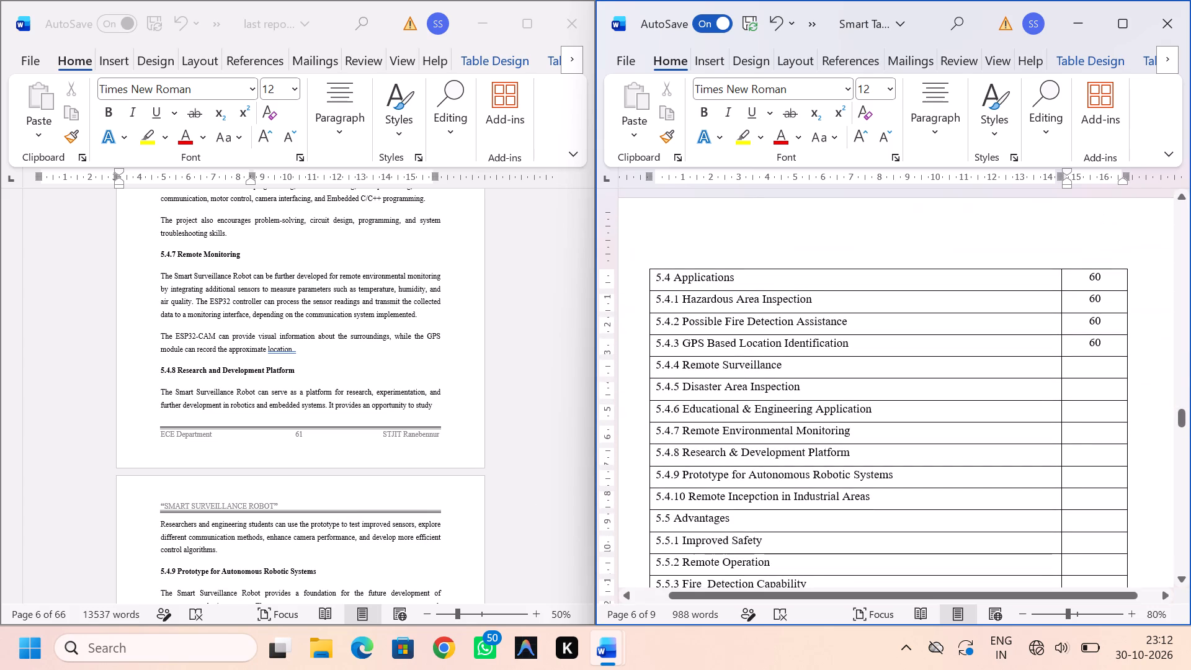
pyautogui.press('6')
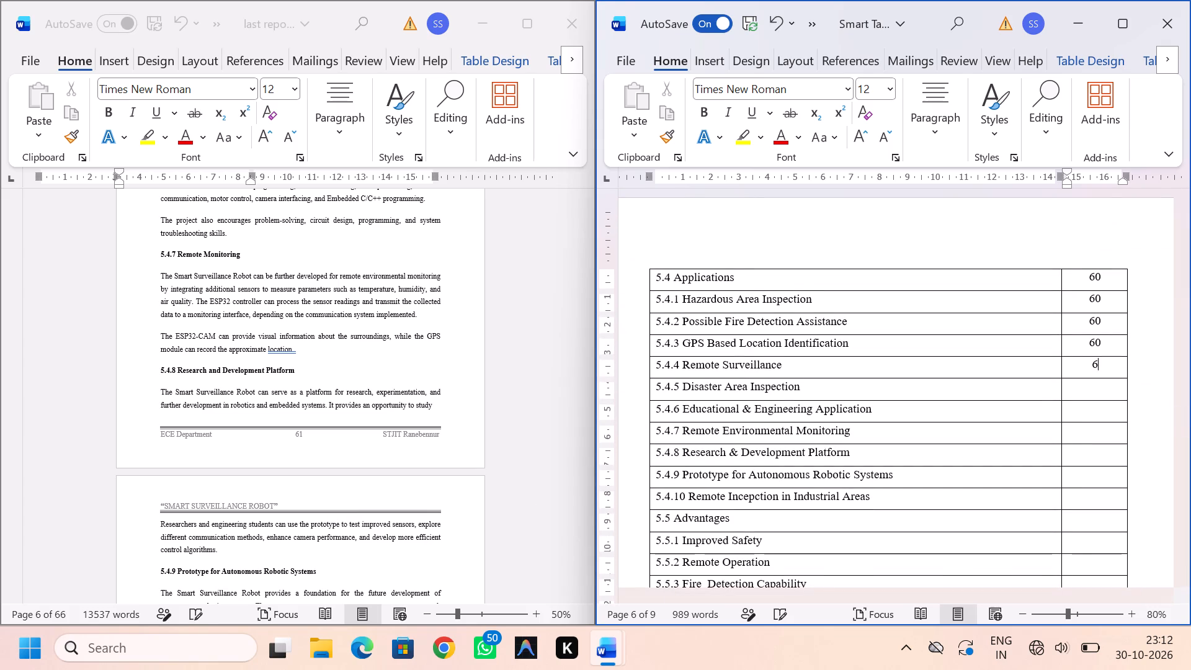
pyautogui.press('1')
pyautogui.press('Down')
pyautogui.write('61')
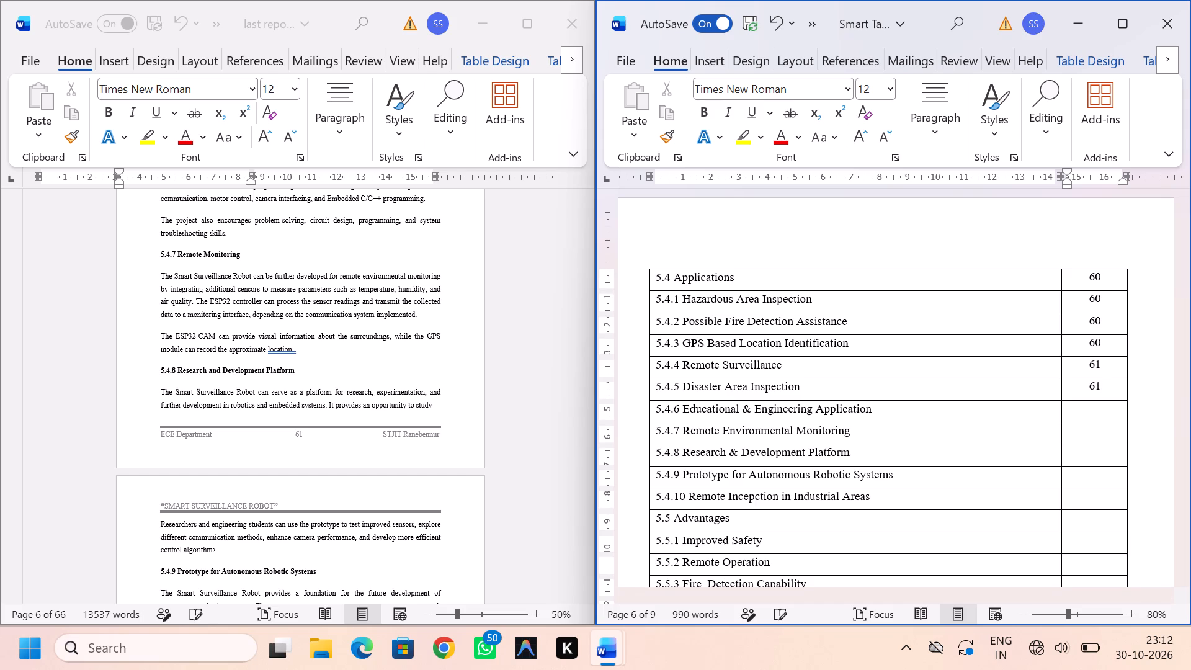
# Enter page 61 for 5.4.6 Educational & Engineering Application and 5.4.7 Remote Environmental Monitoring.
pyautogui.press('Down')
pyautogui.write('61')
pyautogui.press('Down')
pyautogui.press('6')
pyautogui.write('16')
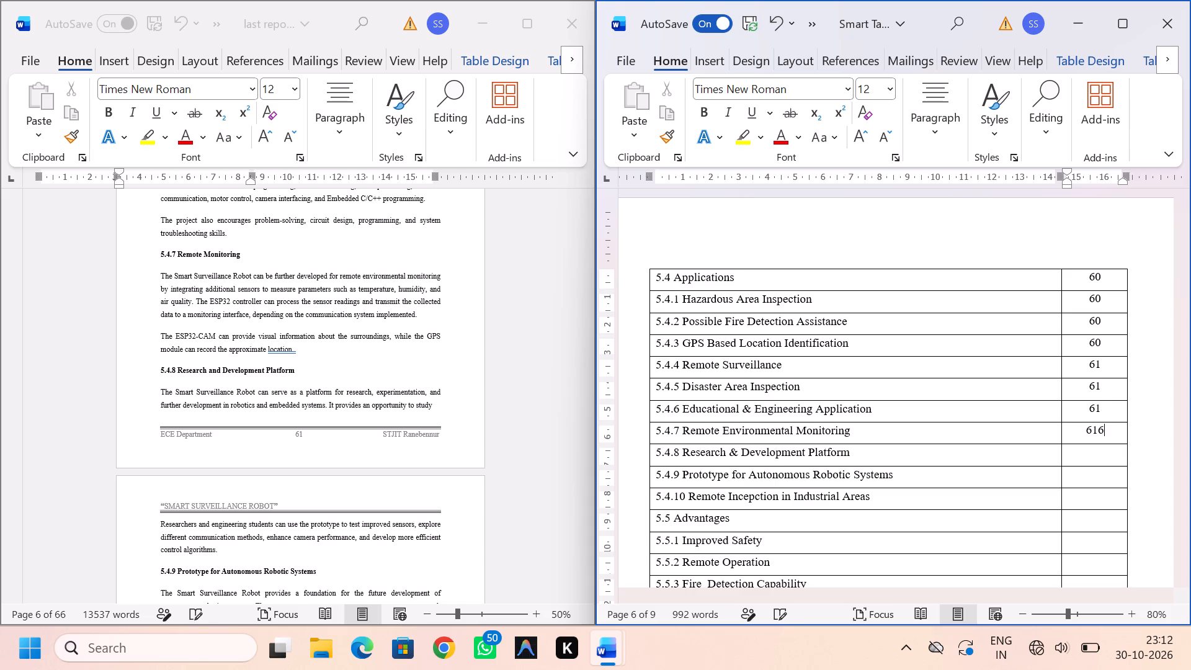
pyautogui.press('BackSpace')
pyautogui.press('Down')
# Enter page range 61-62 for 5.4.8 Research & Development Platform in the contents table.
pyautogui.press('6')
pyautogui.press('BackSpace')
pyautogui.write('61')
pyautogui.press('-')
pyautogui.write('62')
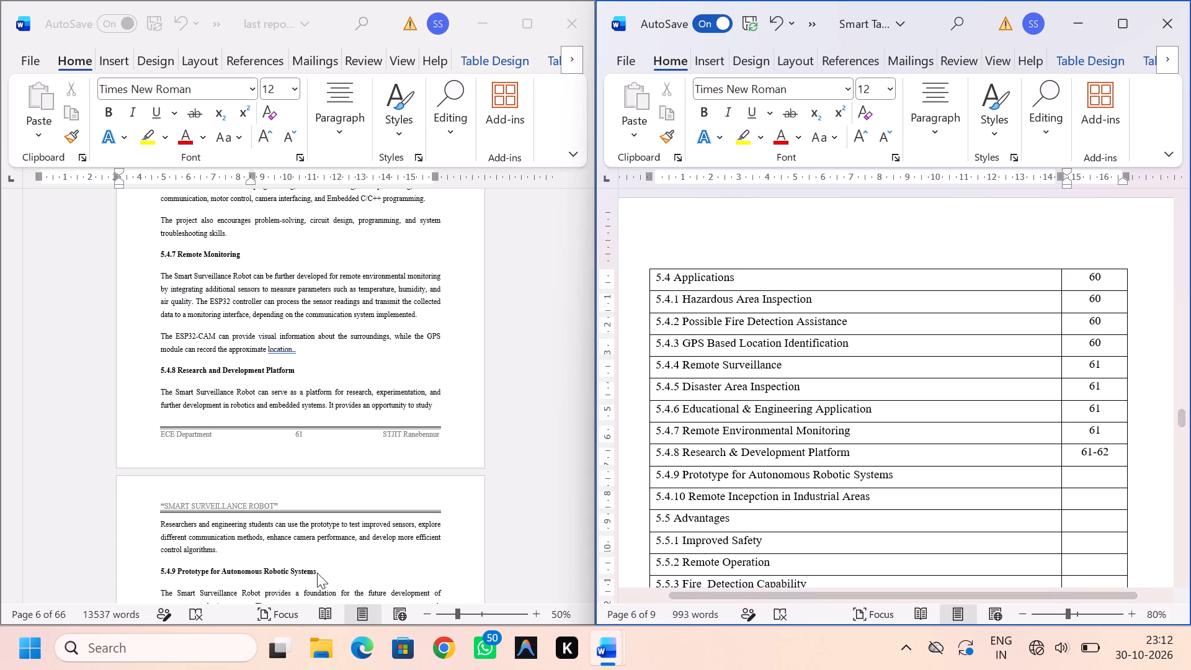
# Enter page 62 for 5.4.9 Prototype for Autonomous Robotic Systems and 5.4.10 Remote Incepction in Industrial Areas after checking their pages in the report.
pyautogui.scroll(-4, 221, 541)
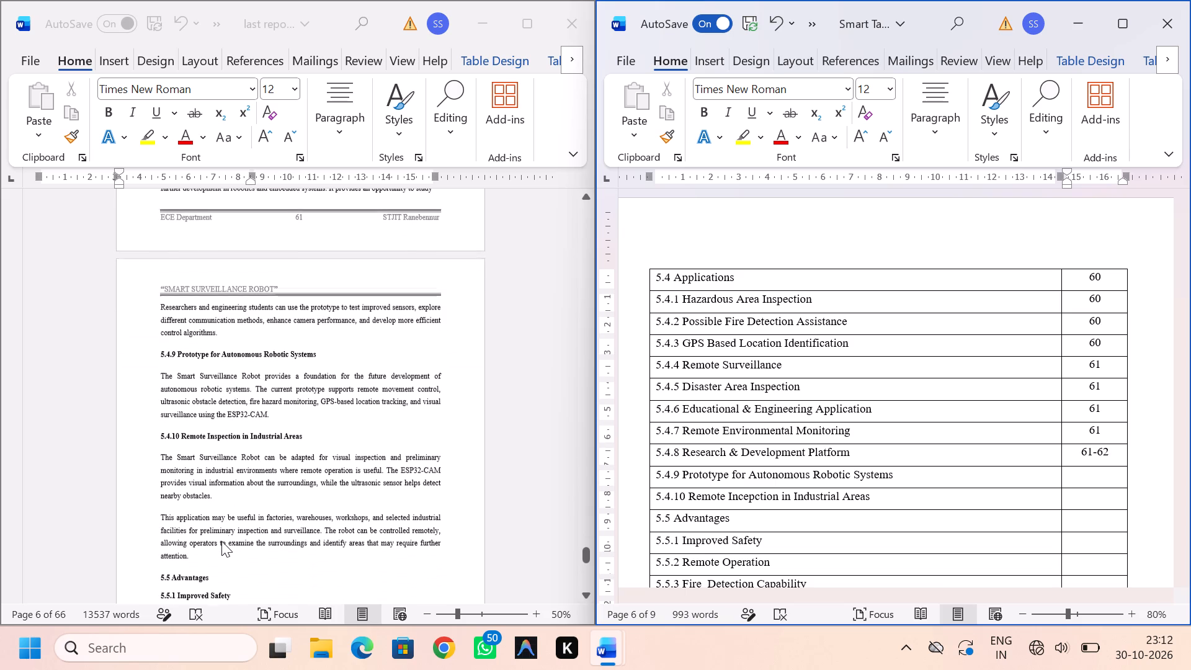
pyautogui.scroll(-2, 221, 541)
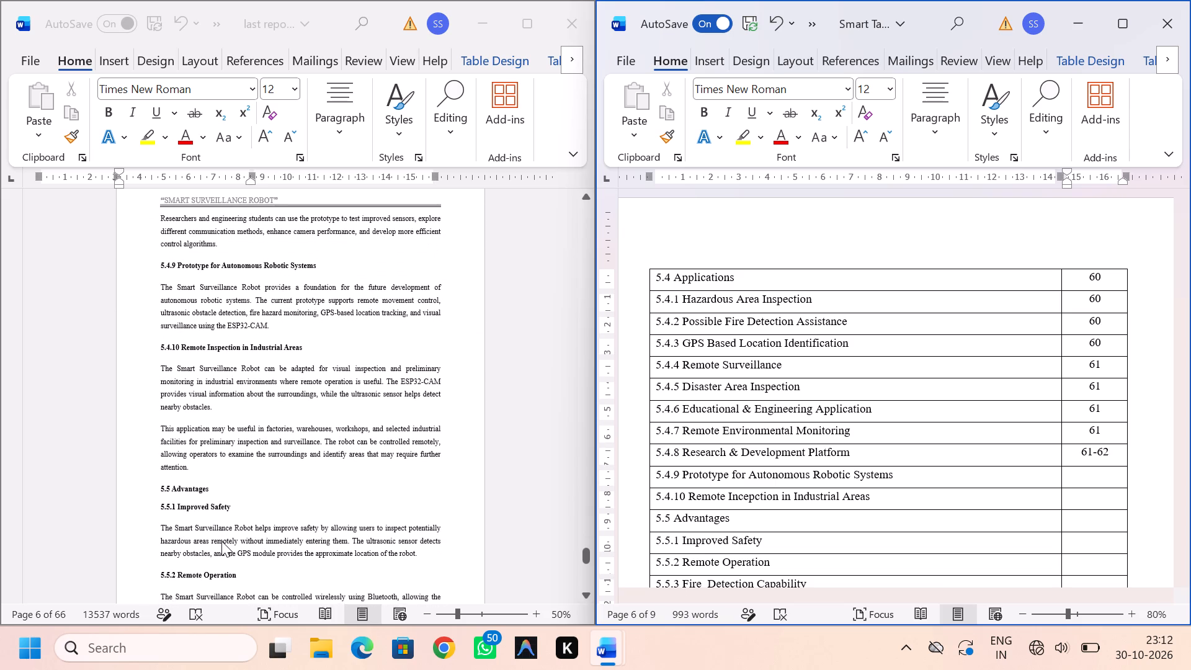
pyautogui.scroll(-1, 221, 541)
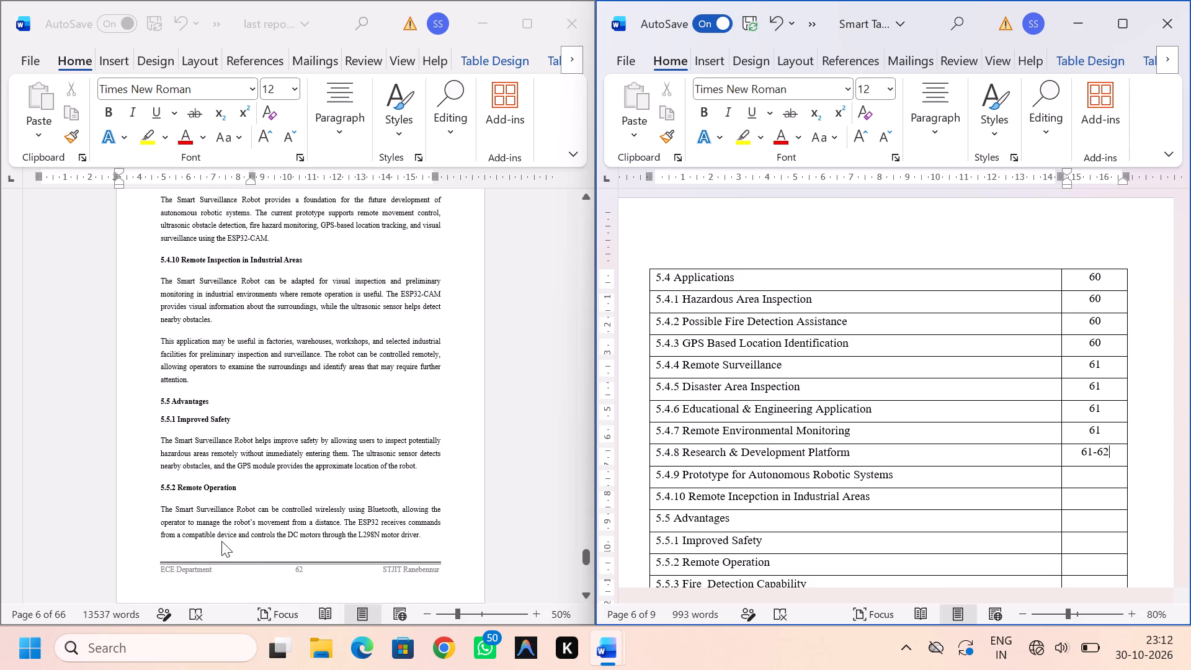
pyautogui.hscroll(1, 221, 541)
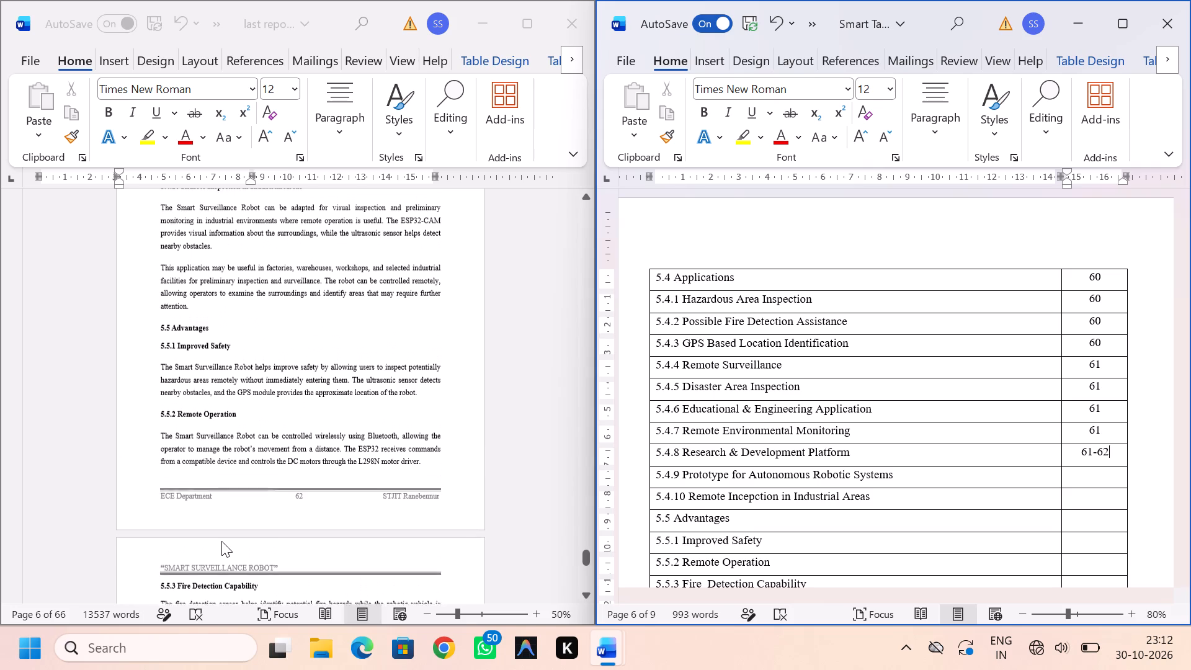
pyautogui.scroll(1, 221, 541)
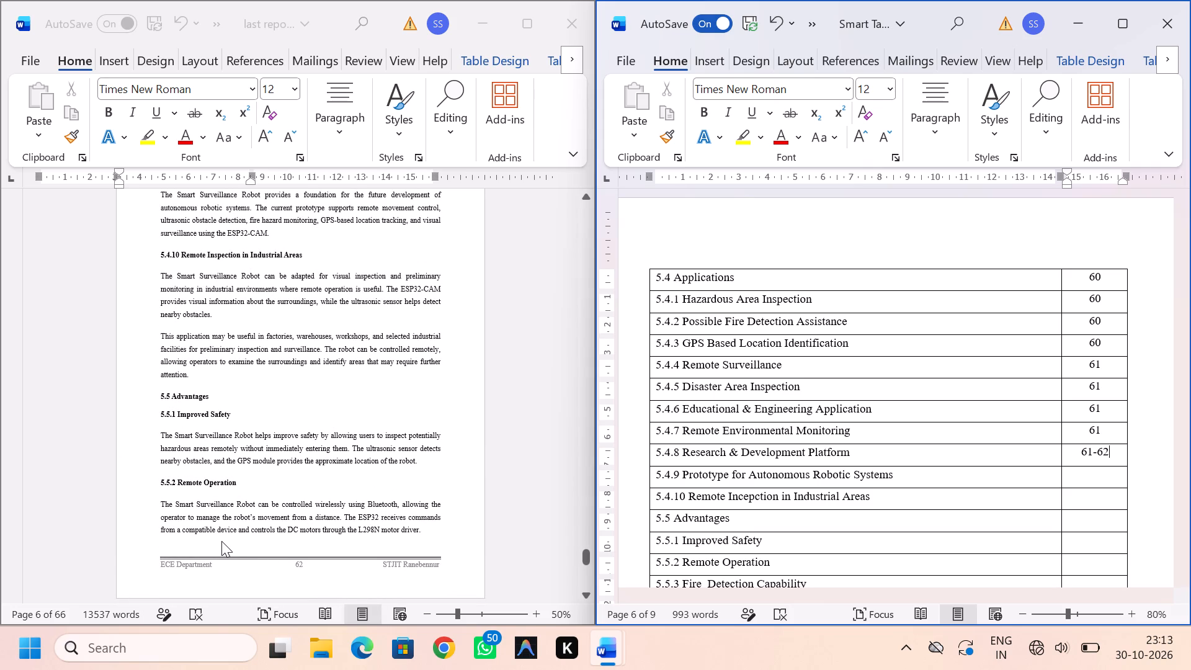
pyautogui.scroll(1, 221, 541)
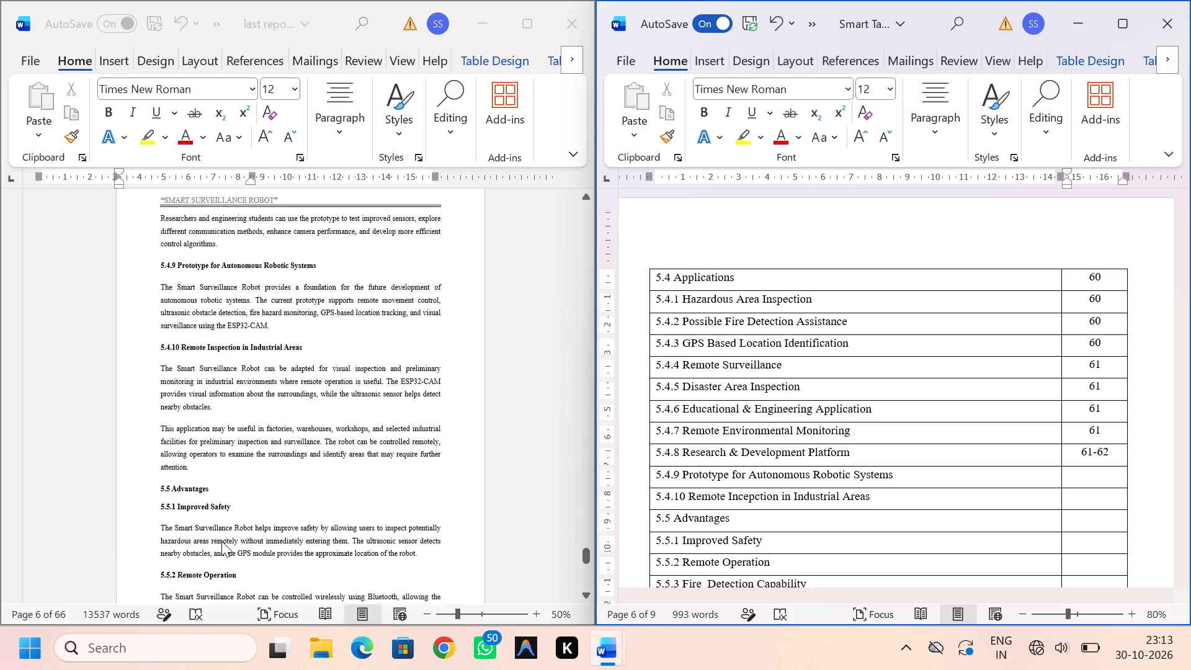
pyautogui.scroll(1, 221, 541)
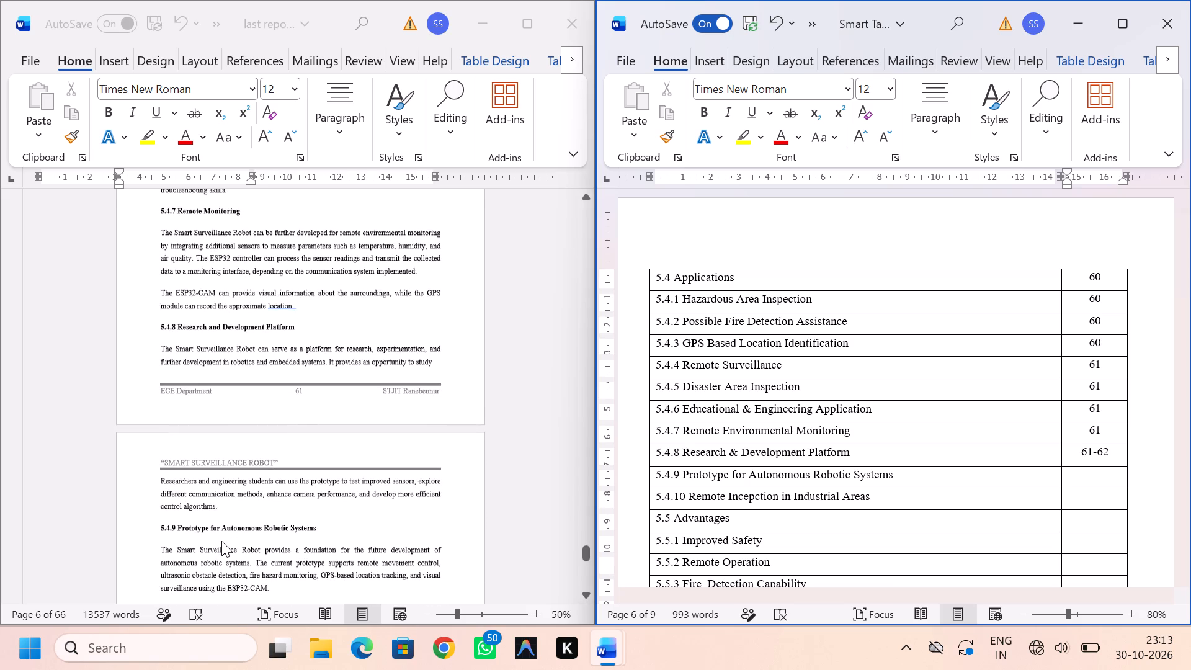
pyautogui.scroll(-2, 221, 541)
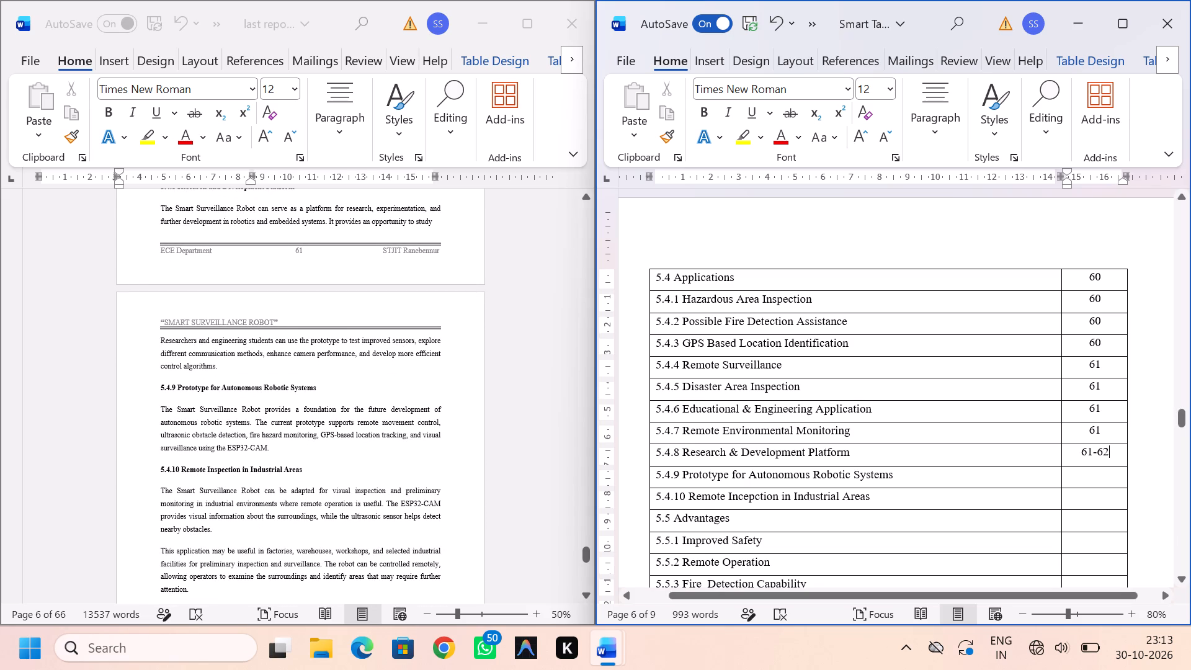
pyautogui.press('Down')
pyautogui.write('62')
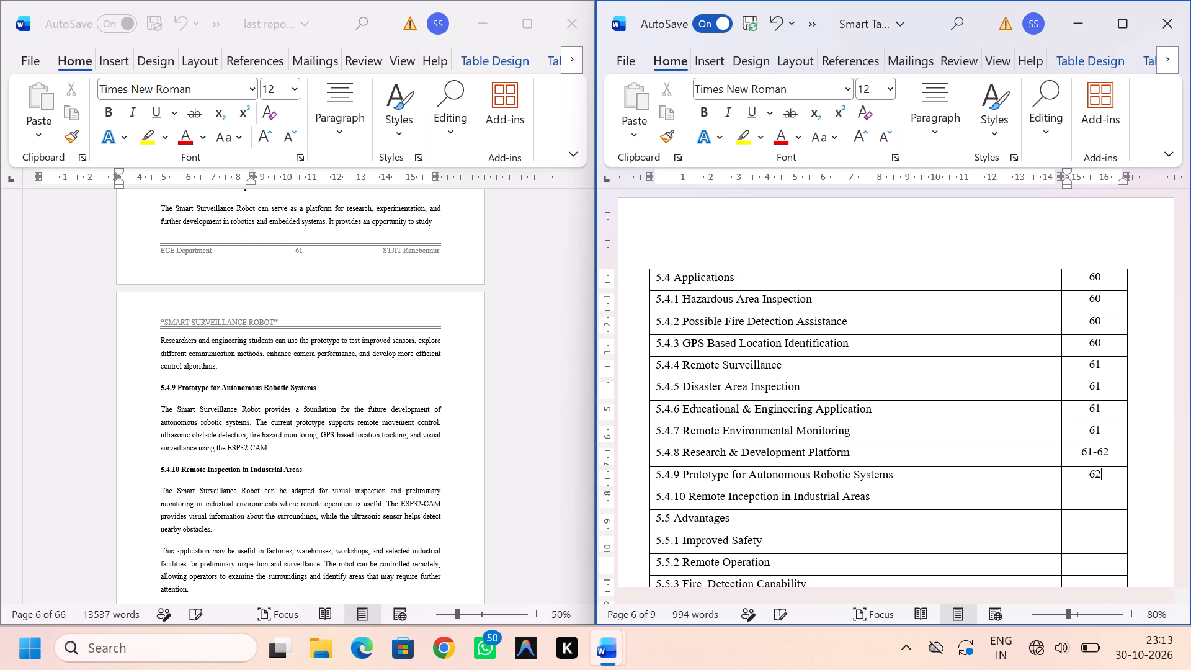
pyautogui.press('Down')
pyautogui.write('62')
# Enter page 62 for 5.5 Advantages, 5.5.1 Improved Safety and 5.5.2 Remote Operation, checking the report for the last entry's page.
pyautogui.press('Down')
pyautogui.write('62')
pyautogui.press('Down')
pyautogui.write('62')
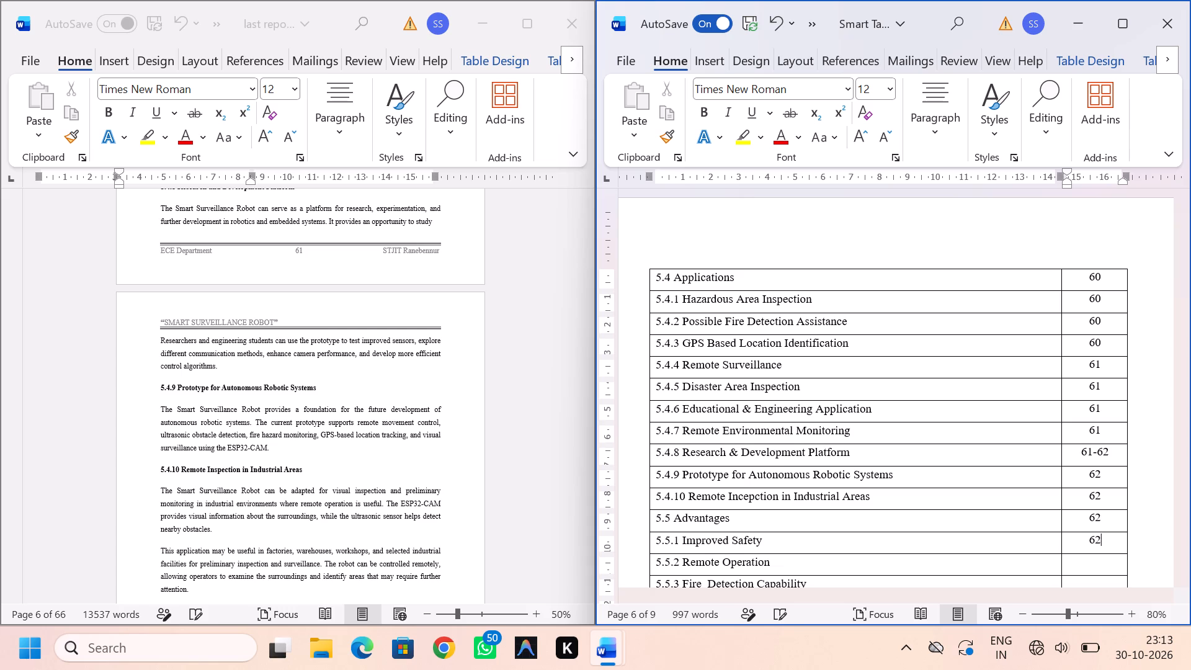
pyautogui.press('Down')
pyautogui.scroll(-5, 421, 503)
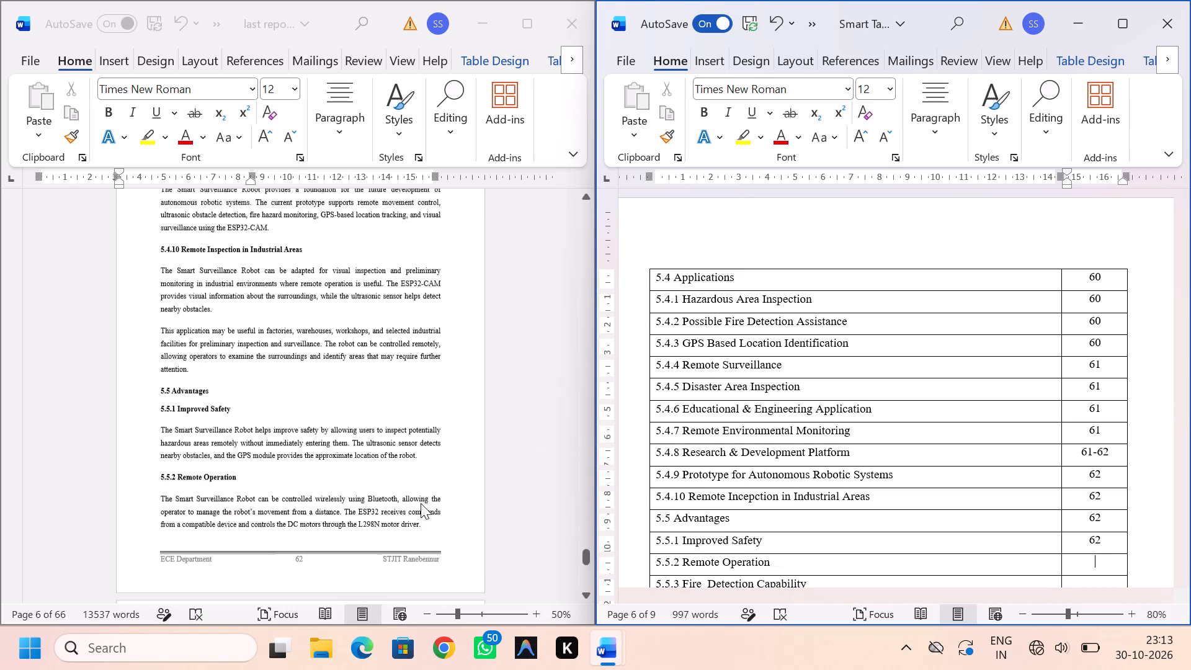
pyautogui.scroll(-1, 421, 503)
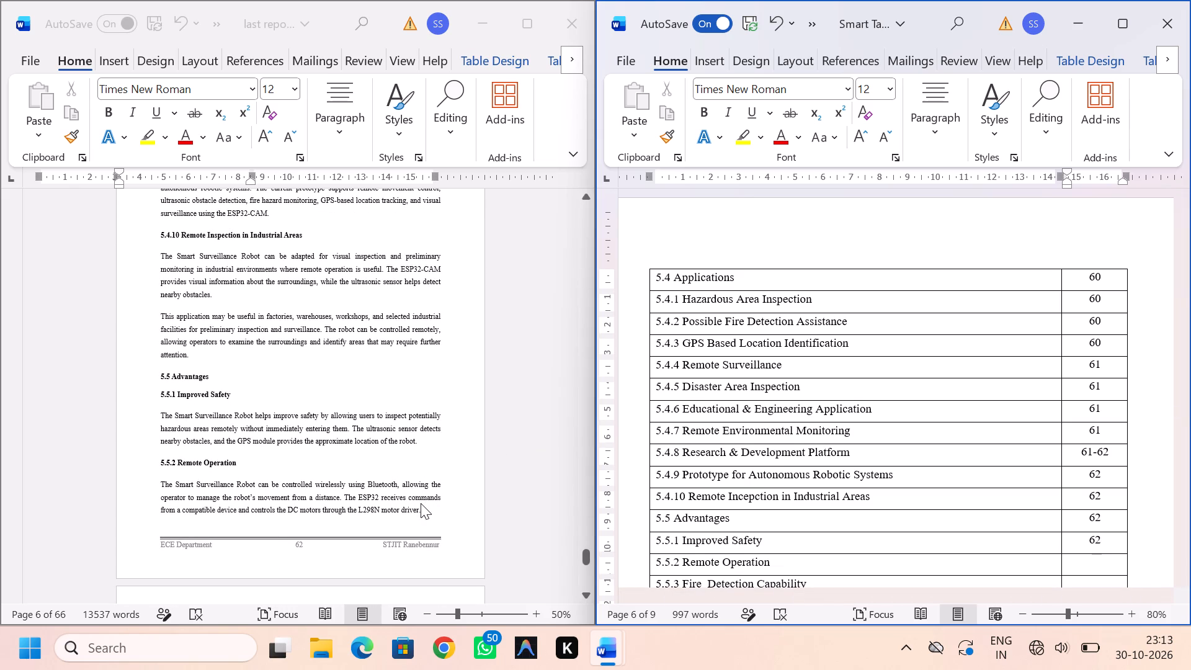
pyautogui.write('62')
# Enter page 63 for 5.5.3 Fire Detection Capability after finding that heading in the report.
pyautogui.scroll(-3, 421, 503)
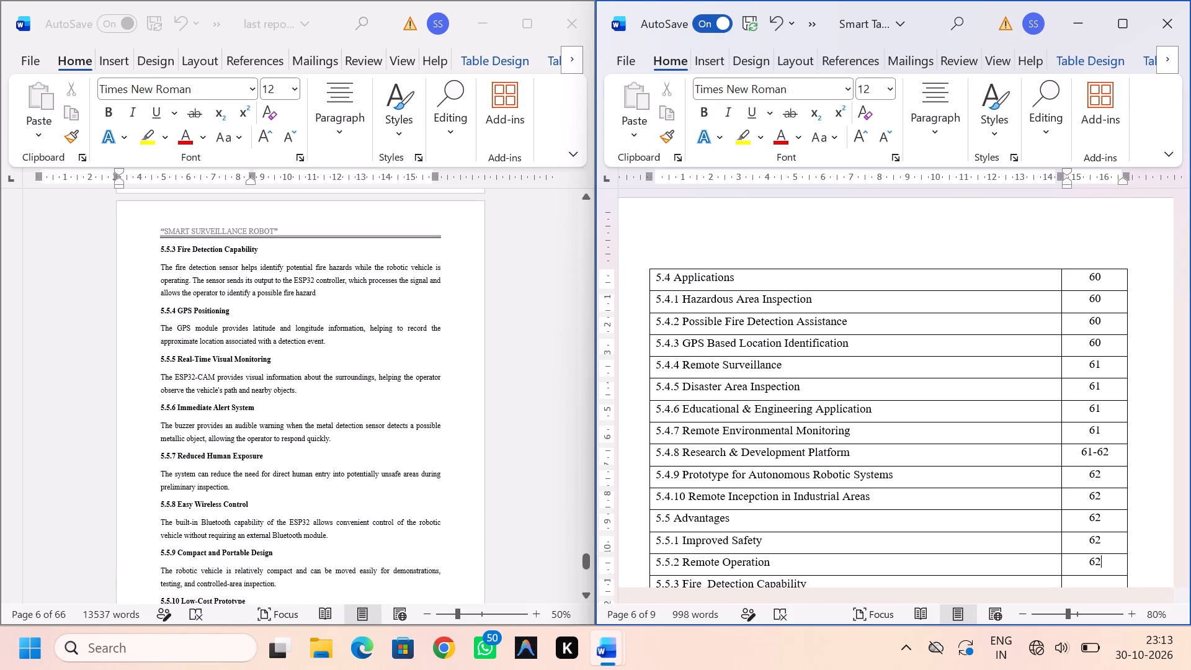
pyautogui.scroll(-1, 845, 440)
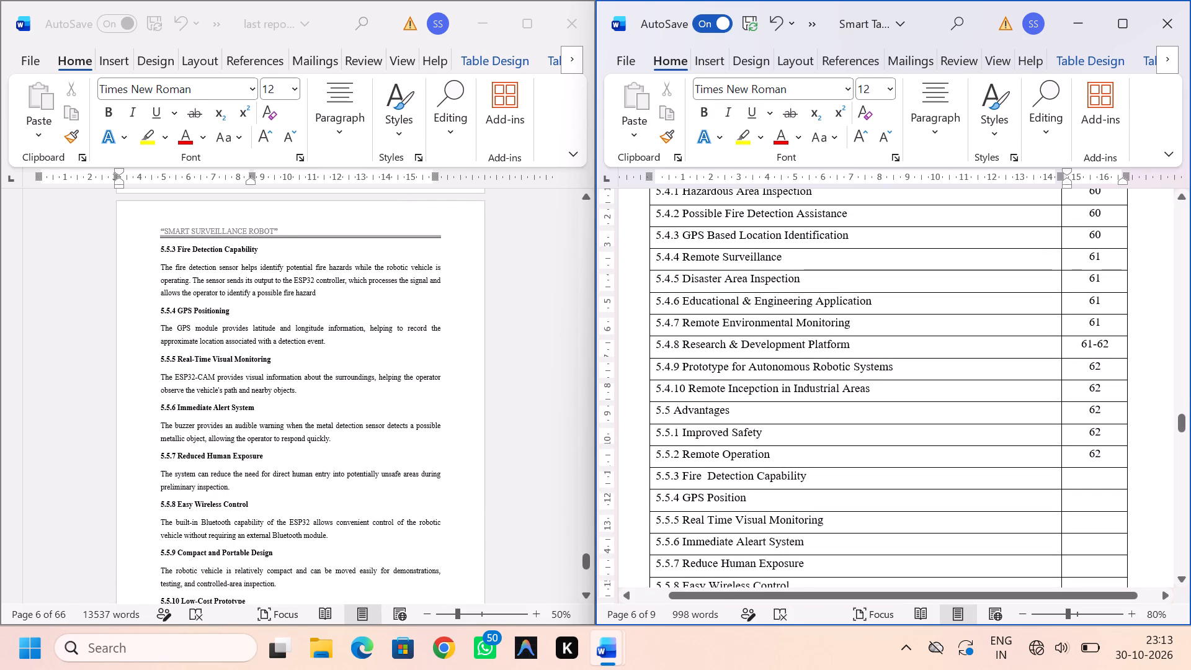
pyautogui.press('Down')
pyautogui.write('63')
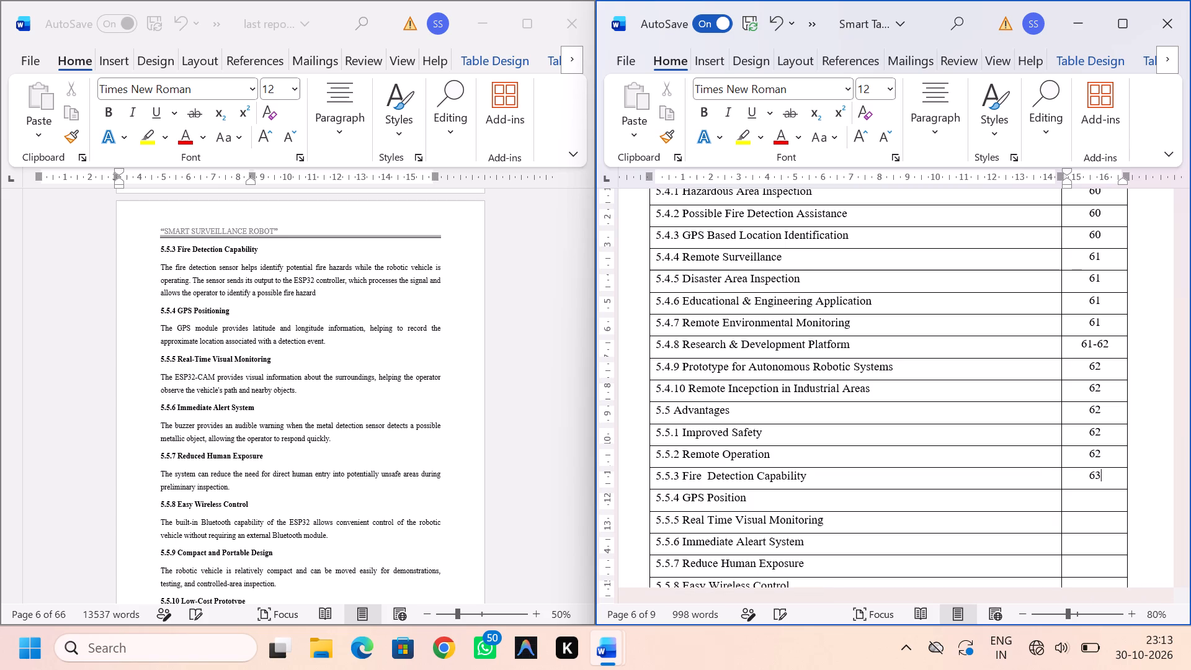
# Enter page 63 for 5.5.4 GPS Position and 5.5.5 Real Time Visual Monitoring after checking their page in the report.
pyautogui.press('Down')
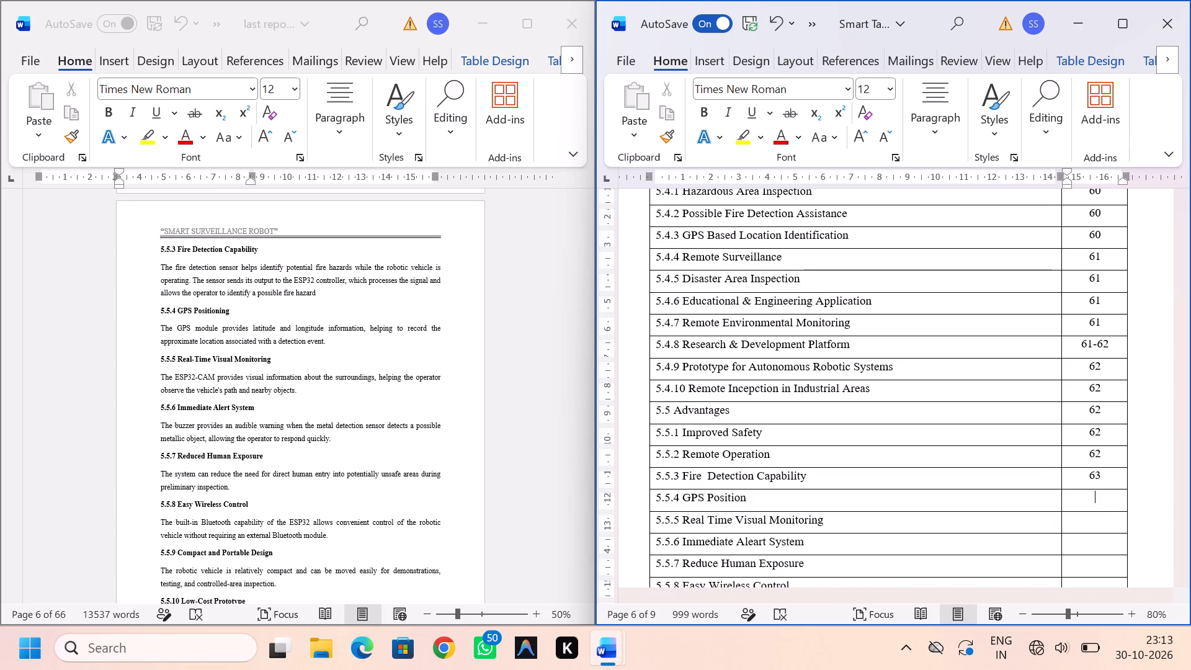
pyautogui.scroll(-1, 389, 319)
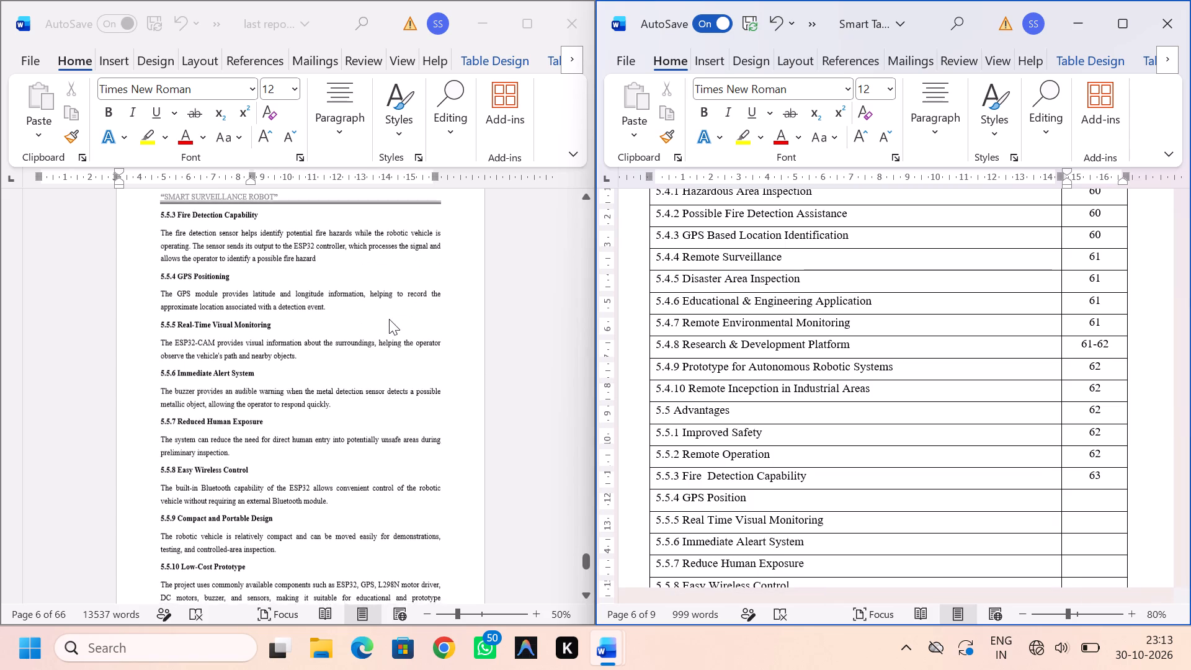
pyautogui.scroll(-3, 389, 319)
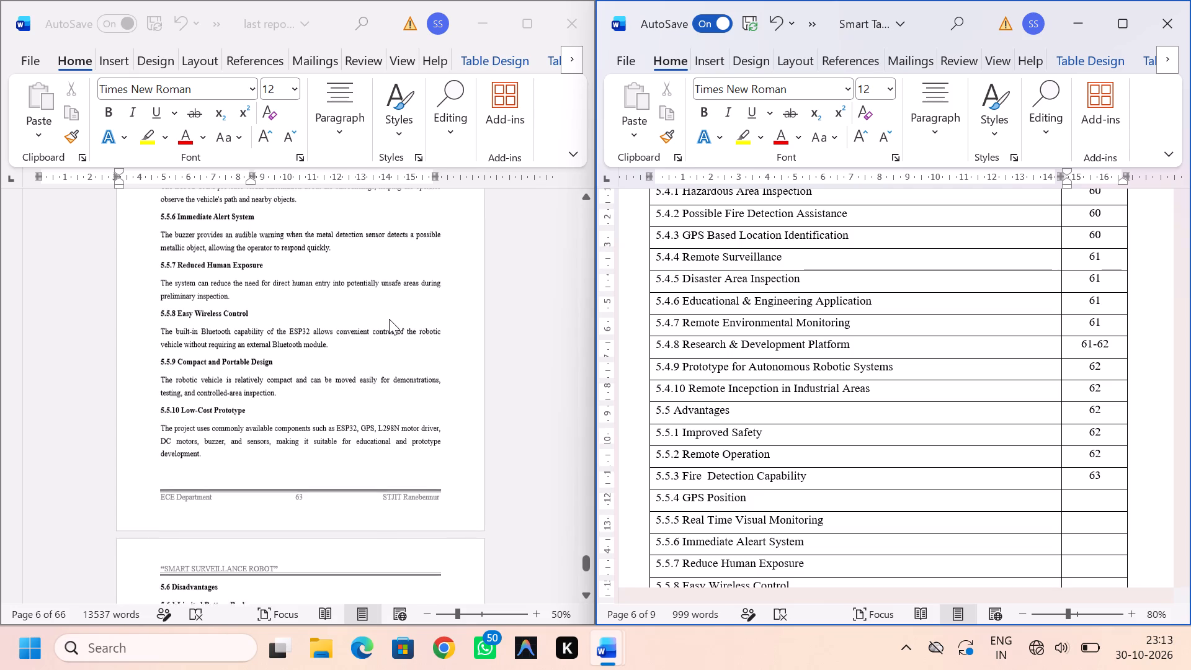
pyautogui.scroll(-1, 389, 319)
pyautogui.scroll(1, 389, 319)
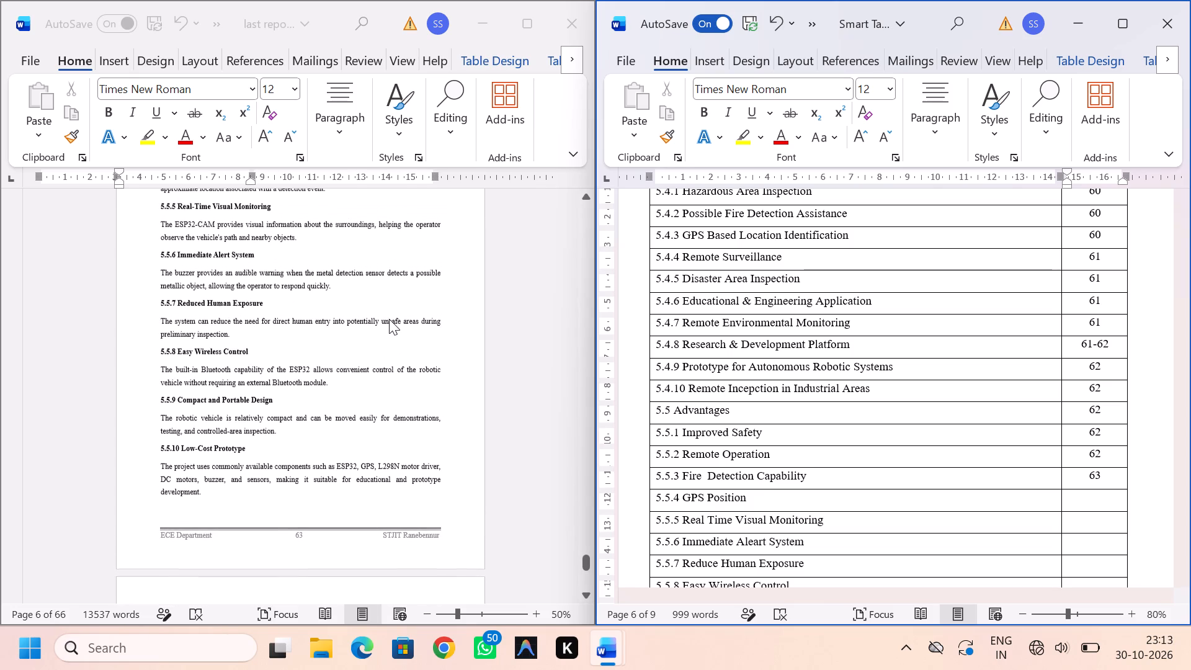
pyautogui.scroll(2, 389, 319)
pyautogui.scroll(-2, 389, 319)
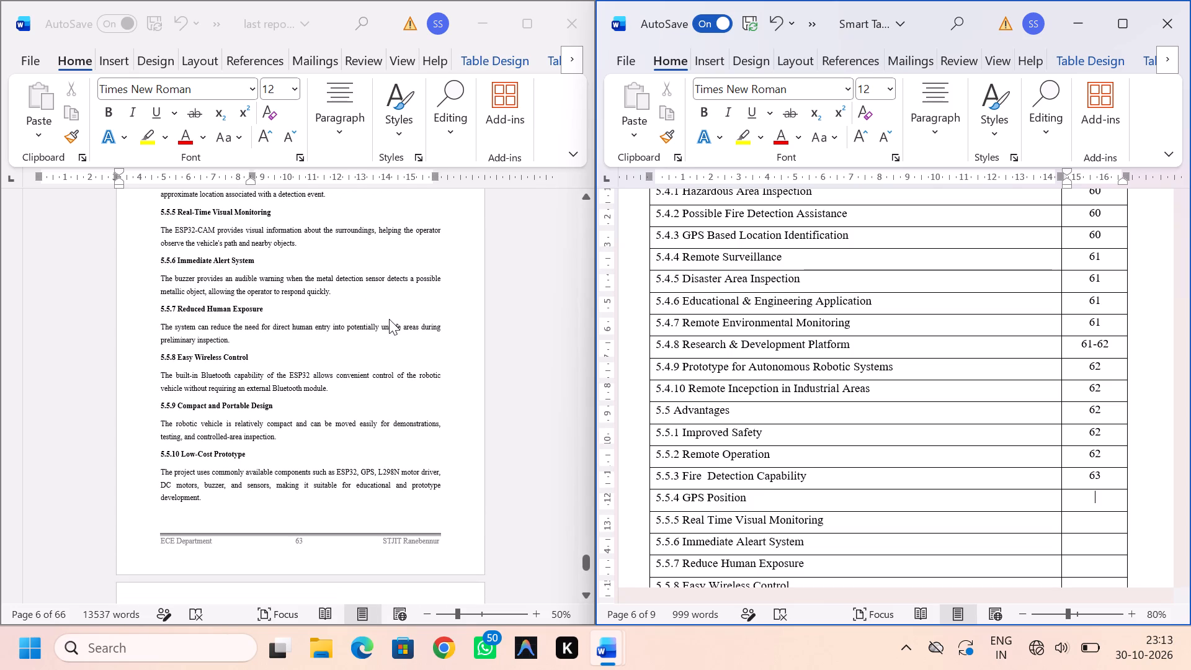
pyautogui.write('63')
pyautogui.press('Down')
pyautogui.write('63')
# Enter page 63 for each contents table entry from 5.5.6 Immediate Aleart System through 5.5.10 Low-Cost Prototype.
pyautogui.press('Down')
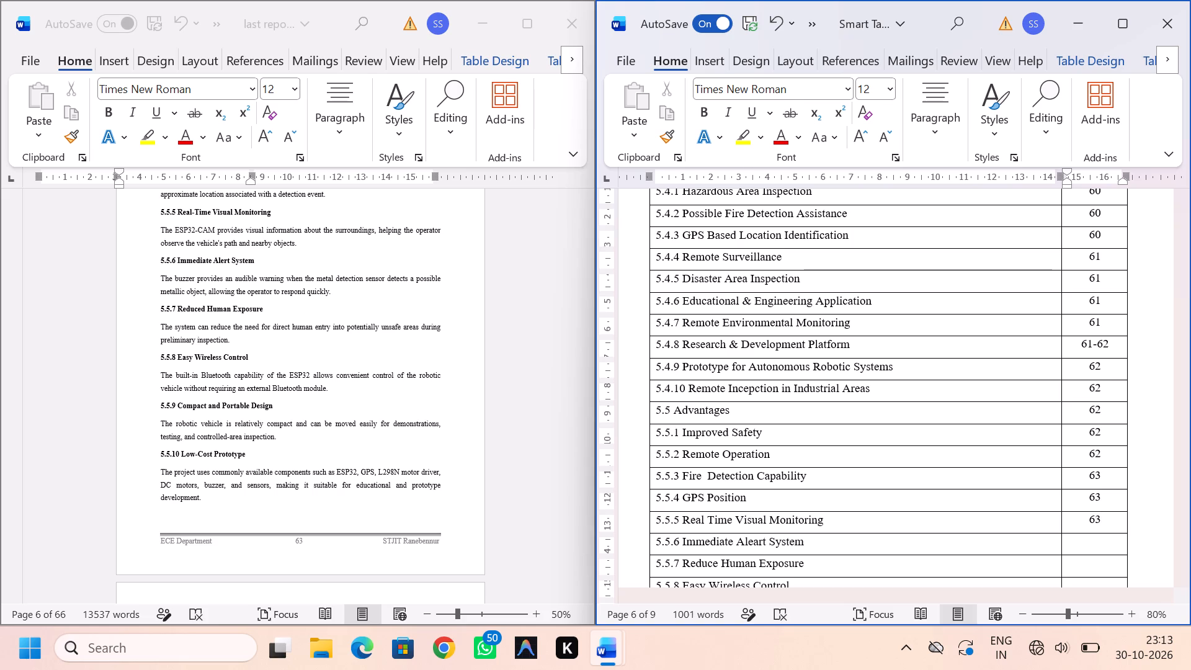
pyautogui.write('63')
pyautogui.press('Down')
pyautogui.write('63')
pyautogui.press('Down')
pyautogui.write('63')
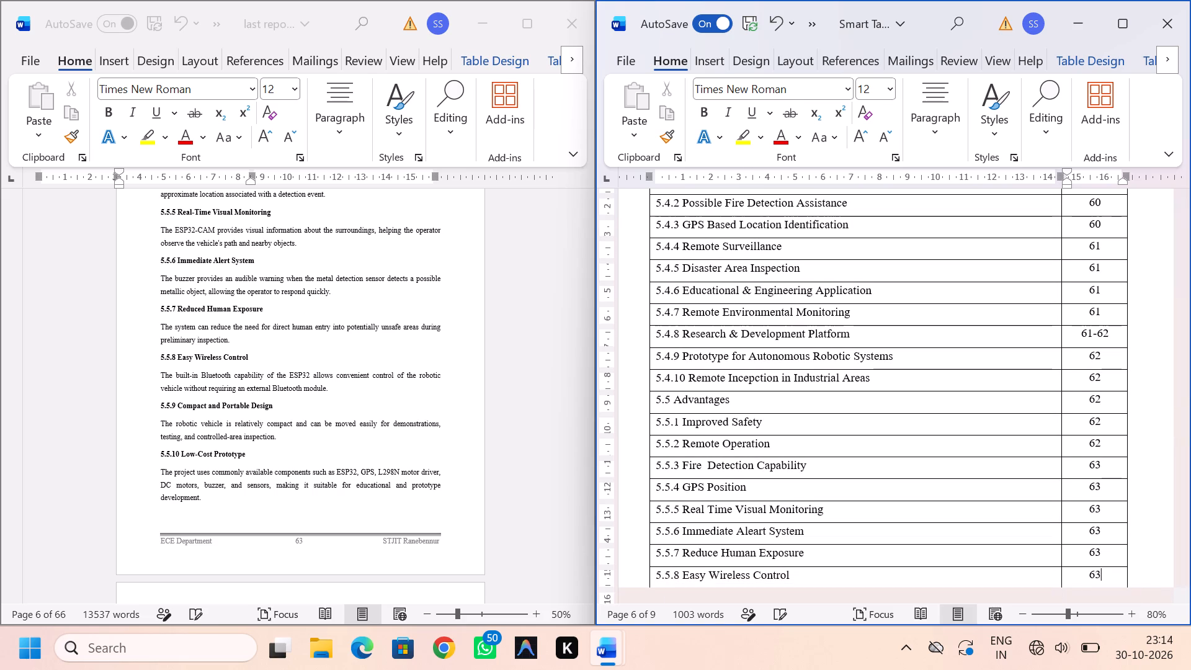
pyautogui.press('Down')
pyautogui.write('63')
pyautogui.press('Down')
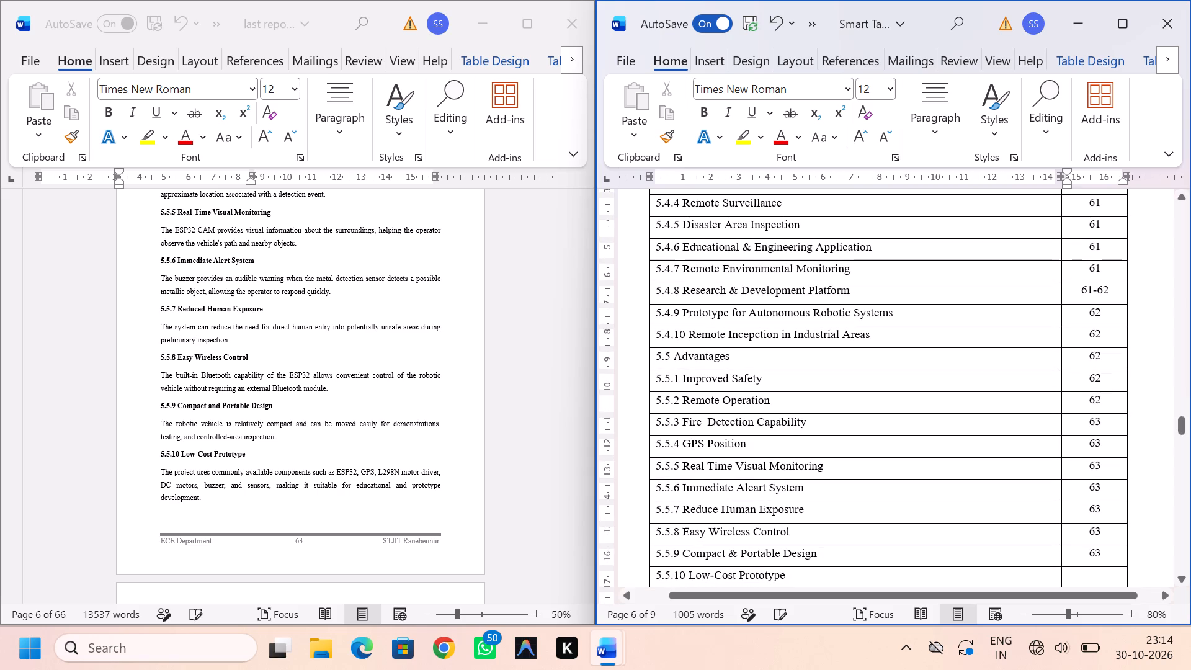
pyautogui.write('63')
# Check the report after 5.5.10 for a 5.5.11 heading, and select the 5.5.11 Easy Integration entry in the contents table.
pyautogui.press('Down')
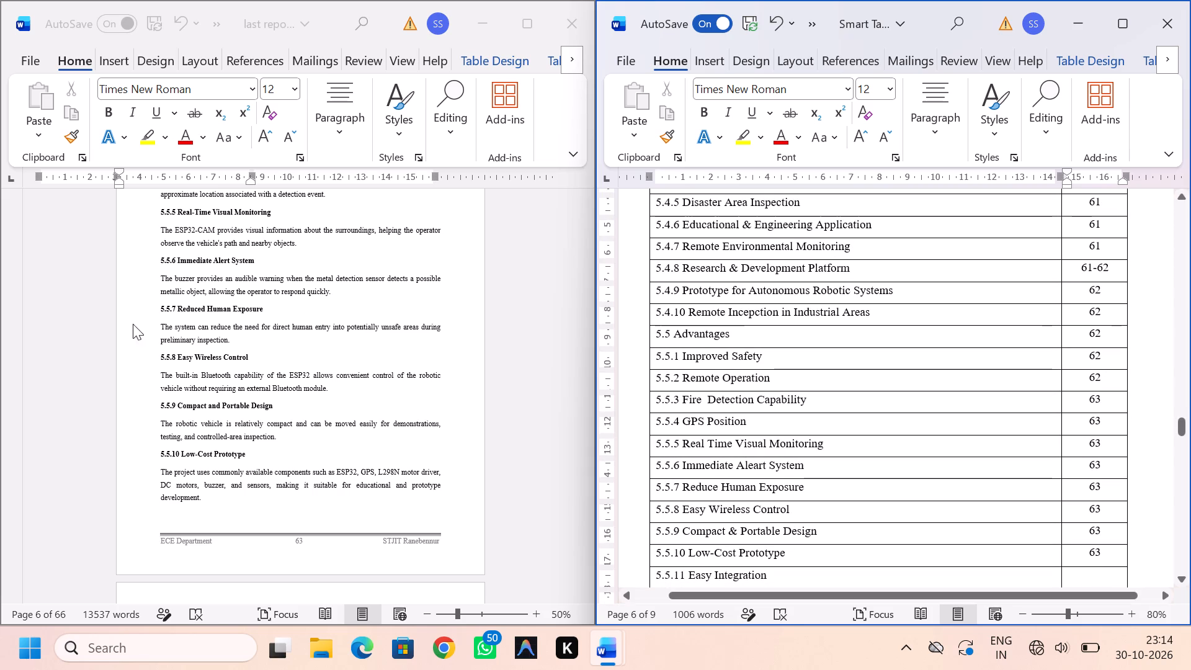
pyautogui.scroll(-1, 308, 375)
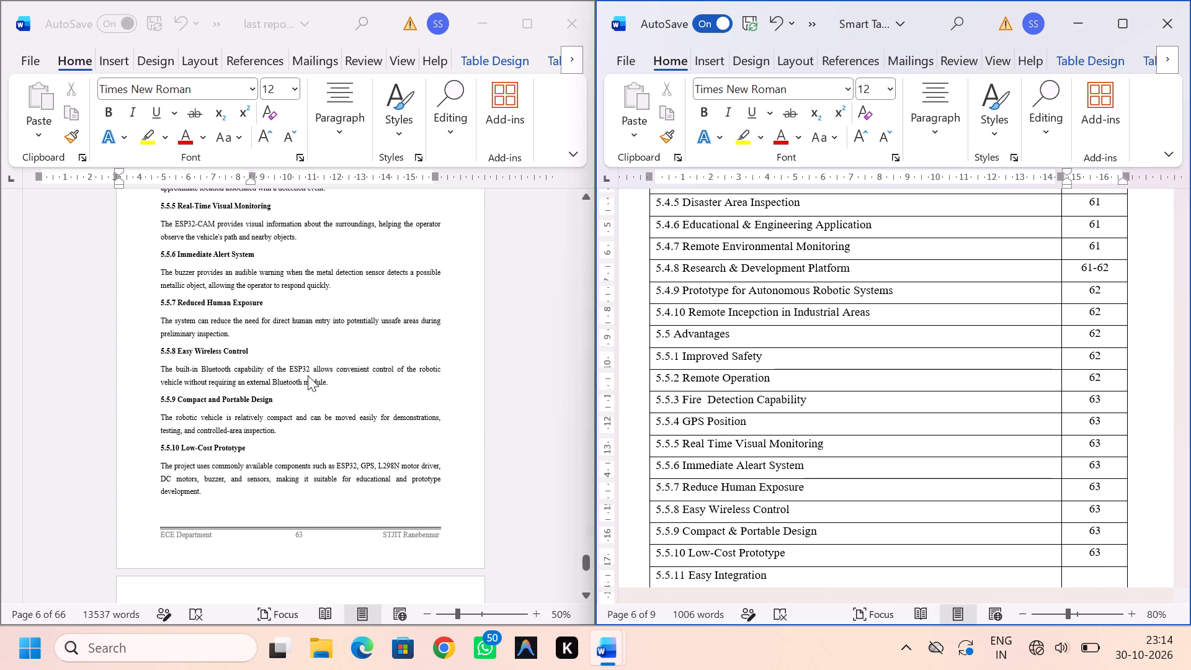
pyautogui.scroll(-2, 308, 375)
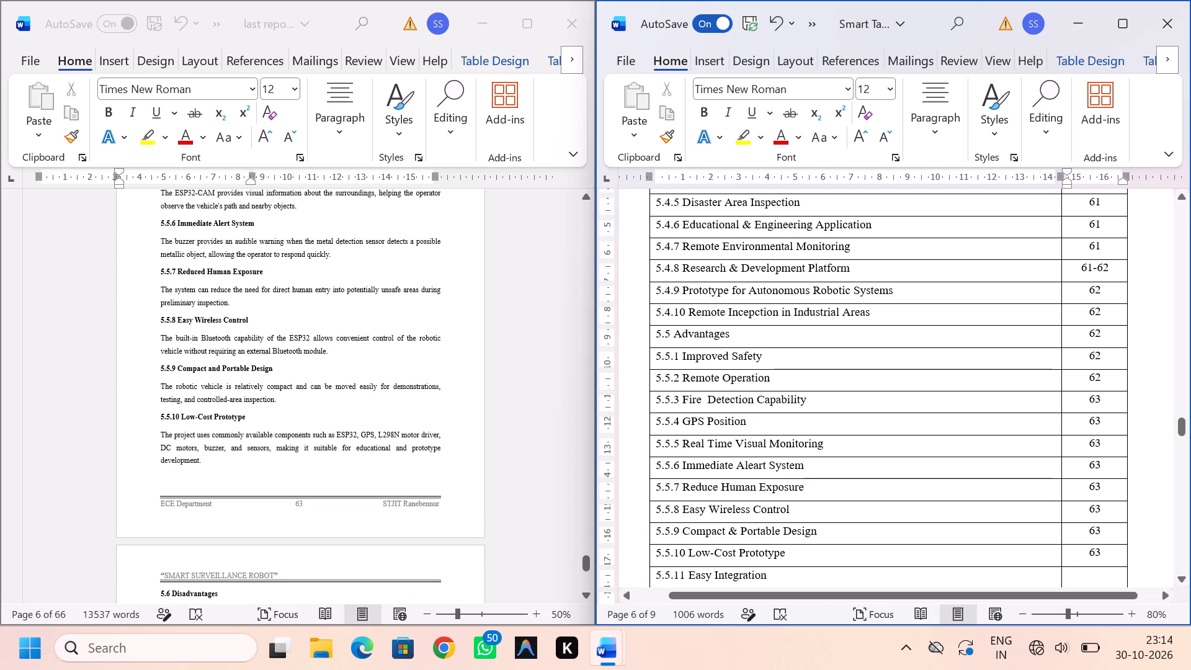
pyautogui.scroll(-2, 759, 486)
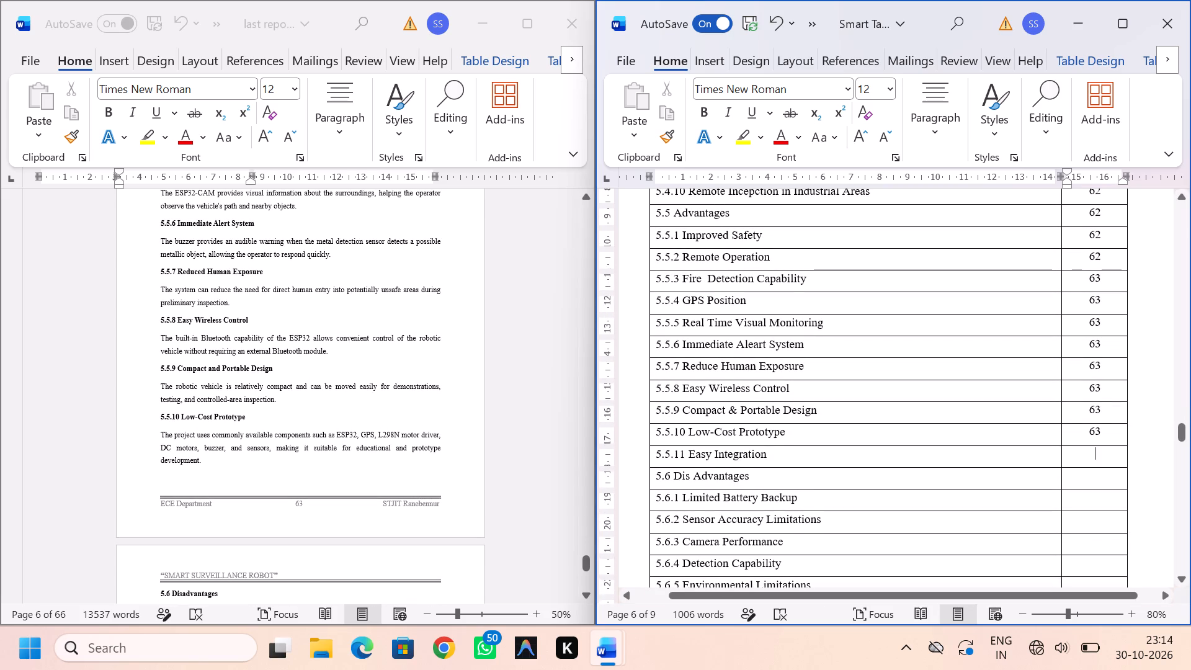
pyautogui.click(658, 457)
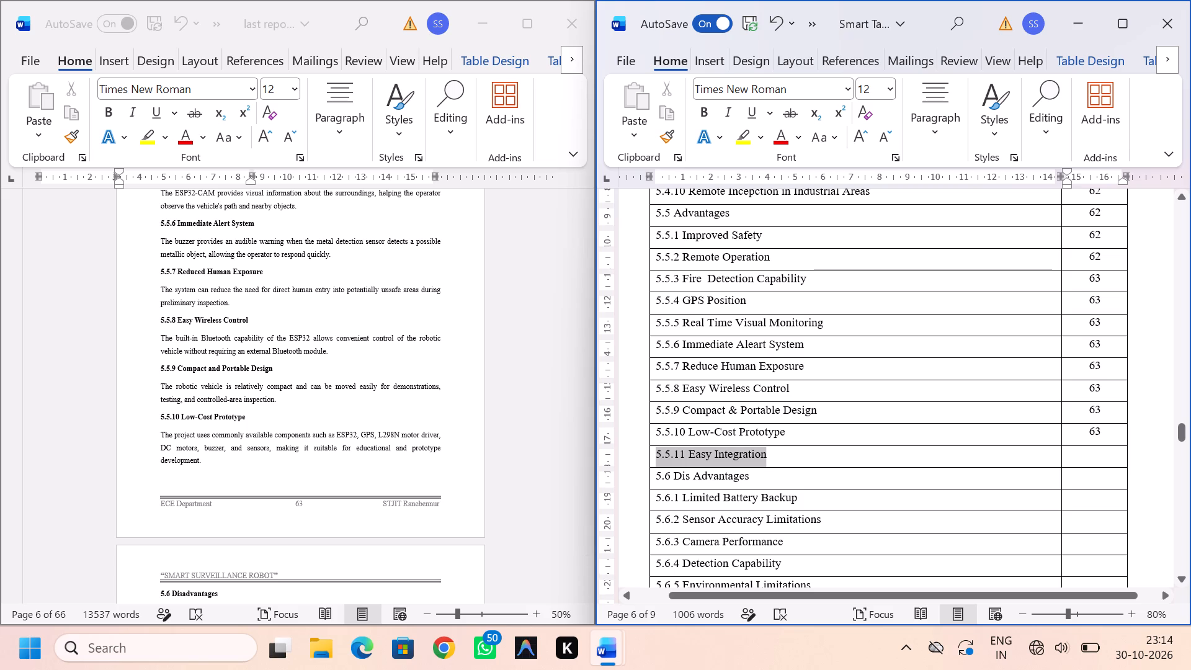
pyautogui.doubleClick(992, 452)
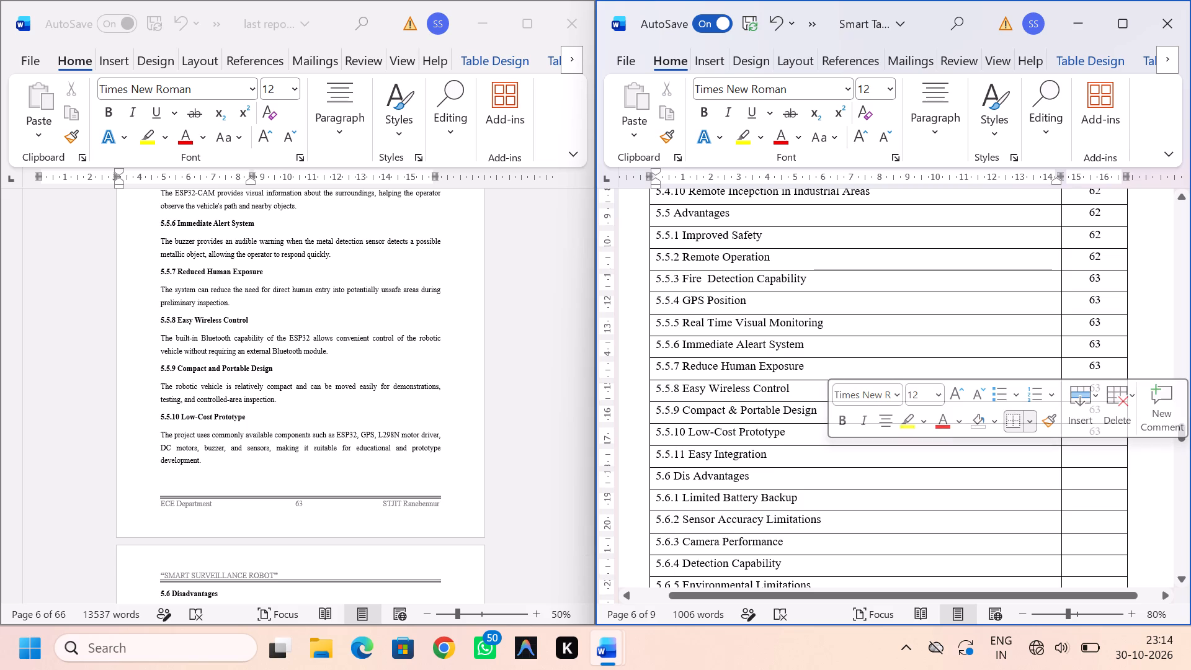
pyautogui.doubleClick(908, 459)
pyautogui.doubleClick(908, 459)
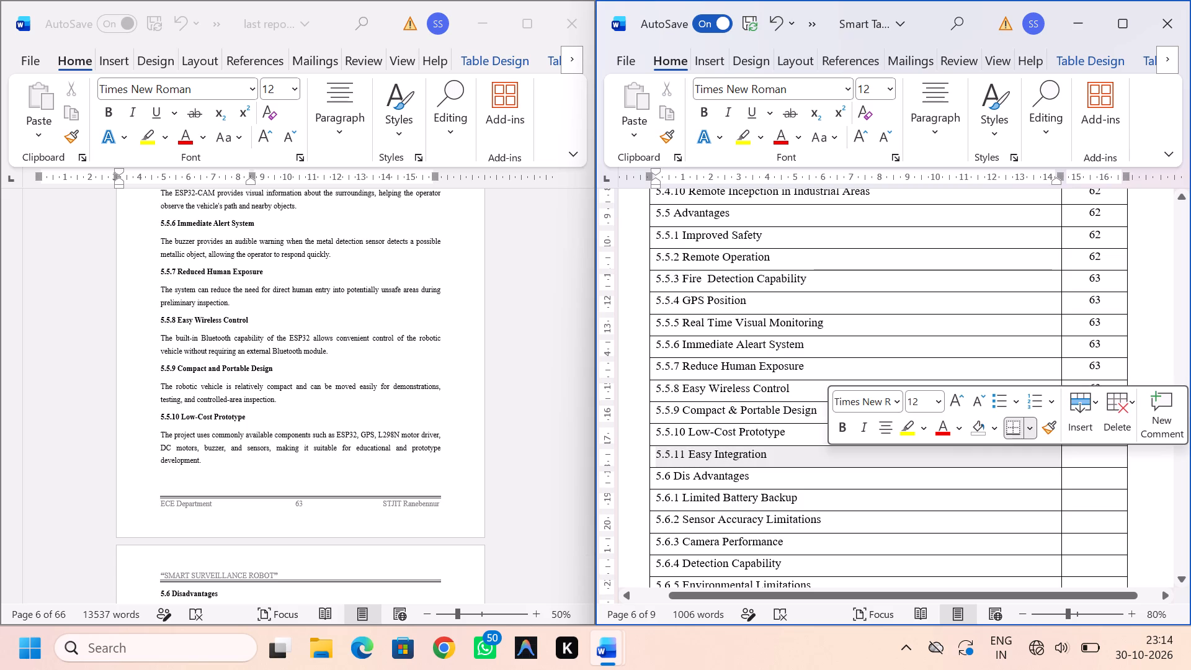
pyautogui.doubleClick(908, 459)
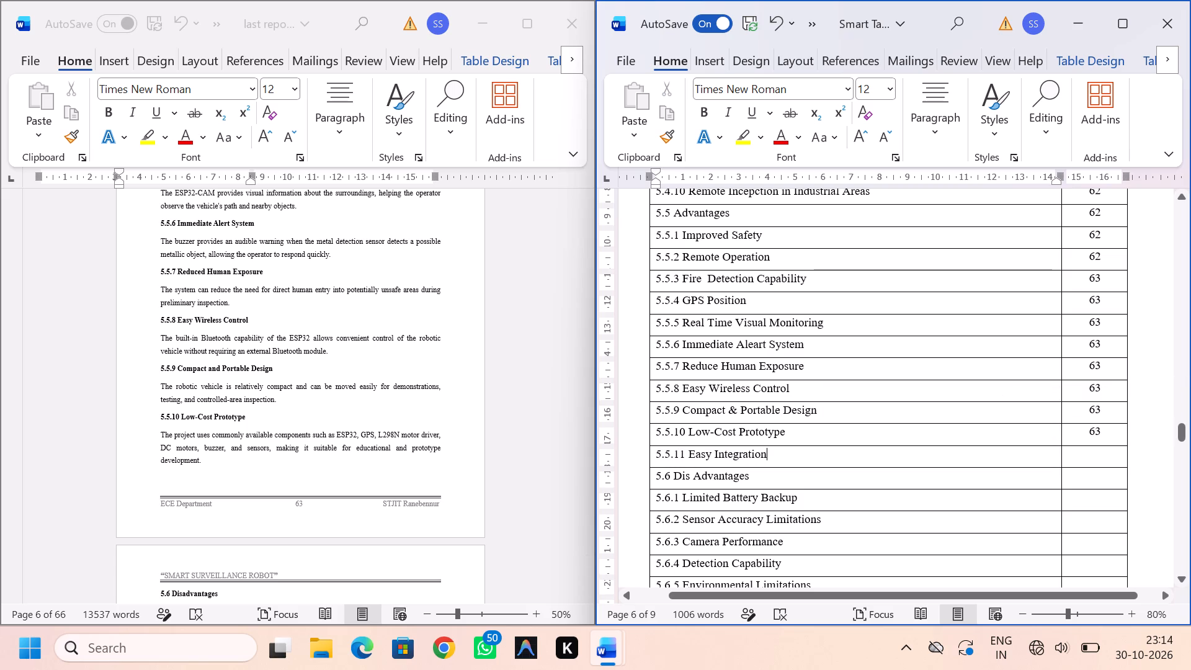
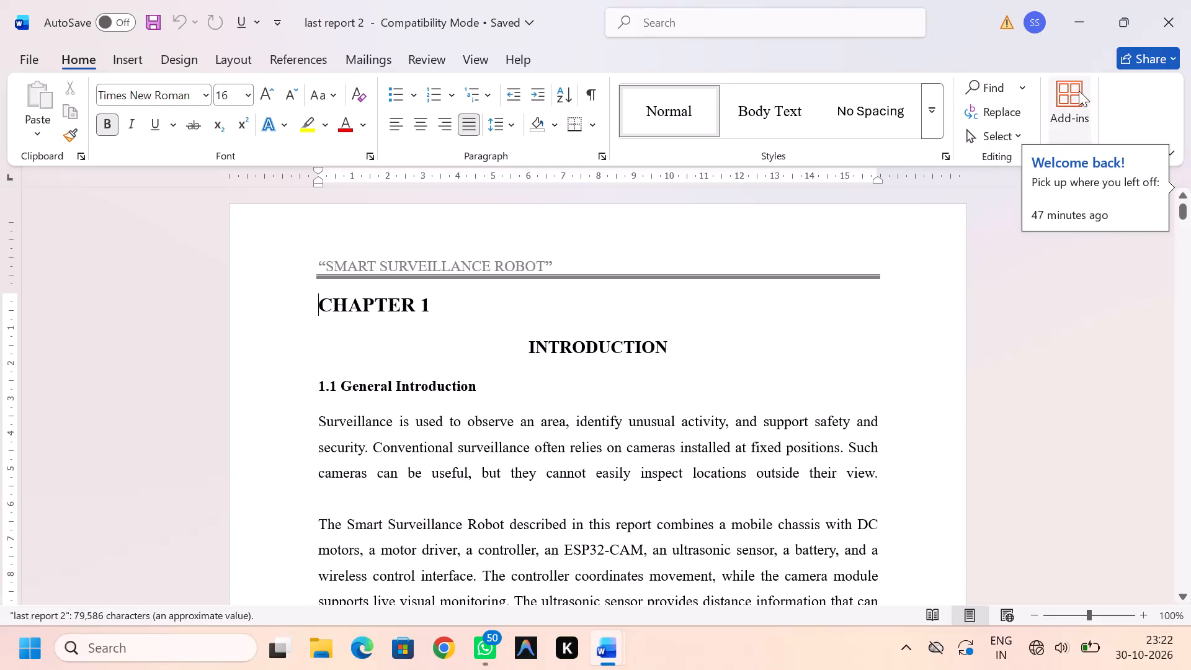
# Arrange the report document last report 2 side by side with the Smart Table of Content 111 document showing the List of Figures.
pyautogui.click(1126, 13)
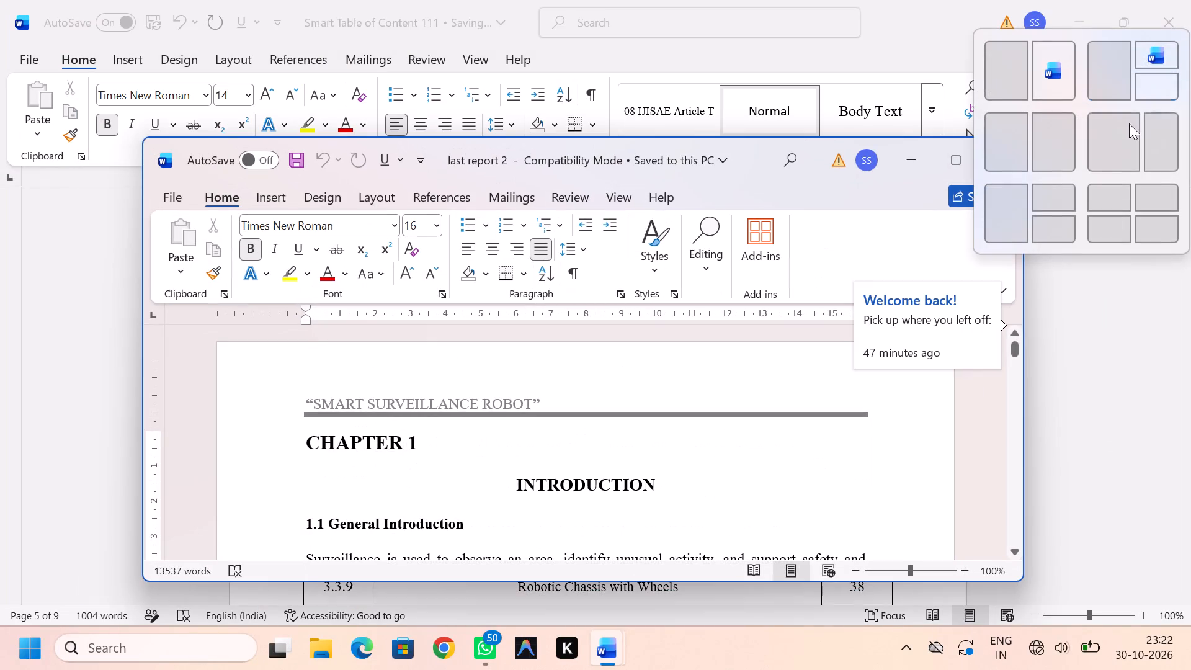
pyautogui.click(1044, 56)
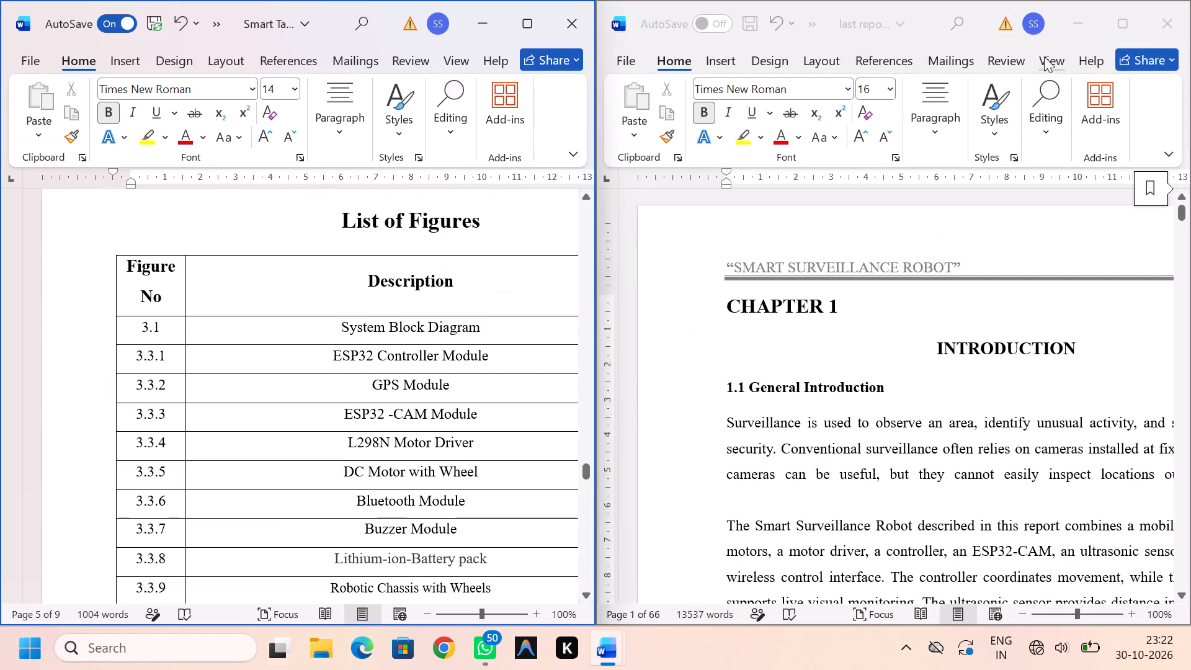
pyautogui.scroll(-1, 839, 401)
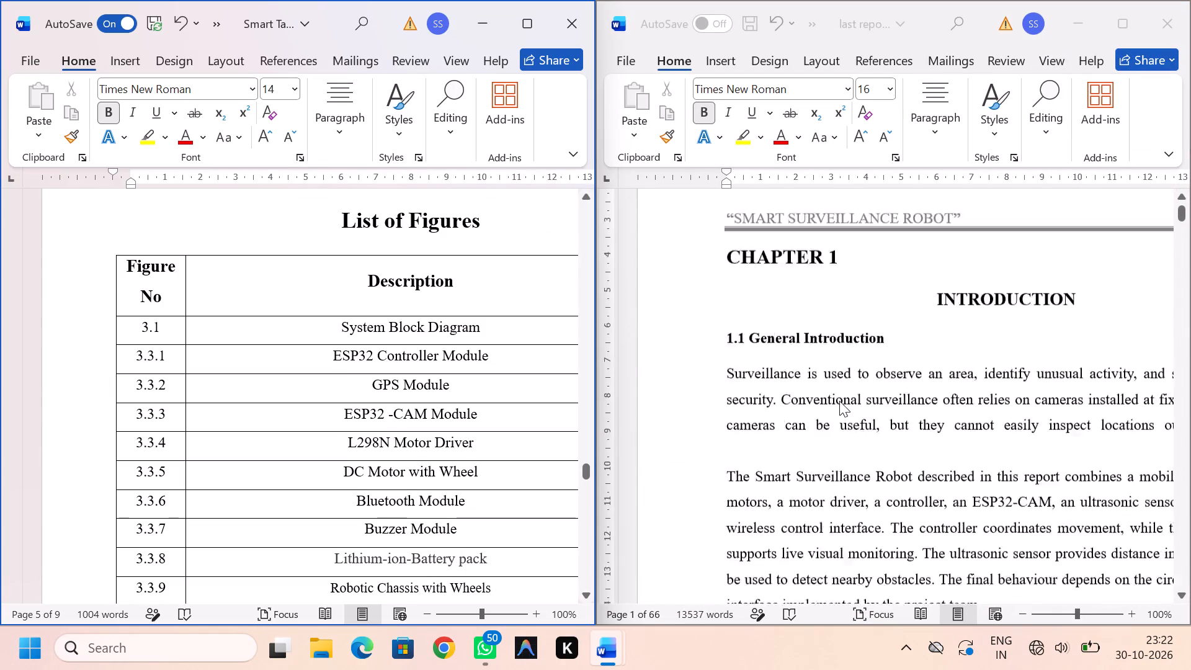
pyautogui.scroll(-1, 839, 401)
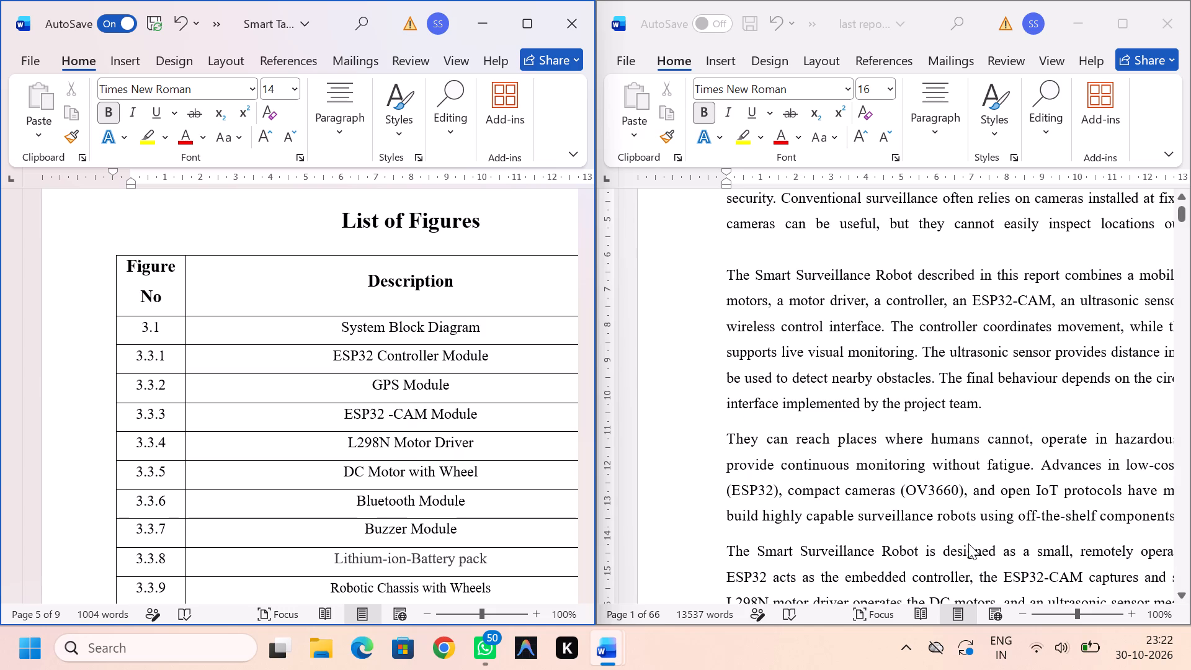